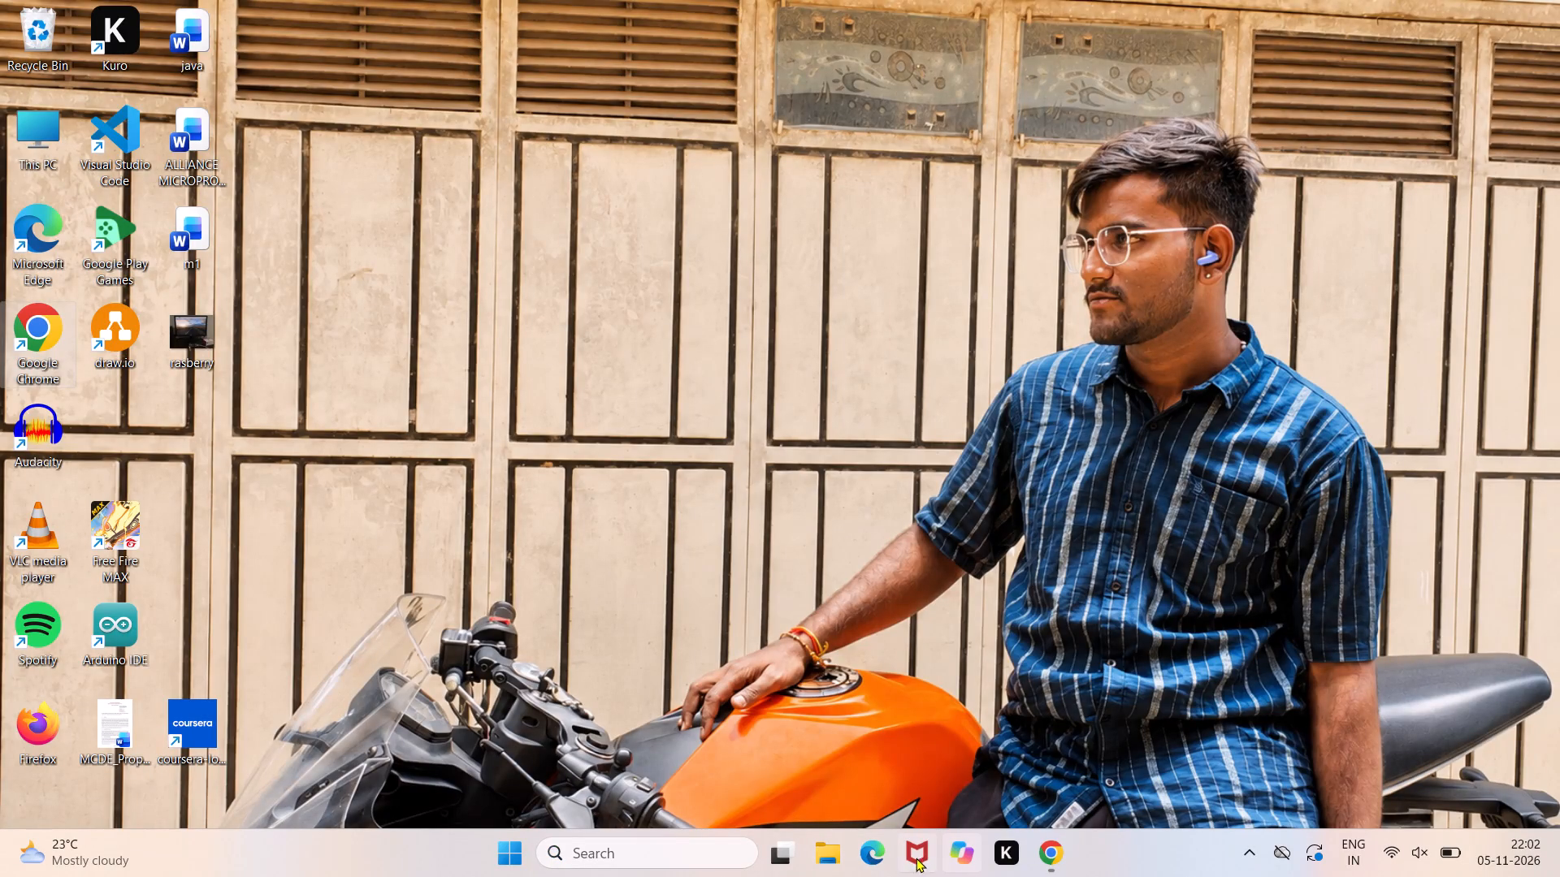
Open the Physics-I Word document from the Downloads folder.
{"action": "left_click", "coordinate": [11, 123]}
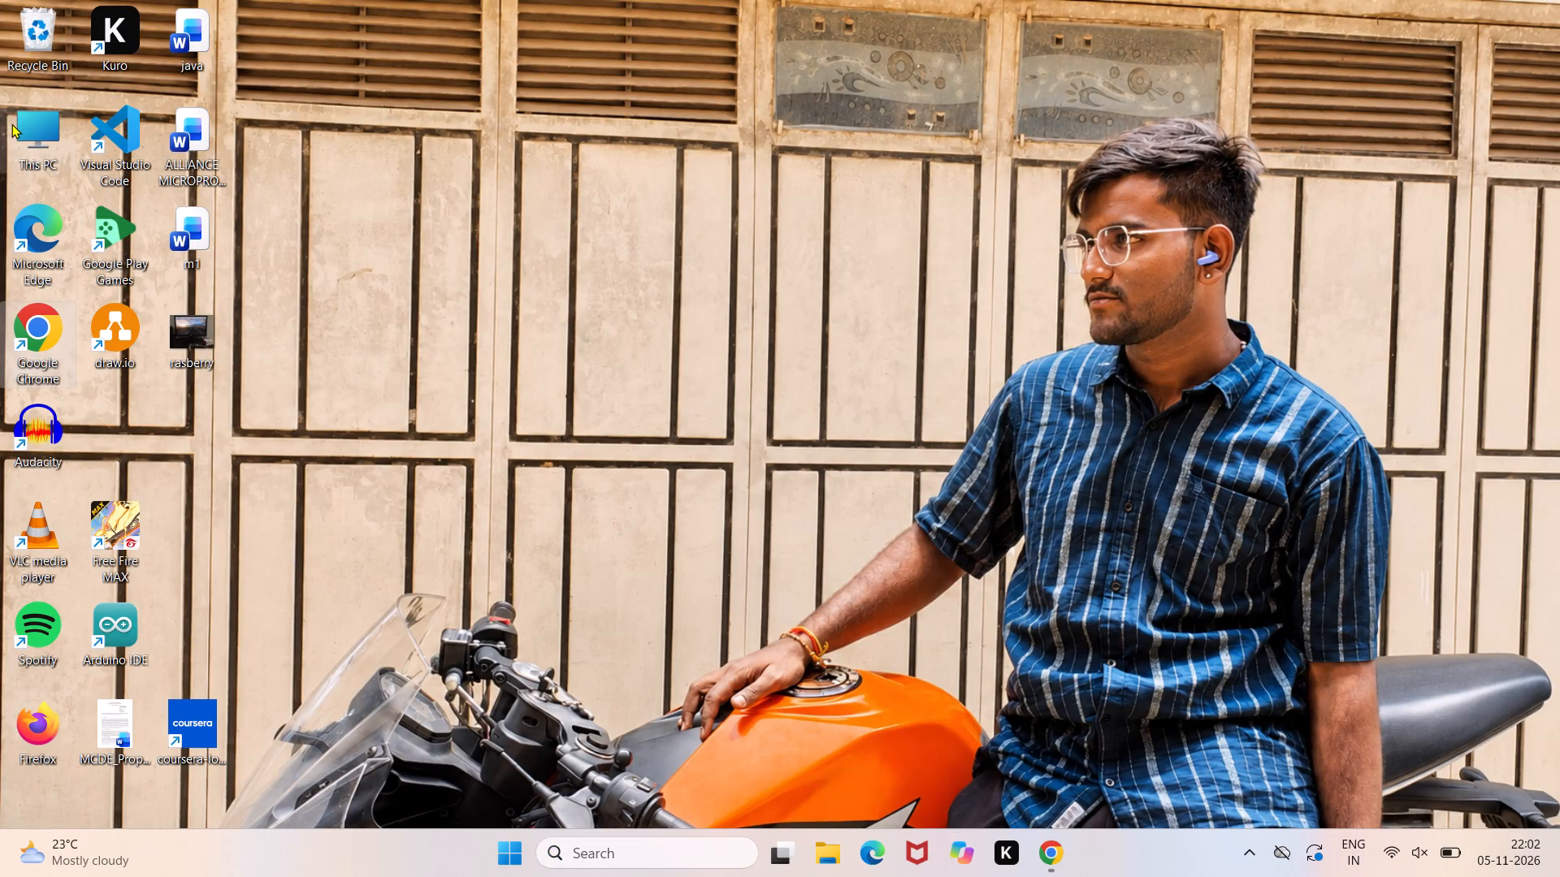
{"action": "double_click", "coordinate": [19, 123]}
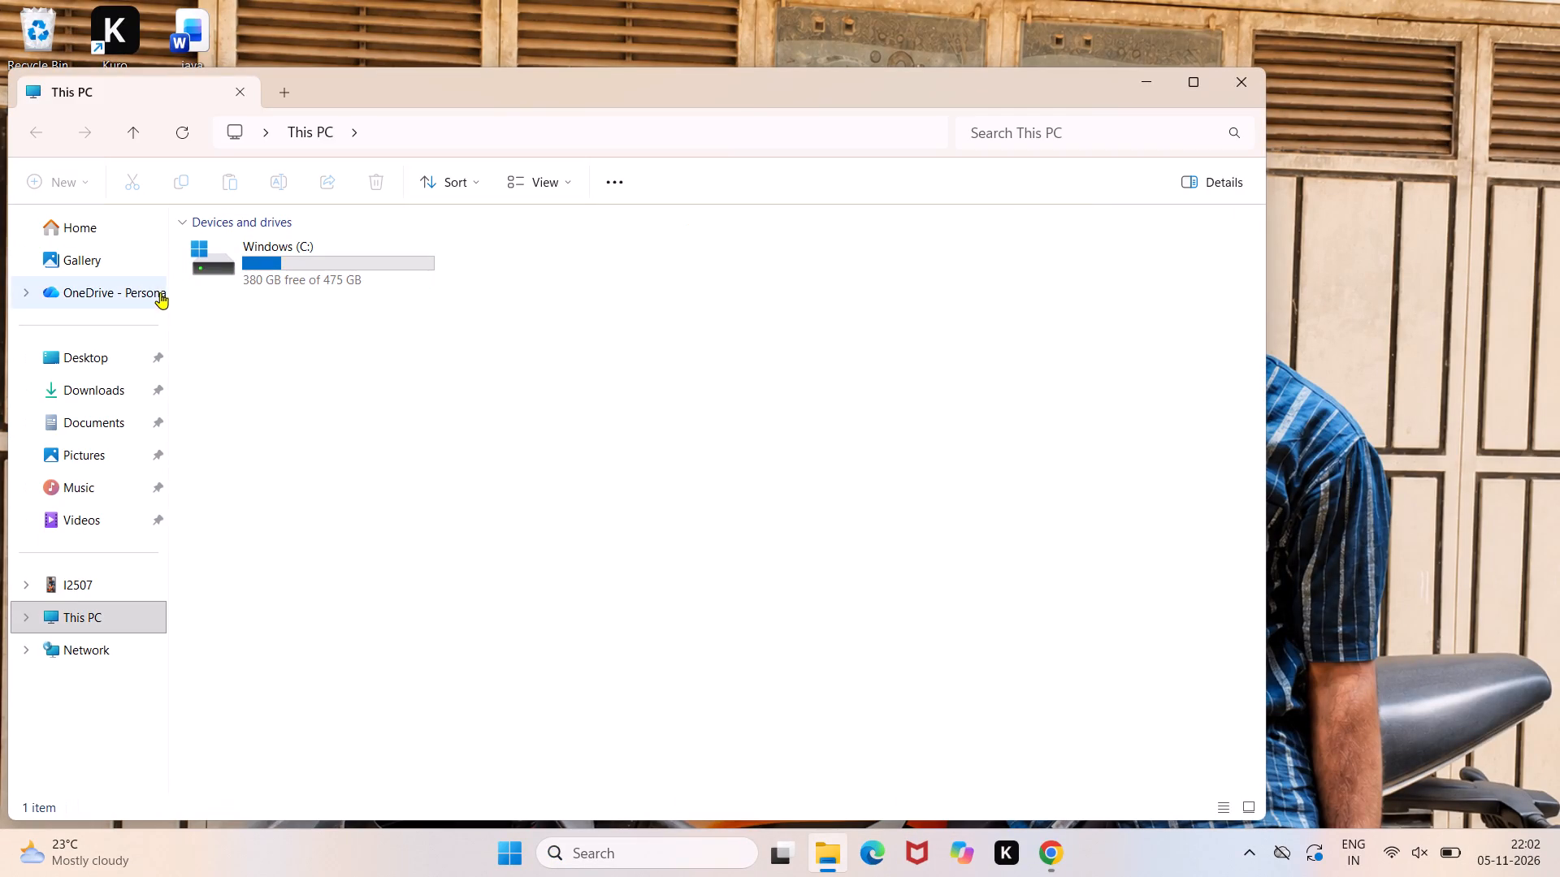
{"action": "double_click", "coordinate": [128, 388]}
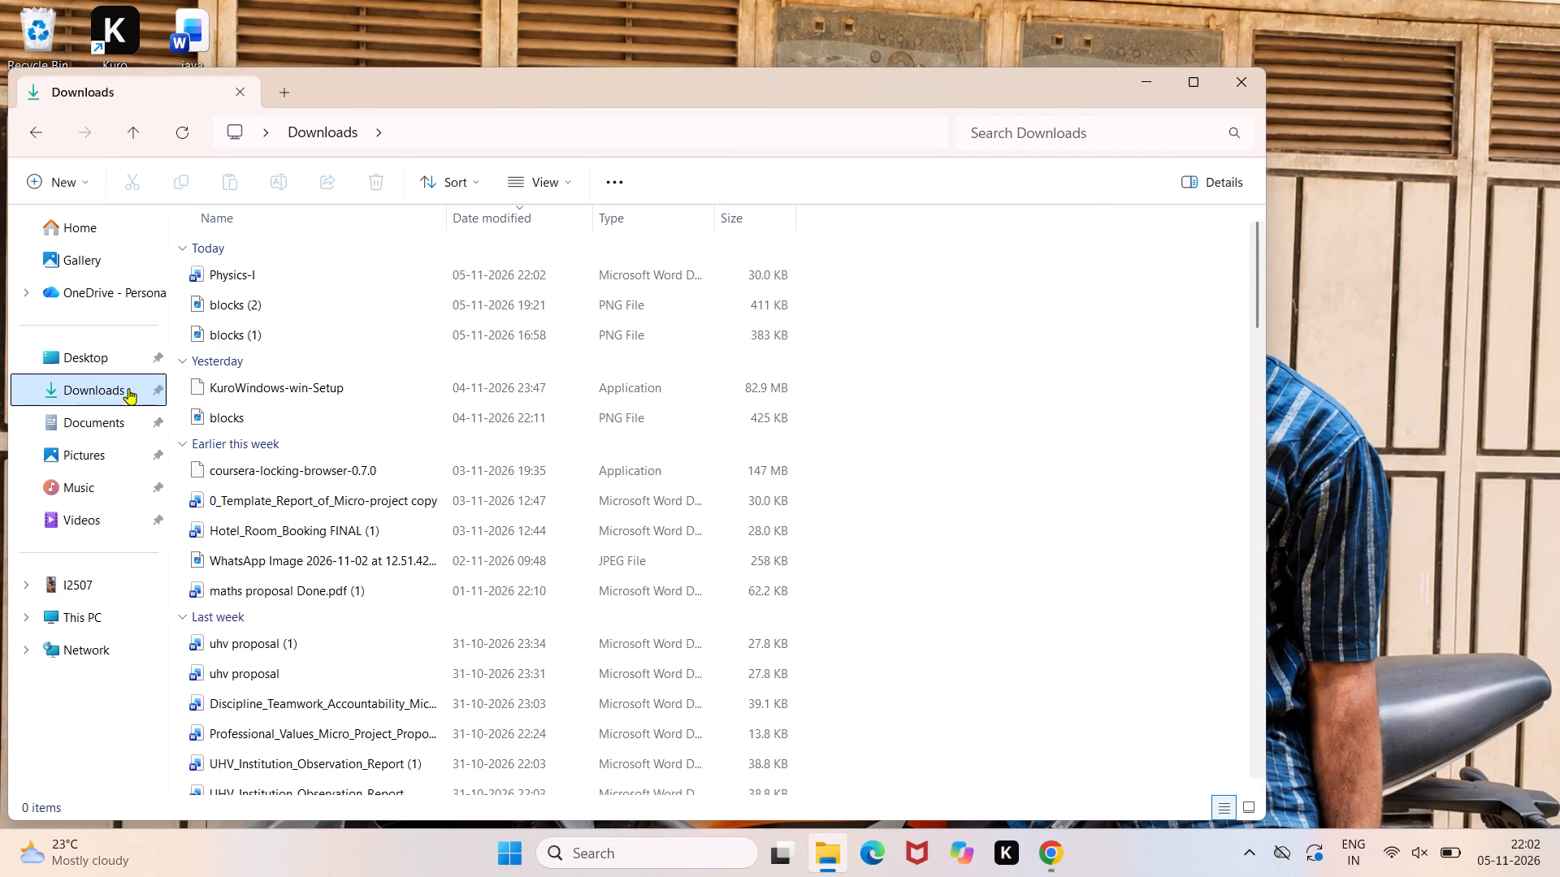
{"action": "left_click", "coordinate": [305, 266]}
{"action": "left_click", "coordinate": [305, 266]}
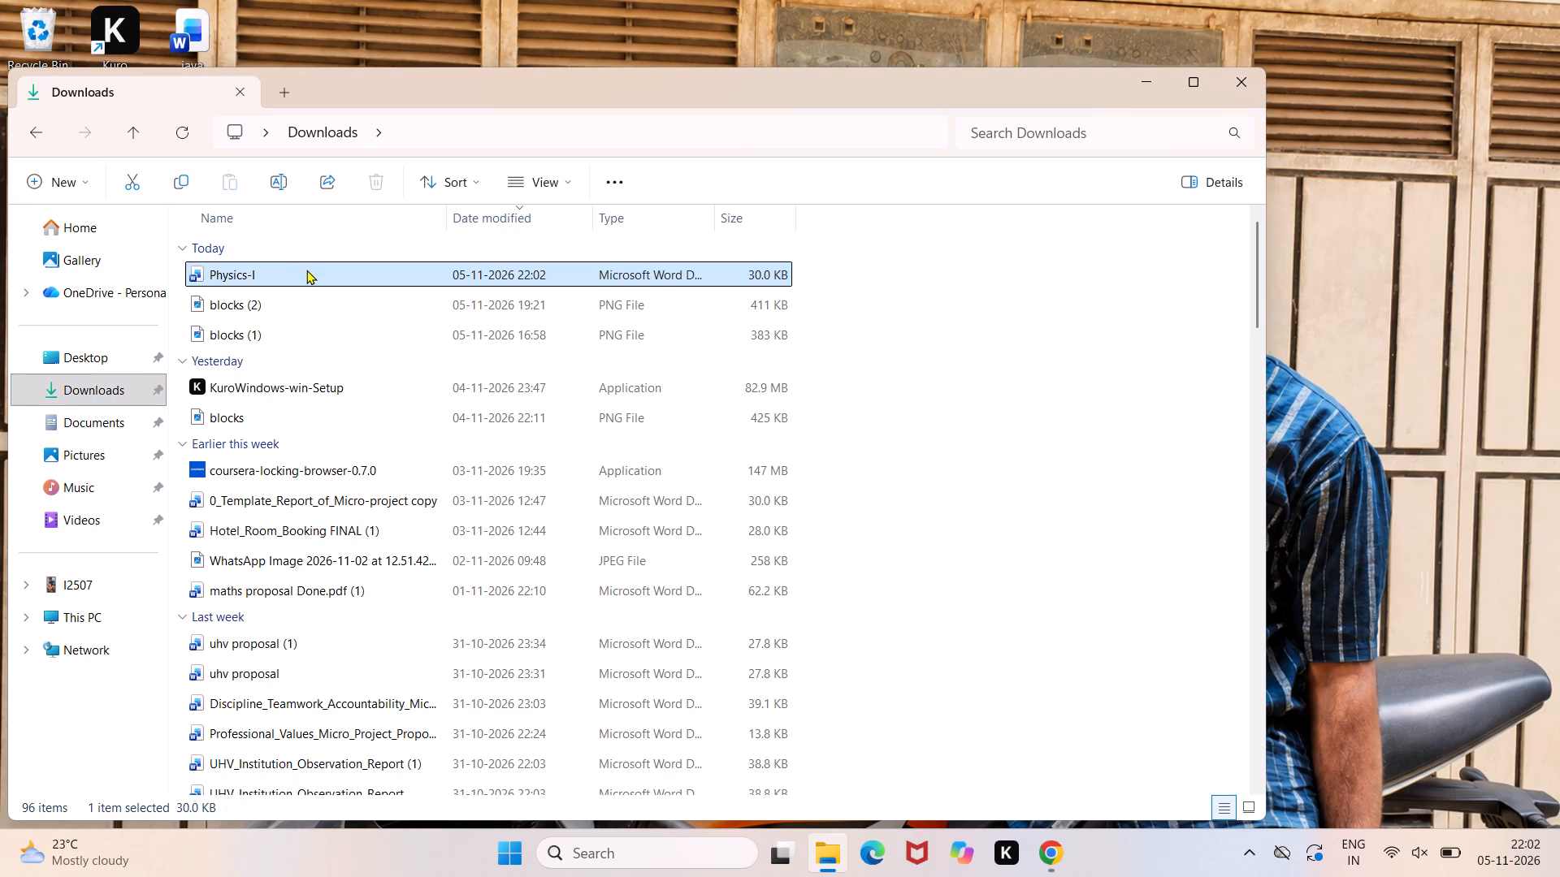
{"action": "double_click", "coordinate": [306, 269]}
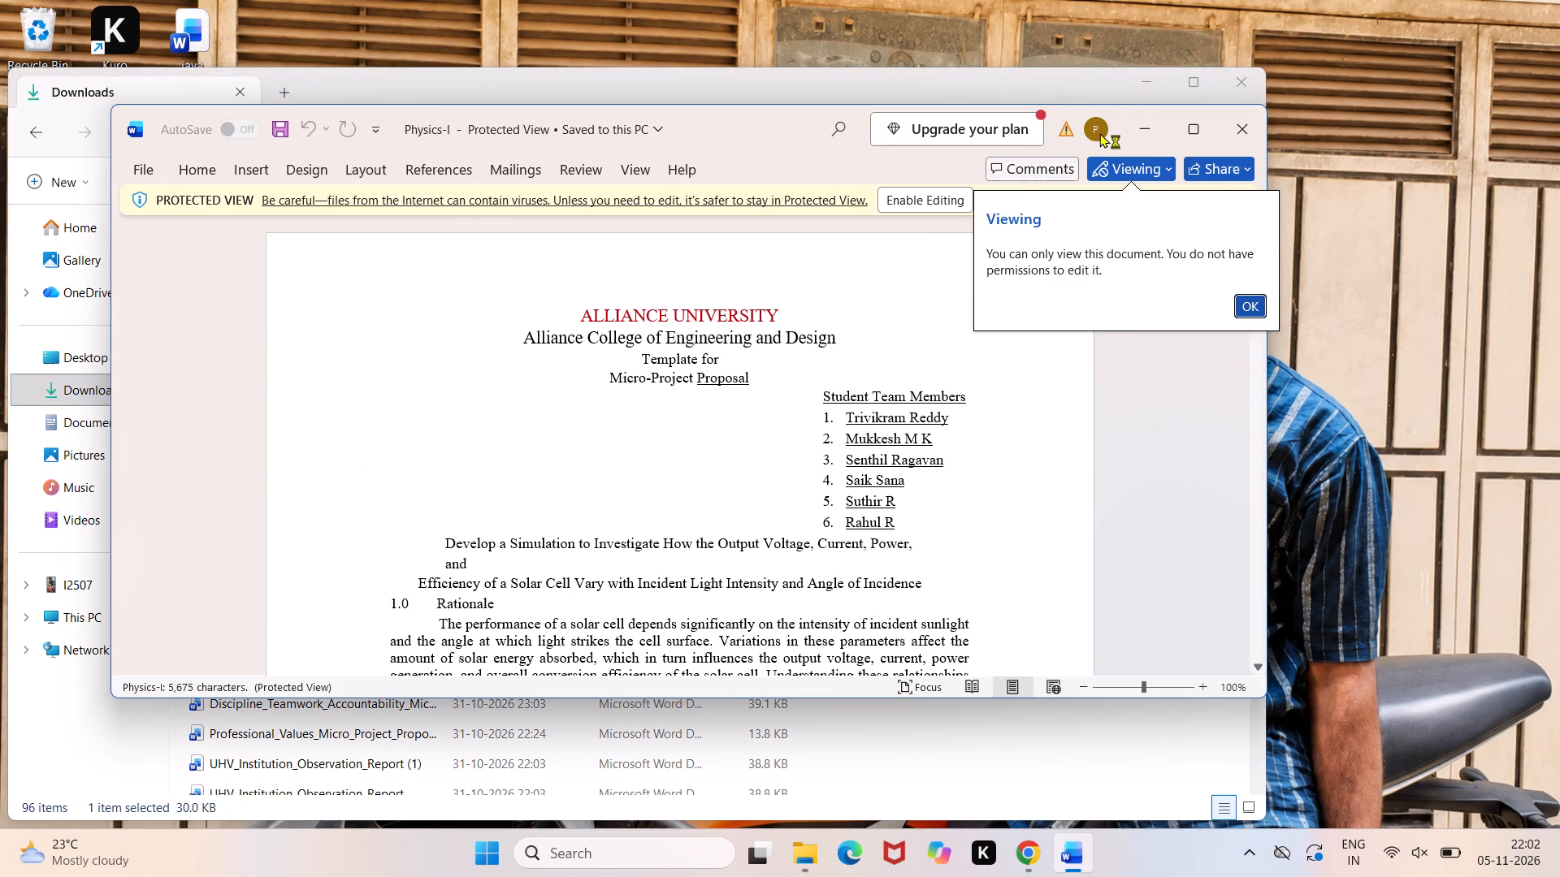
Maximize the Physics-I document window.
{"action": "left_click", "coordinate": [1172, 74]}
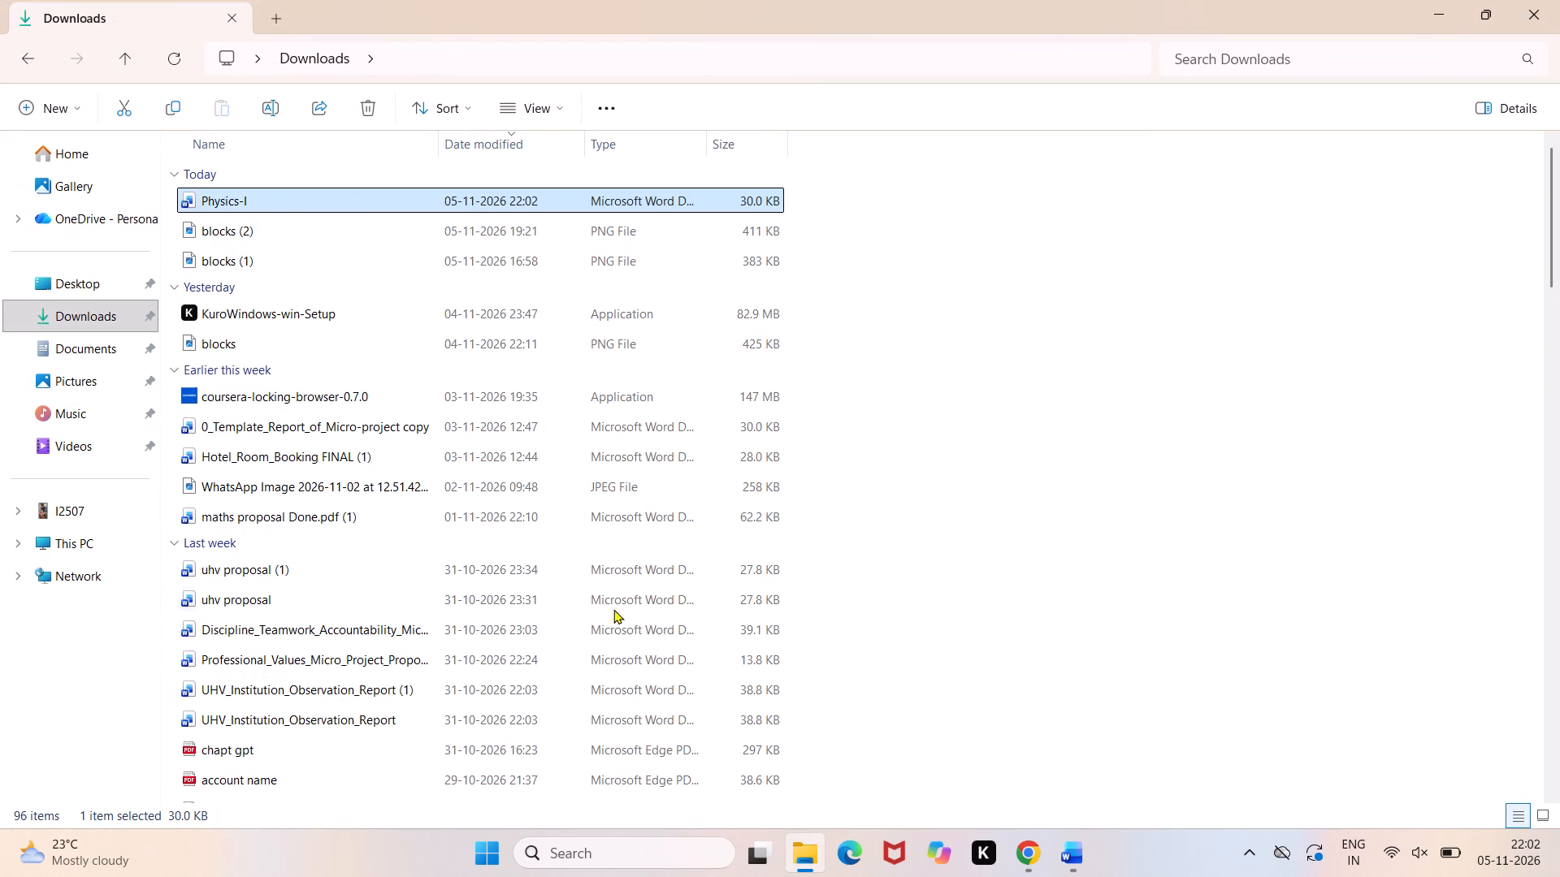
{"action": "left_click", "coordinate": [1061, 850]}
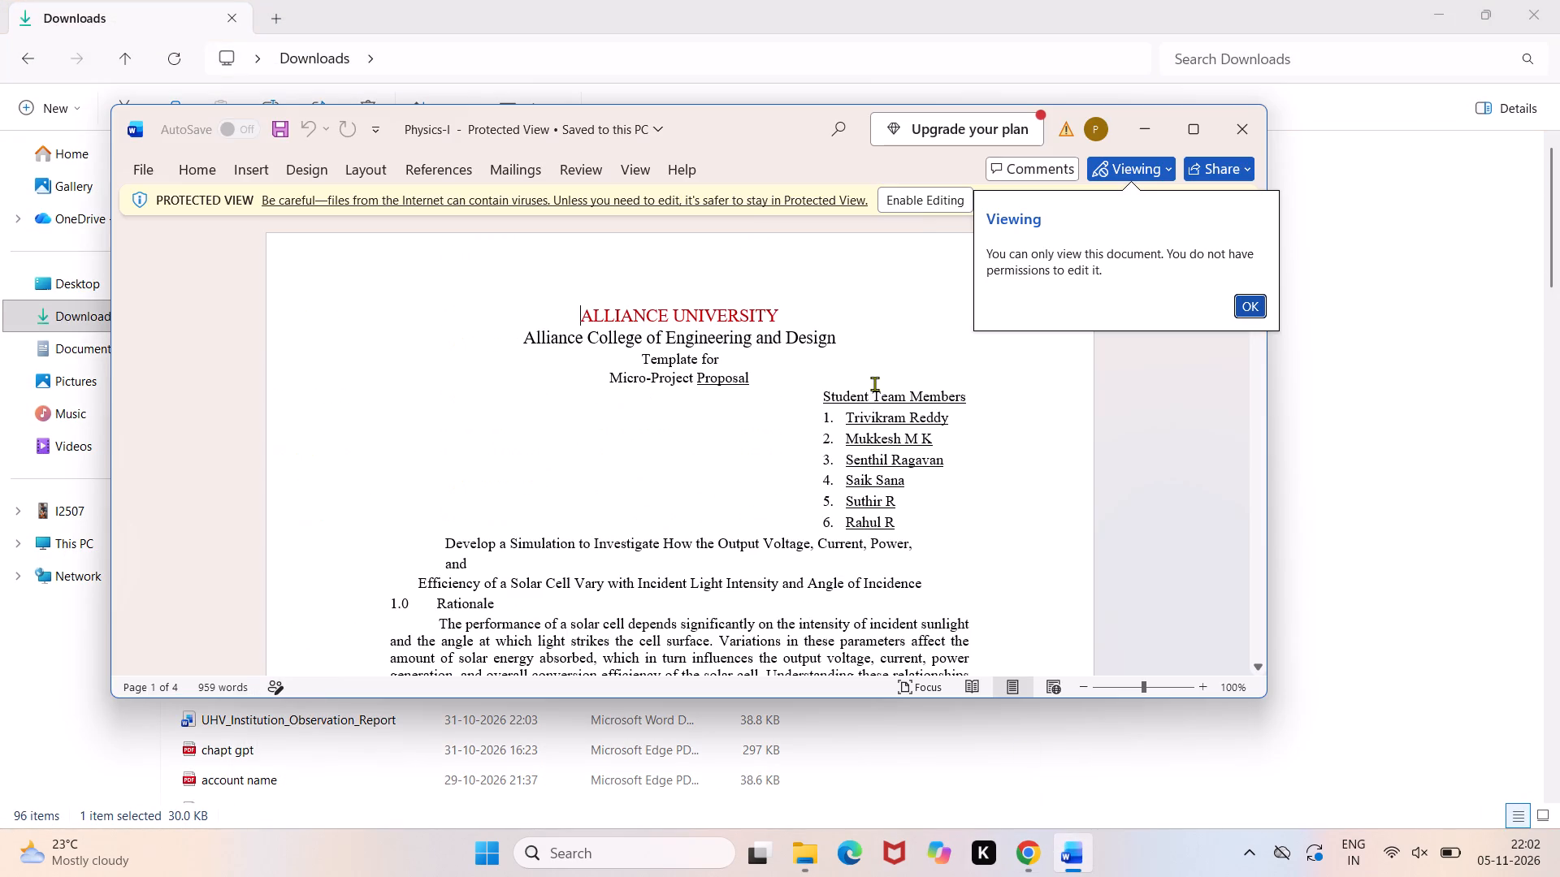
{"action": "left_click", "coordinate": [874, 383]}
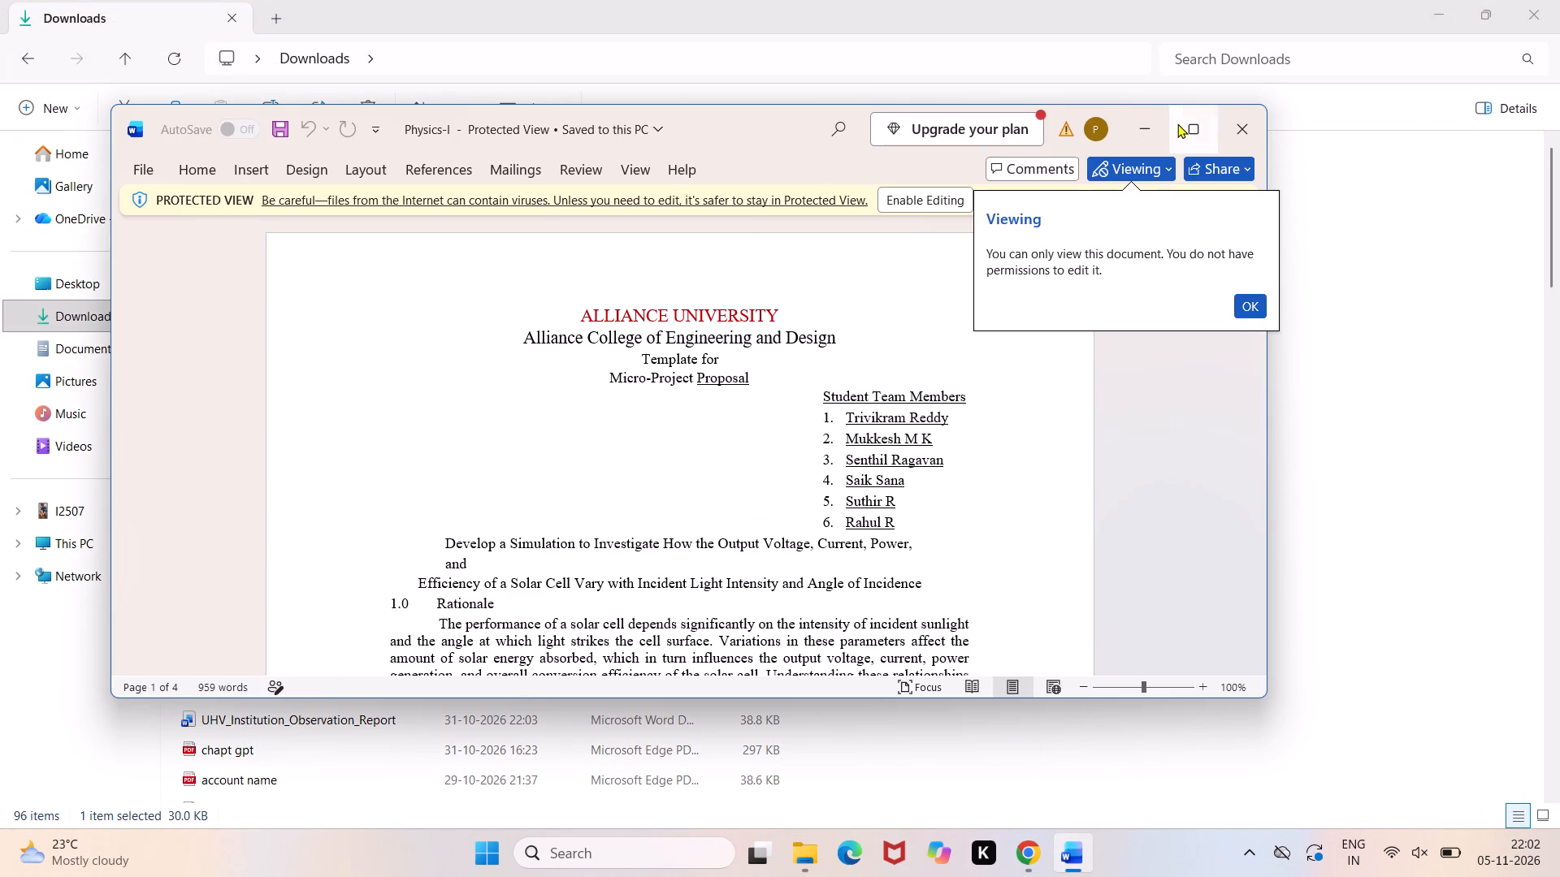
{"action": "left_click", "coordinate": [1177, 123]}
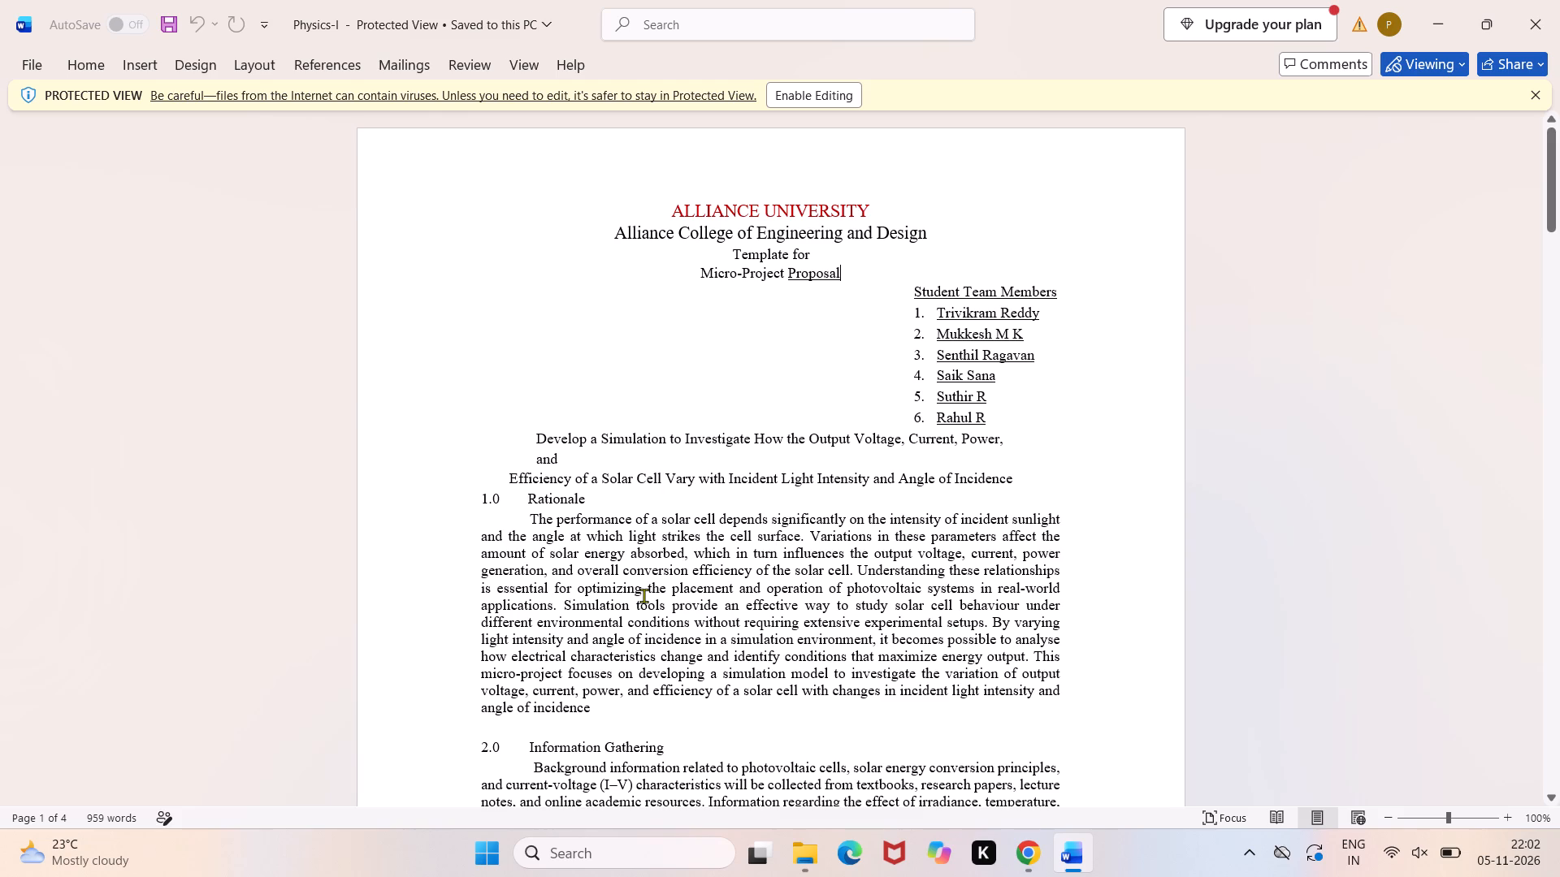
Take the Physics-I document out of Protected View so it can be edited.
{"action": "left_click", "coordinate": [509, 477]}
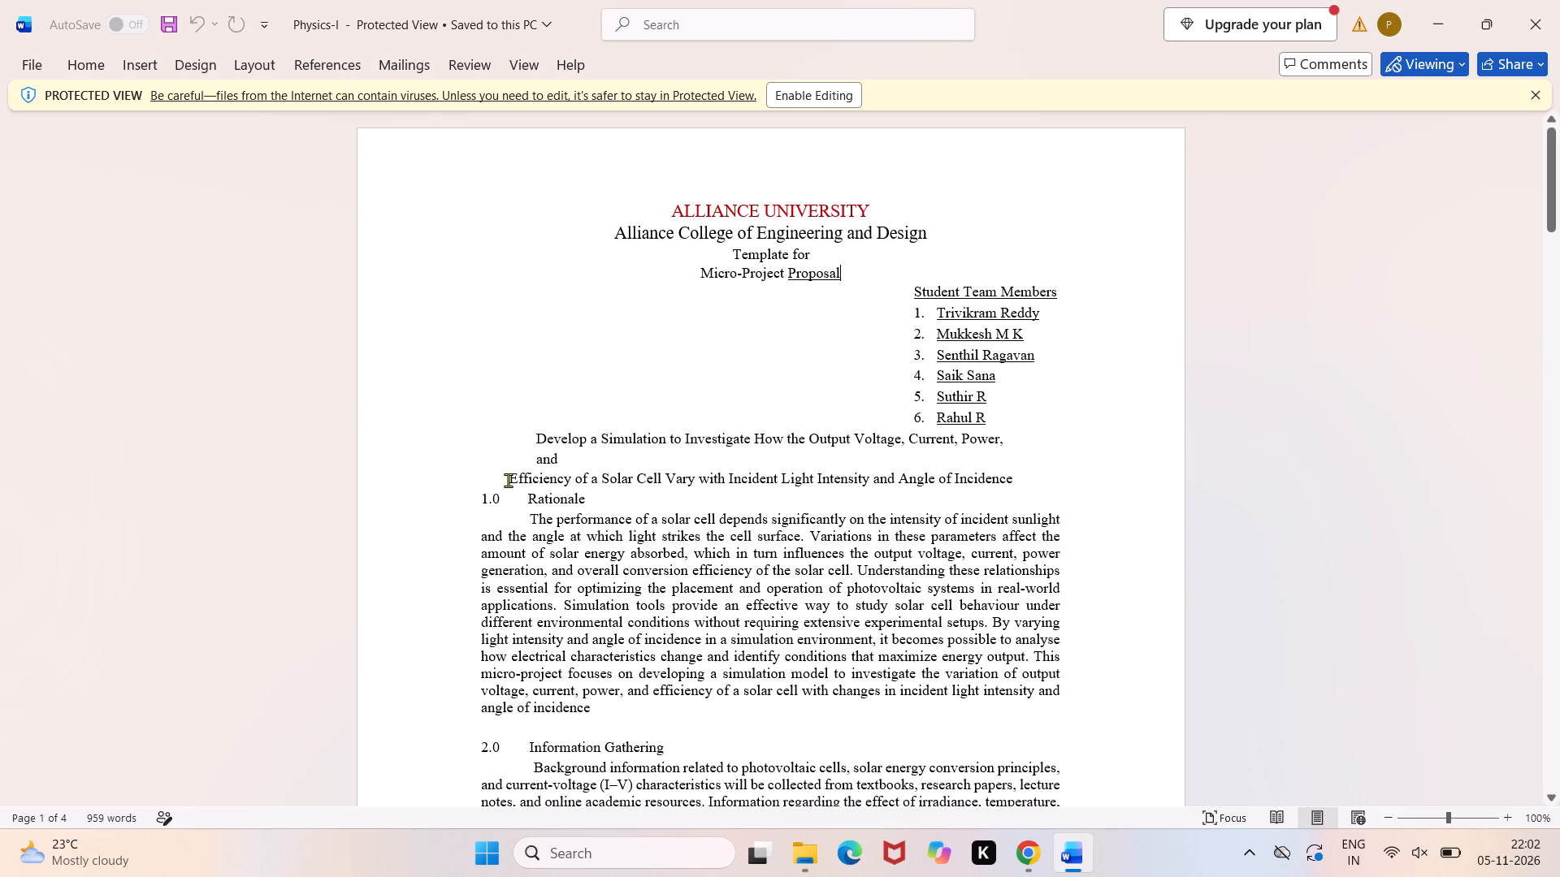
{"action": "left_click", "coordinate": [508, 480]}
{"action": "left_click", "coordinate": [799, 99]}
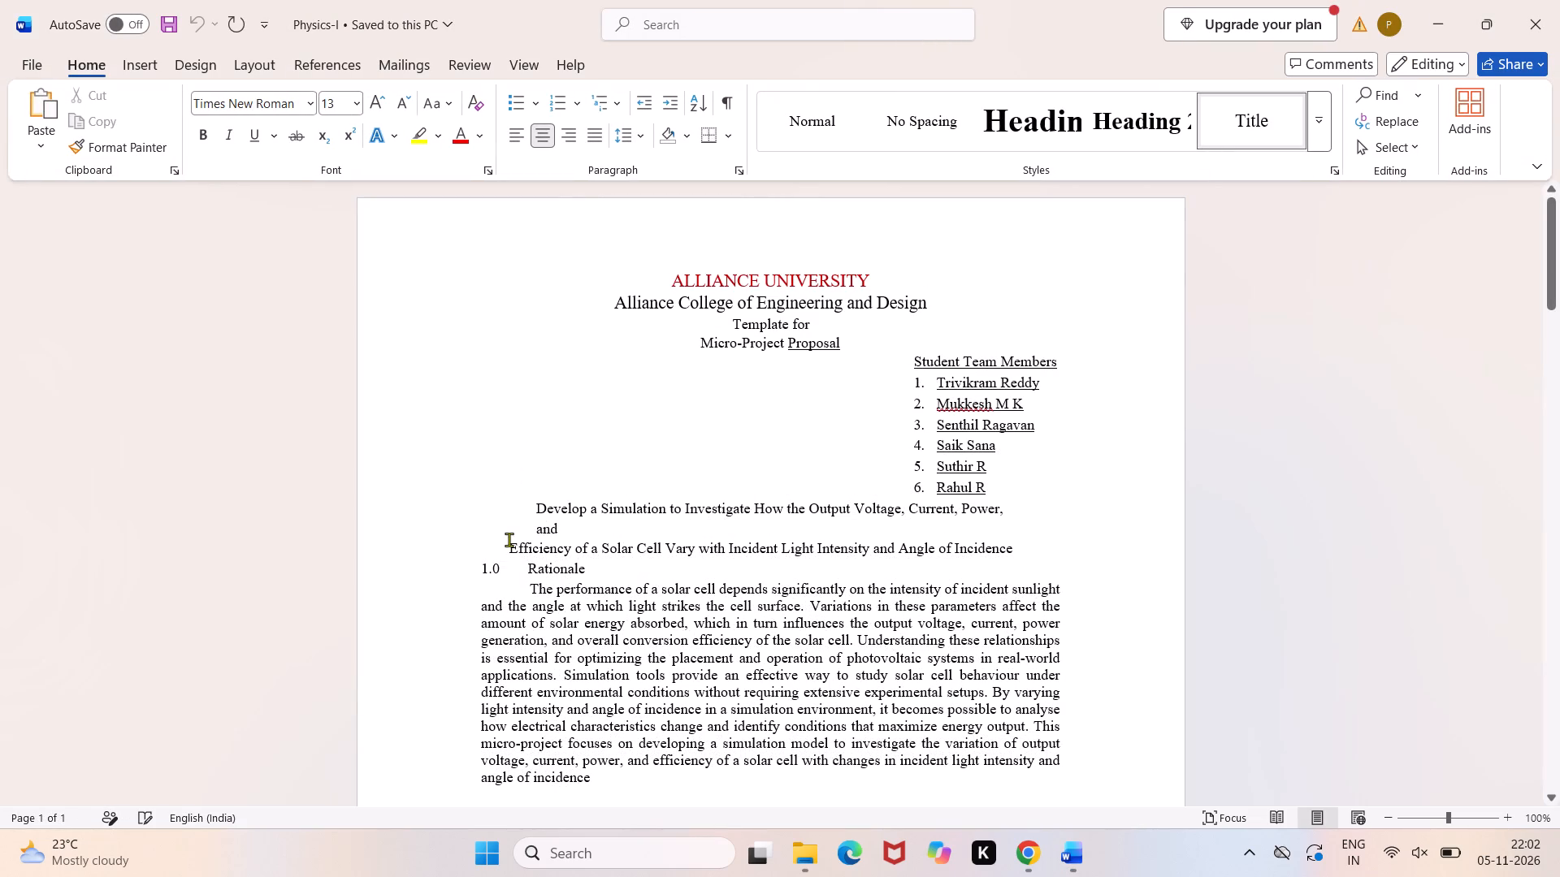
Join the project title line starting with "Efficiency of a Solar Cell" to the preceding "and", separated by one space.
{"action": "left_click", "coordinate": [505, 544]}
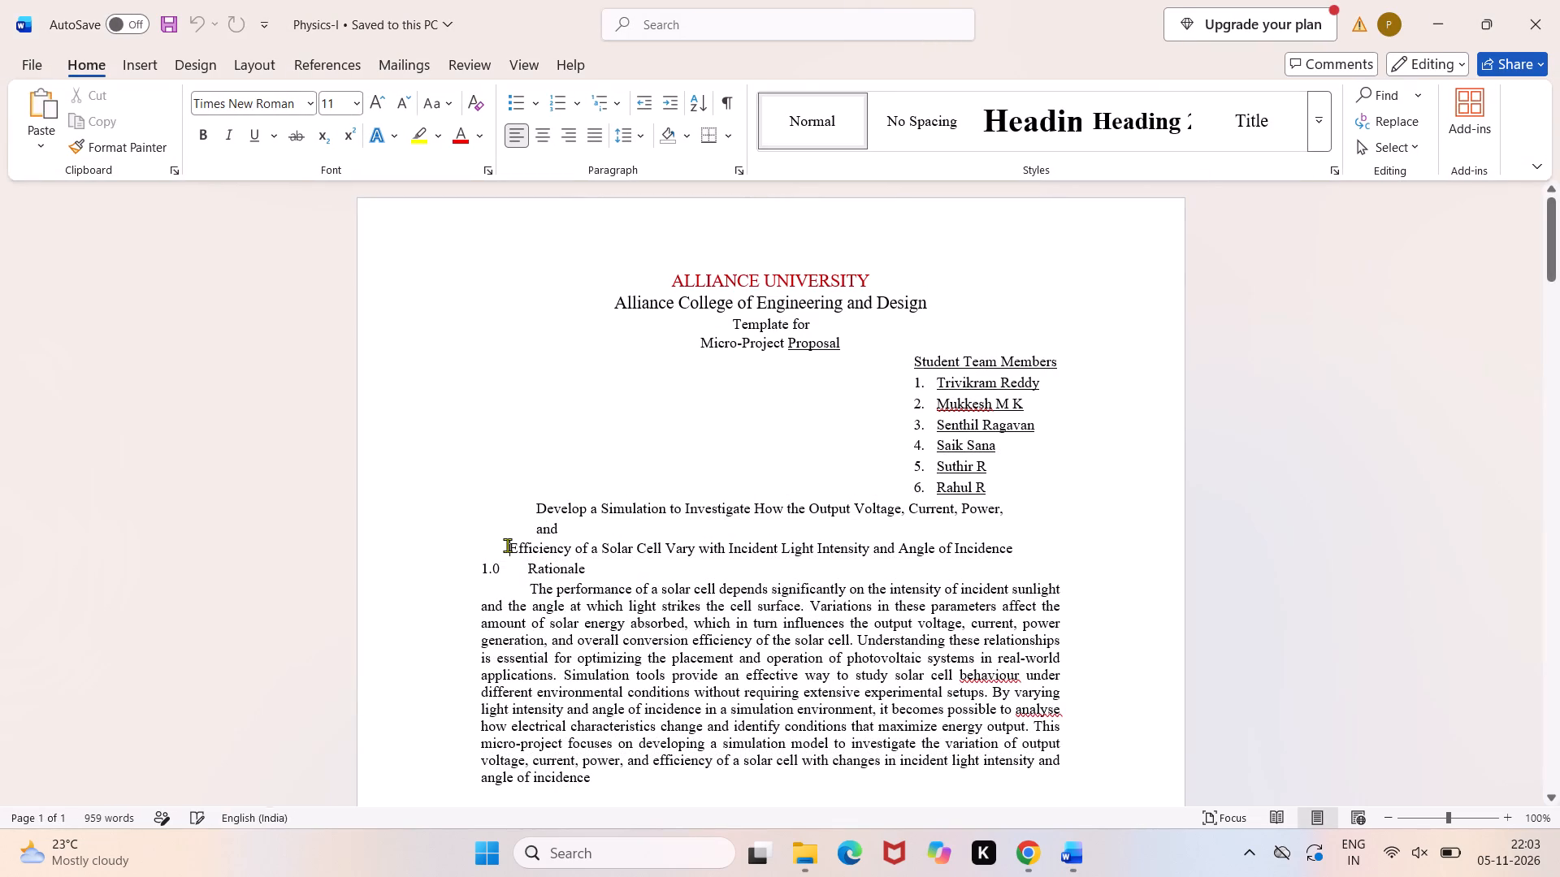
{"action": "left_click", "coordinate": [507, 545]}
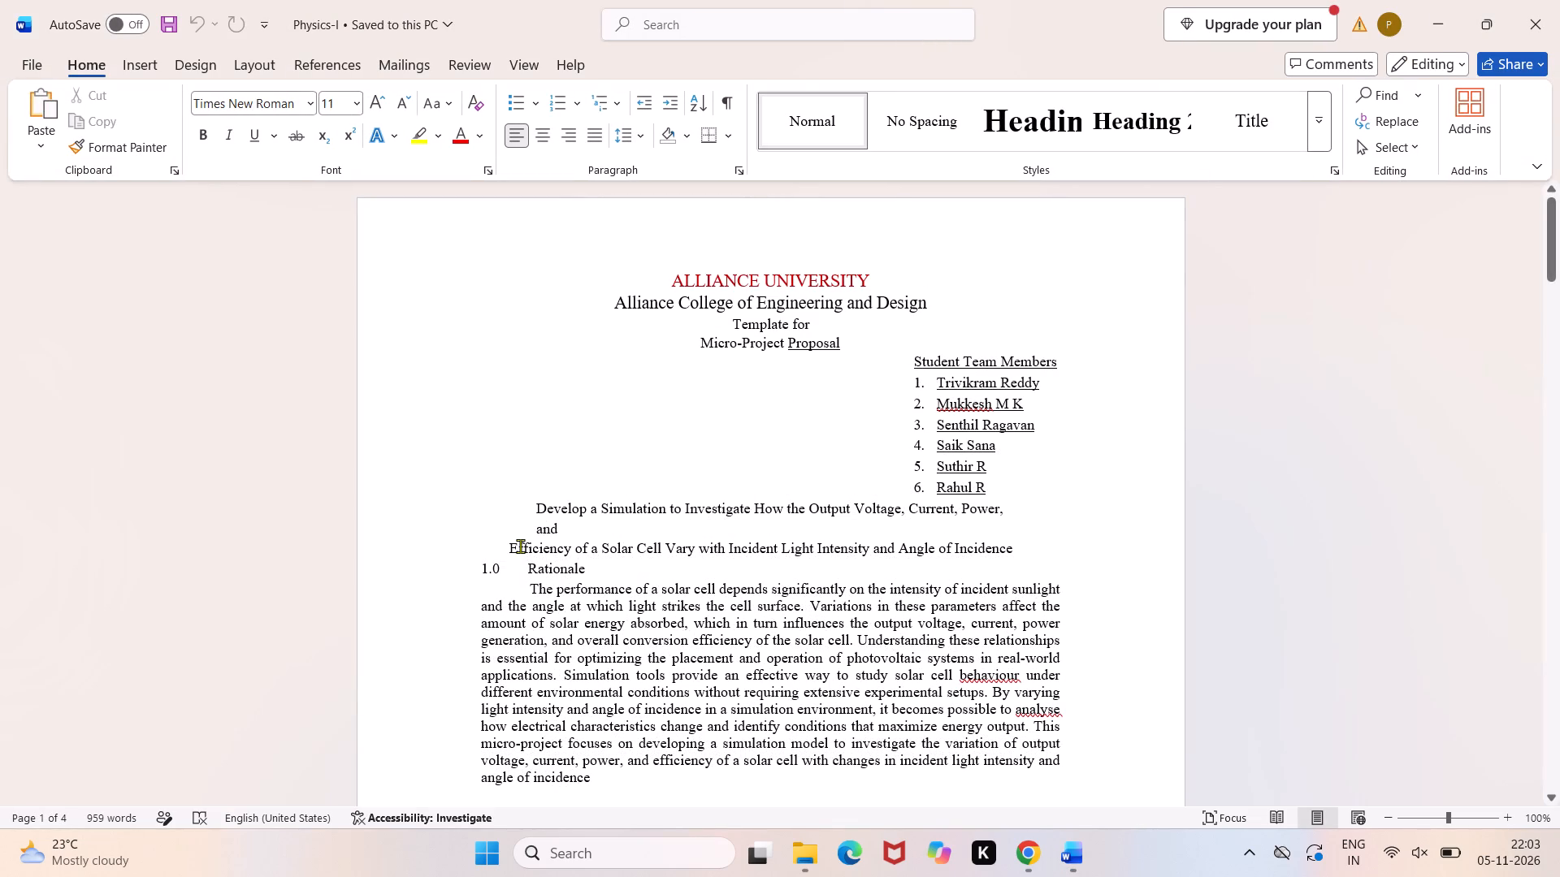
{"action": "key", "text": "BackSpace"}
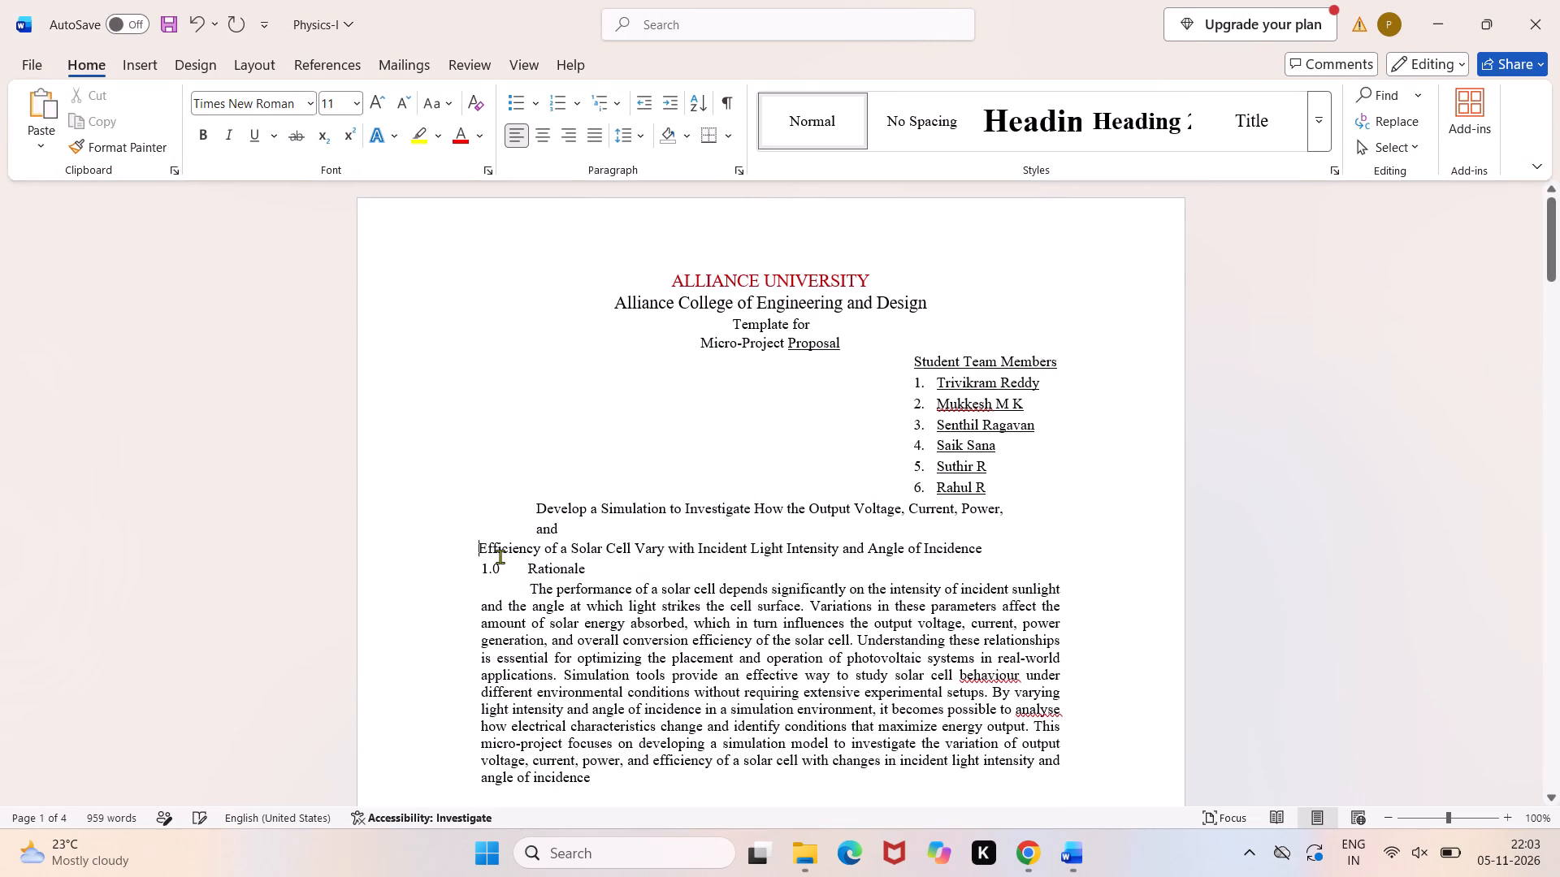
{"action": "key", "text": "BackSpace"}
{"action": "scroll", "coordinate": [500, 556], "scroll_direction": "down", "scroll_amount": 1}
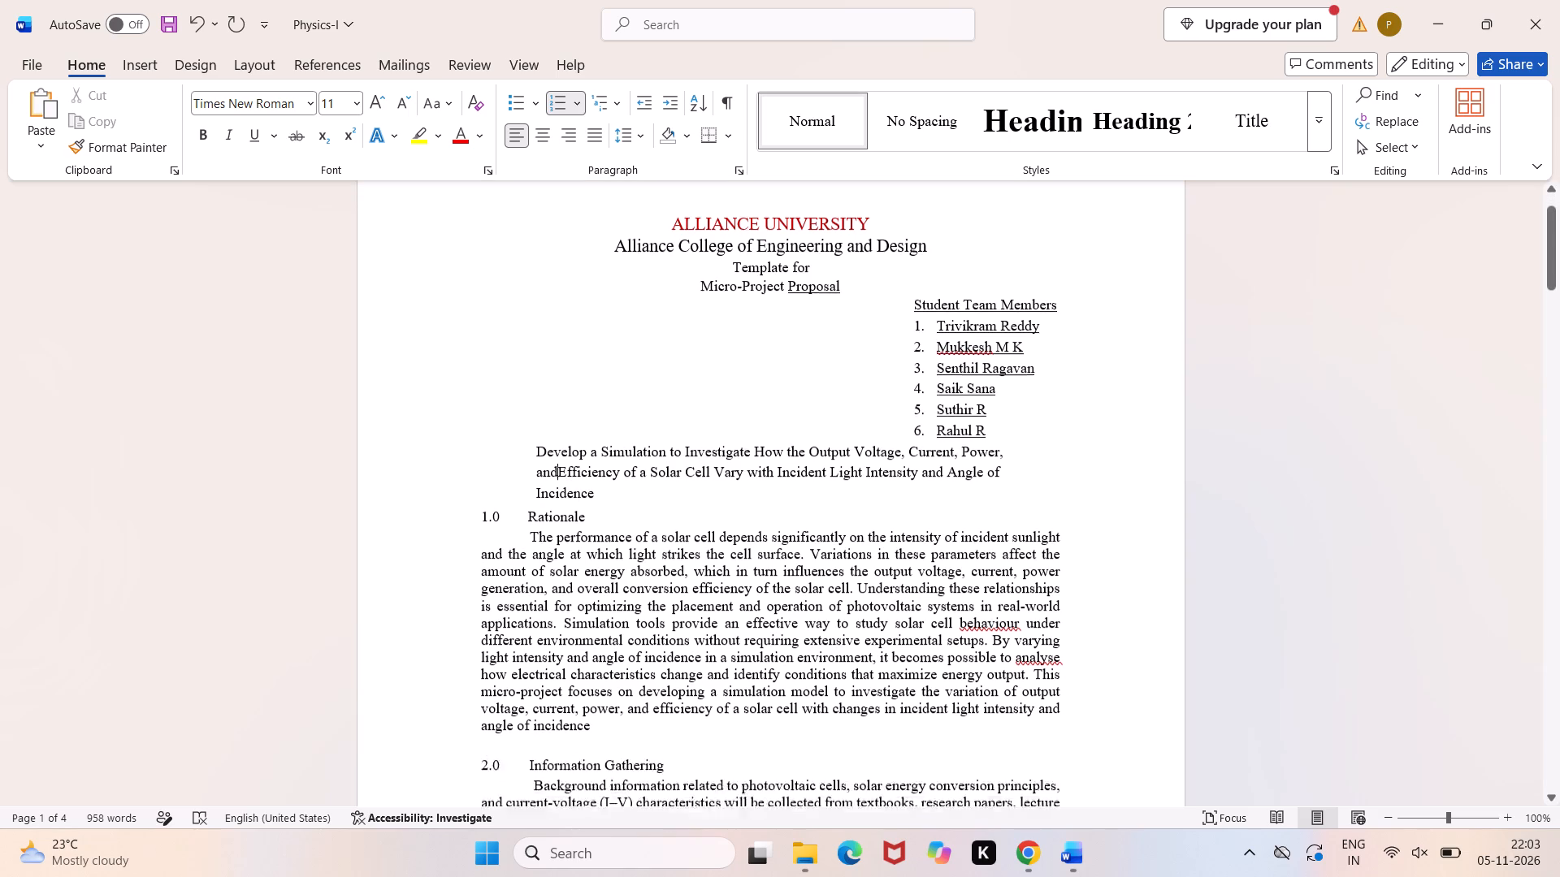
{"action": "scroll", "coordinate": [500, 556], "scroll_direction": "down", "scroll_amount": 1}
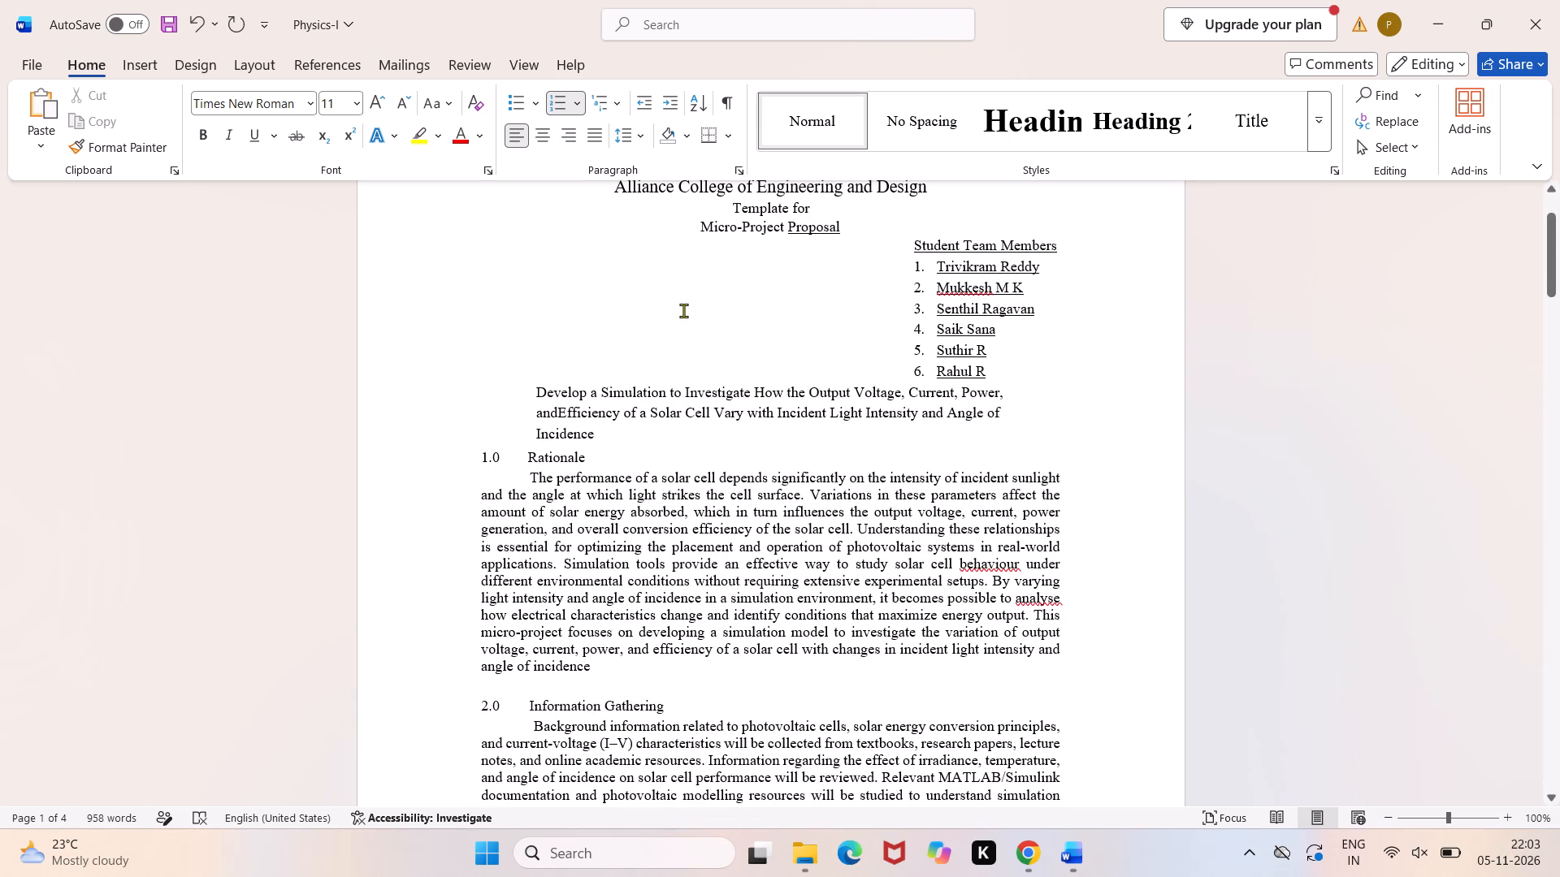
{"action": "key", "text": "space"}
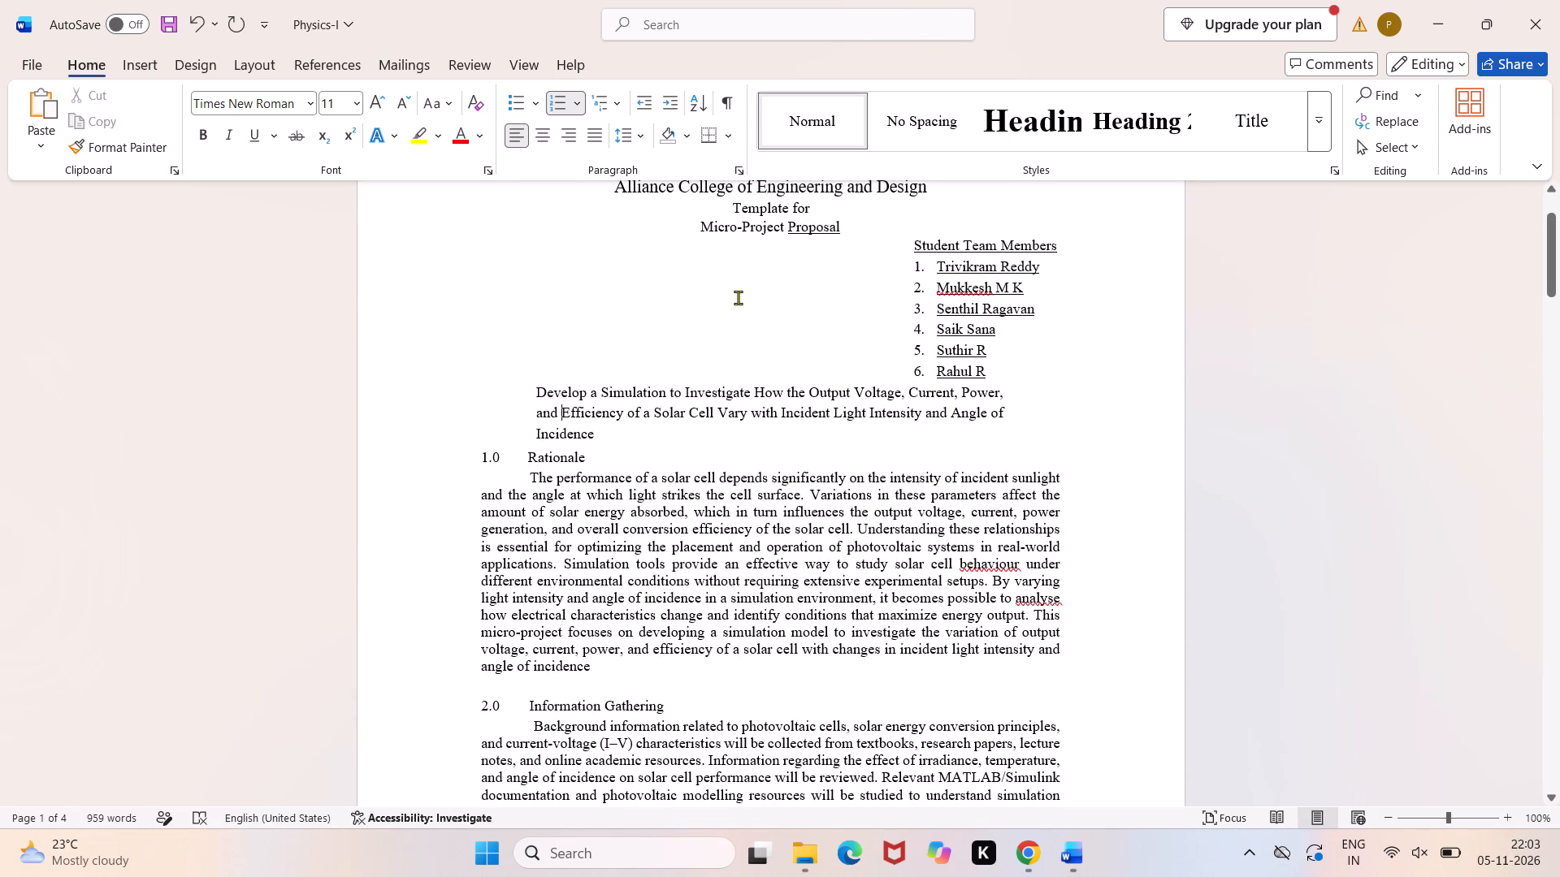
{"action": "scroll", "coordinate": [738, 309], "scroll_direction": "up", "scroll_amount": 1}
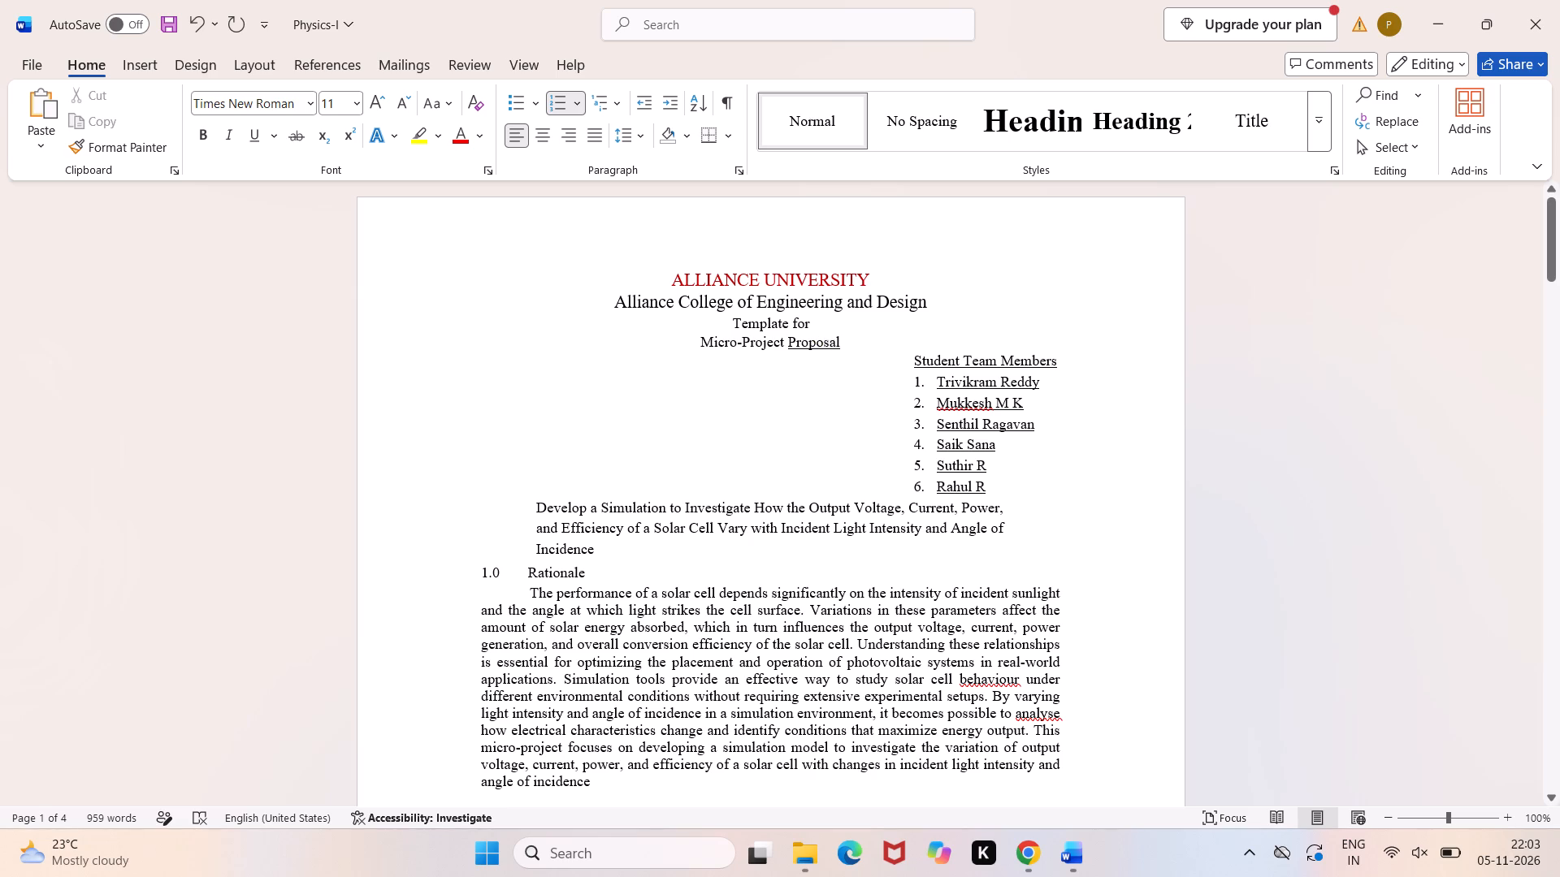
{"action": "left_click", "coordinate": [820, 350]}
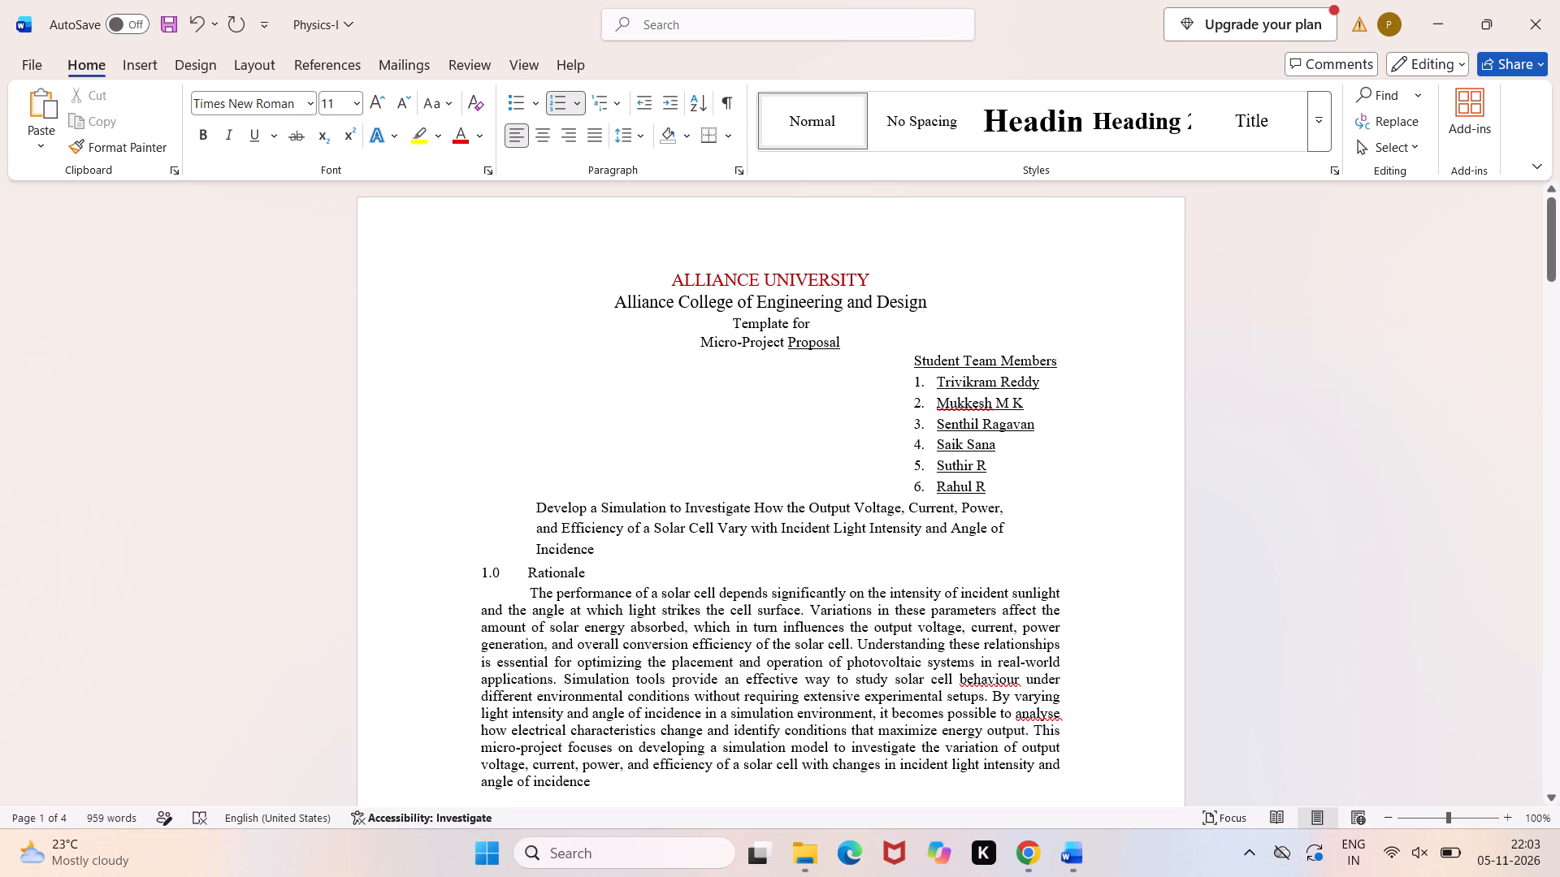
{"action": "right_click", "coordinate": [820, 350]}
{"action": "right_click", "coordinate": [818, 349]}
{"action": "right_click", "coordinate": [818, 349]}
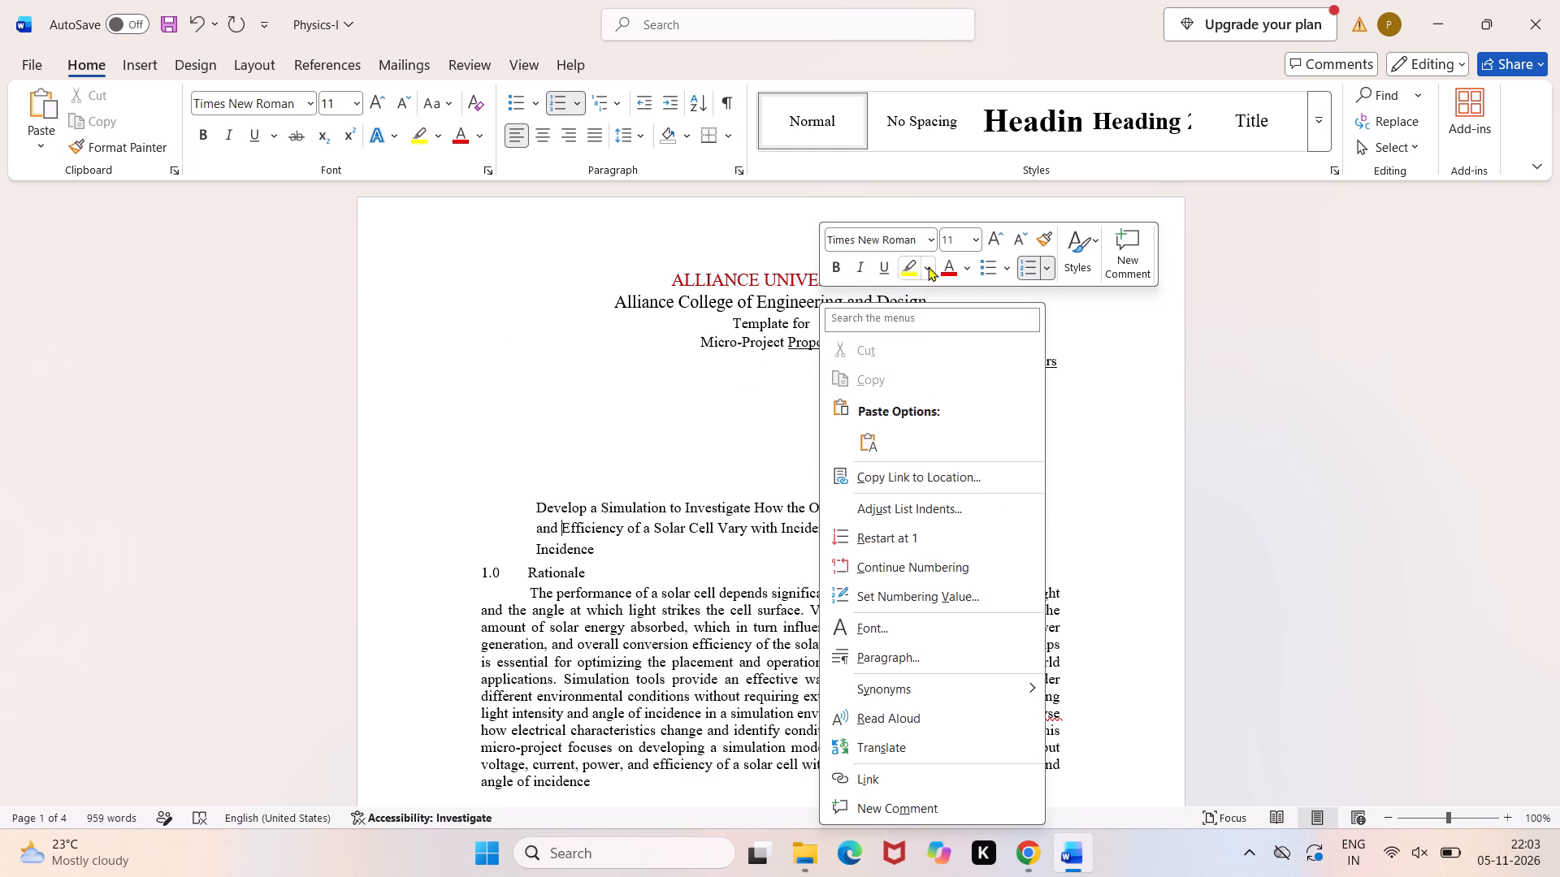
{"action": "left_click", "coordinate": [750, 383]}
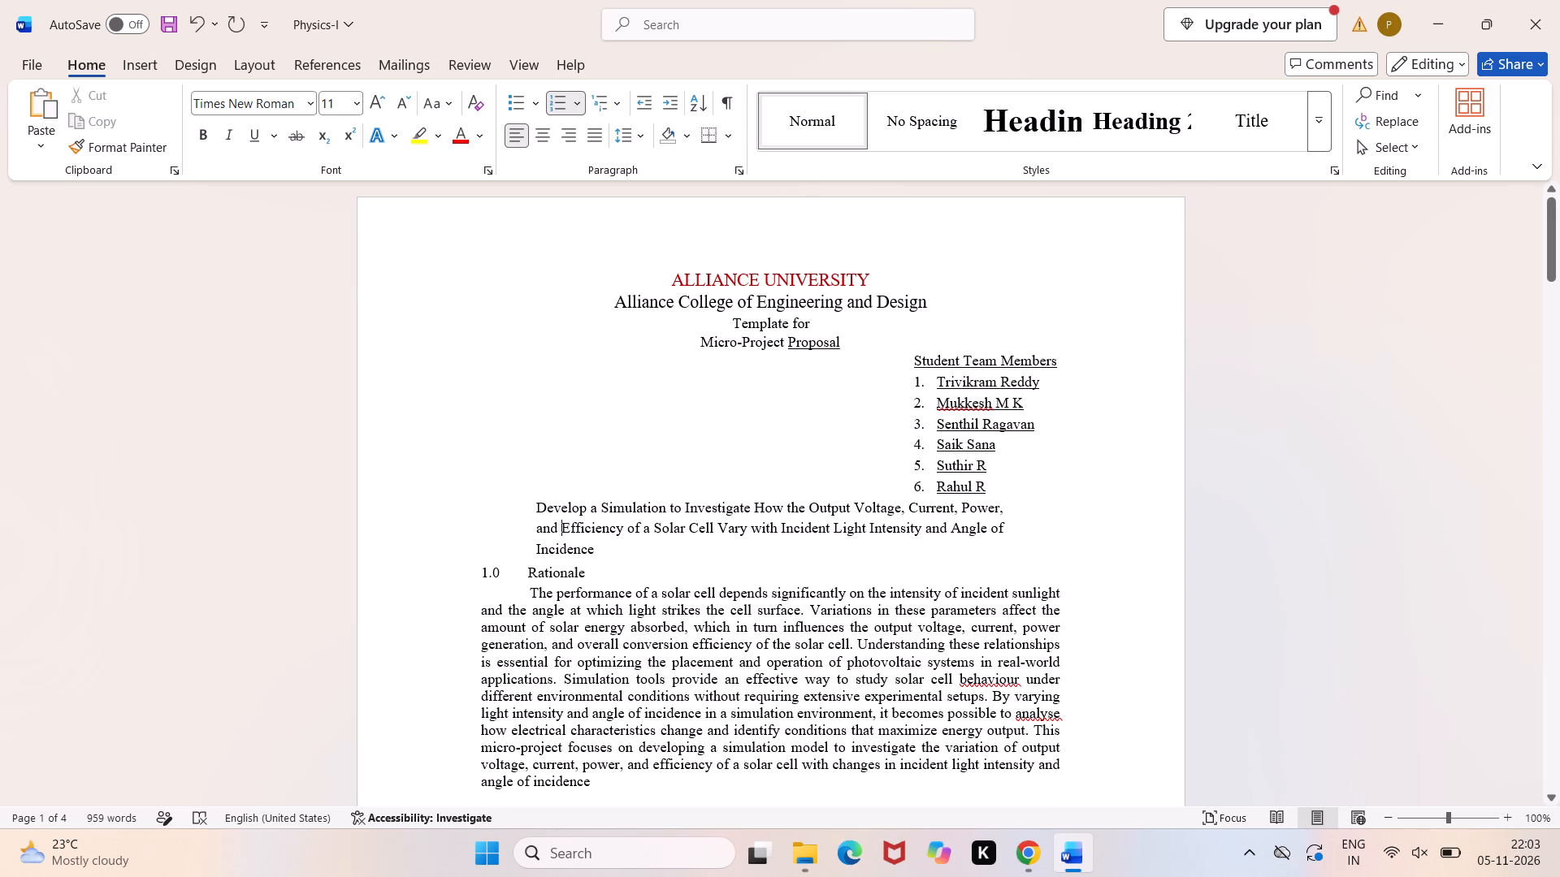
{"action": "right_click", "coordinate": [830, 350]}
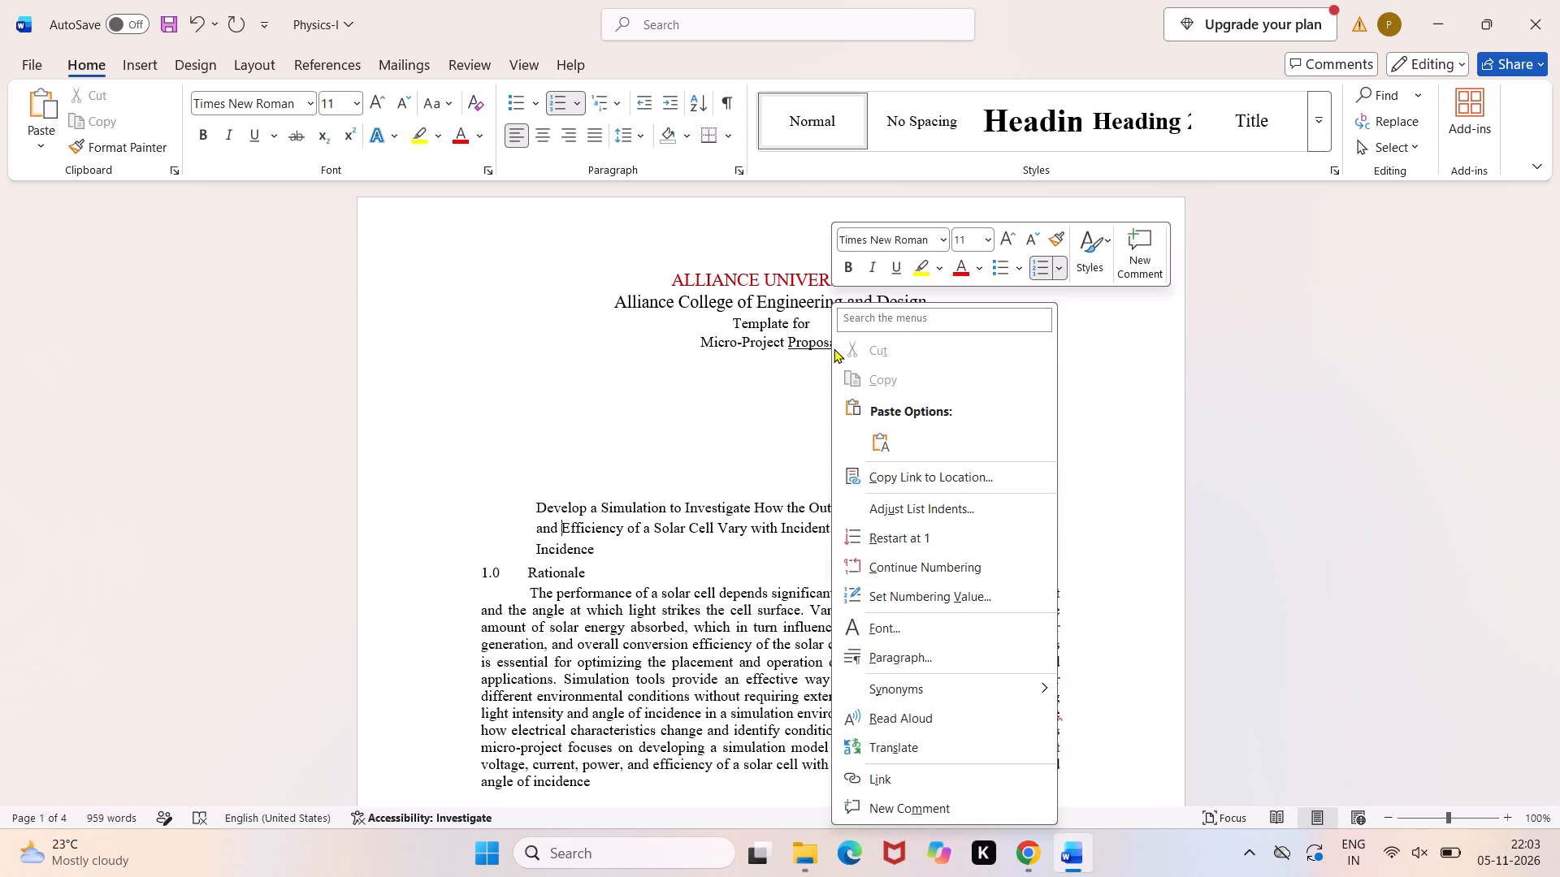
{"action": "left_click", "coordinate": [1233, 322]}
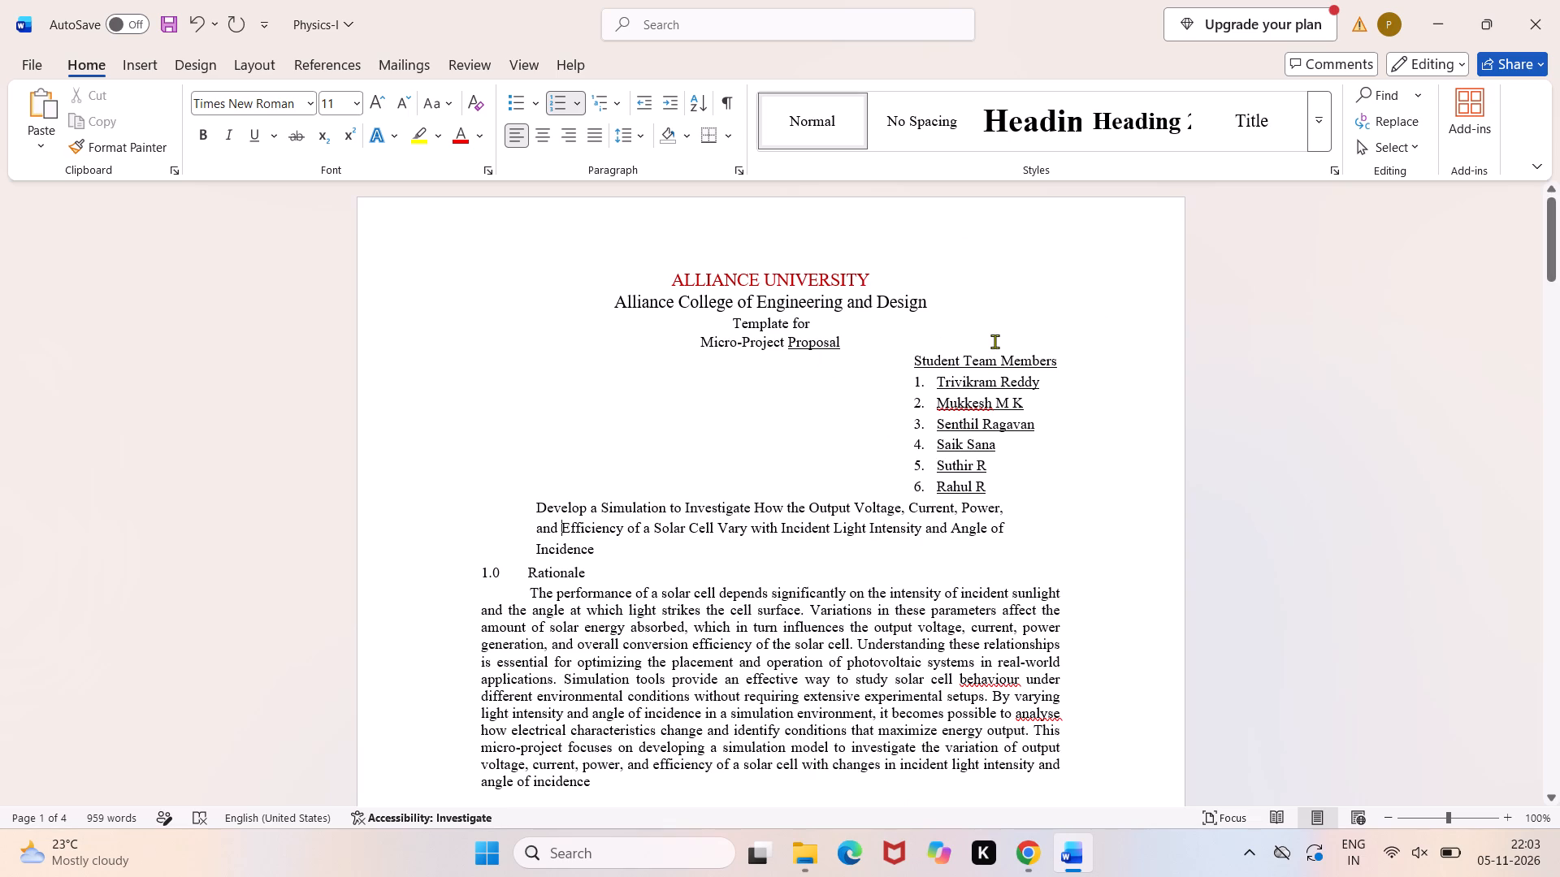
Delete the "Template for" line above "Micro-Project Proposal" in the document heading.
{"action": "scroll", "coordinate": [994, 341], "scroll_direction": "down", "scroll_amount": 1}
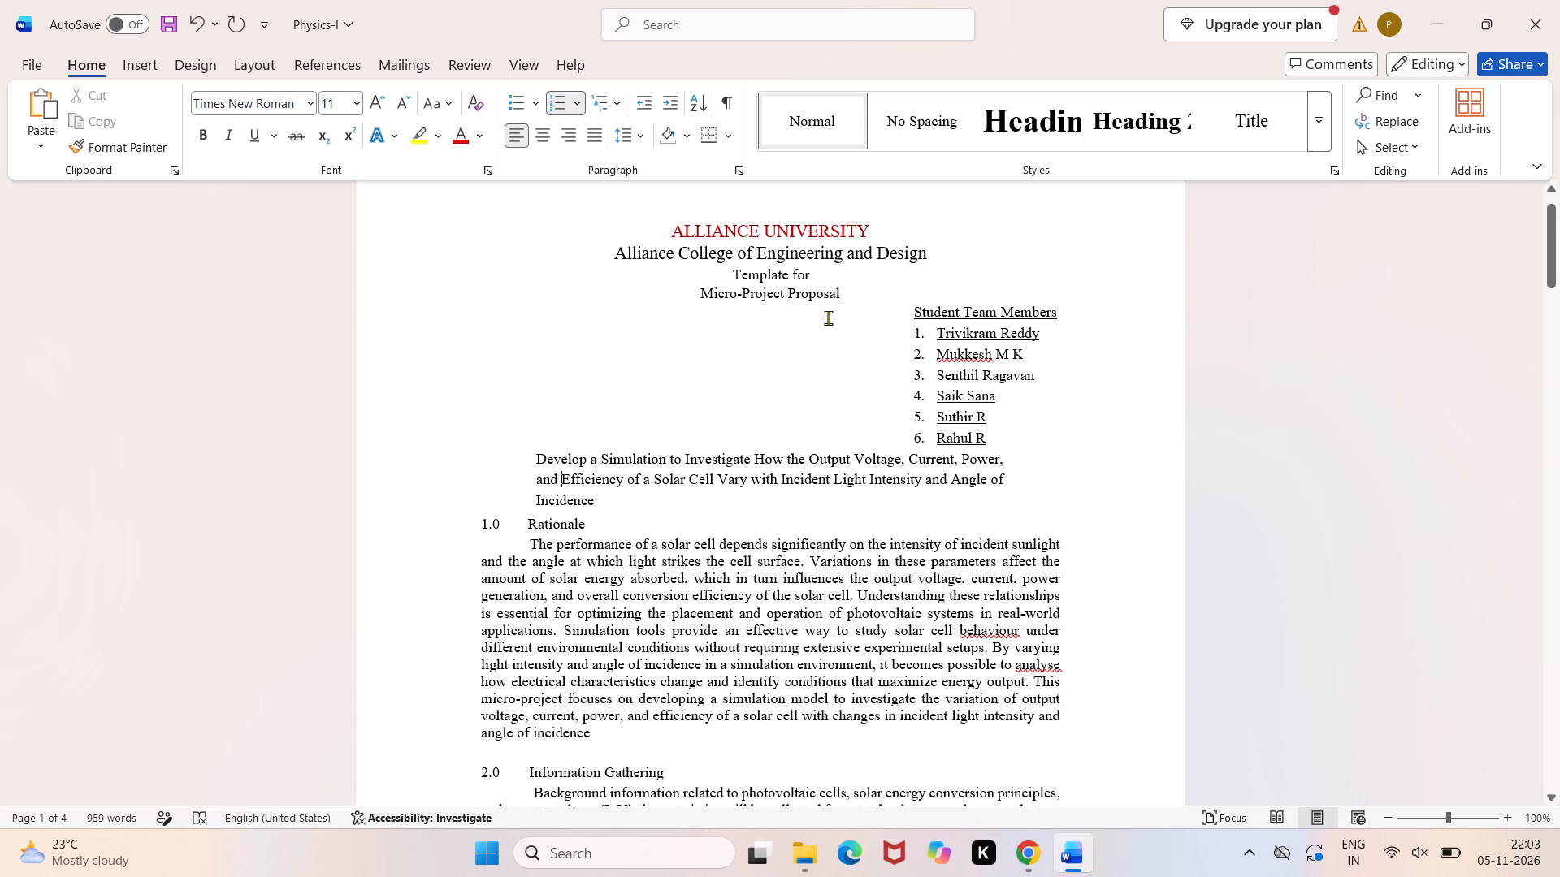
{"action": "scroll", "coordinate": [812, 373], "scroll_direction": "down", "scroll_amount": 1}
{"action": "scroll", "coordinate": [812, 373], "scroll_direction": "up", "scroll_amount": 1}
{"action": "left_click", "coordinate": [826, 270]}
{"action": "key", "text": "BackSpace"}
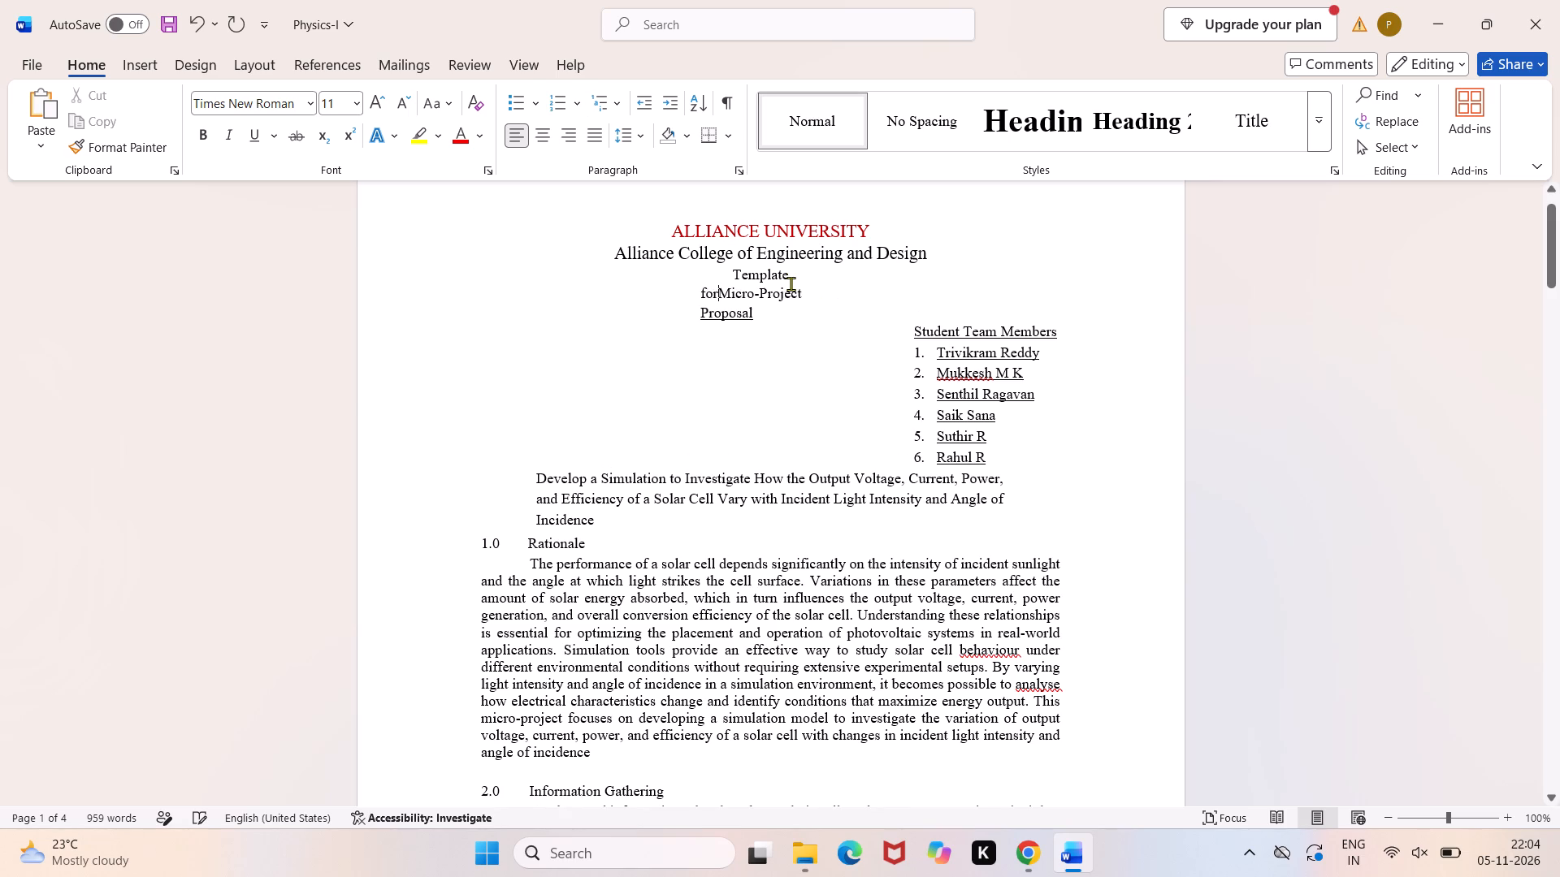
{"action": "key", "text": "BackSpace"}
{"action": "key", "text": "BackSpace"}
{"action": "key", "text": "BackSpace"}
{"action": "key", "text": "BackSpace"}
{"action": "key", "text": "BackSpace"}
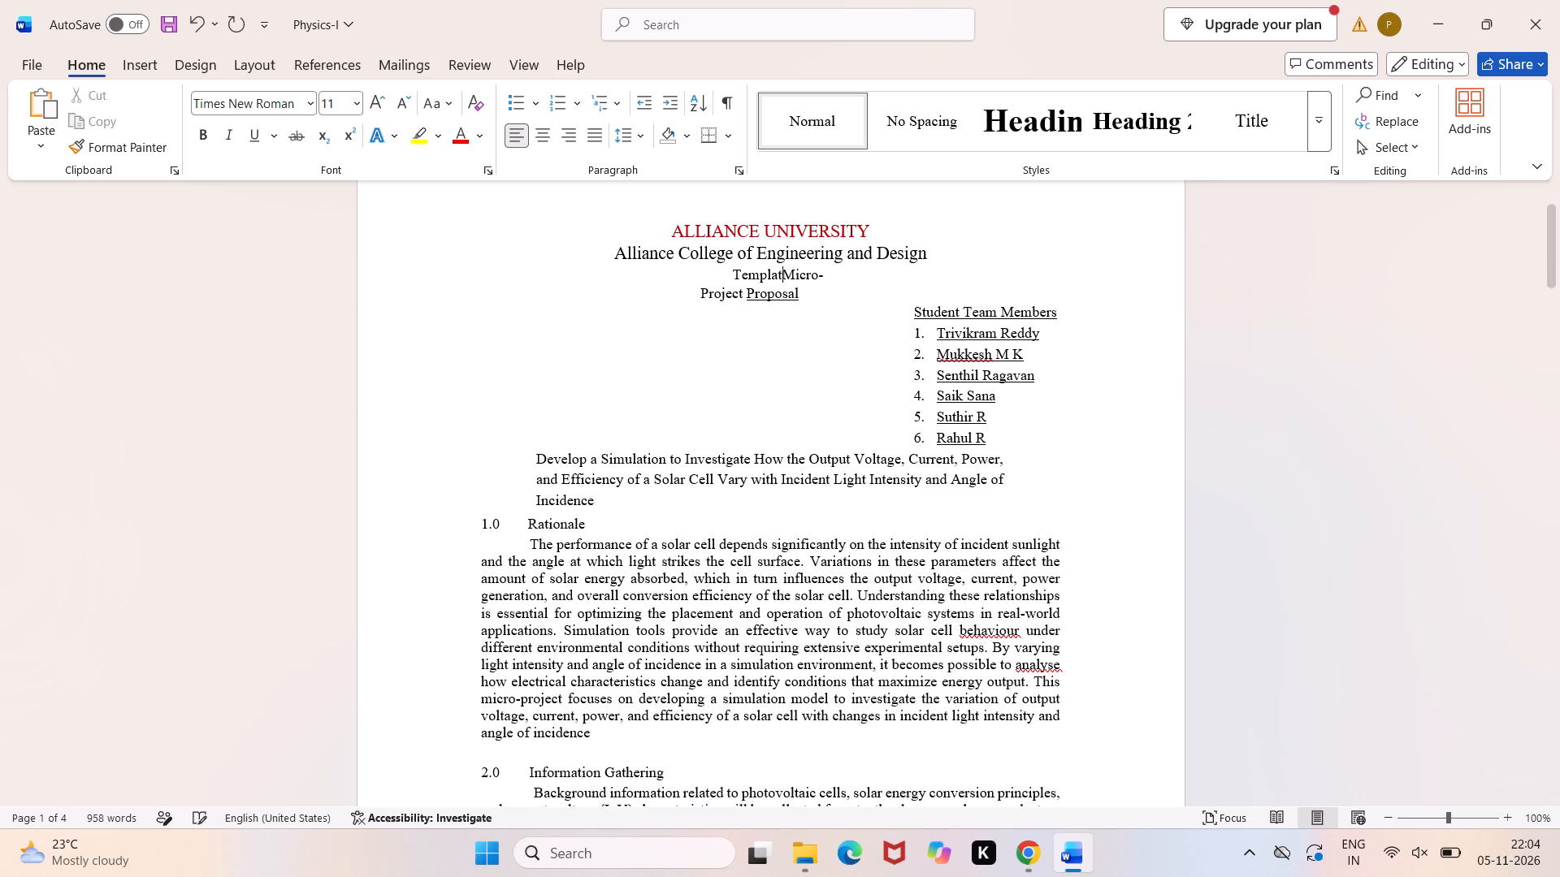
{"action": "key", "text": "BackSpace"}
{"action": "key", "text": "BackSpace"}
{"action": "key", "text": "BackSpace"}
{"action": "key", "text": "BackSpace"}
{"action": "key", "text": "BackSpace"}
{"action": "key", "text": "BackSpace"}
{"action": "key", "text": "BackSpace"}
{"action": "key", "text": "BackSpace"}
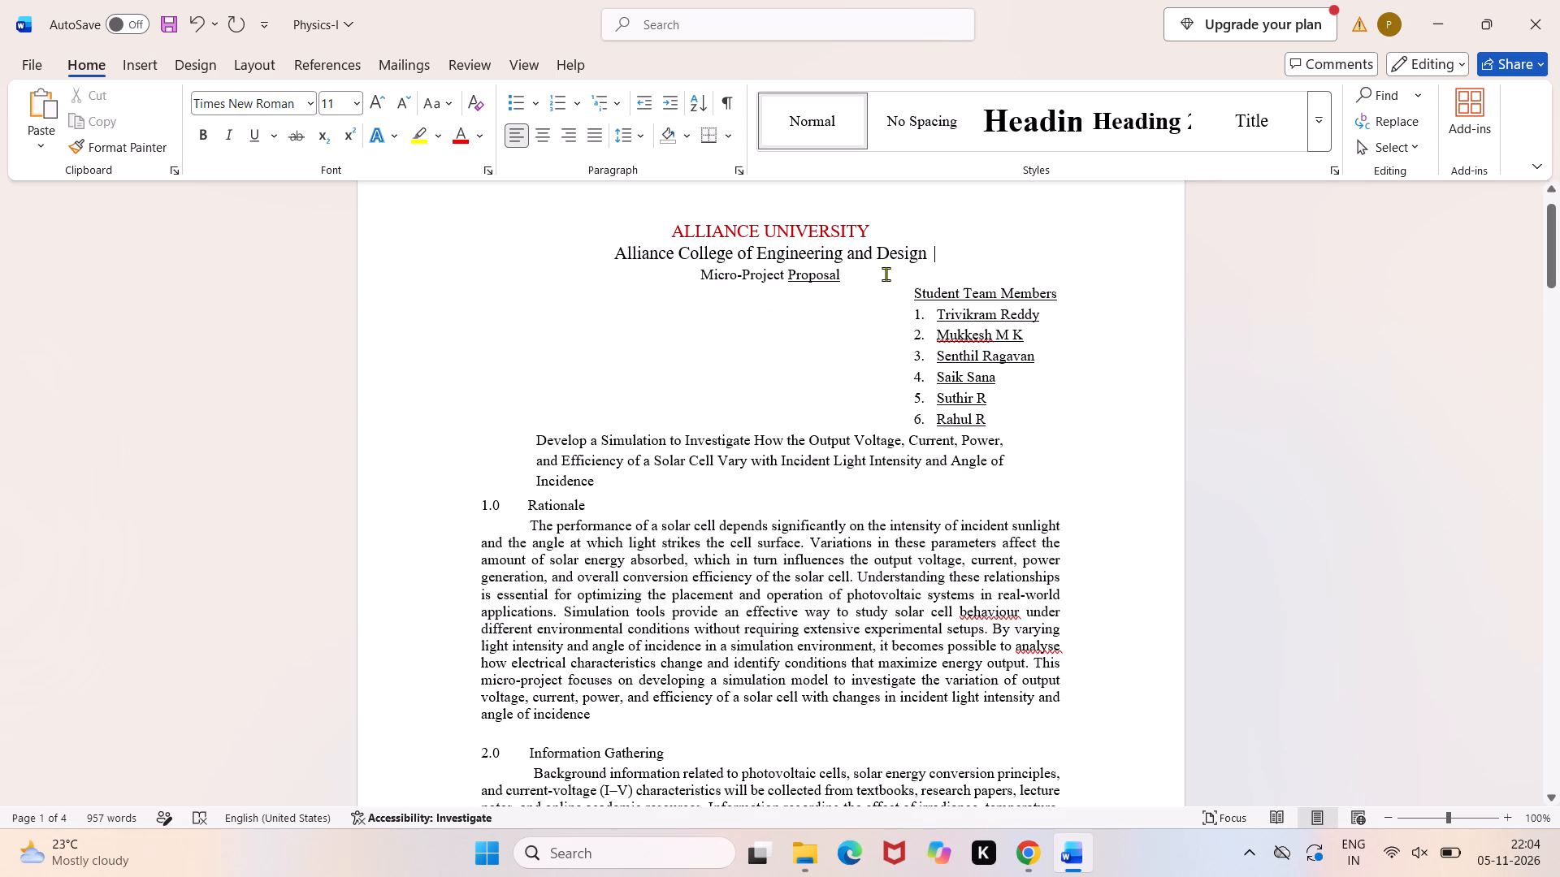
Remove the underline from the word "Proposal" in the "Micro-Project Proposal" heading line.
{"action": "left_click_drag", "start_coordinate": [847, 274], "coordinate": [786, 291]}
{"action": "left_click_drag", "start_coordinate": [786, 291], "coordinate": [760, 284]}
{"action": "left_click", "coordinate": [873, 335]}
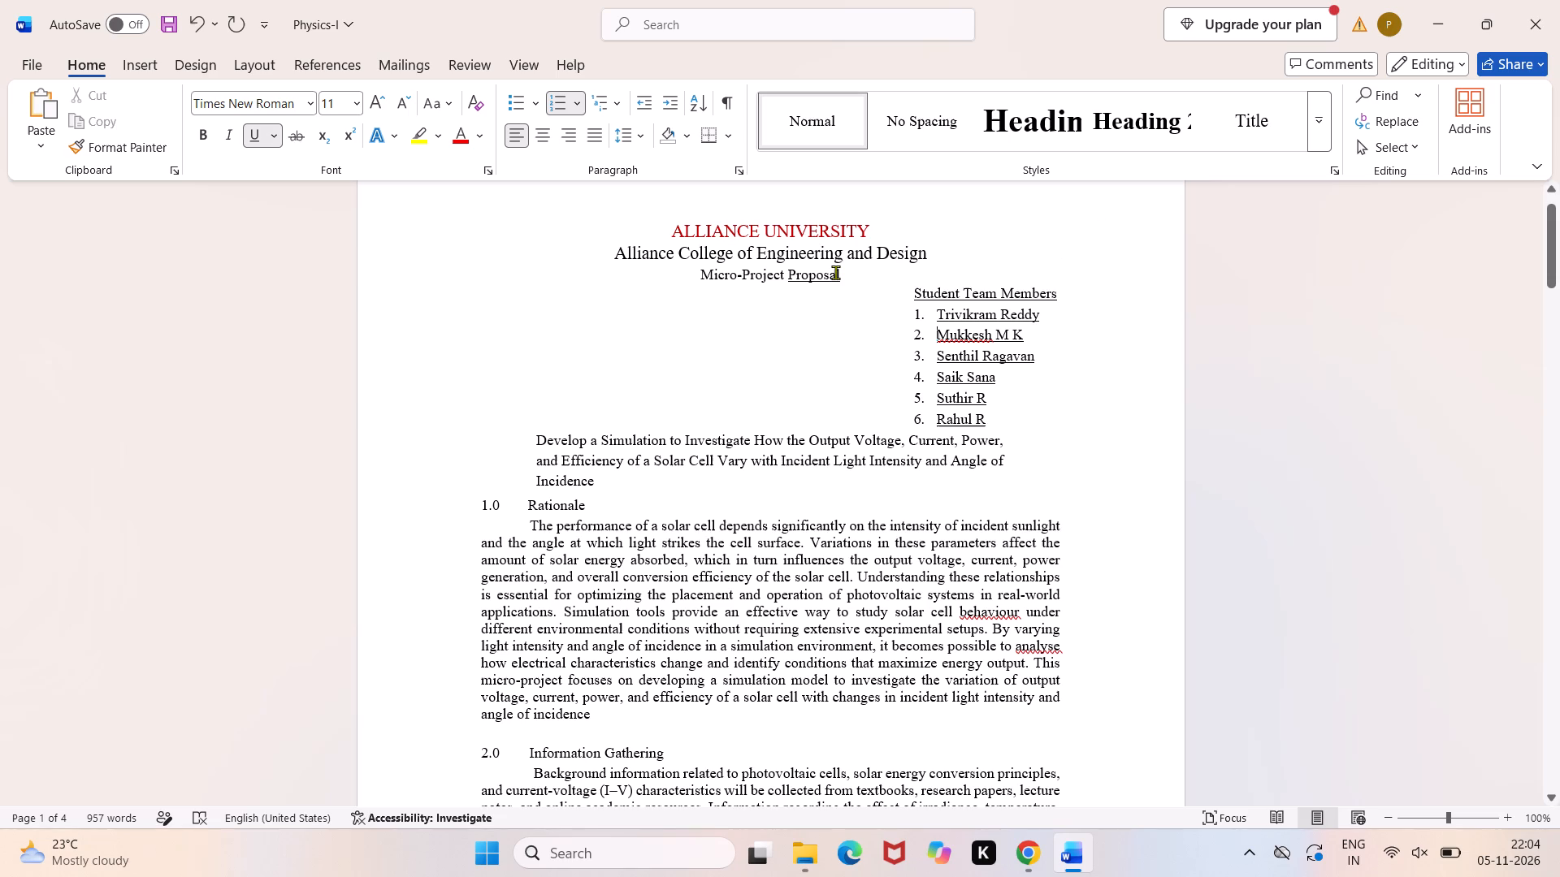
{"action": "left_click", "coordinate": [839, 270]}
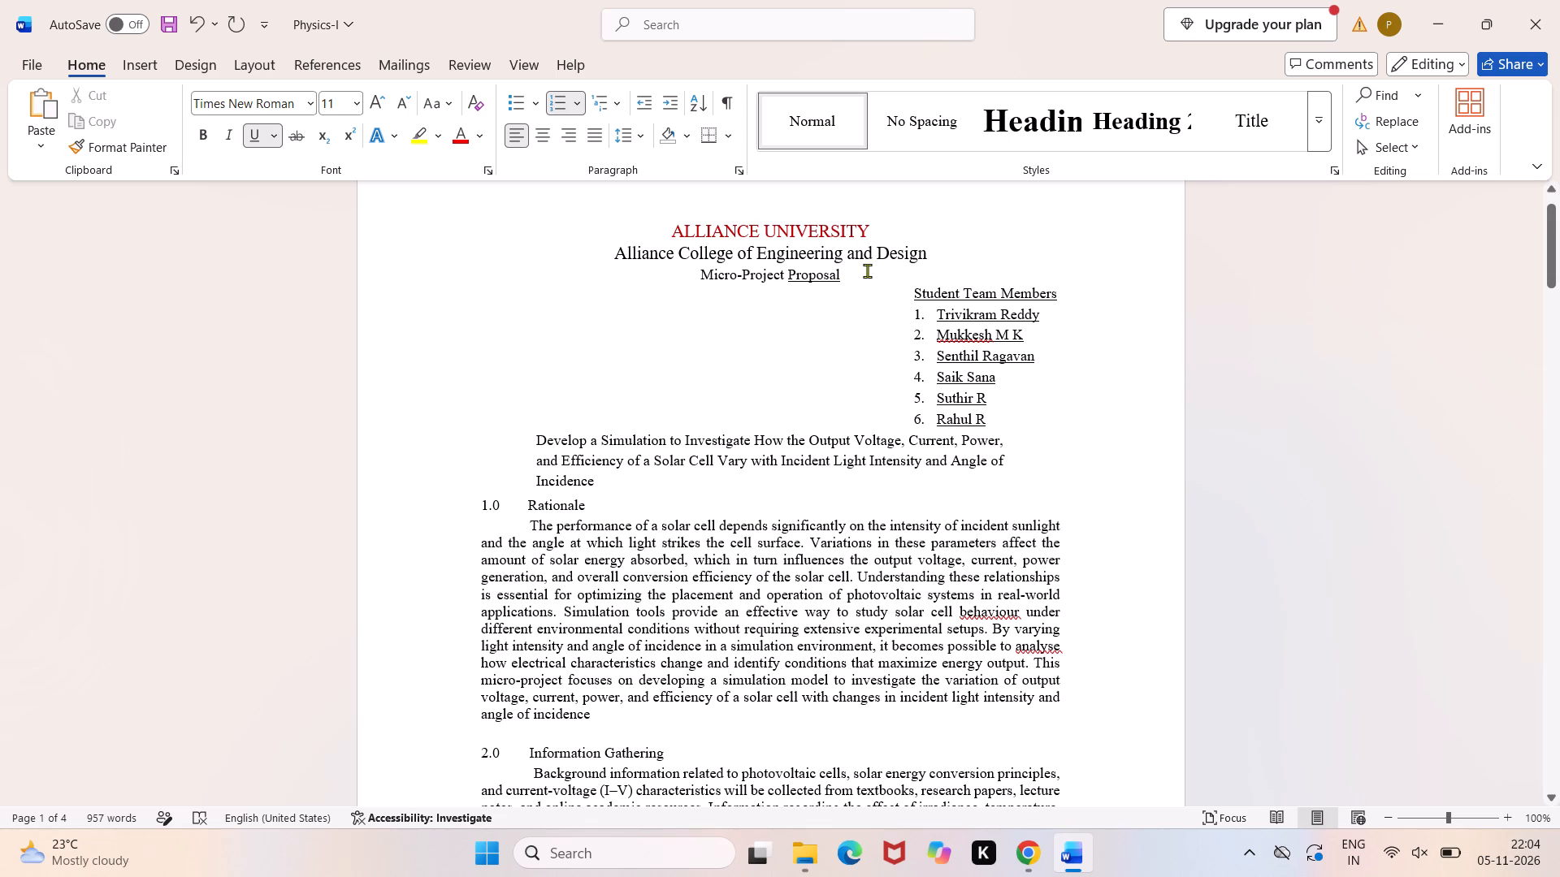
{"action": "left_click", "coordinate": [847, 272]}
{"action": "left_click_drag", "start_coordinate": [843, 272], "coordinate": [782, 278]}
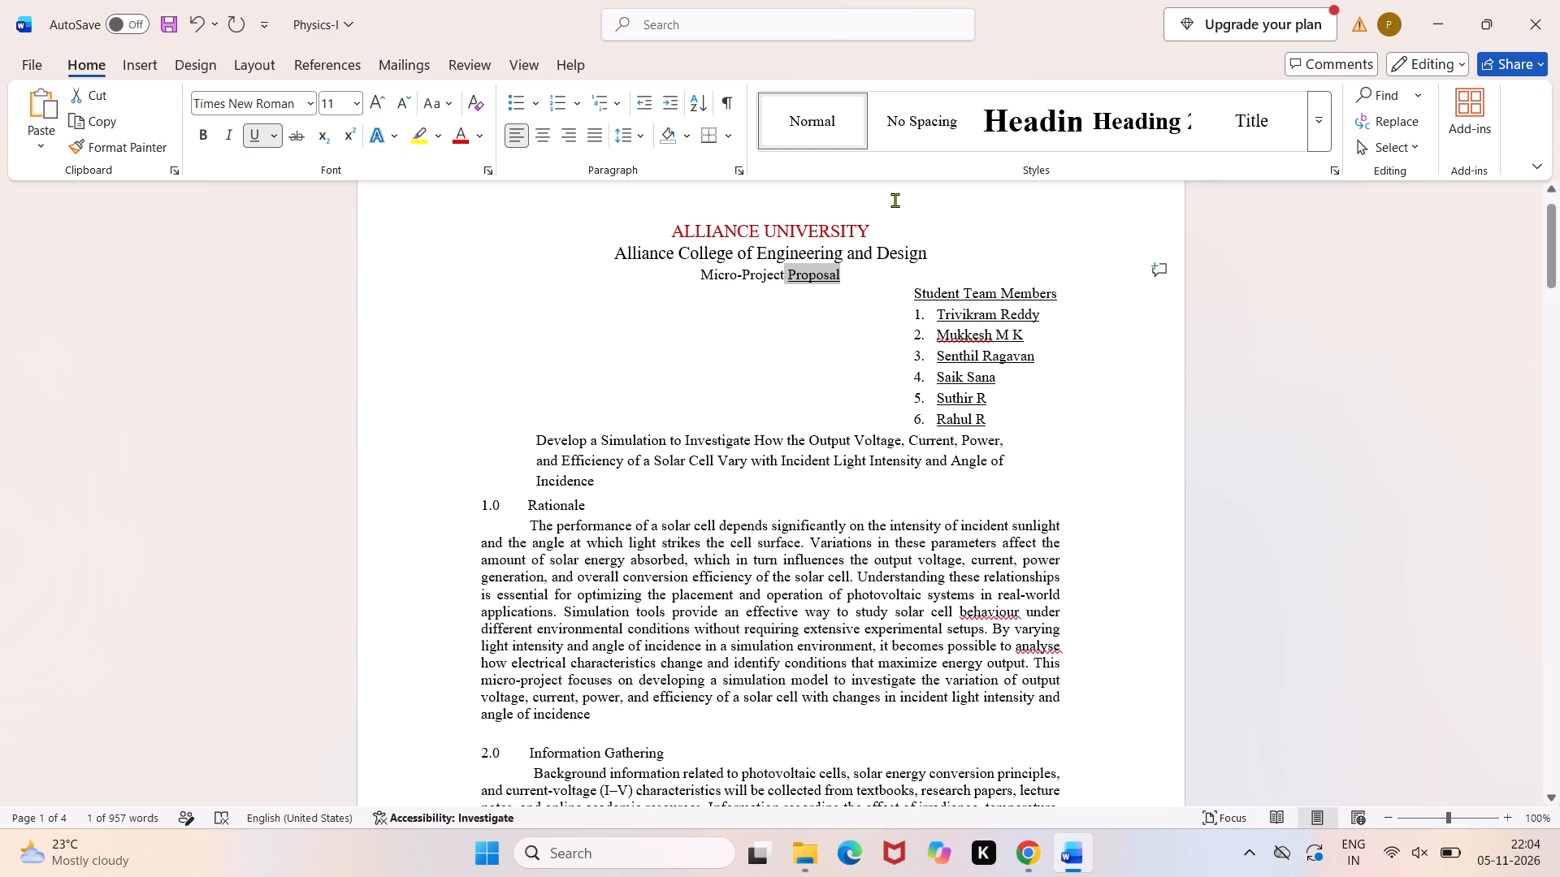
{"action": "left_click", "coordinate": [260, 132]}
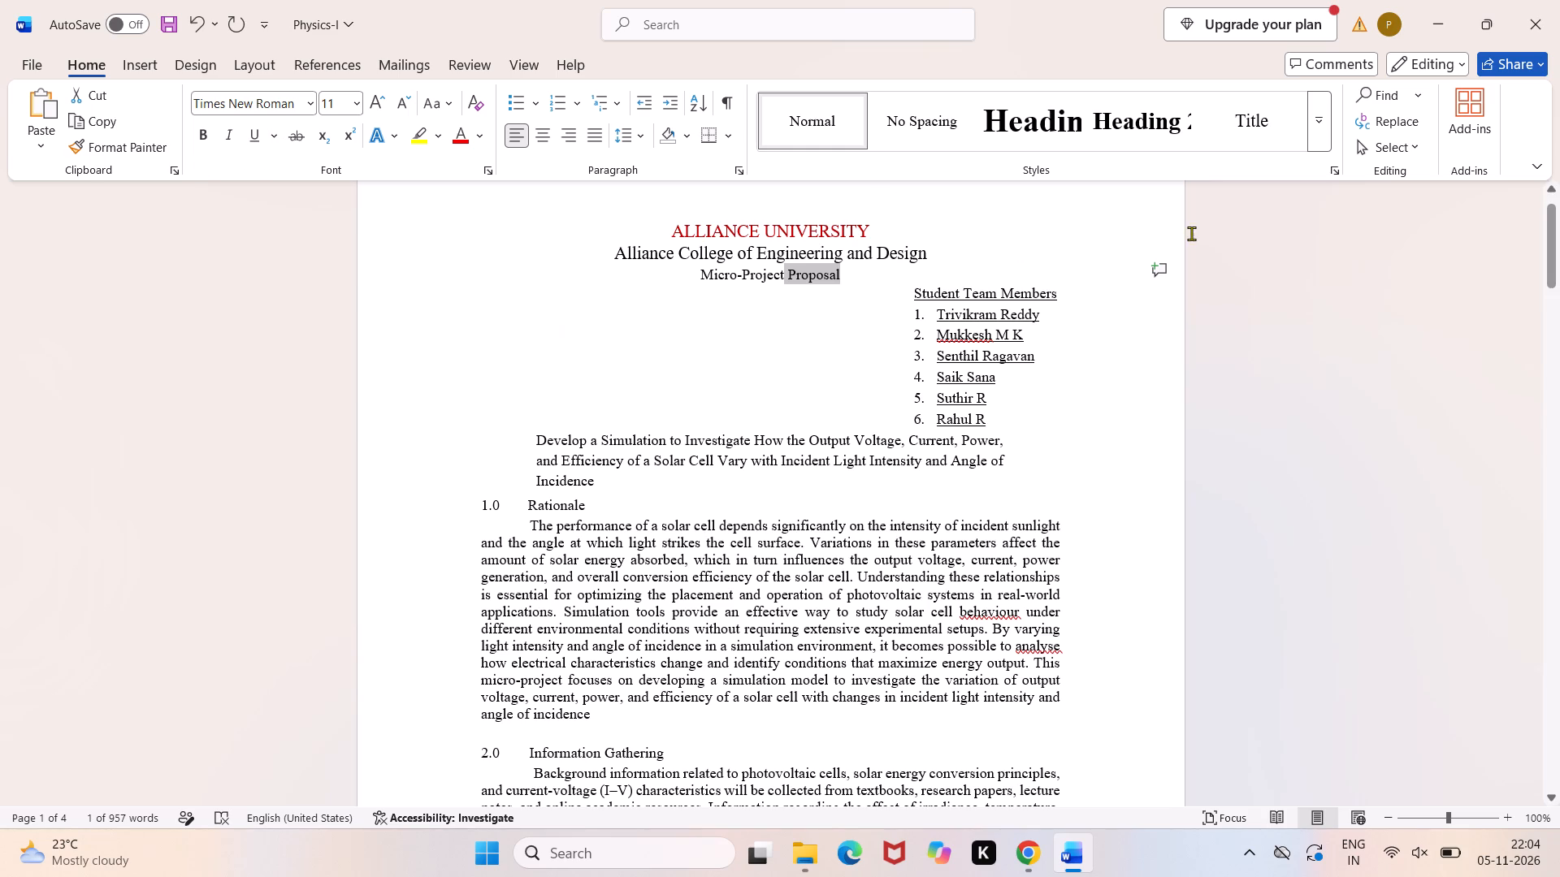
Remove the underline from all six numbered names in the Student Team Members list.
{"action": "left_click", "coordinate": [1191, 232]}
{"action": "left_click_drag", "start_coordinate": [1037, 313], "coordinate": [978, 317]}
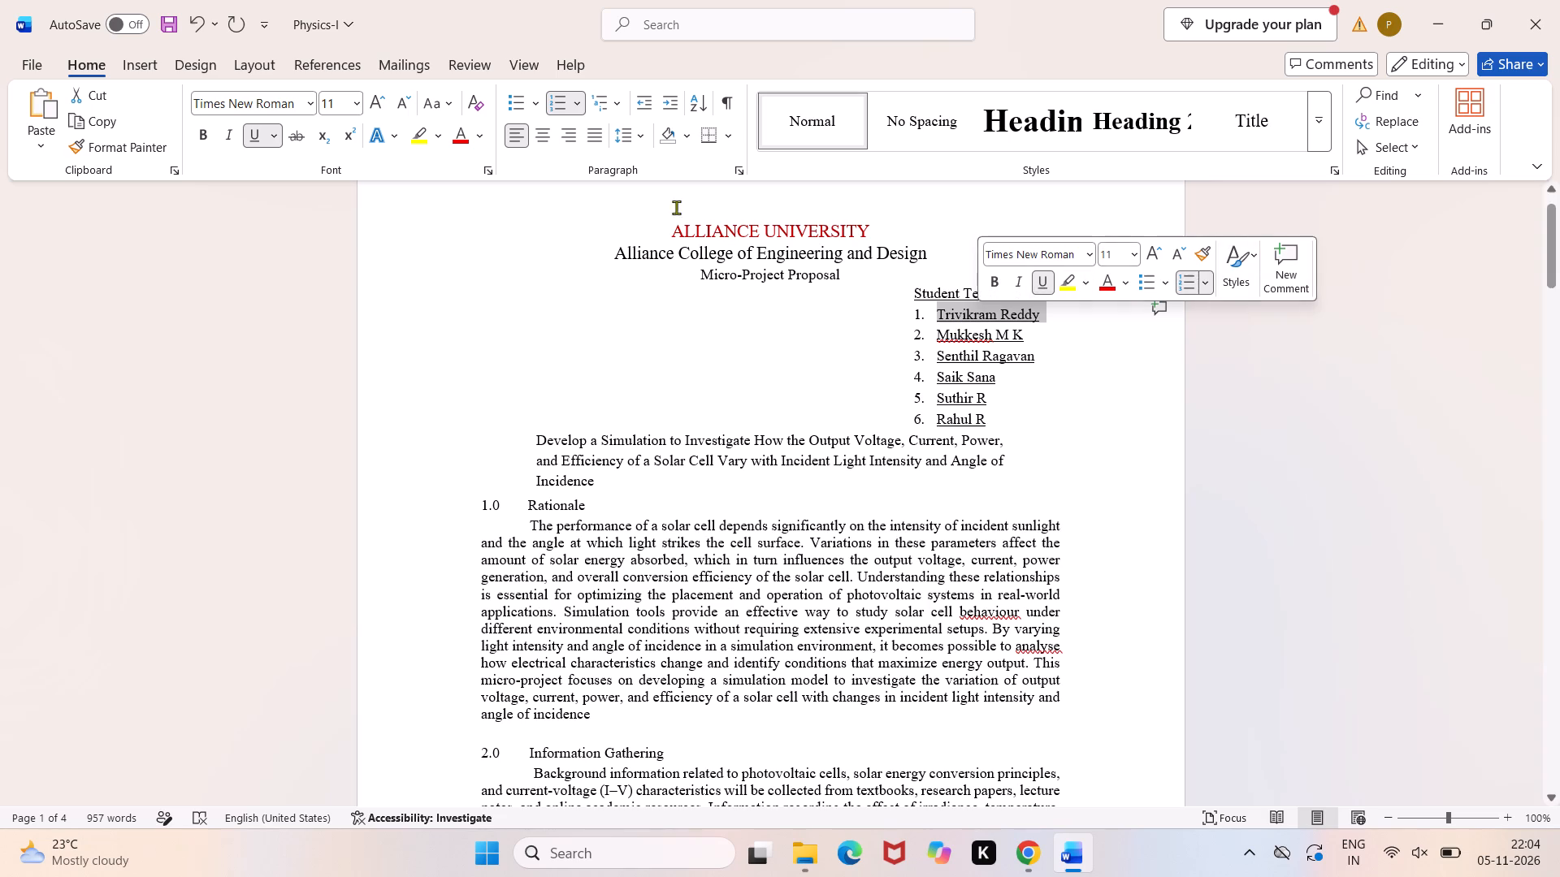
{"action": "left_click", "coordinate": [255, 145]}
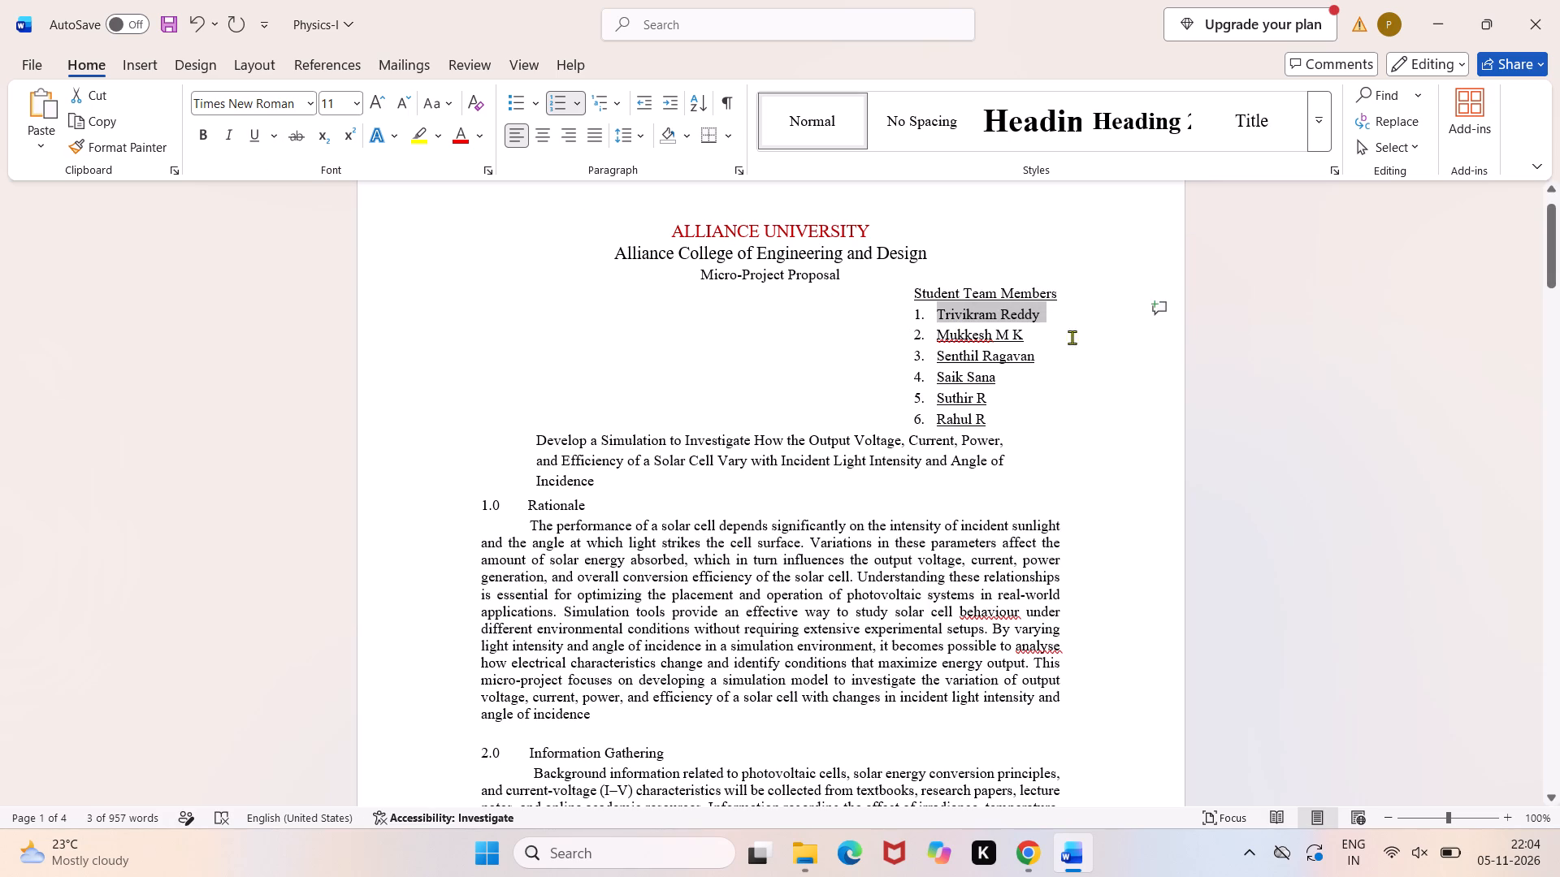
{"action": "left_click", "coordinate": [1031, 331]}
{"action": "left_click_drag", "start_coordinate": [1031, 331], "coordinate": [956, 340]}
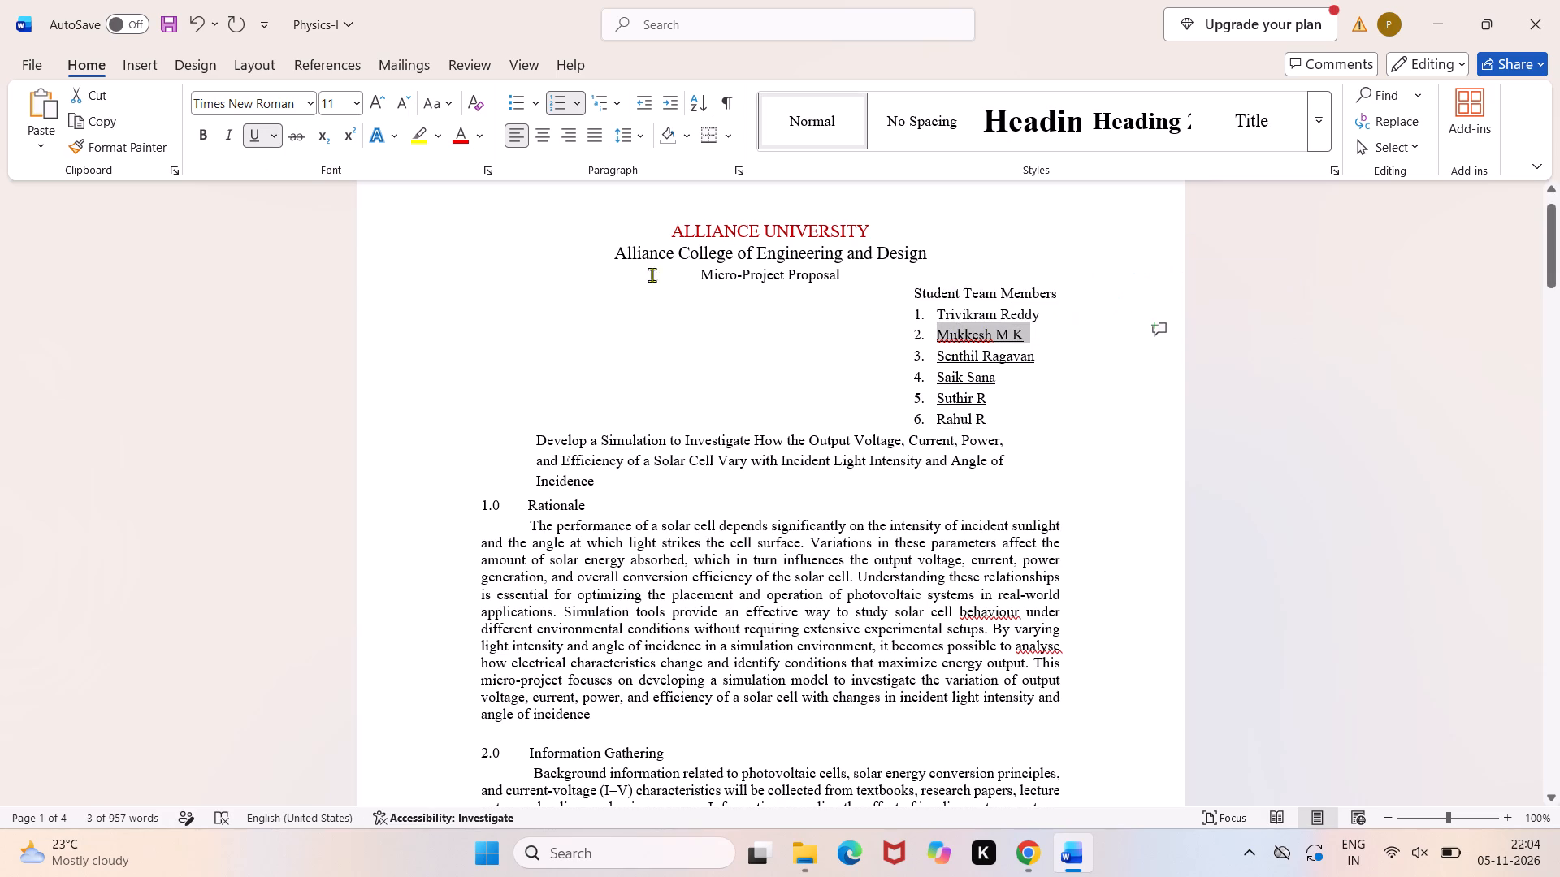
{"action": "left_click", "coordinate": [260, 136]}
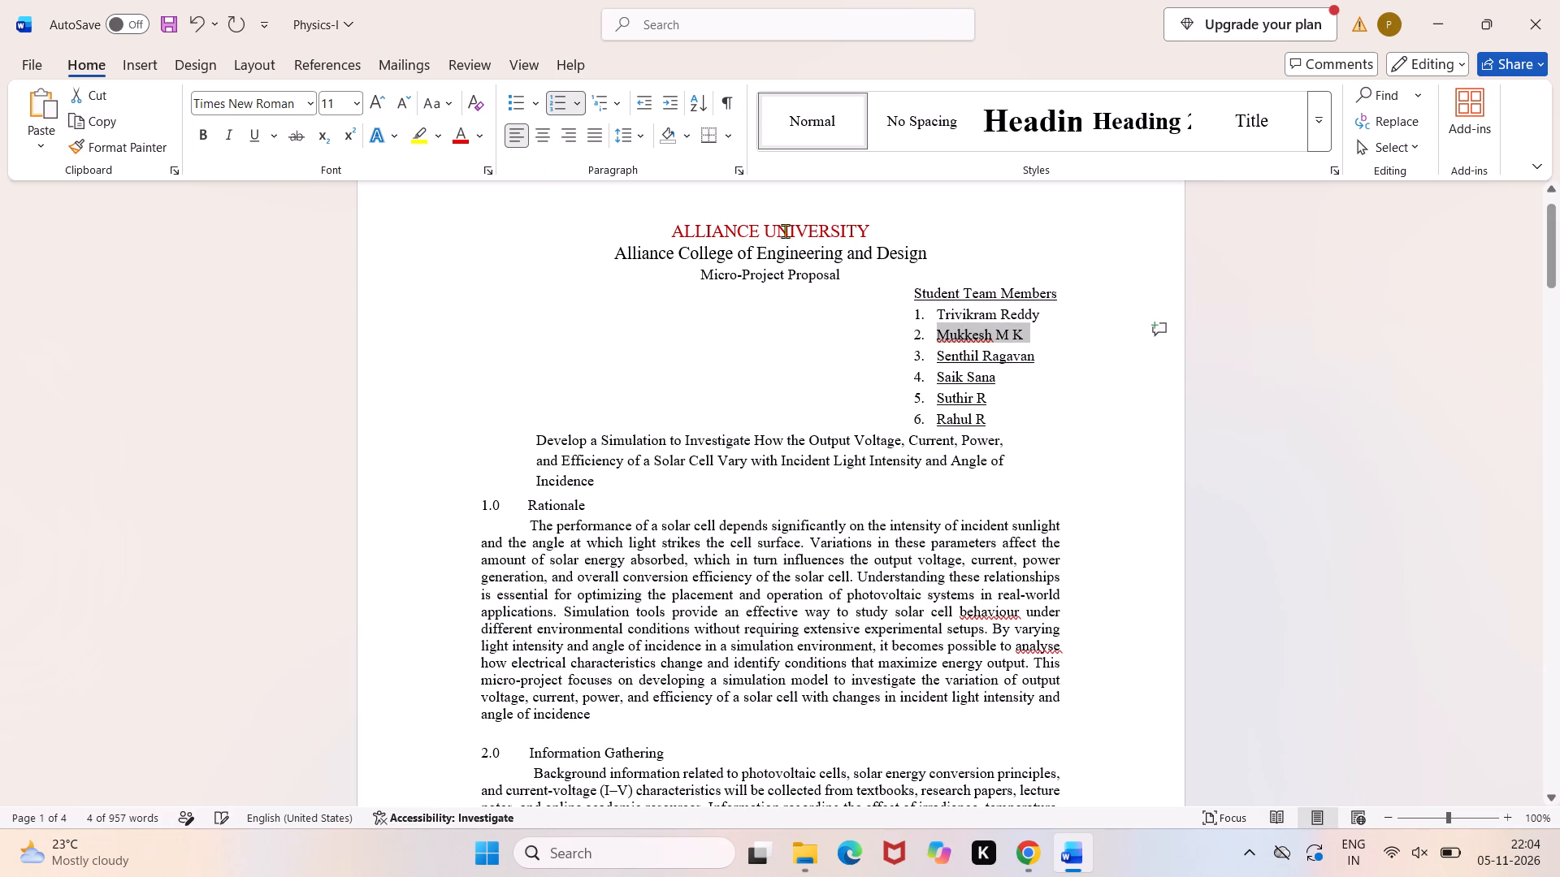
{"action": "left_click", "coordinate": [1036, 349]}
{"action": "left_click_drag", "start_coordinate": [1036, 349], "coordinate": [949, 358]}
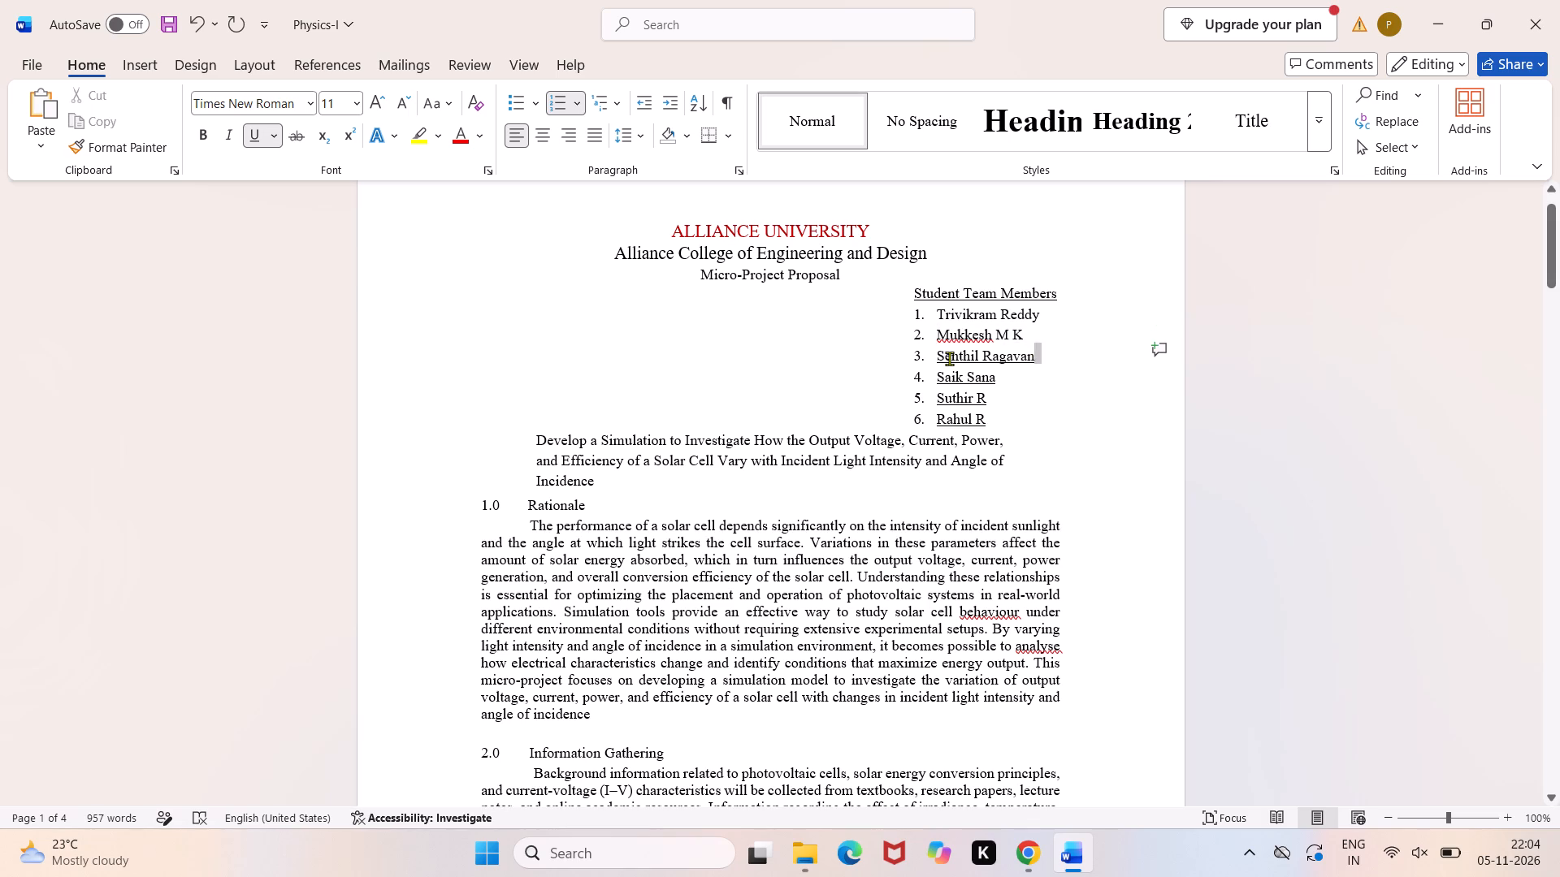
{"action": "left_click_drag", "start_coordinate": [949, 358], "coordinate": [948, 358]}
{"action": "left_click", "coordinate": [245, 126]}
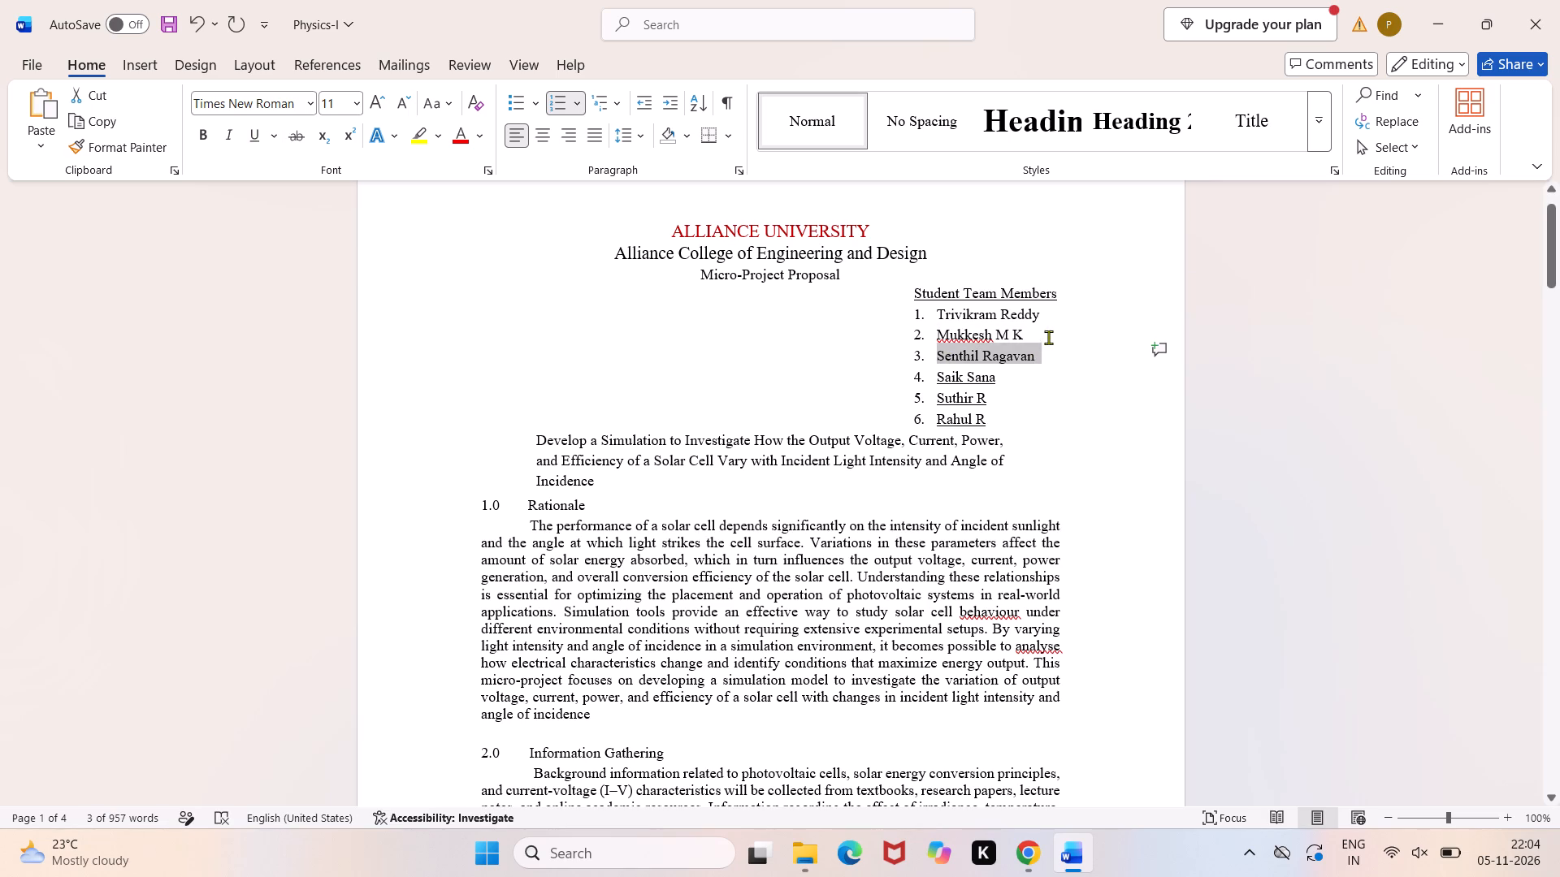
{"action": "left_click_drag", "start_coordinate": [1009, 373], "coordinate": [943, 377]}
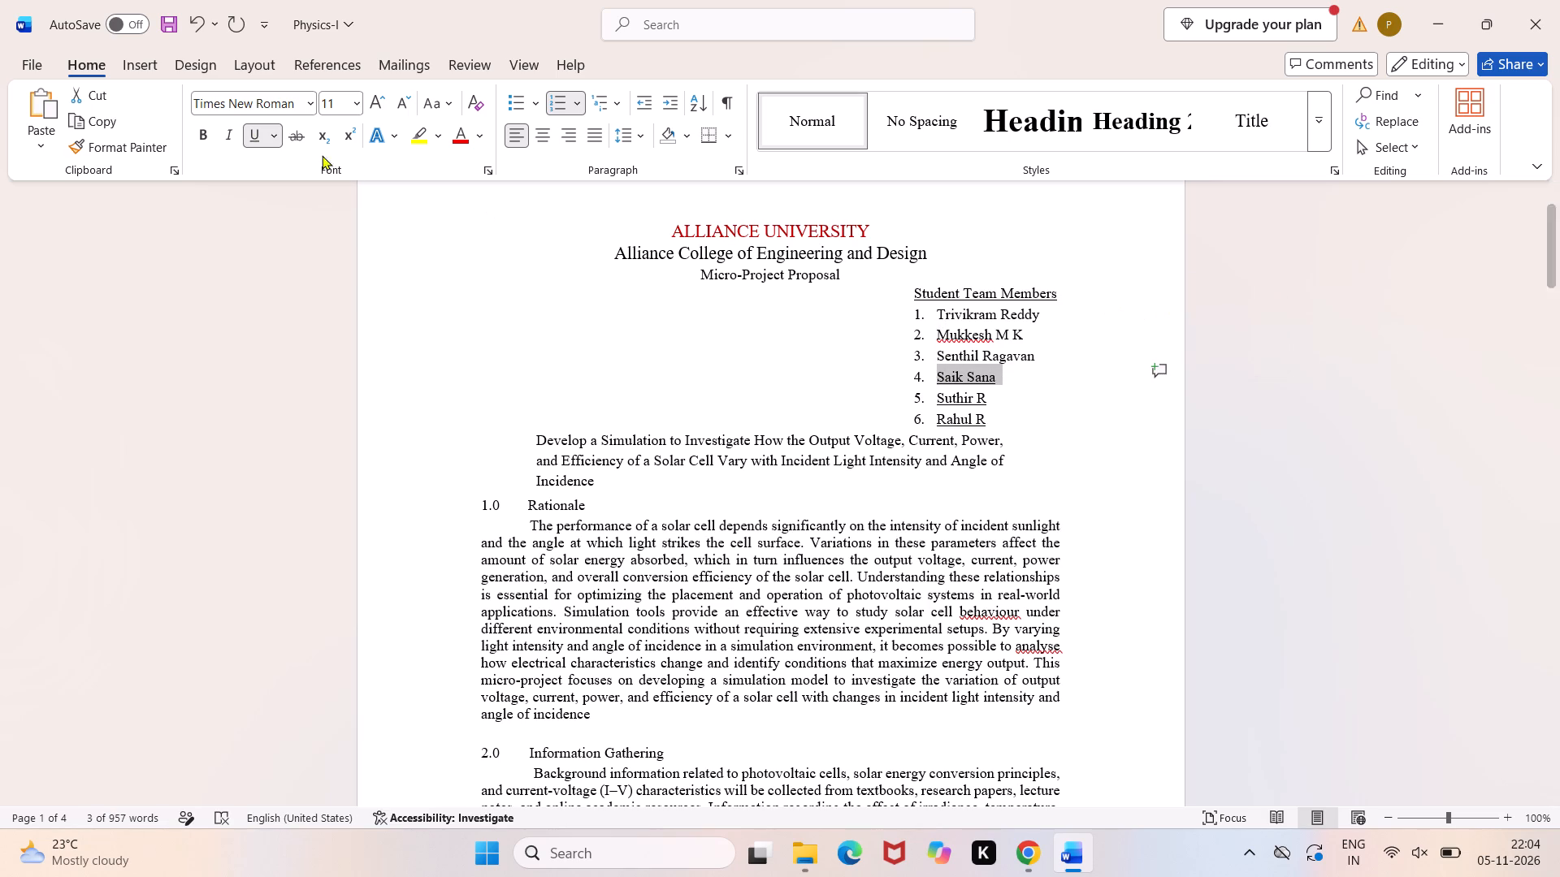
{"action": "left_click", "coordinate": [262, 130]}
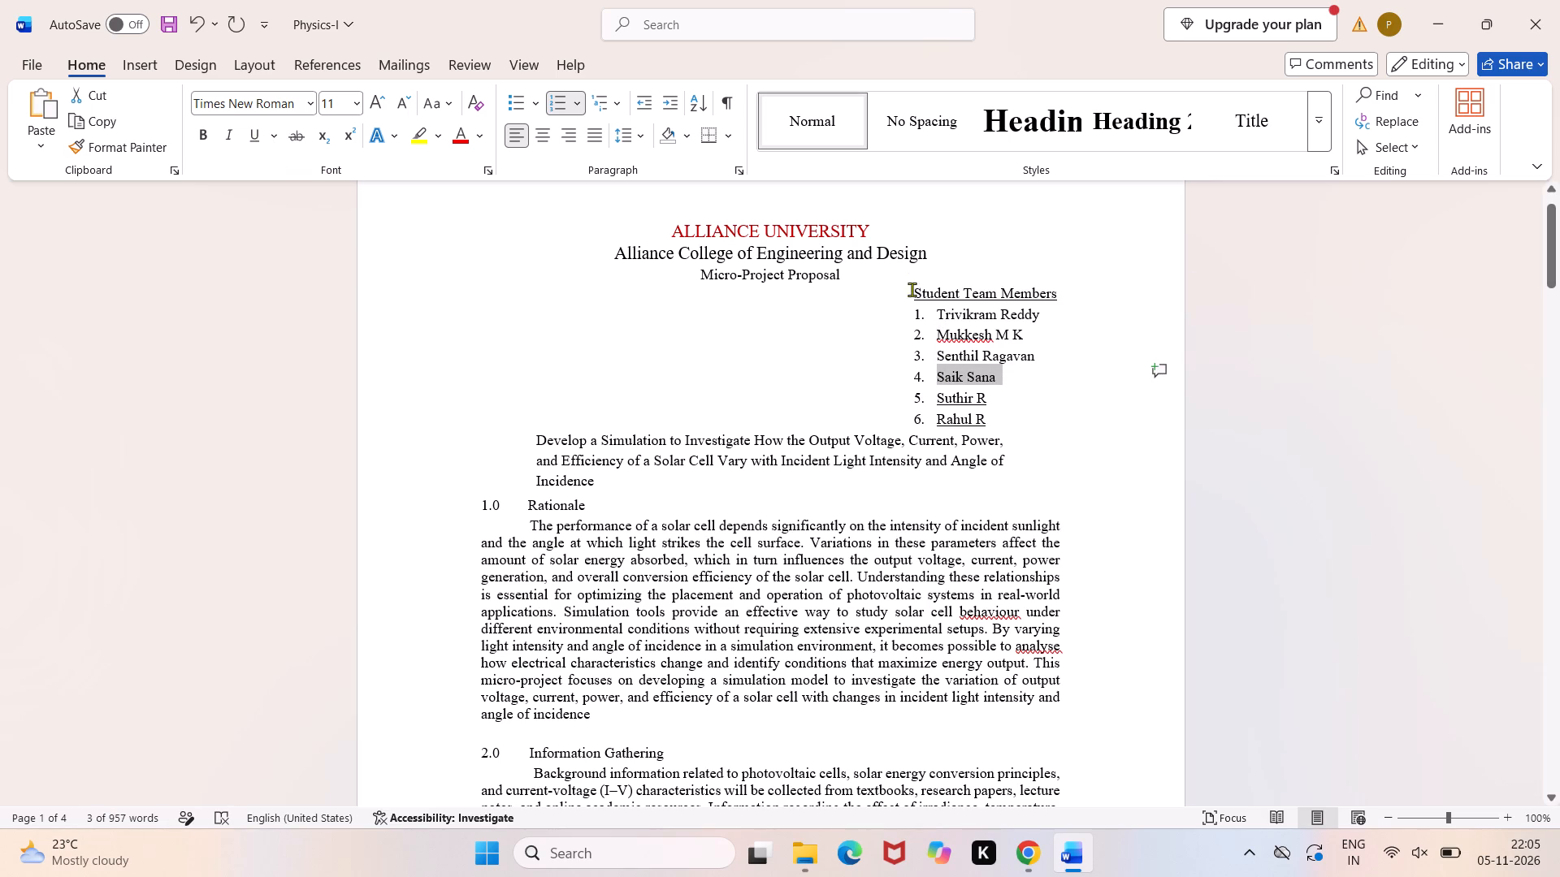
{"action": "left_click_drag", "start_coordinate": [994, 399], "coordinate": [929, 398]}
{"action": "left_click", "coordinate": [246, 132]}
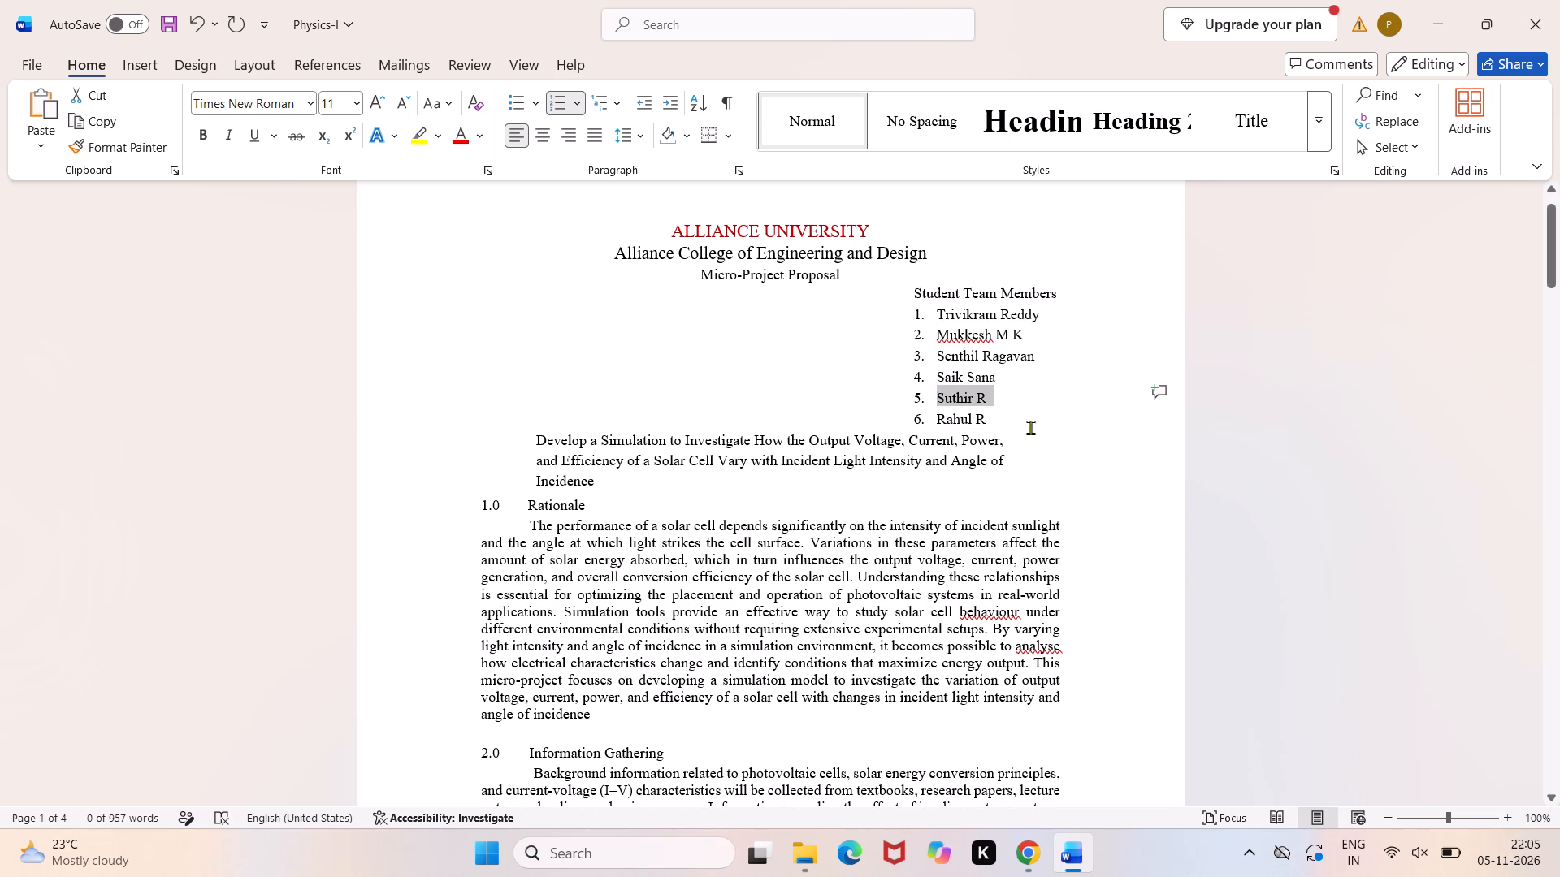
{"action": "left_click_drag", "start_coordinate": [987, 422], "coordinate": [927, 424]}
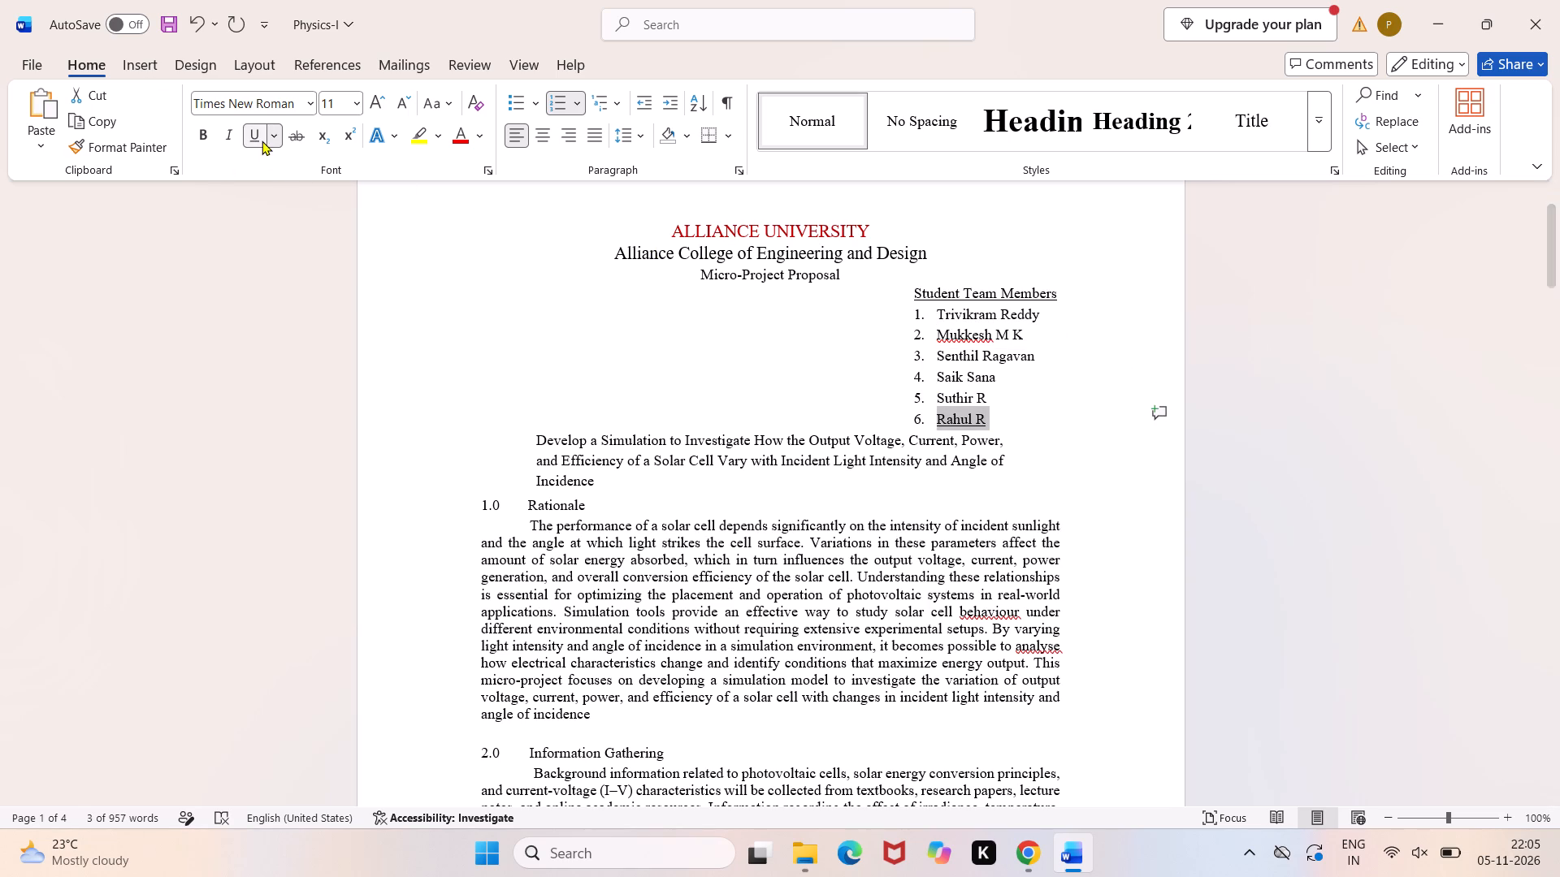
{"action": "left_click", "coordinate": [261, 140]}
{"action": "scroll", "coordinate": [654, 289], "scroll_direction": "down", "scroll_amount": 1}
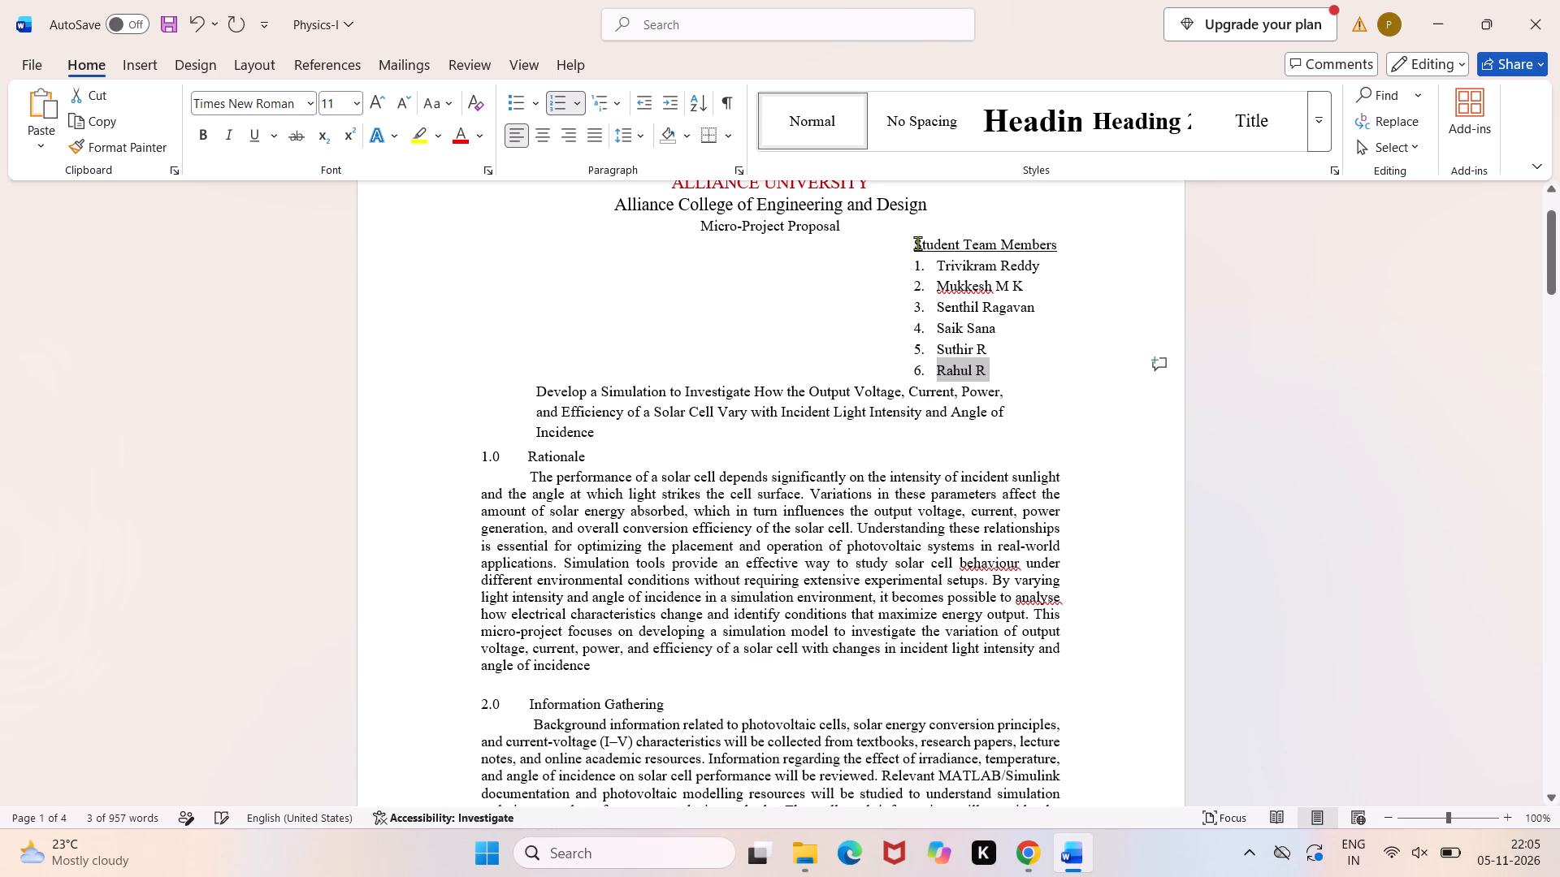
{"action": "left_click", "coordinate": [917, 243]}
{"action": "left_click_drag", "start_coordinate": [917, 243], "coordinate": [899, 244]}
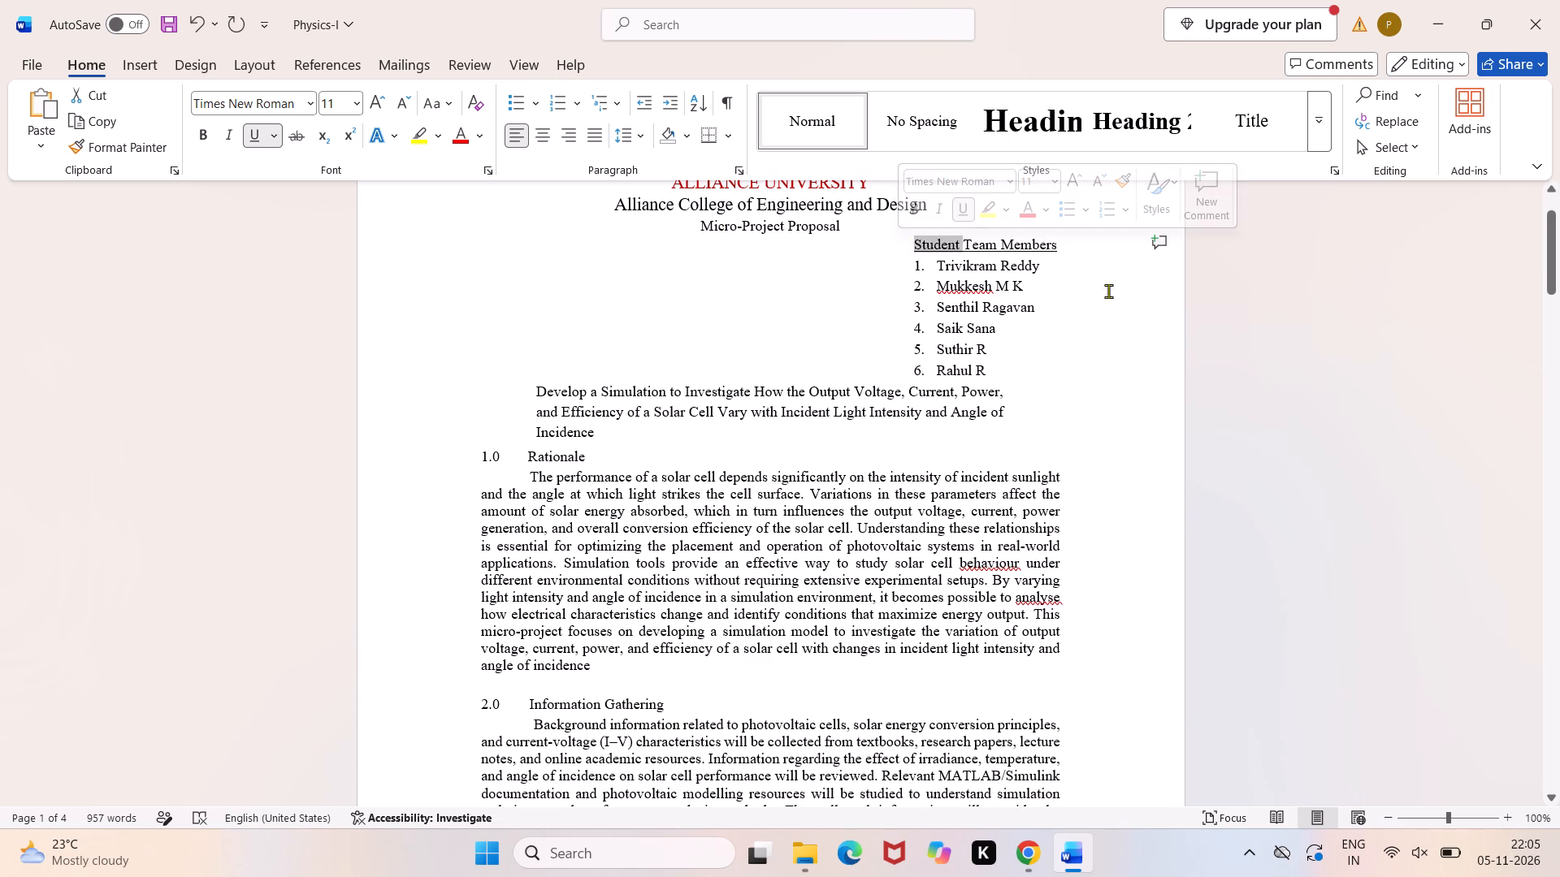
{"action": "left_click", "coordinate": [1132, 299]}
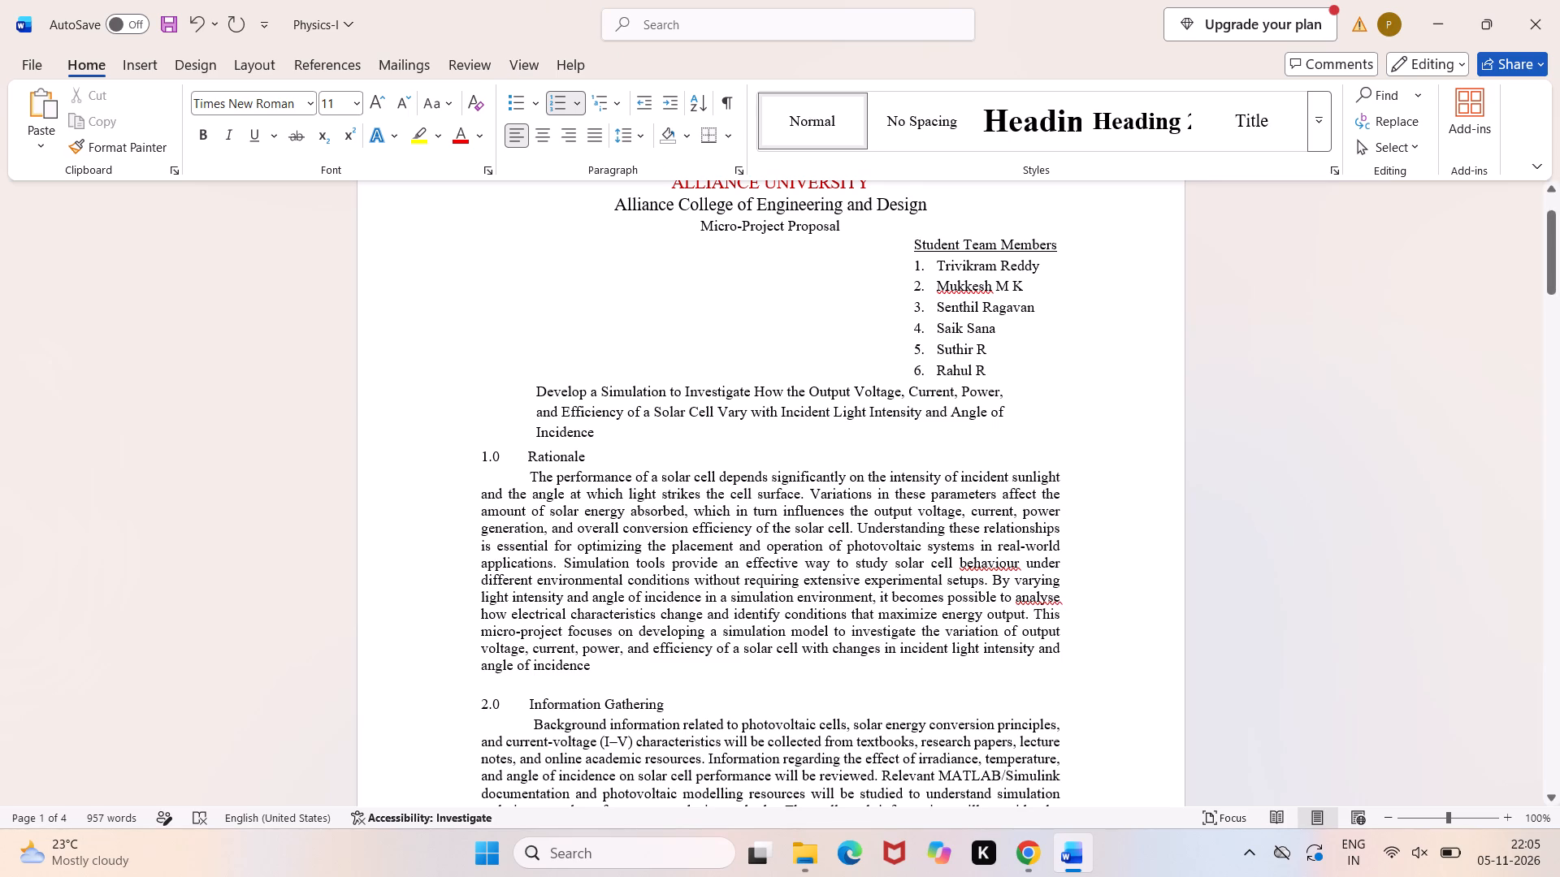
Review the proposal from the Rationale section through the Proposed Action Plan table on page 2.
{"action": "scroll", "coordinate": [555, 284], "scroll_direction": "down", "scroll_amount": 2}
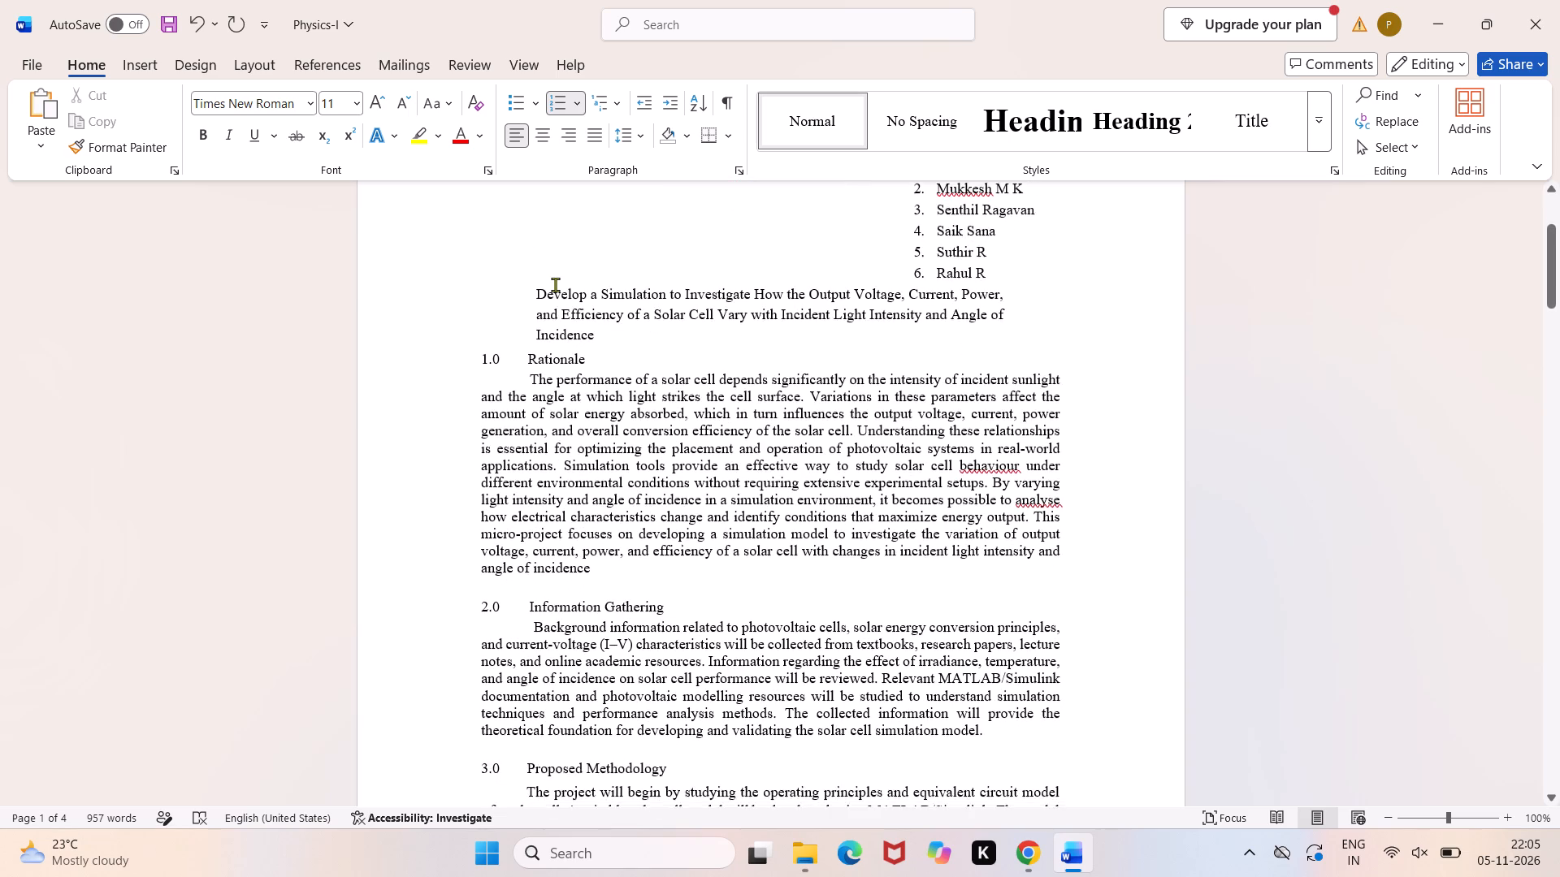
{"action": "scroll", "coordinate": [555, 284], "scroll_direction": "down", "scroll_amount": 4}
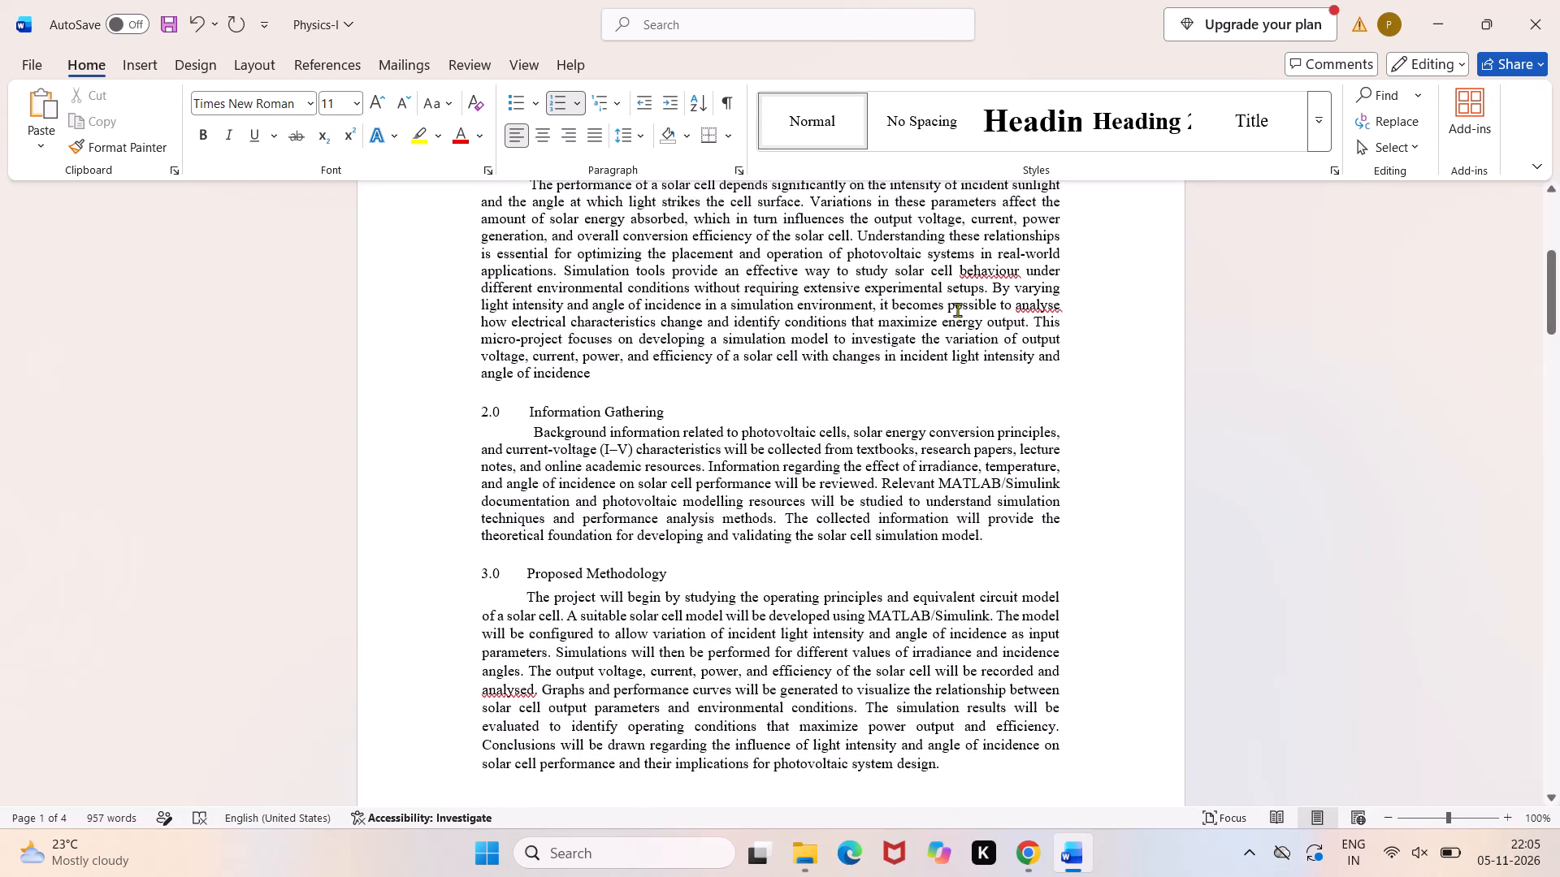
{"action": "scroll", "coordinate": [809, 267], "scroll_direction": "down", "scroll_amount": 3}
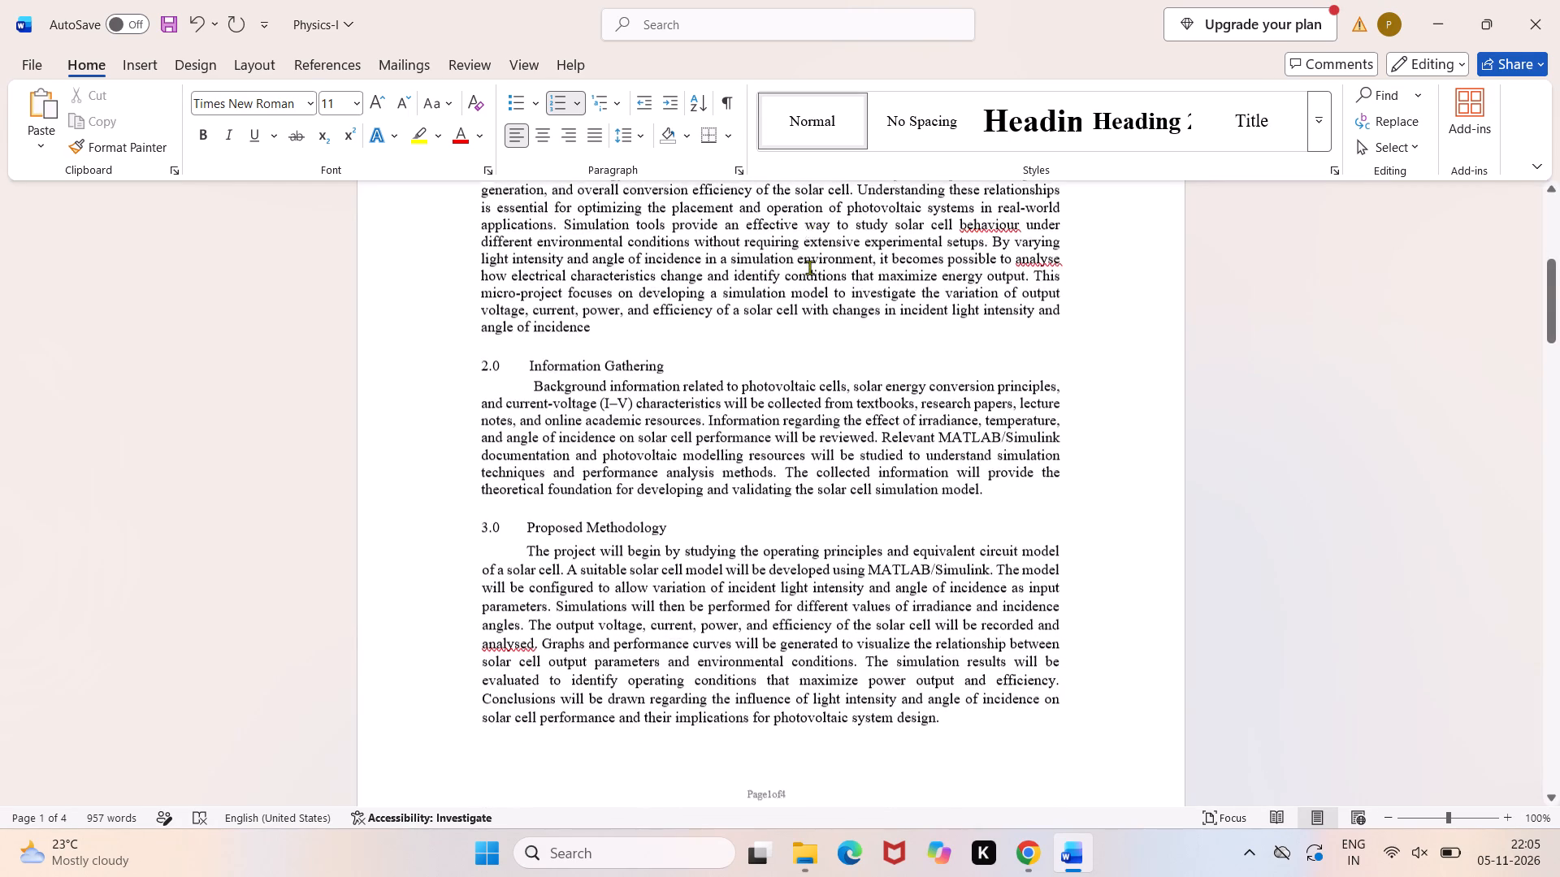
{"action": "scroll", "coordinate": [809, 267], "scroll_direction": "down", "scroll_amount": 11}
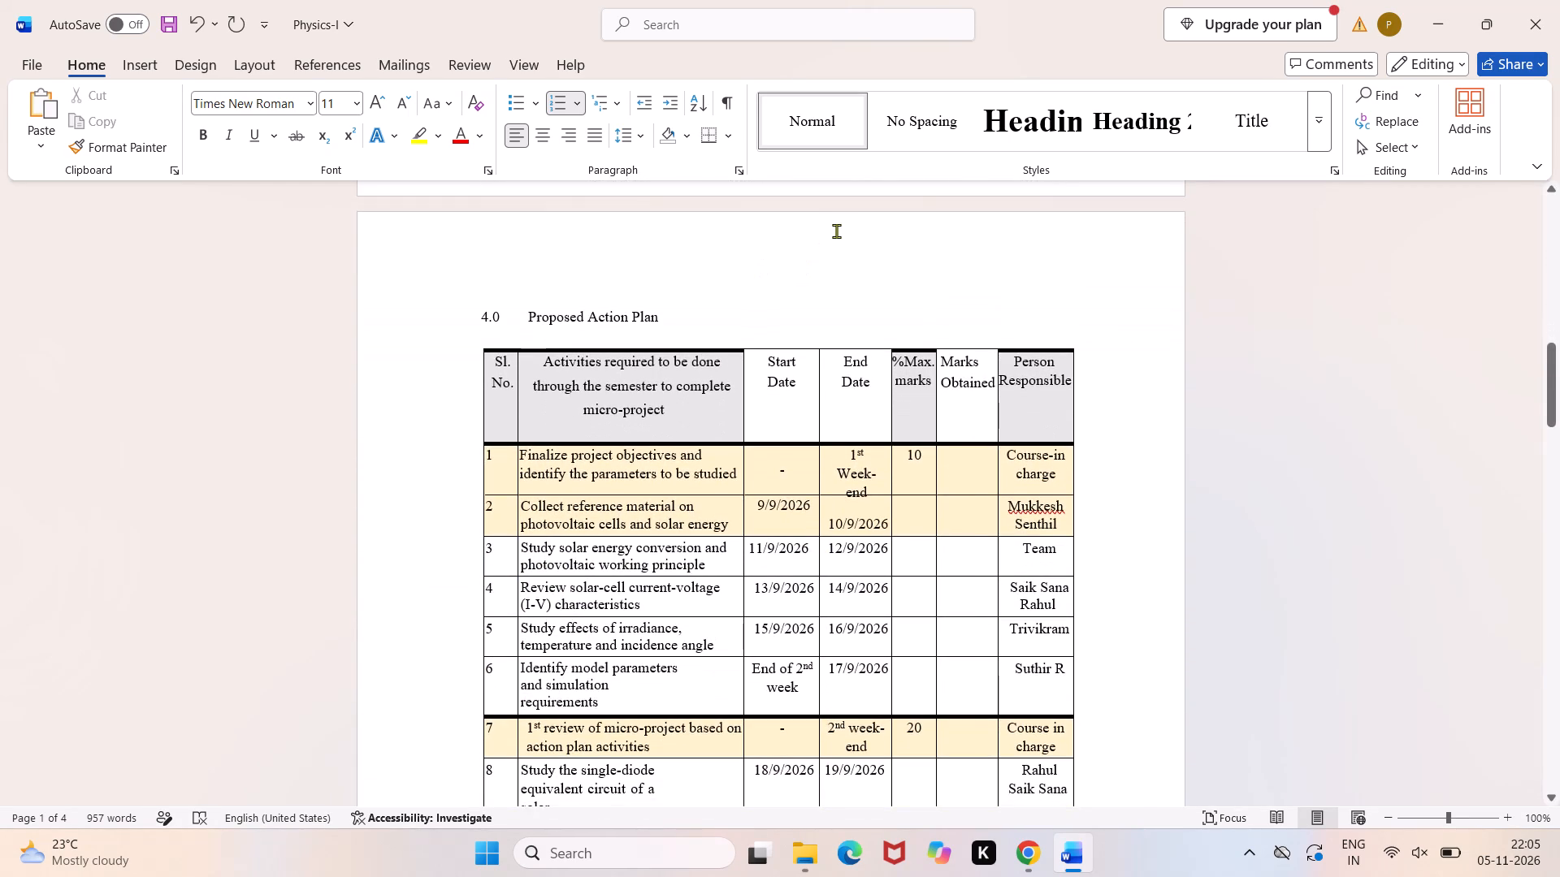
{"action": "scroll", "coordinate": [831, 231], "scroll_direction": "down", "scroll_amount": 2}
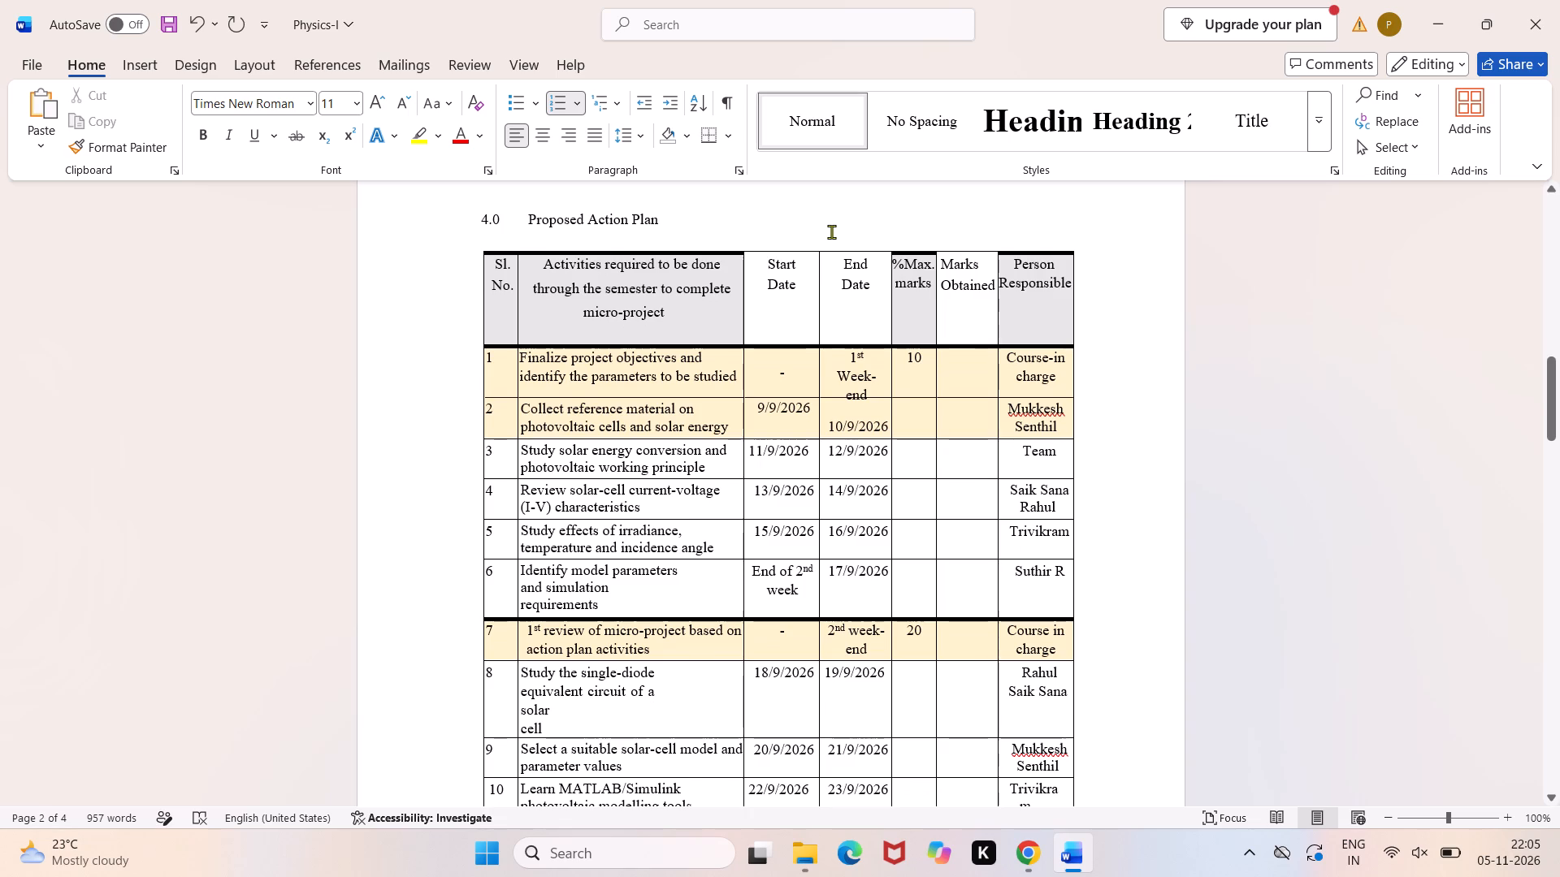
{"action": "scroll", "coordinate": [831, 231], "scroll_direction": "down", "scroll_amount": 2}
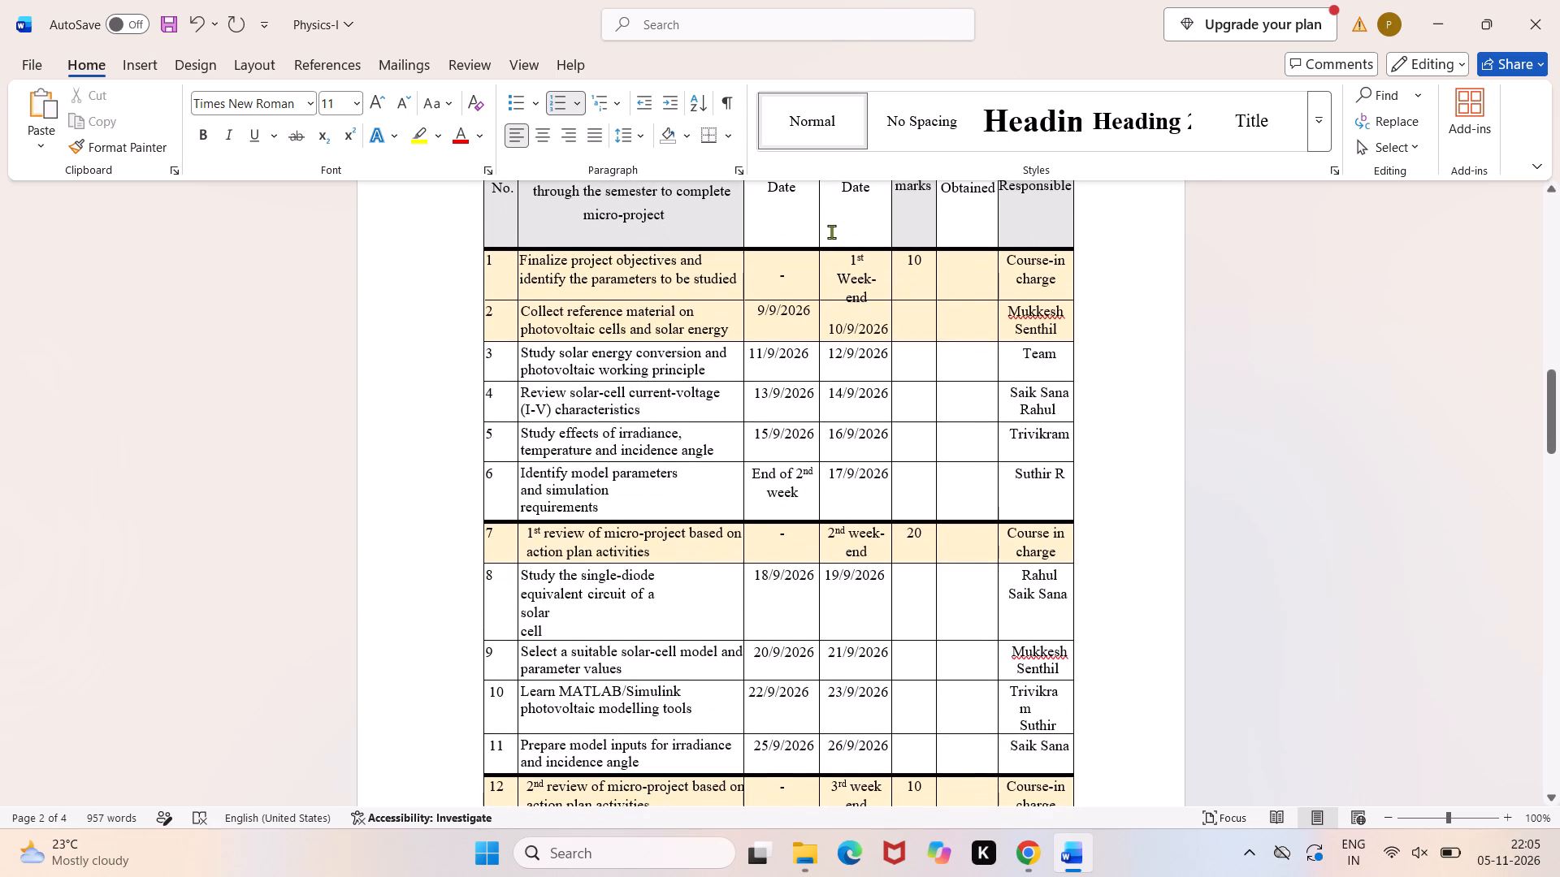
{"action": "scroll", "coordinate": [831, 231], "scroll_direction": "down", "scroll_amount": 2}
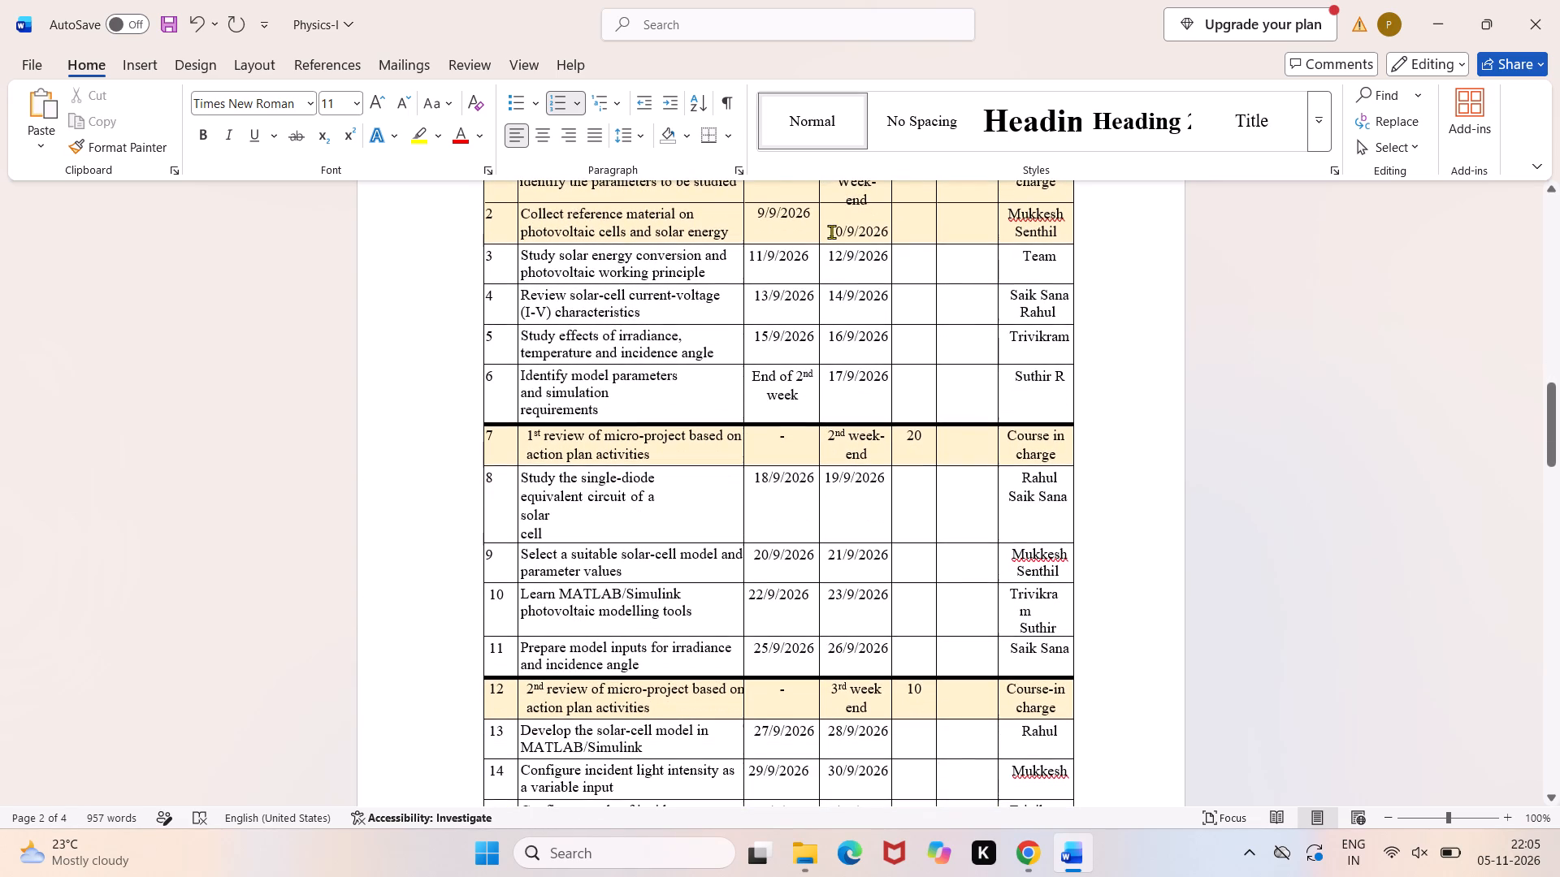
{"action": "scroll", "coordinate": [831, 231], "scroll_direction": "down", "scroll_amount": 3}
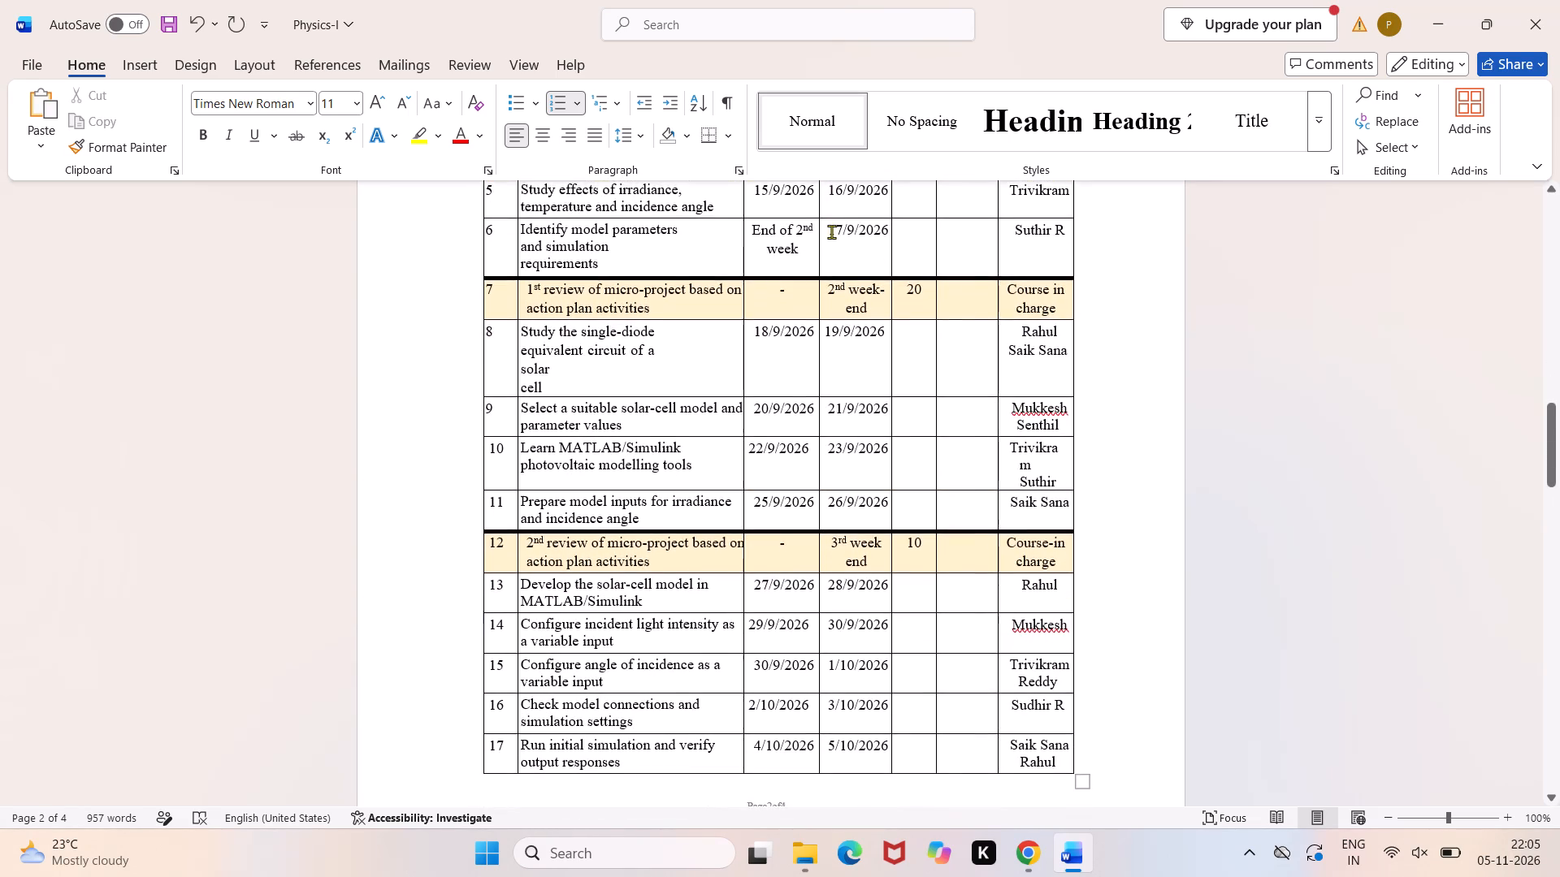
{"action": "scroll", "coordinate": [831, 231], "scroll_direction": "down", "scroll_amount": 7}
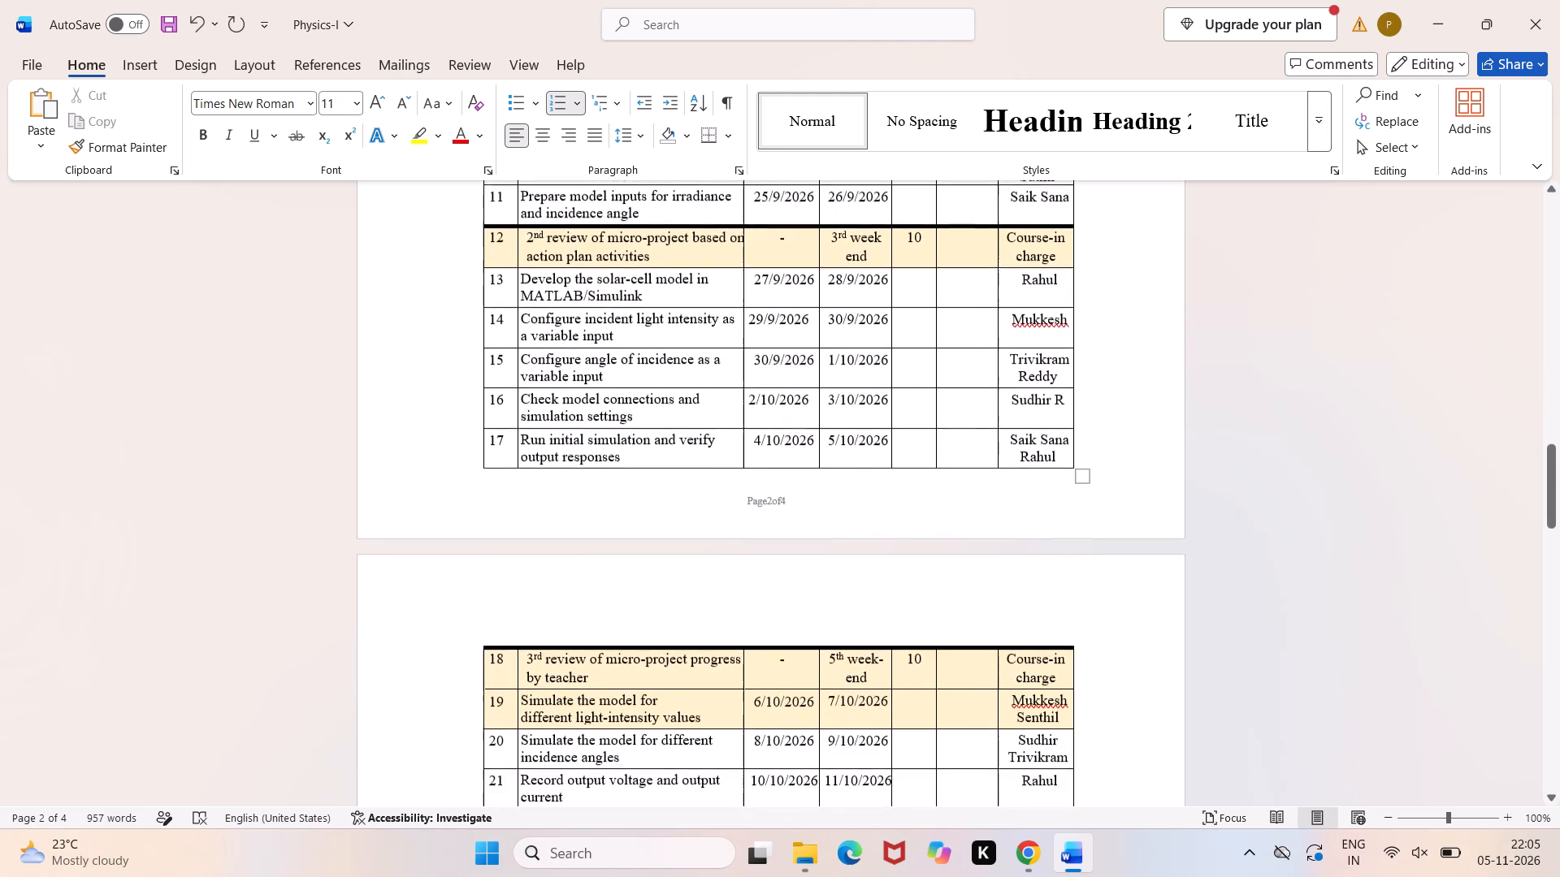
Widen the page 2 part of the Proposed Action Plan table, rows 1 to 17, toward the right edge of the page.
{"action": "scroll", "coordinate": [831, 231], "scroll_direction": "down", "scroll_amount": 2}
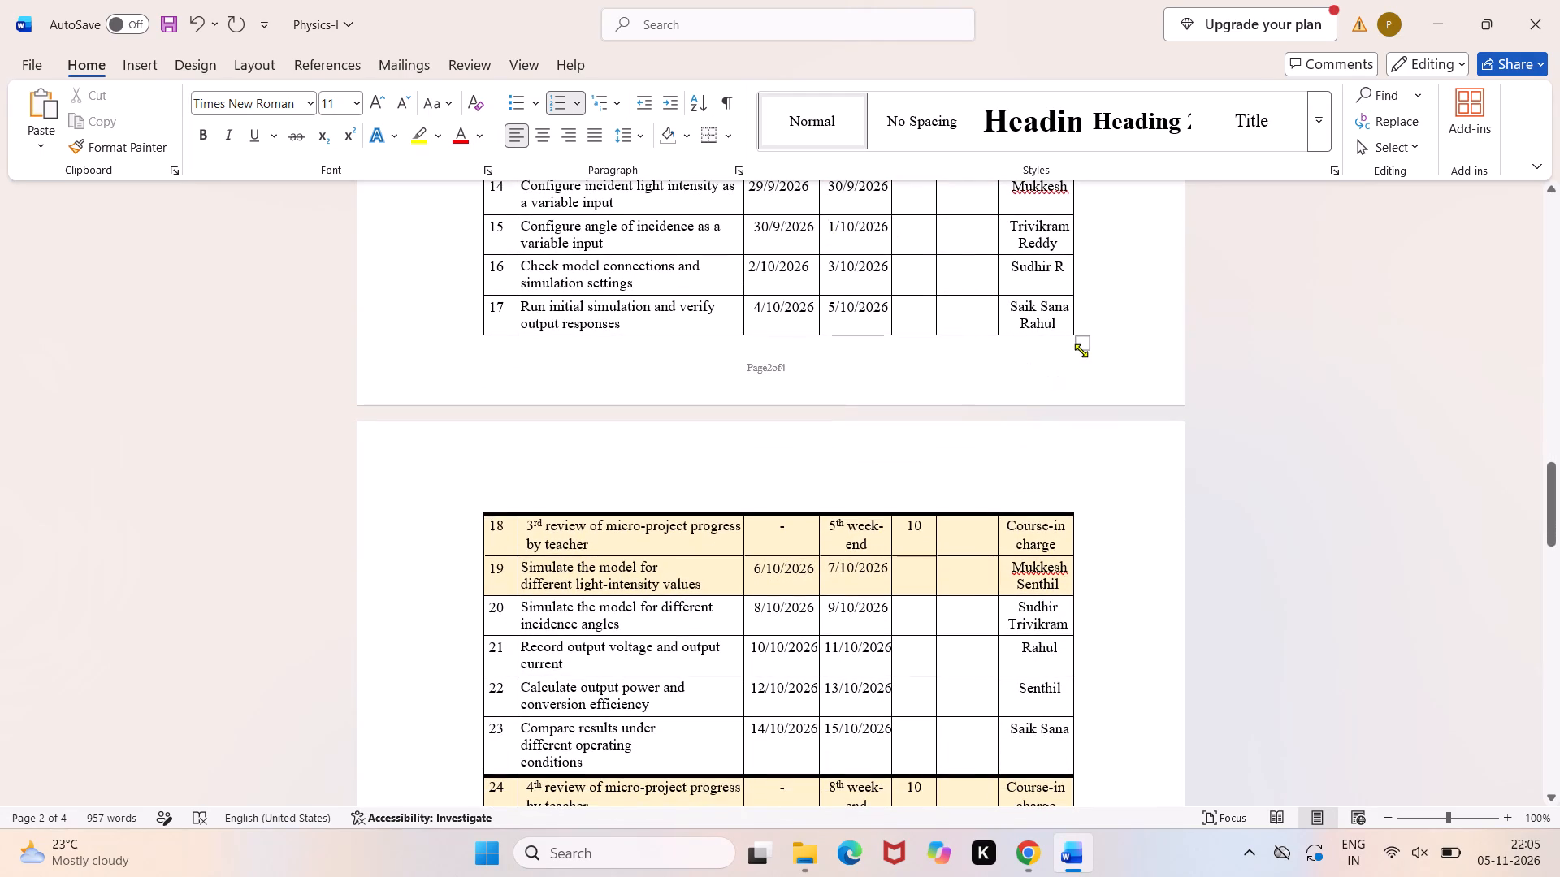
{"action": "left_click_drag", "start_coordinate": [1082, 347], "coordinate": [1142, 370]}
{"action": "scroll", "coordinate": [1218, 432], "scroll_direction": "up", "scroll_amount": 2}
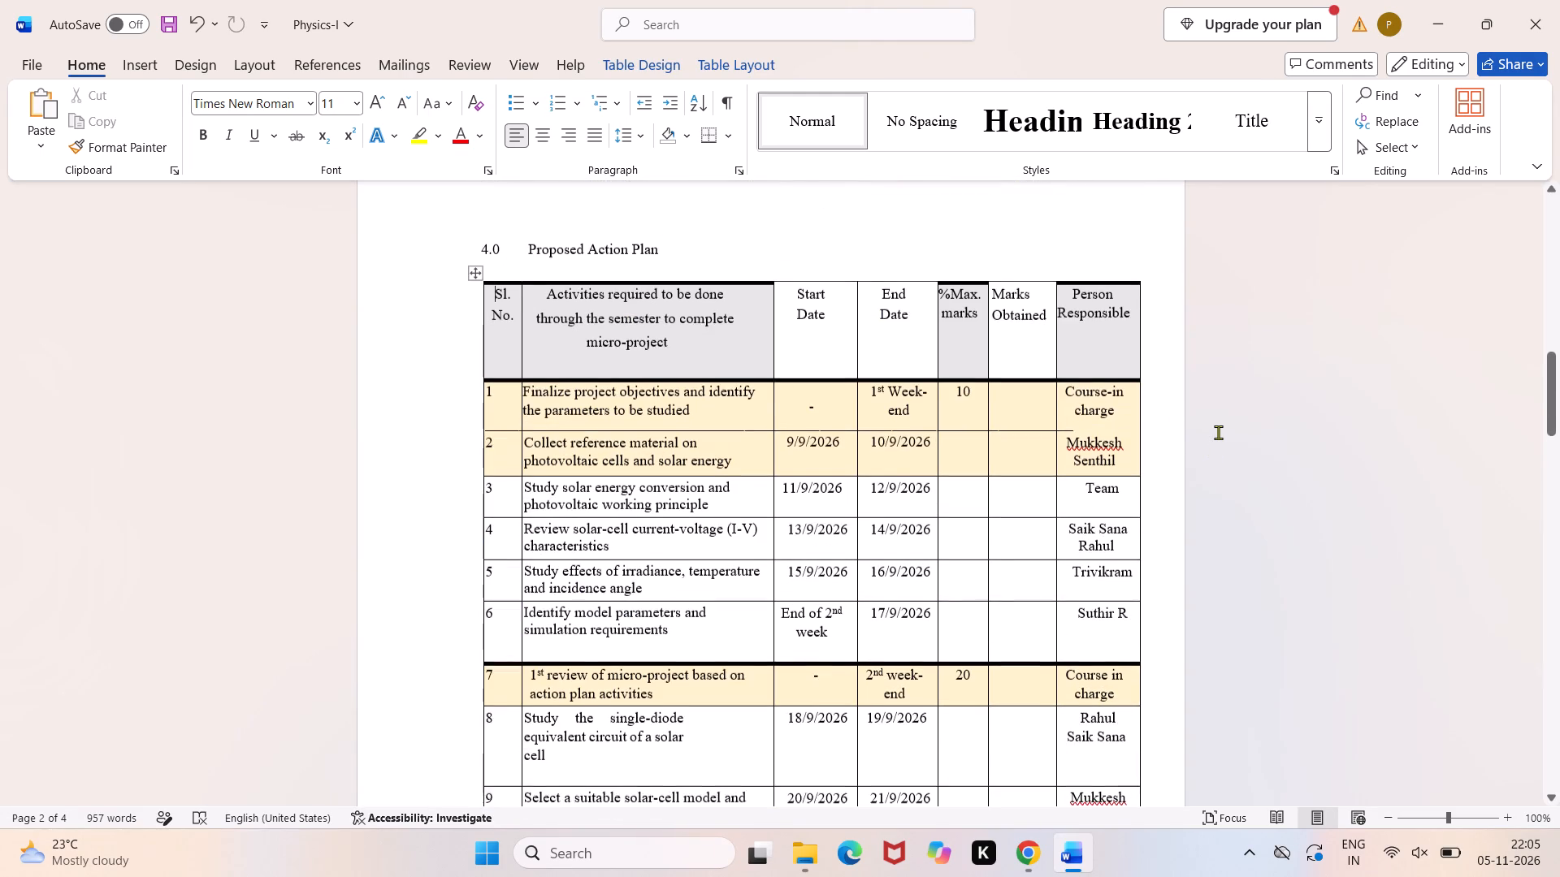
Reduce the height of row 8 in the action plan table to remove the blank space below its text.
{"action": "scroll", "coordinate": [1218, 426], "scroll_direction": "down", "scroll_amount": 8}
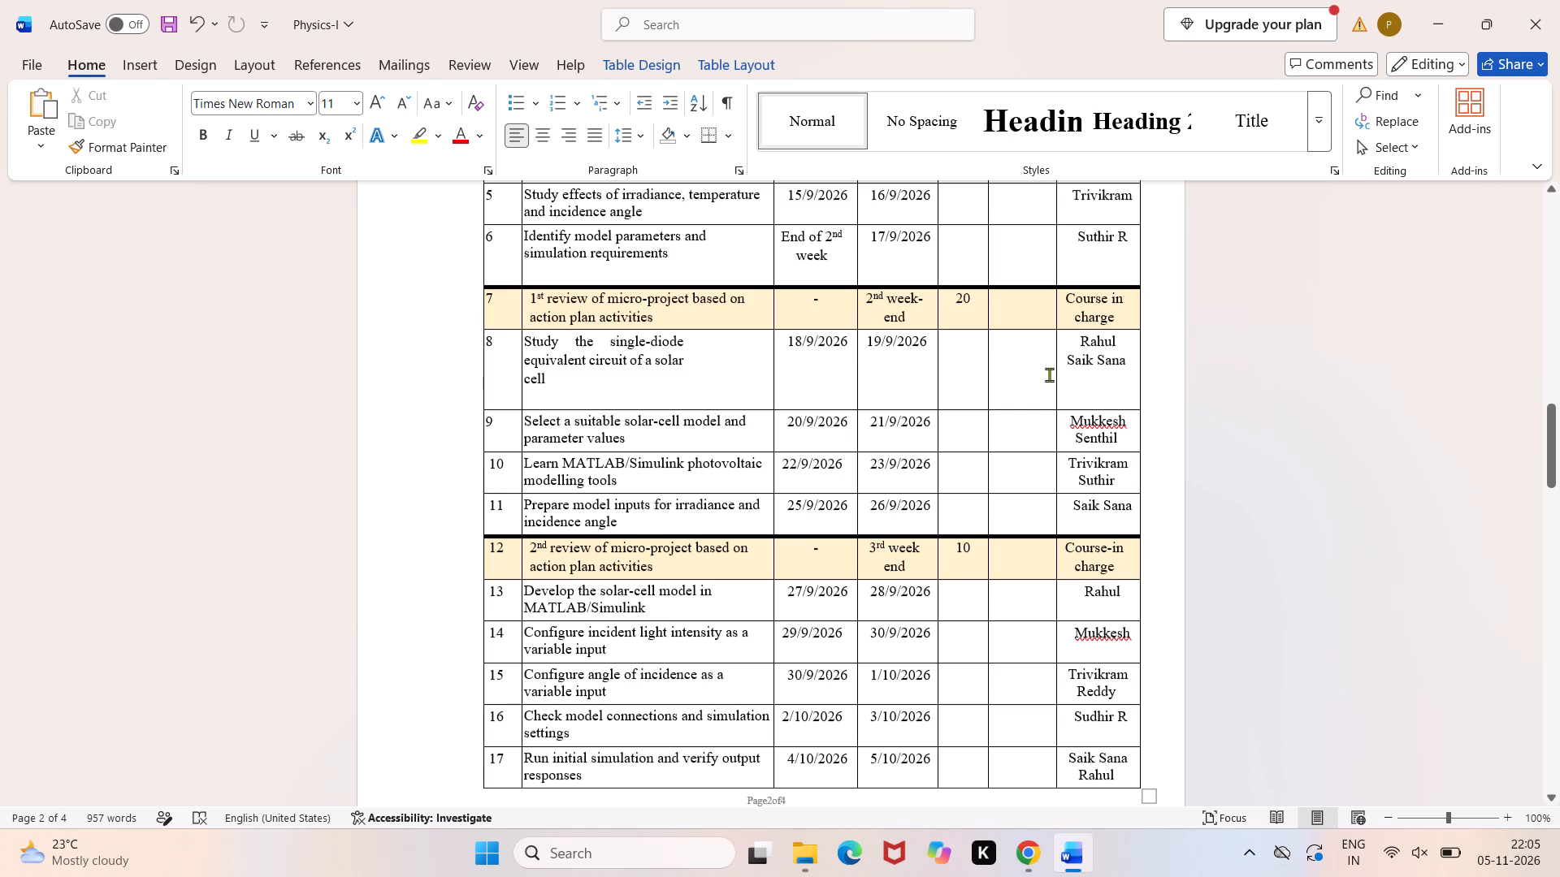
{"action": "left_click", "coordinate": [557, 379]}
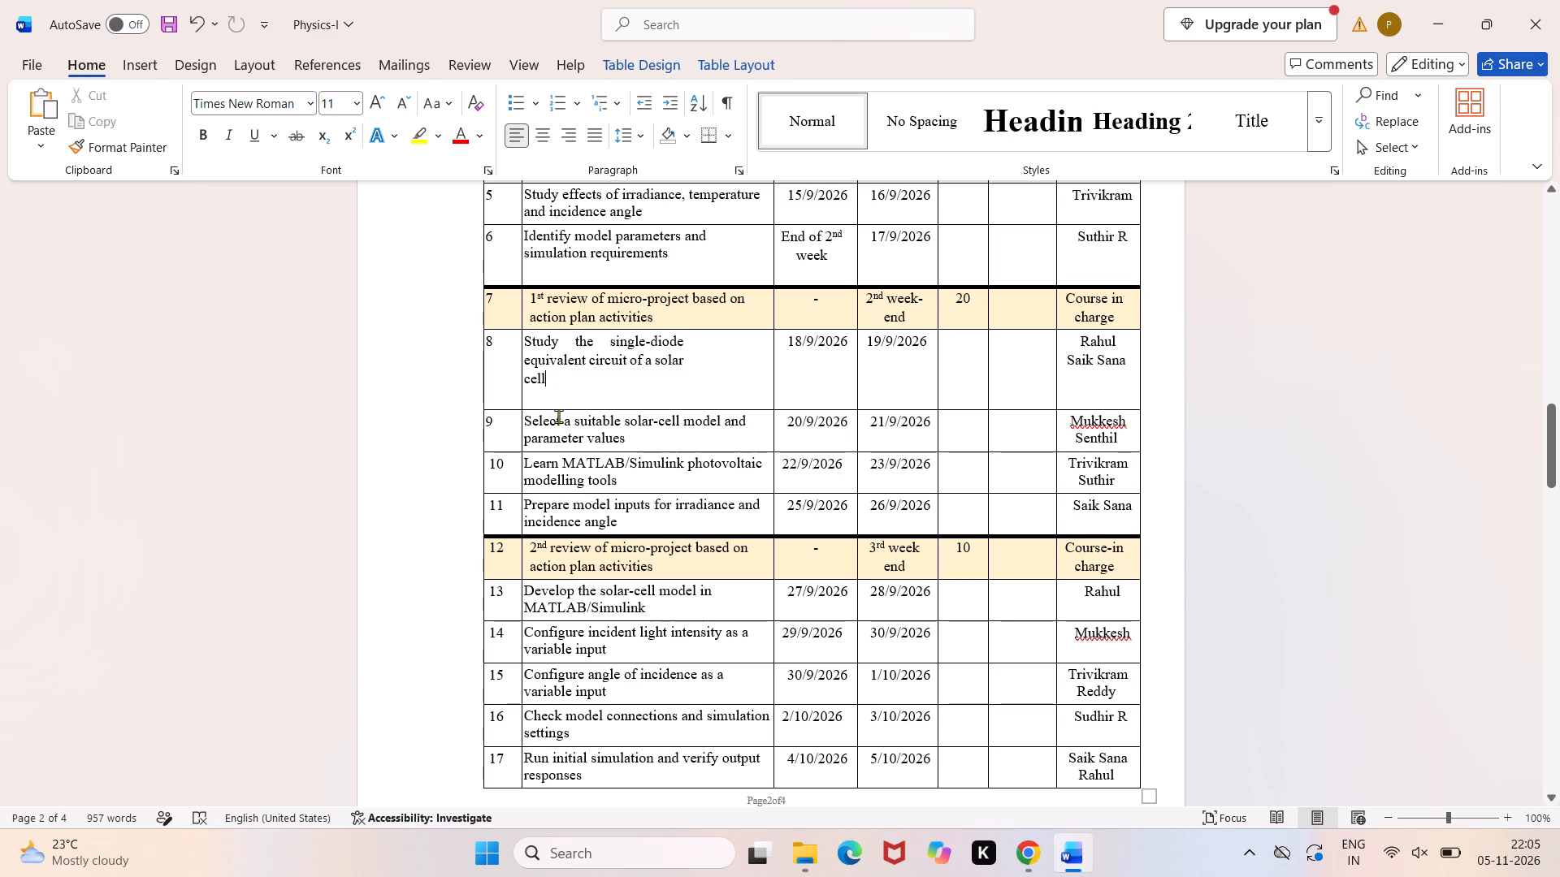
{"action": "left_click", "coordinate": [558, 406]}
{"action": "left_click", "coordinate": [582, 391]}
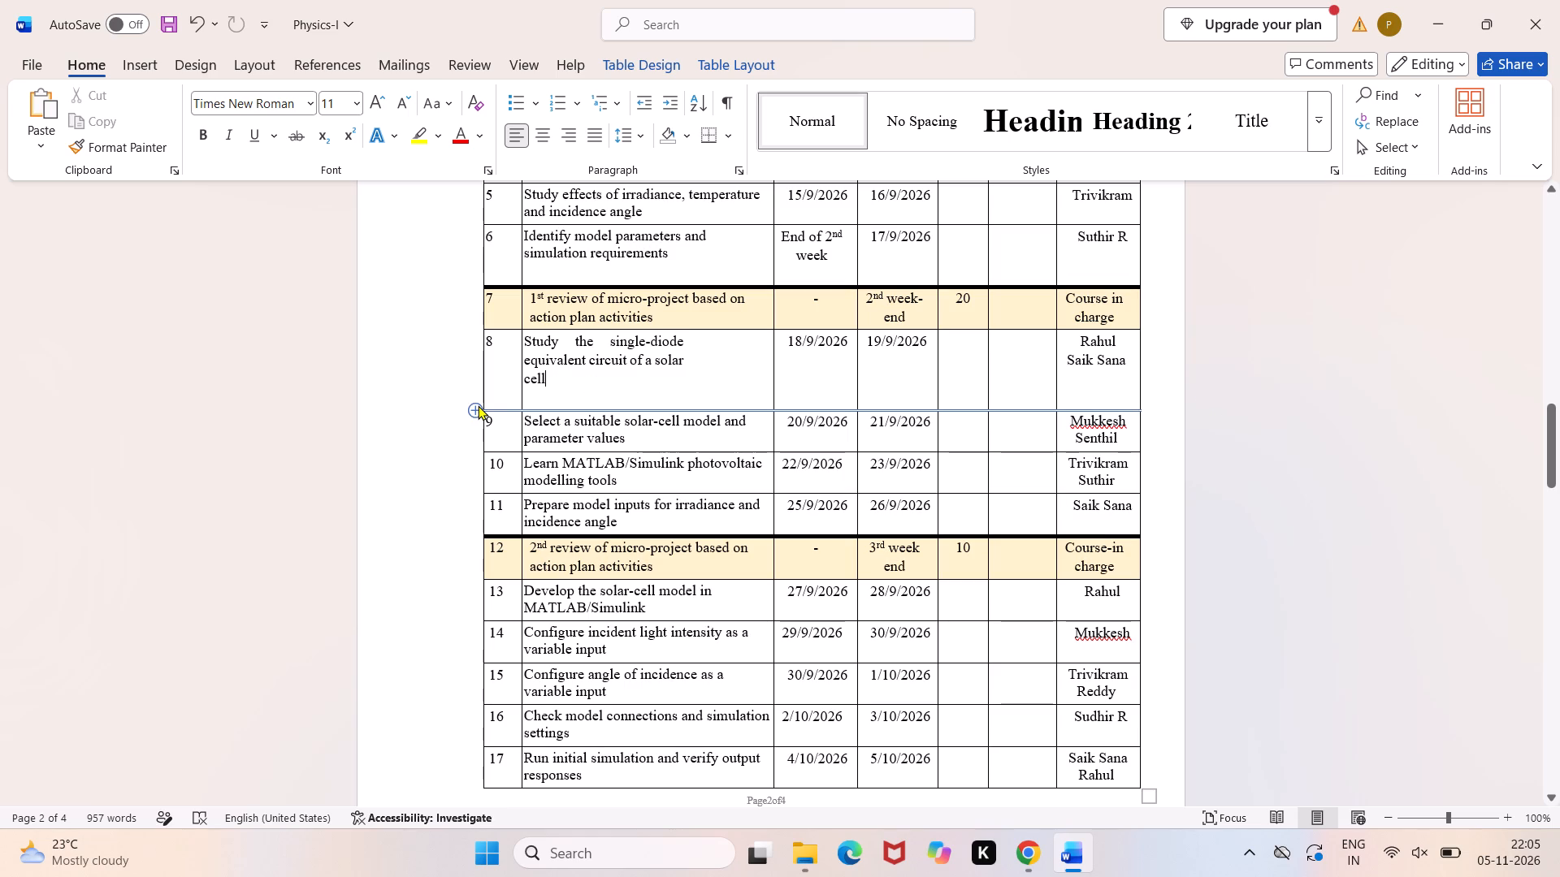
{"action": "left_click_drag", "start_coordinate": [505, 407], "coordinate": [505, 400]}
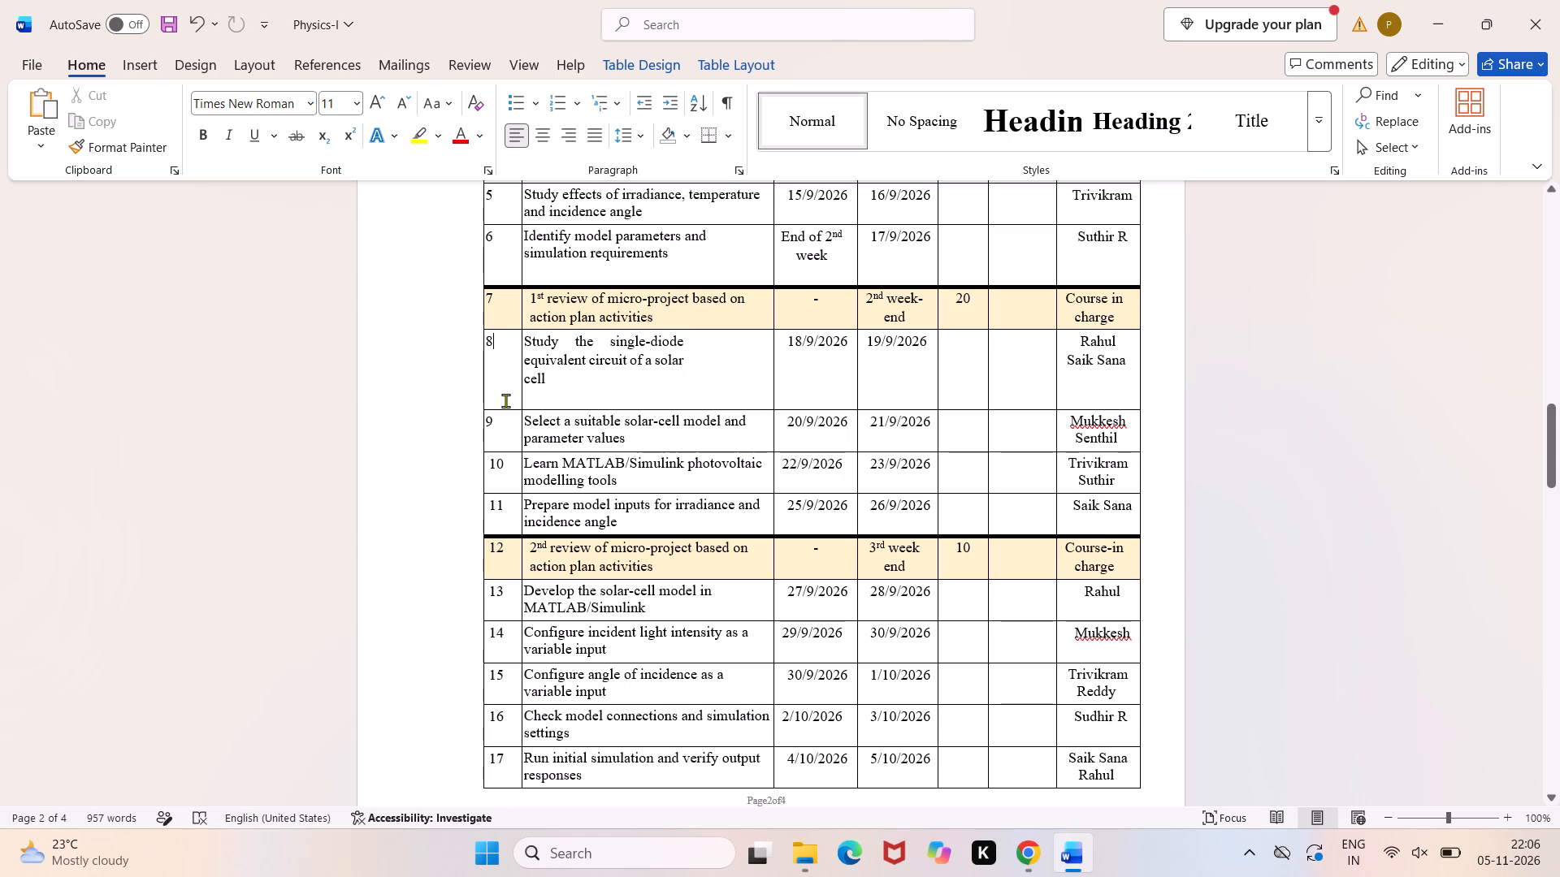
{"action": "left_click_drag", "start_coordinate": [505, 400], "coordinate": [505, 390]}
{"action": "left_click", "coordinate": [546, 400]}
{"action": "left_click", "coordinate": [586, 404]}
{"action": "left_click", "coordinate": [1133, 413]}
{"action": "left_click", "coordinate": [1129, 402]}
{"action": "left_click_drag", "start_coordinate": [1132, 410], "coordinate": [1129, 387]}
{"action": "left_click", "coordinate": [1225, 348]}
Review the rest of the action plan table on page 3, down to the start of the Tentative Resources Required section.
{"action": "scroll", "coordinate": [1149, 404], "scroll_direction": "down", "scroll_amount": 1}
{"action": "scroll", "coordinate": [1042, 438], "scroll_direction": "down", "scroll_amount": 1}
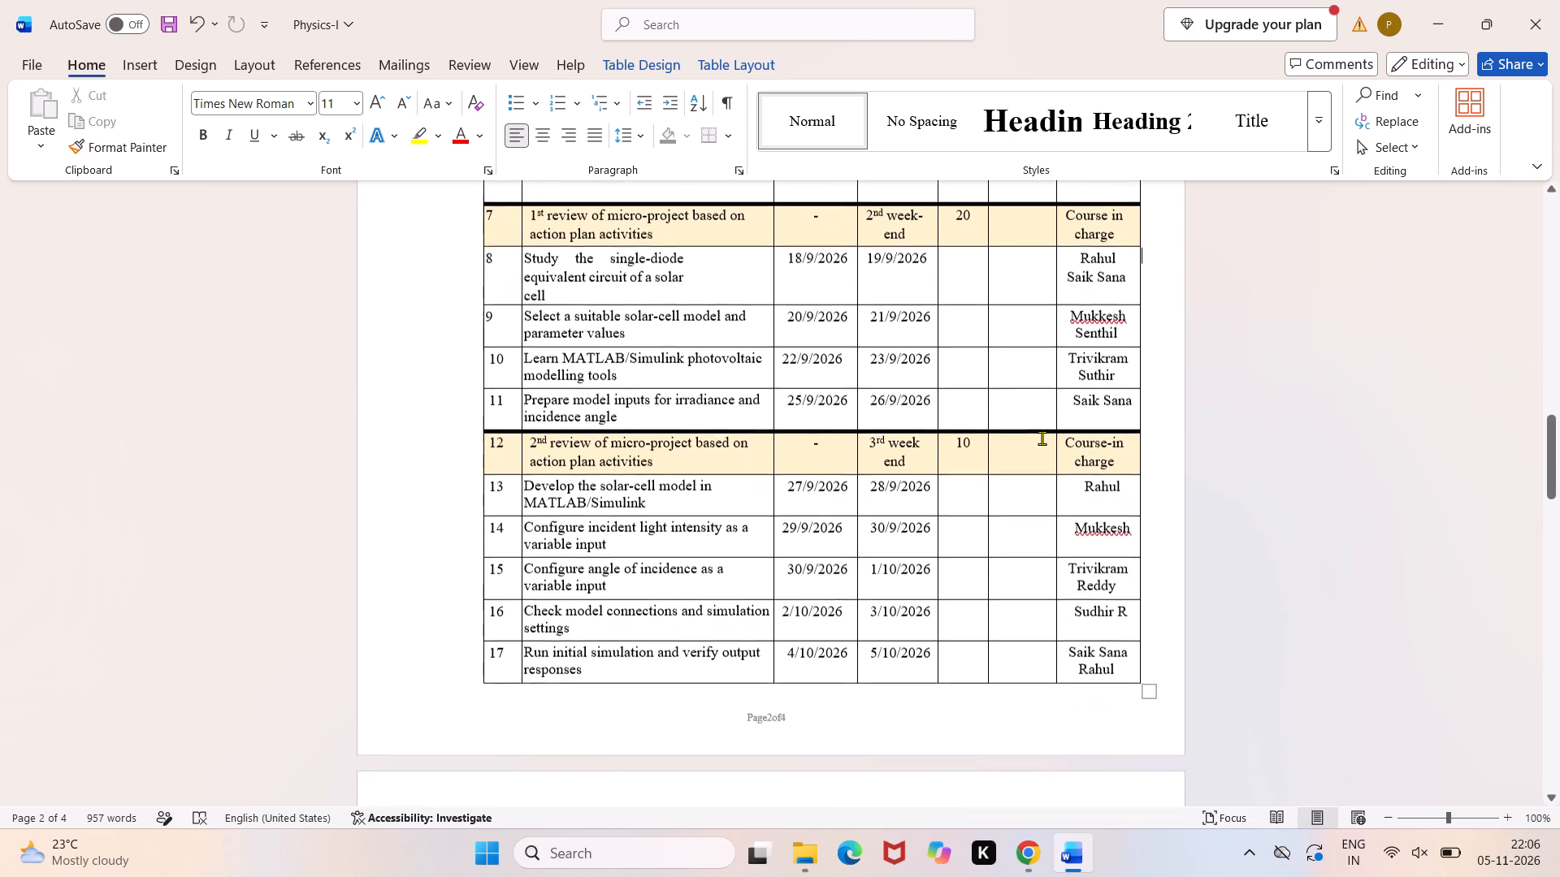
{"action": "scroll", "coordinate": [1042, 438], "scroll_direction": "down", "scroll_amount": 5}
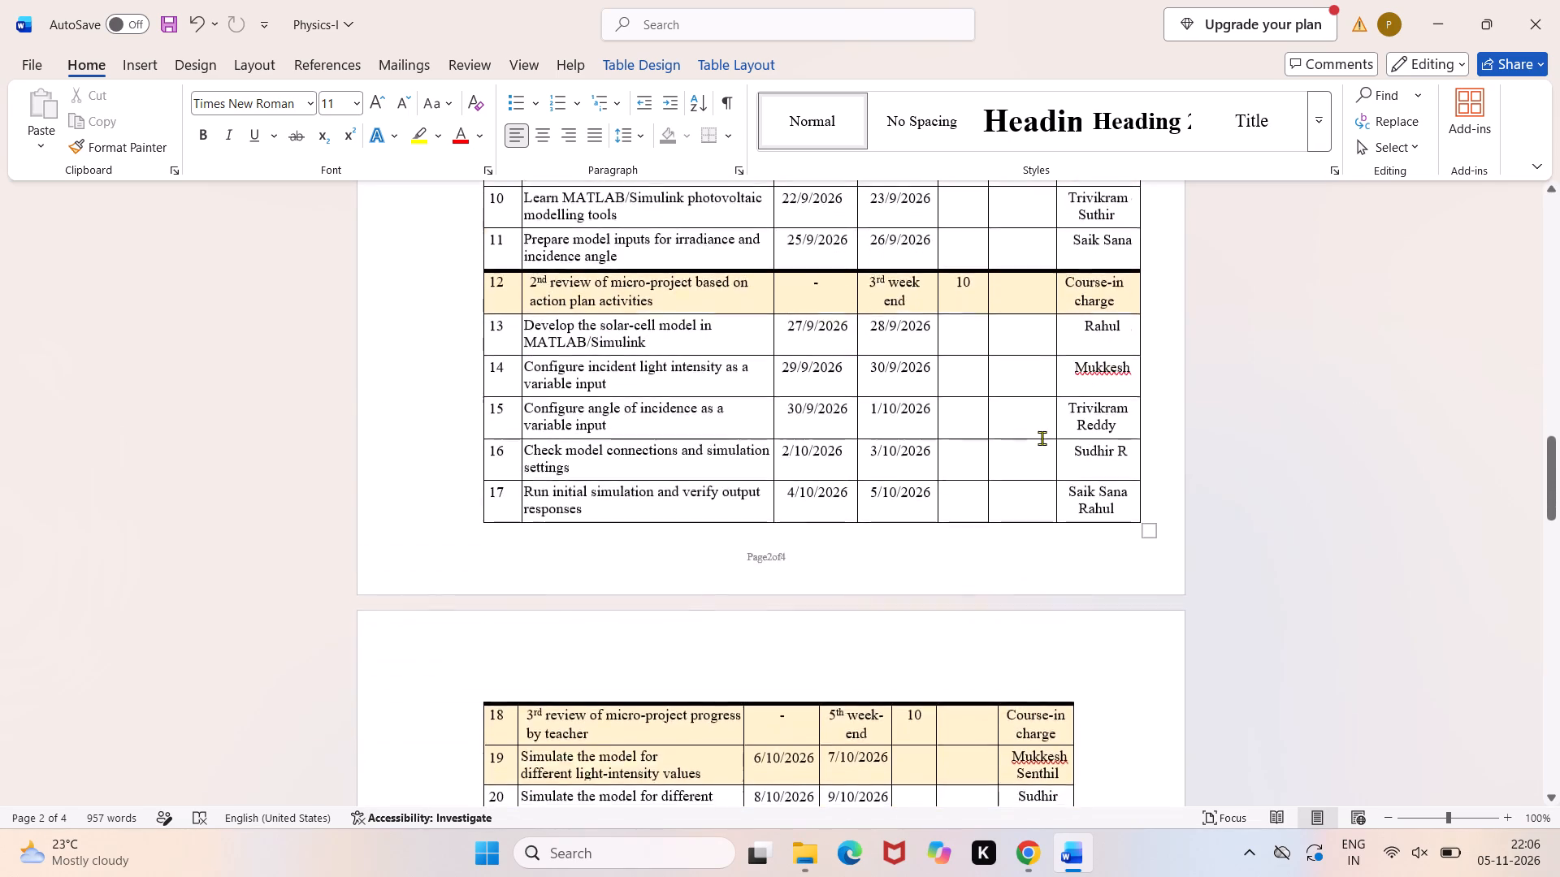
{"action": "scroll", "coordinate": [1042, 438], "scroll_direction": "down", "scroll_amount": 12}
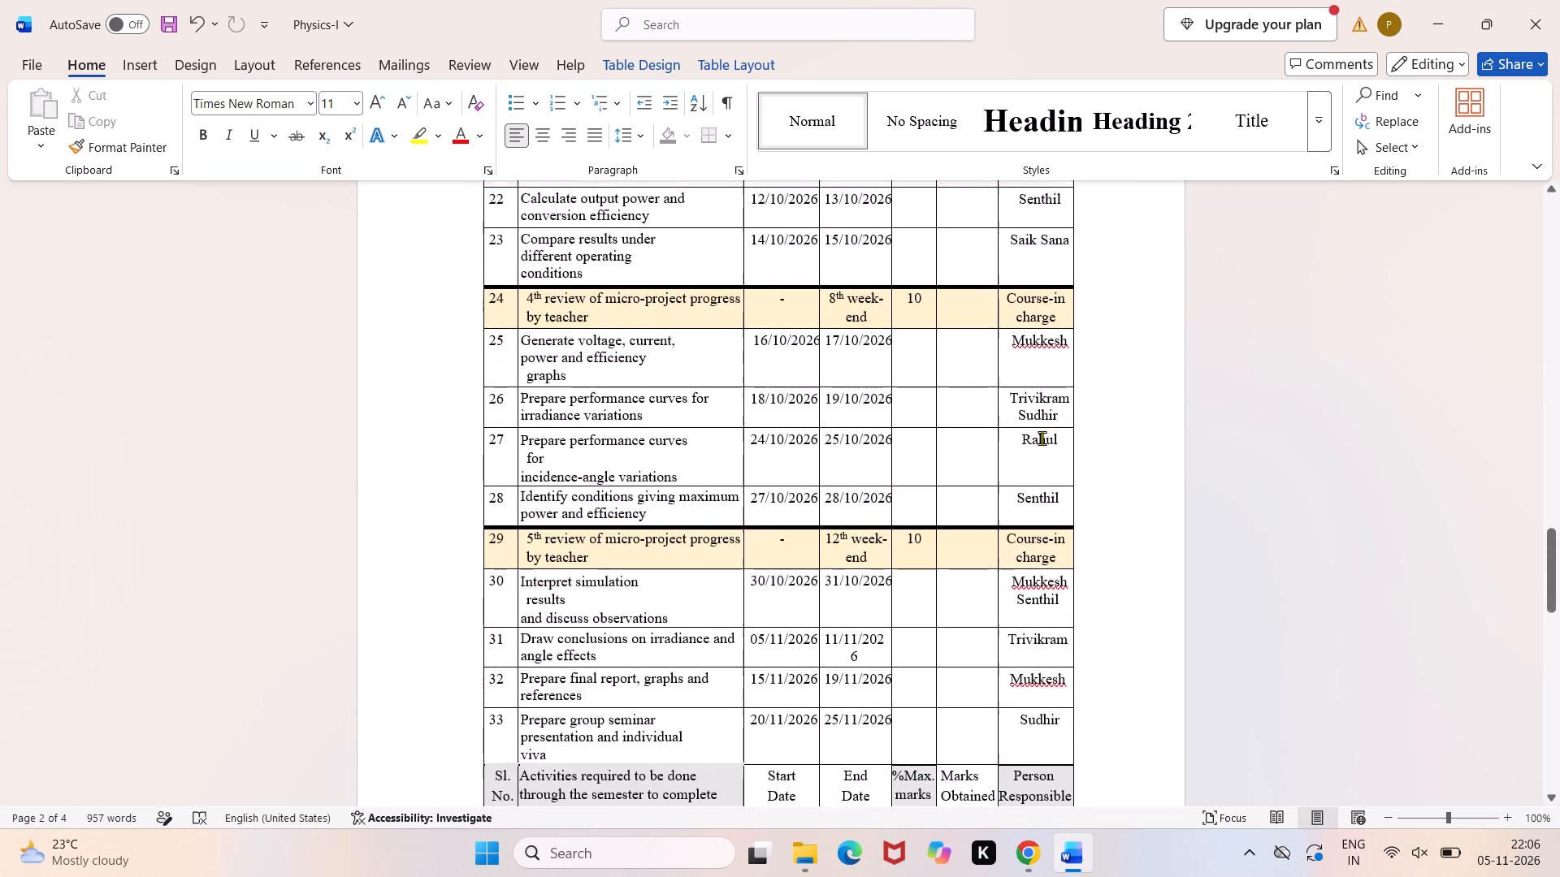
{"action": "scroll", "coordinate": [1042, 438], "scroll_direction": "down", "scroll_amount": 8}
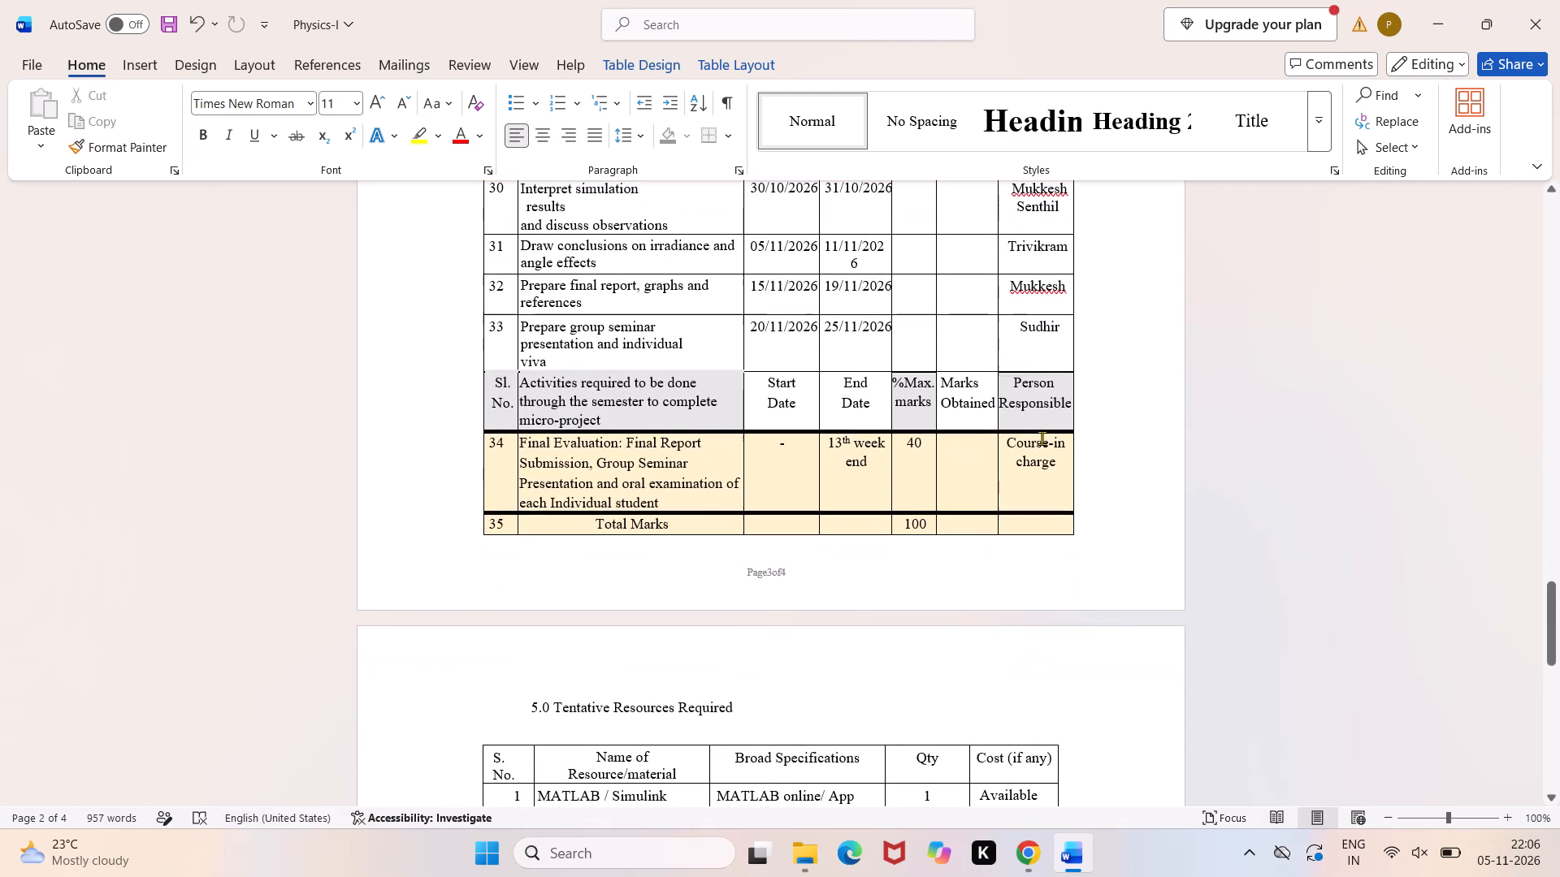
{"action": "scroll", "coordinate": [1042, 438], "scroll_direction": "up", "scroll_amount": 2}
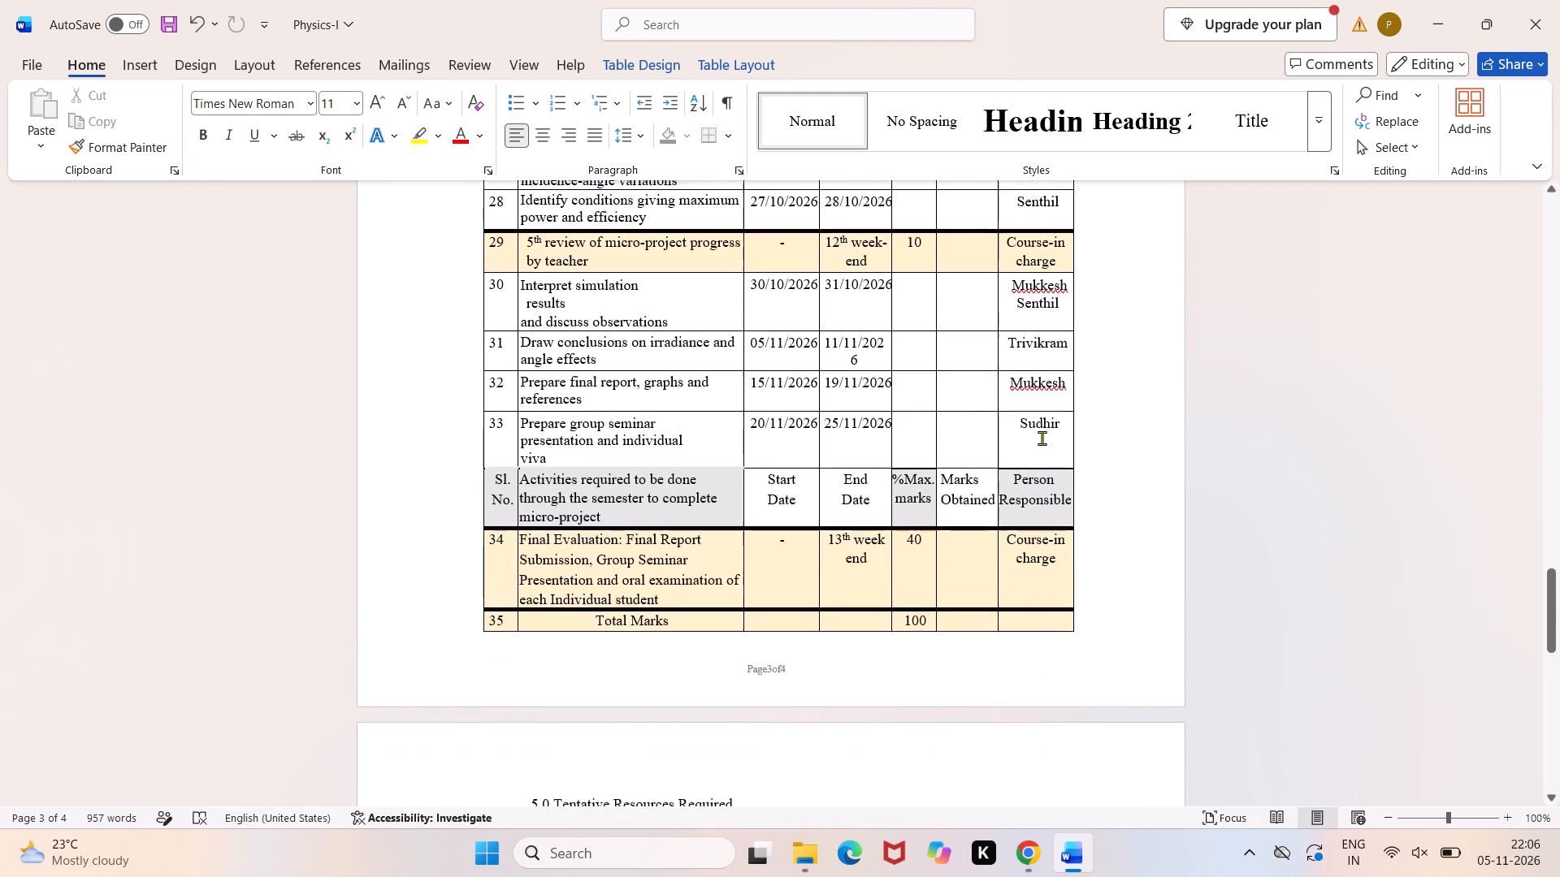
Review the proposal backward from the end of the action plan table to the Rationale section, and return to the Proposed Action Plan heading.
{"action": "scroll", "coordinate": [1042, 438], "scroll_direction": "up", "scroll_amount": 2}
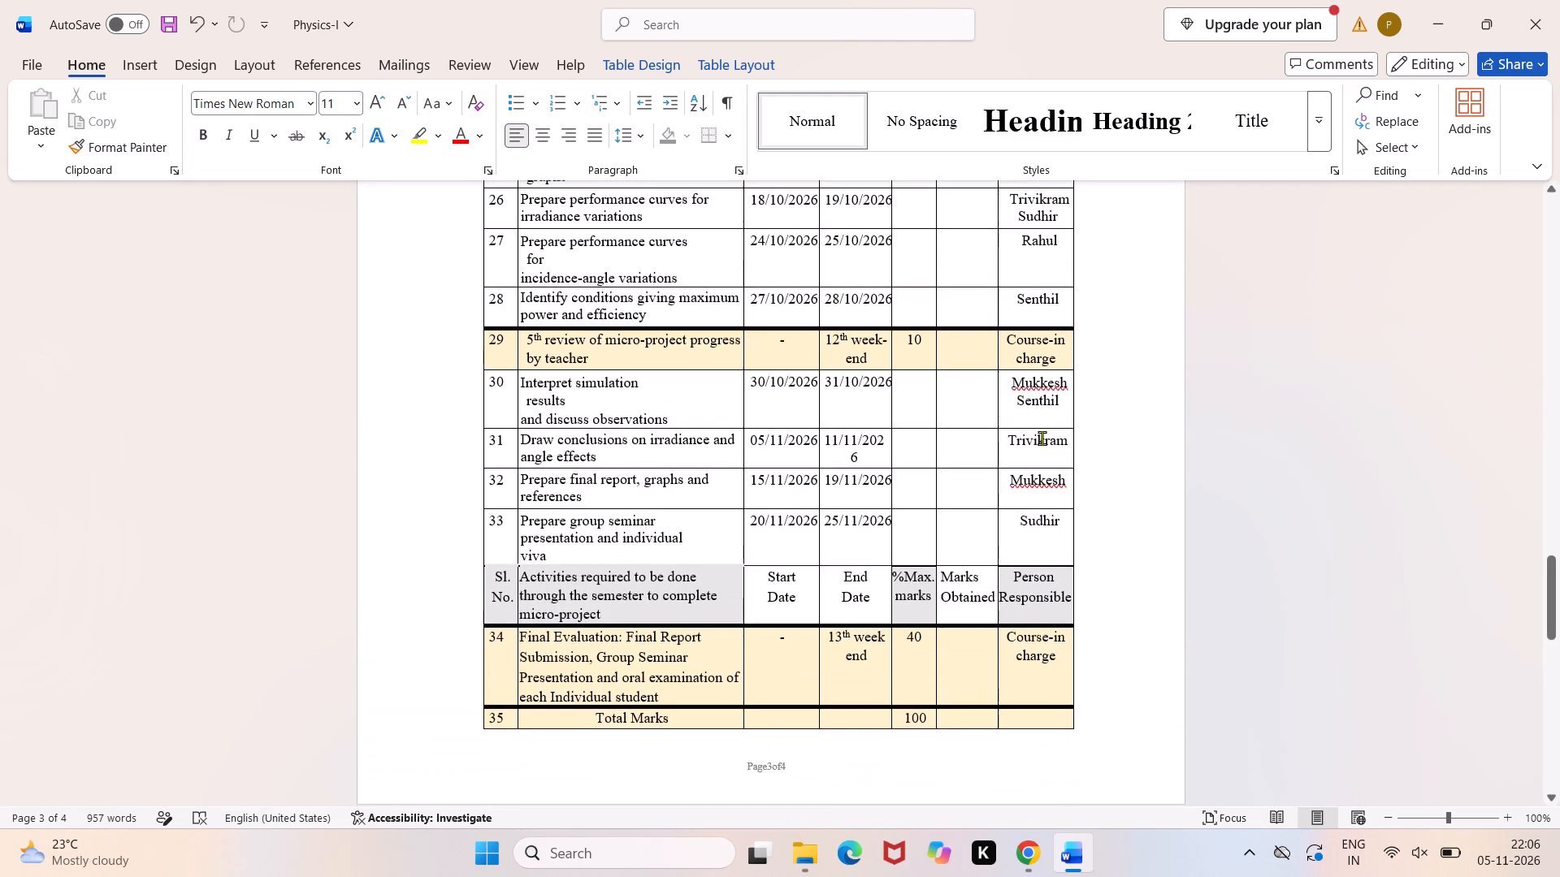
{"action": "scroll", "coordinate": [1042, 438], "scroll_direction": "up", "scroll_amount": 3}
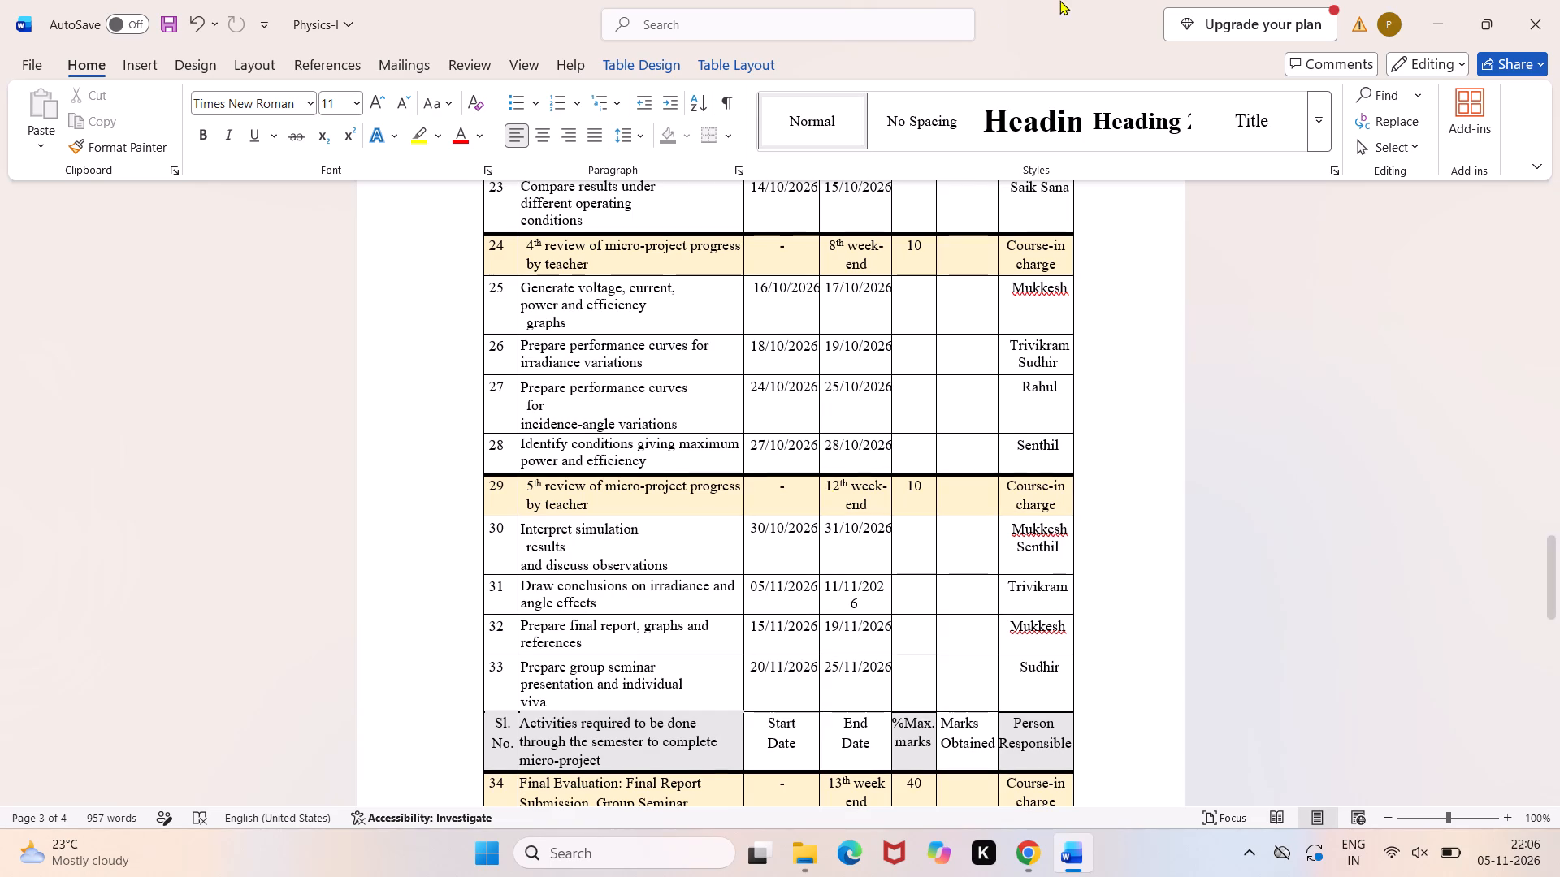
{"action": "scroll", "coordinate": [1096, 404], "scroll_direction": "up", "scroll_amount": 9}
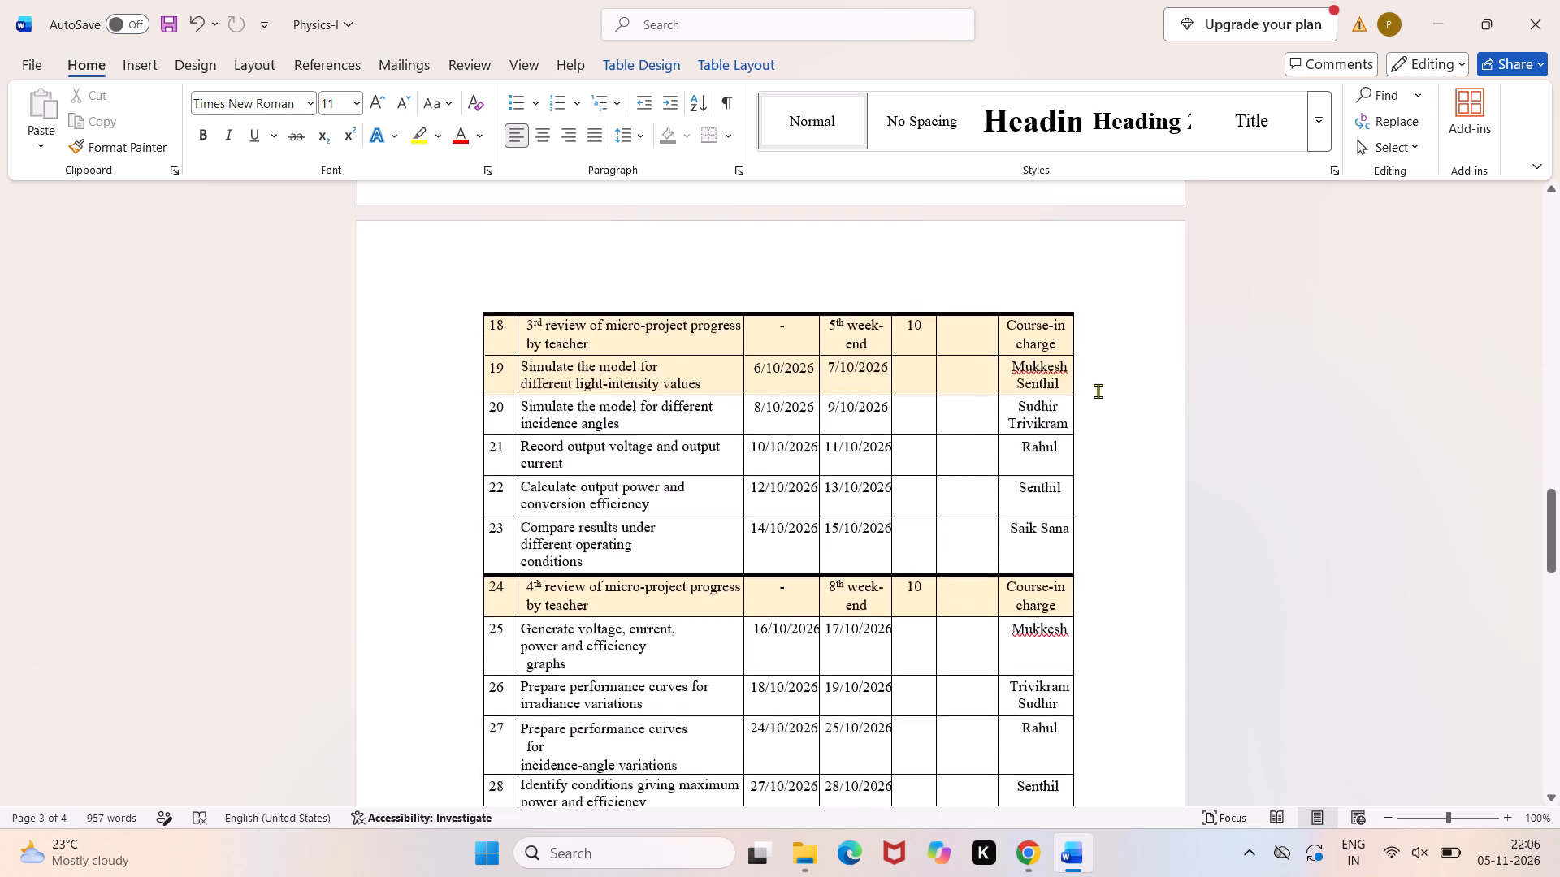
{"action": "scroll", "coordinate": [1098, 391], "scroll_direction": "up", "scroll_amount": 17}
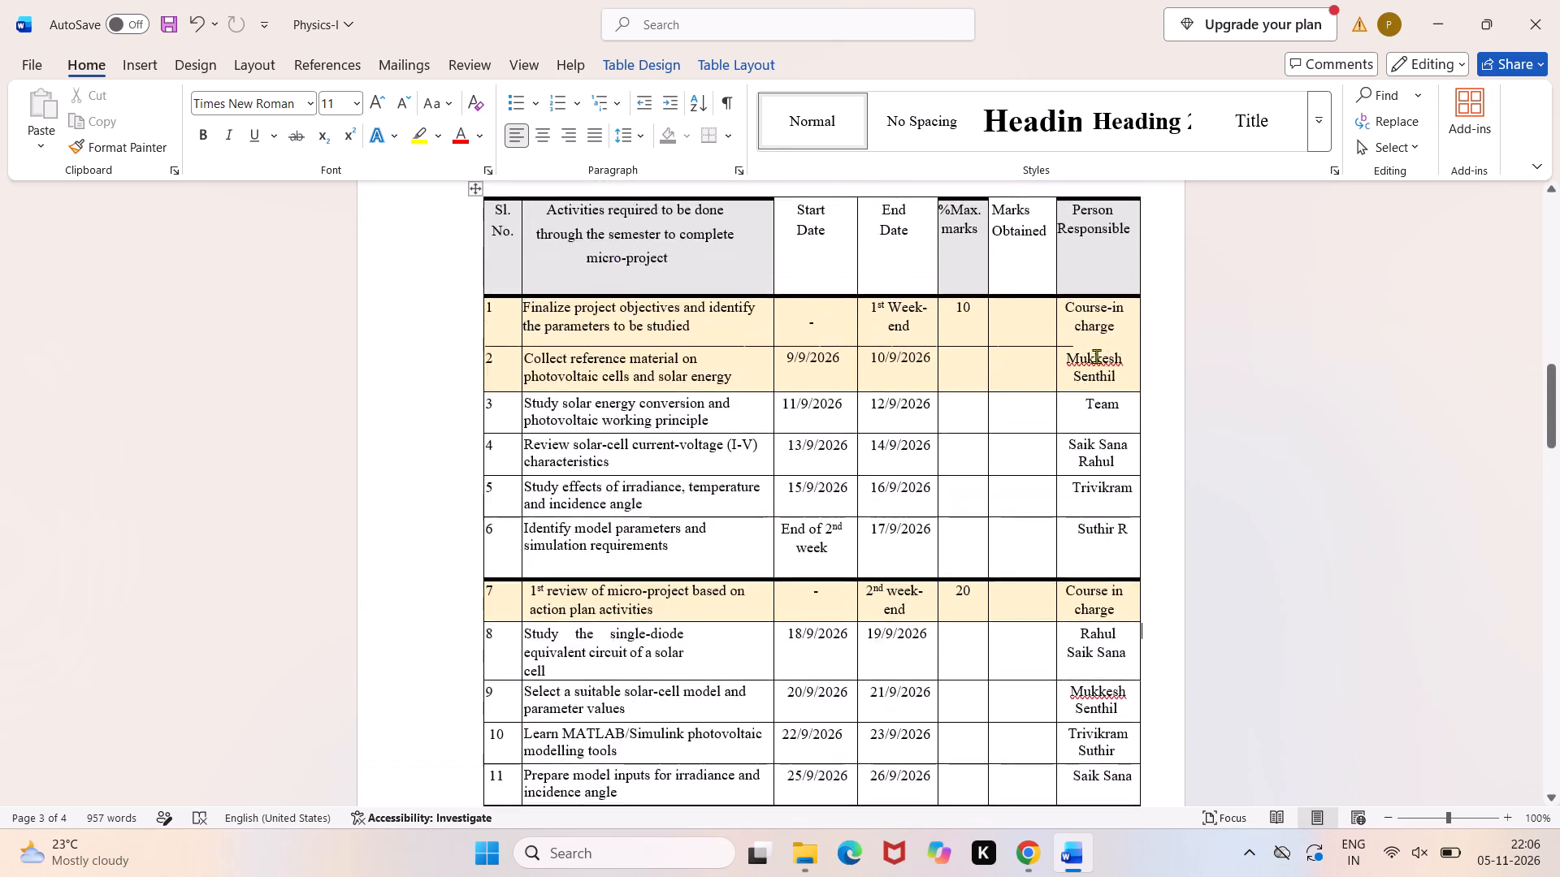
{"action": "scroll", "coordinate": [1096, 356], "scroll_direction": "up", "scroll_amount": 9}
{"action": "scroll", "coordinate": [817, 499], "scroll_direction": "down", "scroll_amount": 3}
{"action": "scroll", "coordinate": [815, 490], "scroll_direction": "up", "scroll_amount": 3}
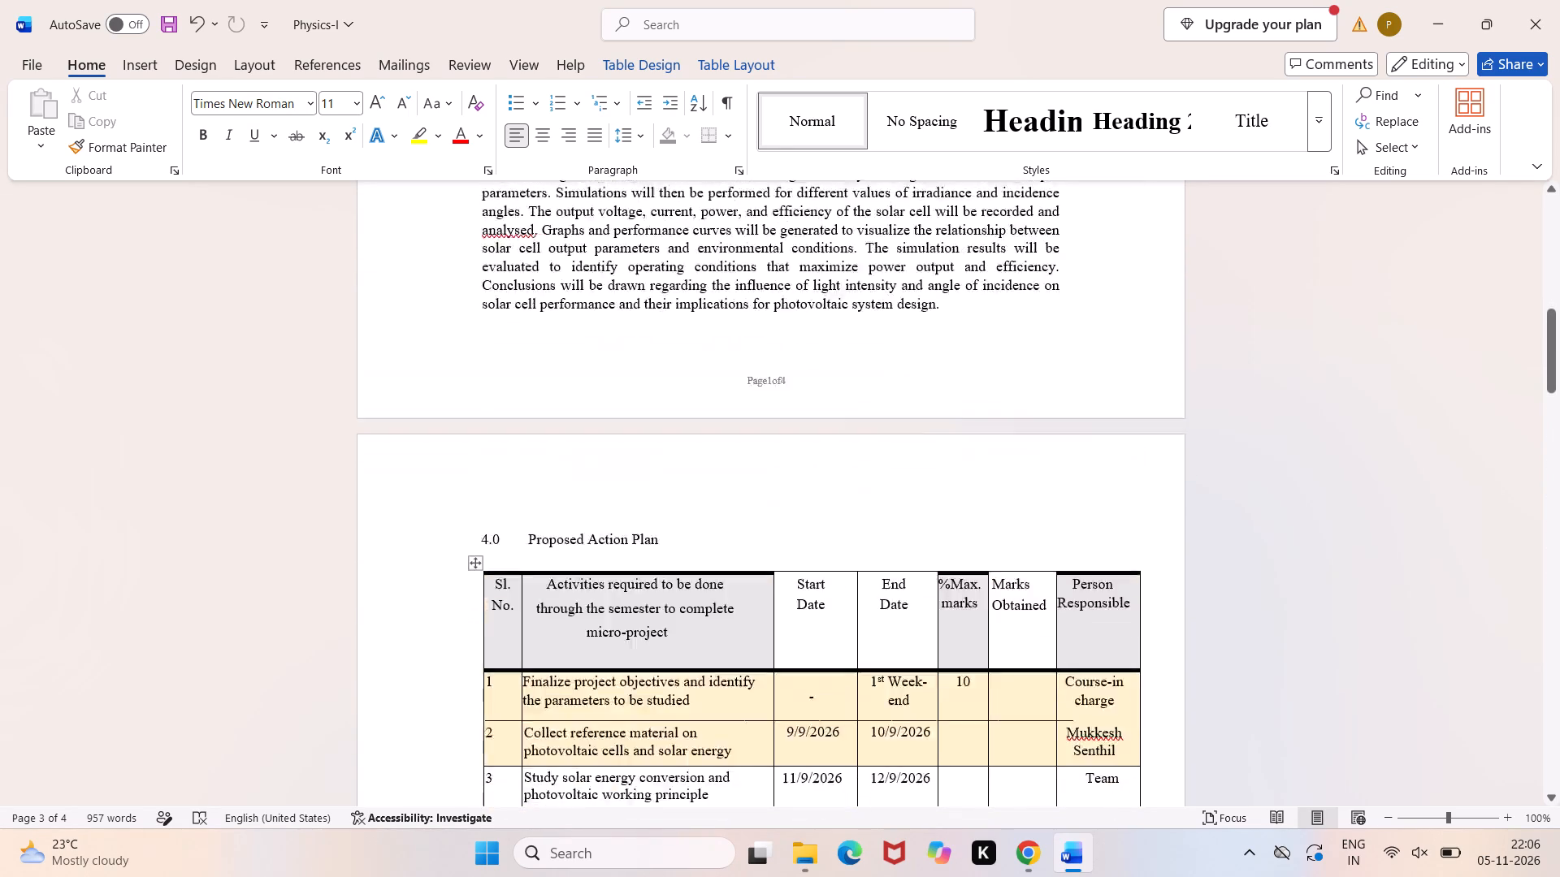
{"action": "scroll", "coordinate": [817, 468], "scroll_direction": "up", "scroll_amount": 2}
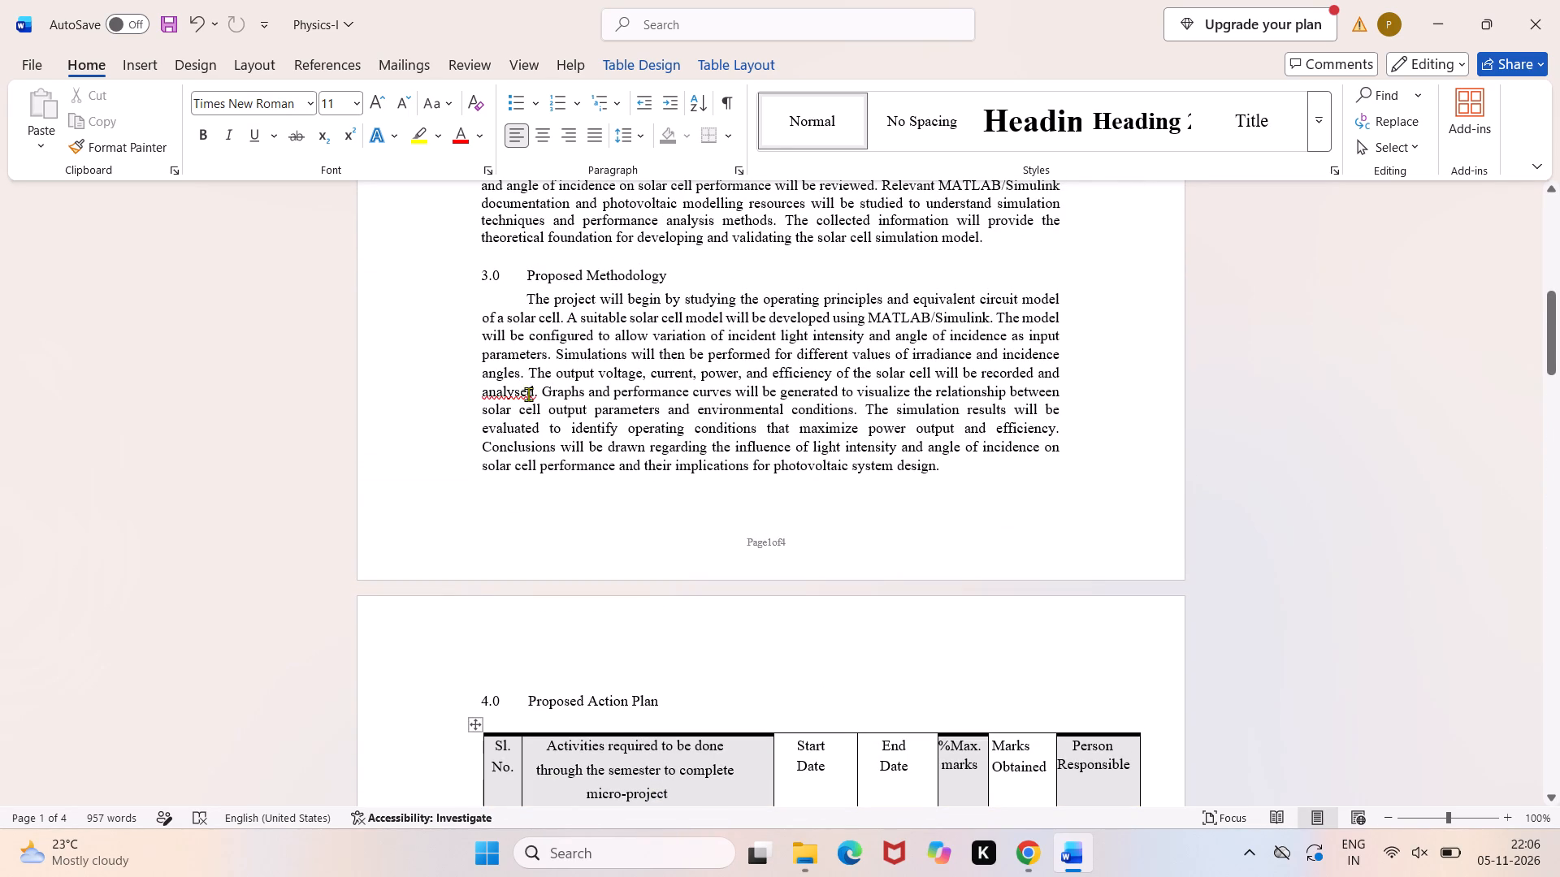
{"action": "scroll", "coordinate": [597, 395], "scroll_direction": "up", "scroll_amount": 9}
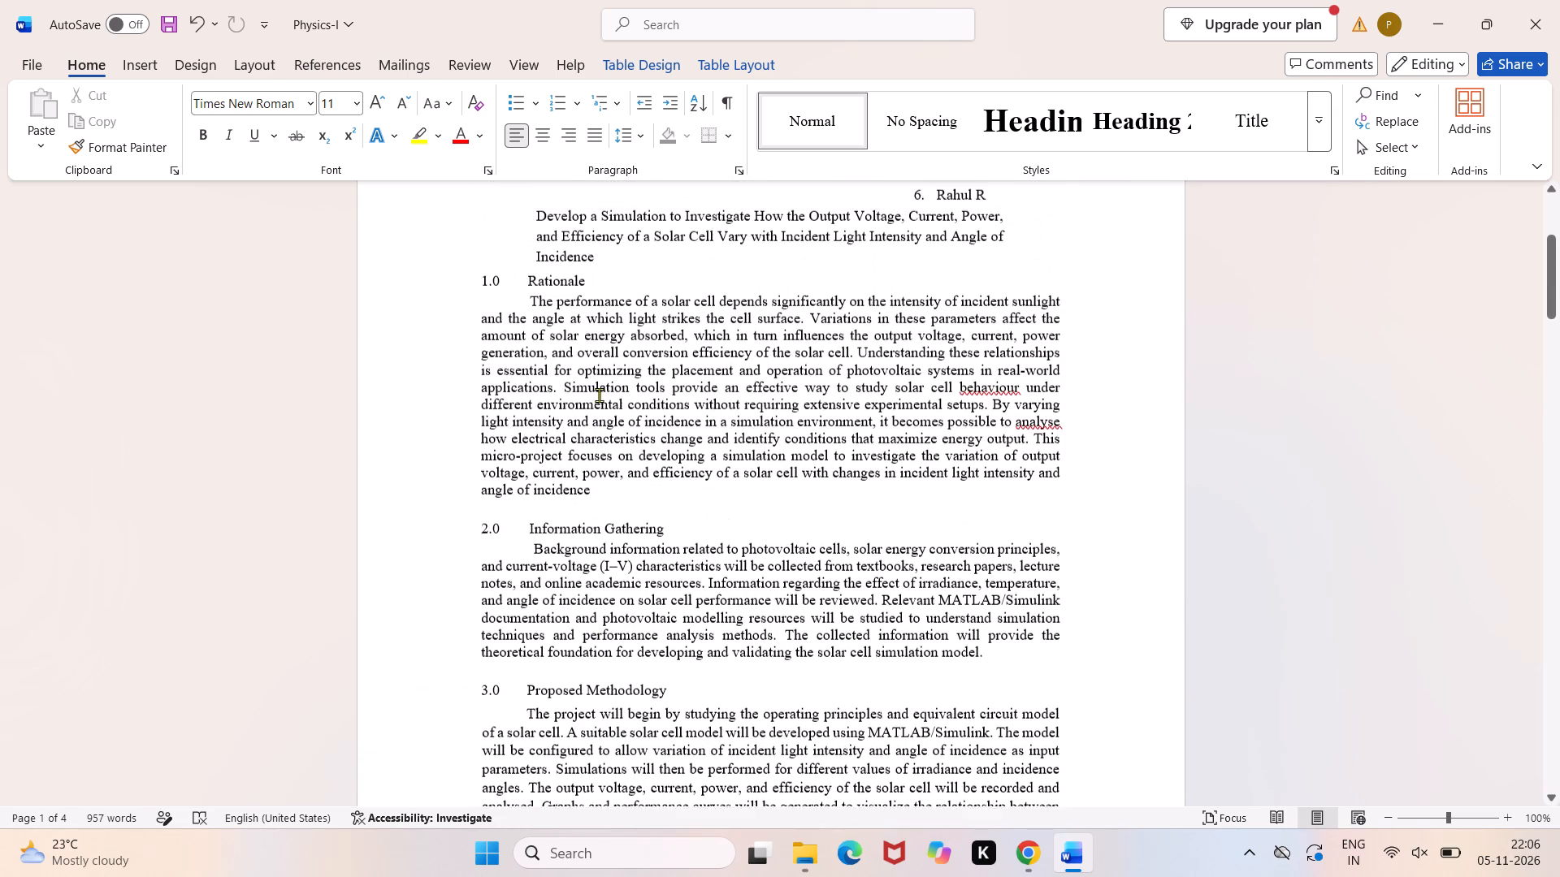
{"action": "scroll", "coordinate": [773, 330], "scroll_direction": "up", "scroll_amount": 1}
{"action": "scroll", "coordinate": [773, 330], "scroll_direction": "down", "scroll_amount": 9}
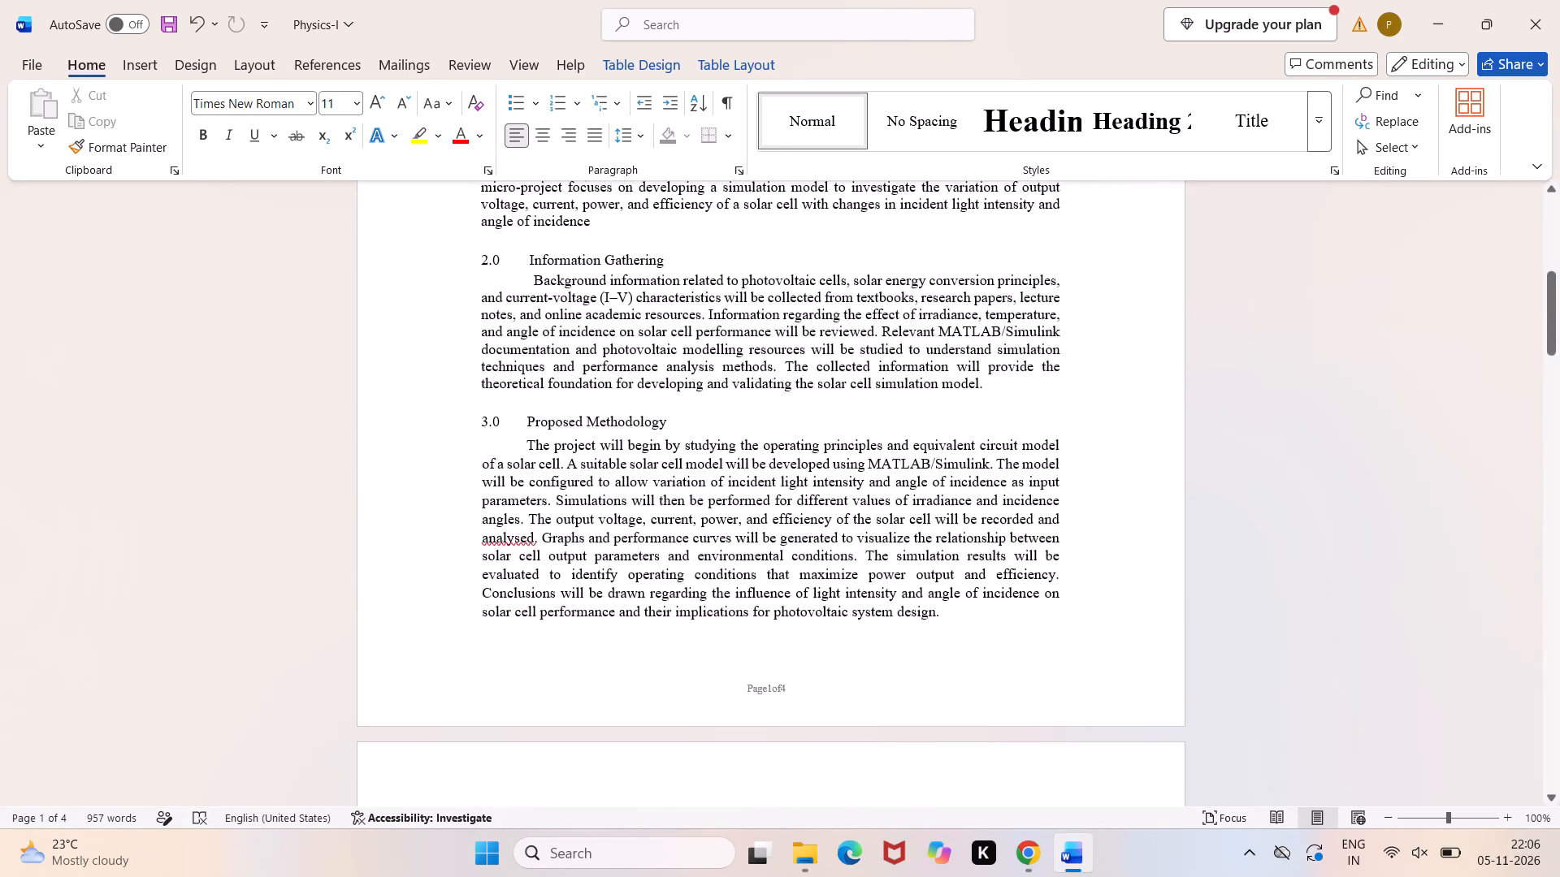
{"action": "scroll", "coordinate": [773, 330], "scroll_direction": "down", "scroll_amount": 4}
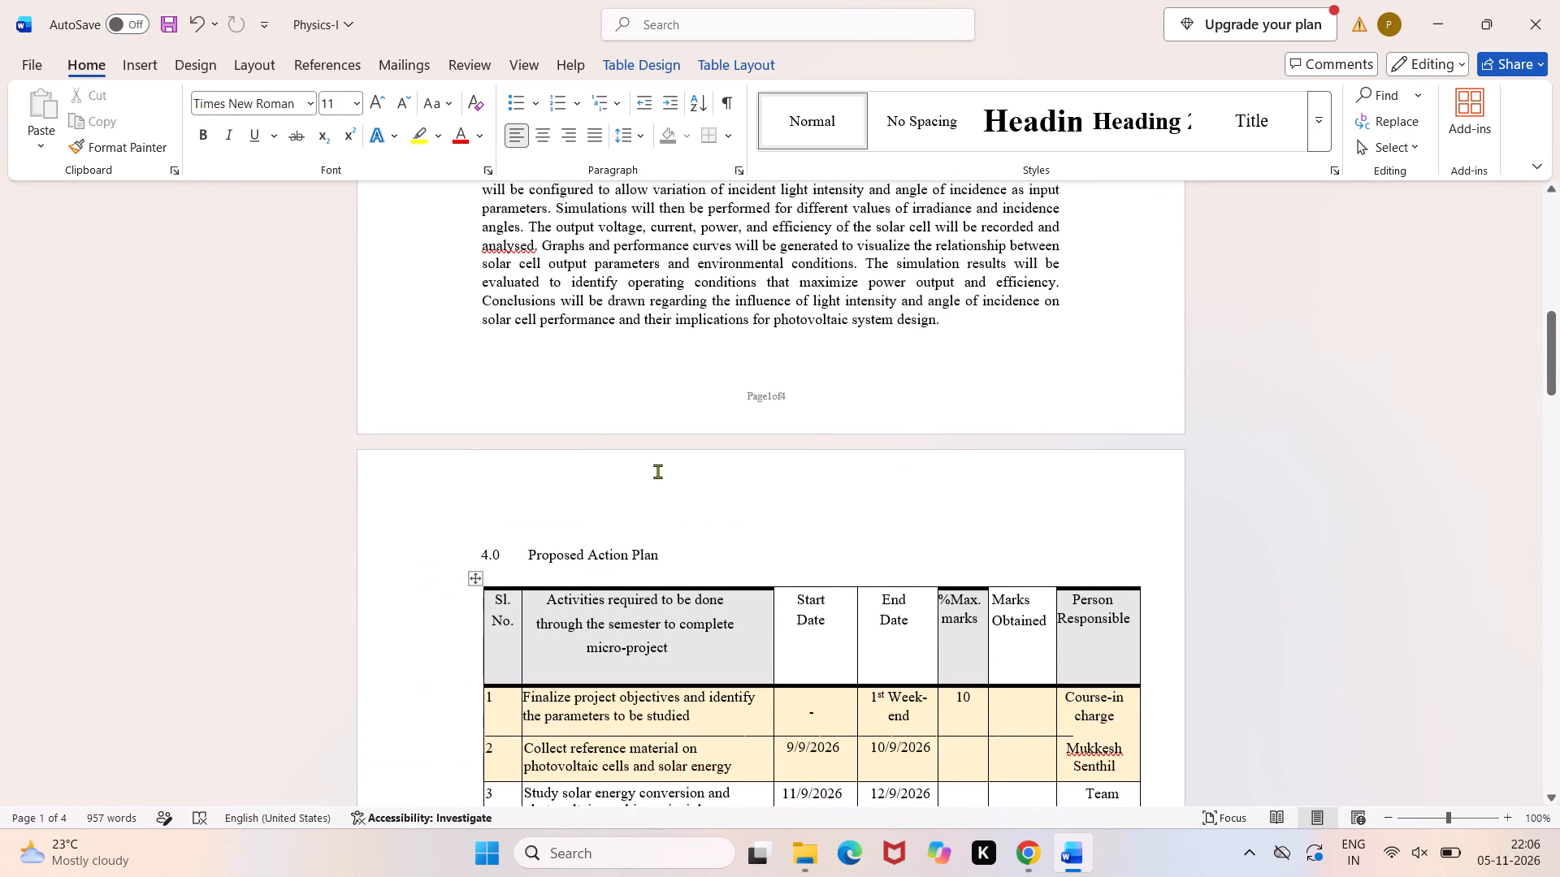
{"action": "scroll", "coordinate": [630, 425], "scroll_direction": "down", "scroll_amount": 3}
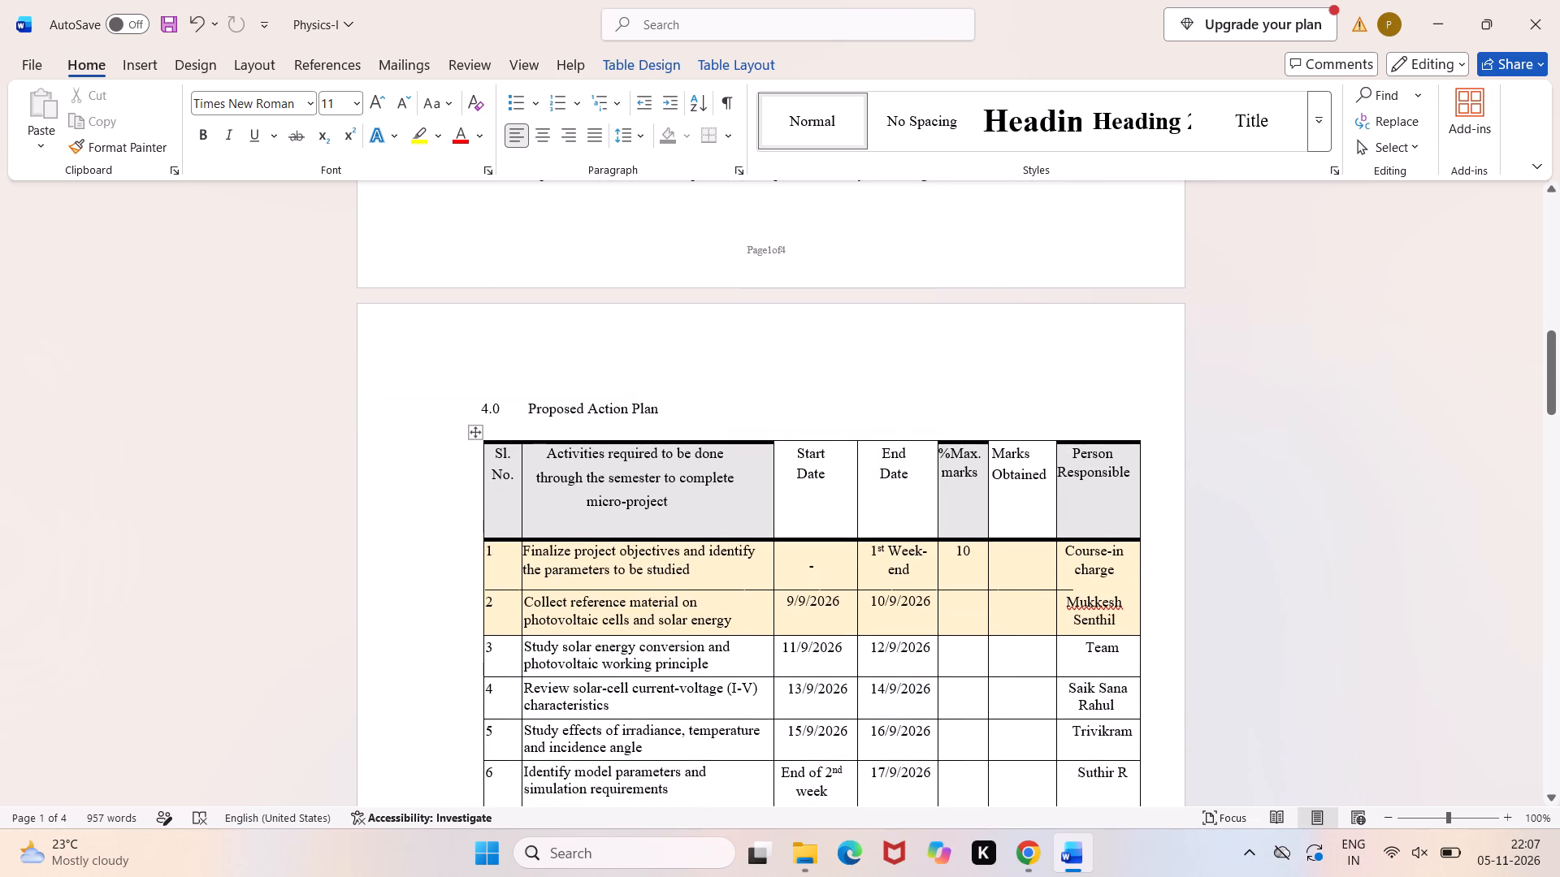
{"action": "left_click", "coordinate": [479, 441]}
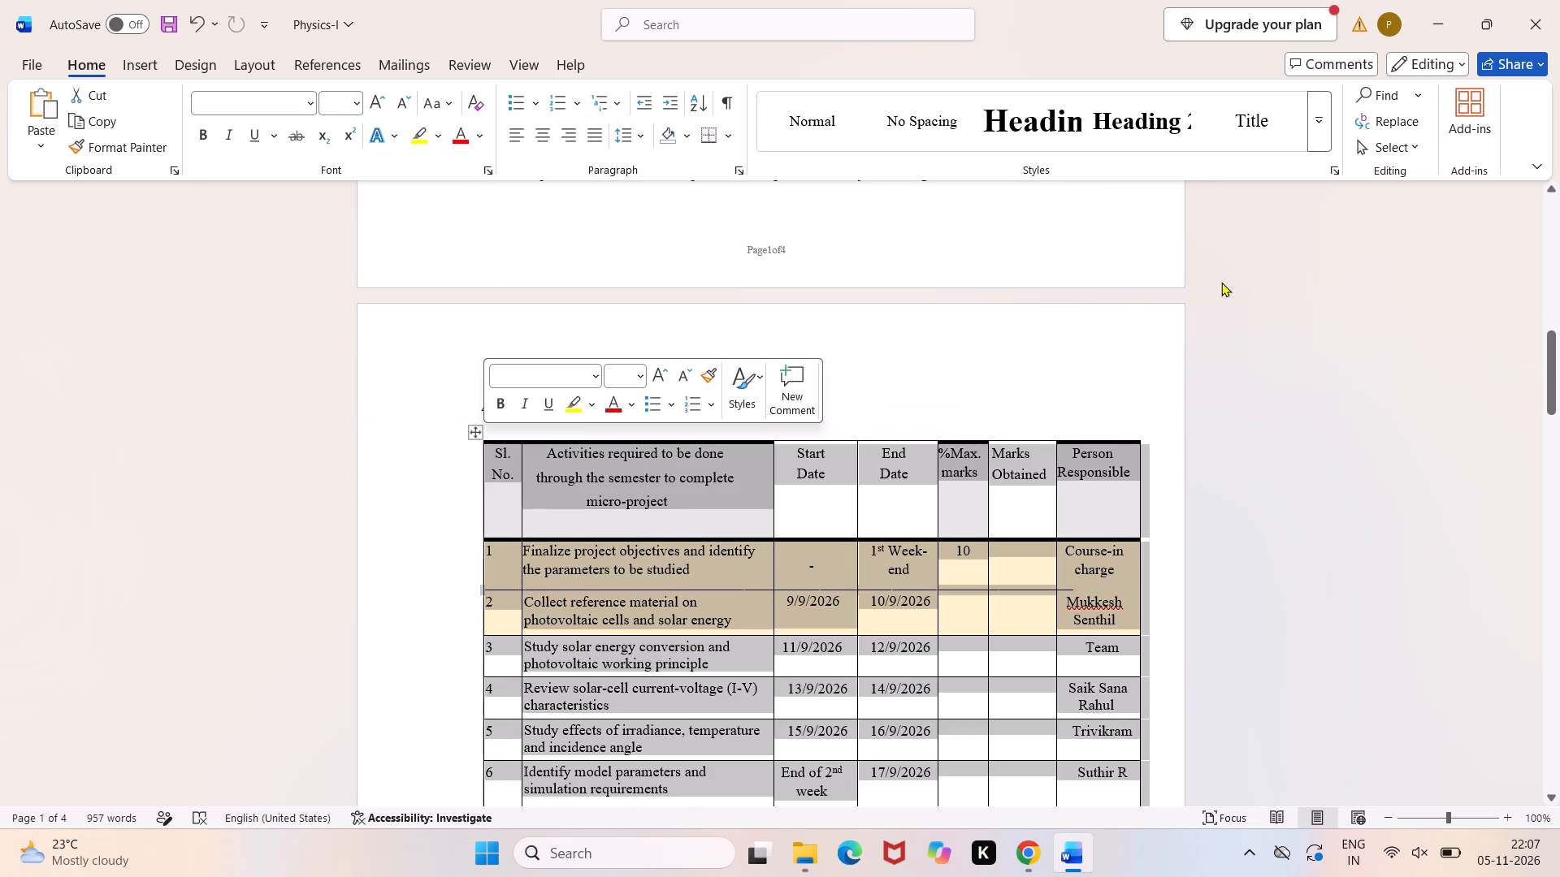
{"action": "left_click", "coordinate": [1221, 282]}
Replace the word "Proposed" with "Tentative" in the section 4.0 heading so it reads "Tentative Action Plan".
{"action": "scroll", "coordinate": [964, 396], "scroll_direction": "down", "scroll_amount": 2}
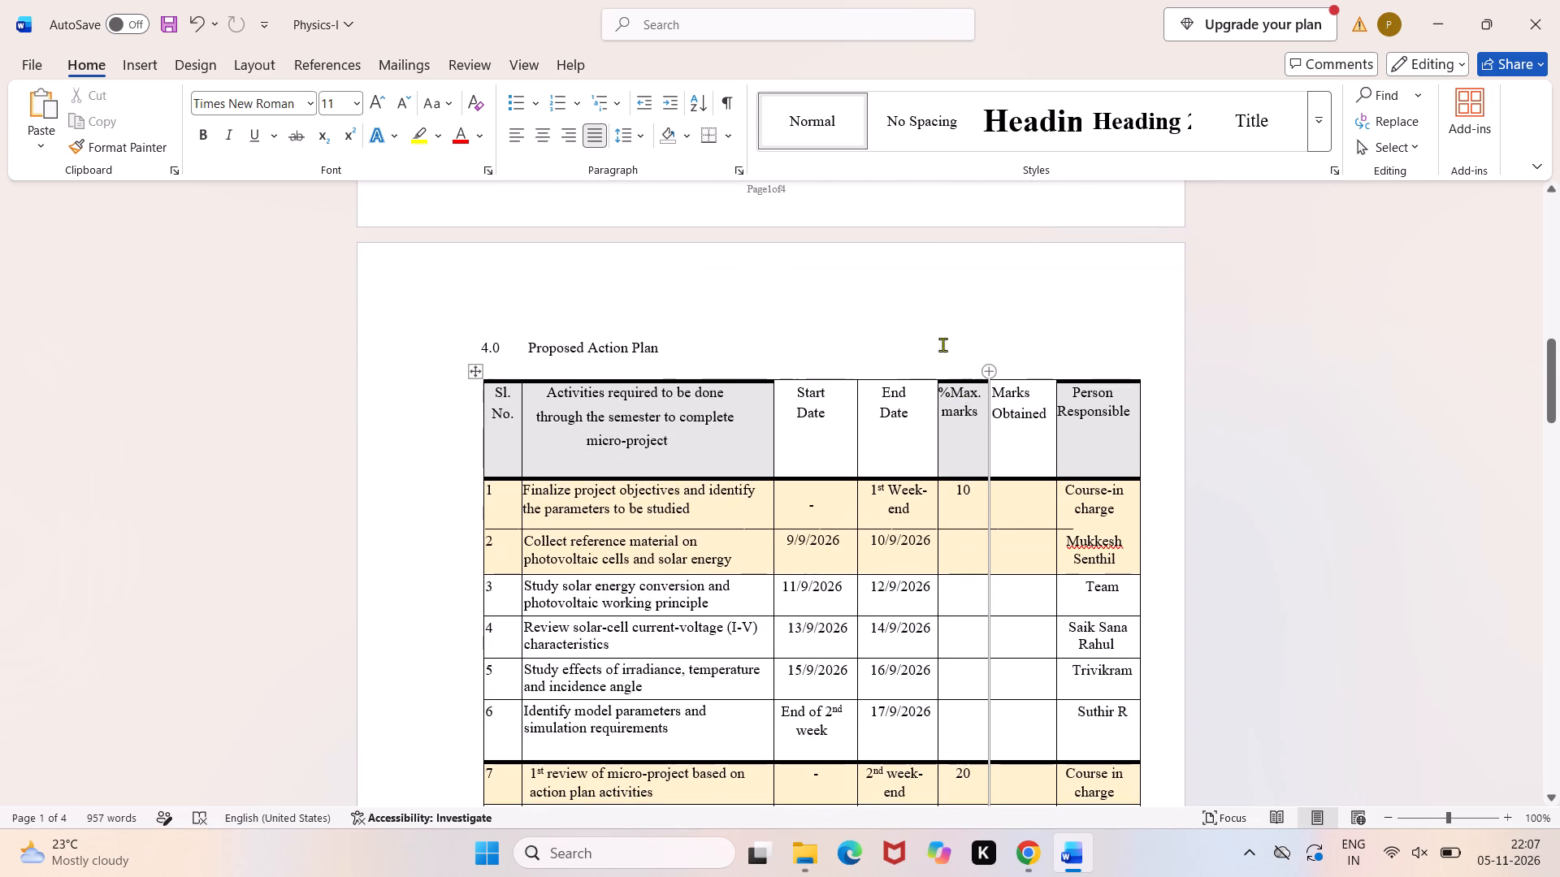
{"action": "left_click", "coordinate": [847, 300]}
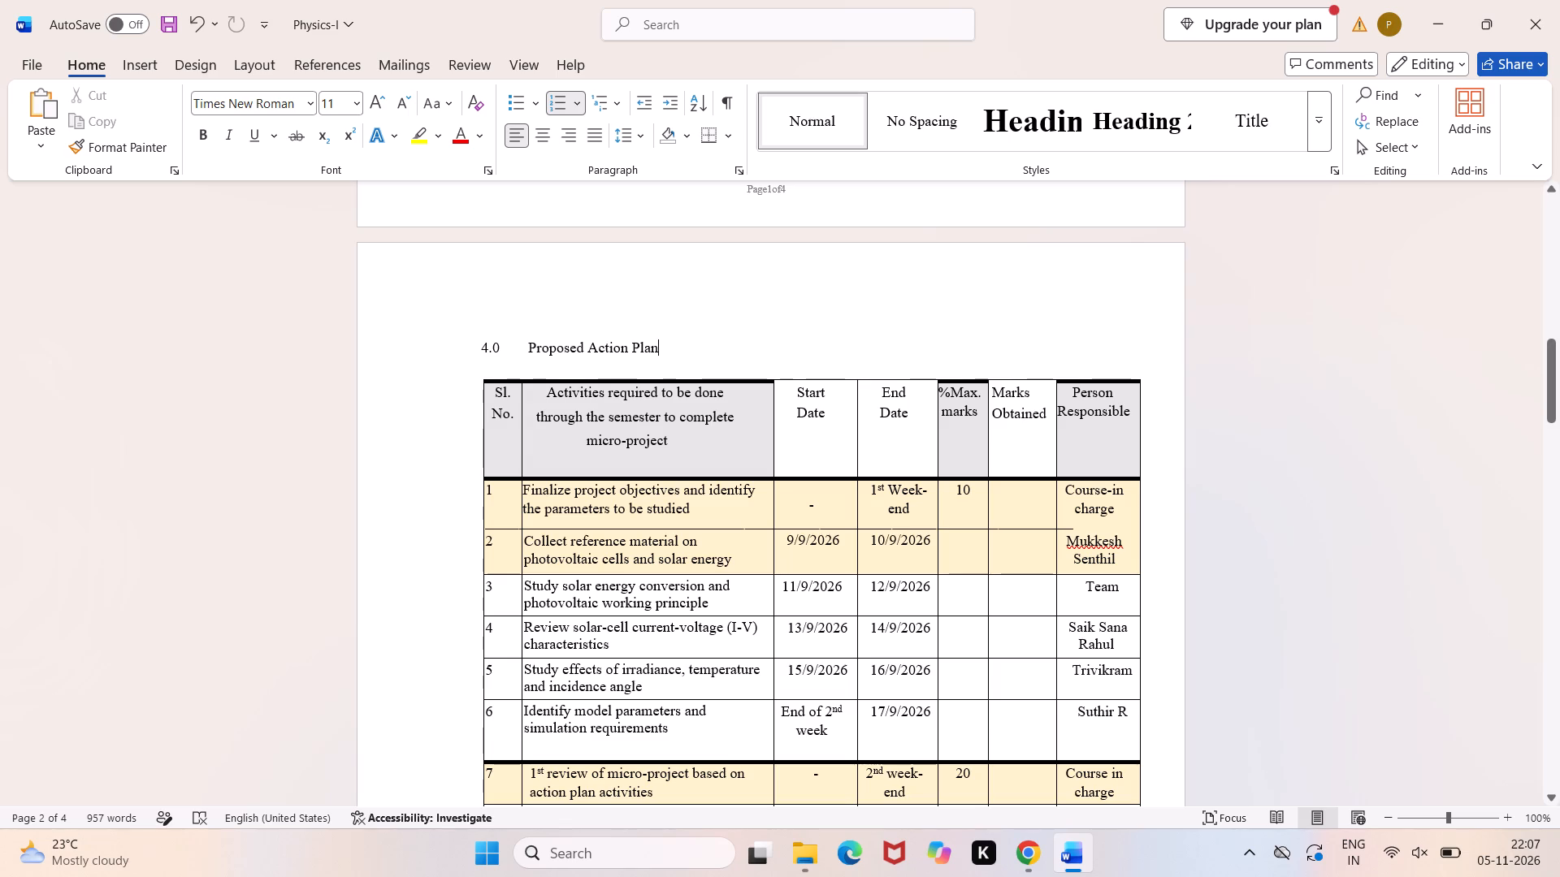
{"action": "left_click", "coordinate": [591, 346]}
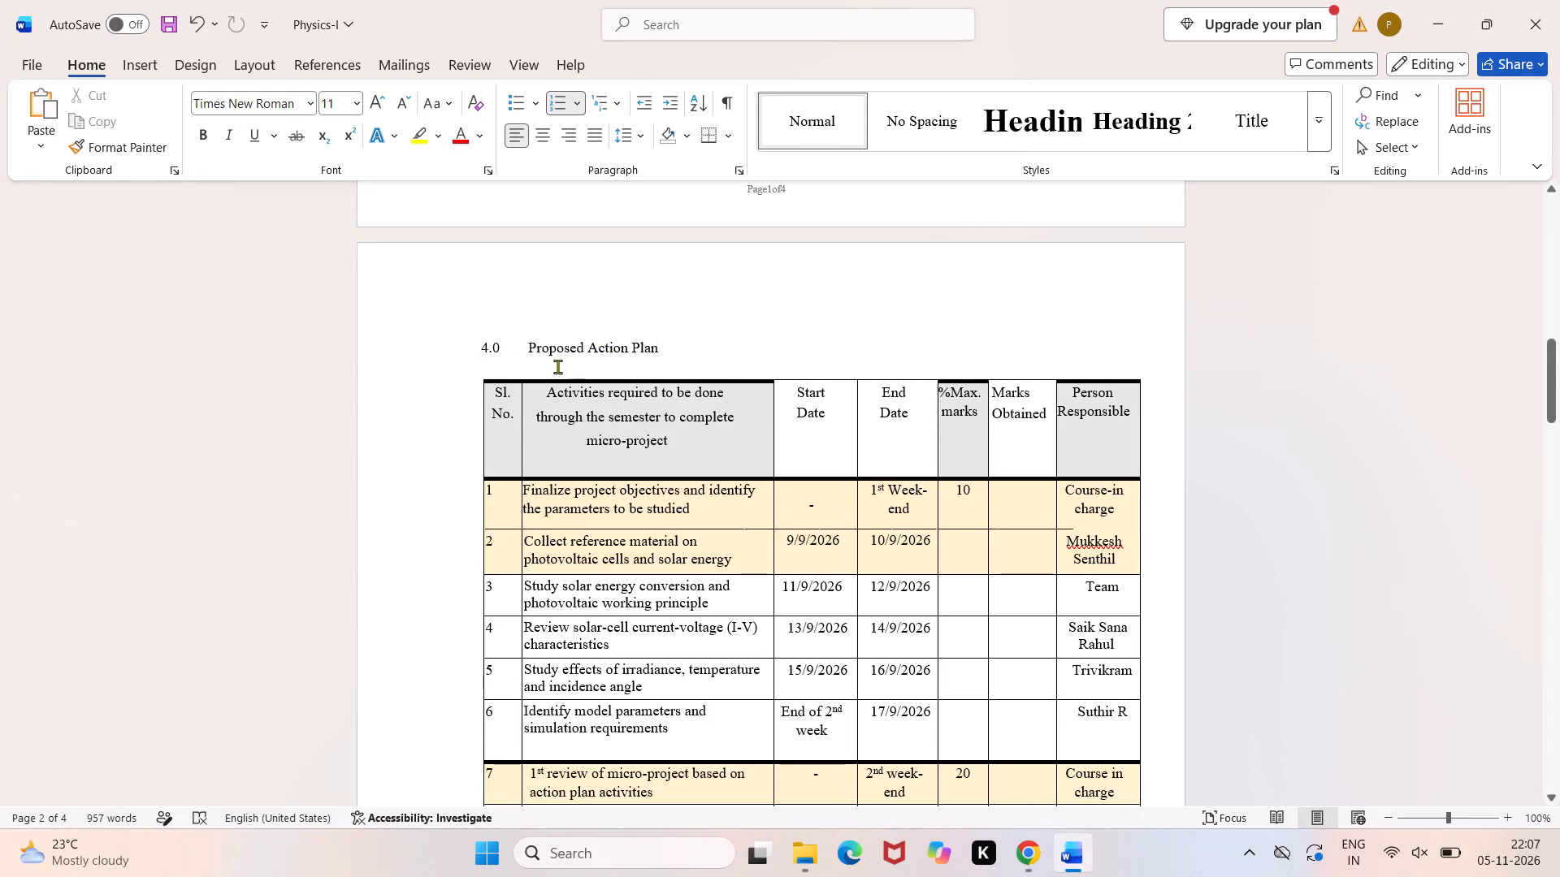
{"action": "key", "text": "BackSpace"}
{"action": "key", "text": "BackSpace"}
{"action": "key", "text": "BackSpace"}
{"action": "key", "text": "BackSpace"}
{"action": "key", "text": "BackSpace"}
{"action": "key", "text": "BackSpace"}
{"action": "key", "text": "BackSpace"}
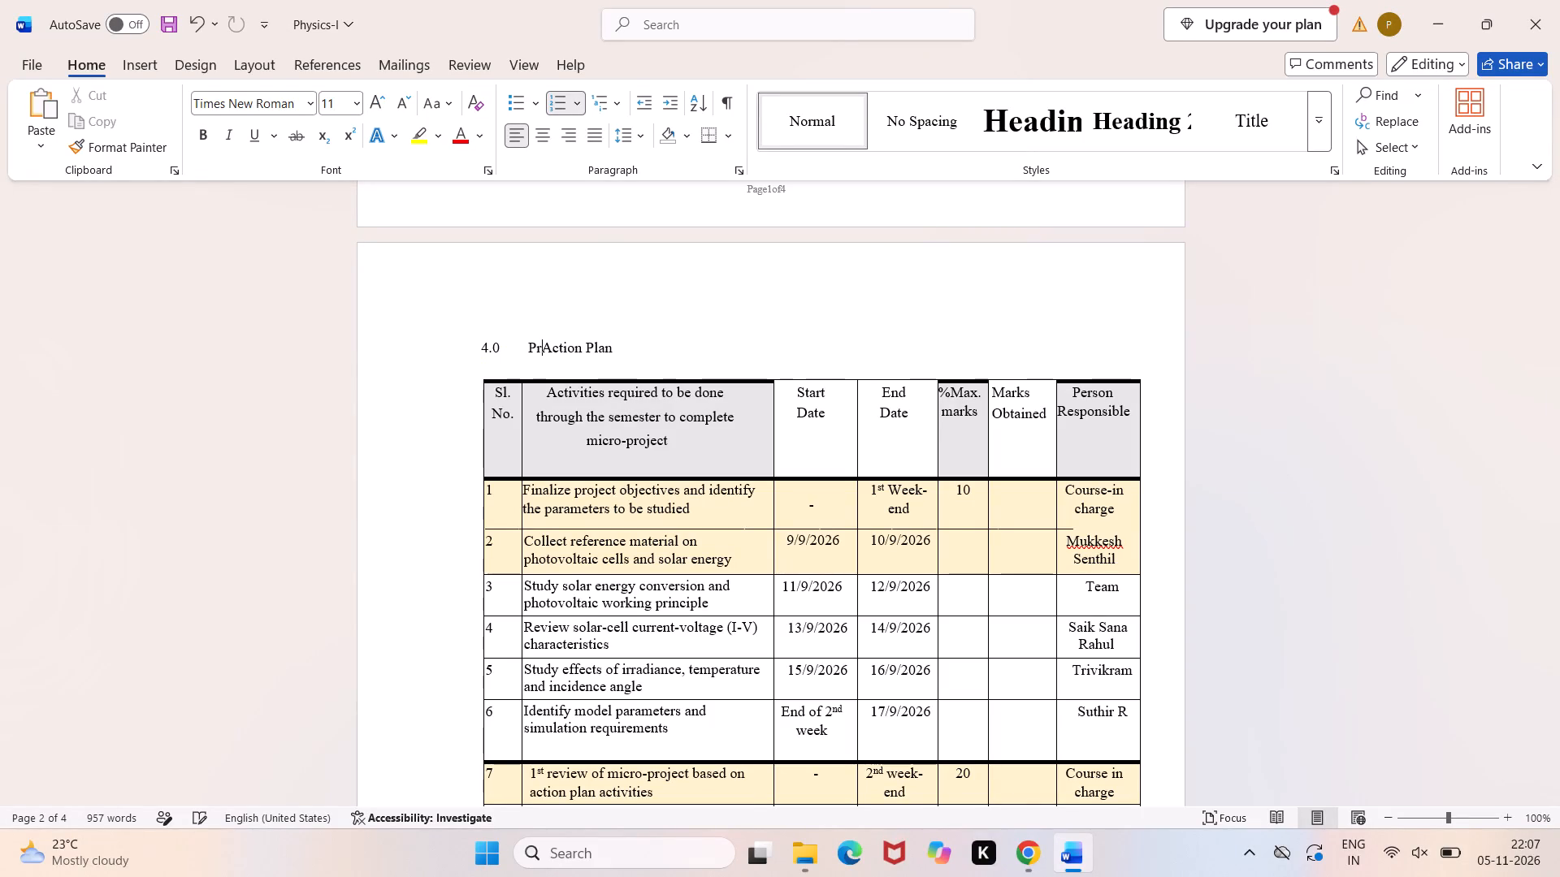
{"action": "key", "text": "BackSpace"}
{"action": "key", "text": "BackSpace"}
{"action": "key", "text": "shift+t"}
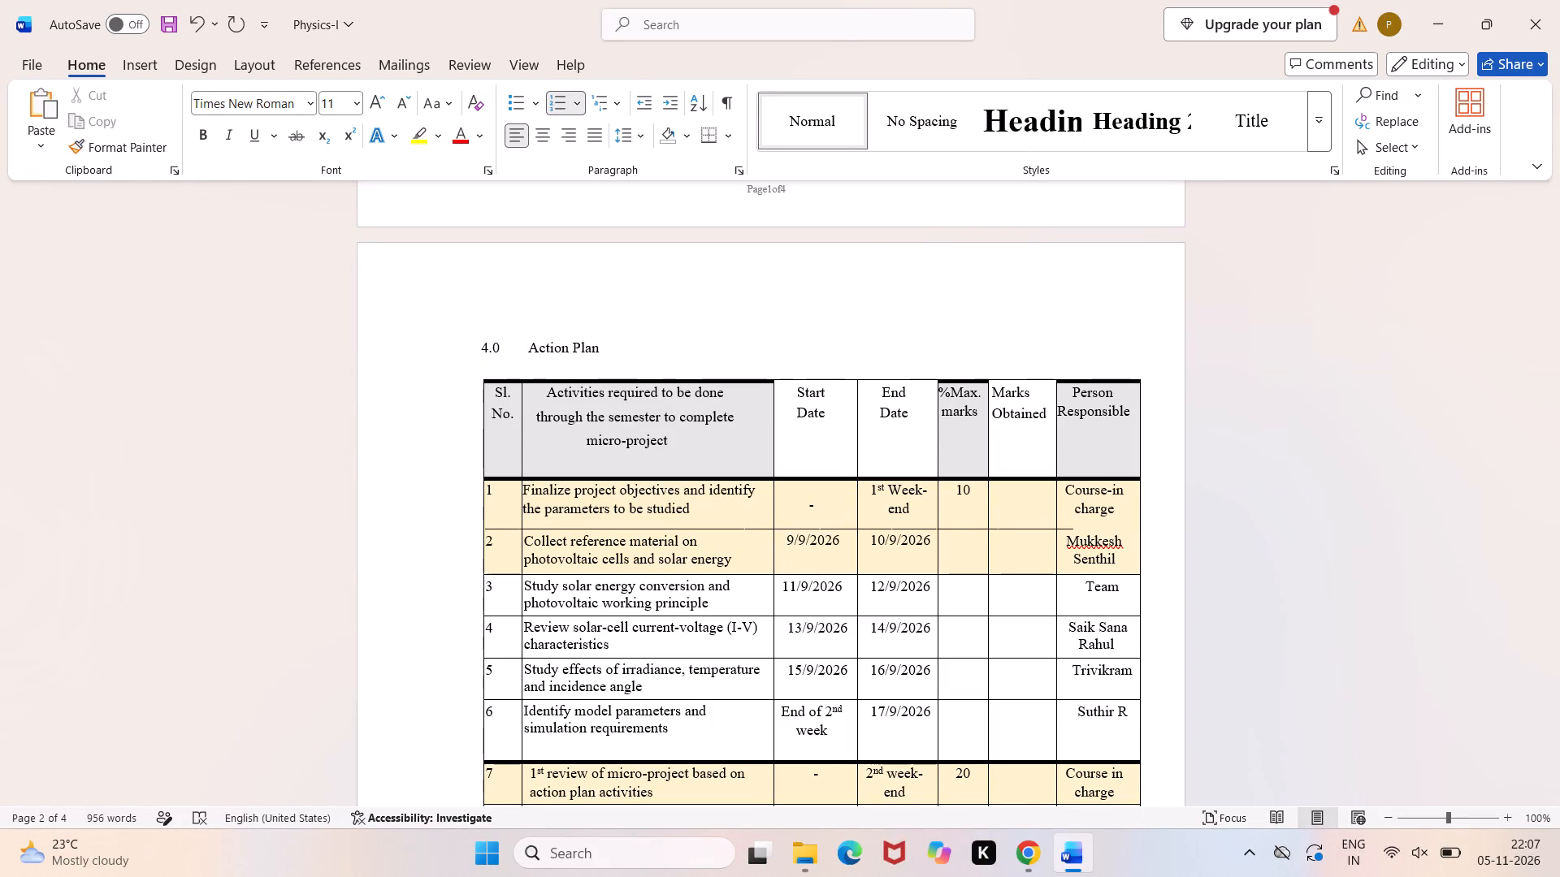
{"action": "type", "text": "en"}
{"action": "type", "text": "tat"}
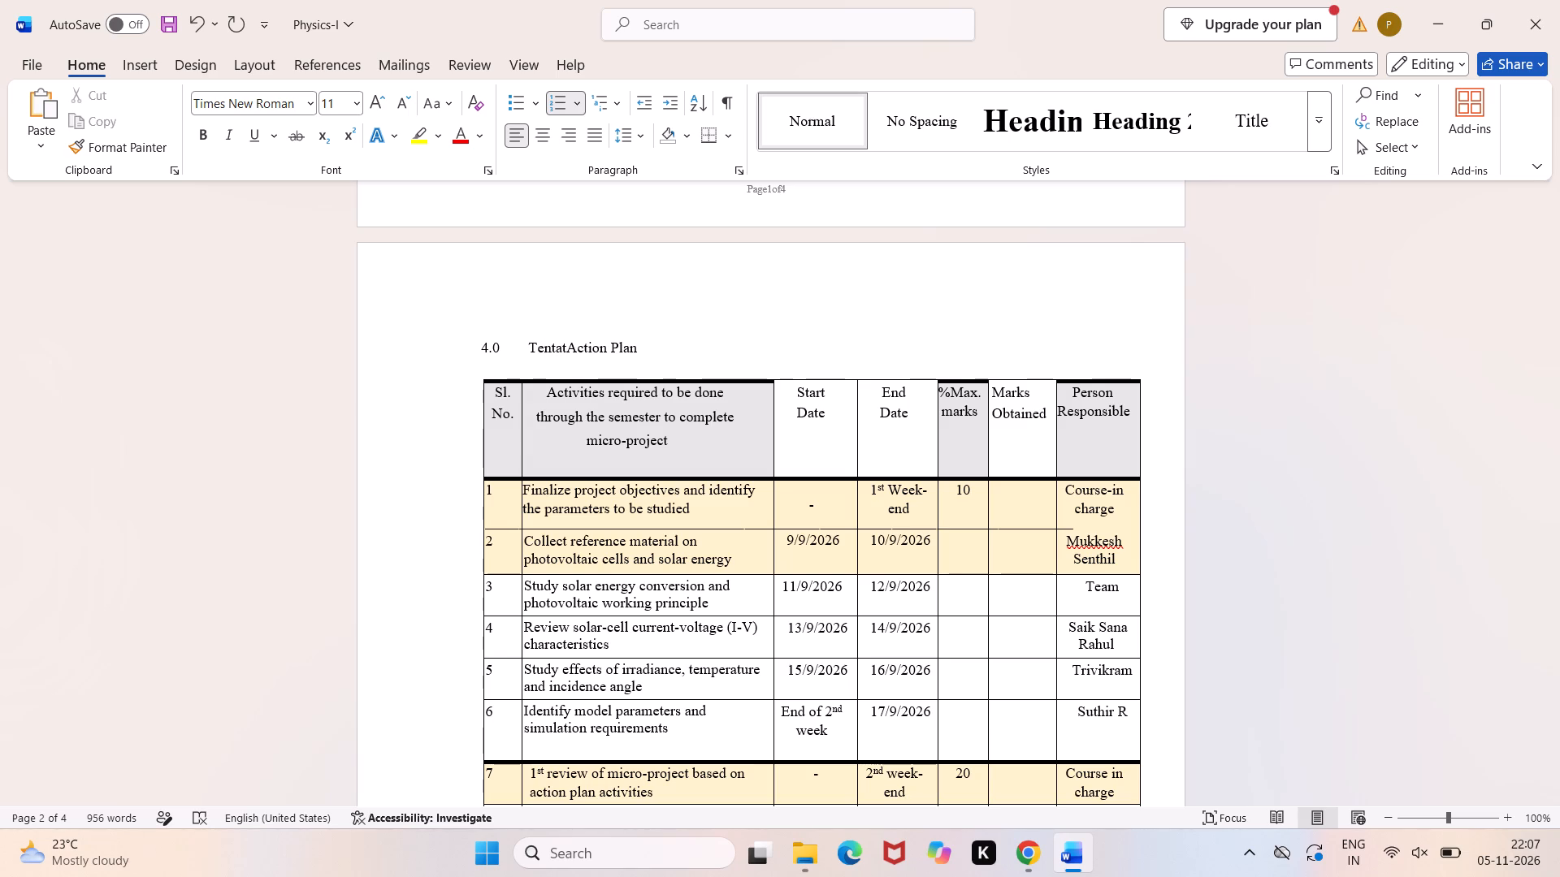
{"action": "type", "text": "ive"}
{"action": "key", "text": "space"}
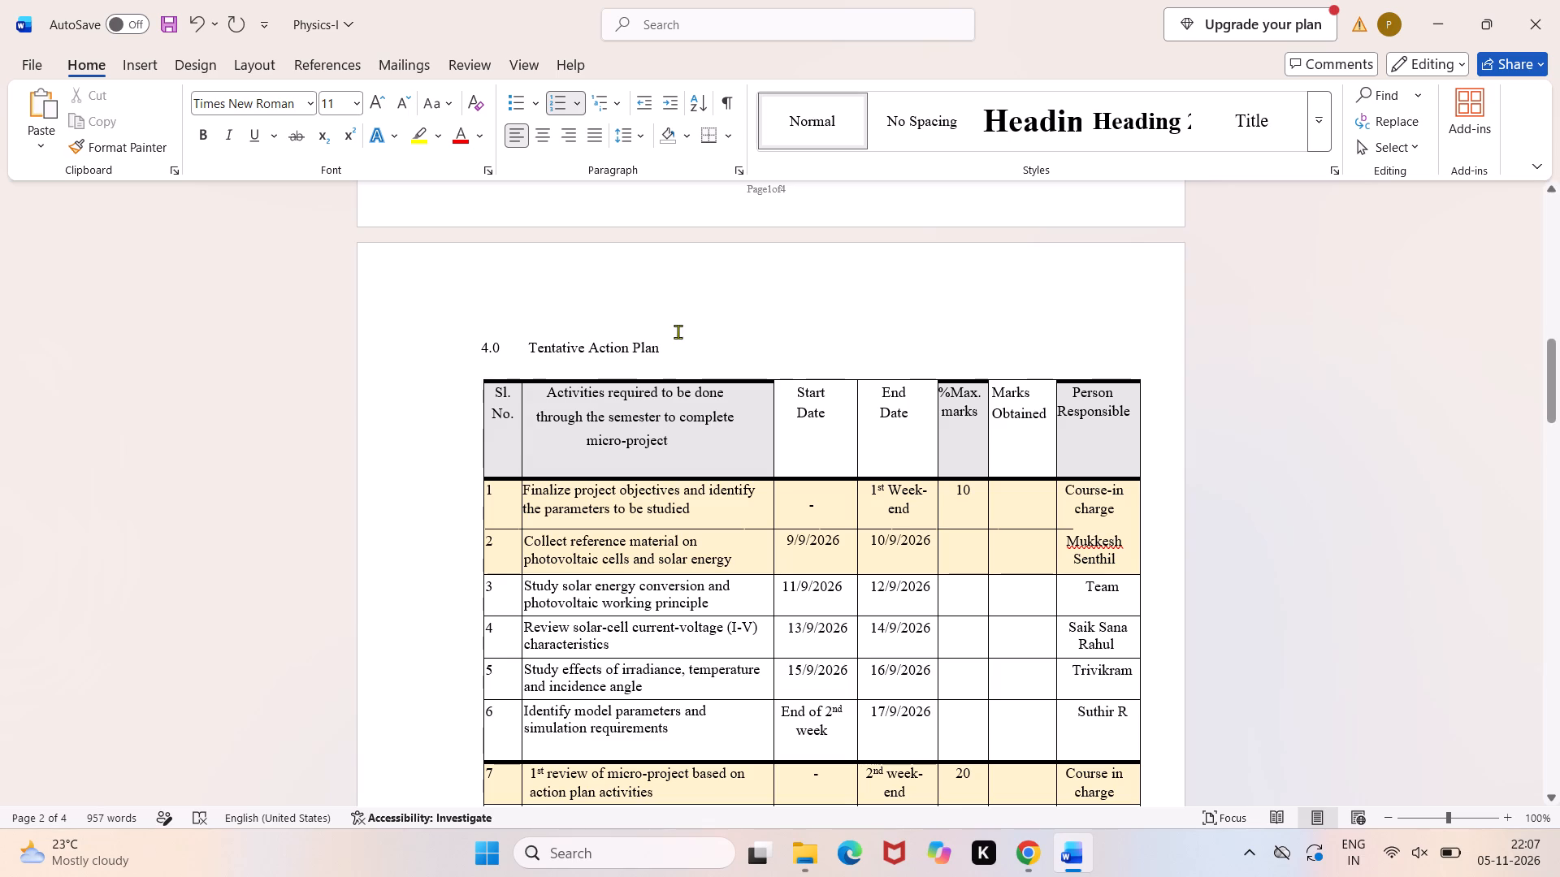
{"action": "left_click", "coordinate": [695, 318]}
Review the whole action plan table on pages 2 and 3, down to the Total Marks row.
{"action": "scroll", "coordinate": [695, 318], "scroll_direction": "down", "scroll_amount": 7}
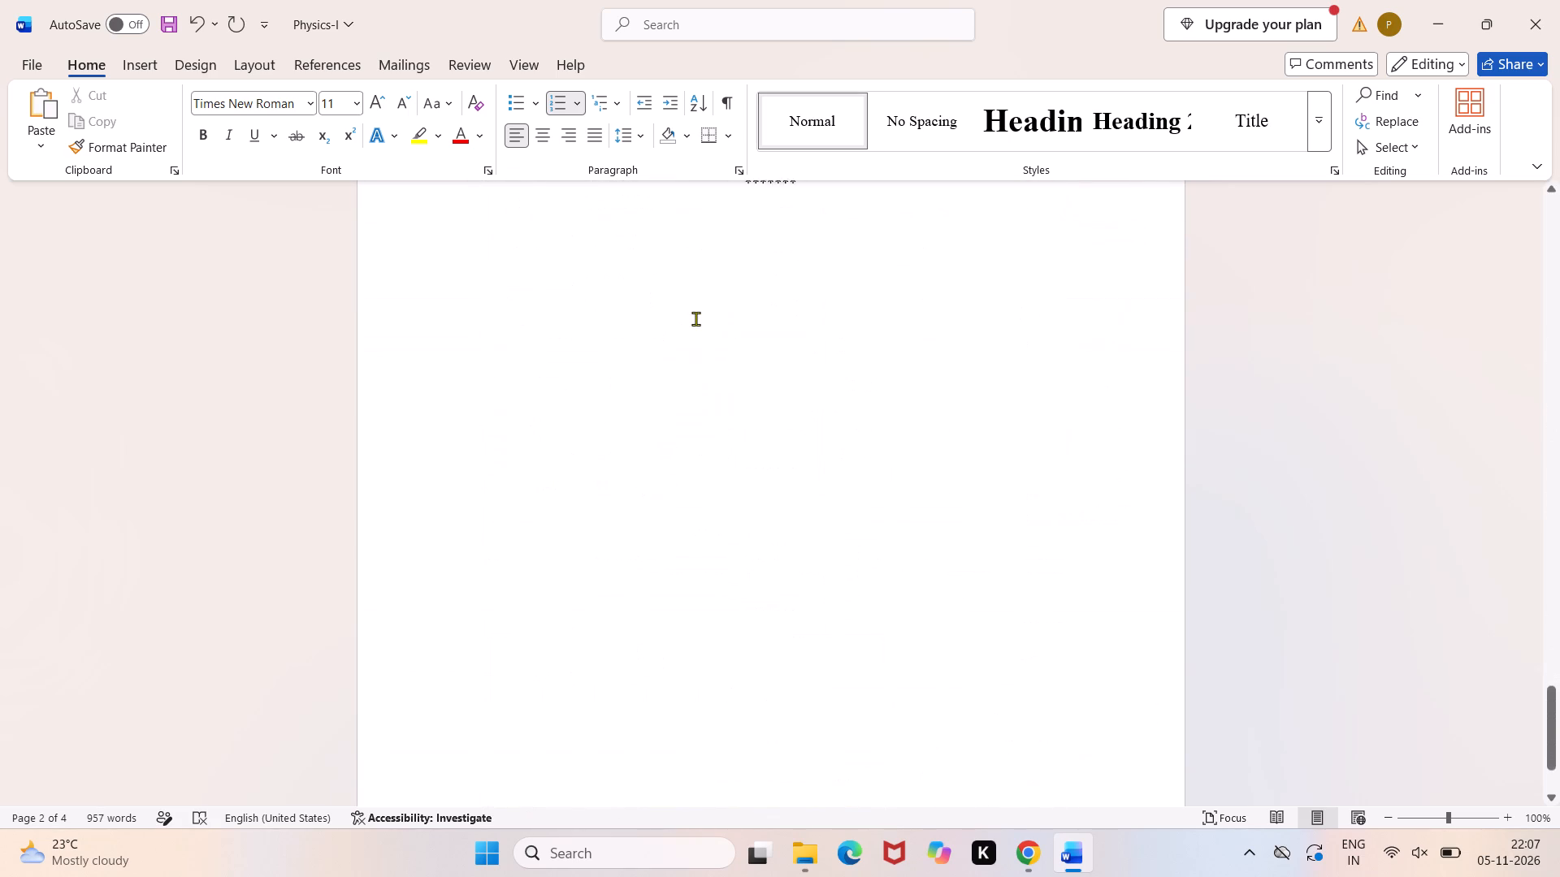
{"action": "scroll", "coordinate": [695, 318], "scroll_direction": "up", "scroll_amount": 3}
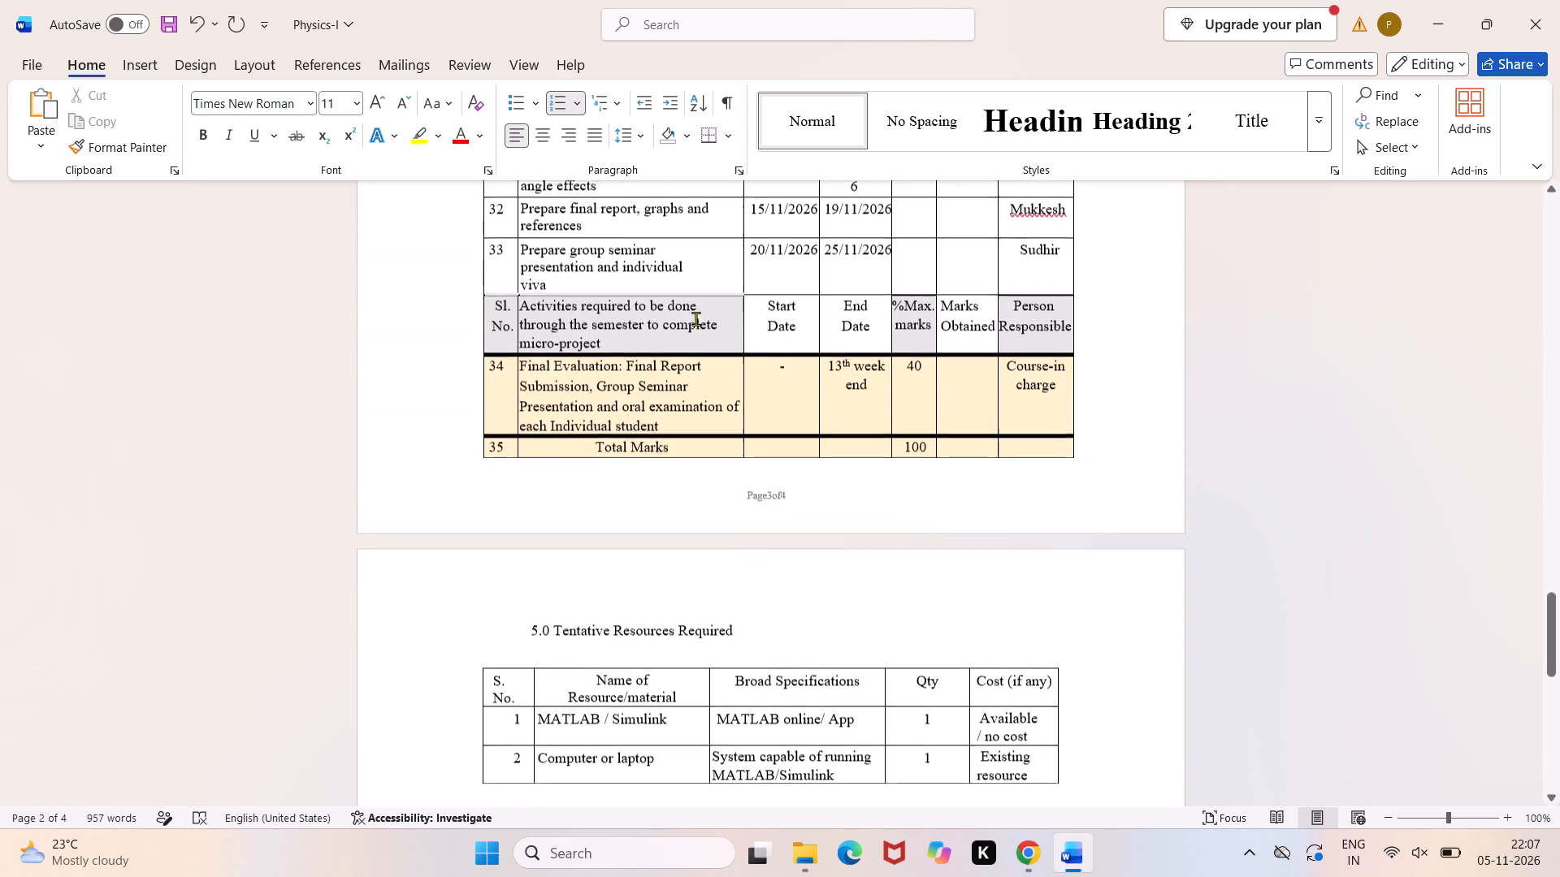
{"action": "scroll", "coordinate": [695, 318], "scroll_direction": "up", "scroll_amount": 3}
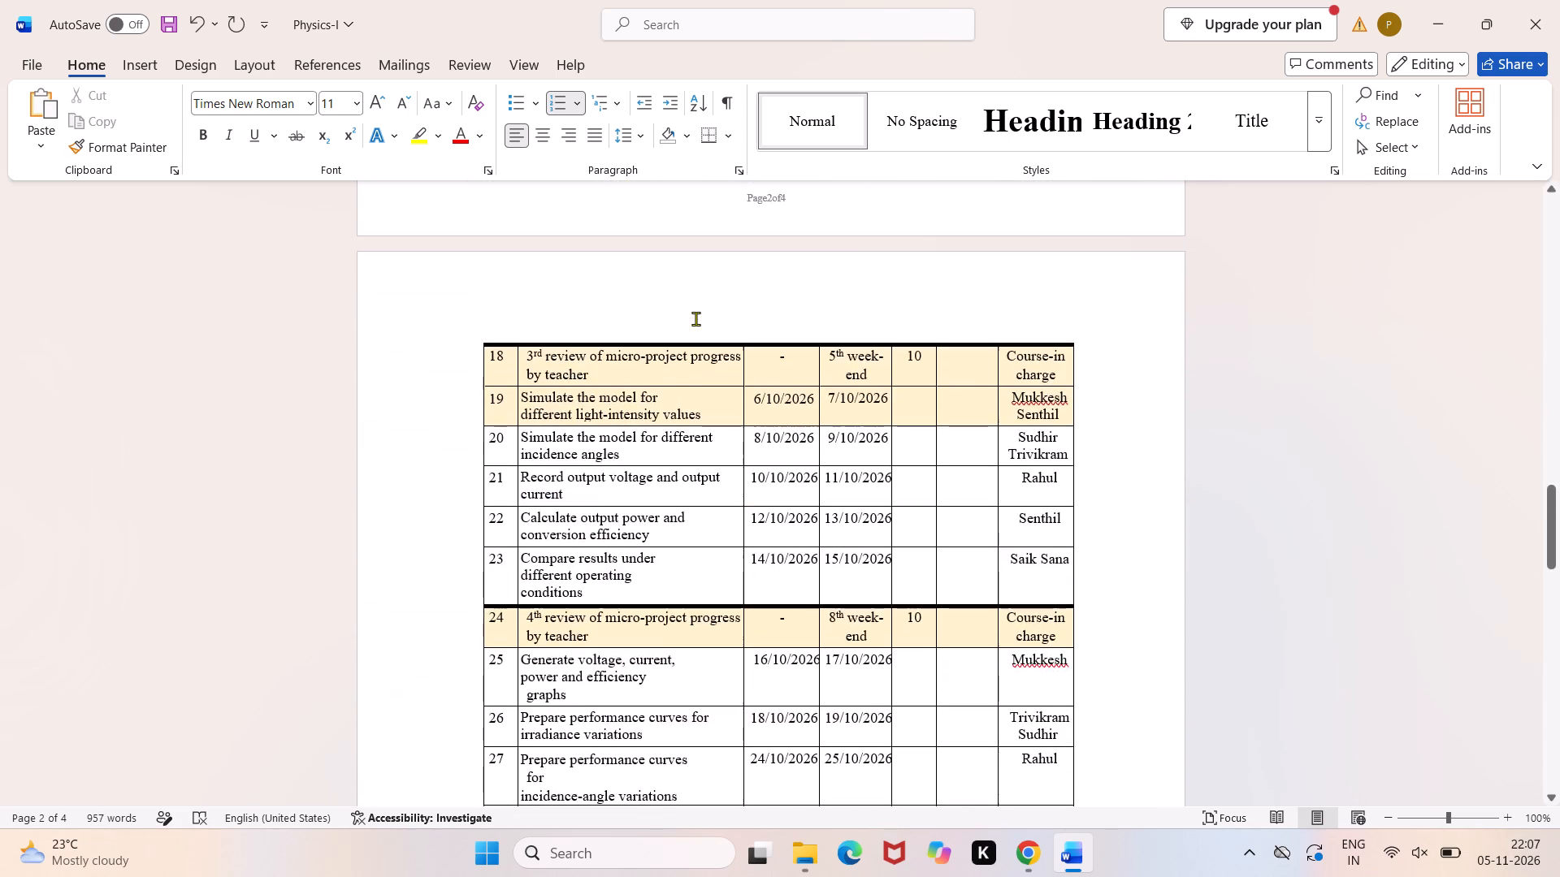
{"action": "scroll", "coordinate": [695, 318], "scroll_direction": "up", "scroll_amount": 2}
{"action": "scroll", "coordinate": [695, 318], "scroll_direction": "right", "scroll_amount": 1}
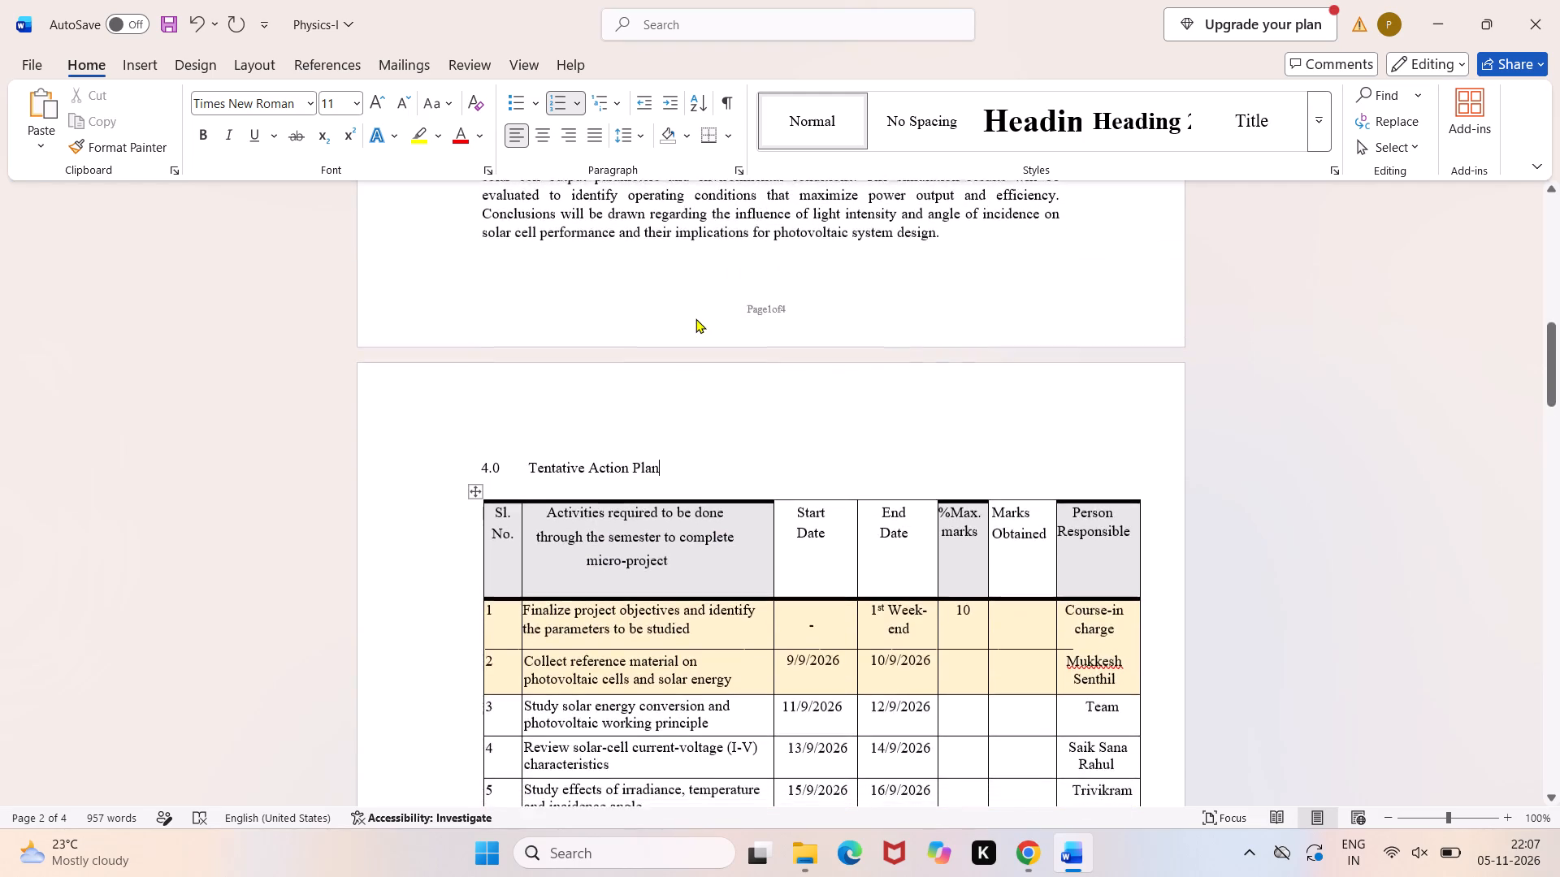
{"action": "scroll", "coordinate": [695, 318], "scroll_direction": "right", "scroll_amount": 1}
{"action": "scroll", "coordinate": [695, 318], "scroll_direction": "down", "scroll_amount": 1}
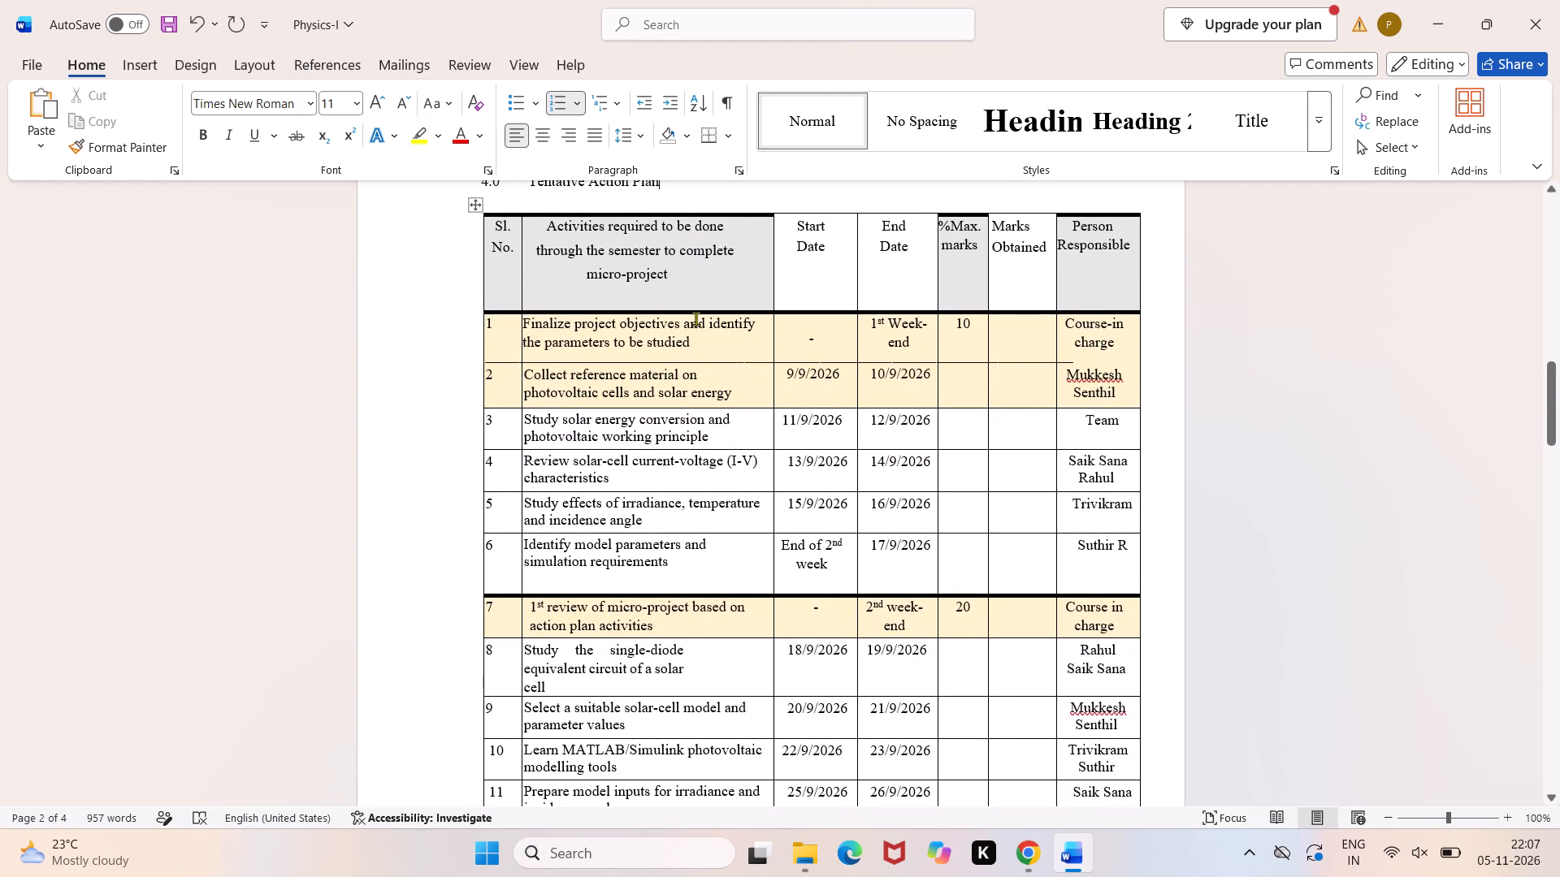
{"action": "scroll", "coordinate": [695, 318], "scroll_direction": "down", "scroll_amount": 1}
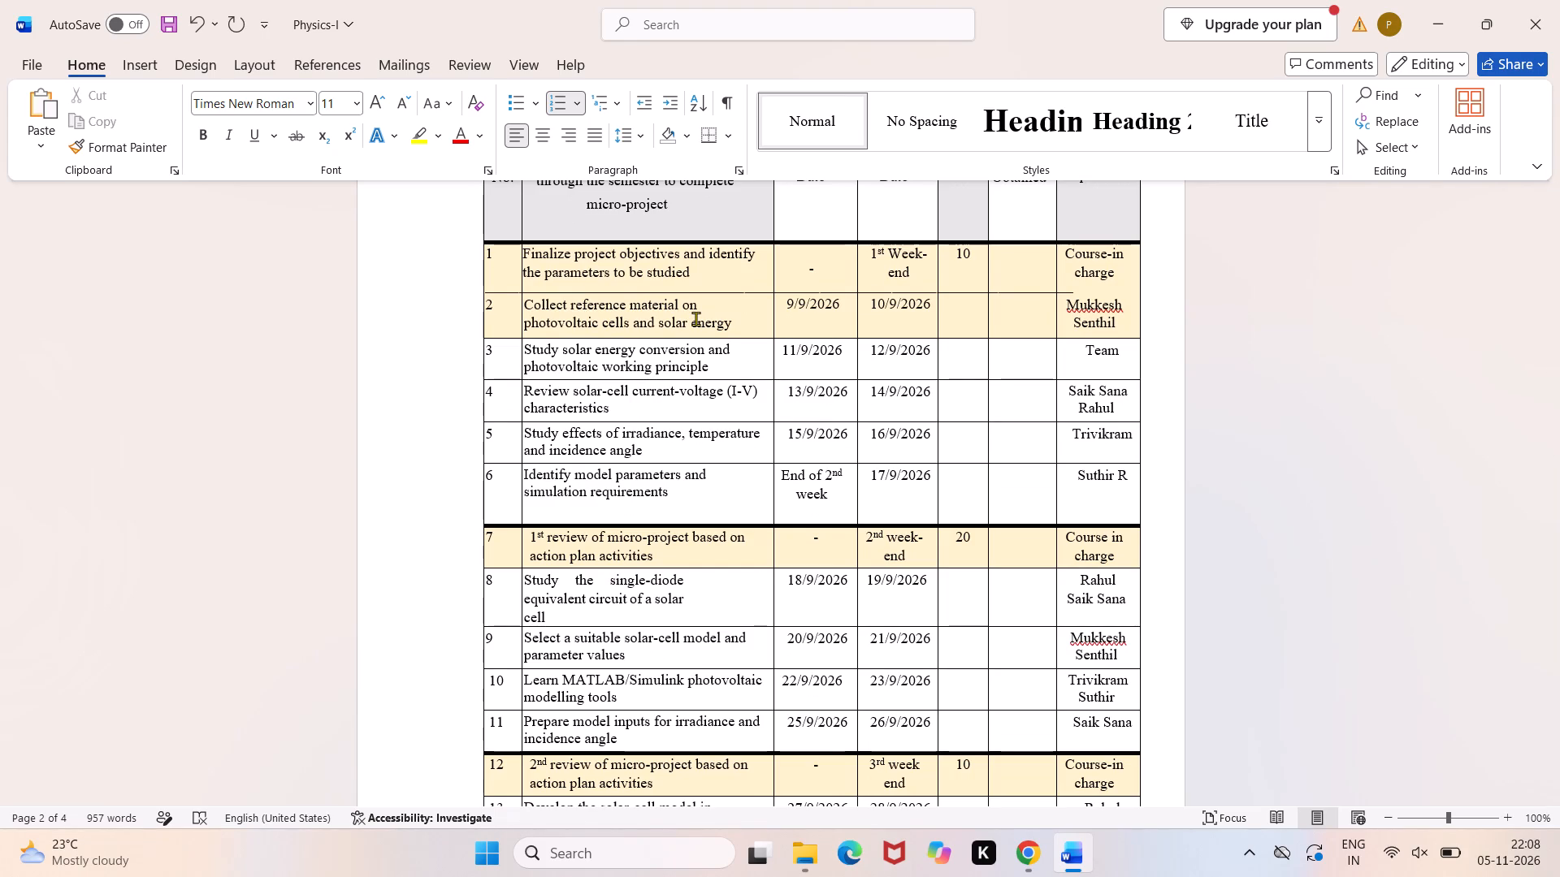
{"action": "scroll", "coordinate": [695, 318], "scroll_direction": "down", "scroll_amount": 2}
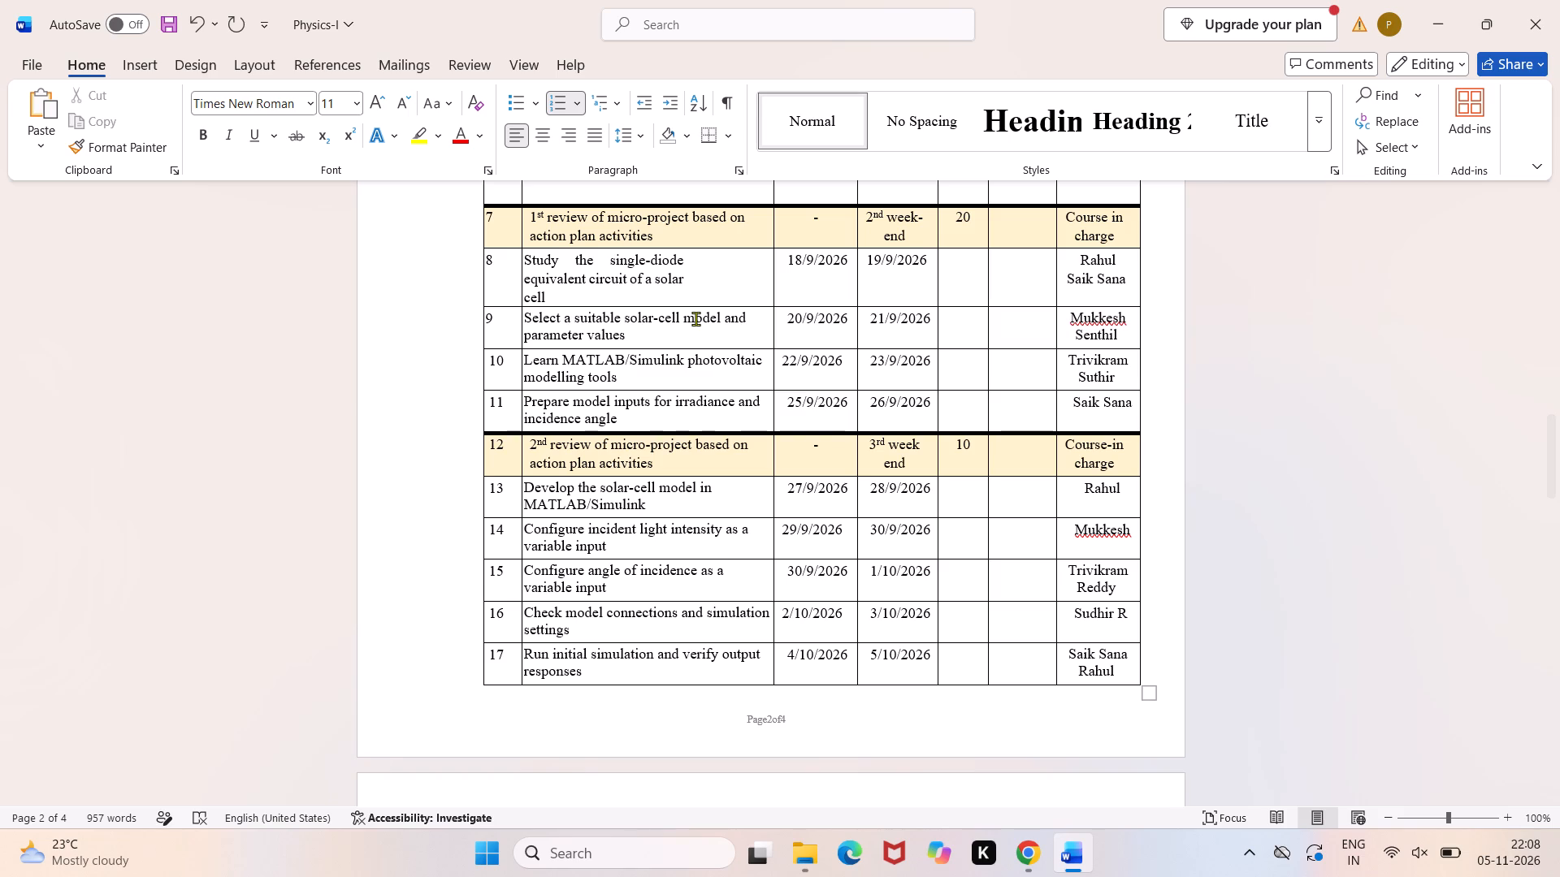
{"action": "scroll", "coordinate": [695, 318], "scroll_direction": "down", "scroll_amount": 2}
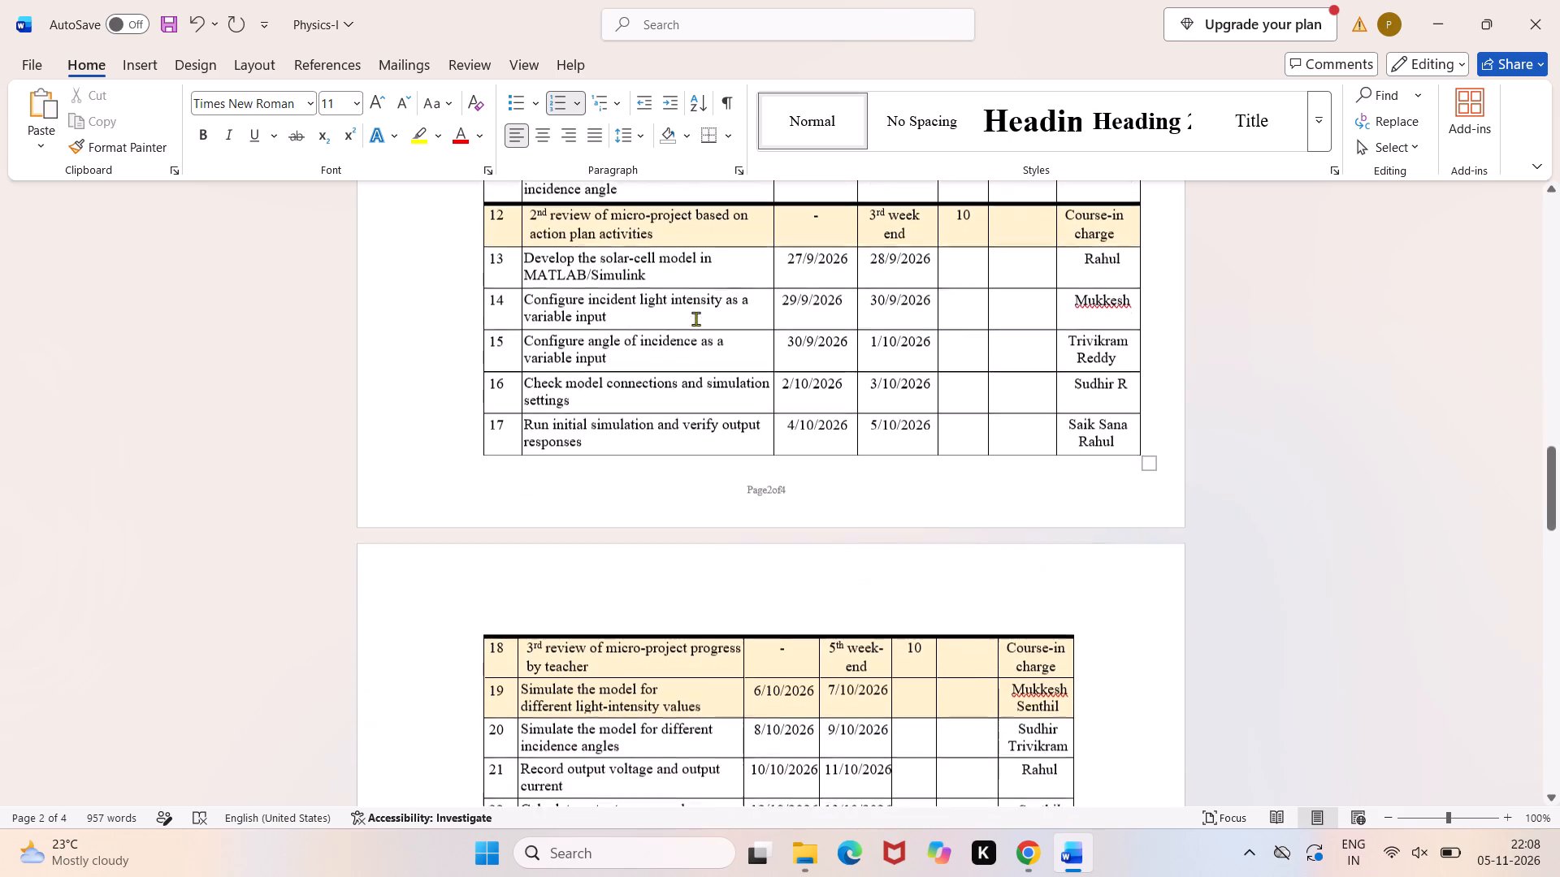
{"action": "scroll", "coordinate": [695, 318], "scroll_direction": "down", "scroll_amount": 3}
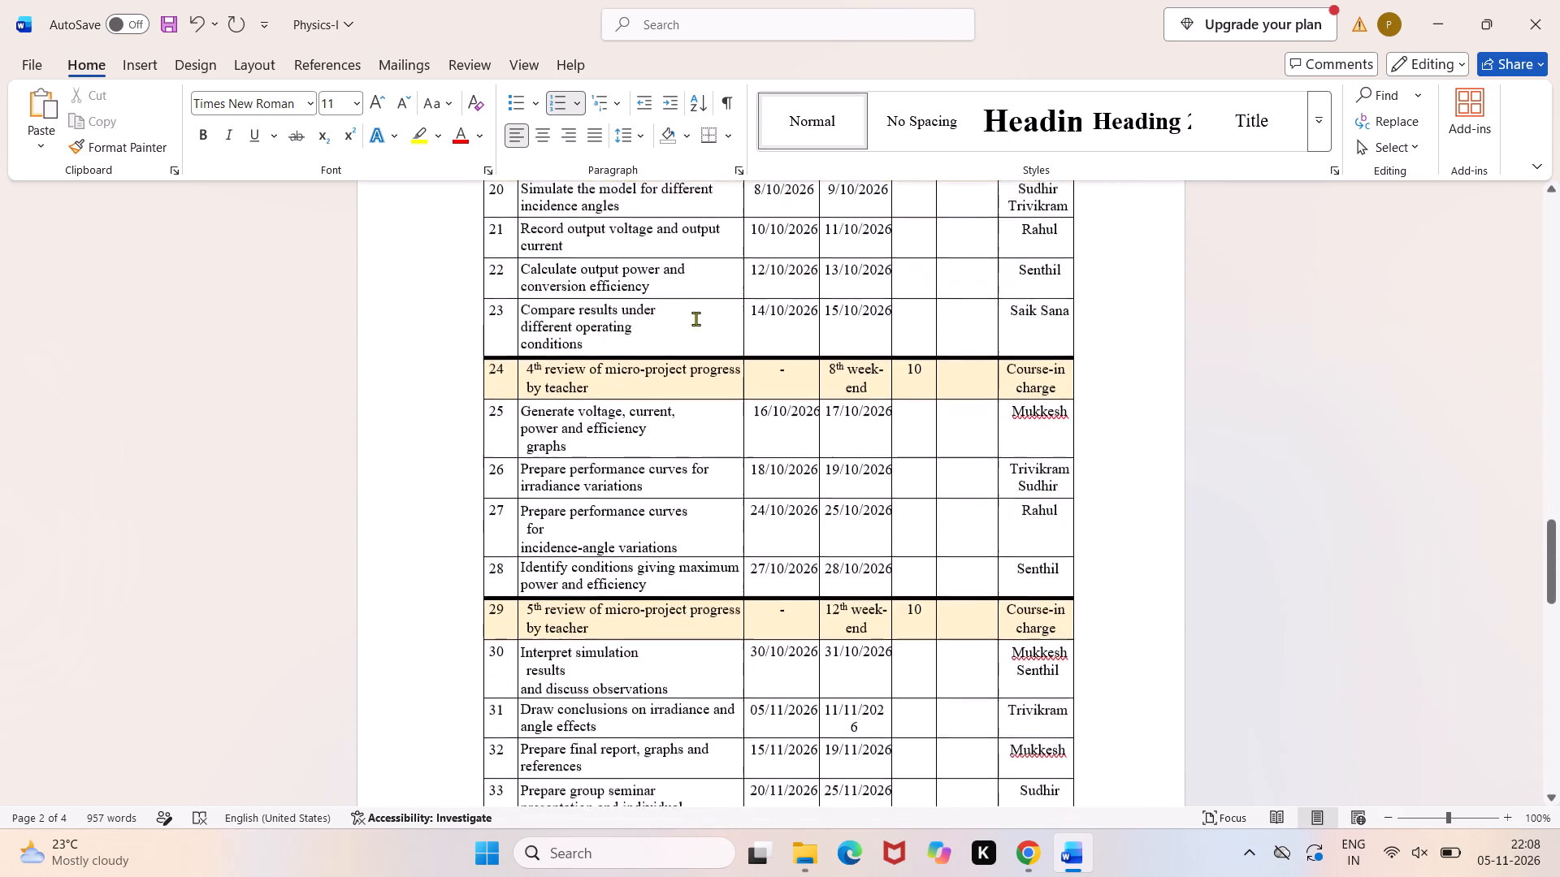
{"action": "scroll", "coordinate": [695, 318], "scroll_direction": "down", "scroll_amount": 1}
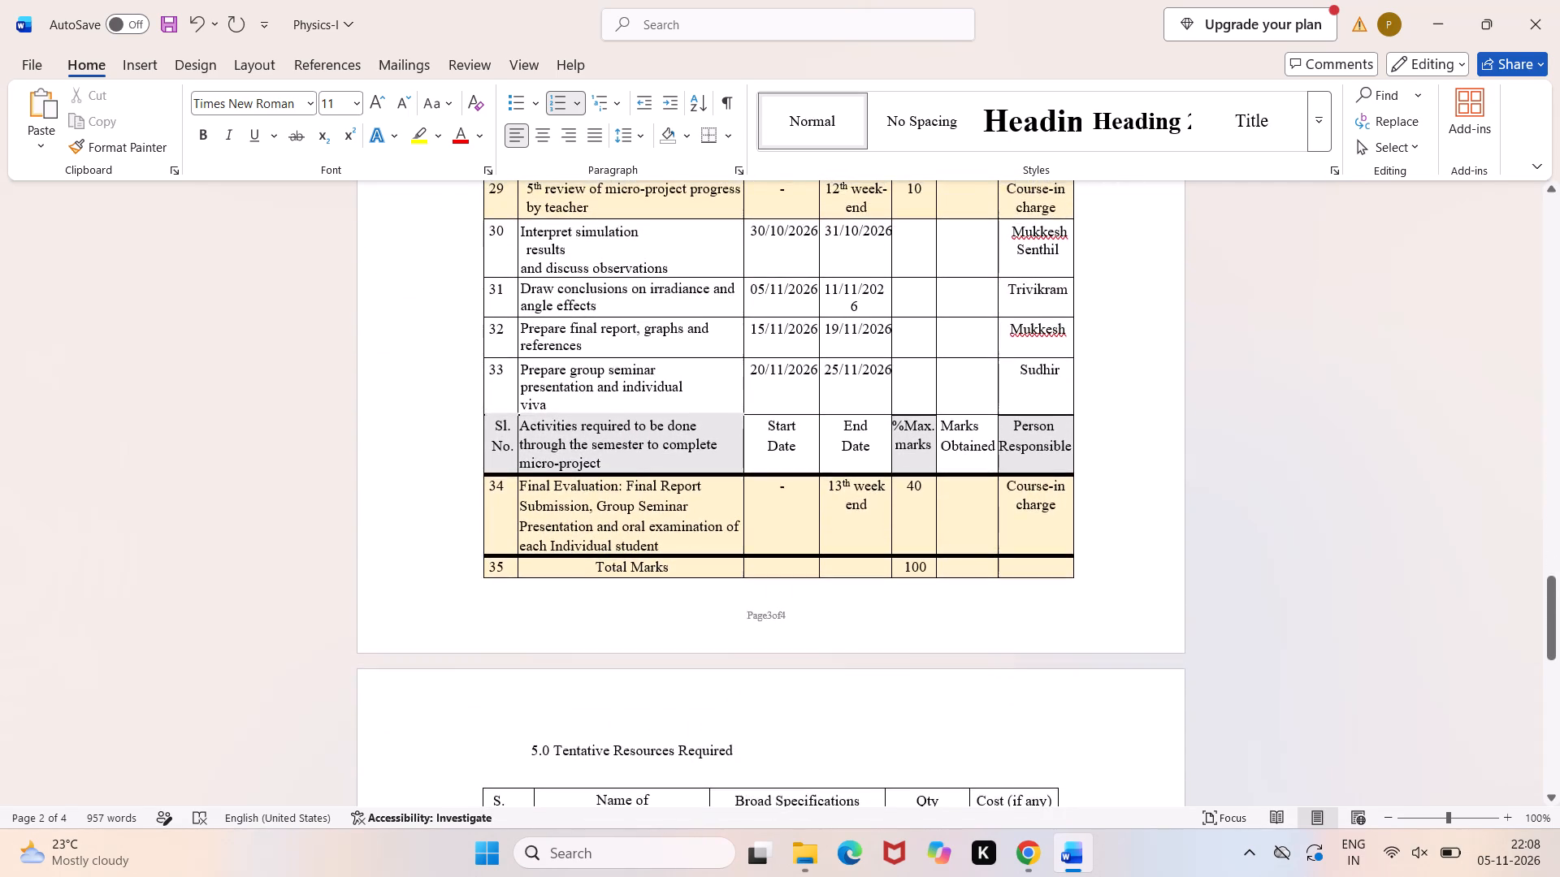
Cut the drawn object lying over the top edge of the repeated header row above row 34 on page 3.
{"action": "left_click", "coordinate": [710, 499]}
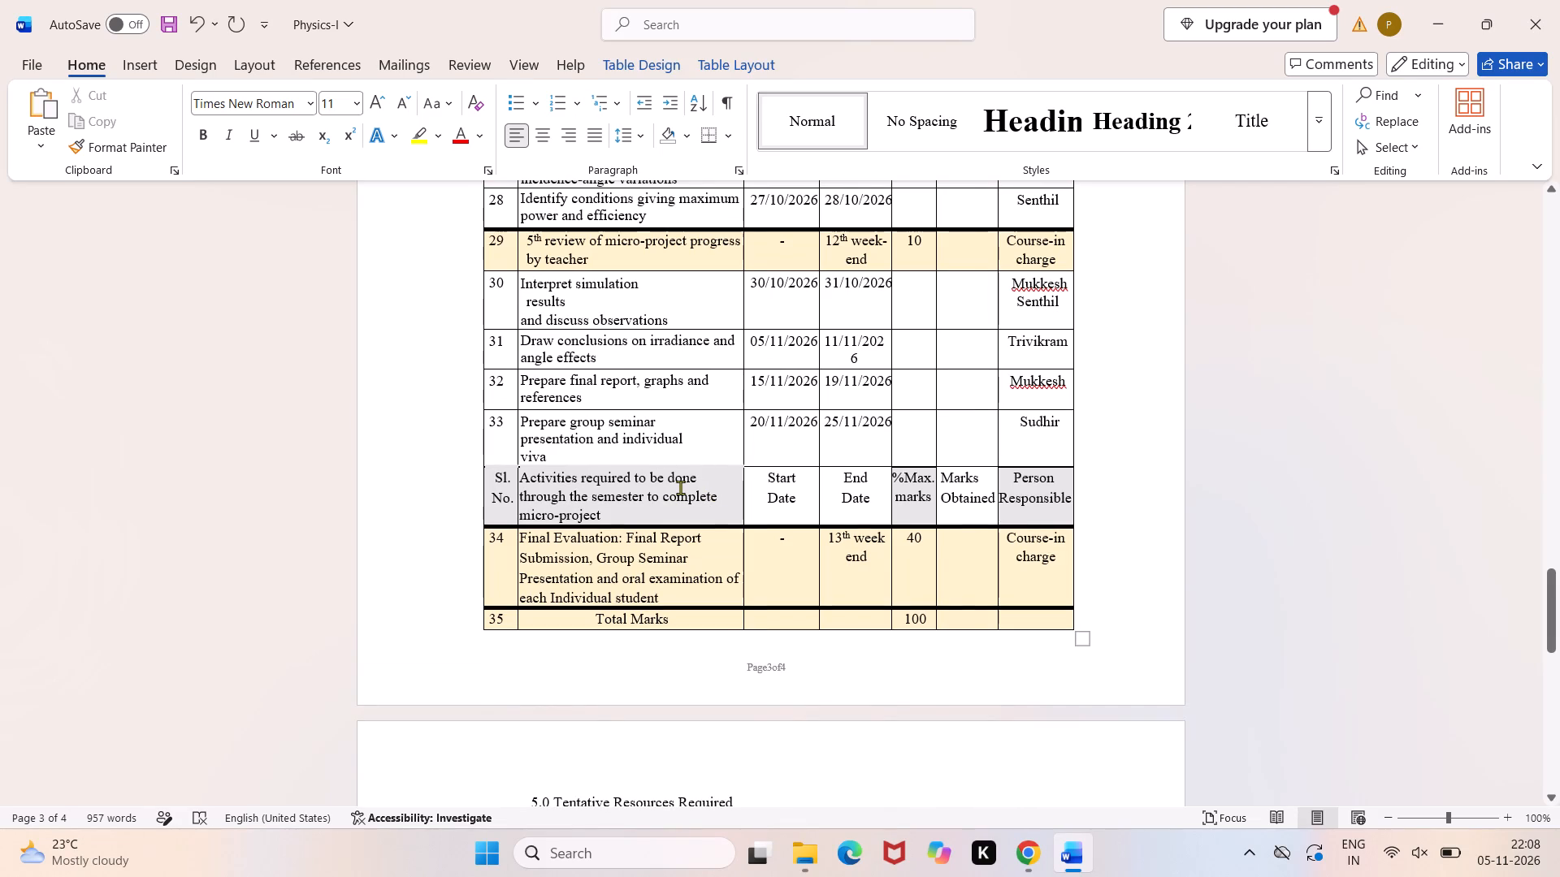
{"action": "left_click", "coordinate": [497, 480]}
{"action": "right_click", "coordinate": [489, 465]}
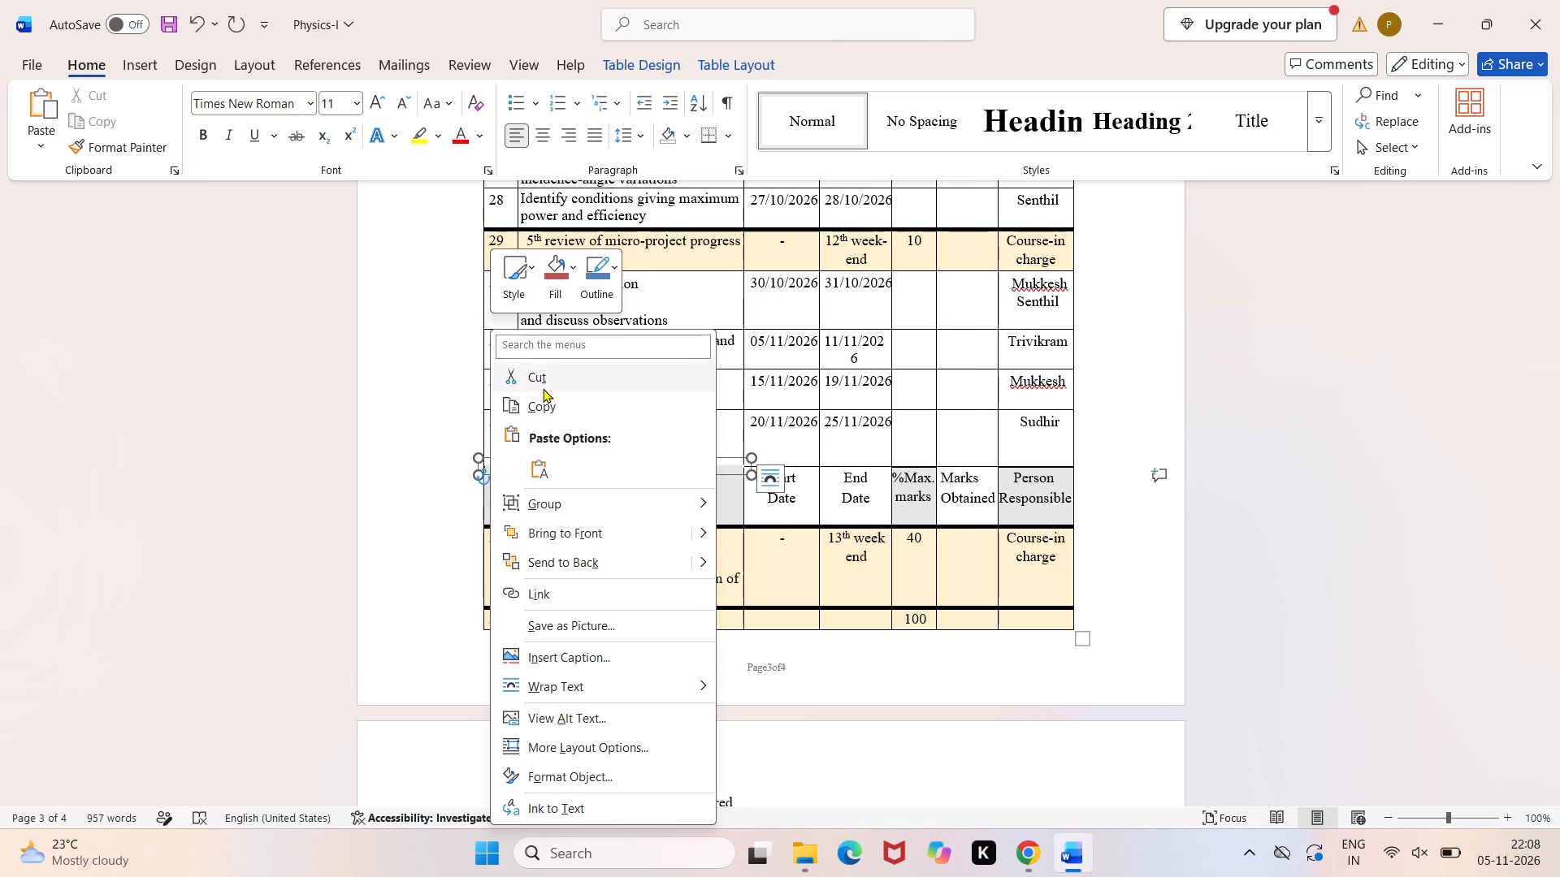
{"action": "left_click", "coordinate": [543, 388]}
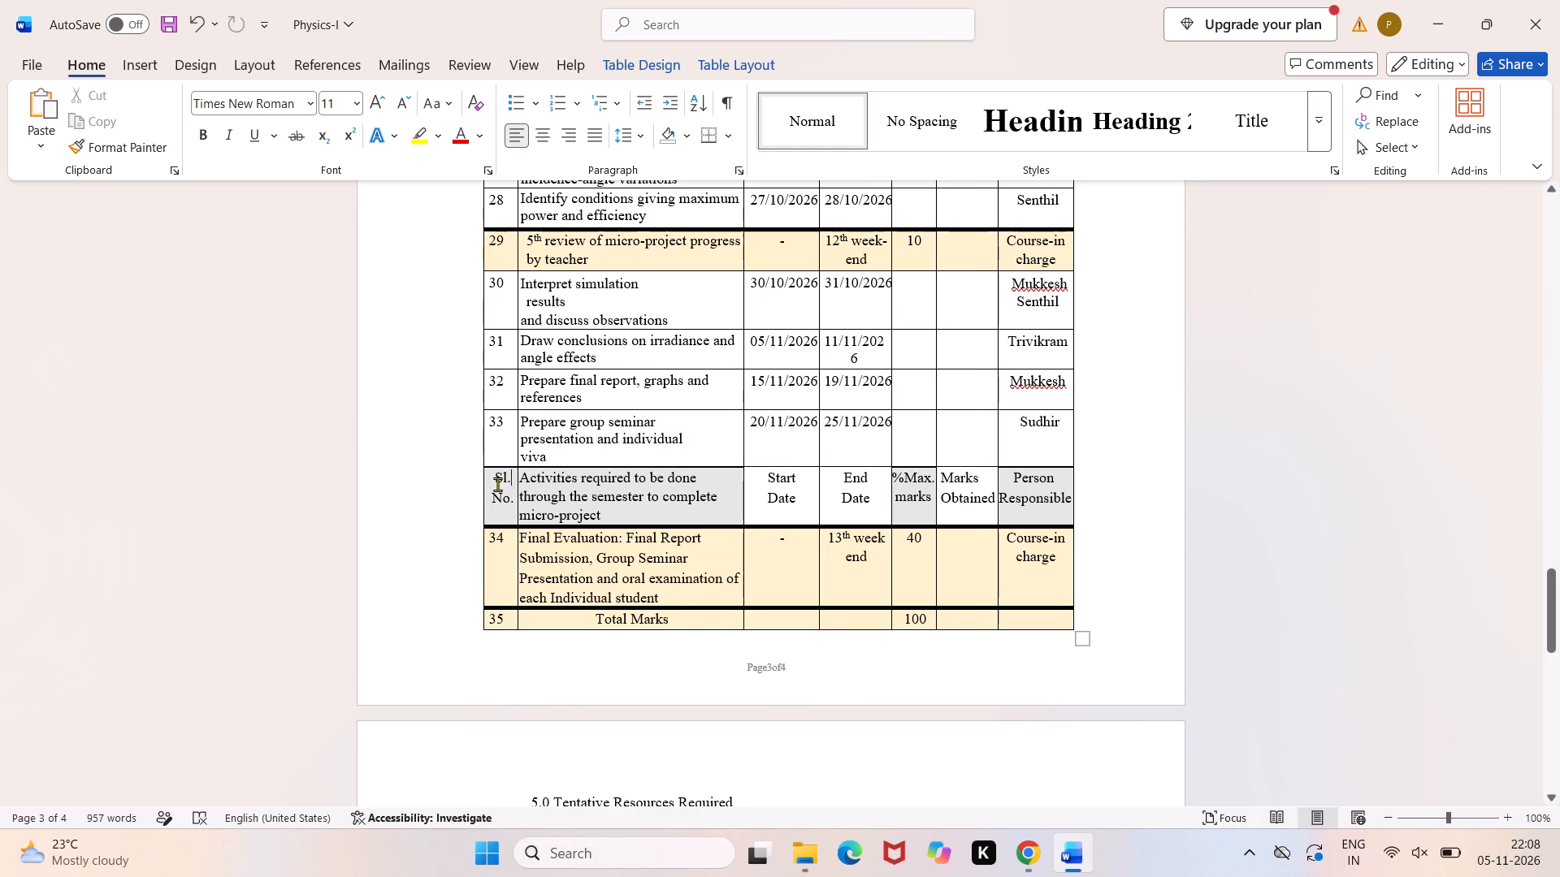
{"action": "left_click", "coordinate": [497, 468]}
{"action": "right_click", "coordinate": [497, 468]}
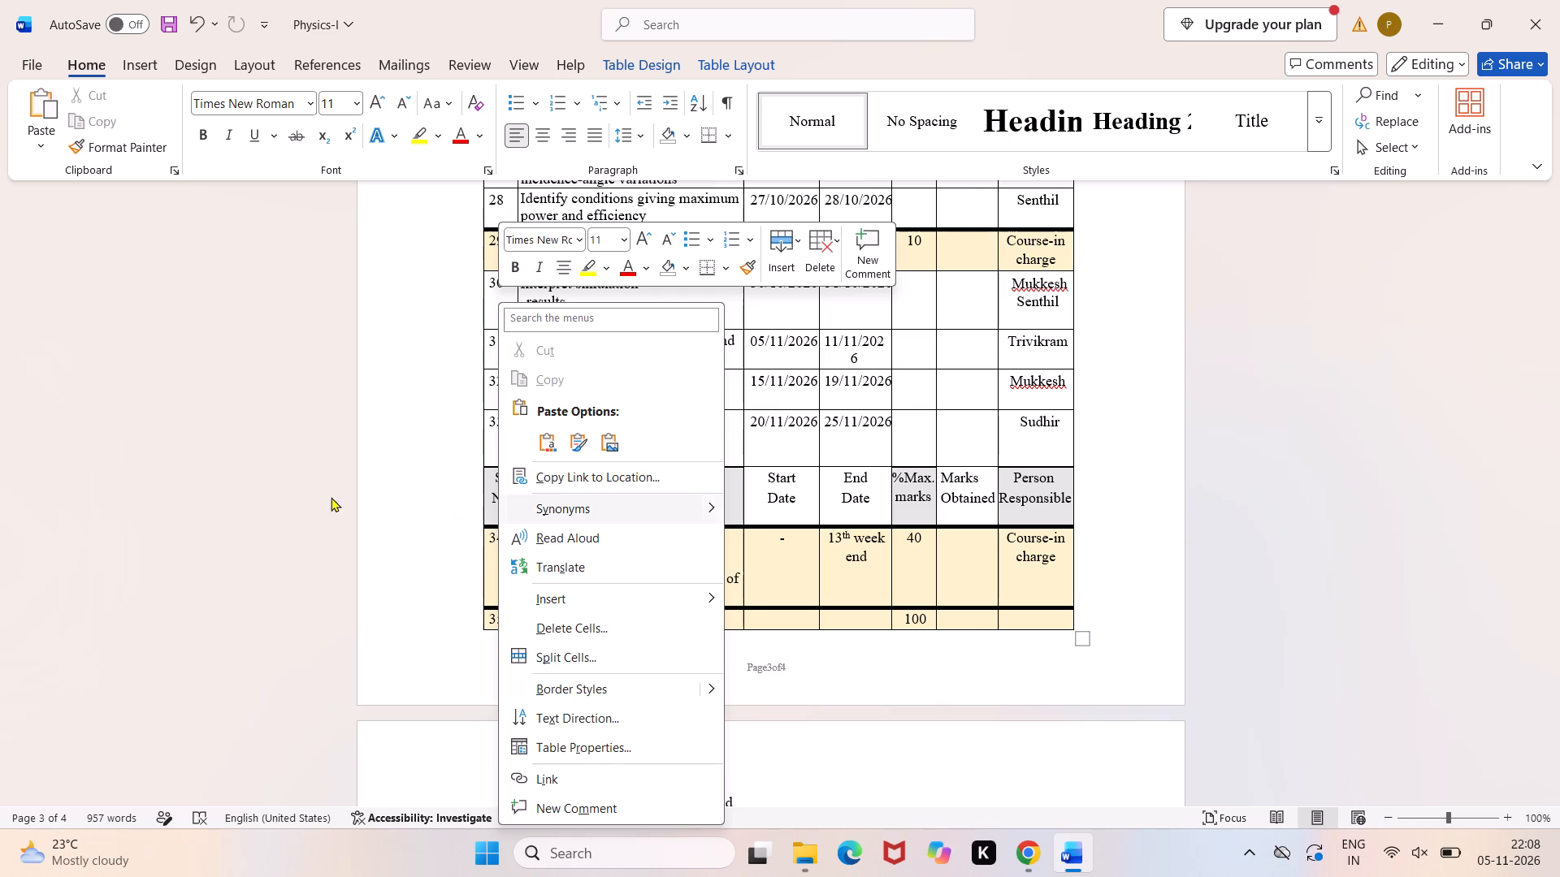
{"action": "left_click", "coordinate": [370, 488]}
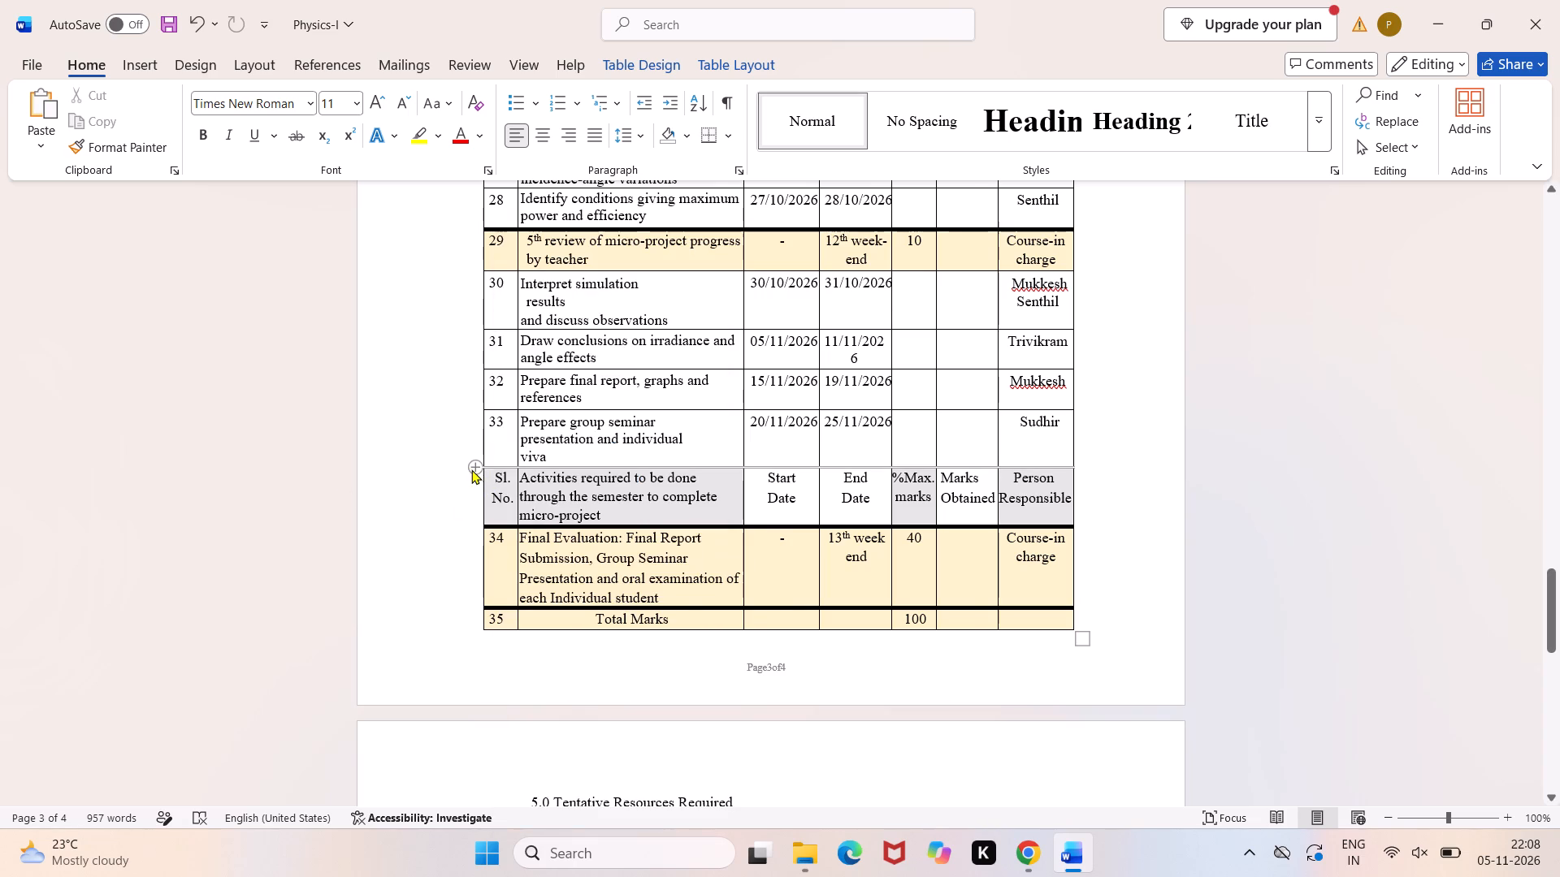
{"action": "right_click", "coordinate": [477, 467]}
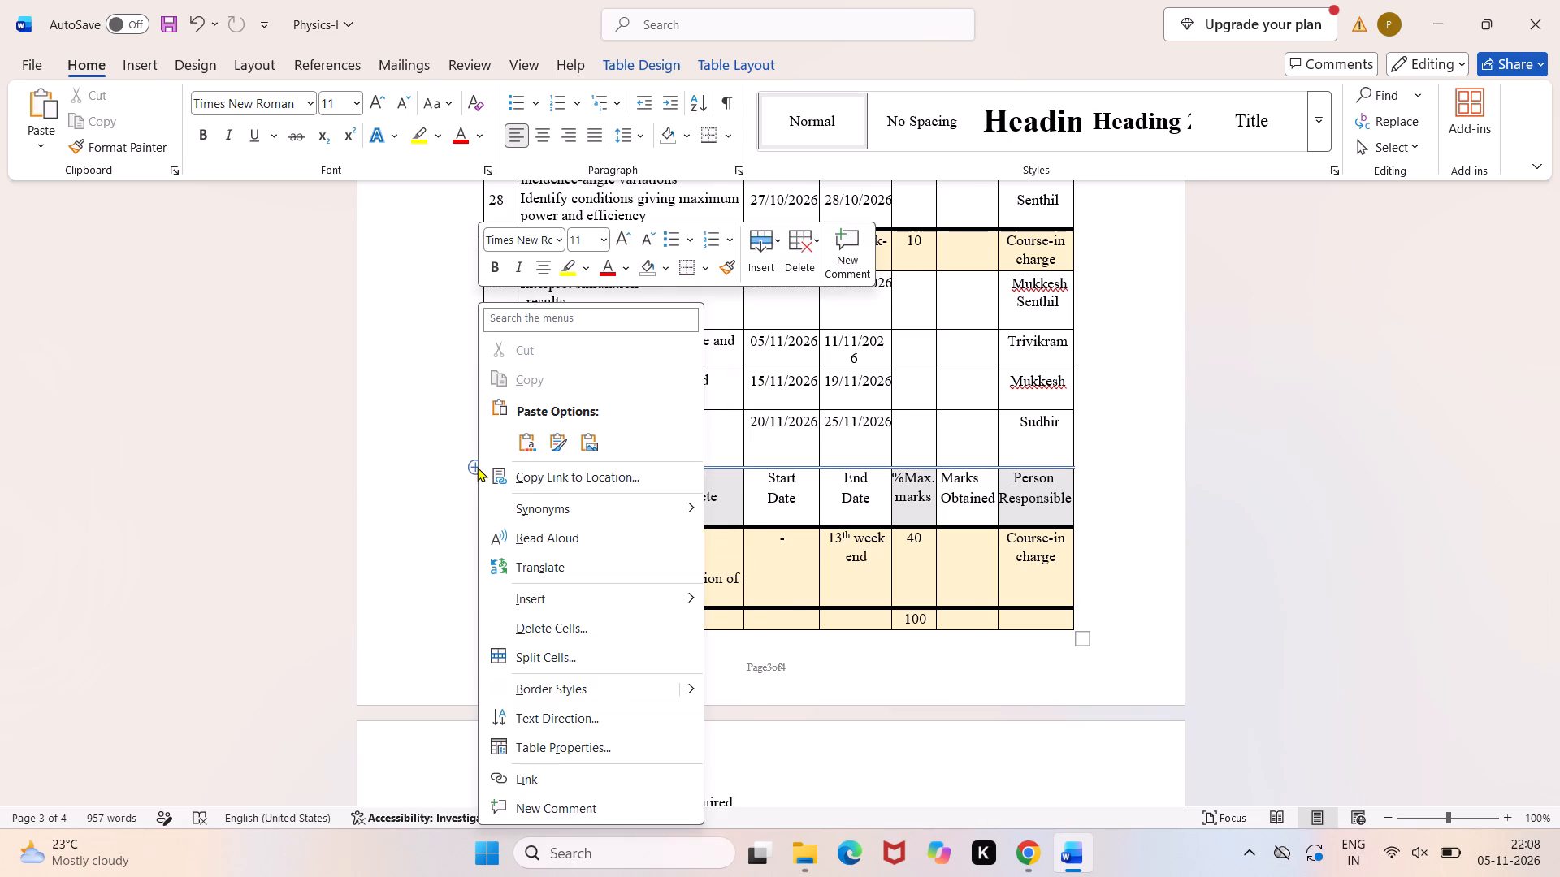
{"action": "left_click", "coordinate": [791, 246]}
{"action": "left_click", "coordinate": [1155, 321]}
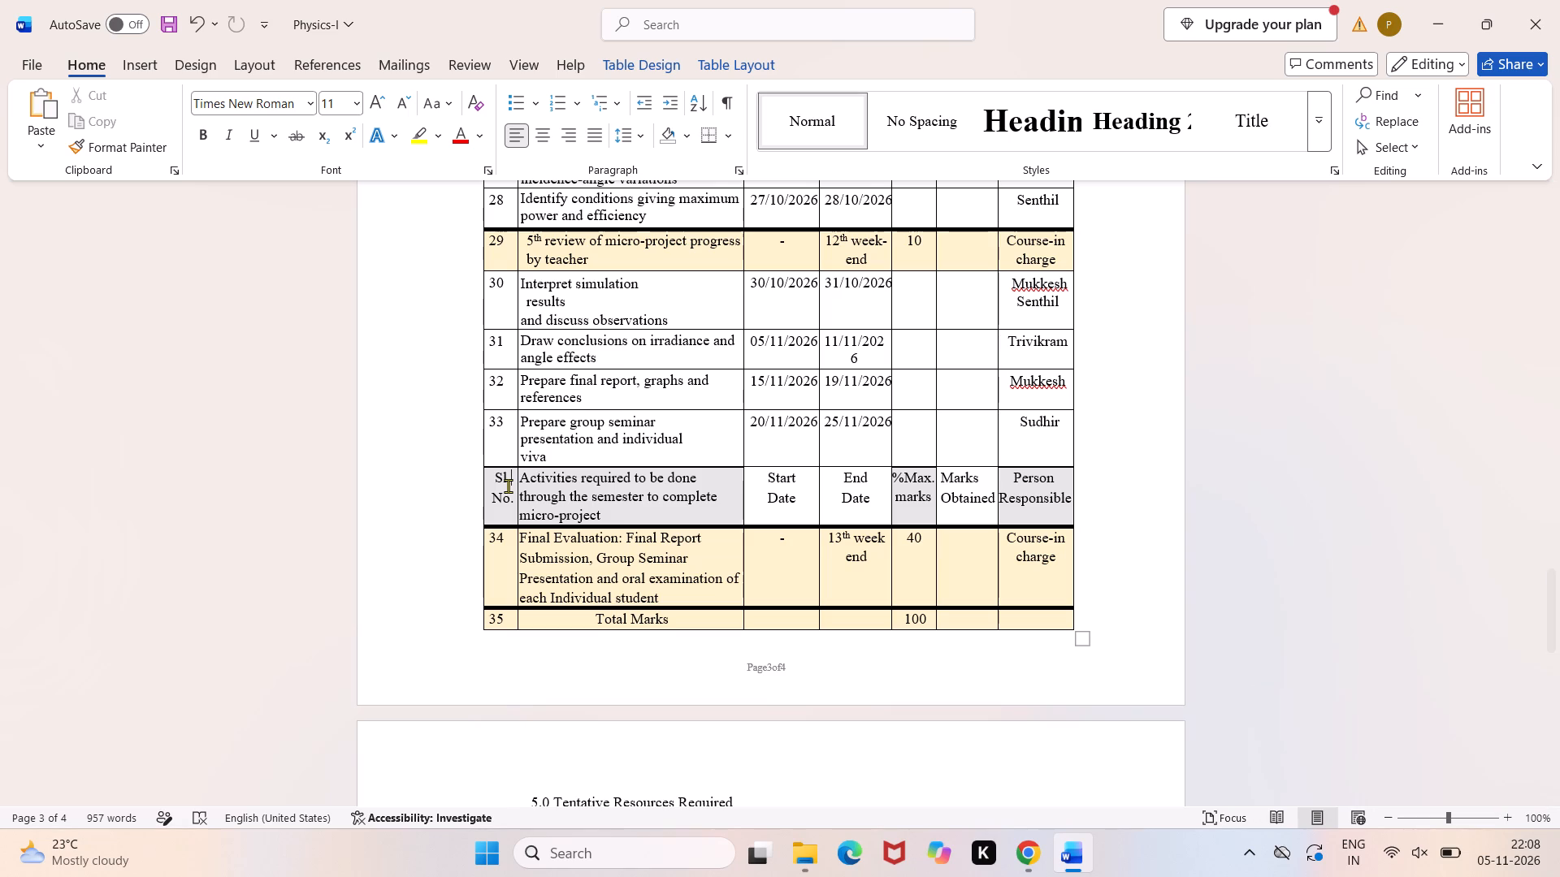
Undo the recent edits, including the drawn object cut and the section 4.0 heading replacement, back into the wording change in the Micro-Project Proposal title.
{"action": "scroll", "coordinate": [508, 486], "scroll_direction": "up", "scroll_amount": 5}
{"action": "scroll", "coordinate": [508, 486], "scroll_direction": "down", "scroll_amount": 5}
{"action": "scroll", "coordinate": [508, 486], "scroll_direction": "up", "scroll_amount": 1}
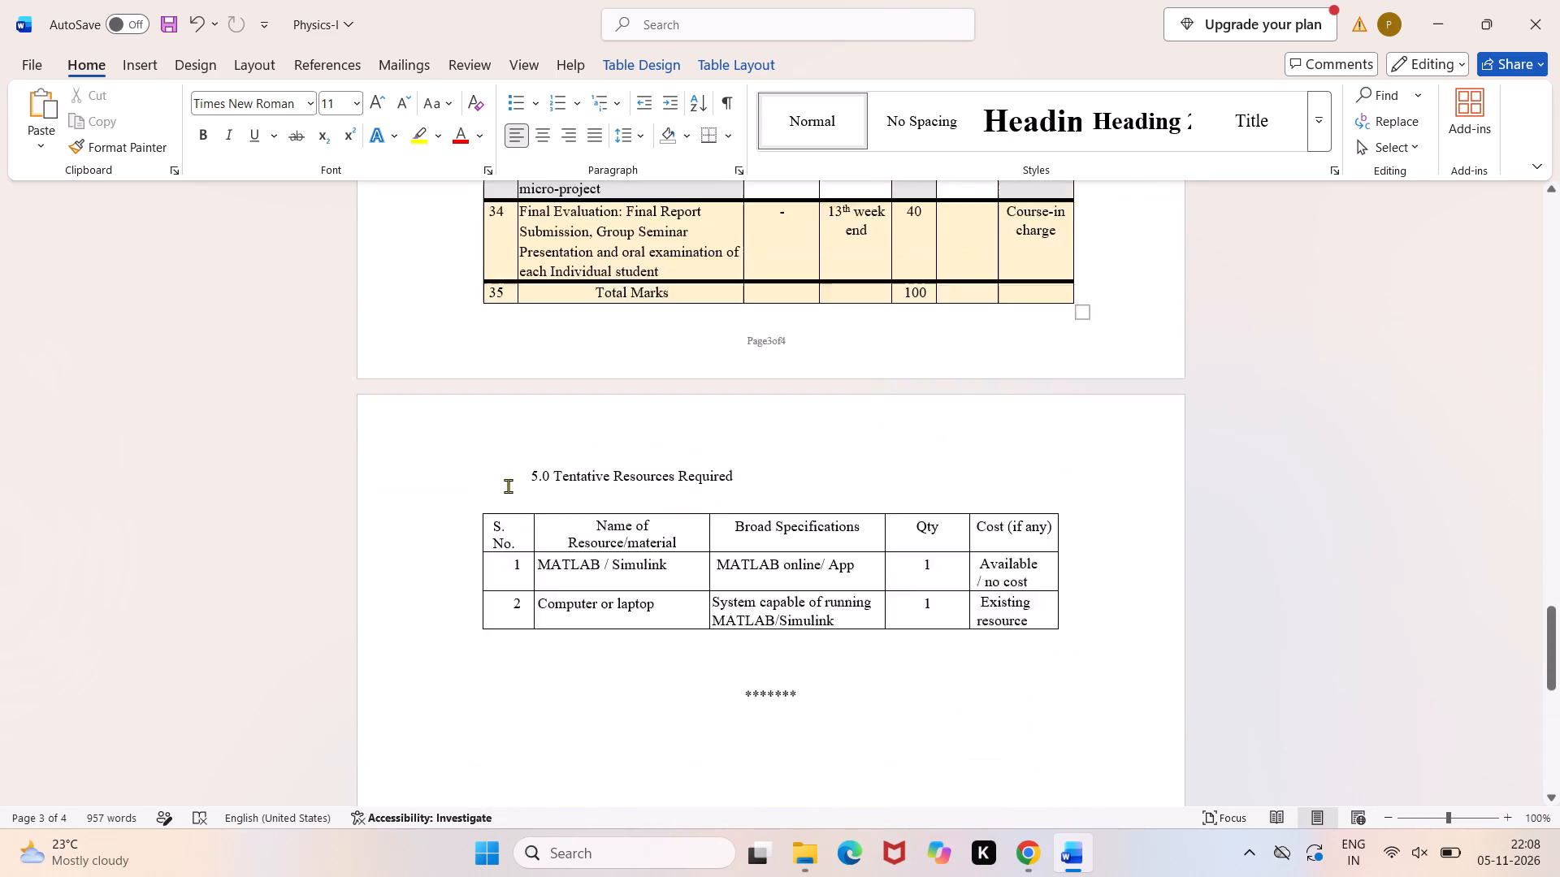
{"action": "scroll", "coordinate": [508, 486], "scroll_direction": "up", "scroll_amount": 1}
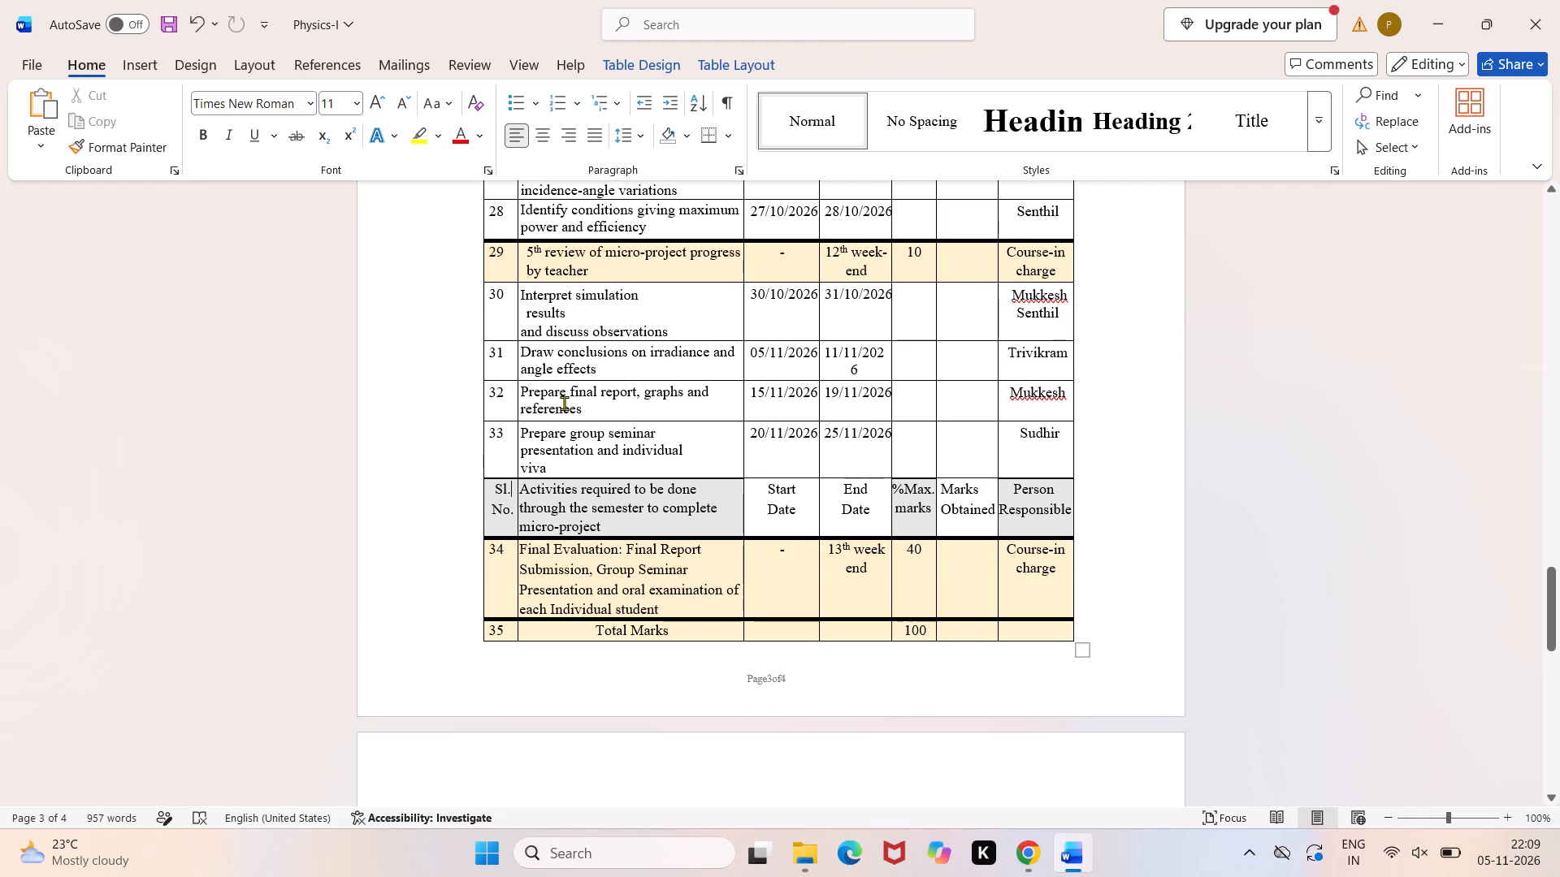
{"action": "scroll", "coordinate": [564, 403], "scroll_direction": "up", "scroll_amount": 2}
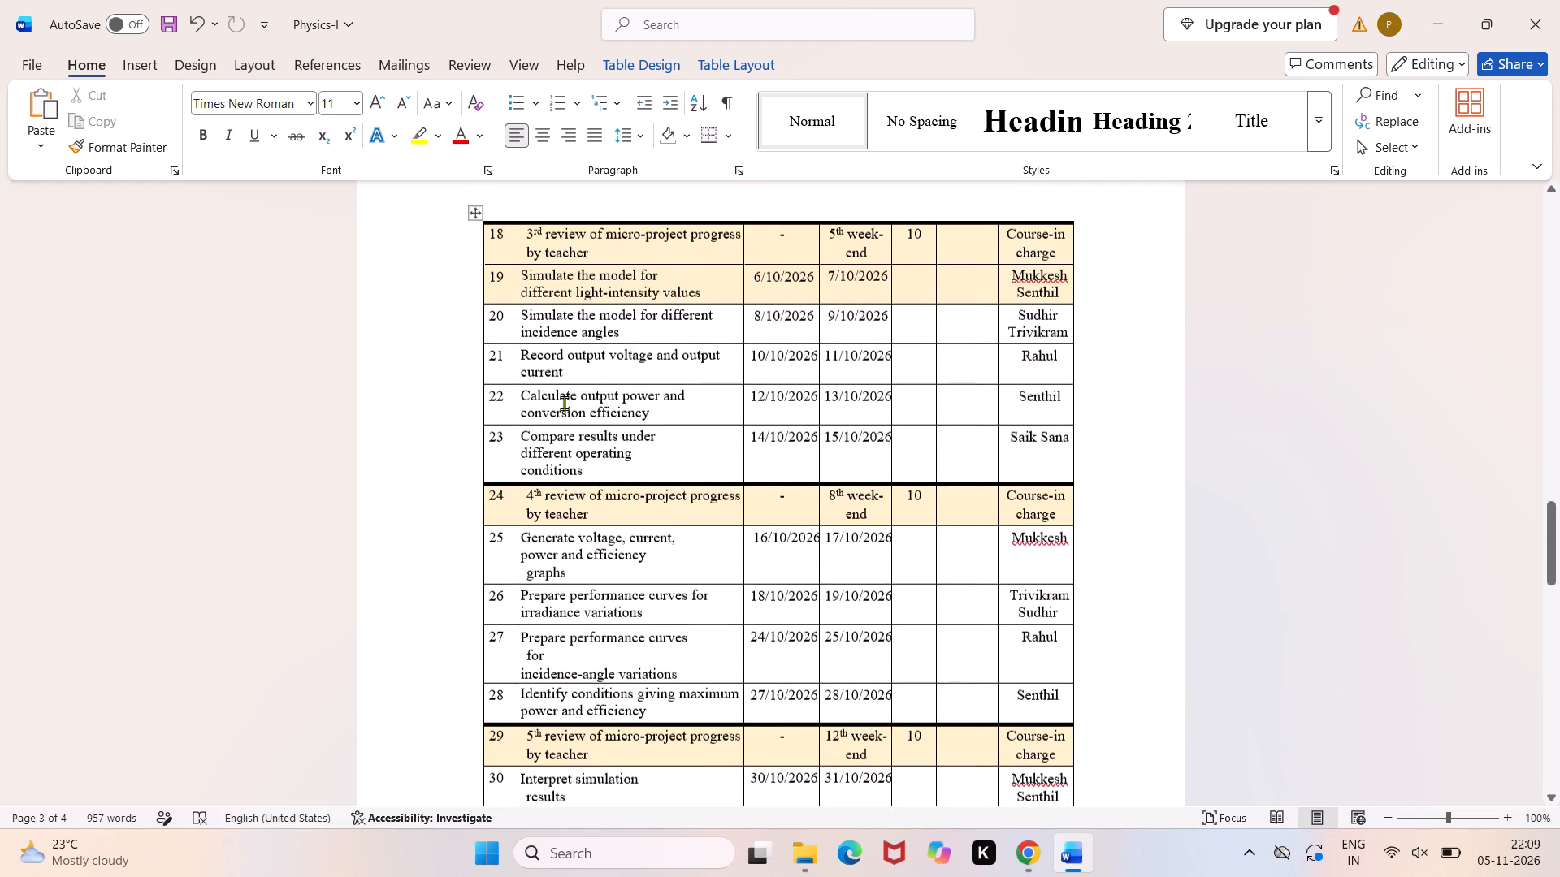
{"action": "scroll", "coordinate": [564, 403], "scroll_direction": "down", "scroll_amount": 2}
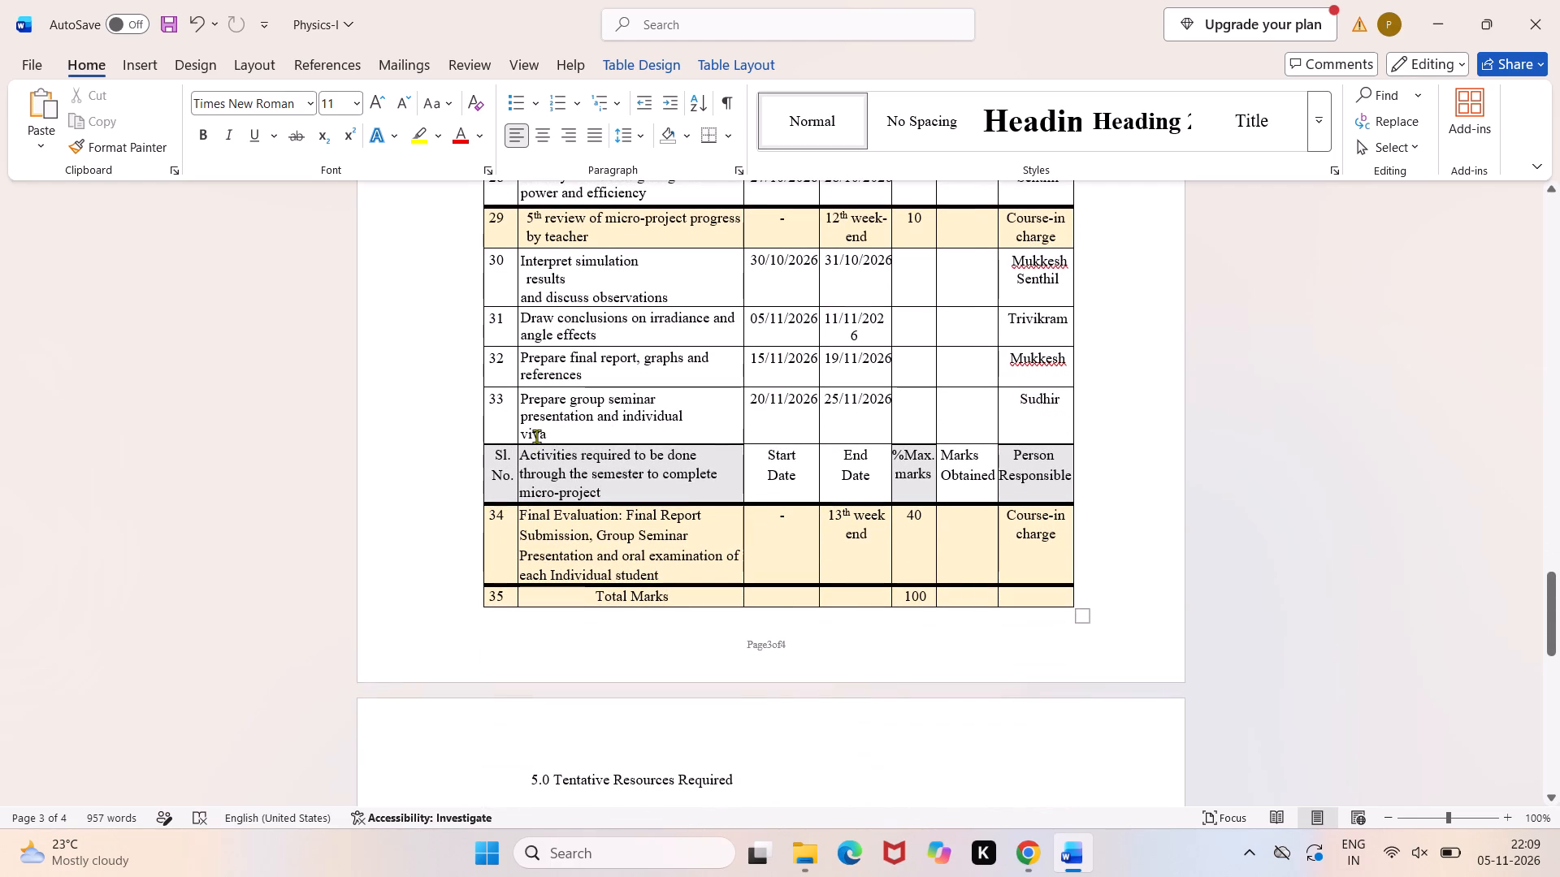
{"action": "key", "text": "ctrl+z"}
{"action": "key", "text": "ctrl+z"}
{"action": "key", "text": "ctrl+z"}
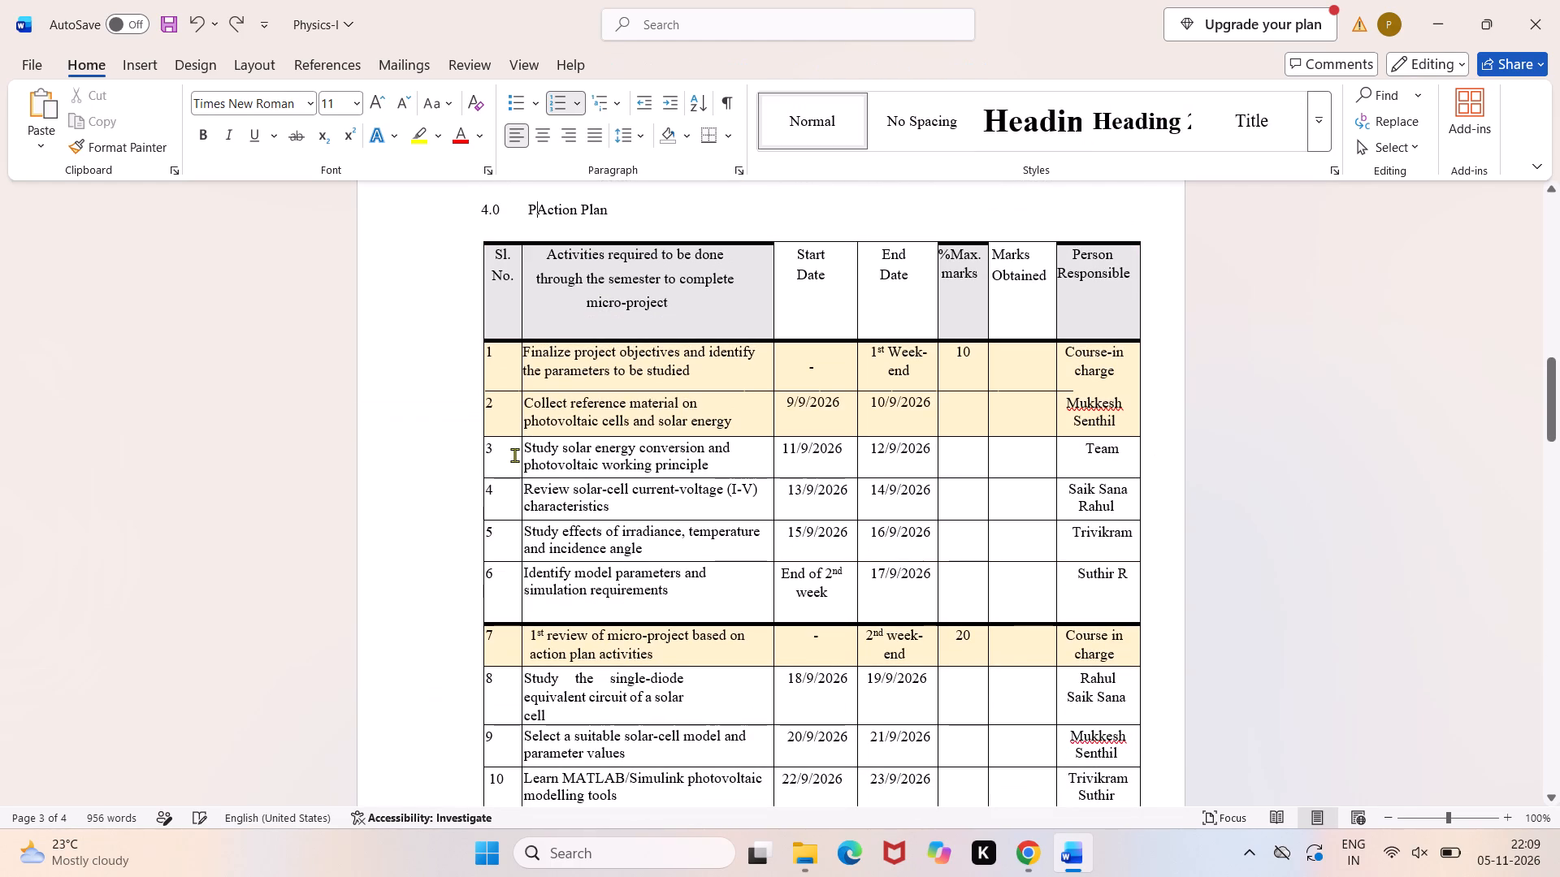
{"action": "key", "text": "ctrl+z"}
{"action": "key", "text": "ctrl+z"}
{"action": "key", "text": "ctrl+z"}
{"action": "key", "text": "ctrl+z"}
{"action": "key", "text": "ctrl+z"}
{"action": "key", "text": "ctrl+z"}
{"action": "key", "text": "ctrl+z"}
{"action": "key", "text": "ctrl+z"}
{"action": "key", "text": "ctrl+z"}
{"action": "key", "text": "ctrl+z"}
{"action": "key", "text": "ctrl+z"}
{"action": "key", "text": "ctrl+z"}
{"action": "key", "text": "ctrl+z"}
{"action": "key", "text": "ctrl+z"}
{"action": "key", "text": "ctrl+z"}
{"action": "key", "text": "ctrl+z"}
{"action": "key", "text": "ctrl+z"}
{"action": "key", "text": "ctrl+z"}
{"action": "key", "text": "ctrl+z"}
{"action": "key", "text": "ctrl+z"}
{"action": "key", "text": "ctrl+z"}
{"action": "key", "text": "ctrl+z"}
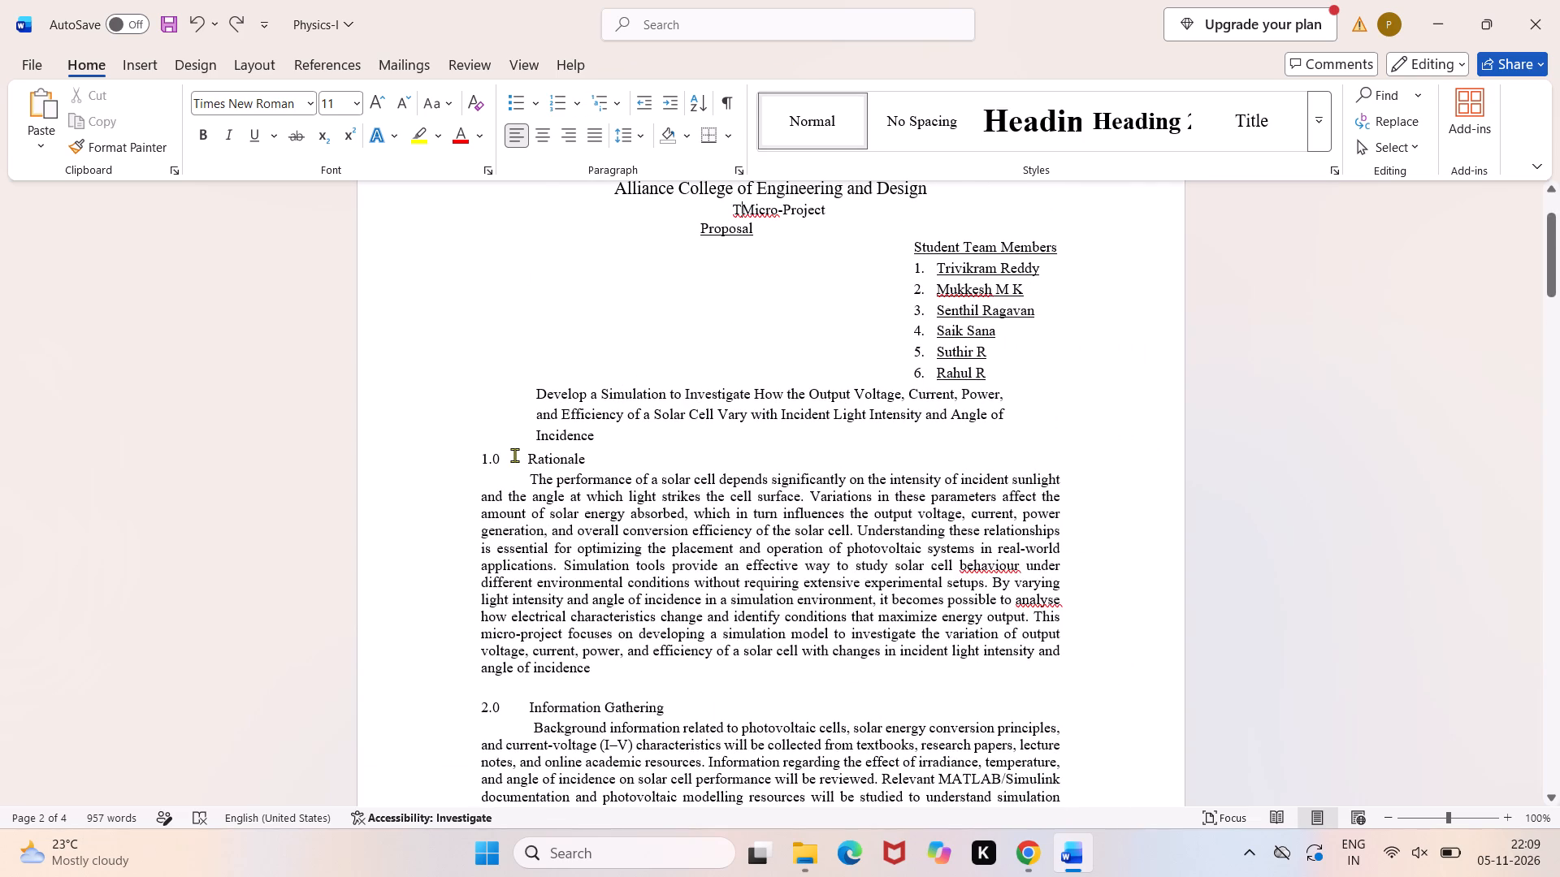
Review the action plan table on pages 2 and 3 and the resources table, focusing on the repeated header row above row 34.
{"action": "scroll", "coordinate": [514, 455], "scroll_direction": "down", "scroll_amount": 6}
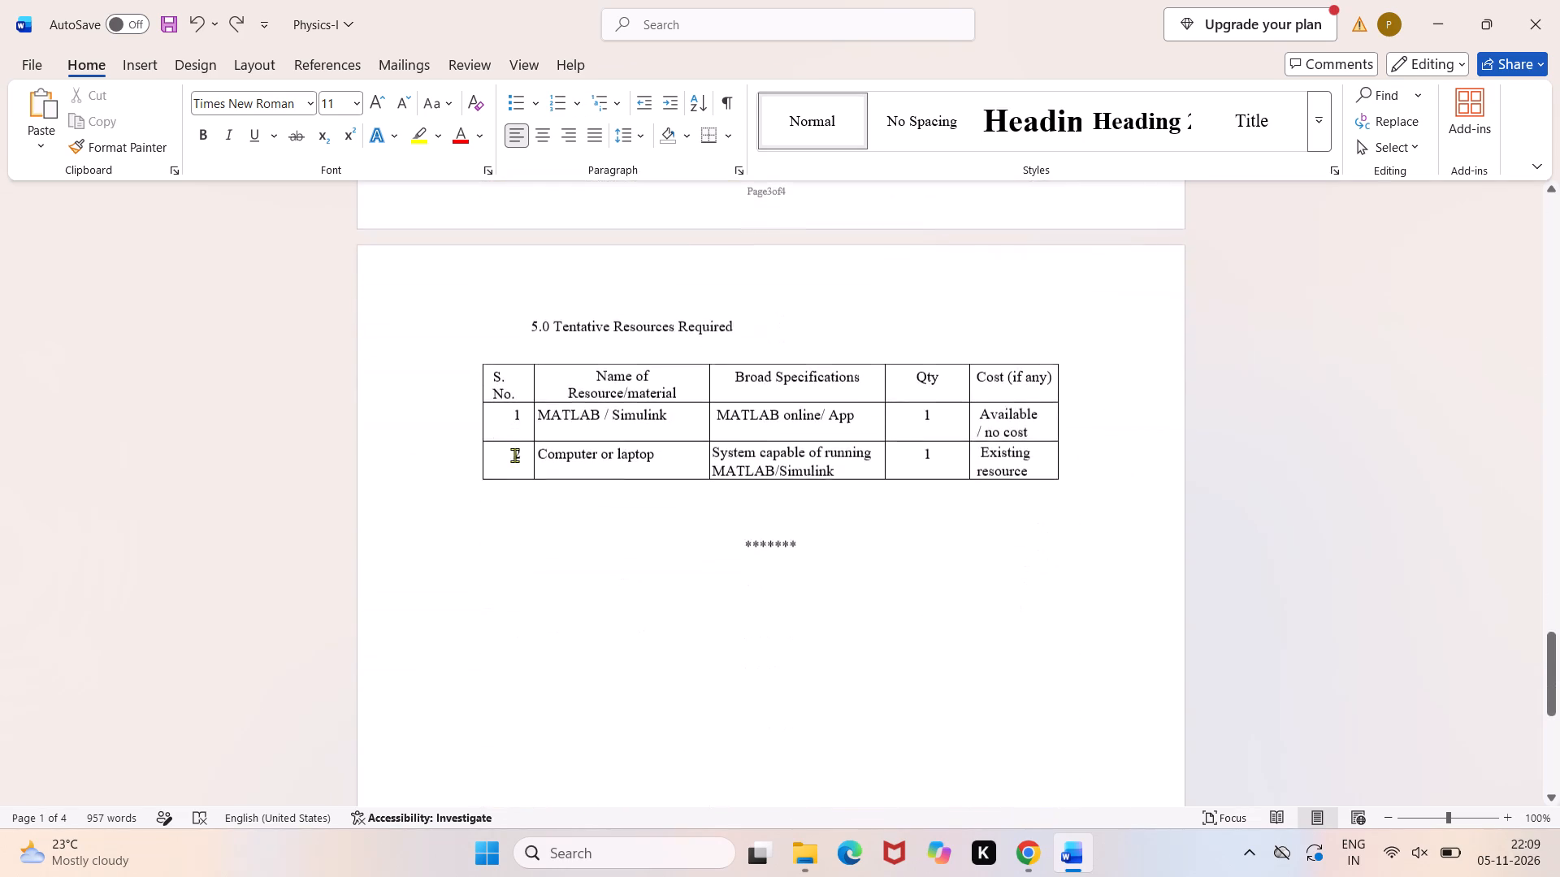
{"action": "scroll", "coordinate": [514, 455], "scroll_direction": "up", "scroll_amount": 1}
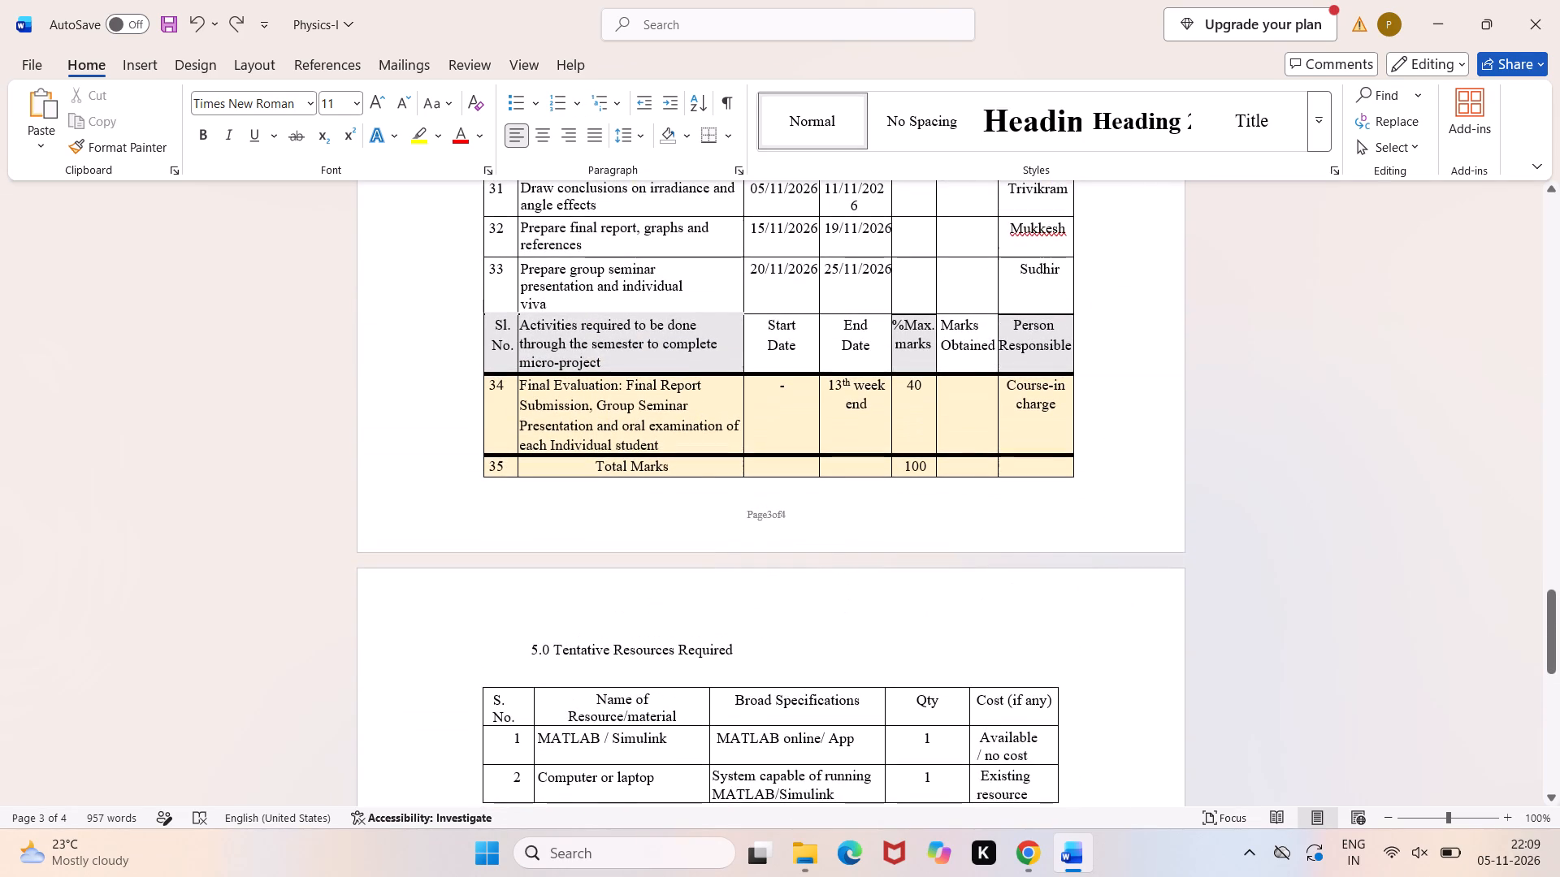
{"action": "scroll", "coordinate": [514, 455], "scroll_direction": "up", "scroll_amount": 1}
{"action": "scroll", "coordinate": [514, 455], "scroll_direction": "down", "scroll_amount": 1}
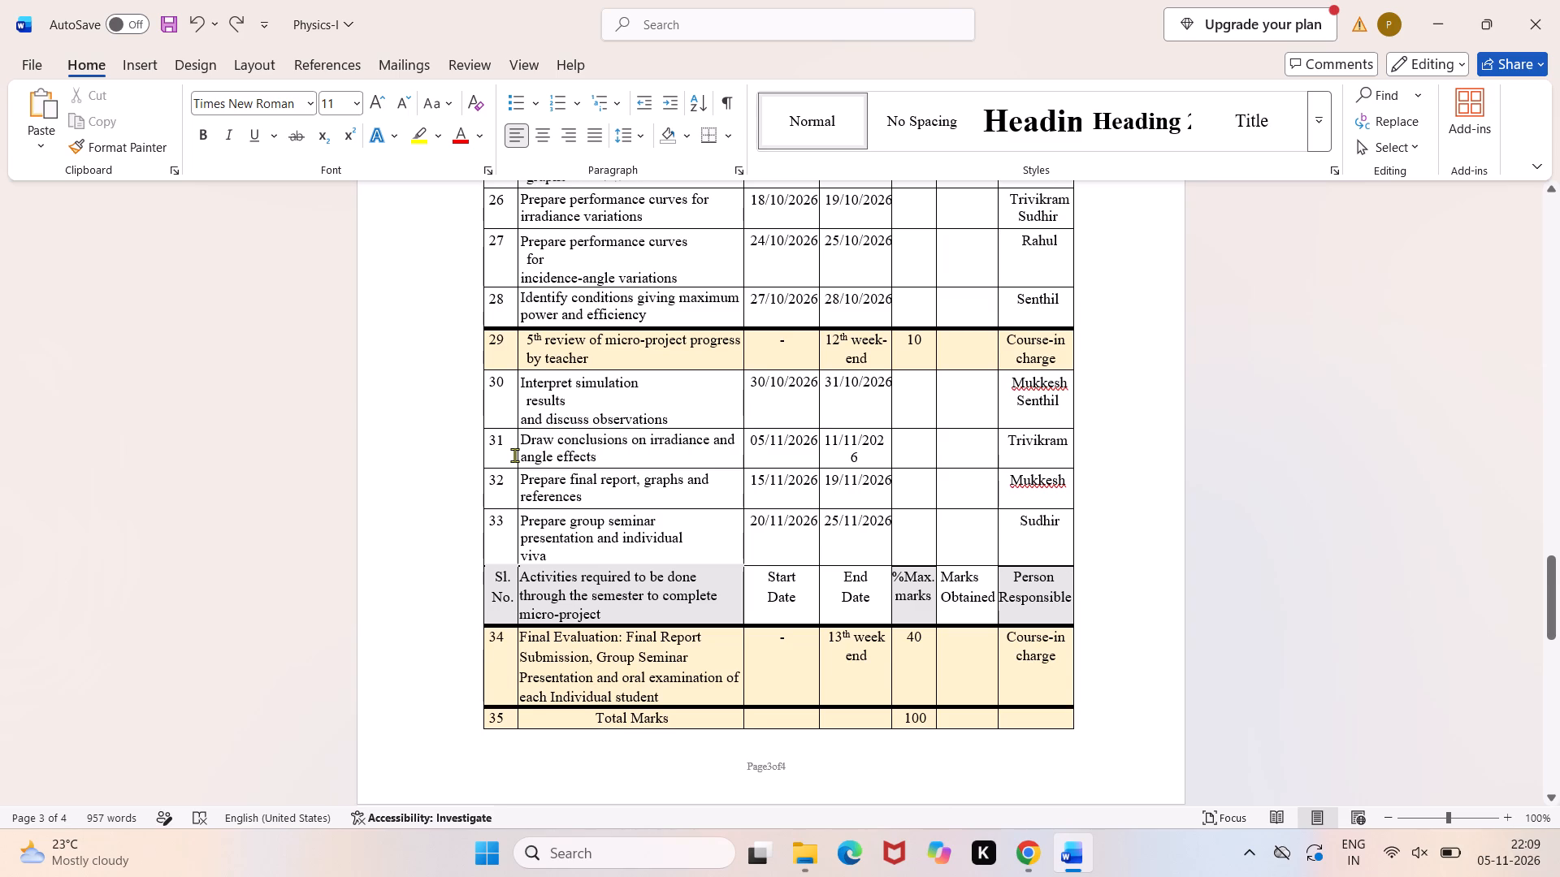
{"action": "scroll", "coordinate": [514, 455], "scroll_direction": "down", "scroll_amount": 1}
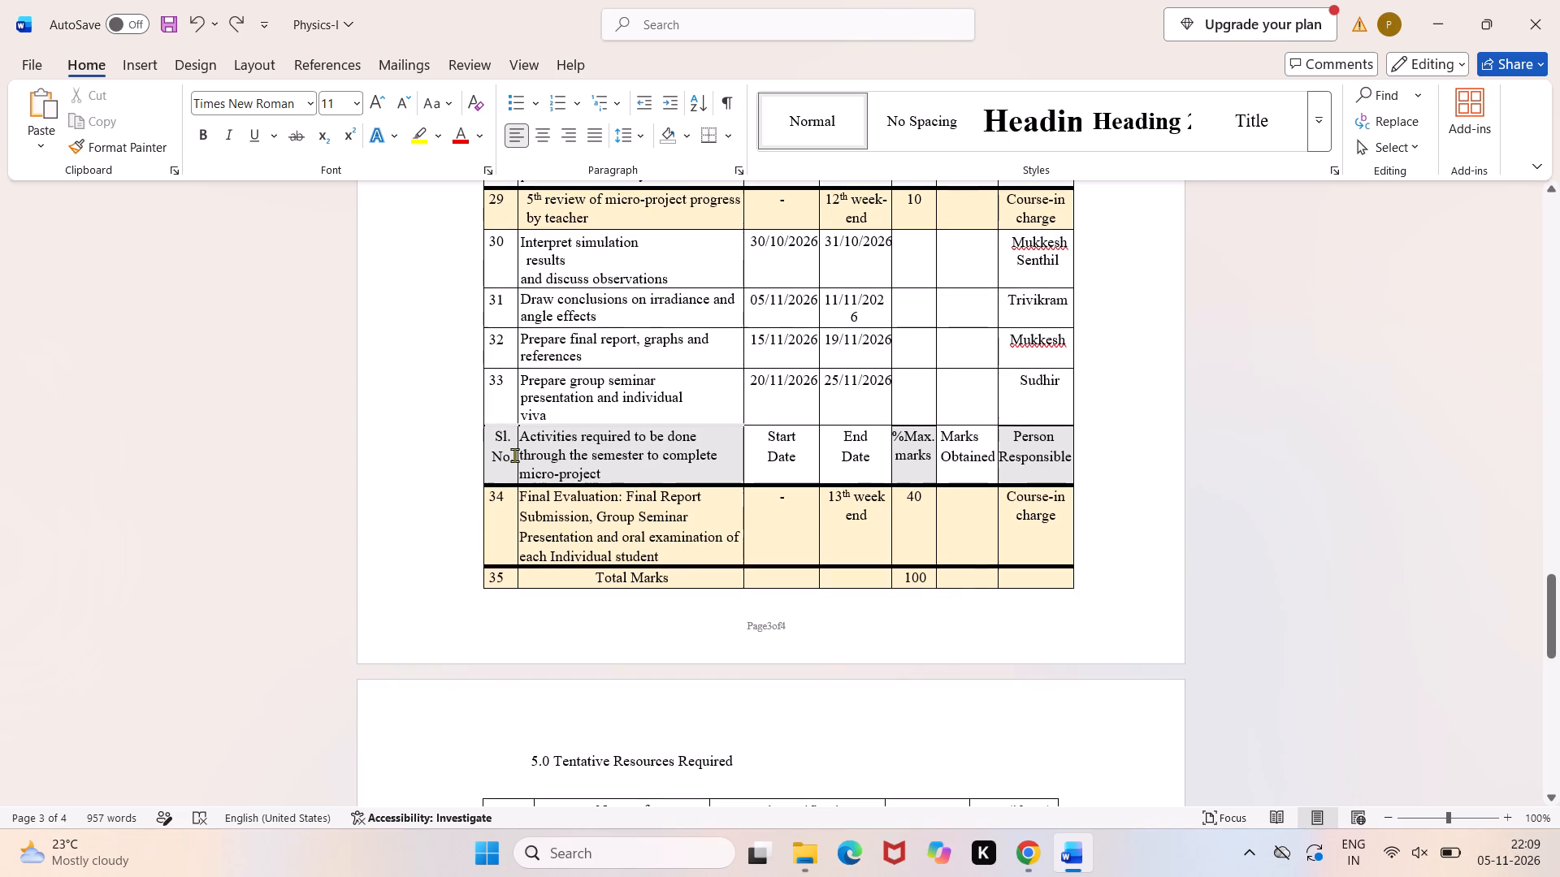
{"action": "scroll", "coordinate": [514, 455], "scroll_direction": "up", "scroll_amount": 2}
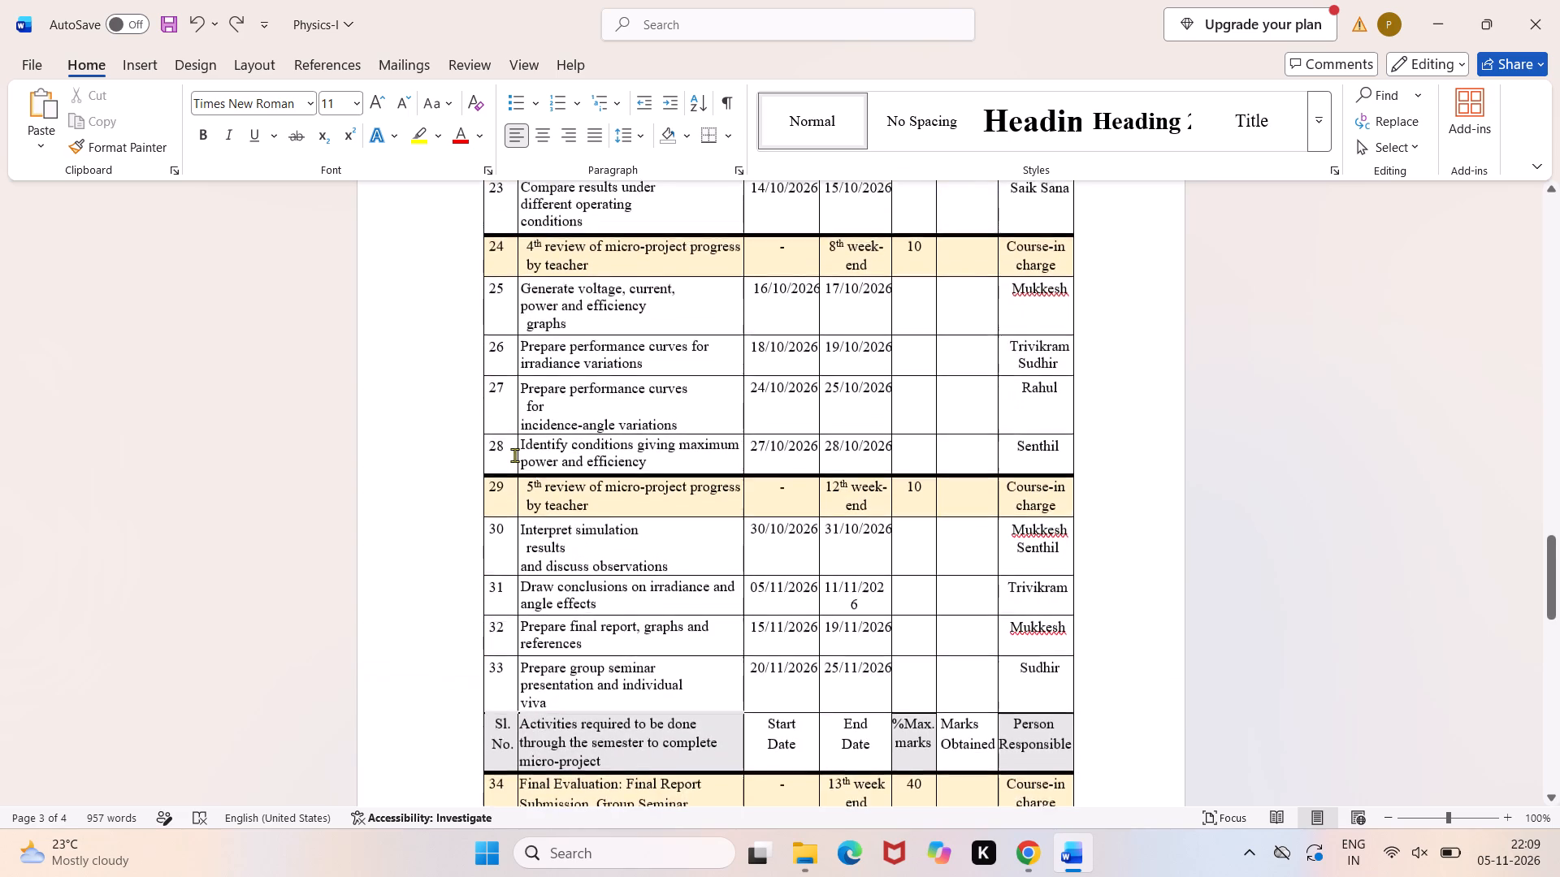
{"action": "scroll", "coordinate": [477, 508], "scroll_direction": "up", "scroll_amount": 2}
{"action": "scroll", "coordinate": [477, 508], "scroll_direction": "down", "scroll_amount": 1}
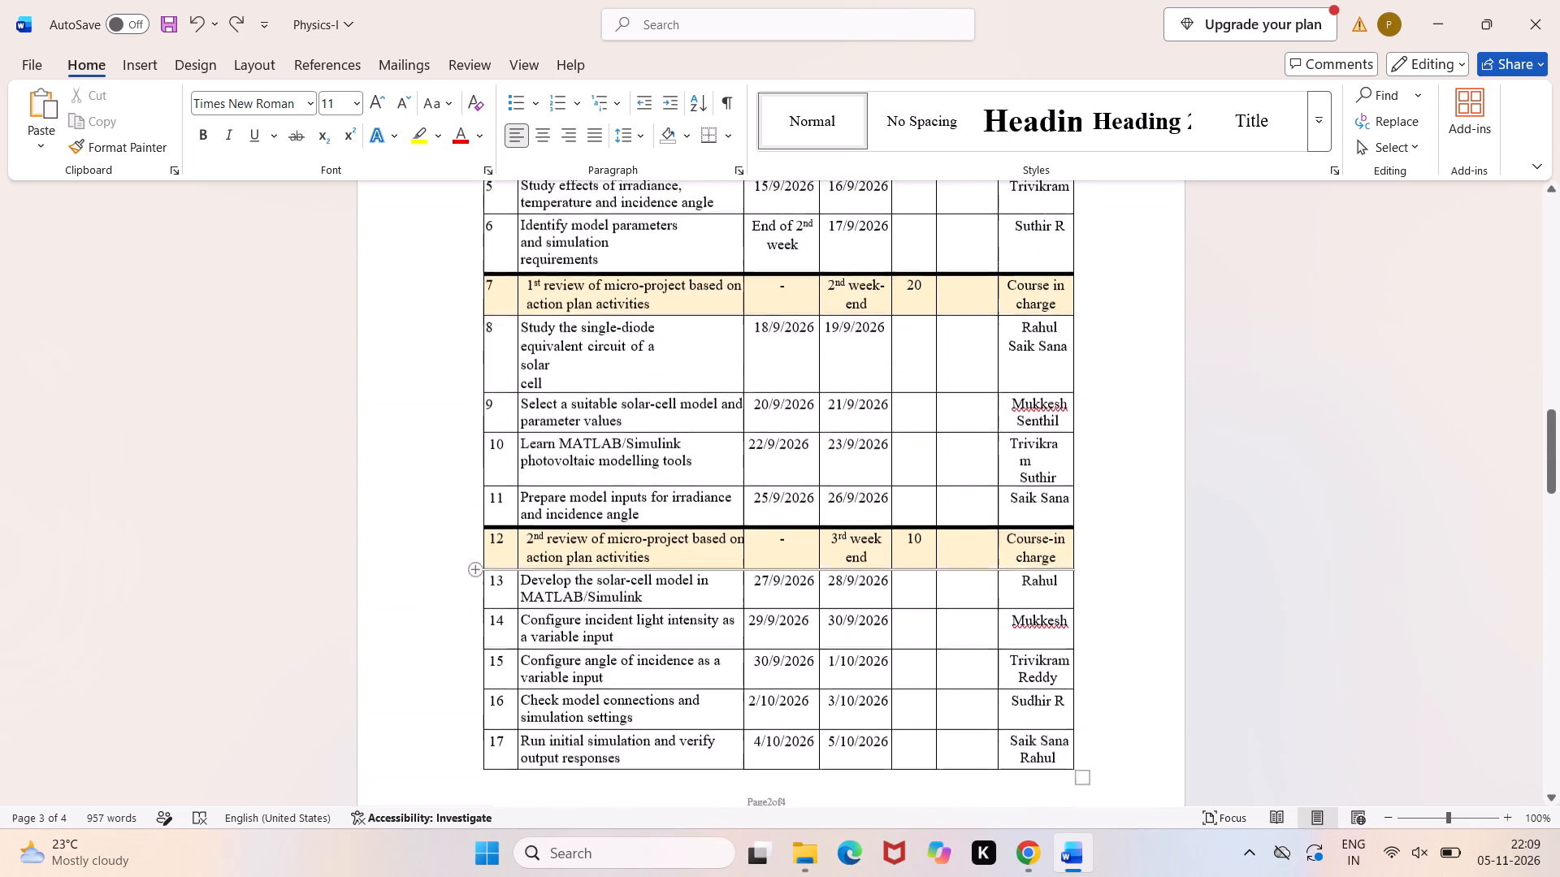
{"action": "scroll", "coordinate": [477, 508], "scroll_direction": "down", "scroll_amount": 4}
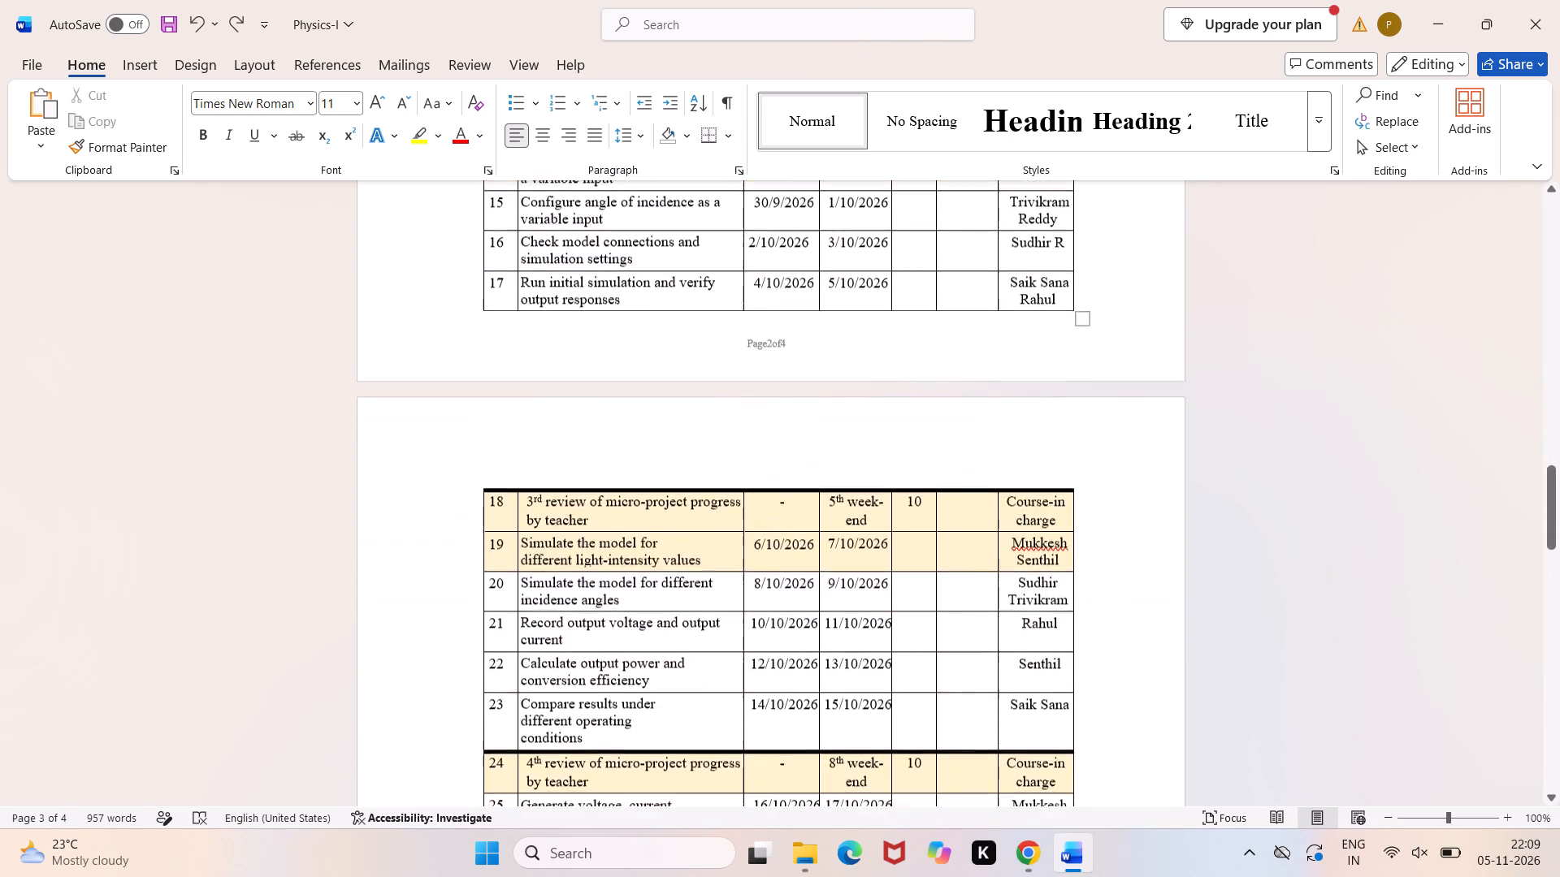
{"action": "scroll", "coordinate": [477, 508], "scroll_direction": "down", "scroll_amount": 3}
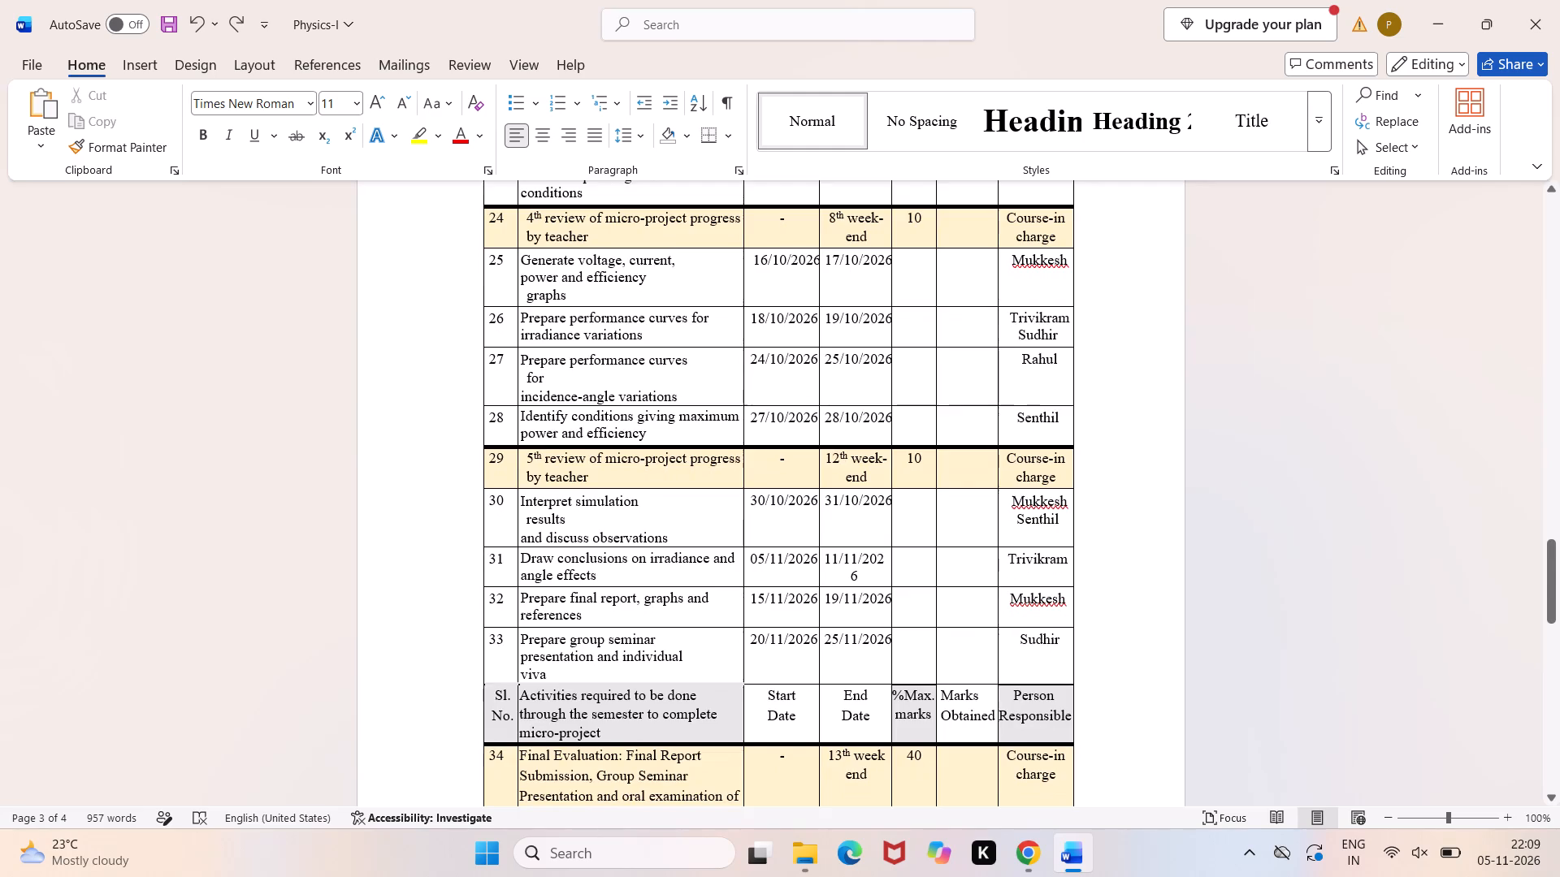
{"action": "scroll", "coordinate": [477, 508], "scroll_direction": "down", "scroll_amount": 1}
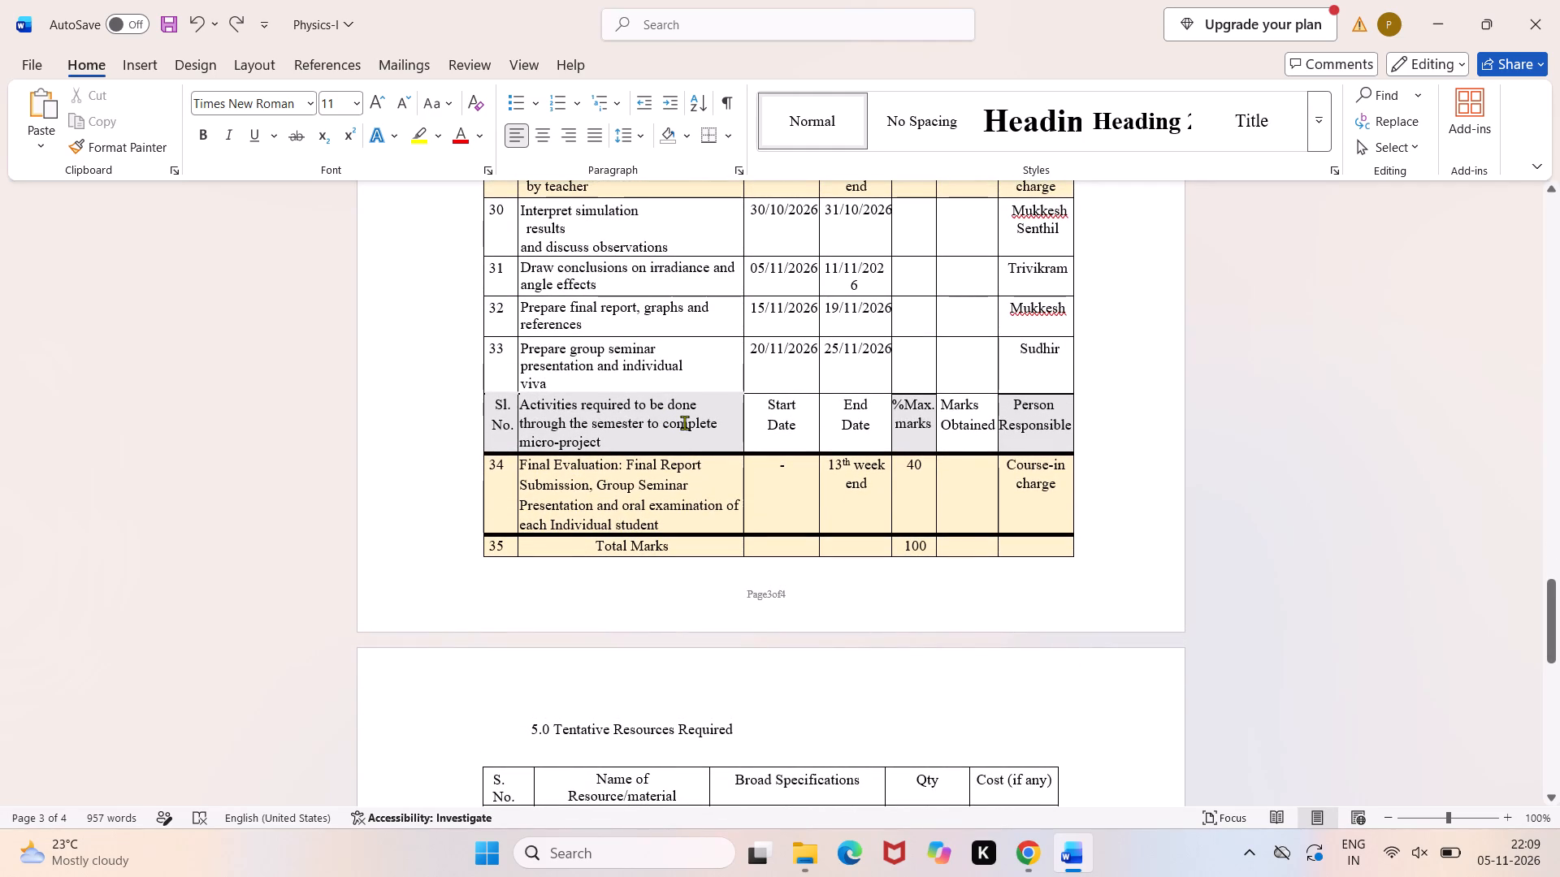
{"action": "scroll", "coordinate": [684, 422], "scroll_direction": "up", "scroll_amount": 1}
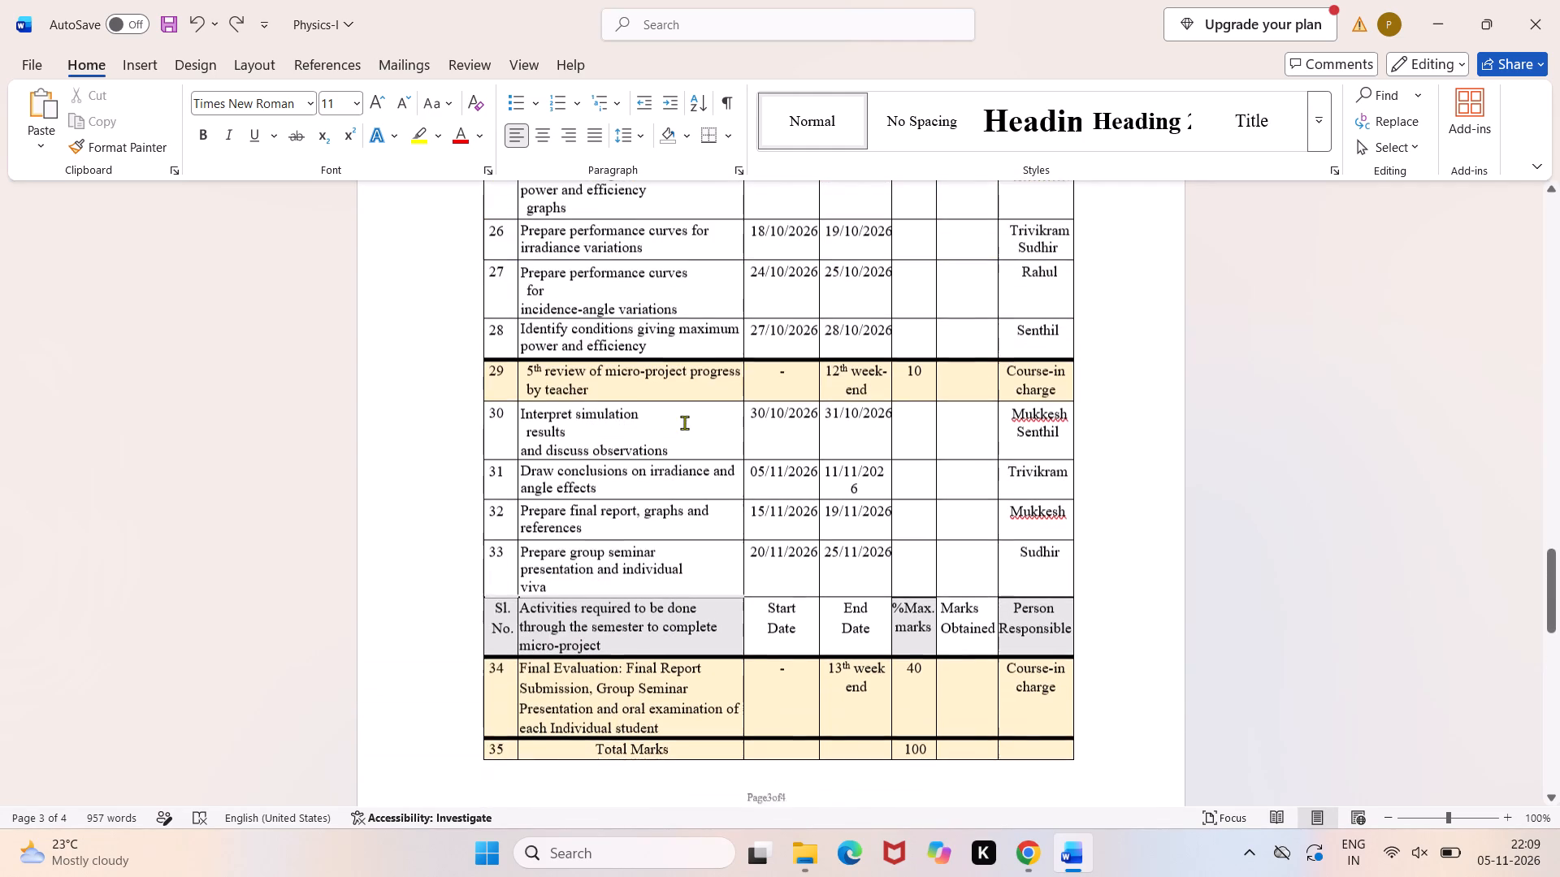
{"action": "scroll", "coordinate": [684, 422], "scroll_direction": "down", "scroll_amount": 2}
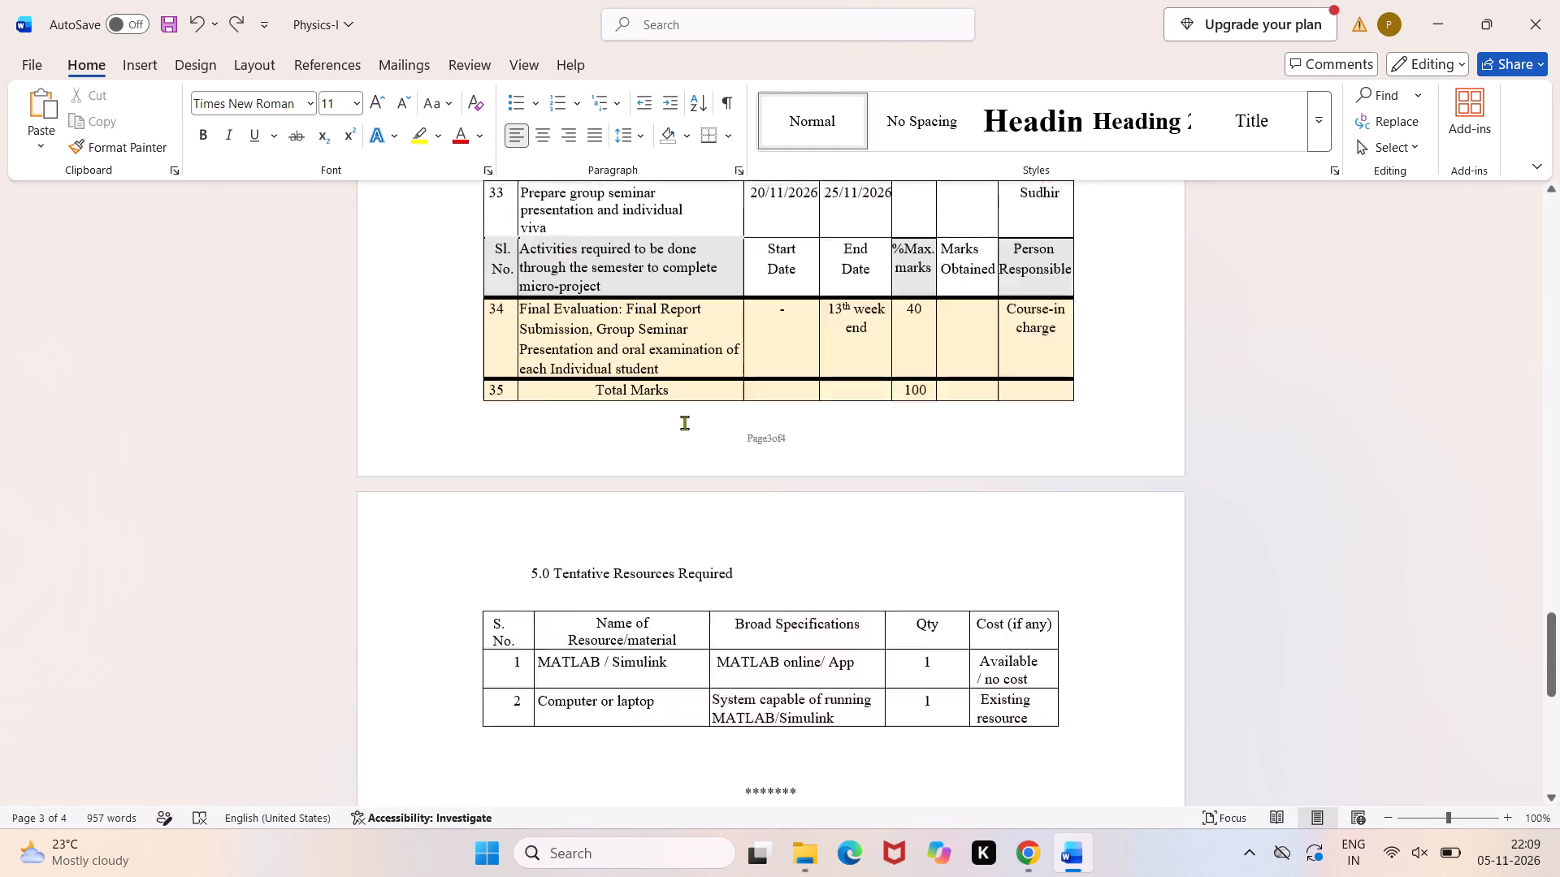
{"action": "scroll", "coordinate": [684, 422], "scroll_direction": "down", "scroll_amount": 1}
{"action": "scroll", "coordinate": [684, 422], "scroll_direction": "up", "scroll_amount": 1}
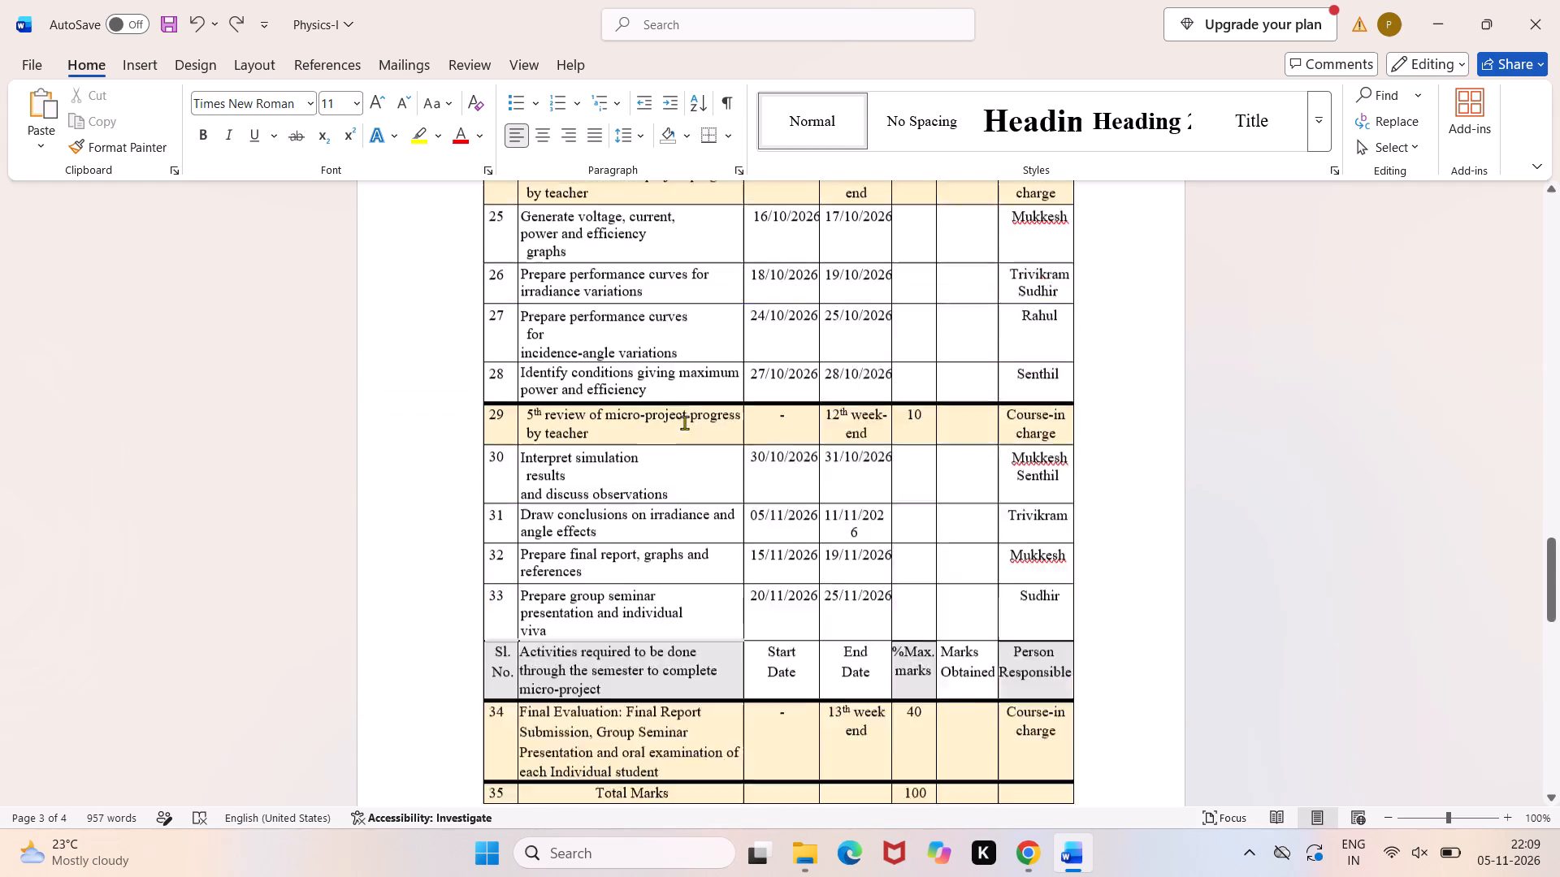
{"action": "scroll", "coordinate": [684, 422], "scroll_direction": "down", "scroll_amount": 1}
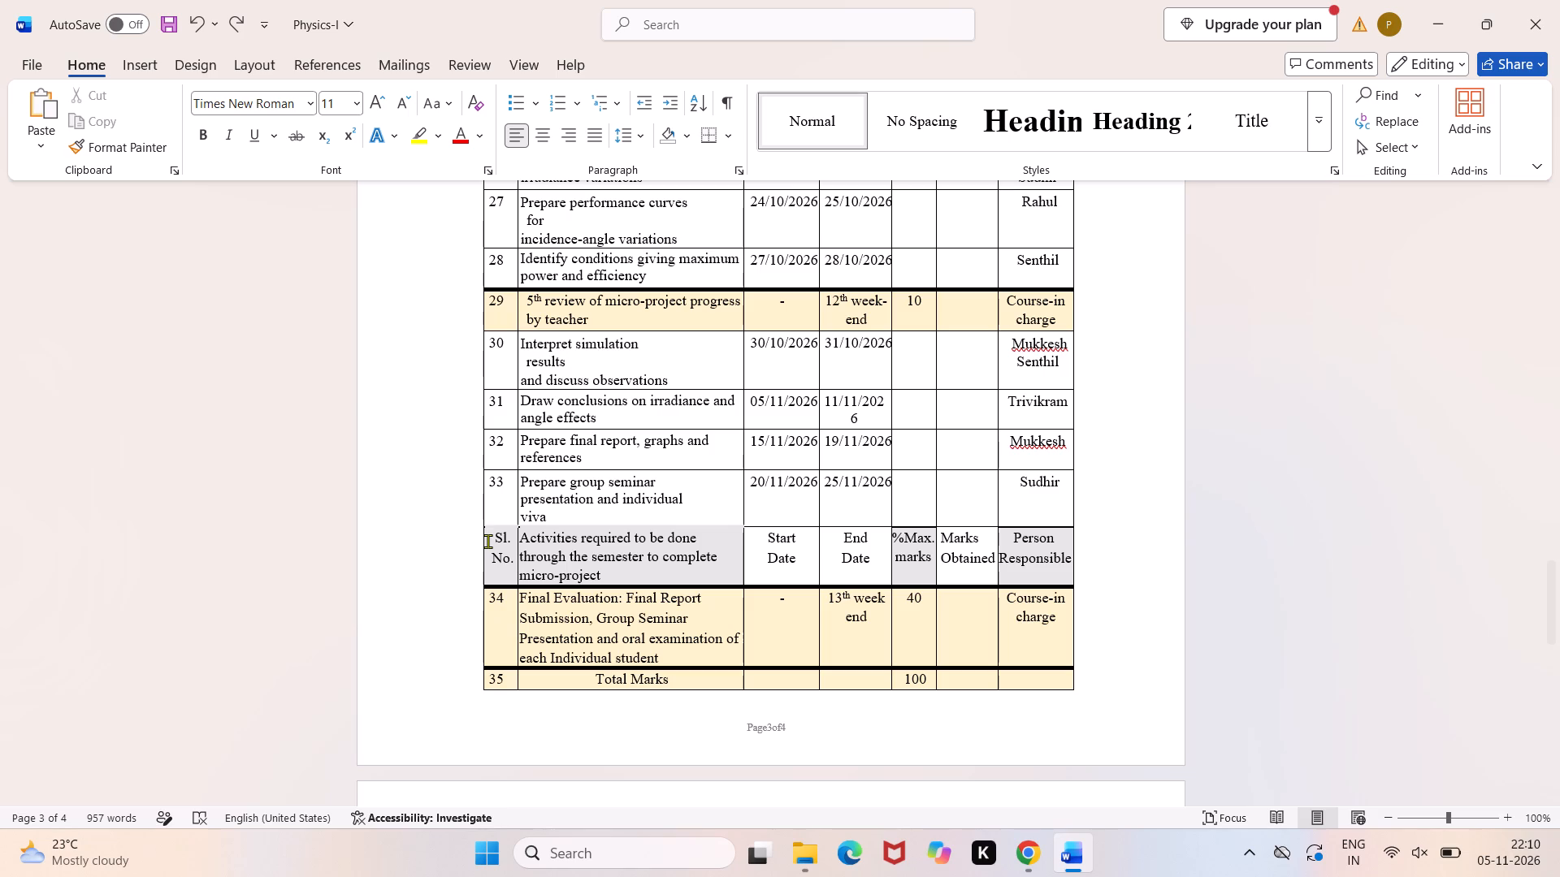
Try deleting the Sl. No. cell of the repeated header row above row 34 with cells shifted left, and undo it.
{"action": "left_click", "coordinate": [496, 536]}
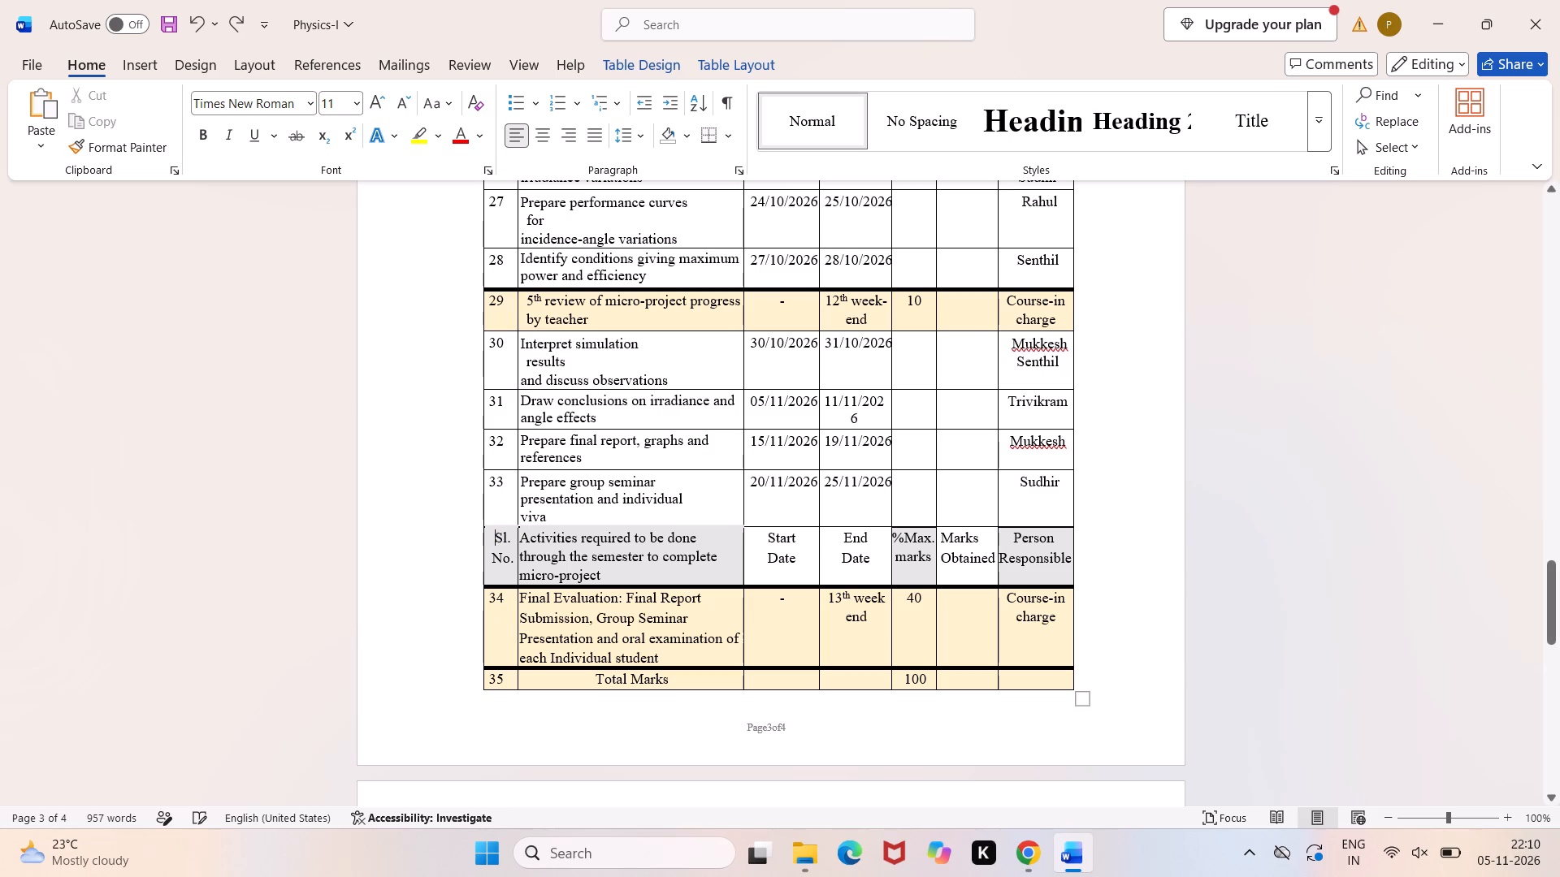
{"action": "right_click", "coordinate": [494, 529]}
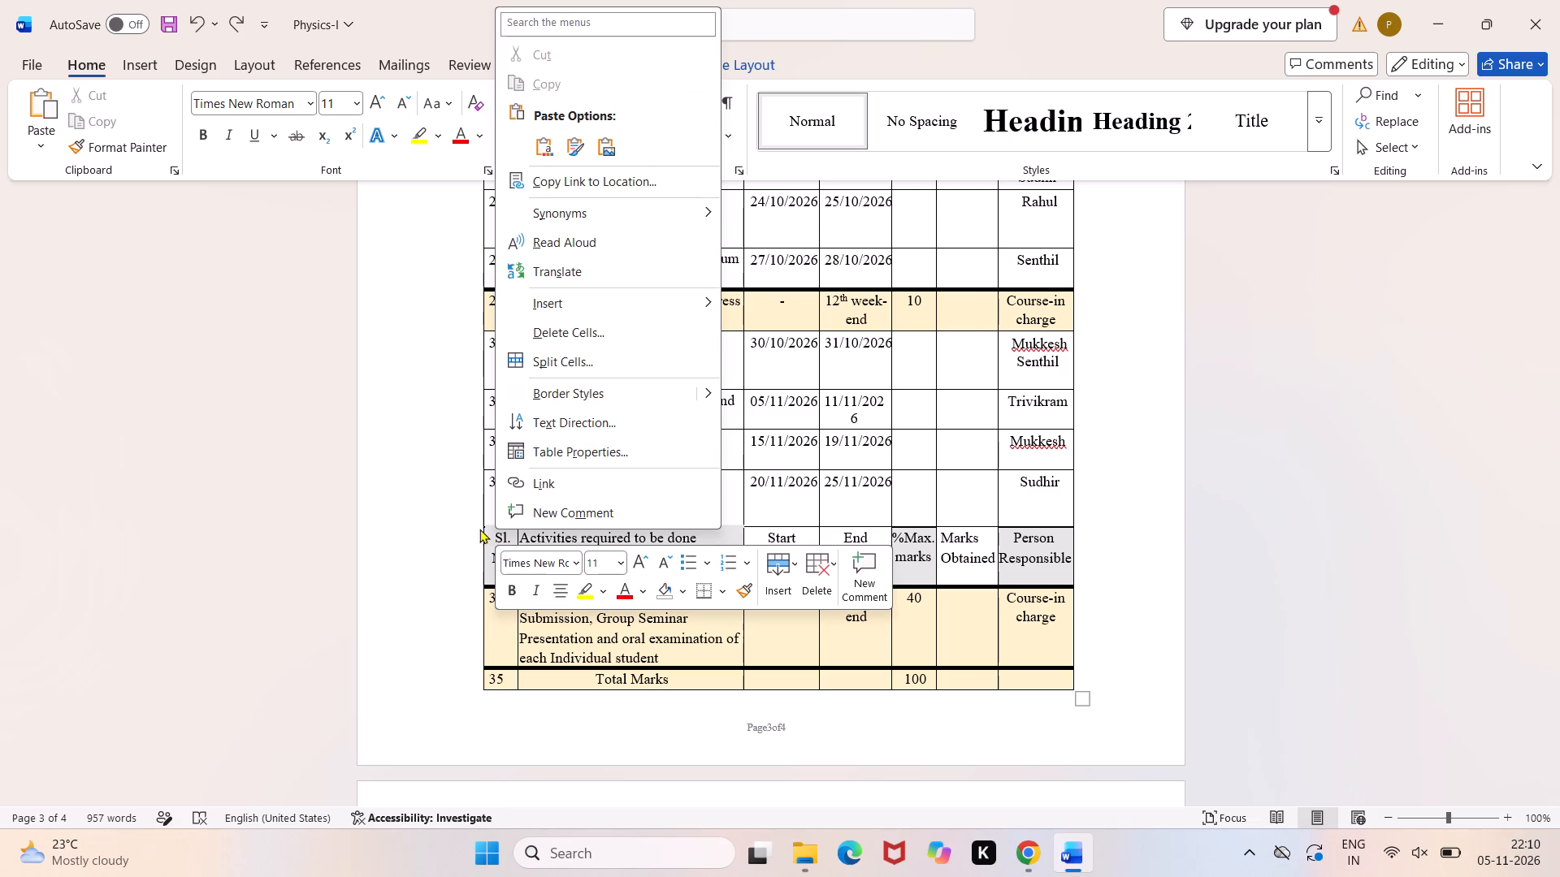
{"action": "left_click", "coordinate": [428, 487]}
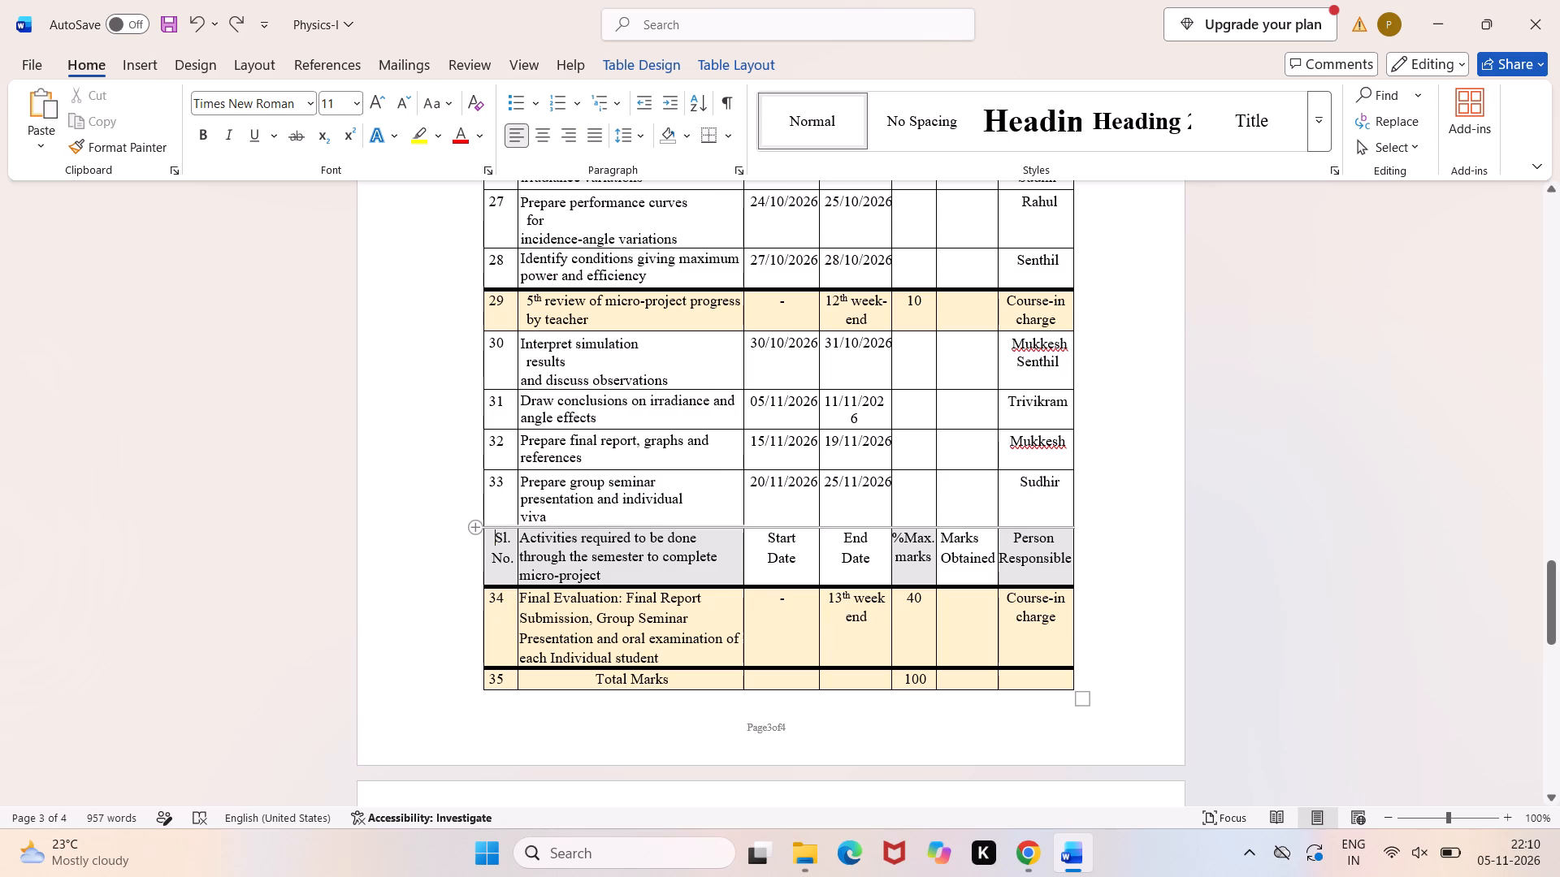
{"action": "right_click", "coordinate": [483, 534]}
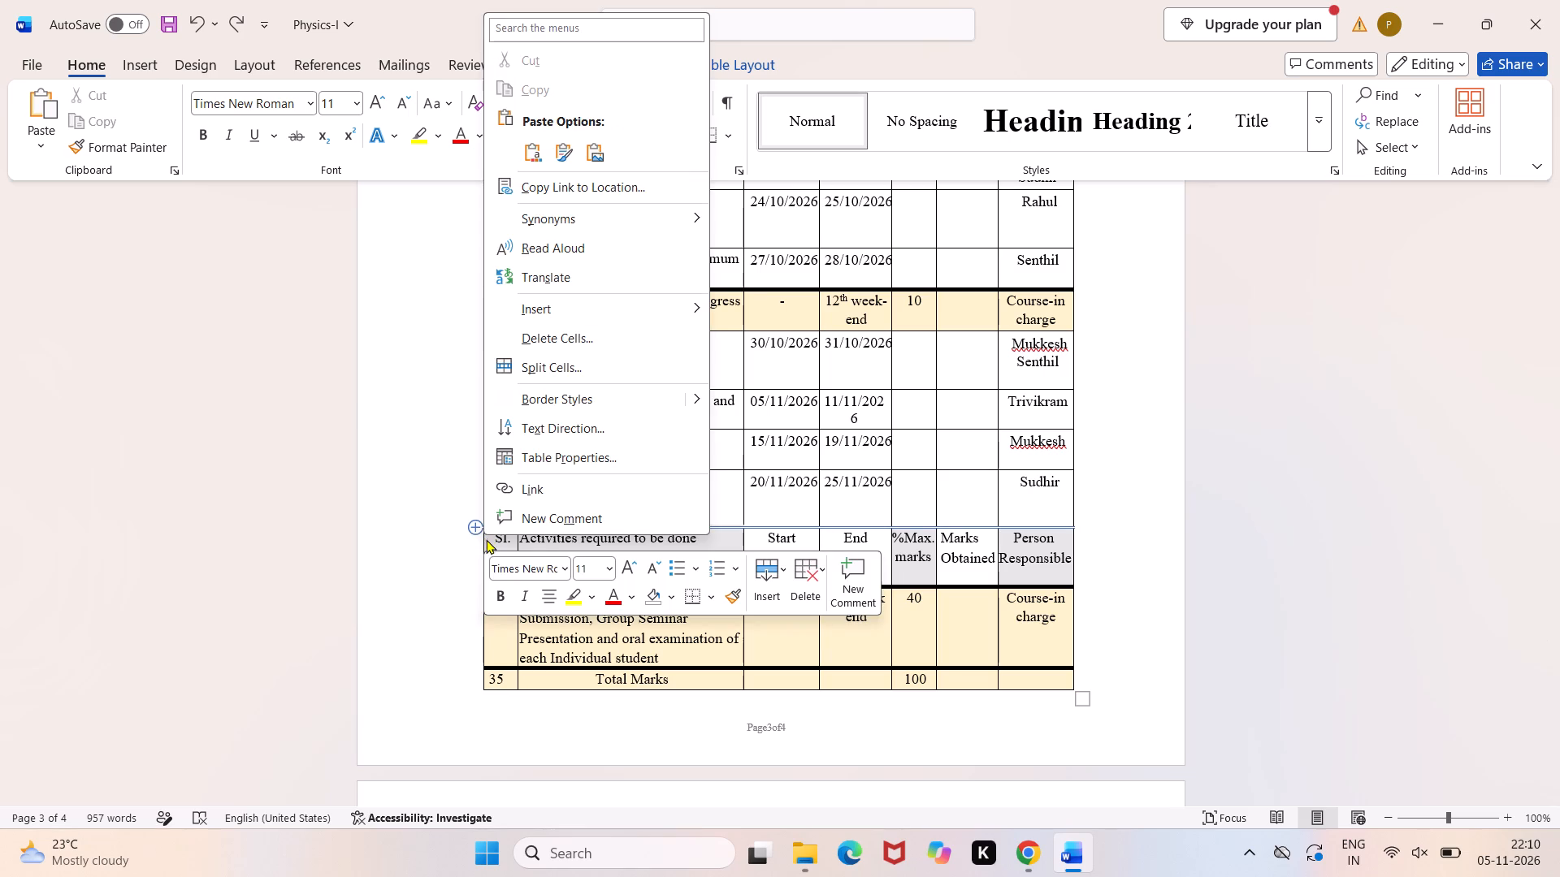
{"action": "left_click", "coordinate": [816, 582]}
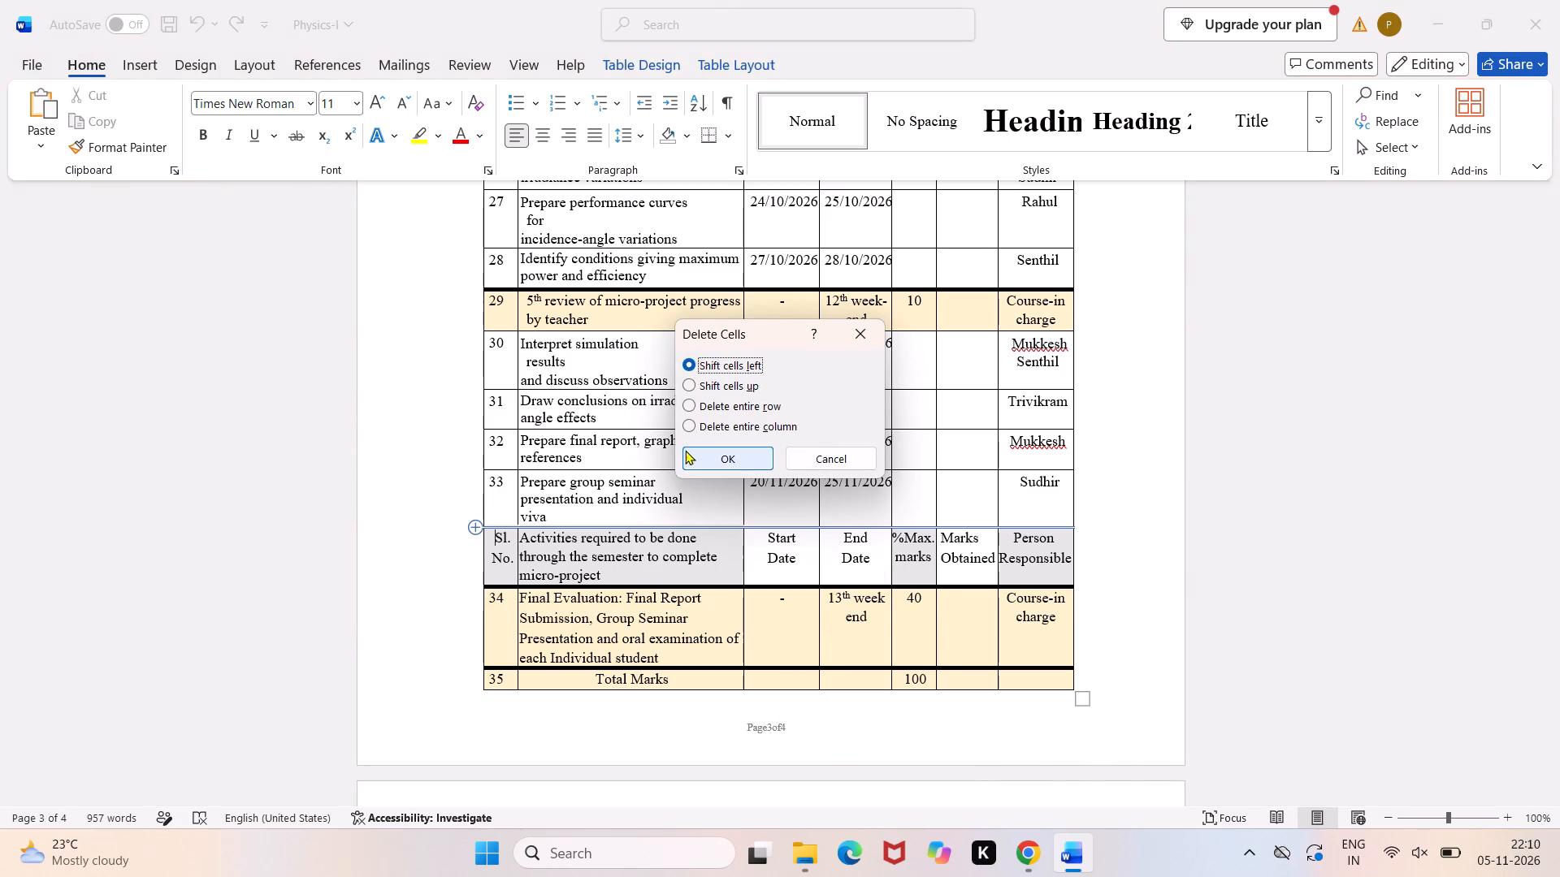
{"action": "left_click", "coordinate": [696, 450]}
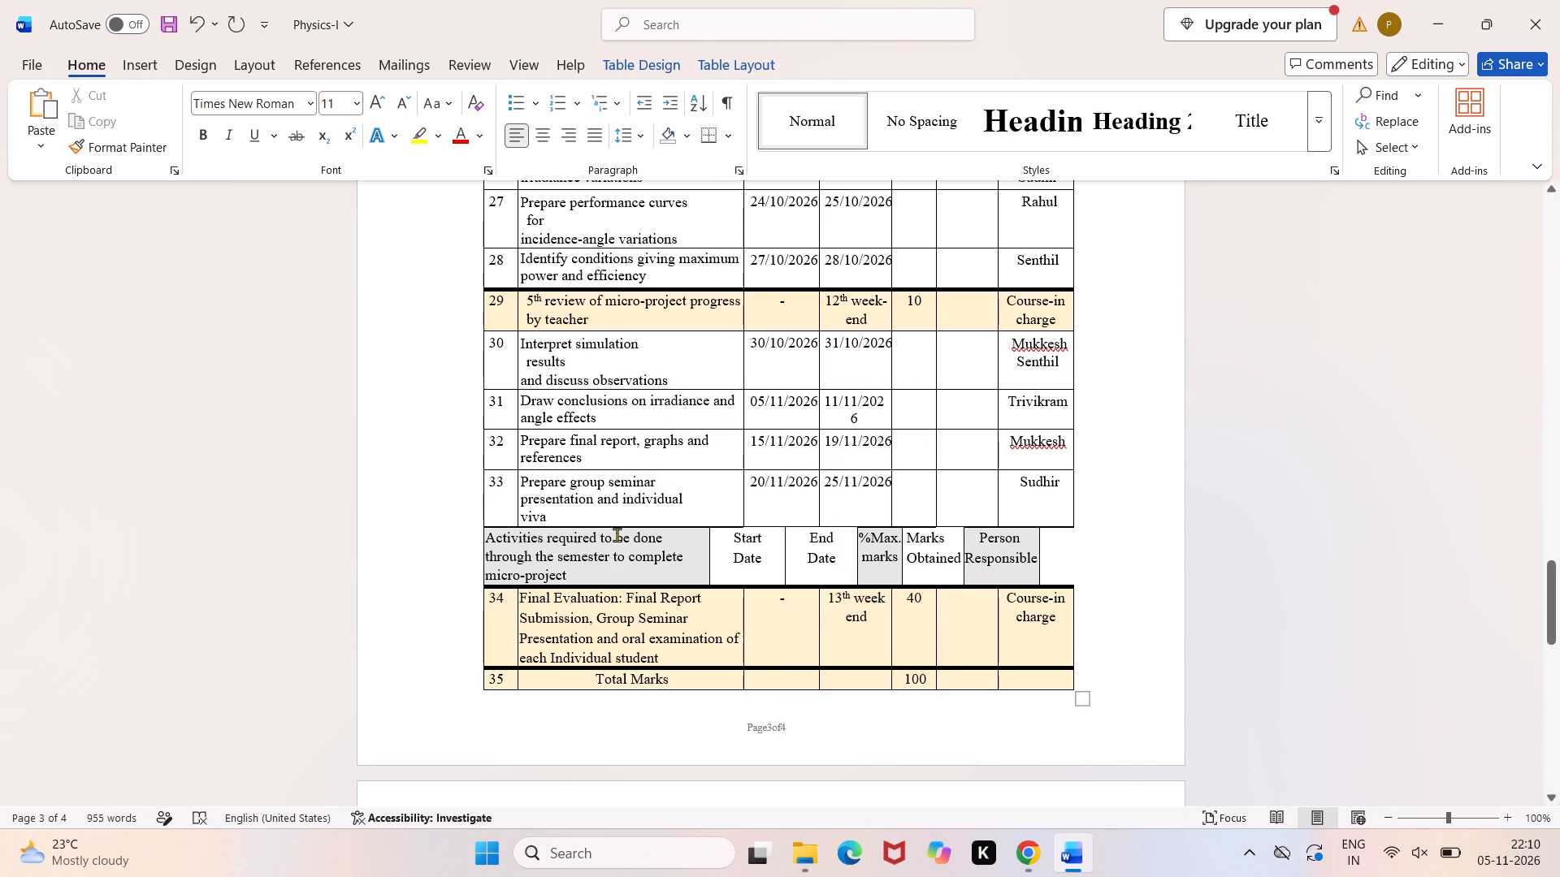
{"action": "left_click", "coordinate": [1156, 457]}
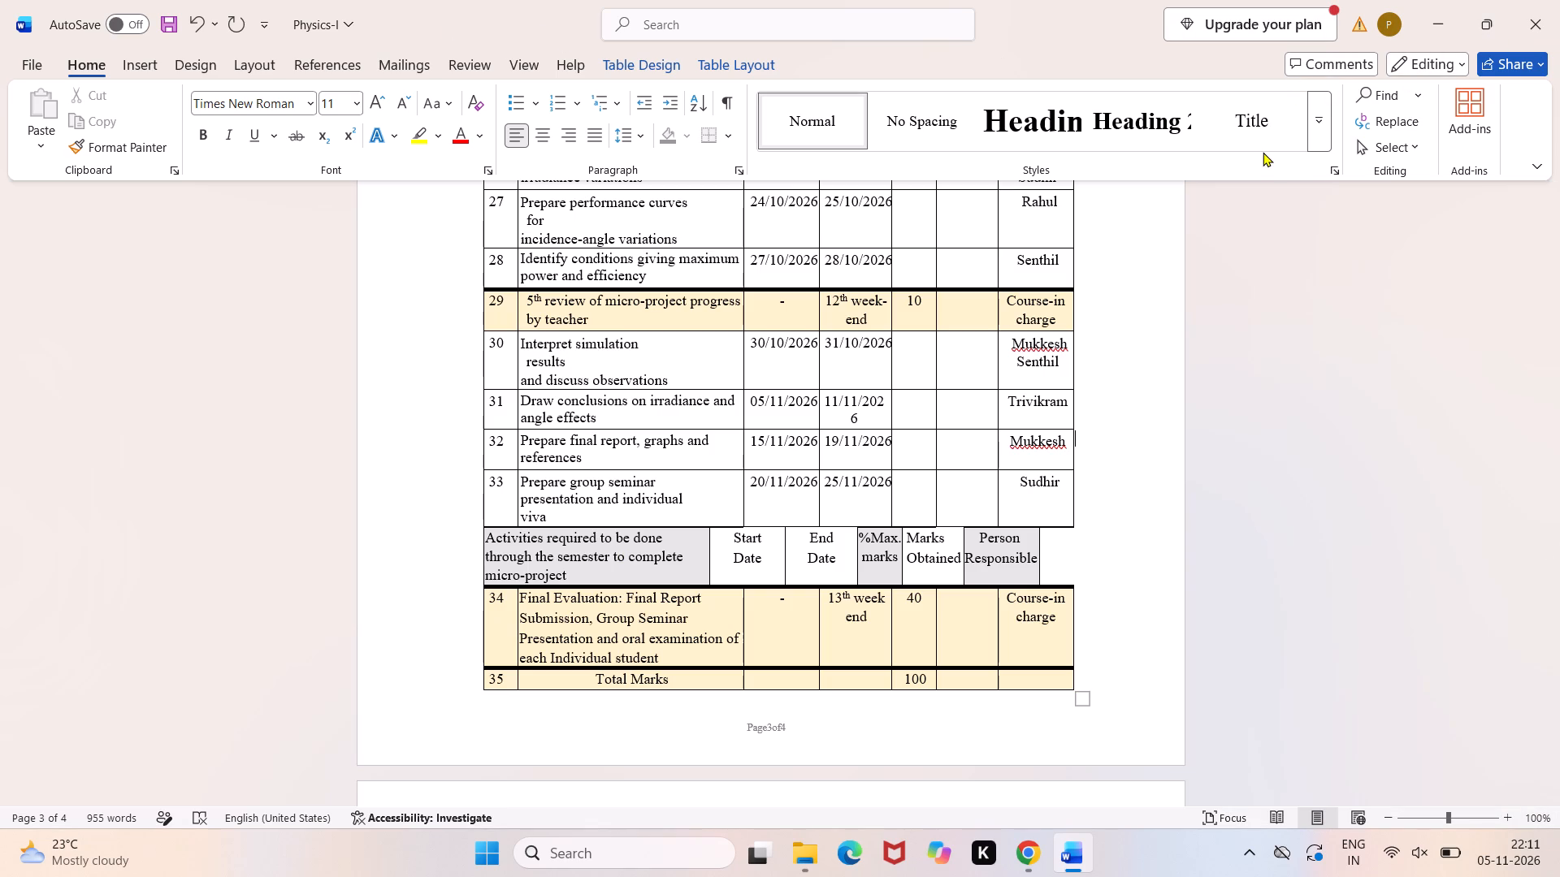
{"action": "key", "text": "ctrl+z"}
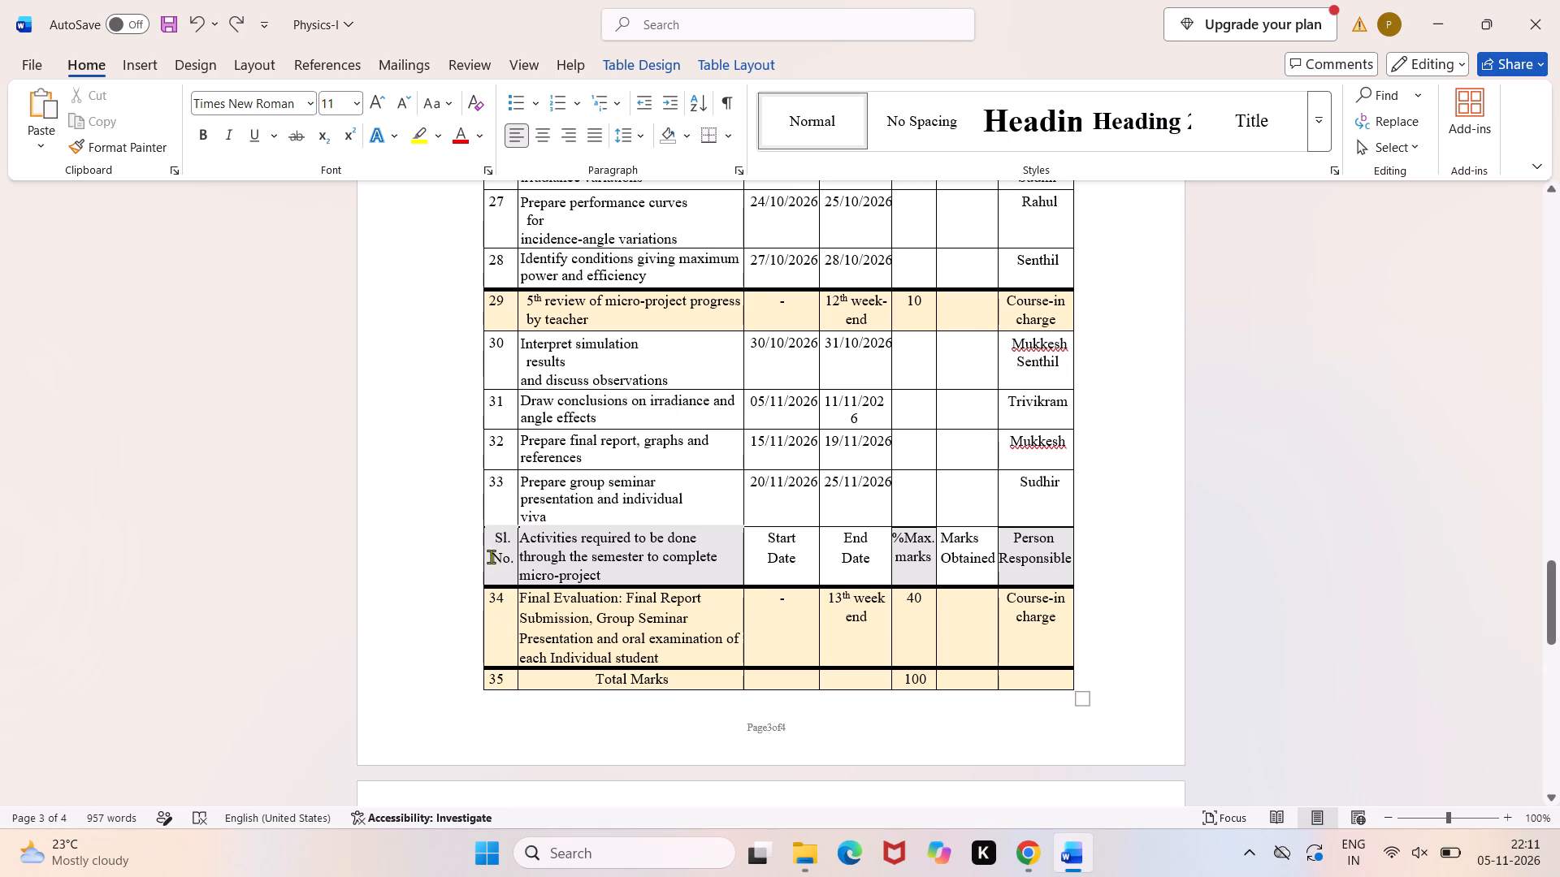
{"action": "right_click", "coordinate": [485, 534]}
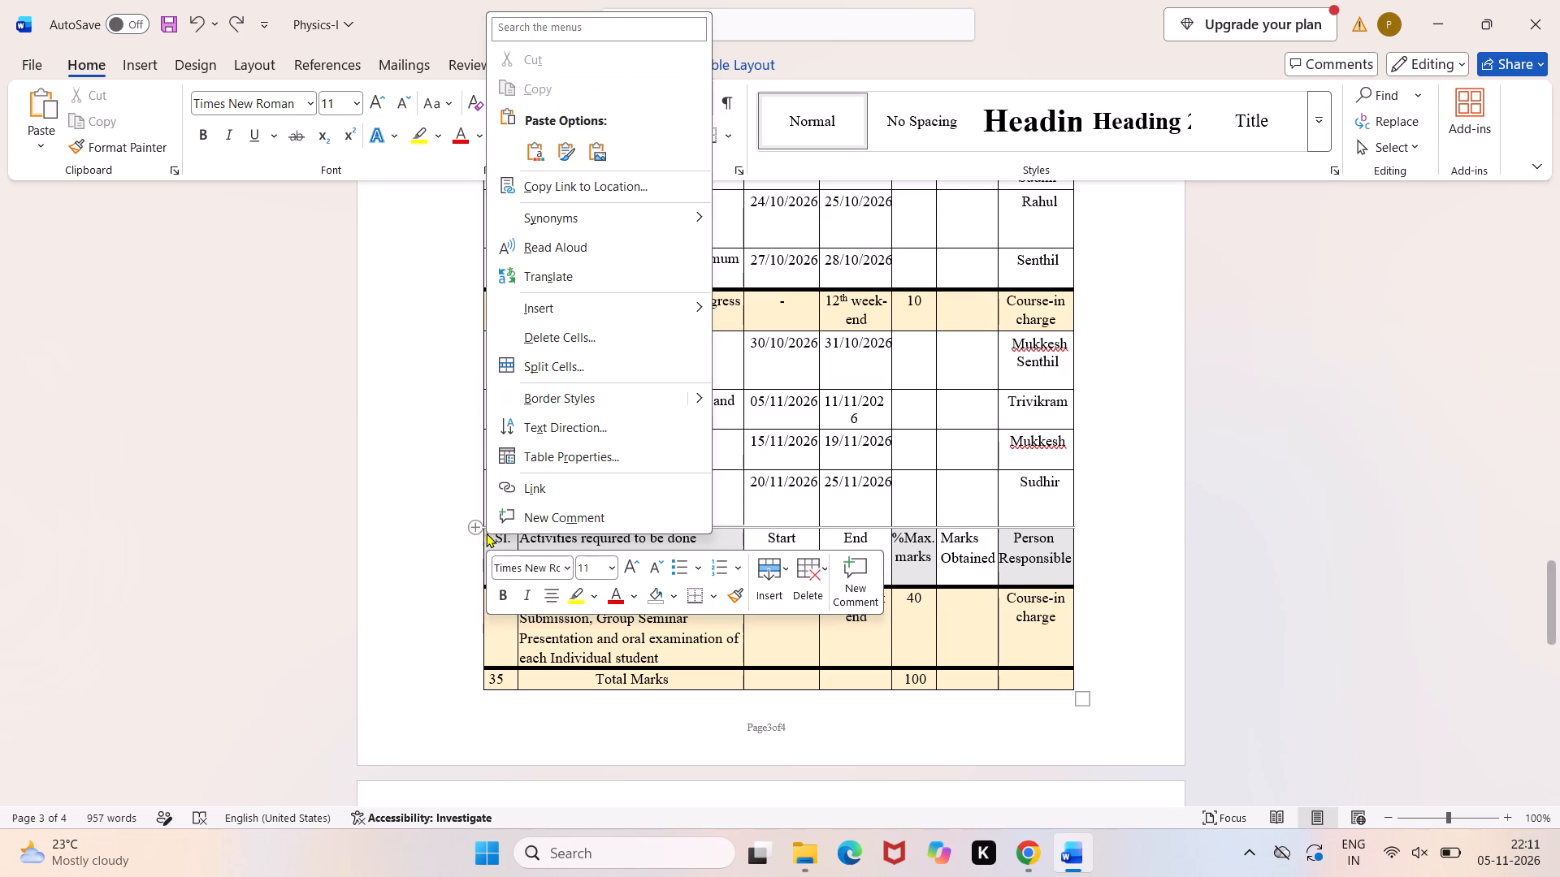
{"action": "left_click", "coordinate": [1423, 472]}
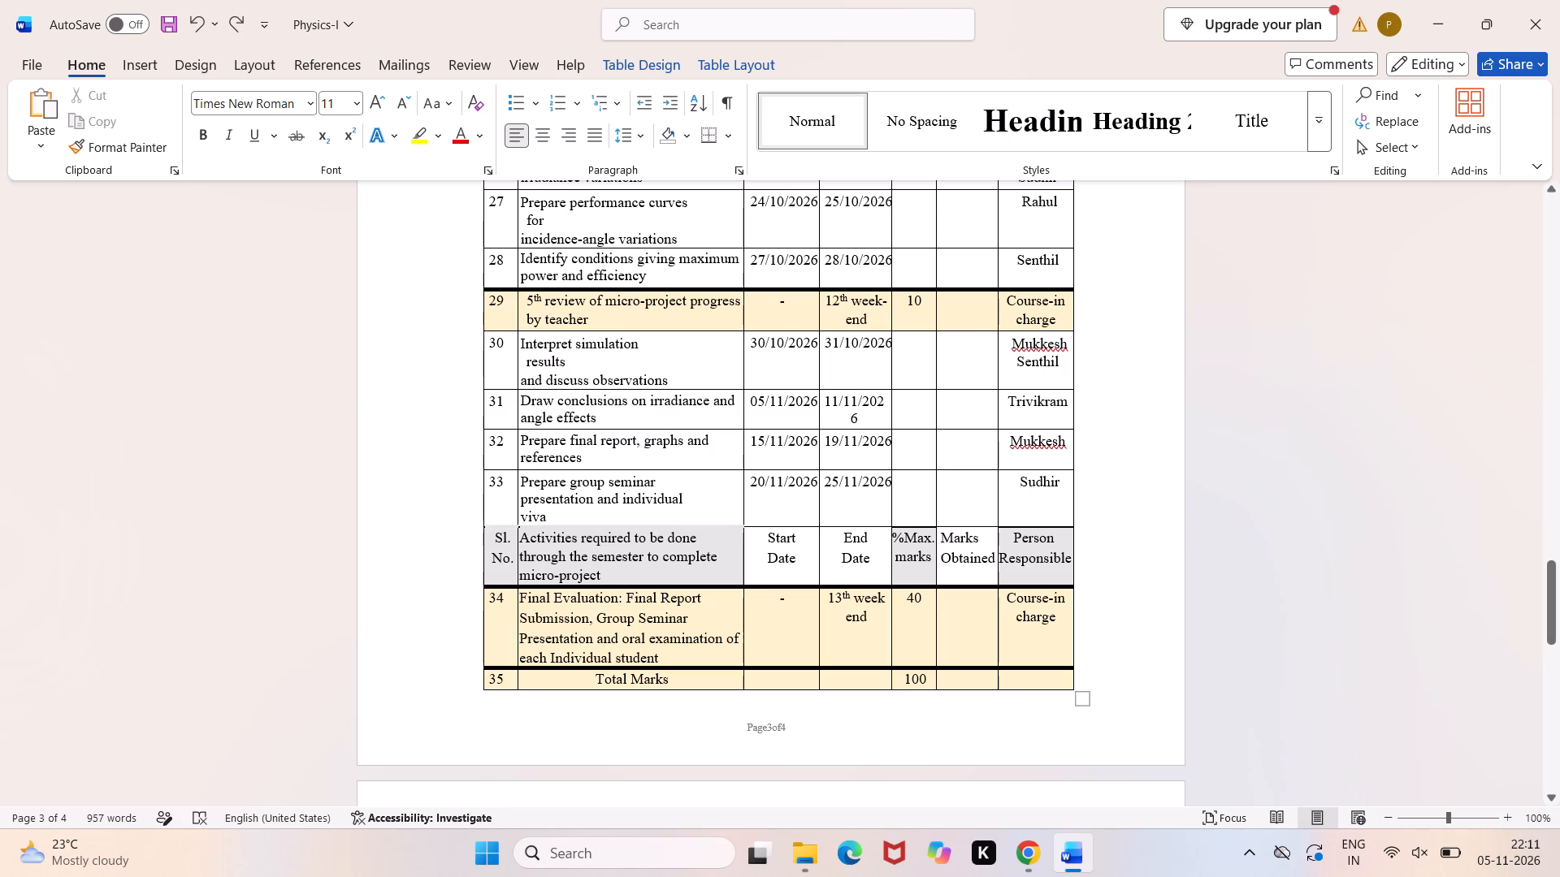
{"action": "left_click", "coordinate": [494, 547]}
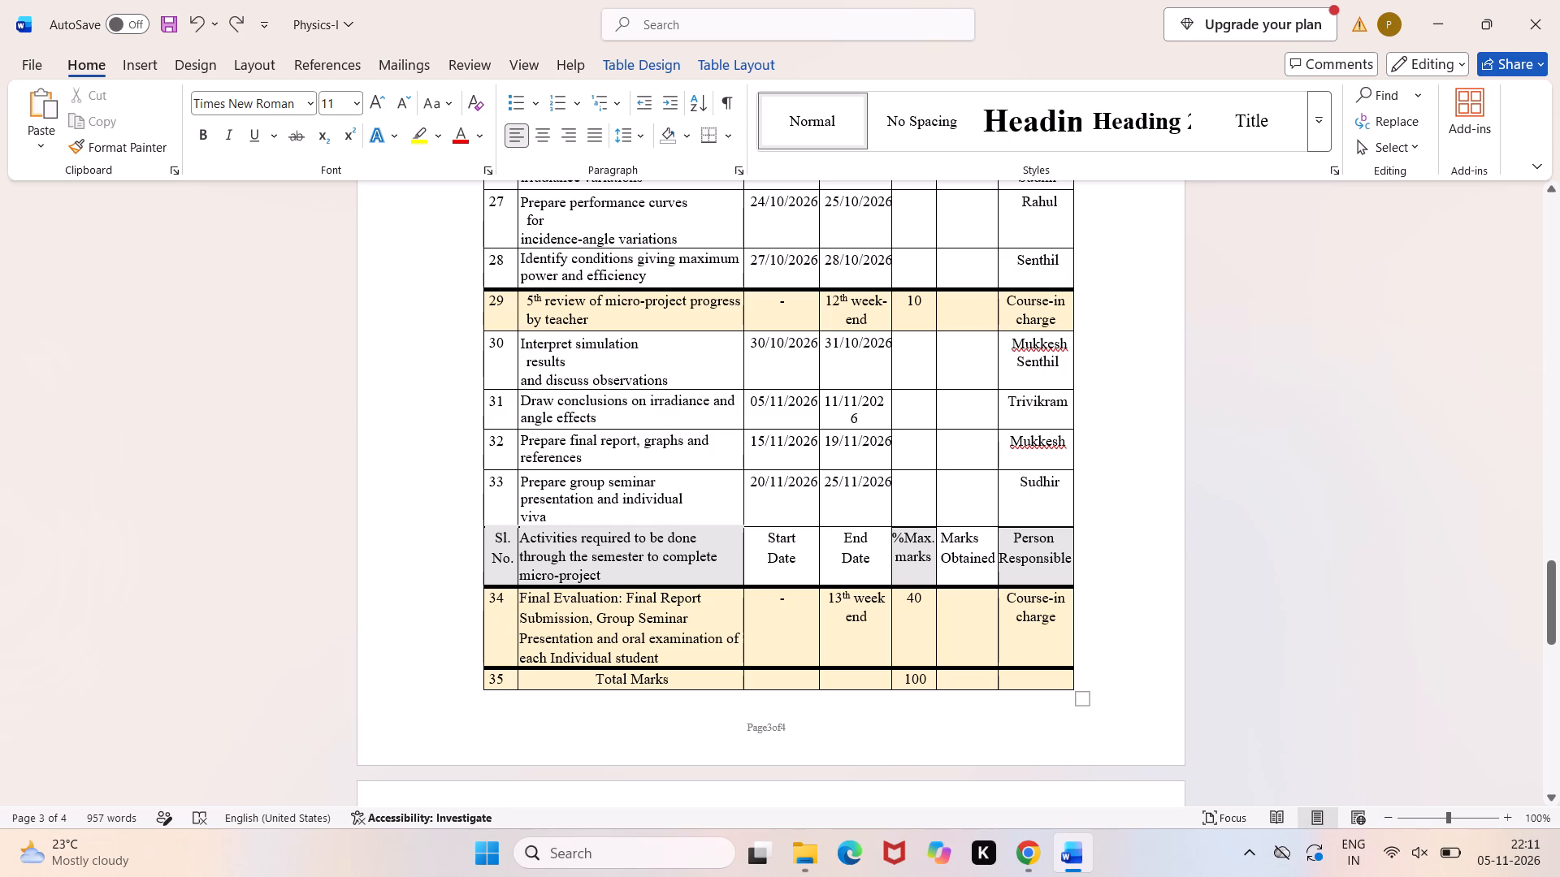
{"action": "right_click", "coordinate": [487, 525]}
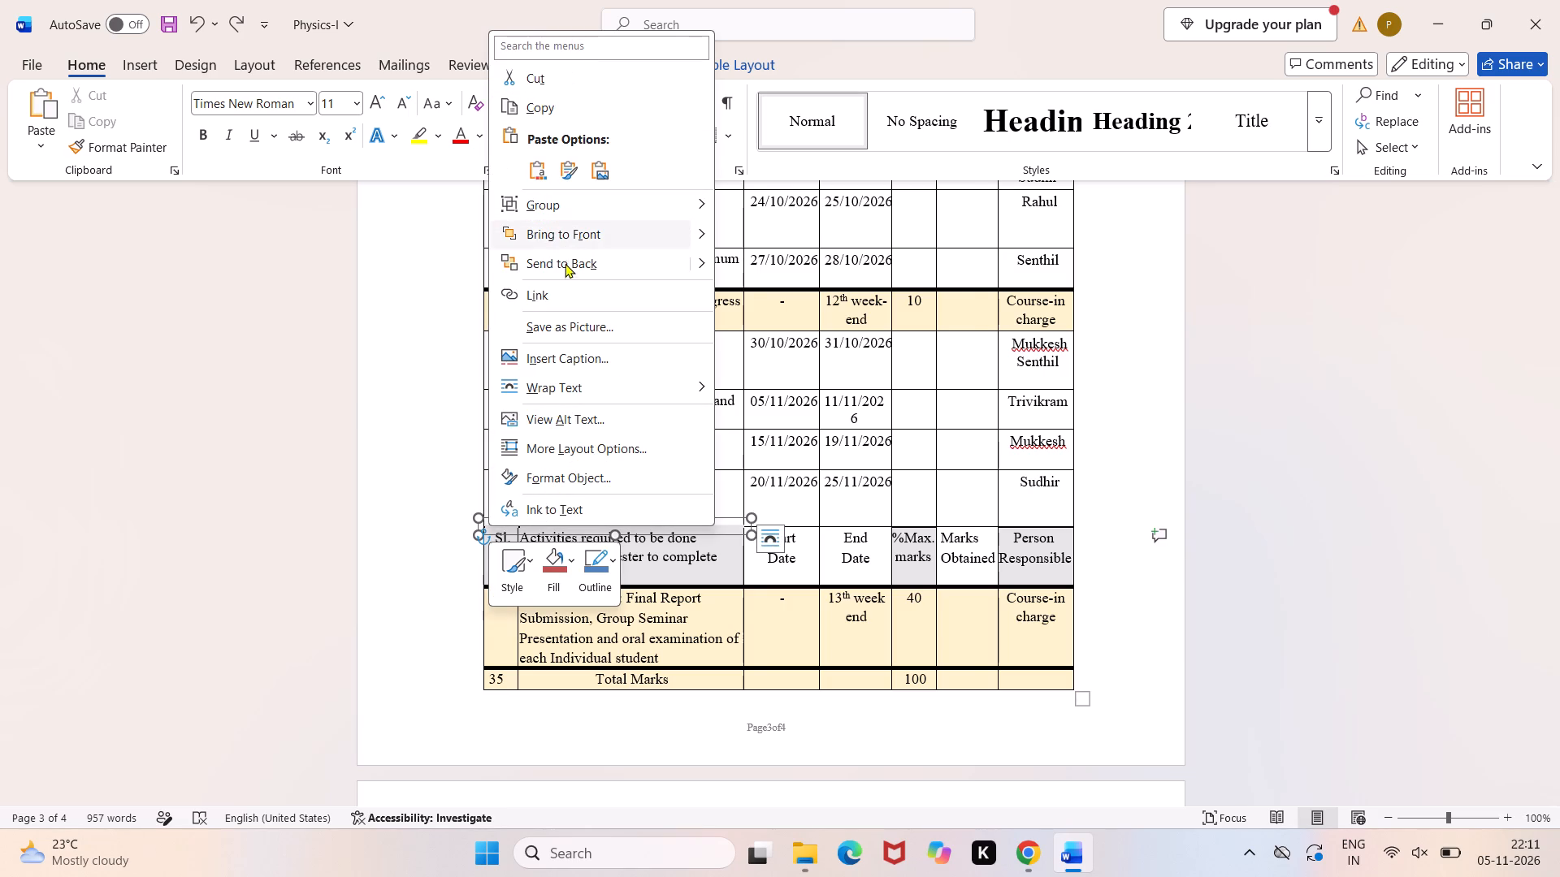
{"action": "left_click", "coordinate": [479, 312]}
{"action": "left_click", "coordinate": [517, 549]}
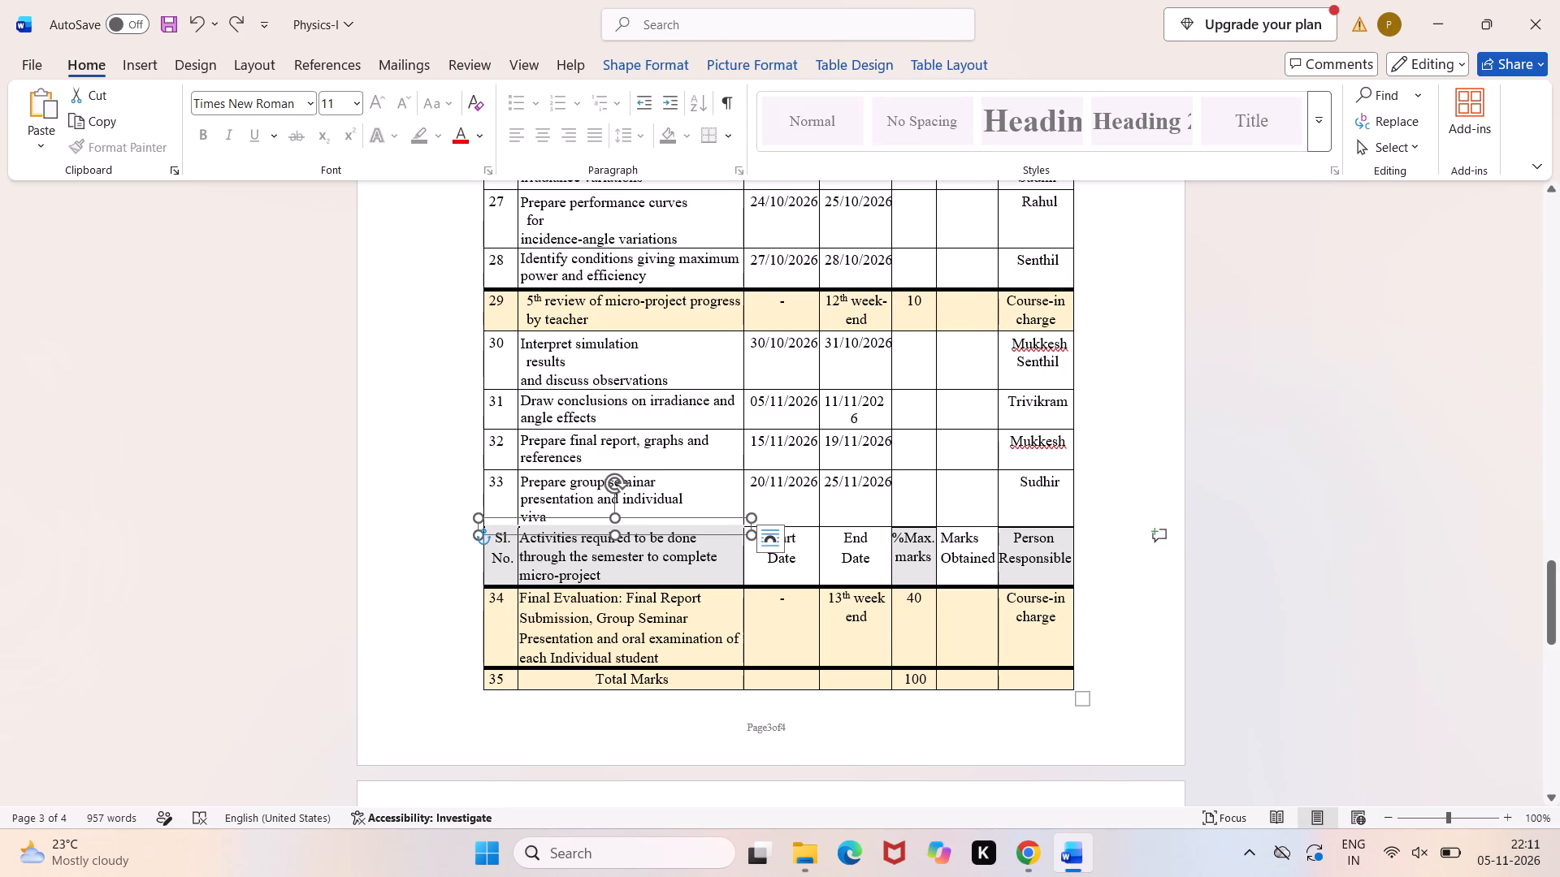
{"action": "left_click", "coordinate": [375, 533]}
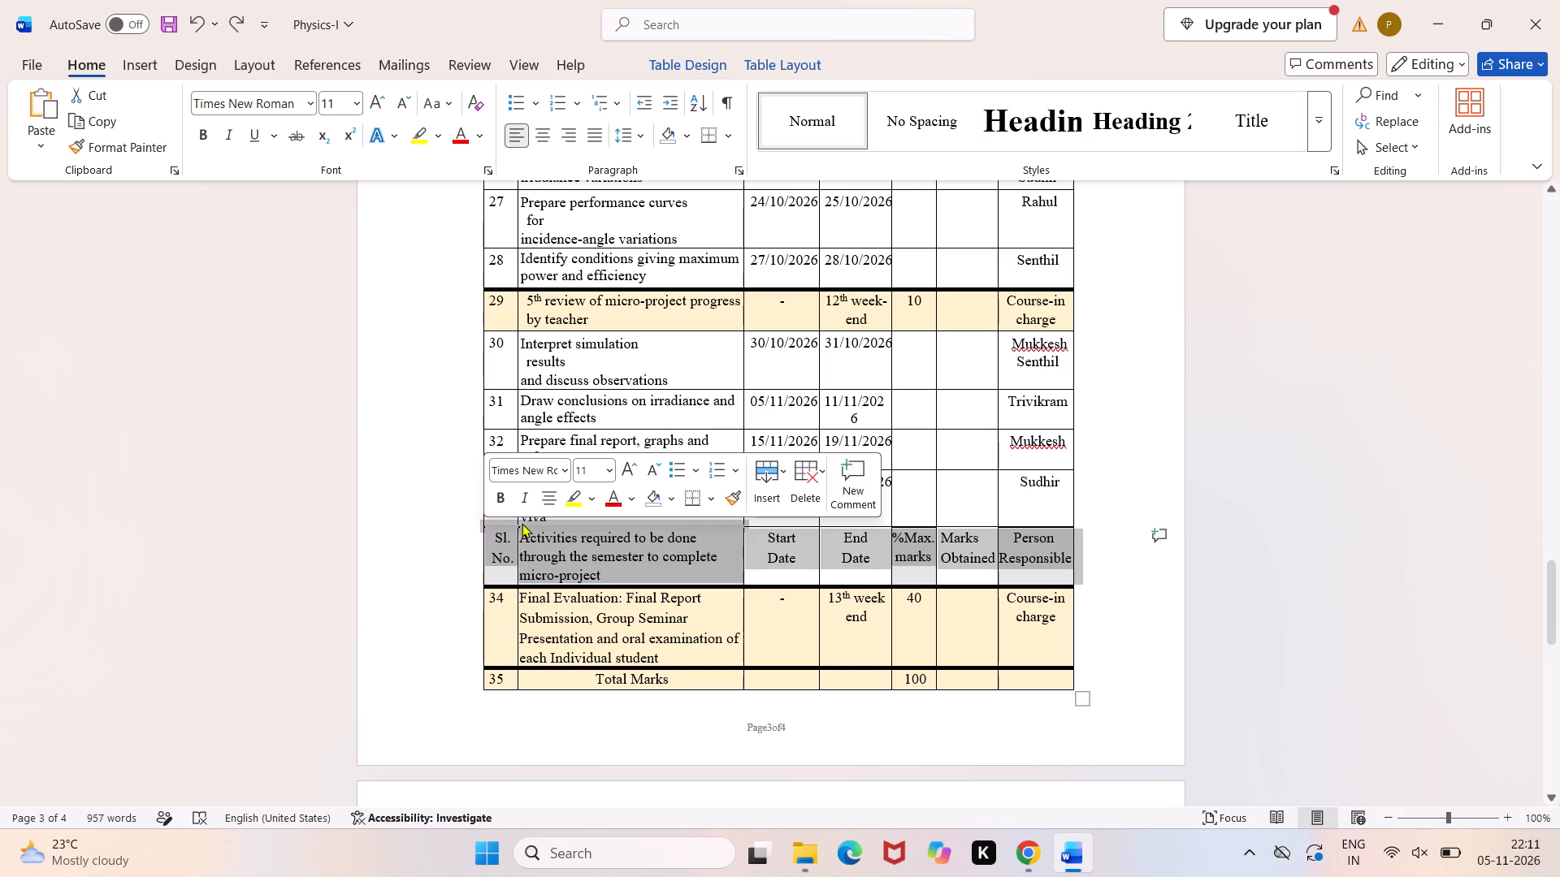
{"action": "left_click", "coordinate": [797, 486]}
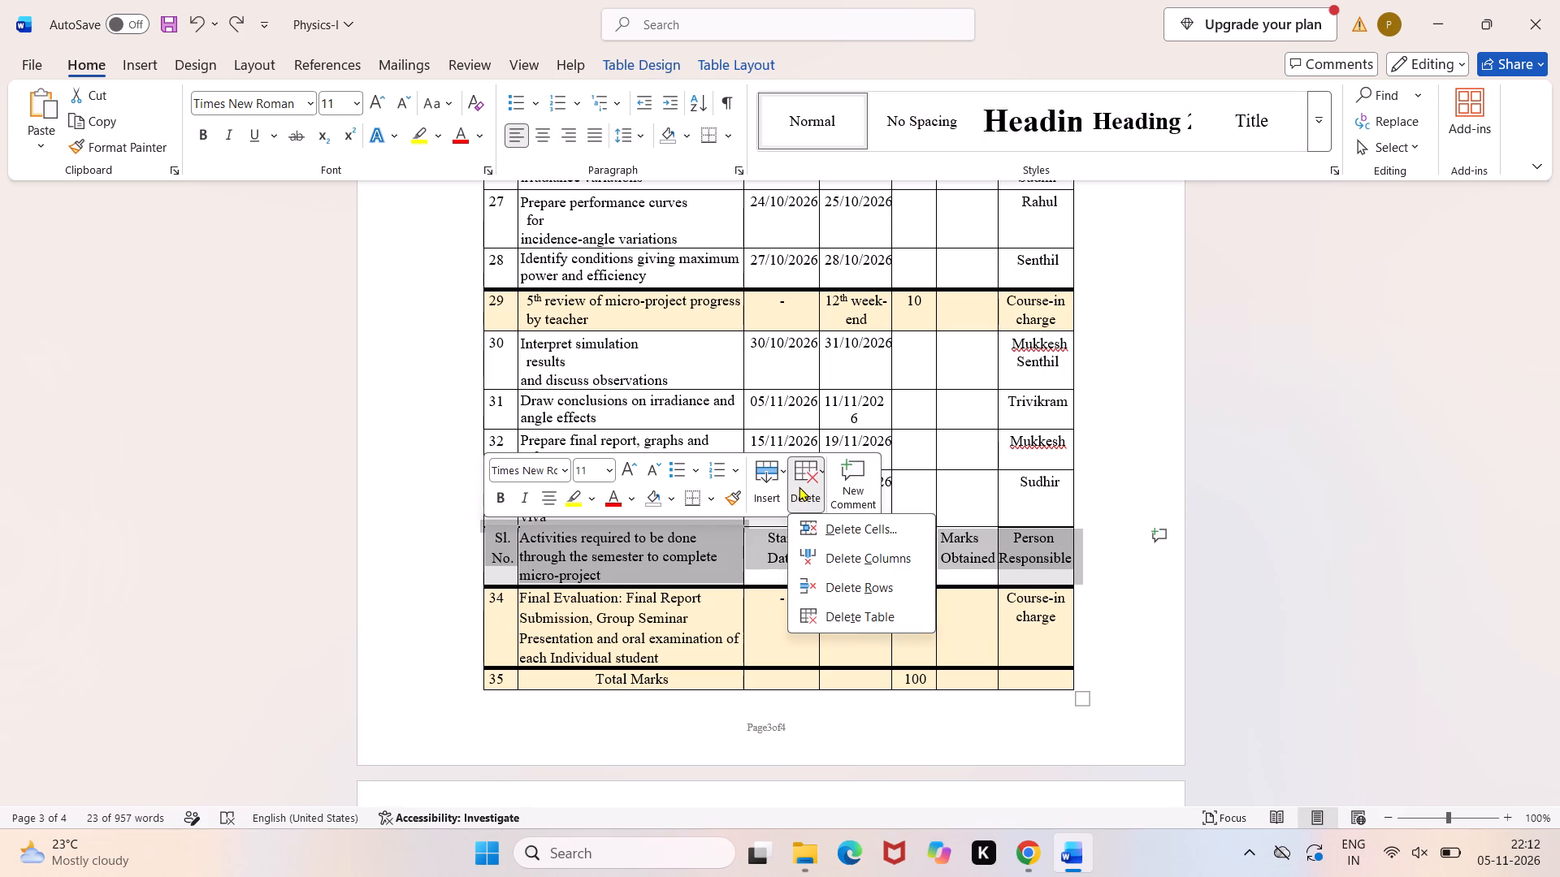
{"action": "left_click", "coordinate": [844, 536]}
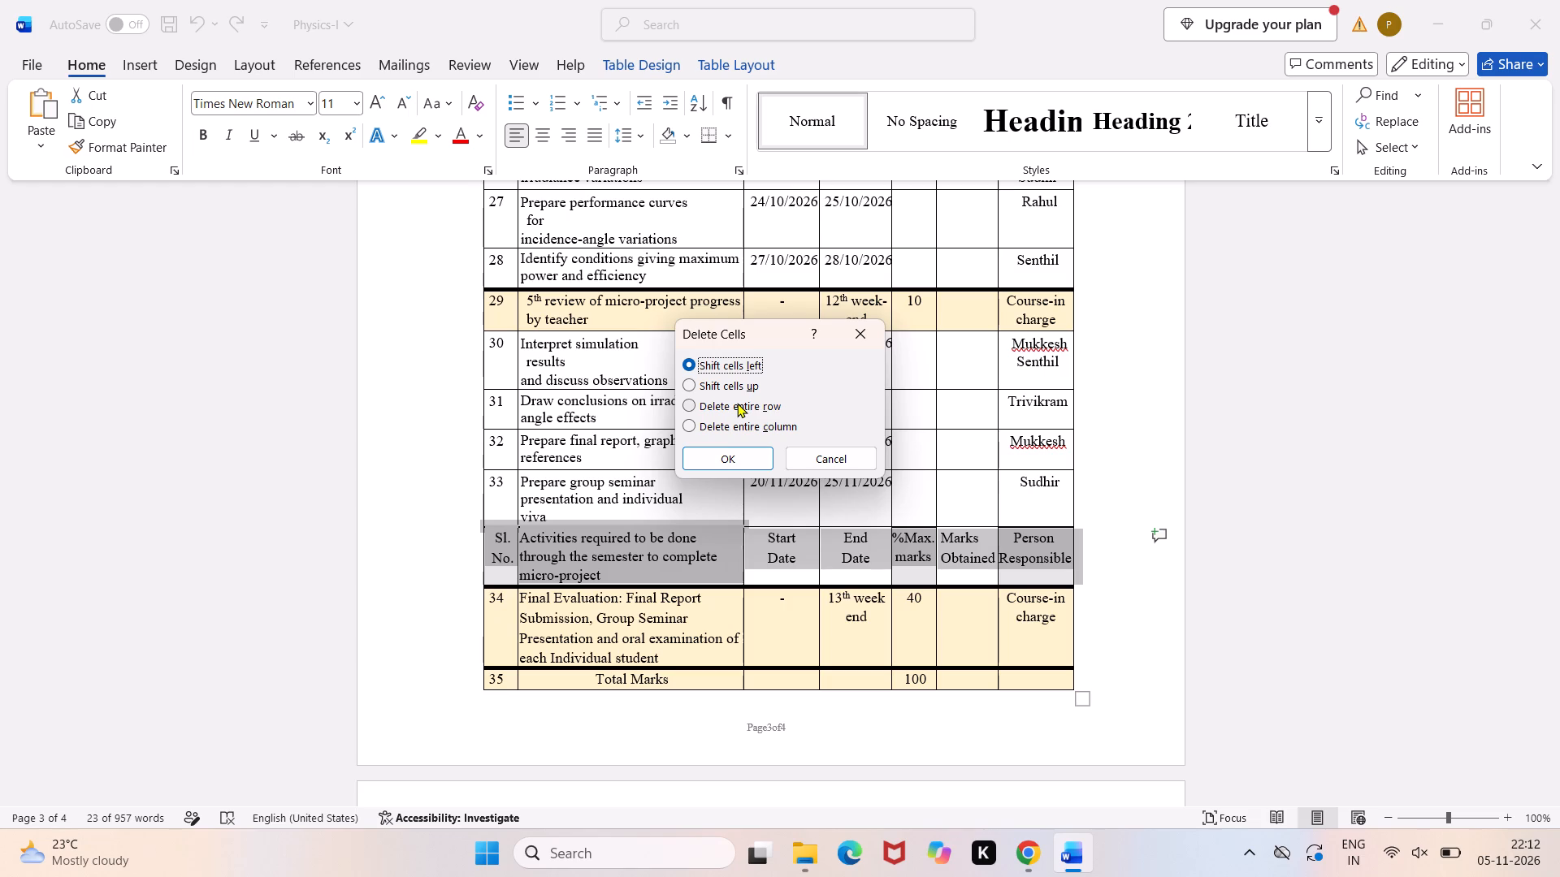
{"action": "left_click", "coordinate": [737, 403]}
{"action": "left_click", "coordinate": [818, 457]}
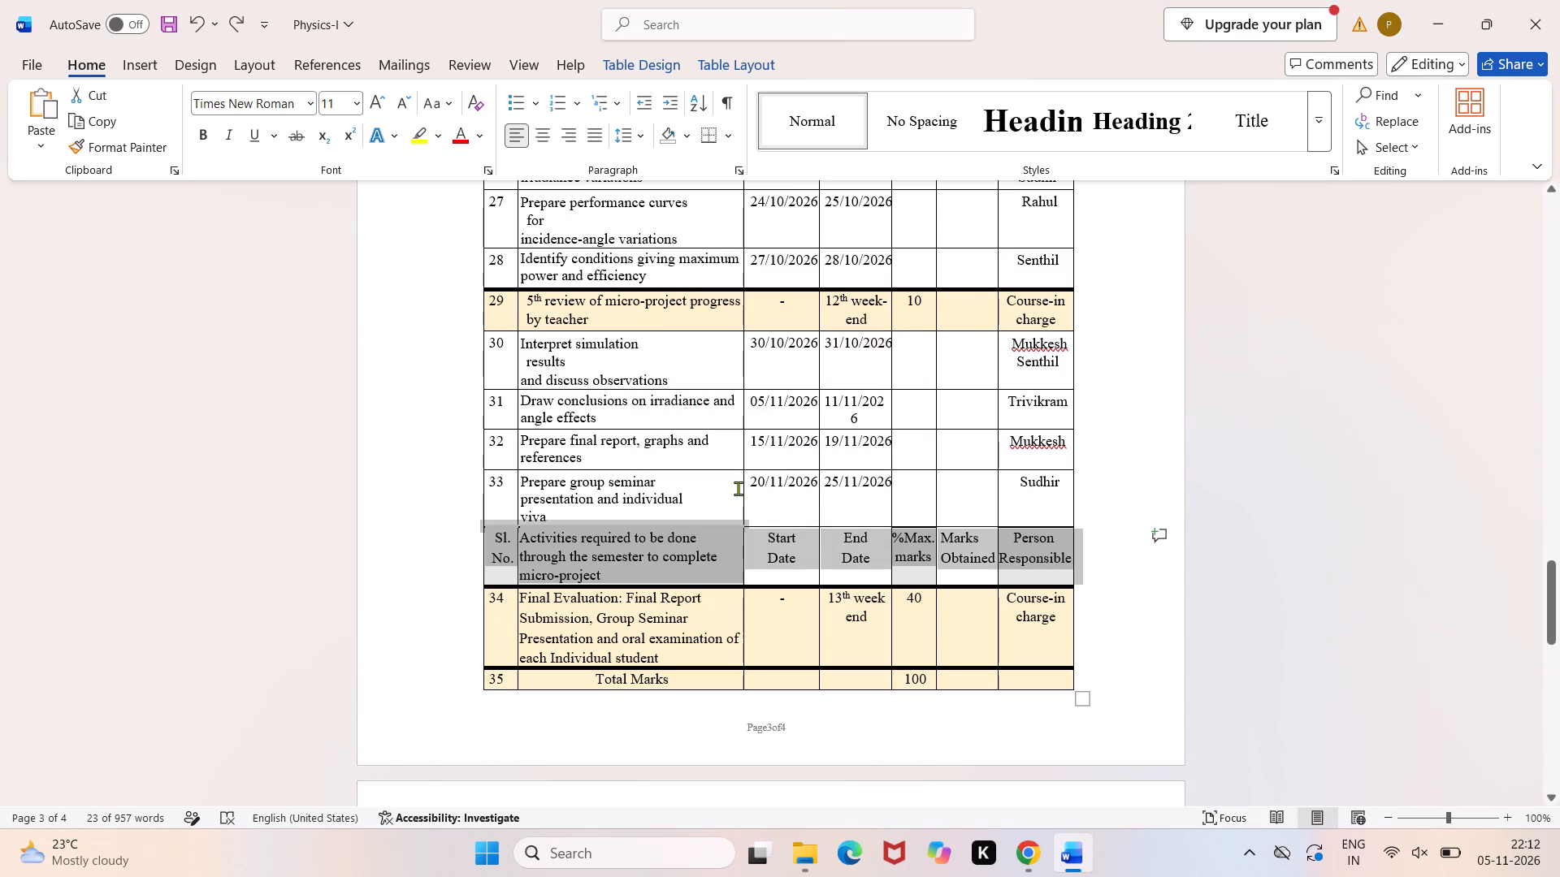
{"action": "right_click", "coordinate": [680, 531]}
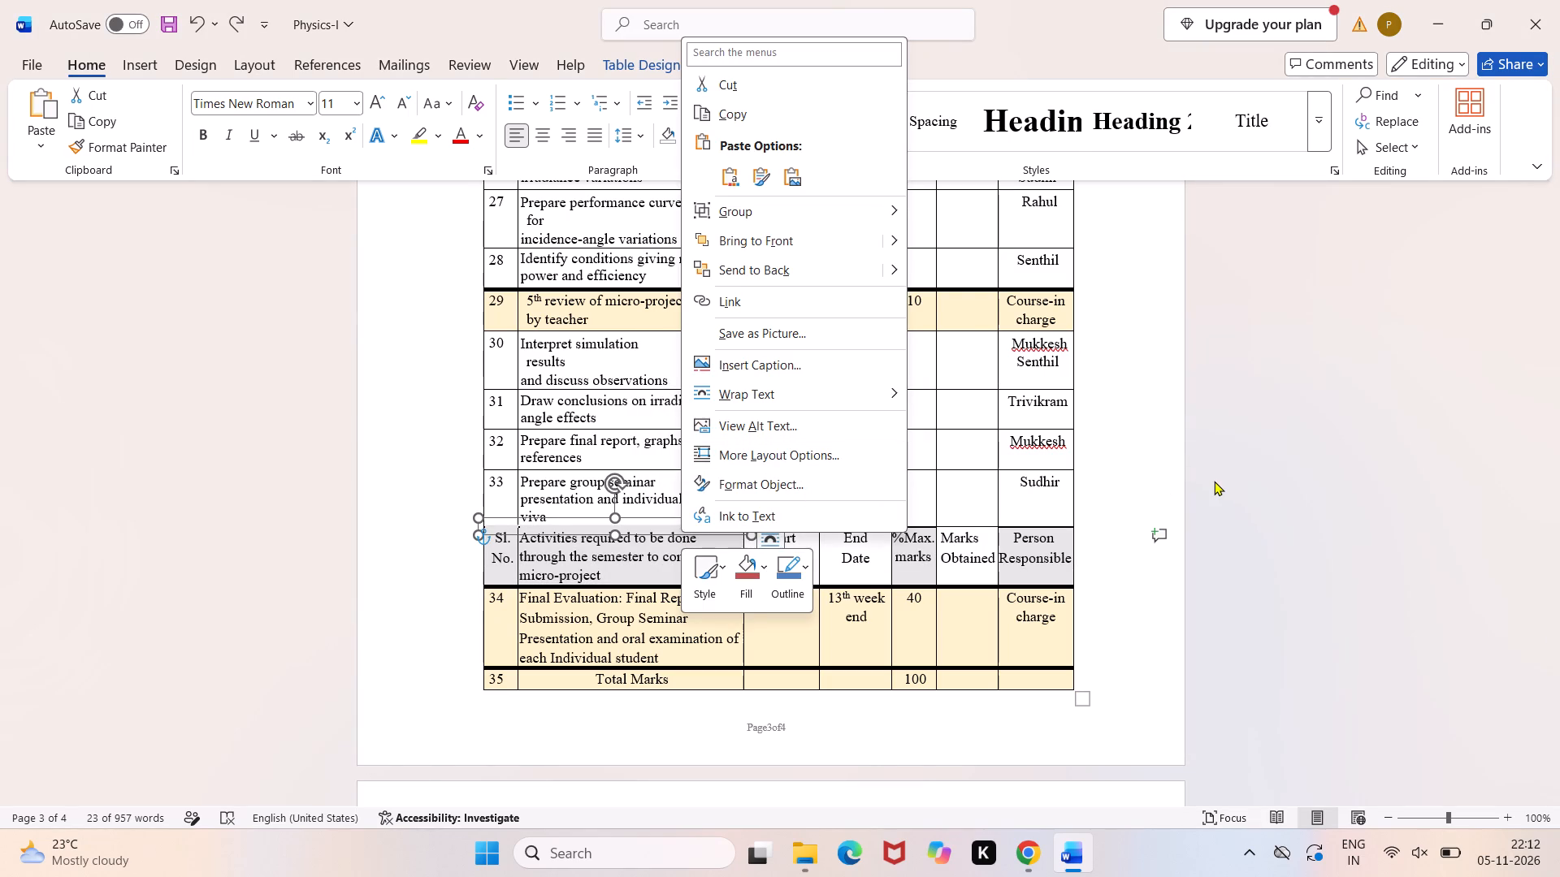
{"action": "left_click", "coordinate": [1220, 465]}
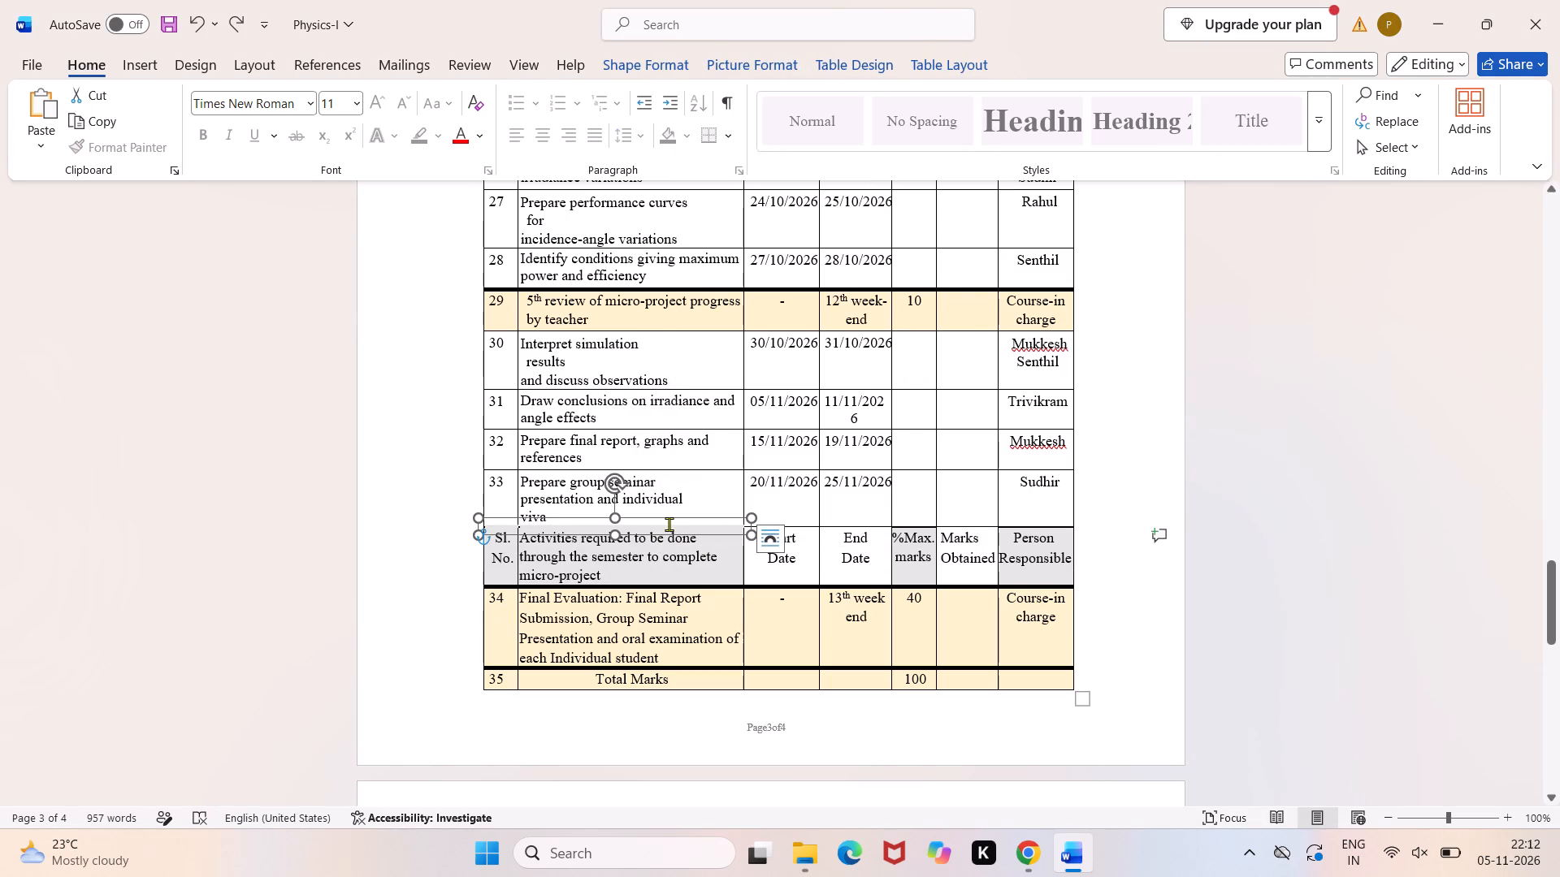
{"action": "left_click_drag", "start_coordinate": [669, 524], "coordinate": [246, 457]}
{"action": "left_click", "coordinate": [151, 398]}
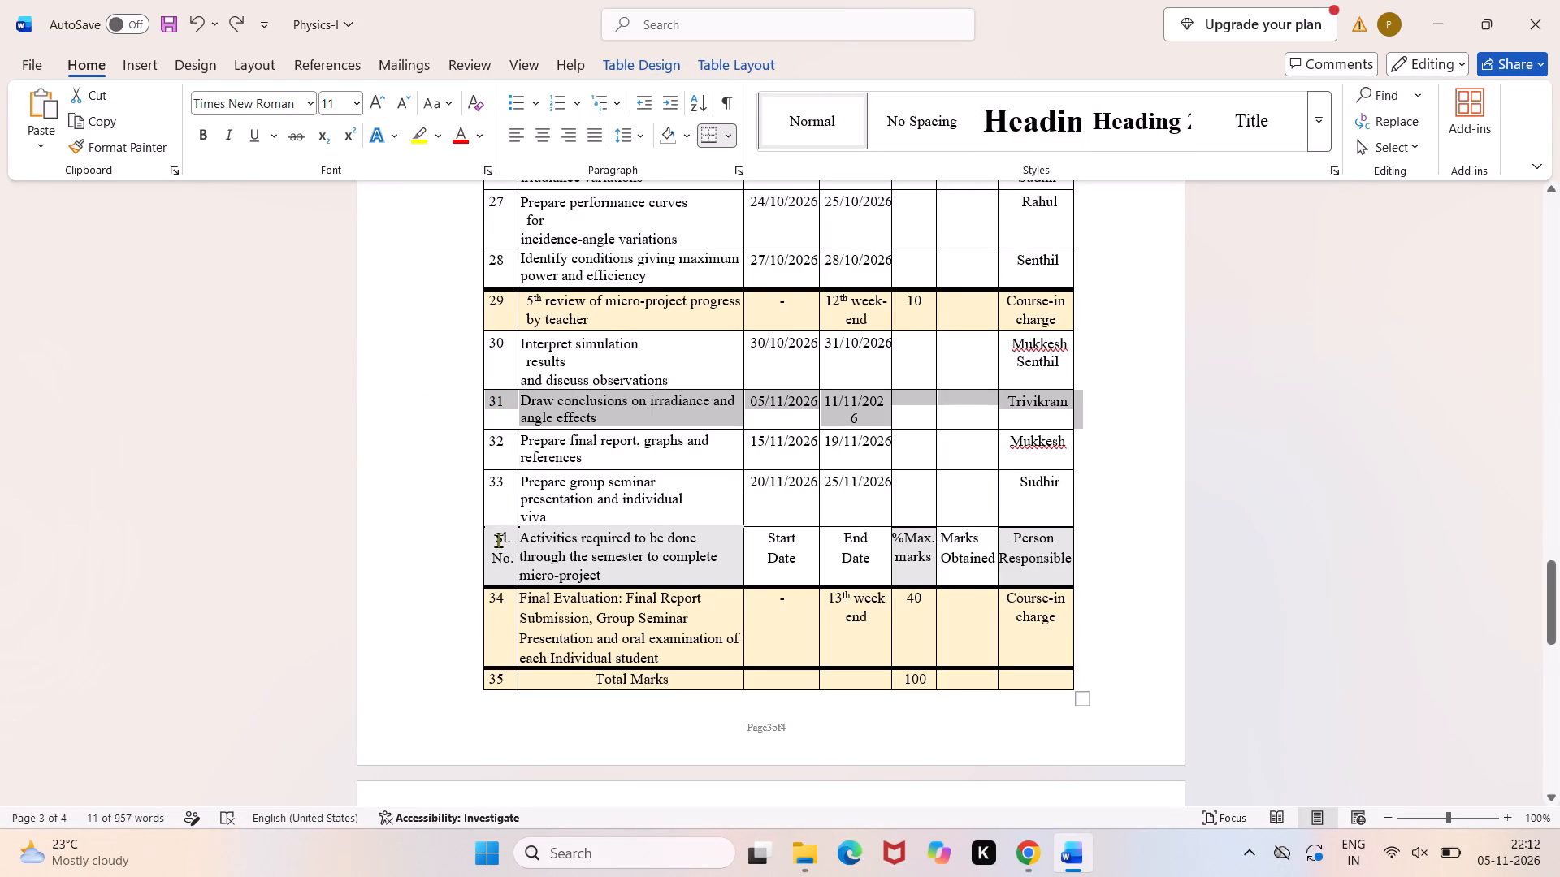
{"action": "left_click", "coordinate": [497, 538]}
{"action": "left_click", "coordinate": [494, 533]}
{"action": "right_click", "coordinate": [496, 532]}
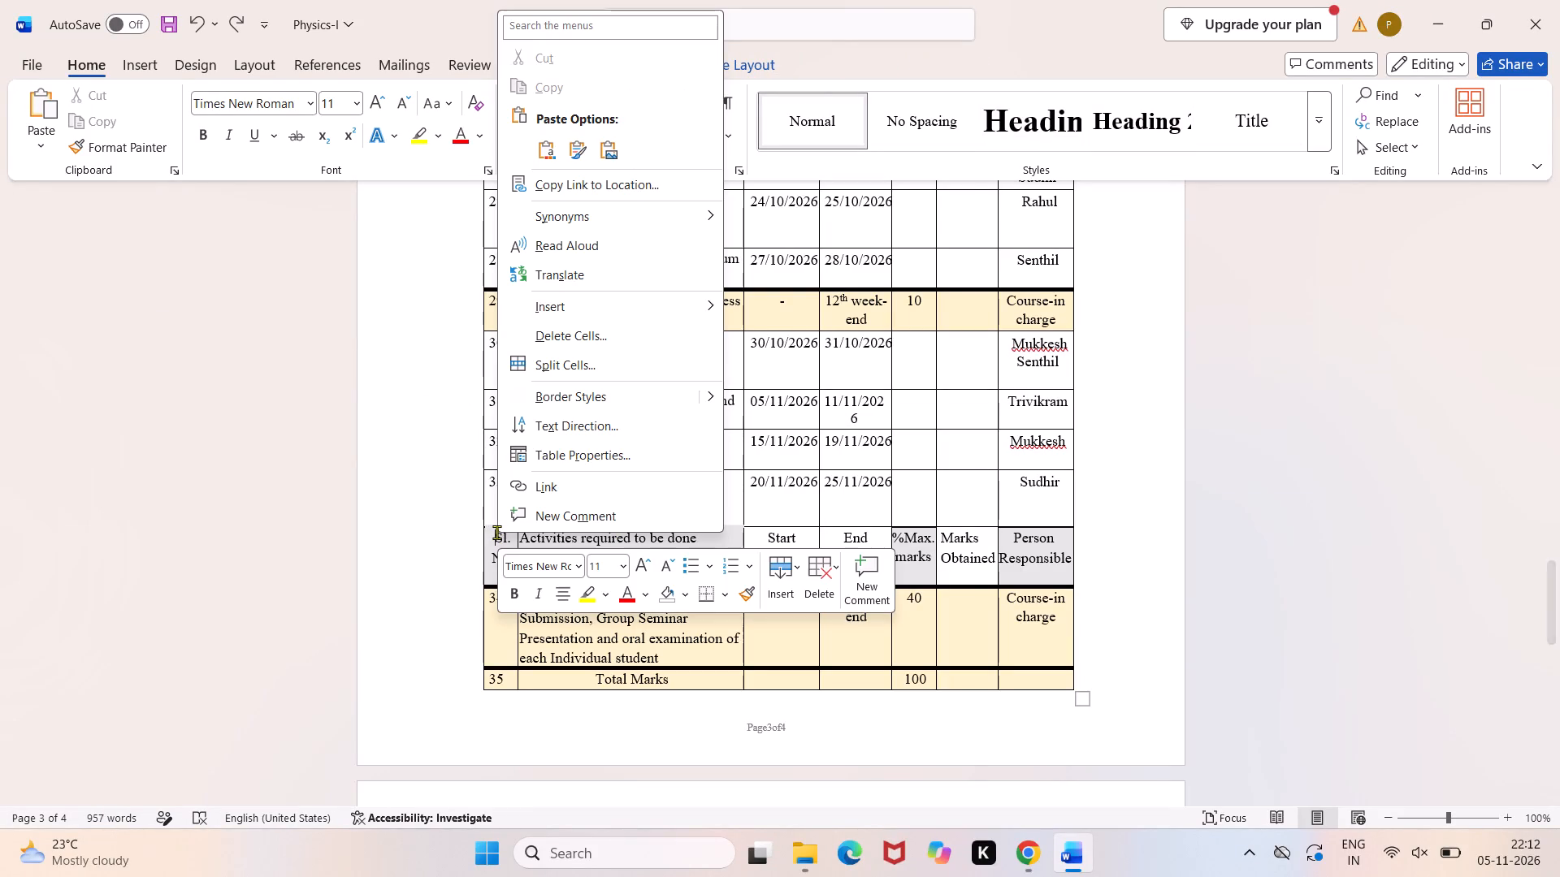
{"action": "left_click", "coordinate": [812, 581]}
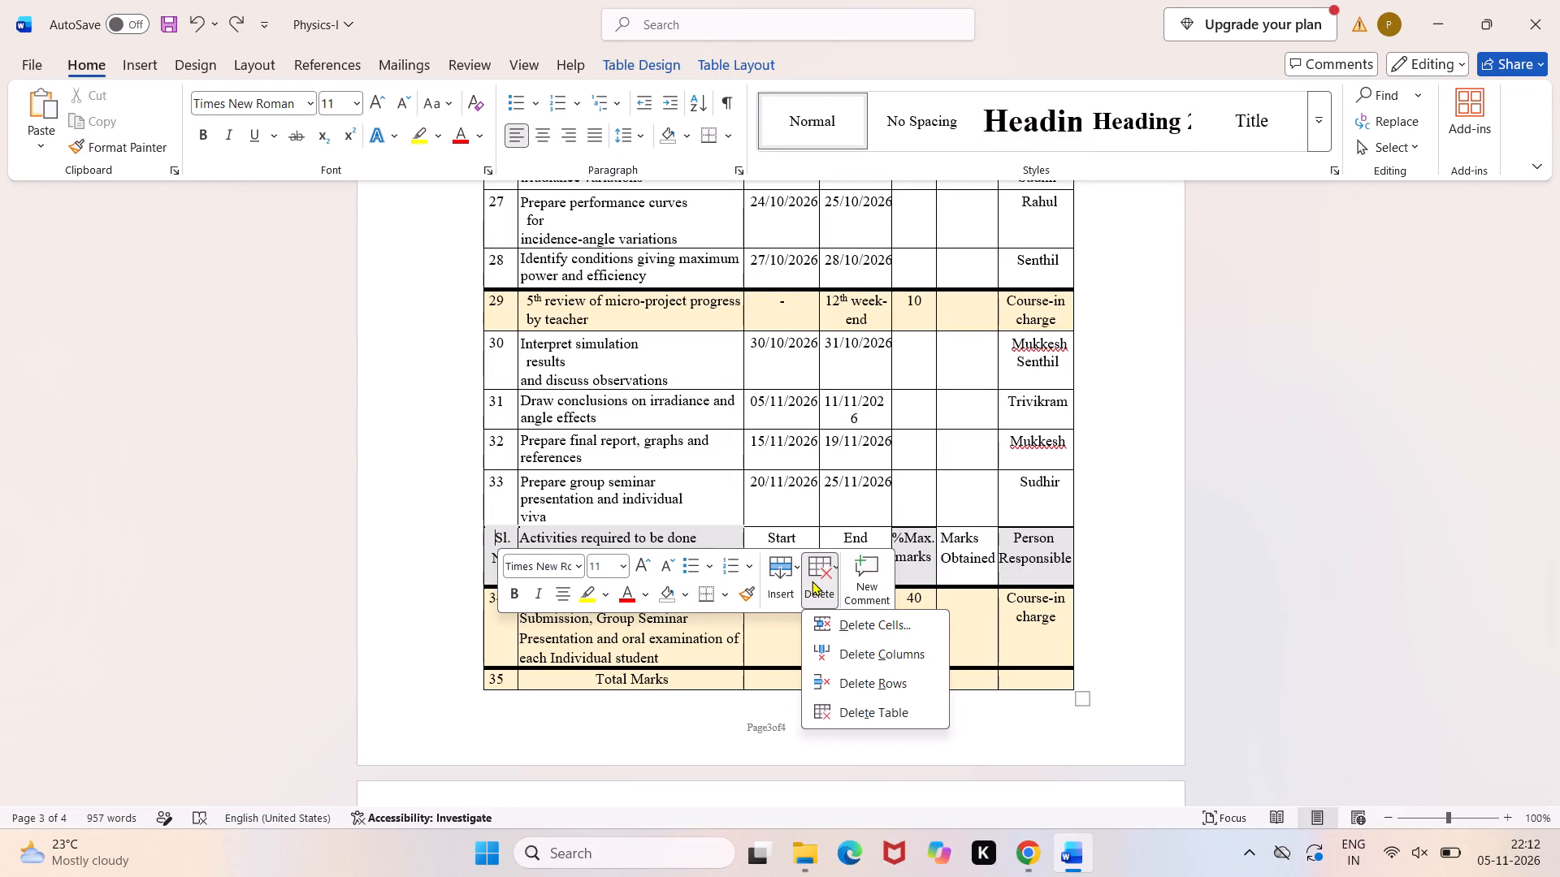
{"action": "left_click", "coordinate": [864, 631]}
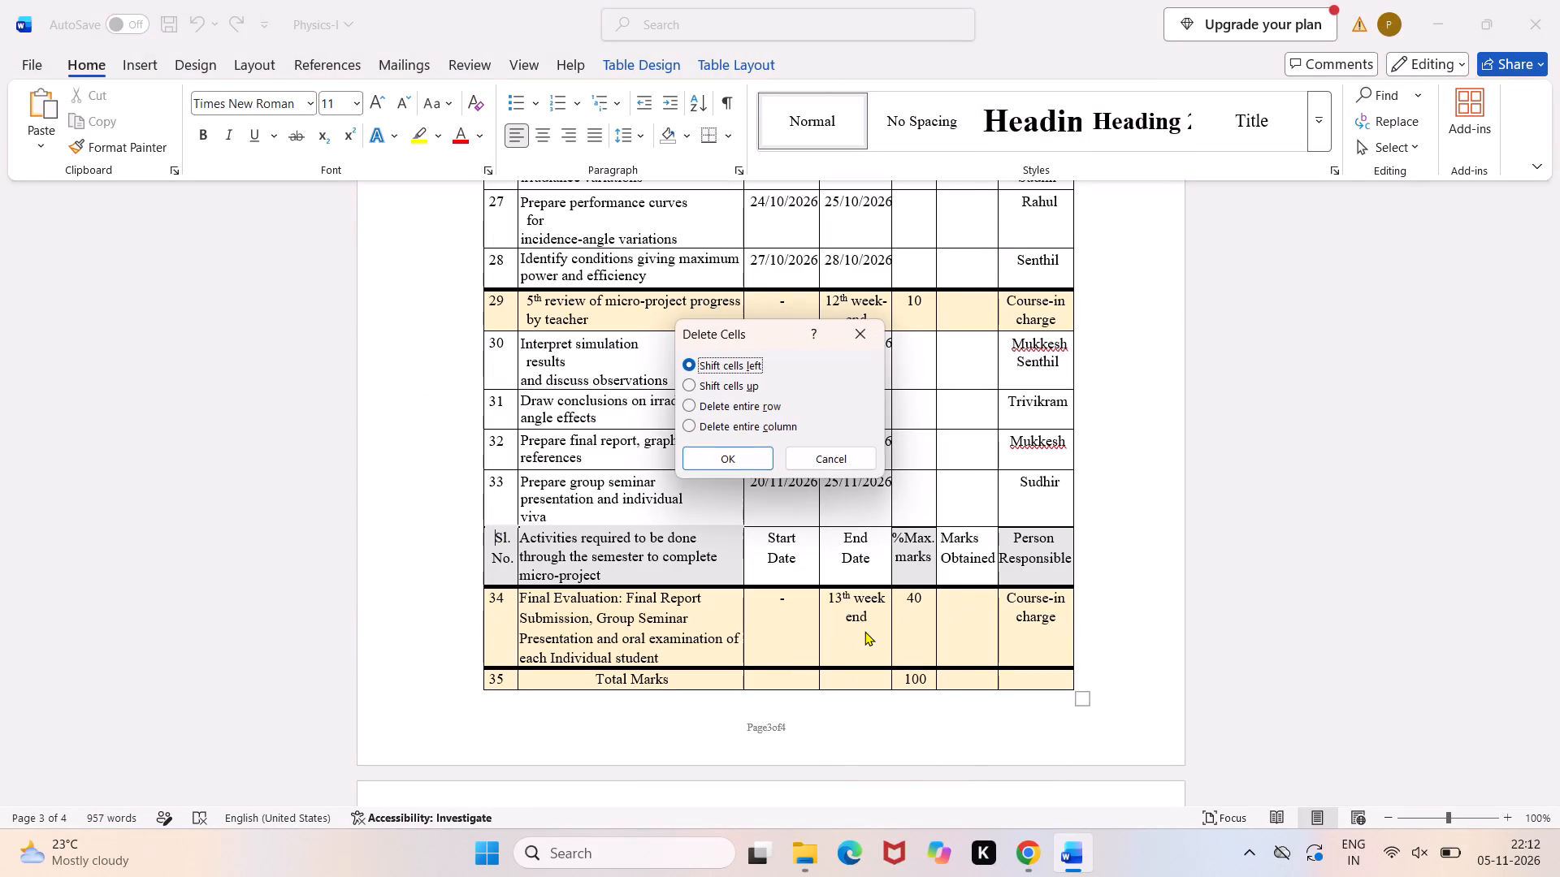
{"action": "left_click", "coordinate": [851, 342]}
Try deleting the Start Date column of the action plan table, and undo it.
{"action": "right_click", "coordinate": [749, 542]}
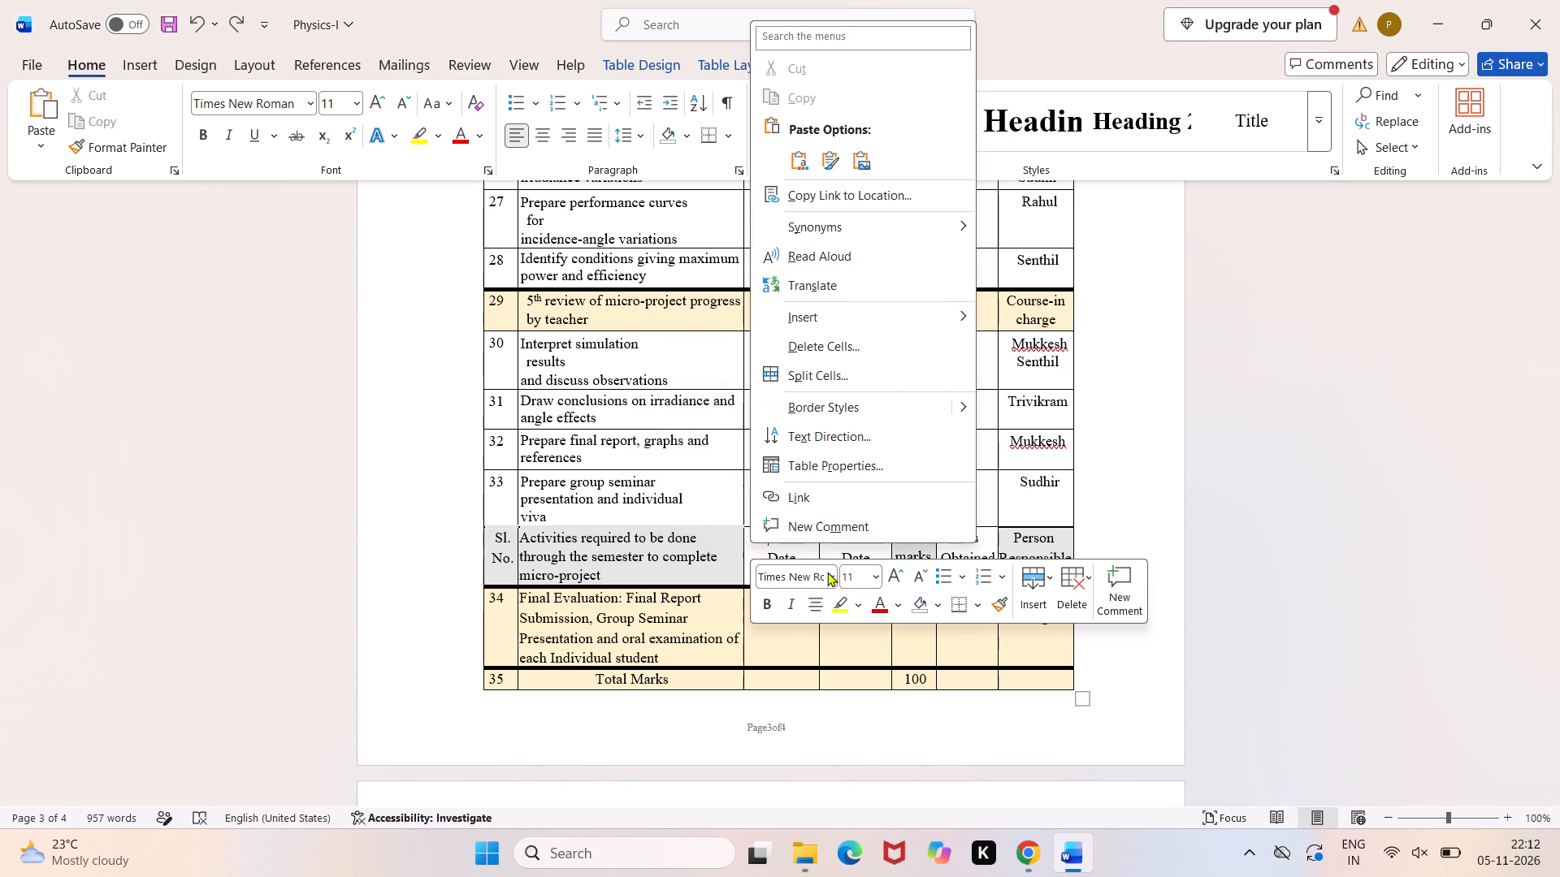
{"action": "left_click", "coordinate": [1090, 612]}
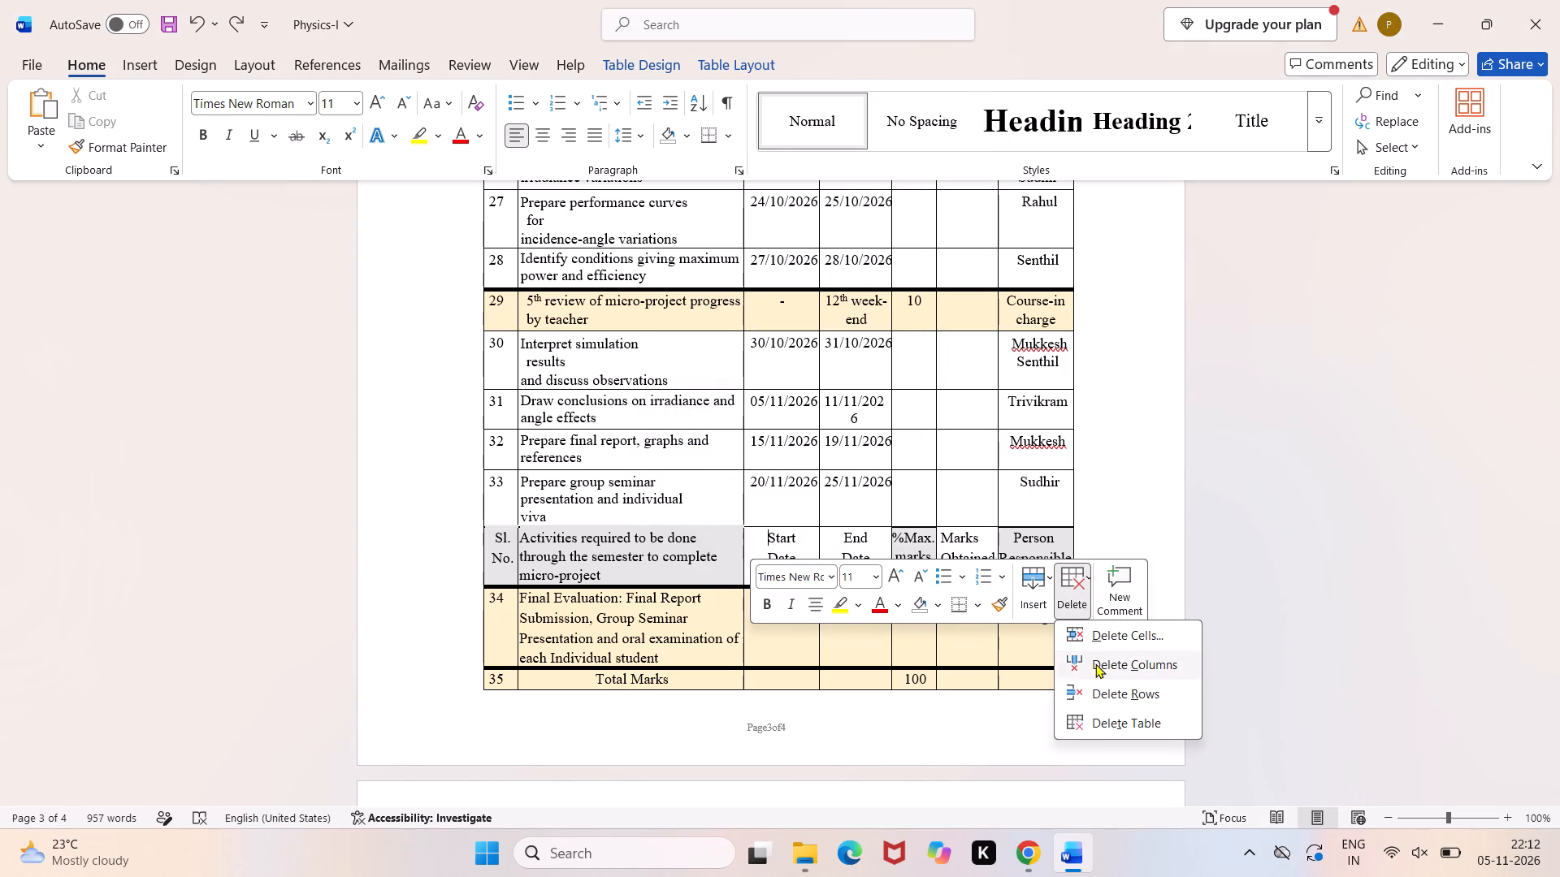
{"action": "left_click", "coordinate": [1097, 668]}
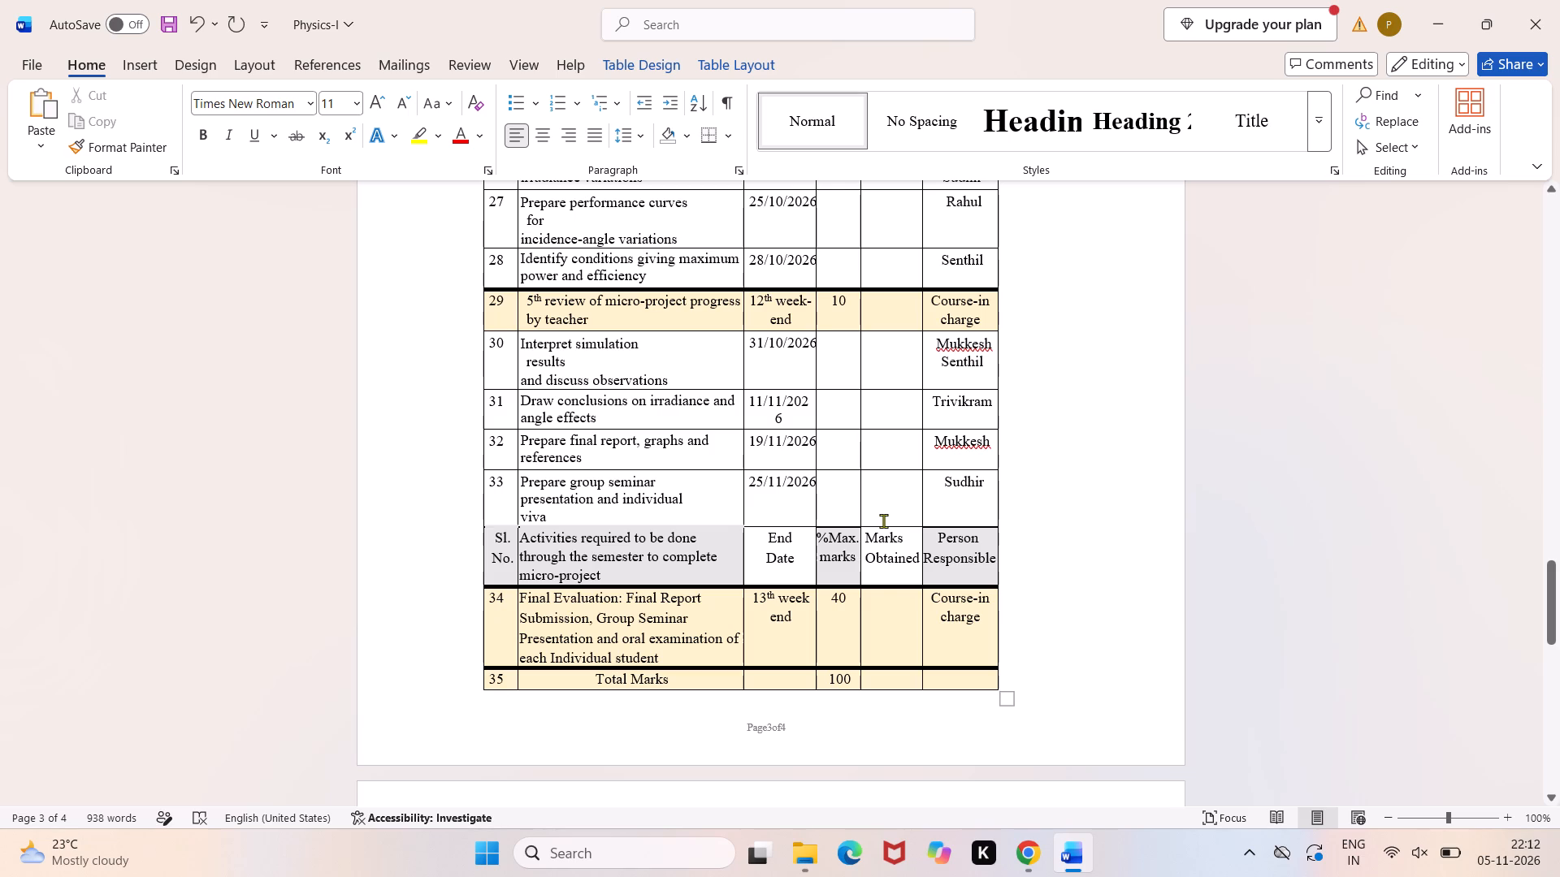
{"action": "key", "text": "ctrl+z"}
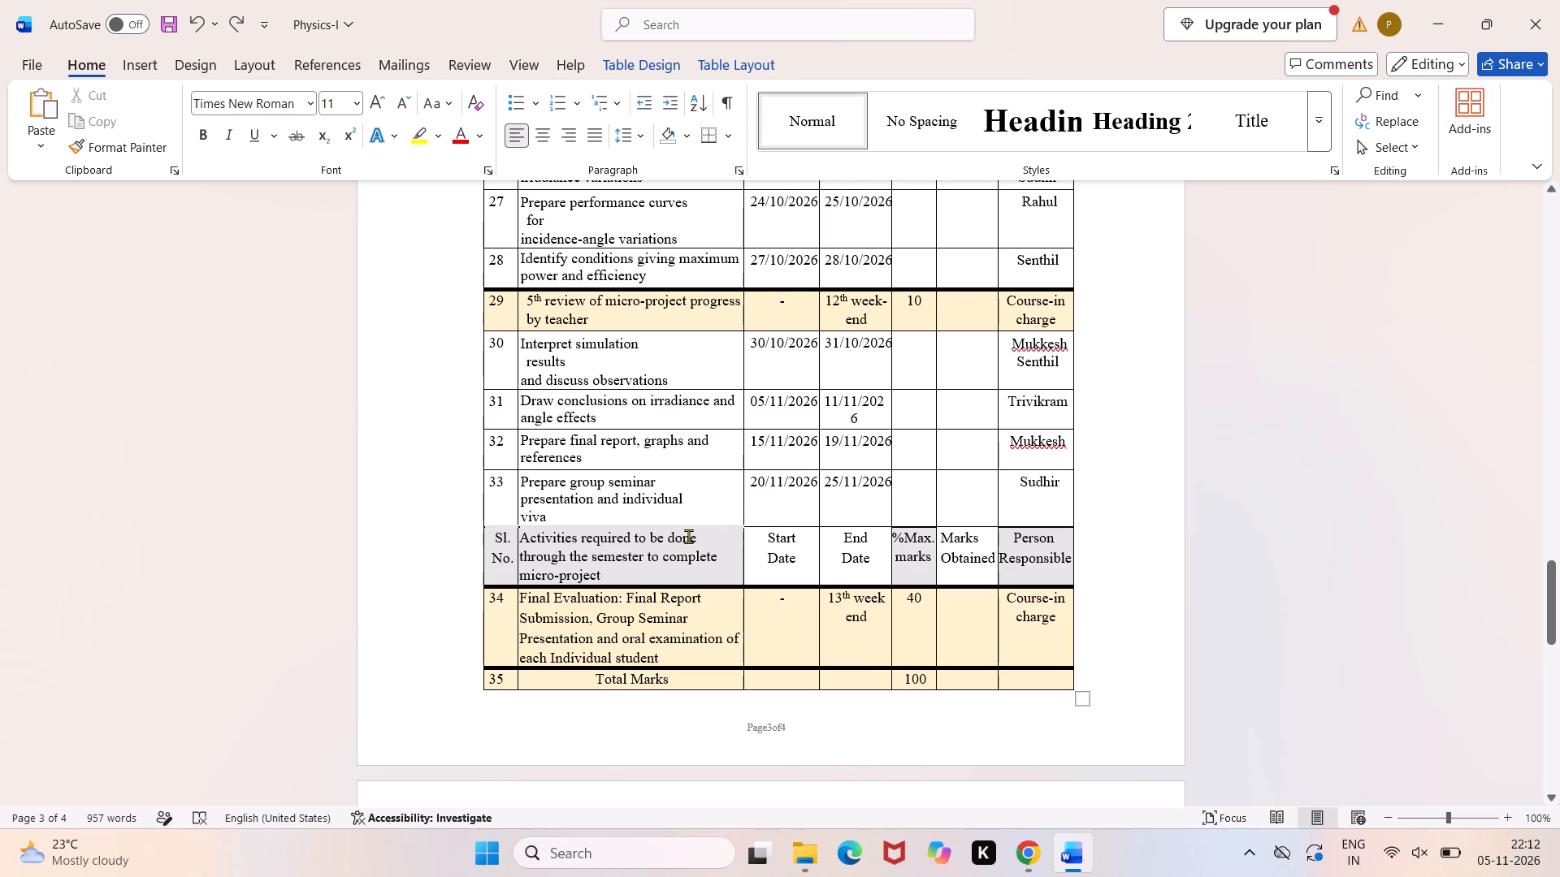
Delete the repeated header row above row 34 of the action plan table on page 3.
{"action": "right_click", "coordinate": [687, 536]}
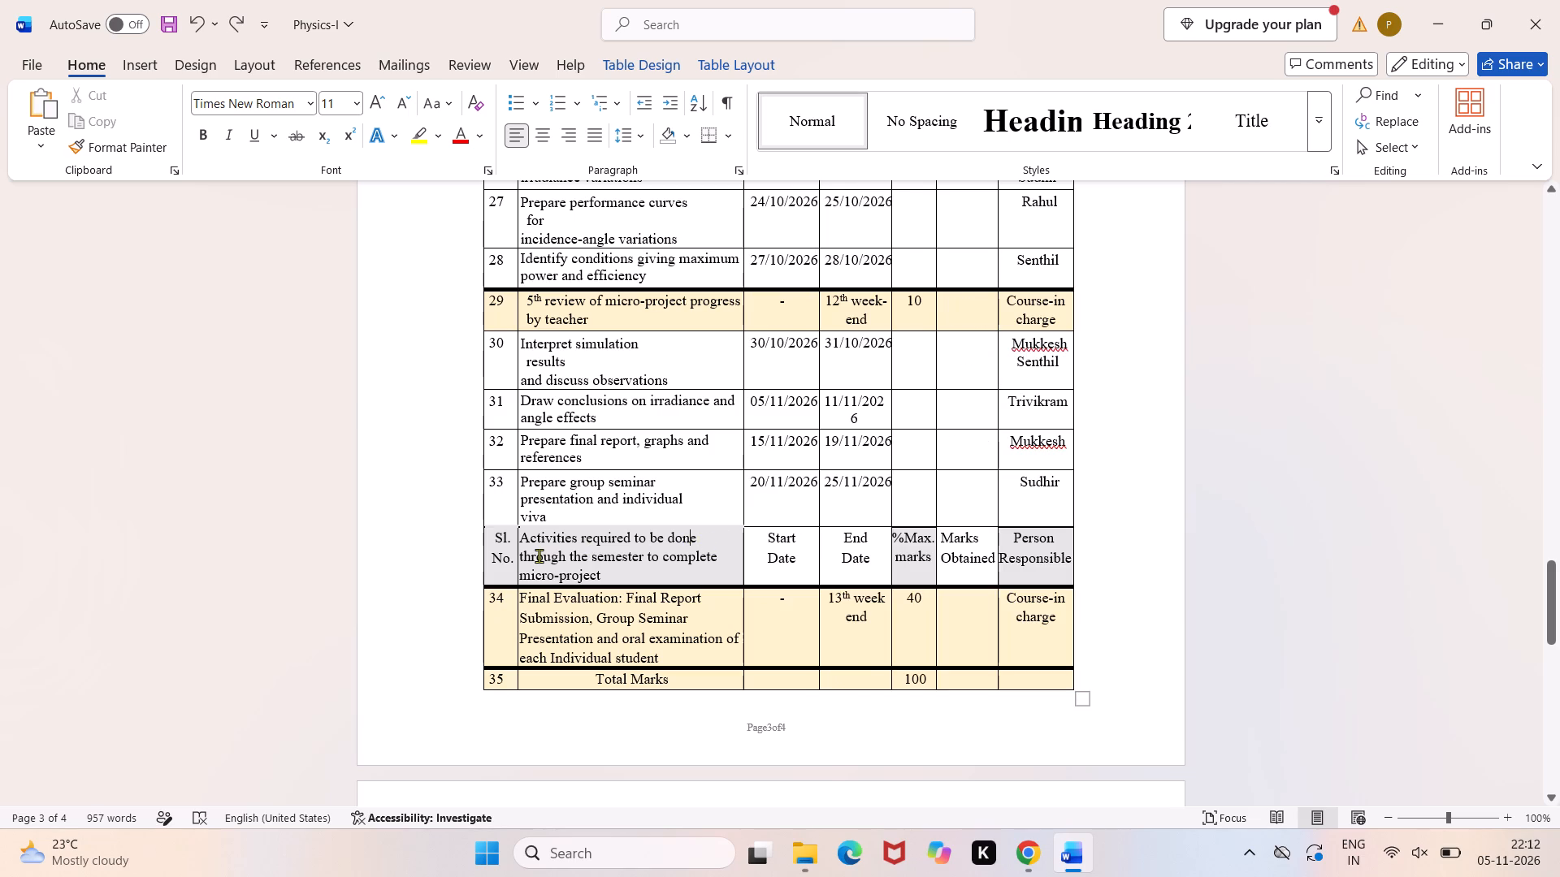
{"action": "left_click", "coordinate": [539, 555]}
{"action": "left_click", "coordinate": [485, 535]}
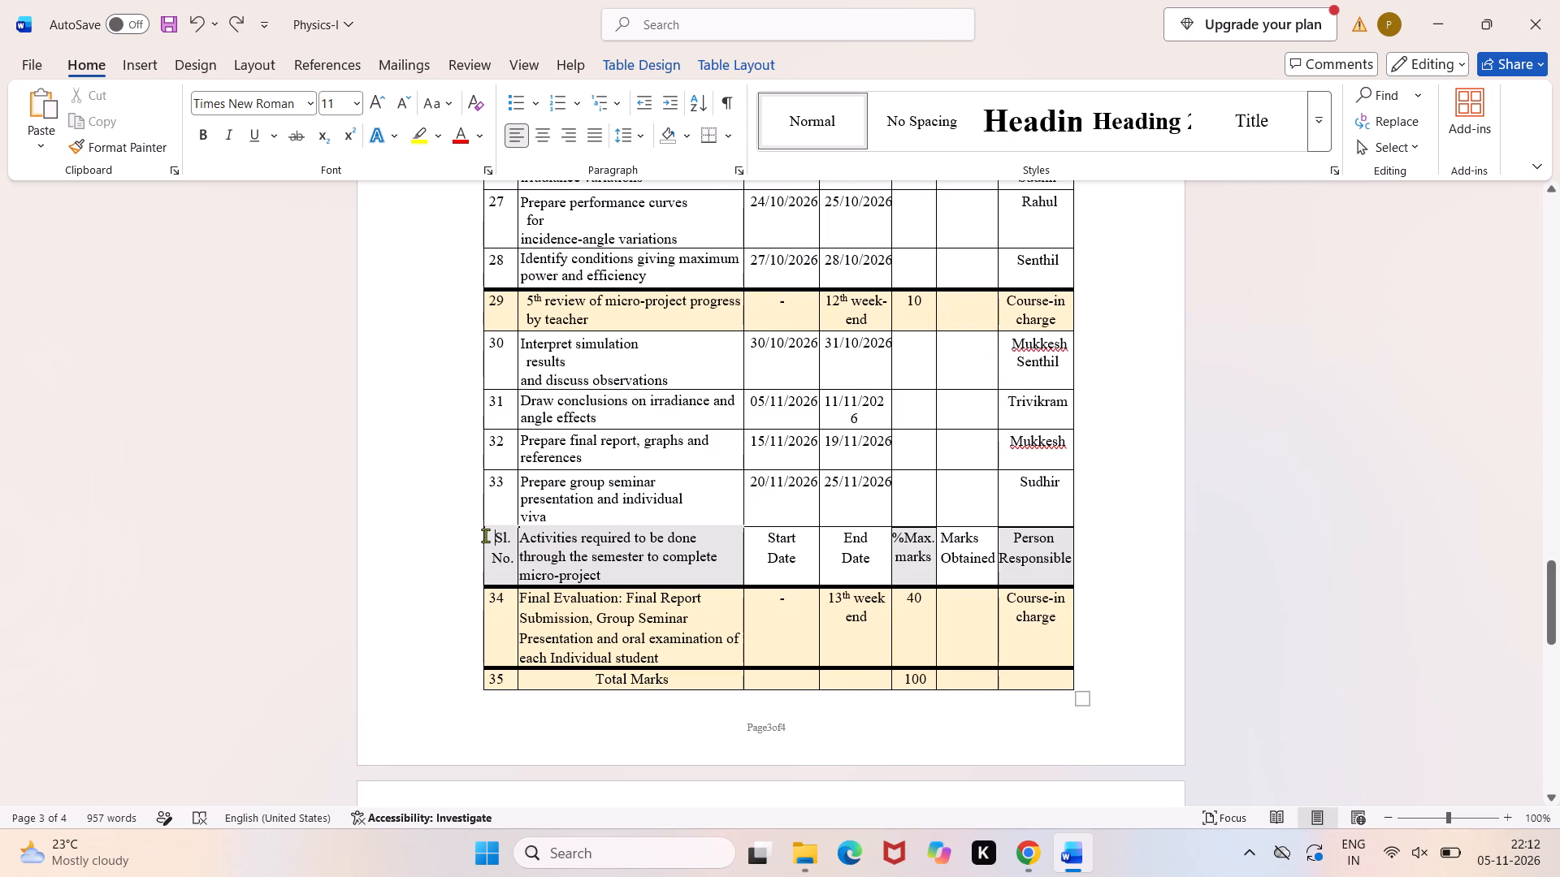
{"action": "right_click", "coordinate": [485, 535]}
{"action": "left_click", "coordinate": [808, 590]}
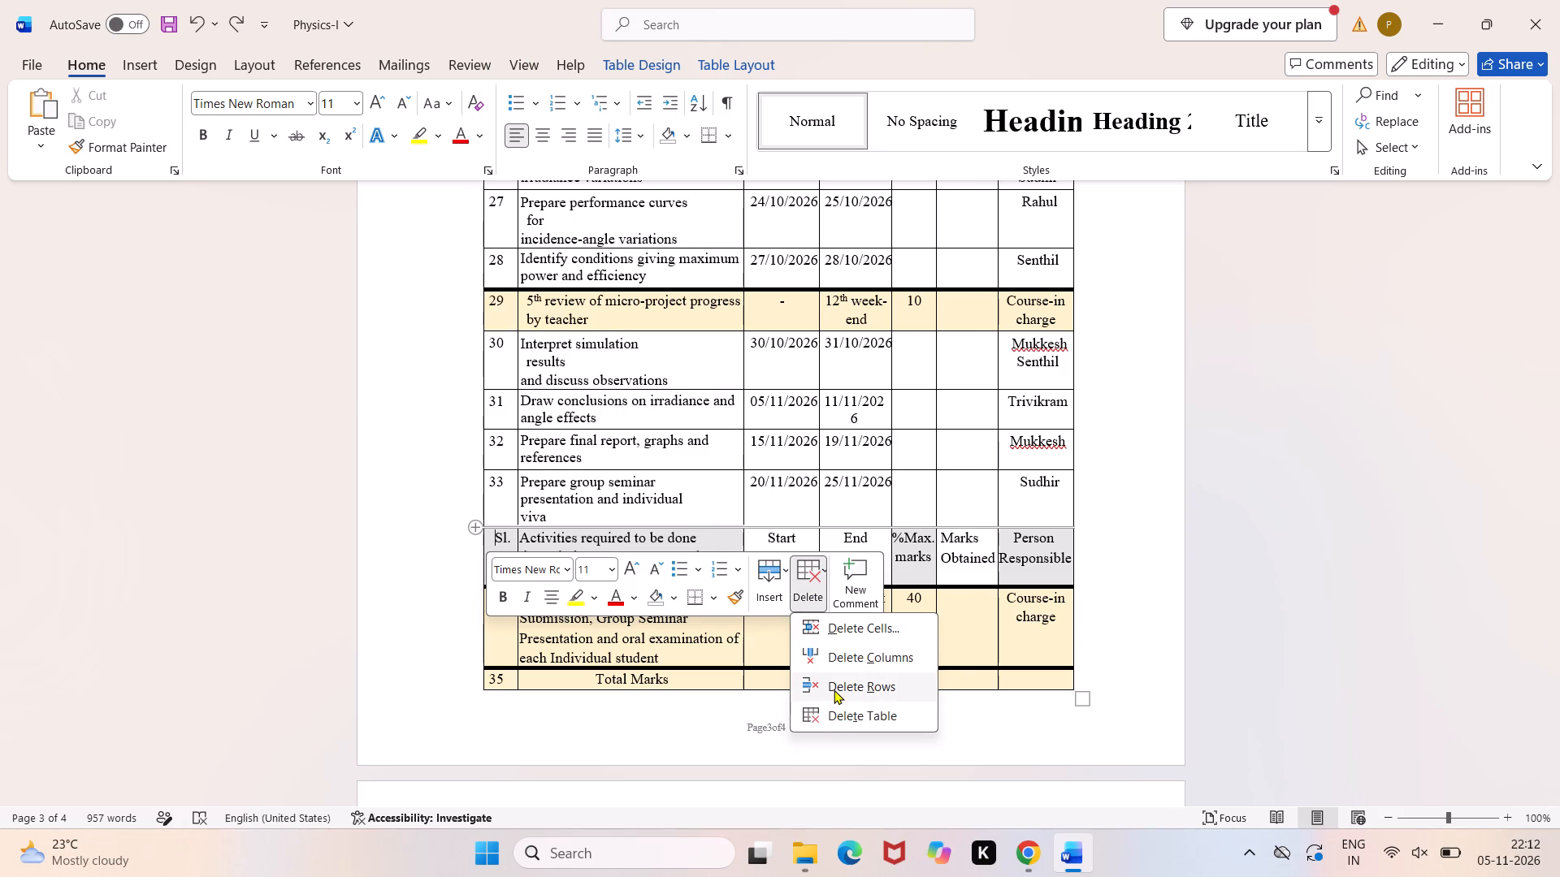
{"action": "left_click", "coordinate": [834, 689]}
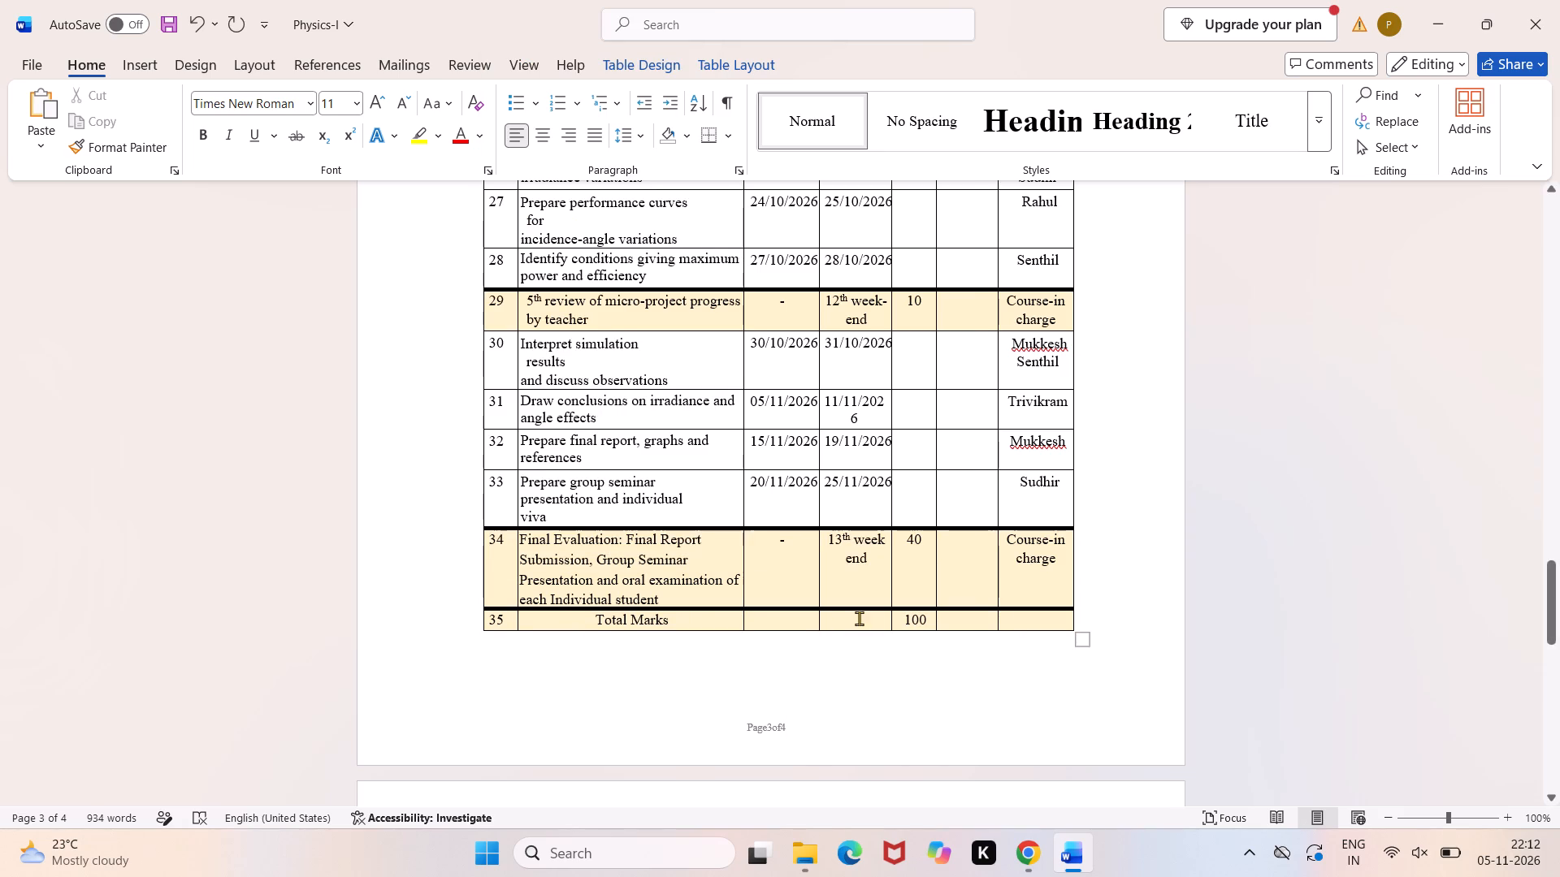
Remove the indent of the Student Team Members heading on page 1 and pad it with leading spaces to just past the line's middle.
{"action": "scroll", "coordinate": [1208, 645], "scroll_direction": "up", "scroll_amount": 3}
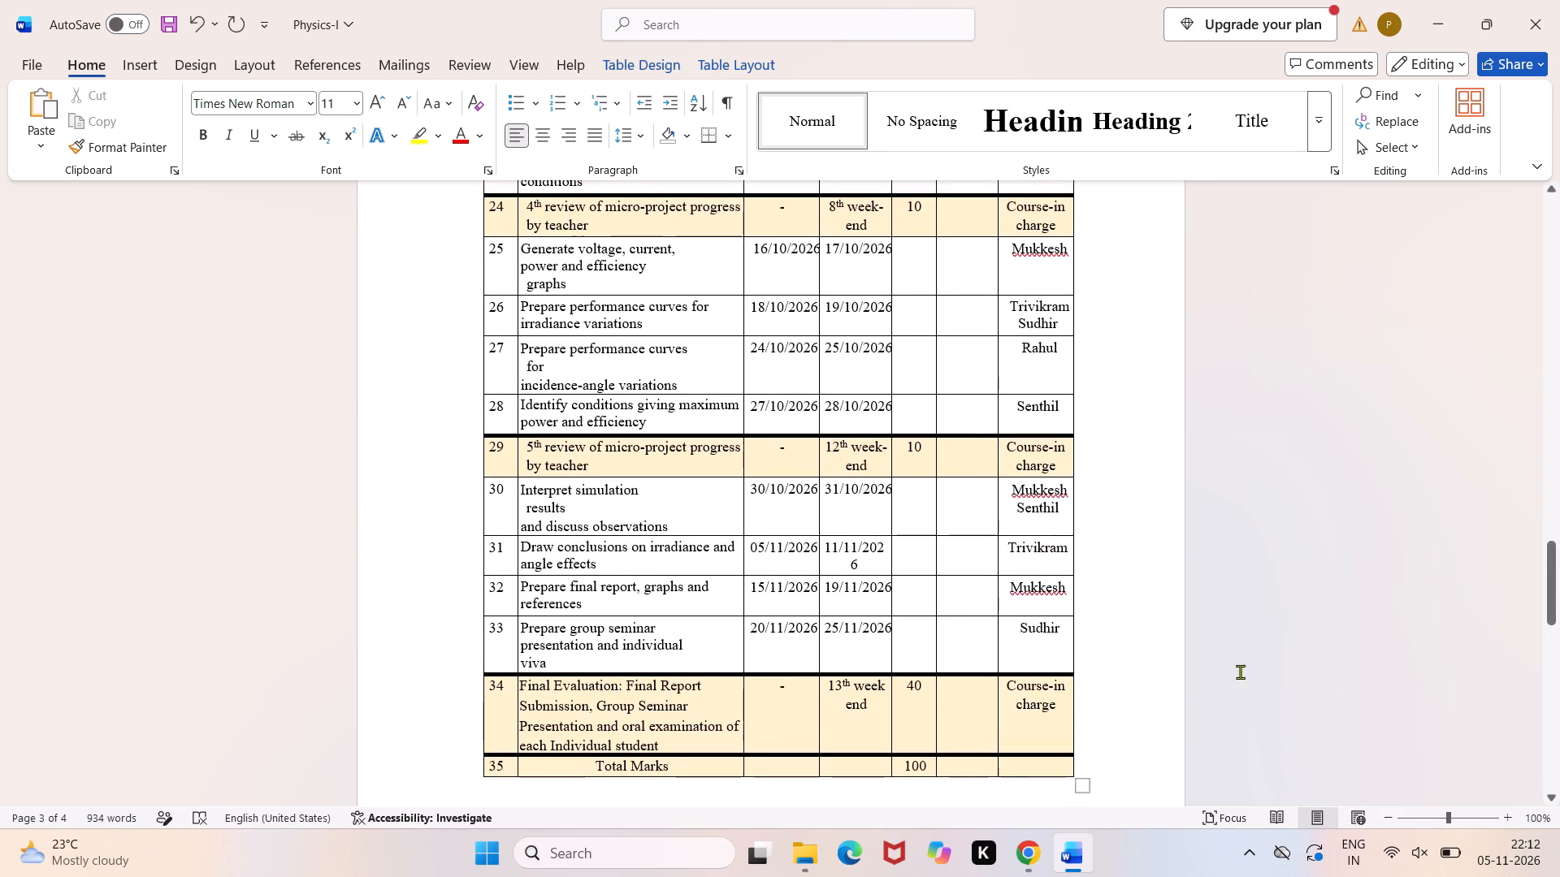
{"action": "scroll", "coordinate": [1146, 564], "scroll_direction": "up", "scroll_amount": 4}
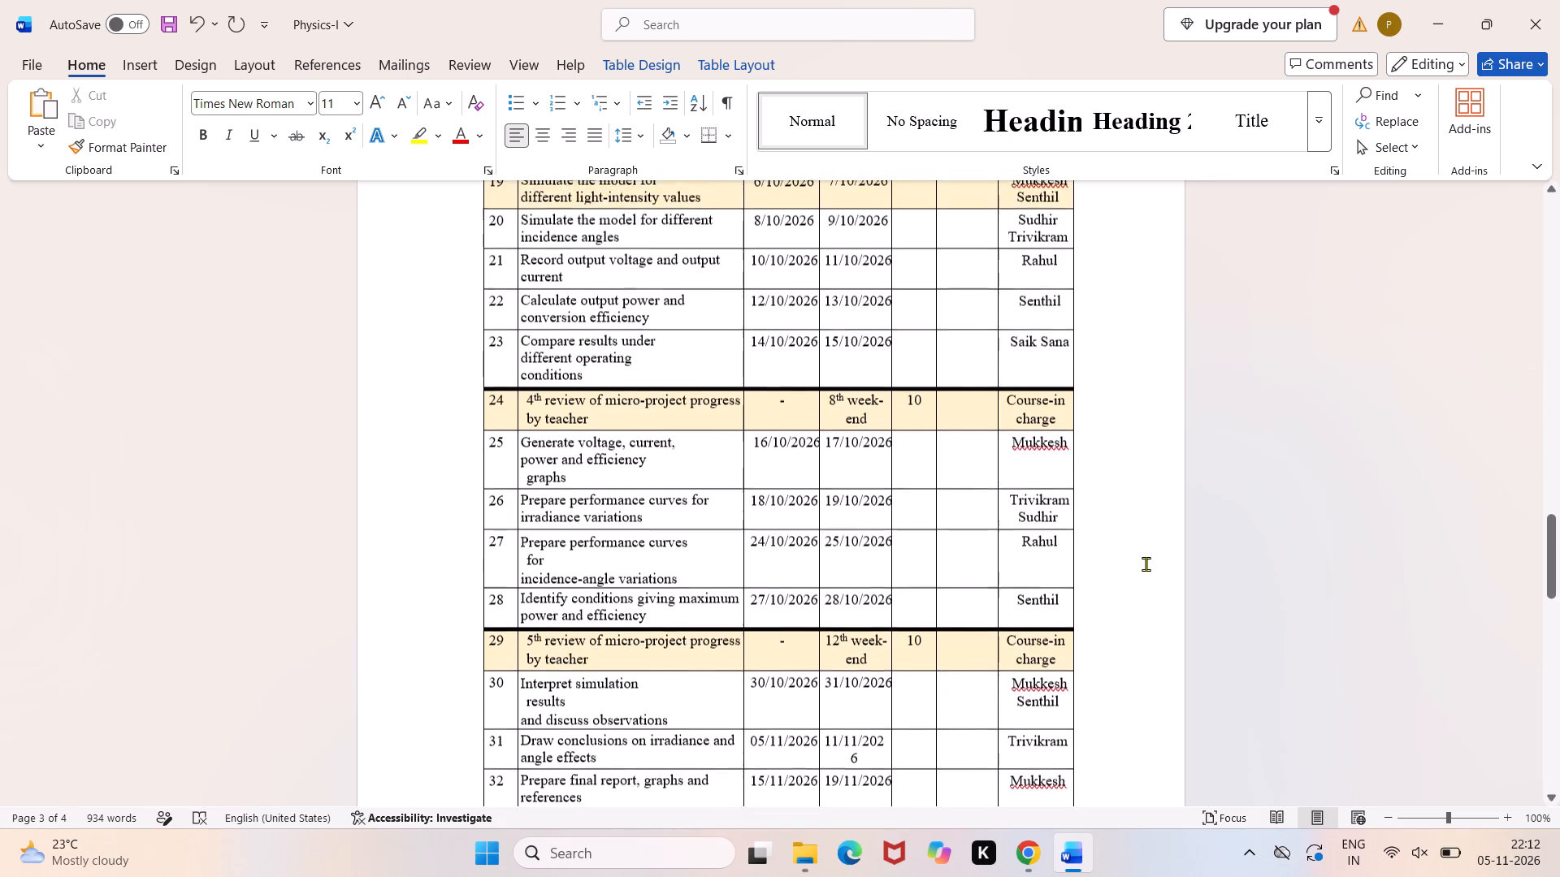
{"action": "scroll", "coordinate": [1146, 564], "scroll_direction": "up", "scroll_amount": 7}
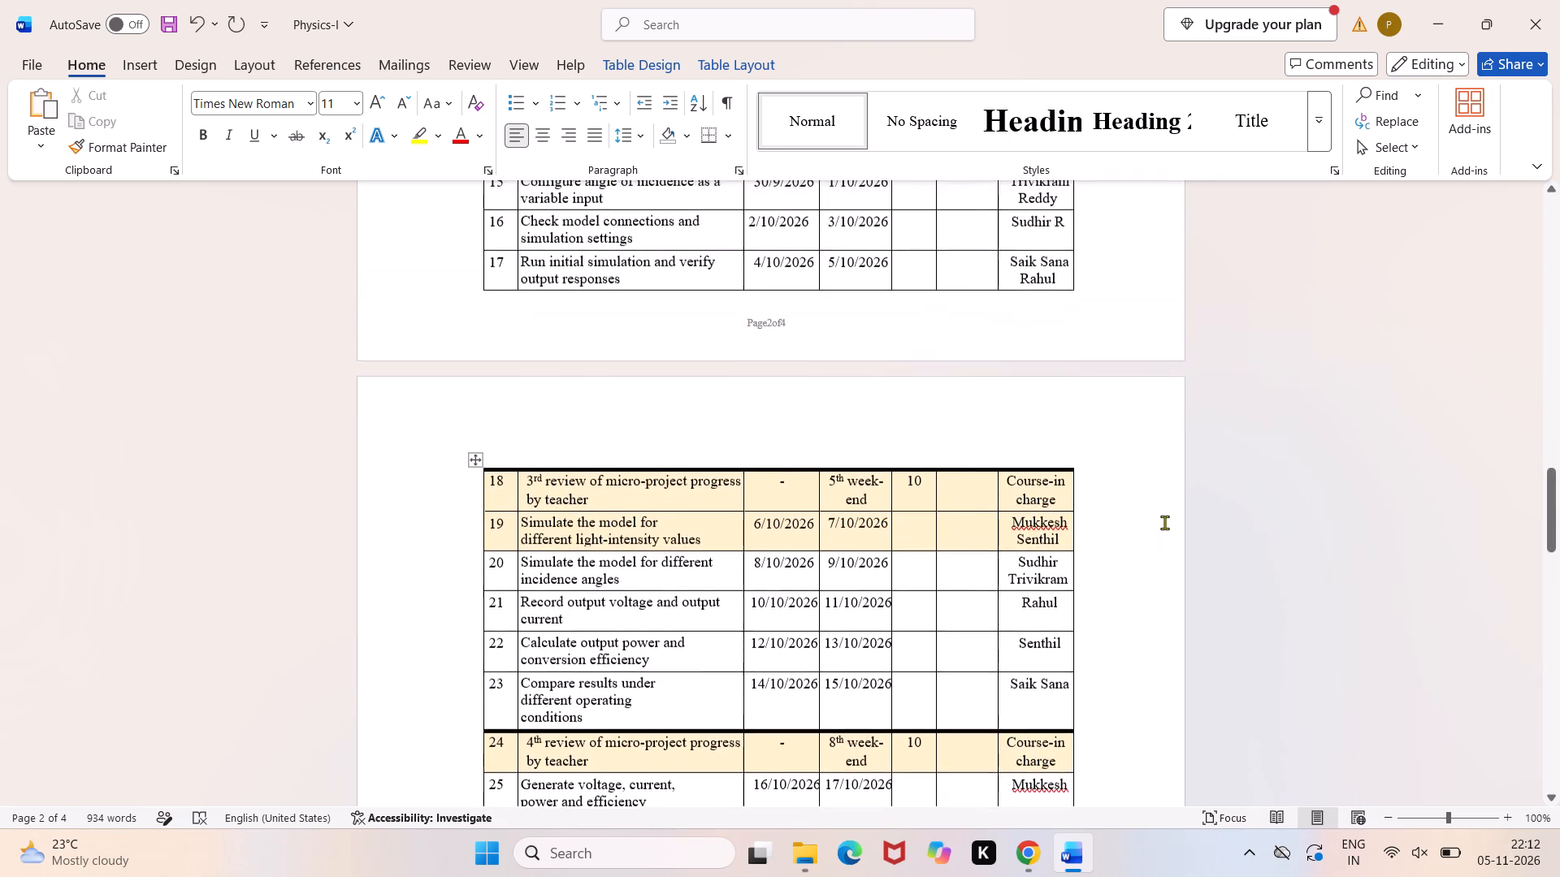
{"action": "scroll", "coordinate": [1164, 522], "scroll_direction": "up", "scroll_amount": 18}
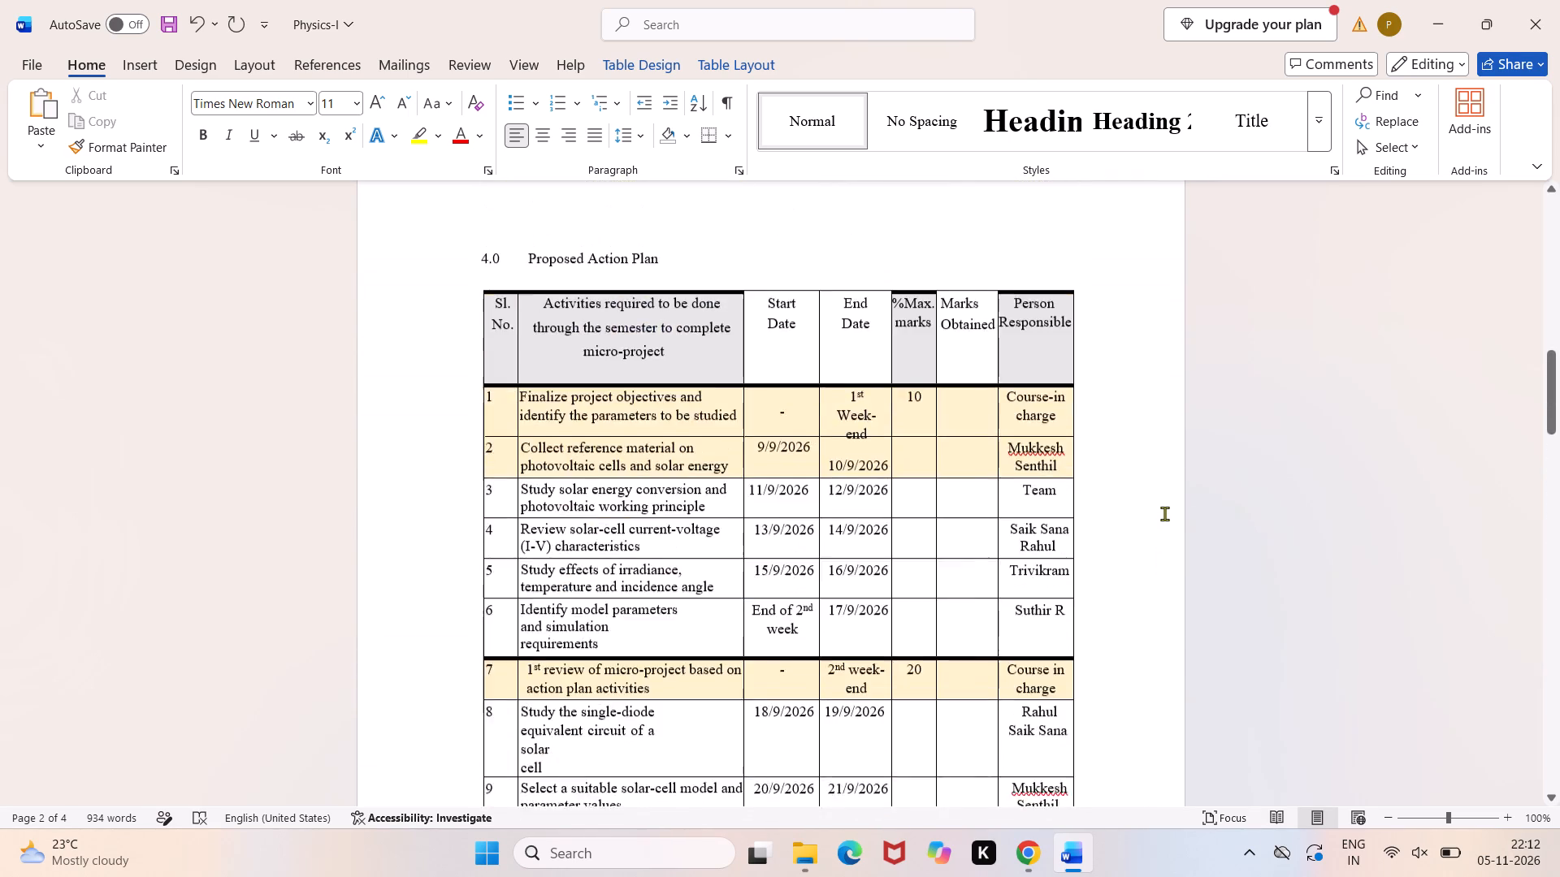
{"action": "scroll", "coordinate": [1164, 508], "scroll_direction": "up", "scroll_amount": 16}
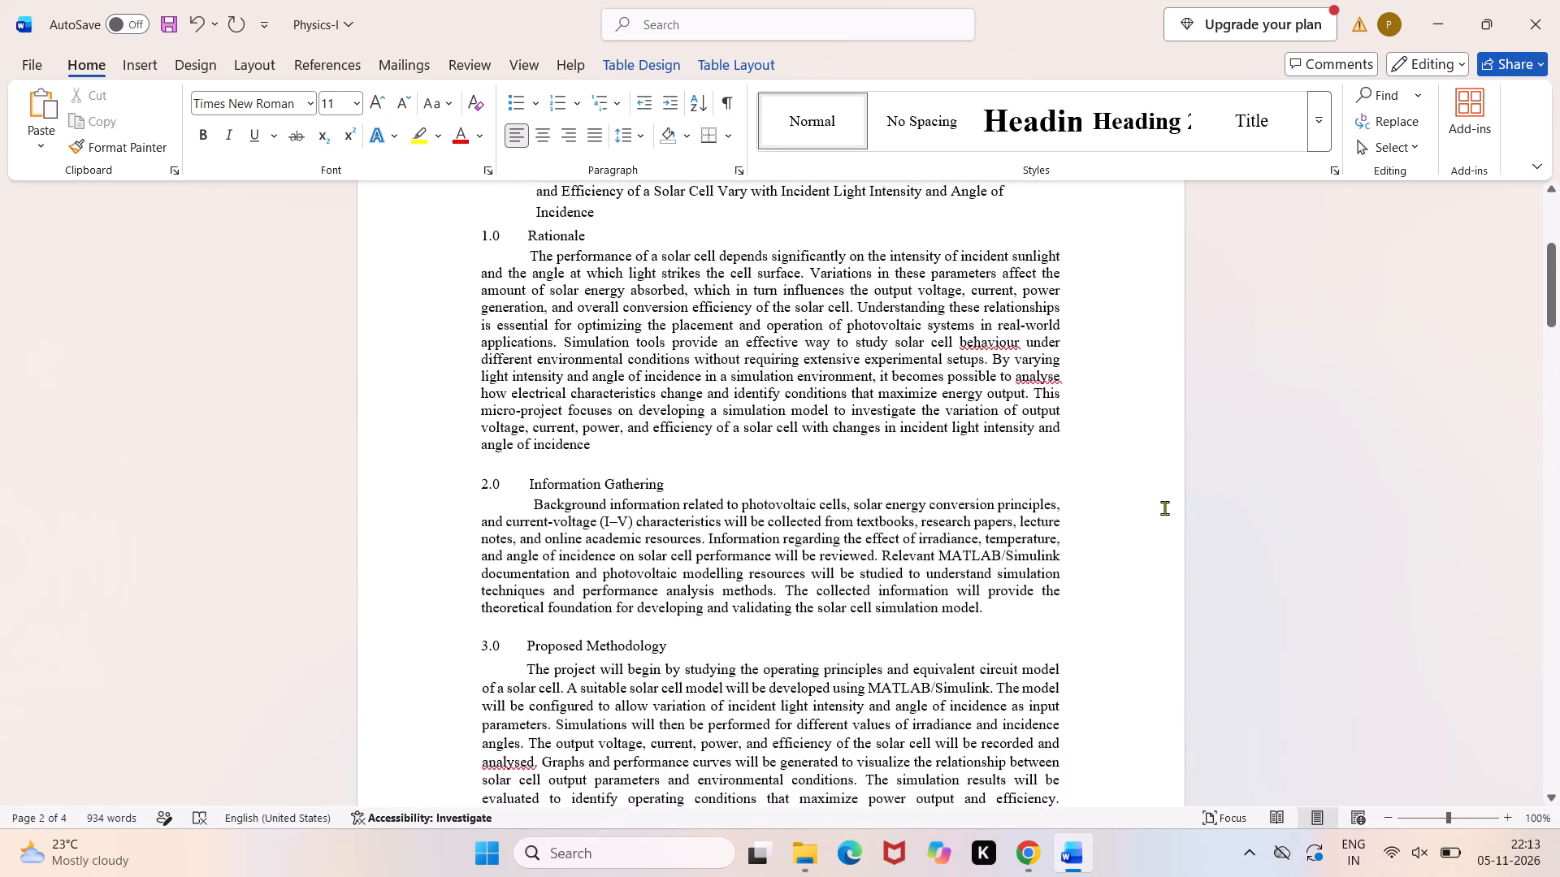
{"action": "scroll", "coordinate": [1164, 508], "scroll_direction": "up", "scroll_amount": 6}
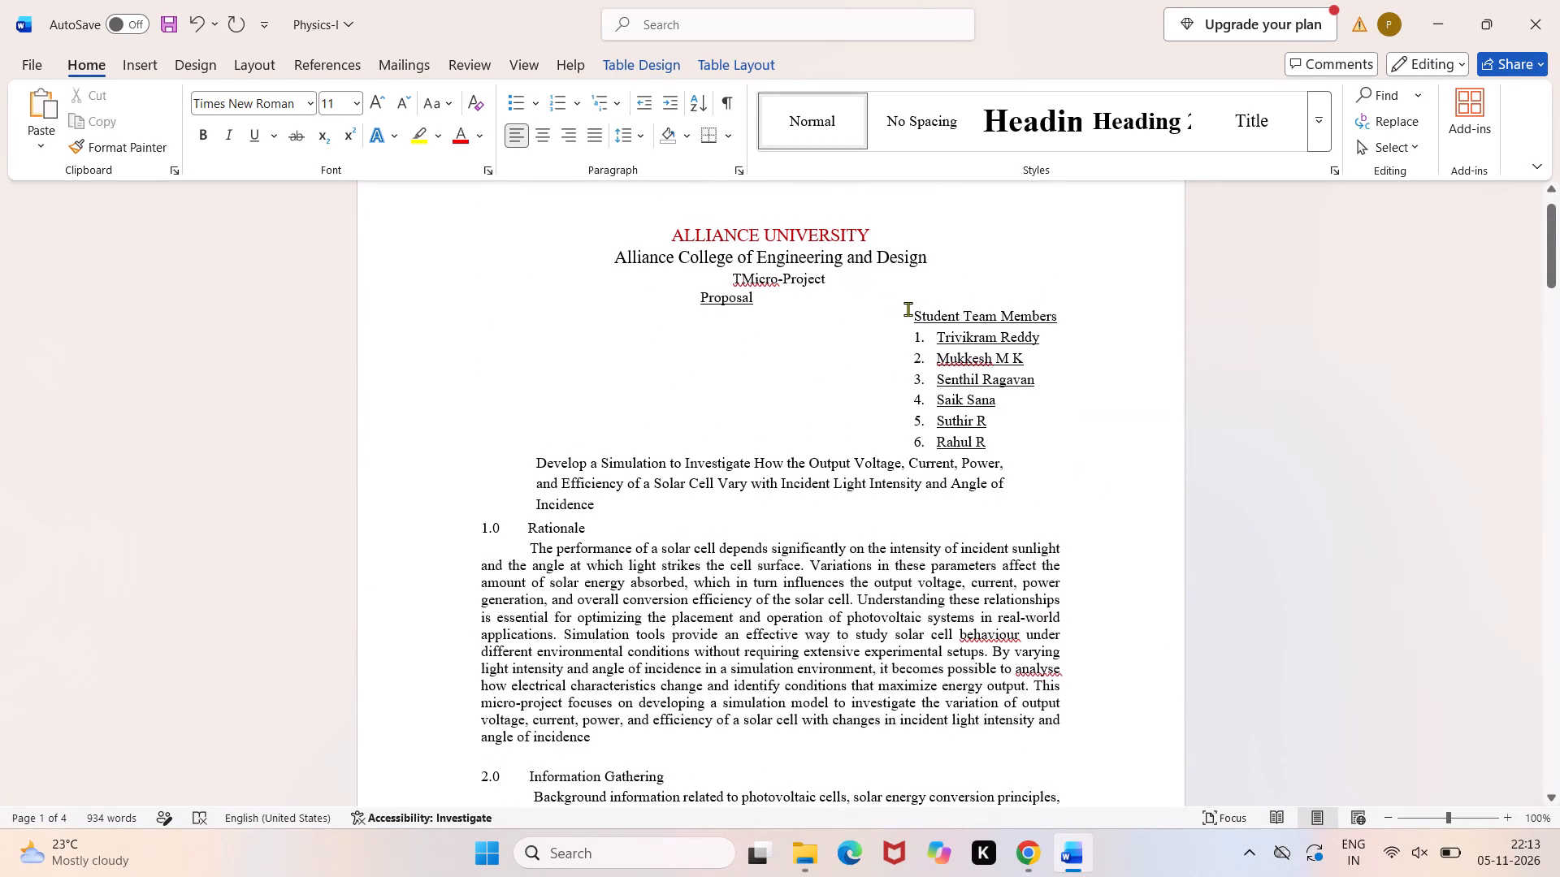
{"action": "left_click", "coordinate": [909, 309]}
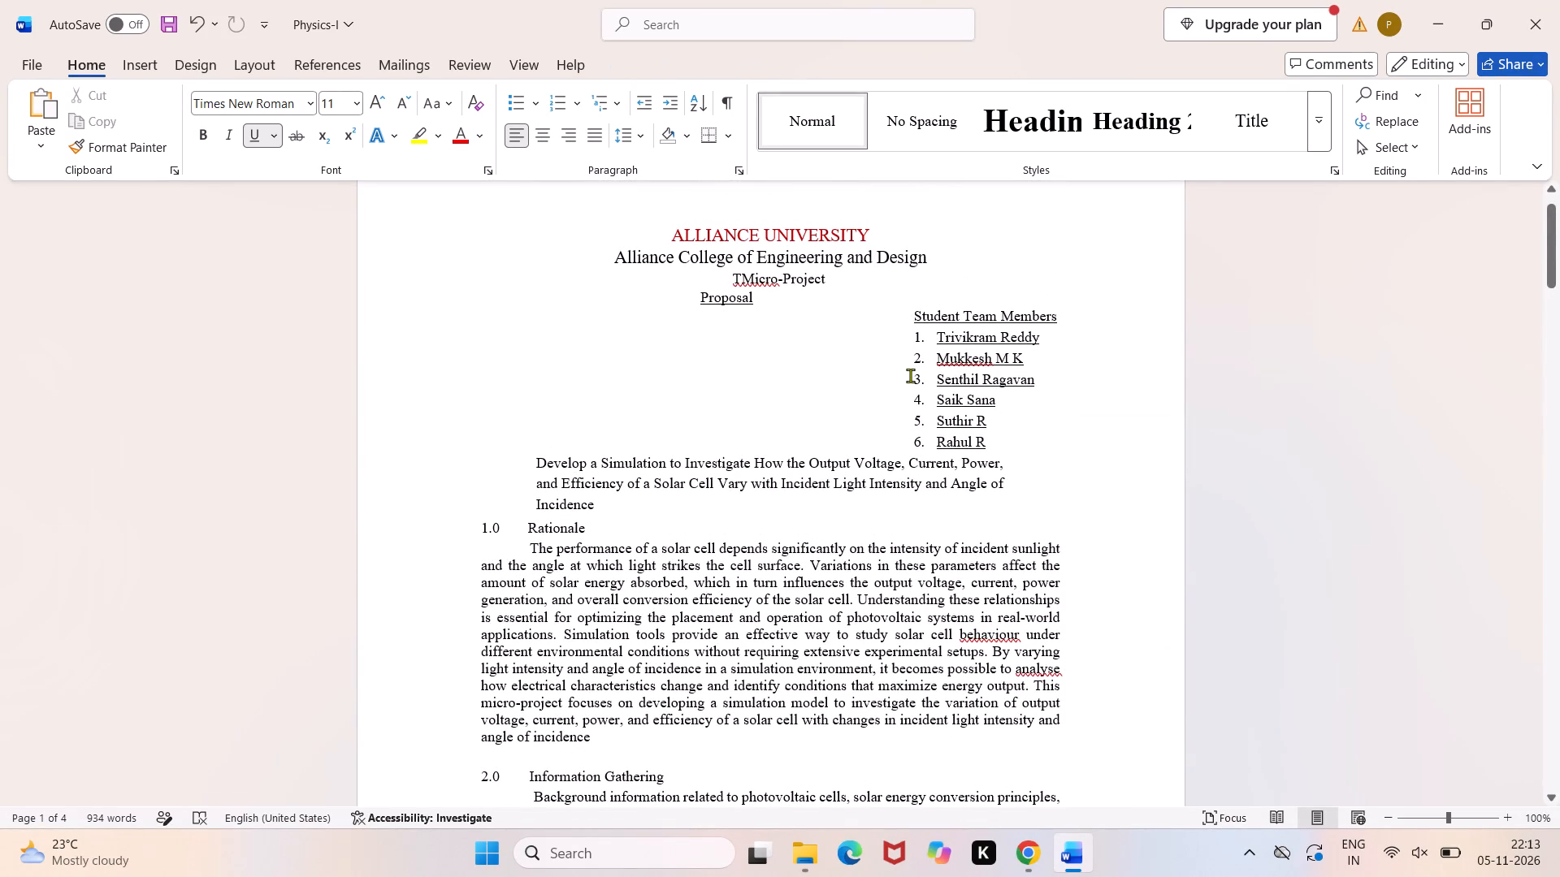
{"action": "key", "text": "BackSpace"}
{"action": "key", "text": "space"}
{"action": "key", "text": "space"}
{"action": "key", "text": "space"}
{"action": "key", "text": "space"}
{"action": "key", "text": "space"}
{"action": "key", "text": "space"}
{"action": "key", "text": "space"}
{"action": "key", "text": "space"}
{"action": "key", "text": "space"}
{"action": "key", "text": "space"}
{"action": "key", "text": "space"}
{"action": "key", "text": "space"}
{"action": "key", "text": "space"}
{"action": "key", "text": "space"}
{"action": "key", "text": "space"}
{"action": "key", "text": "space"}
{"action": "key", "text": "space"}
{"action": "key", "text": "space"}
{"action": "key", "text": "space"}
{"action": "key", "text": "space"}
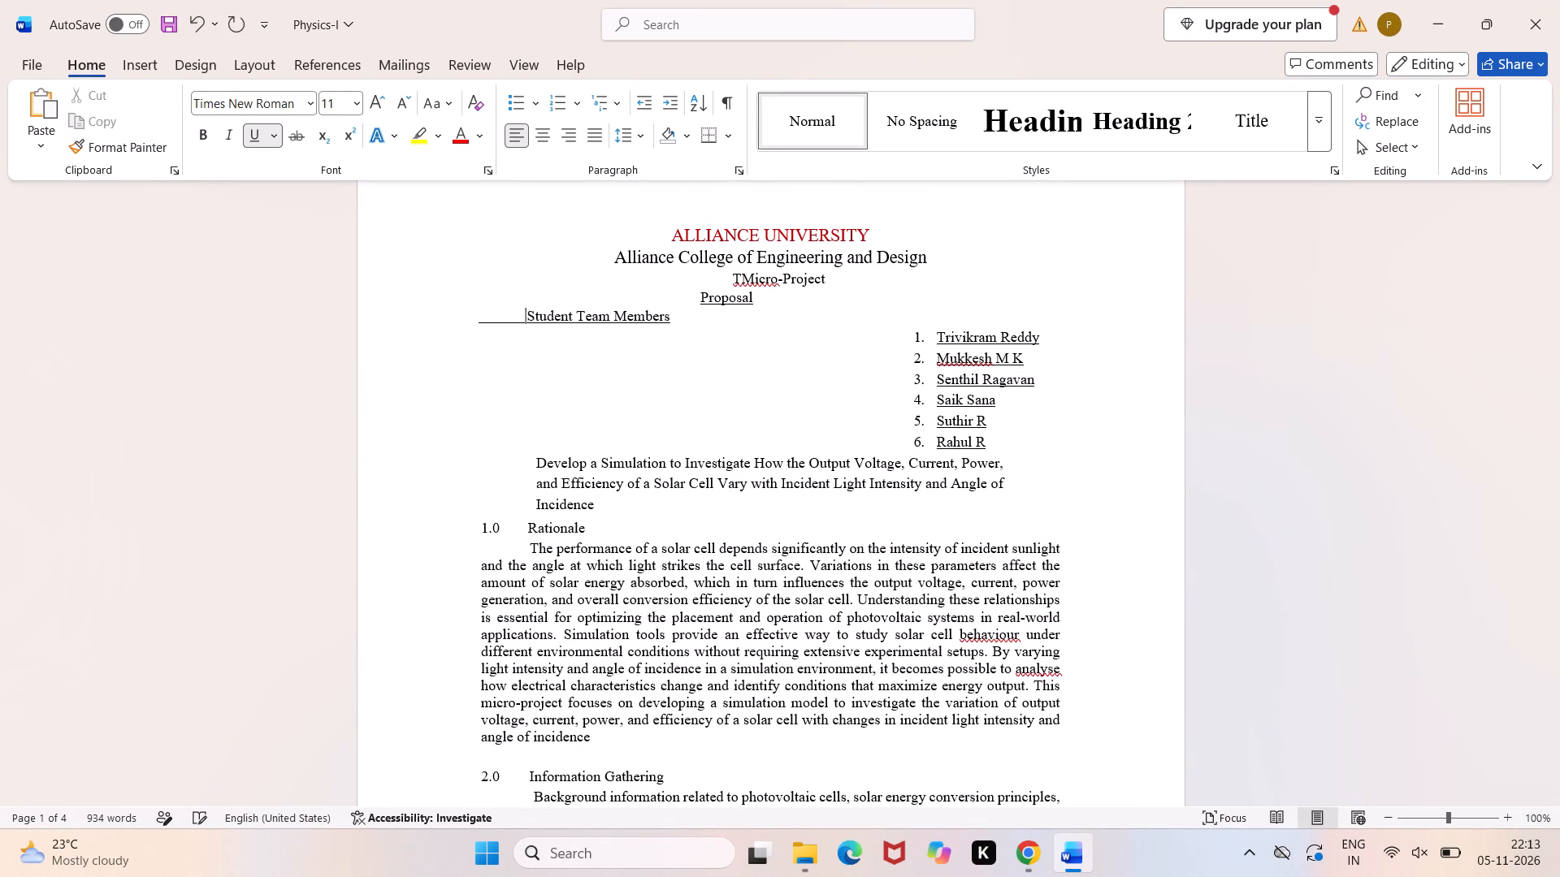
{"action": "key", "text": "space"}
{"action": "key", "text": "space"}
{"action": "key", "text": "space"}
{"action": "key", "text": "space"}
{"action": "key", "text": "space"}
{"action": "key", "text": "space"}
{"action": "key", "text": "space"}
{"action": "key", "text": "space"}
{"action": "key", "text": "space"}
{"action": "key", "text": "space"}
{"action": "key", "text": "space"}
{"action": "key", "text": "space"}
{"action": "key", "text": "space"}
{"action": "key", "text": "space"}
{"action": "key", "text": "space"}
{"action": "key", "text": "space"}
{"action": "key", "text": "space"}
{"action": "key", "text": "space"}
{"action": "key", "text": "space"}
{"action": "key", "text": "space"}
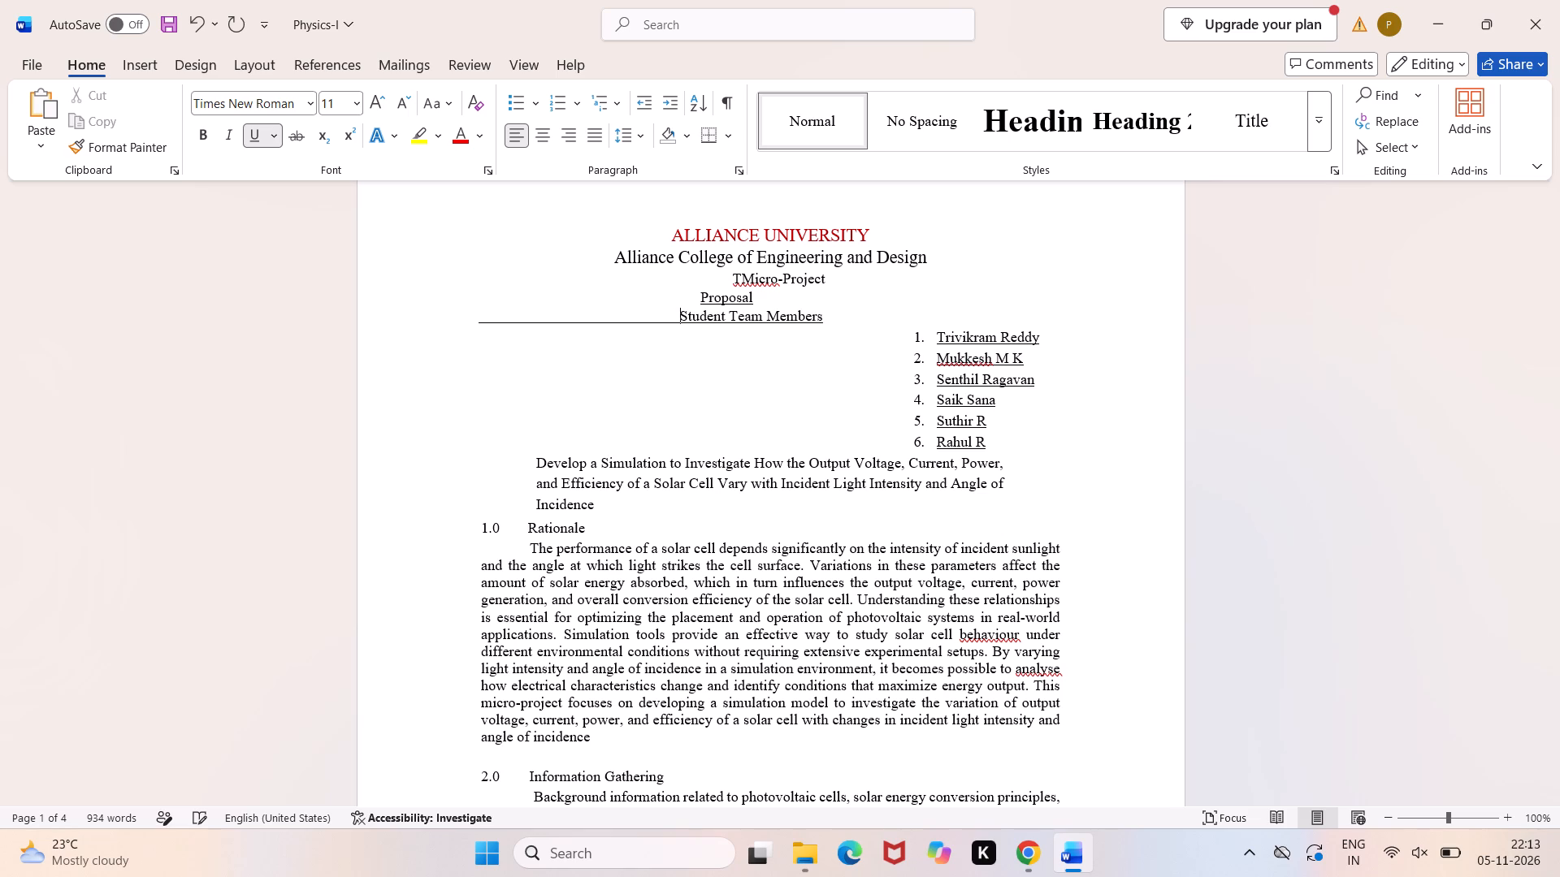
{"action": "key", "text": "space"}
{"action": "key", "text": "space"}
{"action": "key", "text": "space"}
{"action": "key", "text": "space"}
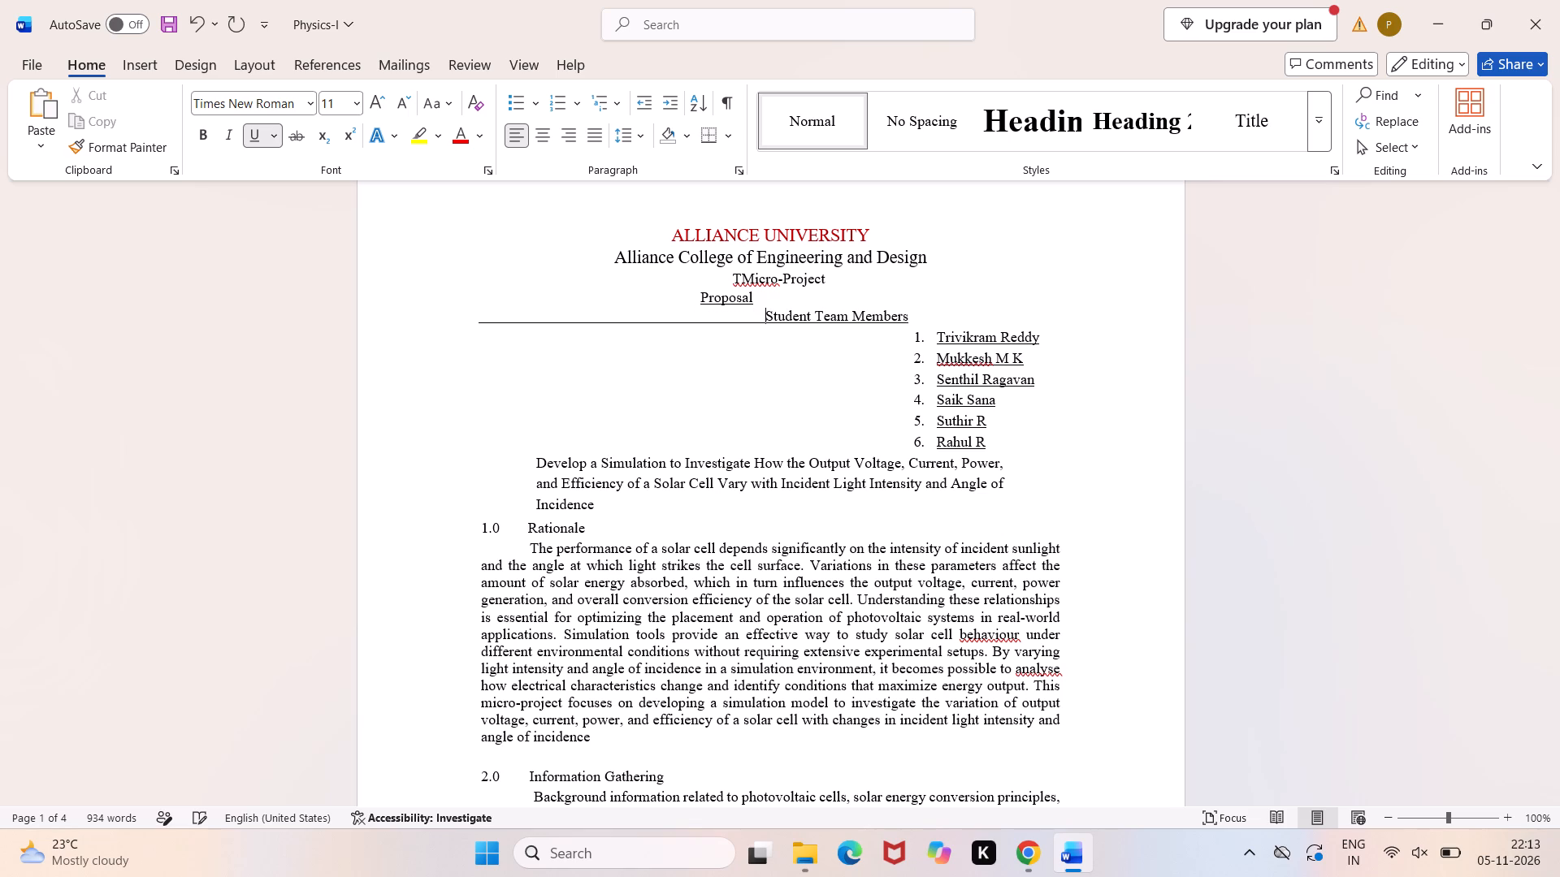
{"action": "key", "text": "space"}
Remove the underline from the whole Student Team Members heading line, including its leading spaces.
{"action": "left_click", "coordinate": [554, 322]}
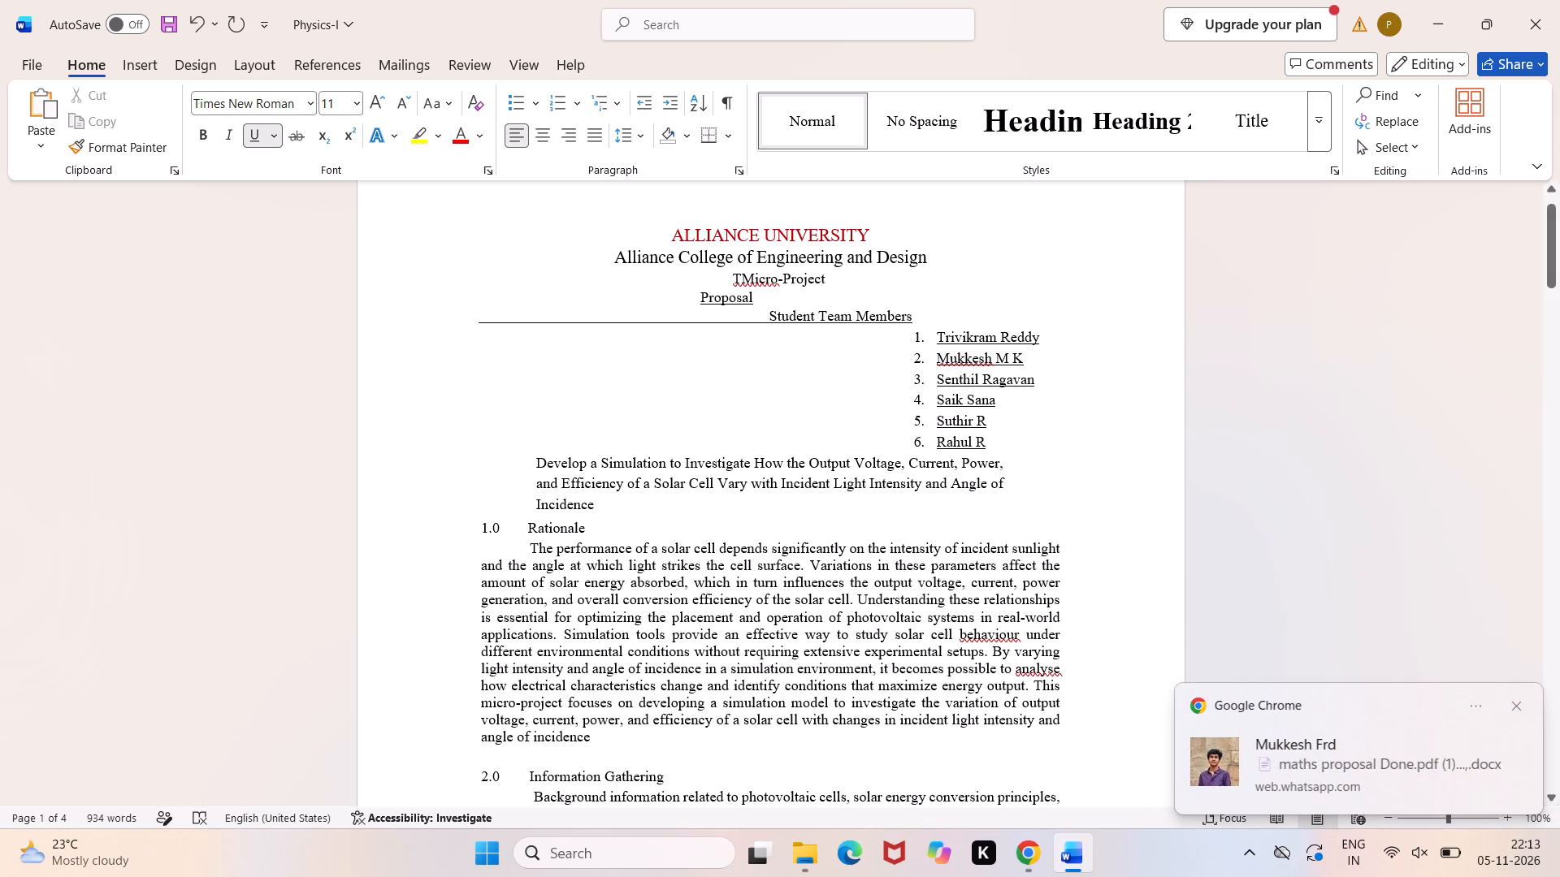
{"action": "right_click", "coordinate": [554, 322]}
{"action": "left_click", "coordinate": [554, 325]}
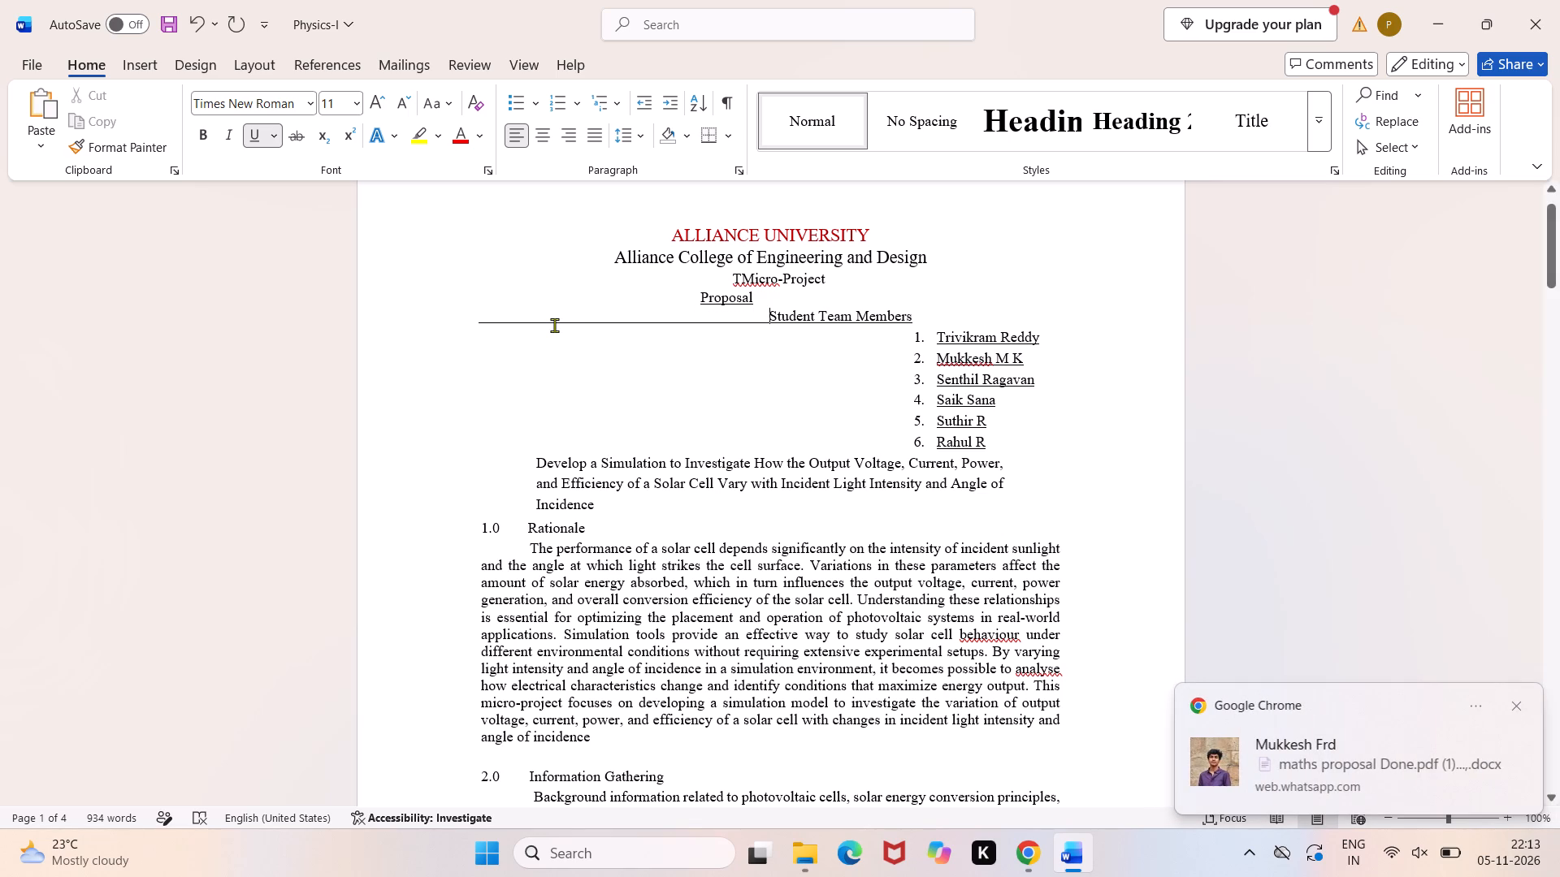
{"action": "right_click", "coordinate": [554, 325]}
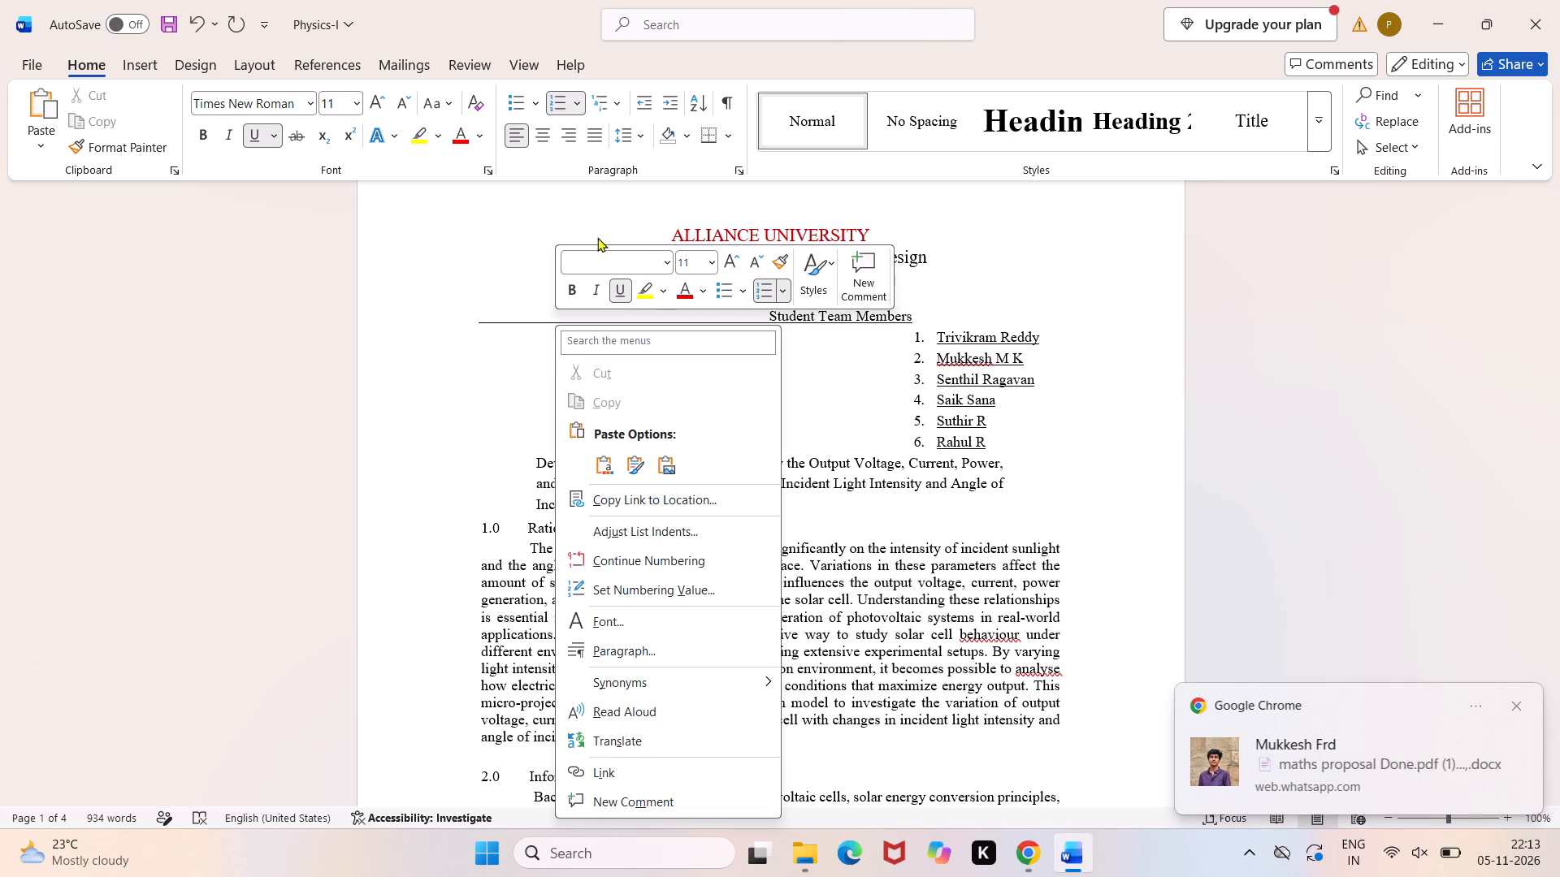
{"action": "left_click", "coordinate": [615, 291]}
{"action": "left_click", "coordinate": [543, 287]}
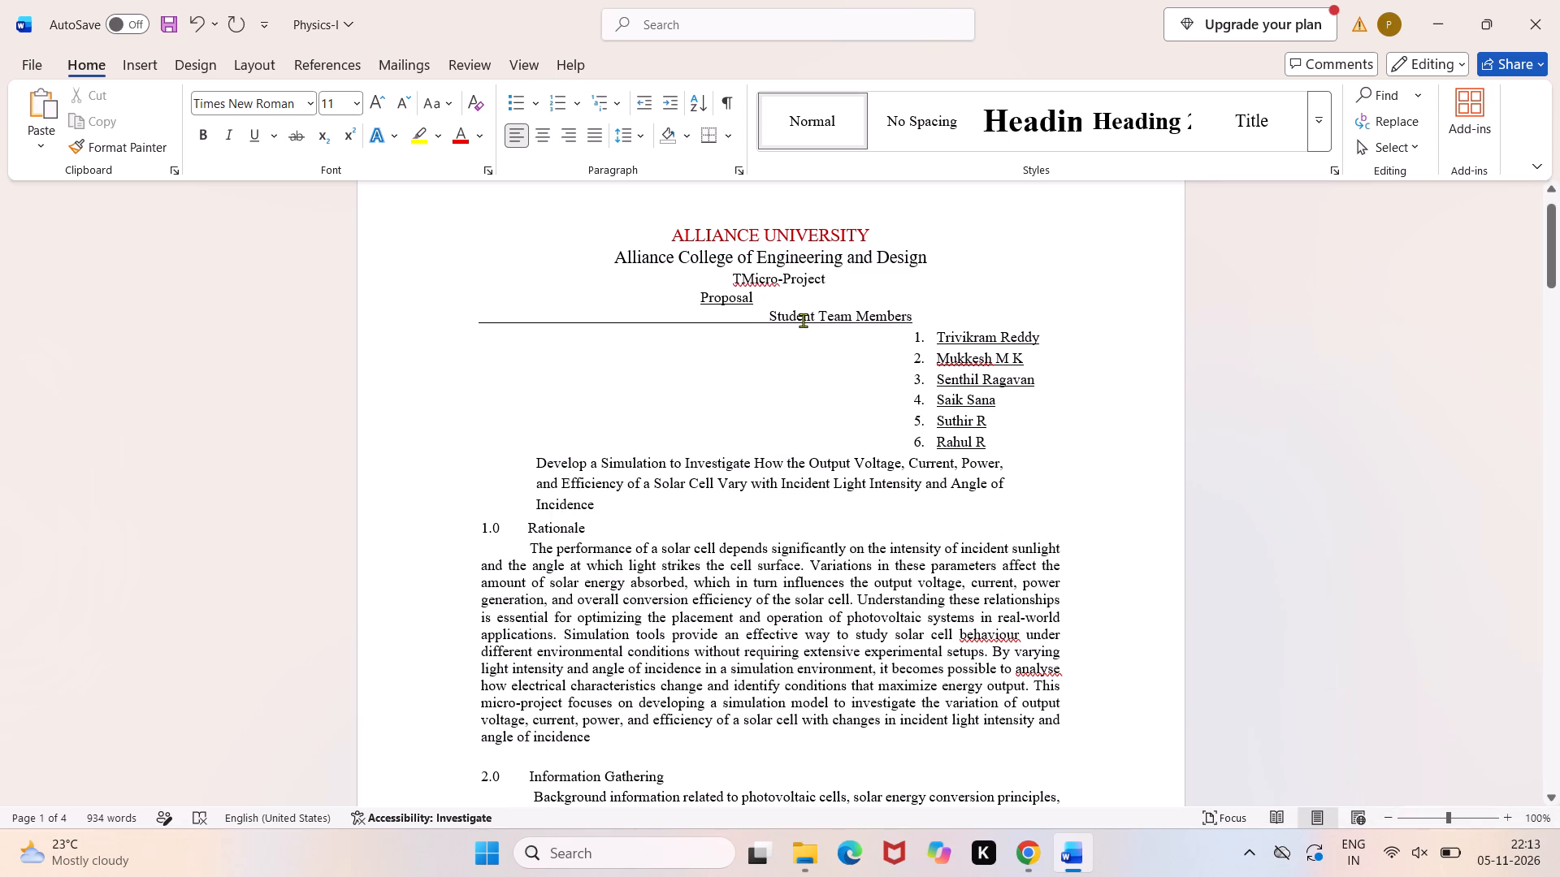
{"action": "left_click", "coordinate": [803, 320]}
{"action": "left_click_drag", "start_coordinate": [765, 320], "coordinate": [877, 313]}
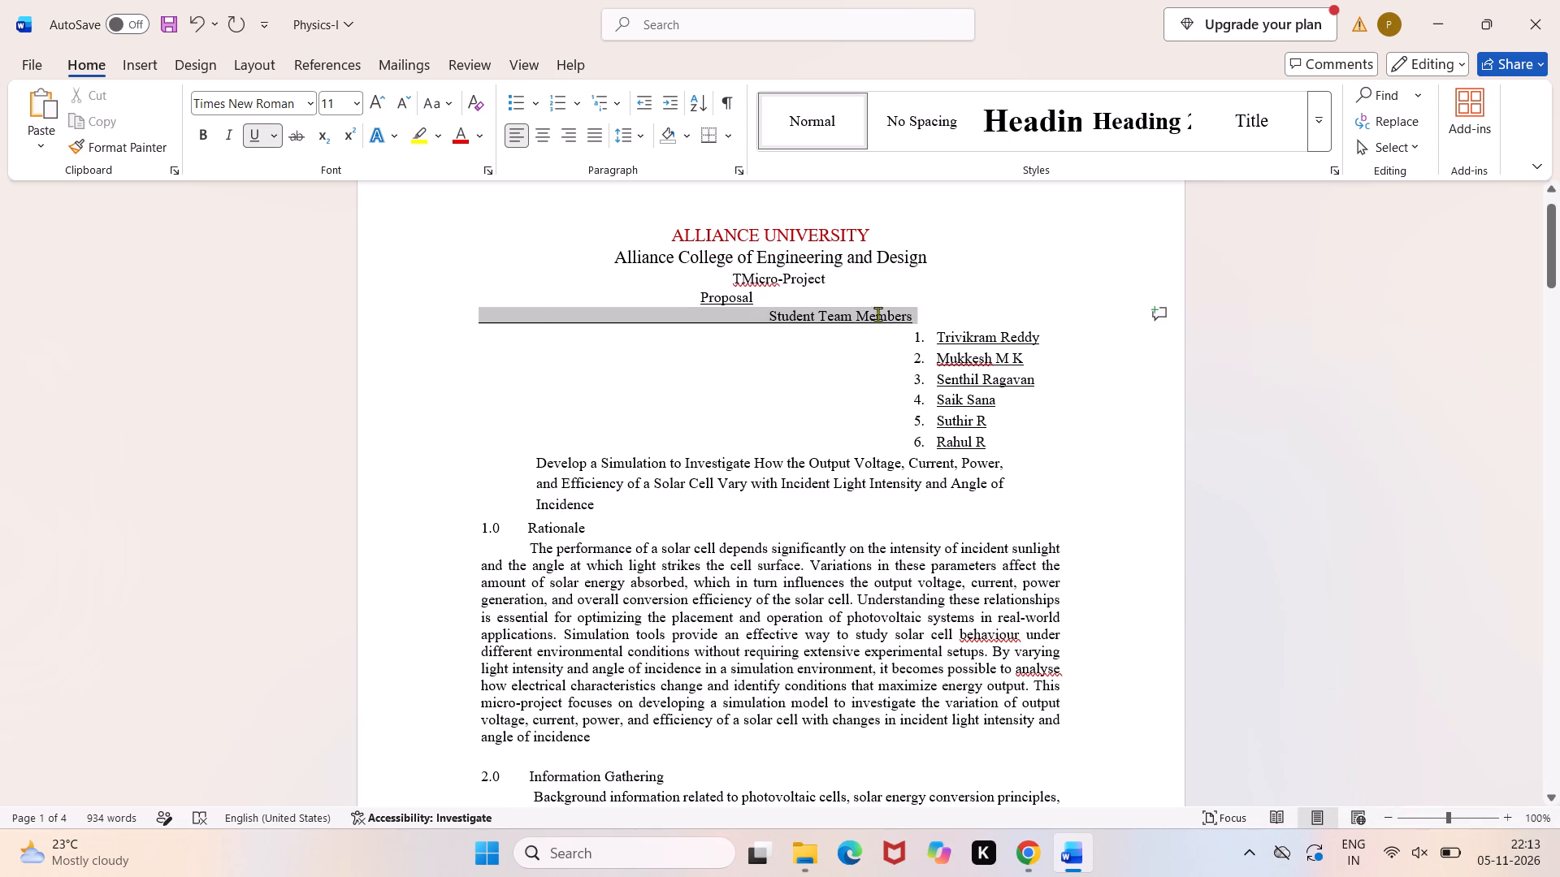
{"action": "left_click_drag", "start_coordinate": [877, 313], "coordinate": [898, 313]}
{"action": "left_click", "coordinate": [259, 139]}
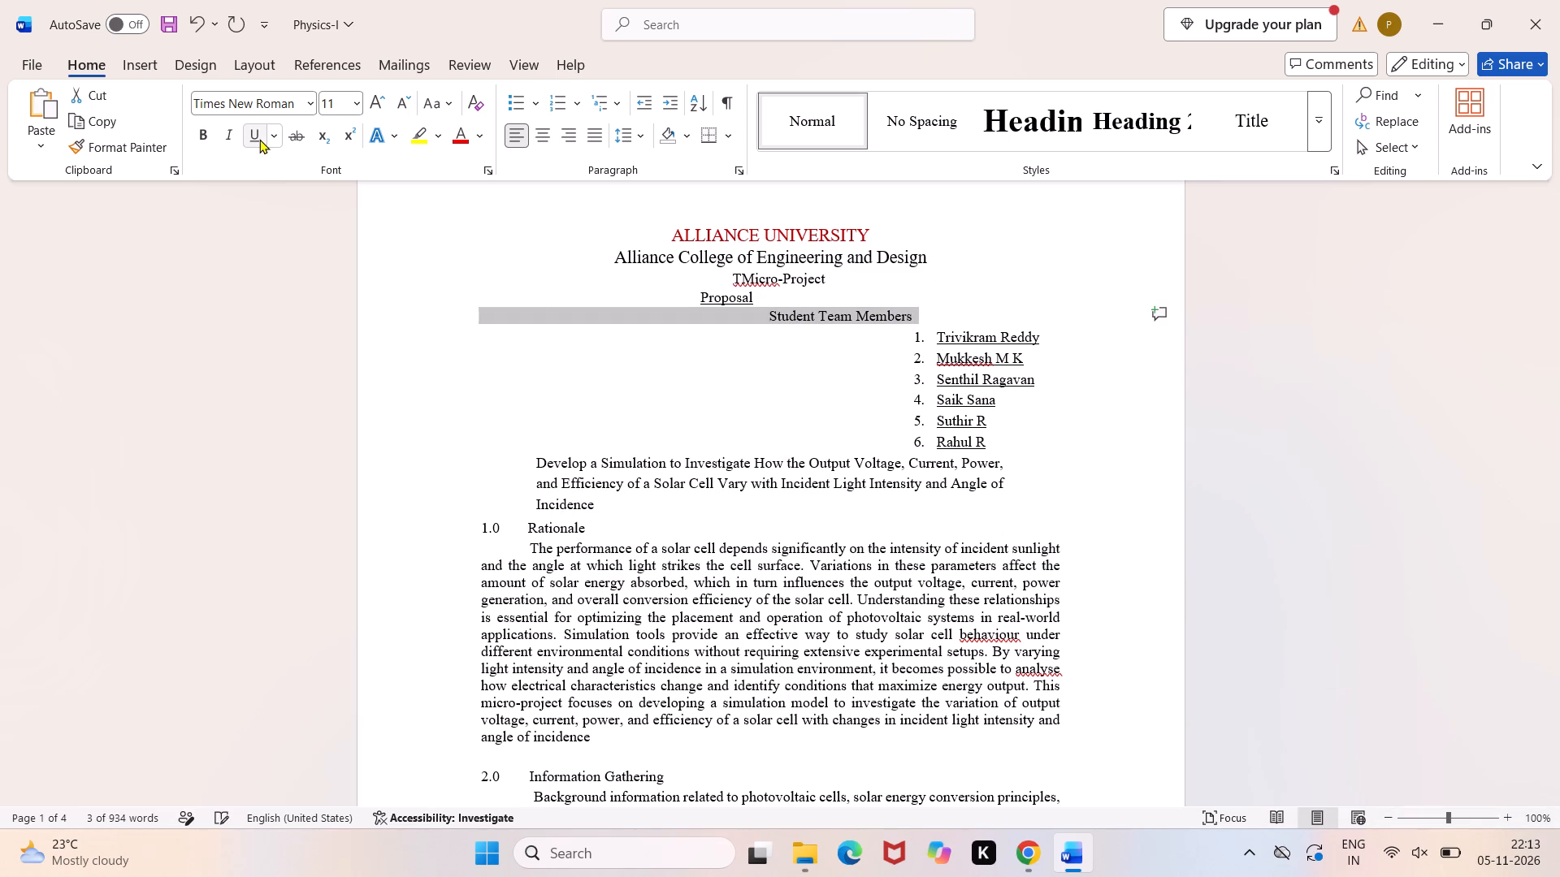
Delete the stray T and the space before it so the subtitle reads Micro-Project Proposal on one line.
{"action": "left_click", "coordinate": [409, 237]}
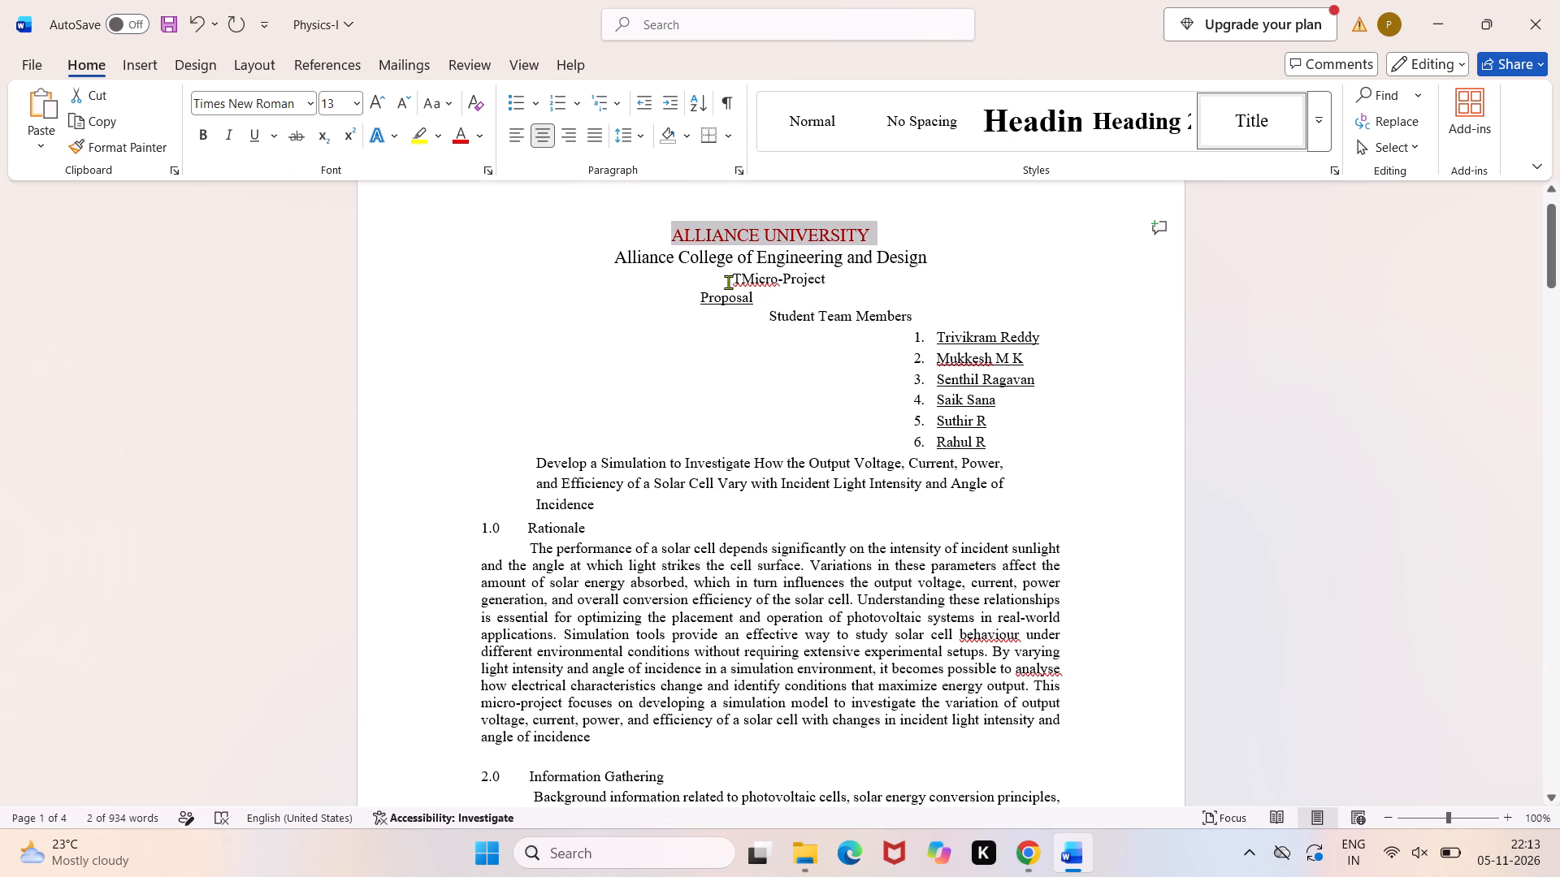
{"action": "left_click", "coordinate": [738, 277]}
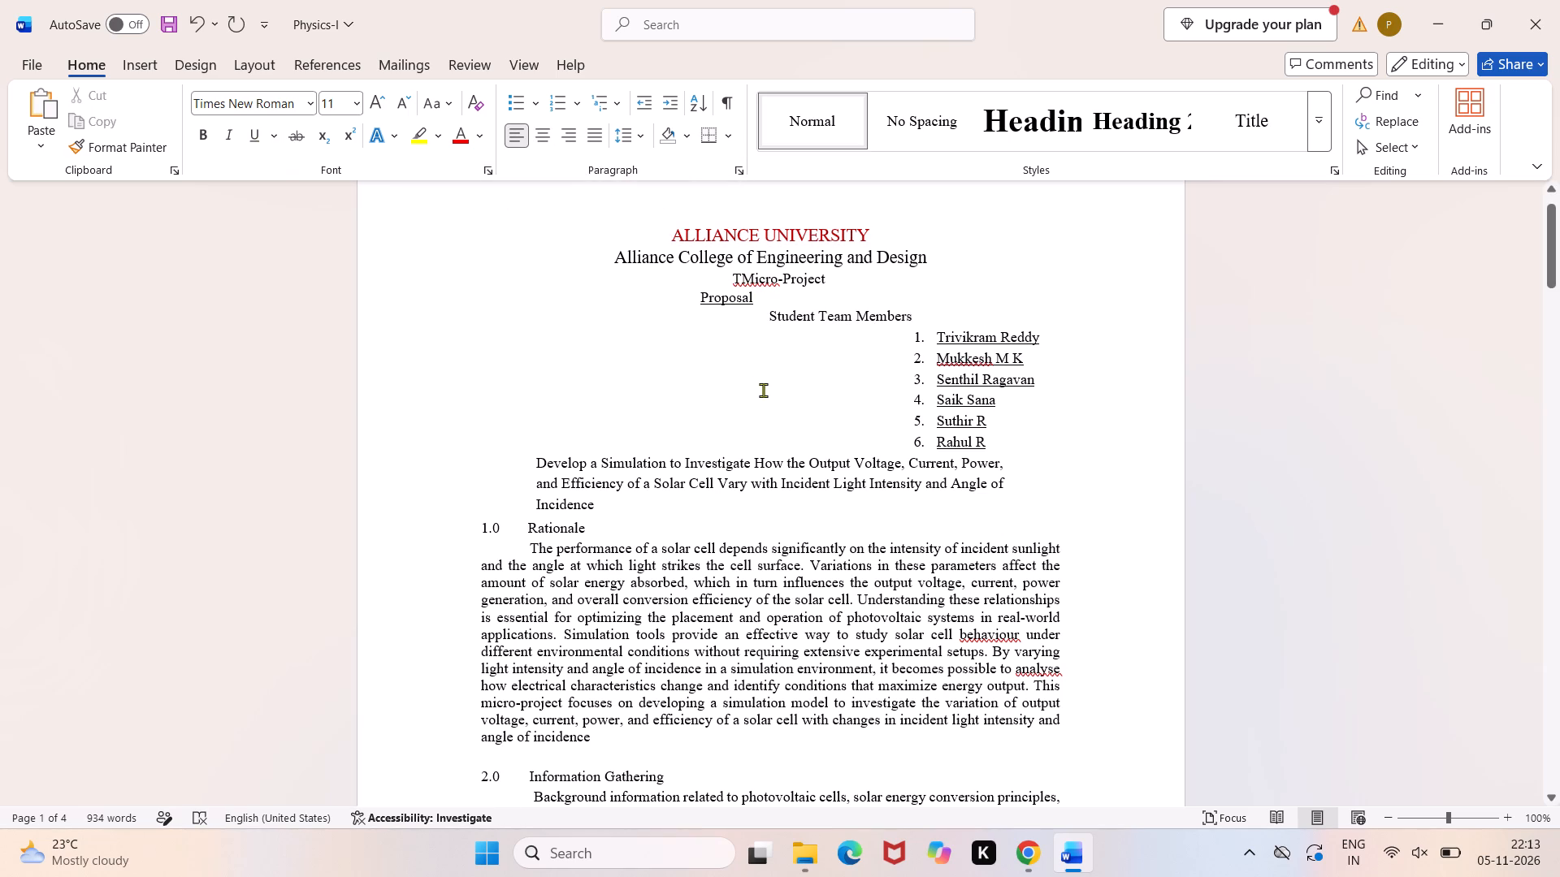
{"action": "key", "text": "BackSpace"}
{"action": "key", "text": "BackSpace"}
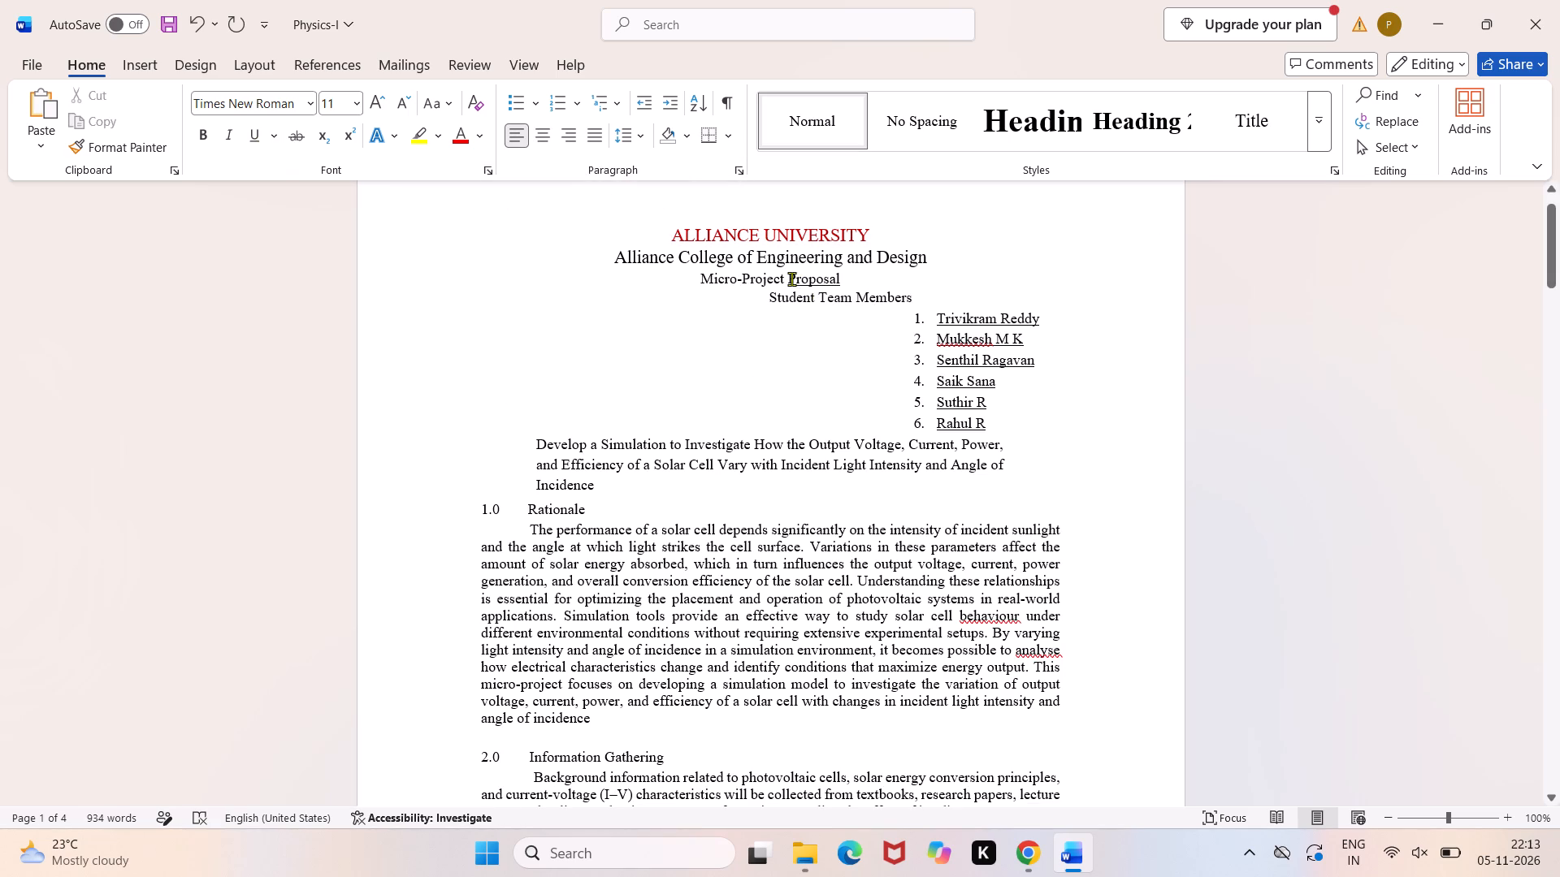
Remove the underline from the word Proposal in the Micro-Project Proposal line.
{"action": "left_click_drag", "start_coordinate": [788, 276], "coordinate": [847, 276]}
{"action": "left_click", "coordinate": [908, 242]}
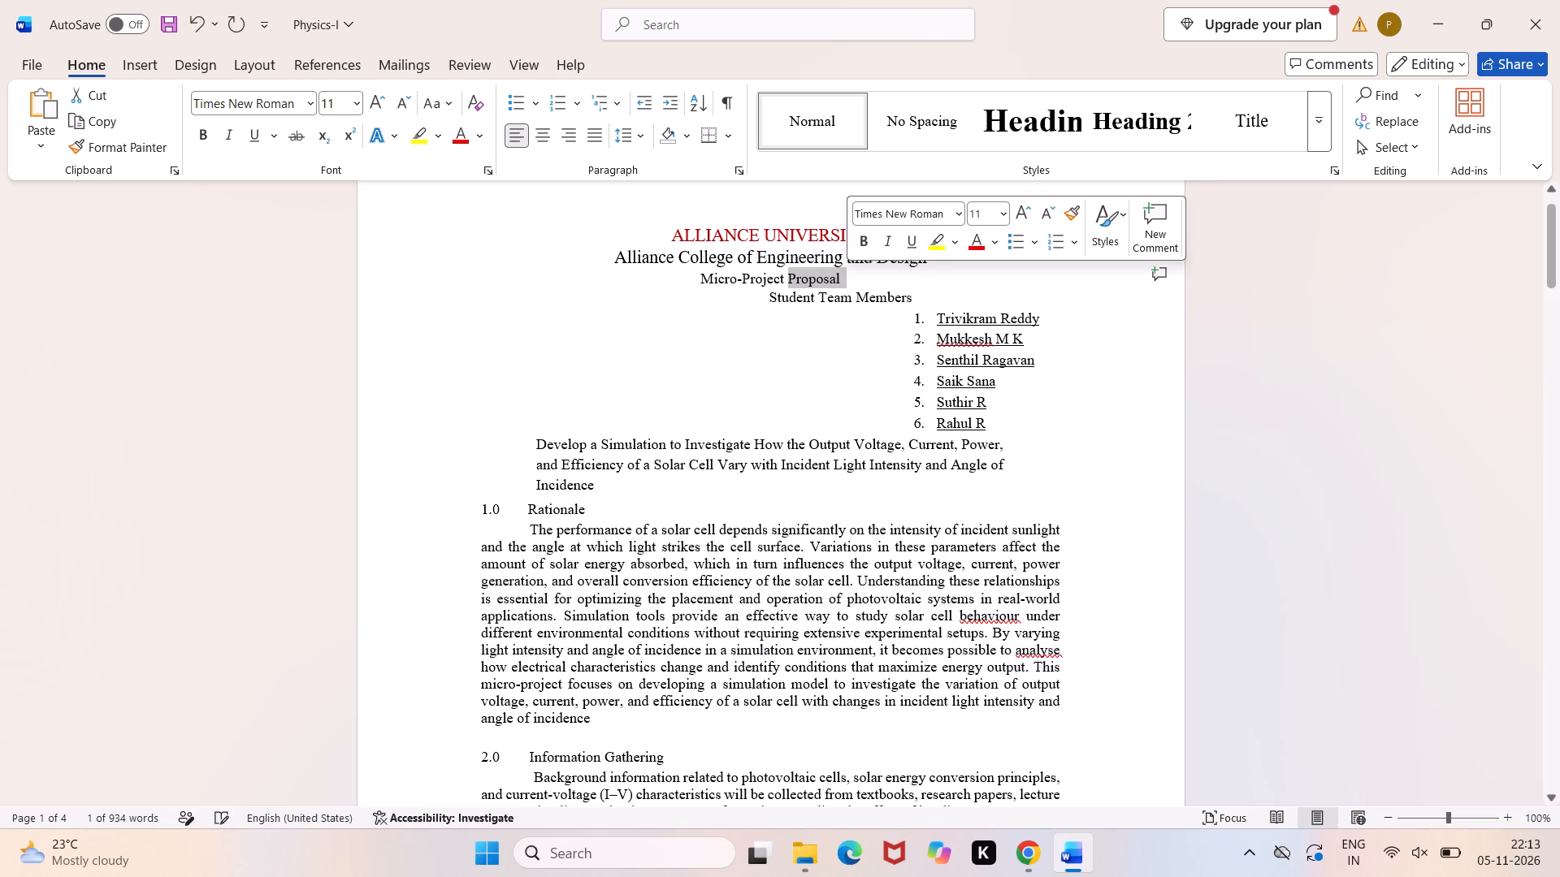
Remove the underline from all six names in the numbered Student Team Members list.
{"action": "left_click_drag", "start_coordinate": [925, 315], "coordinate": [990, 424]}
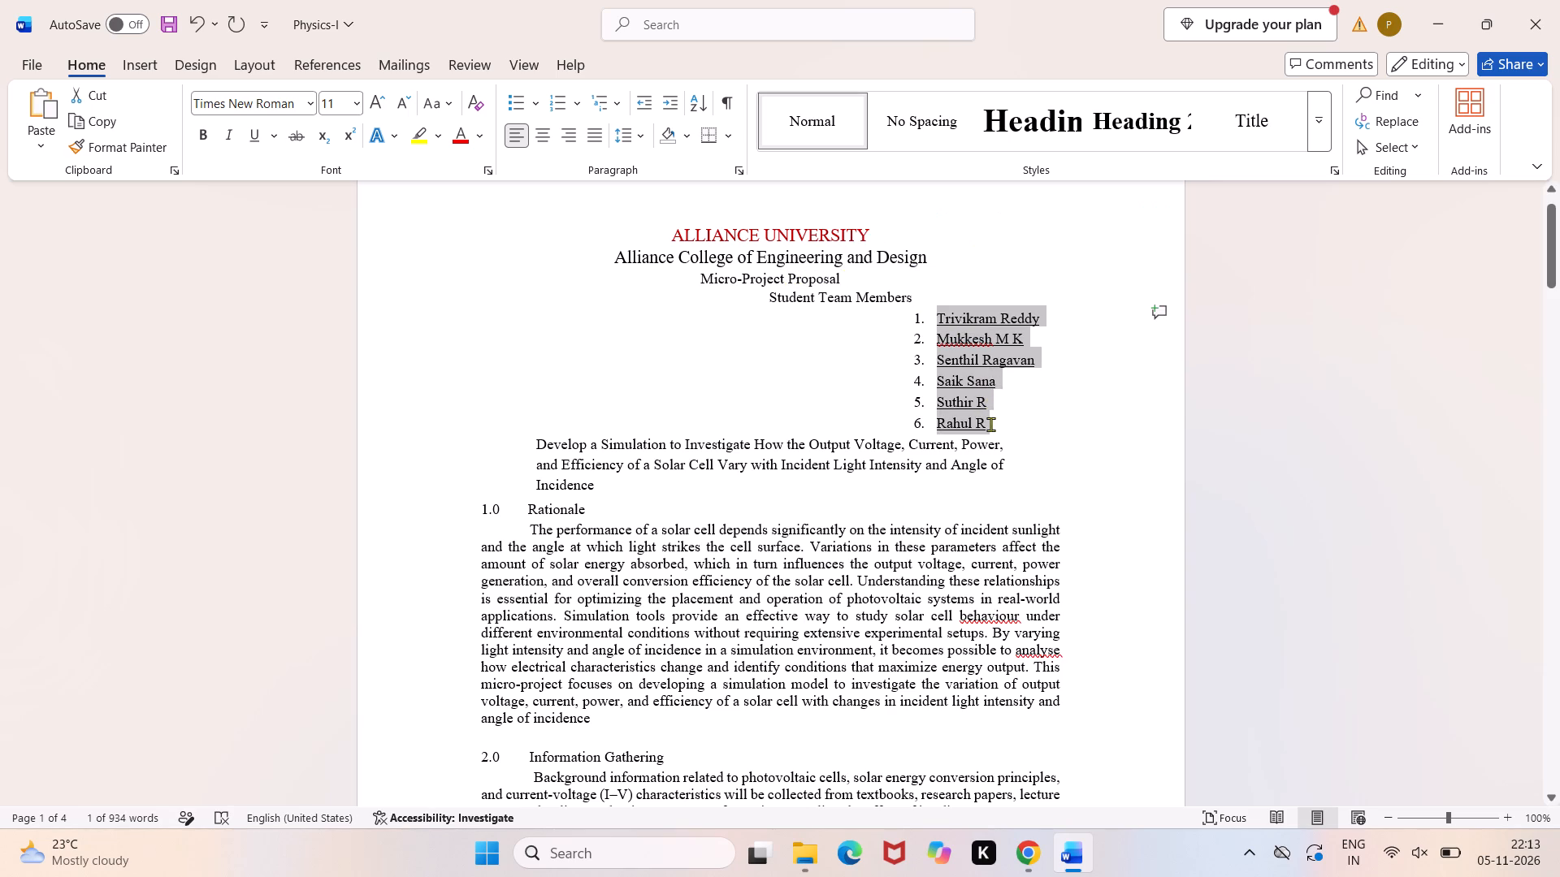
{"action": "left_click_drag", "start_coordinate": [990, 424], "coordinate": [991, 421]}
{"action": "left_click", "coordinate": [1047, 386]}
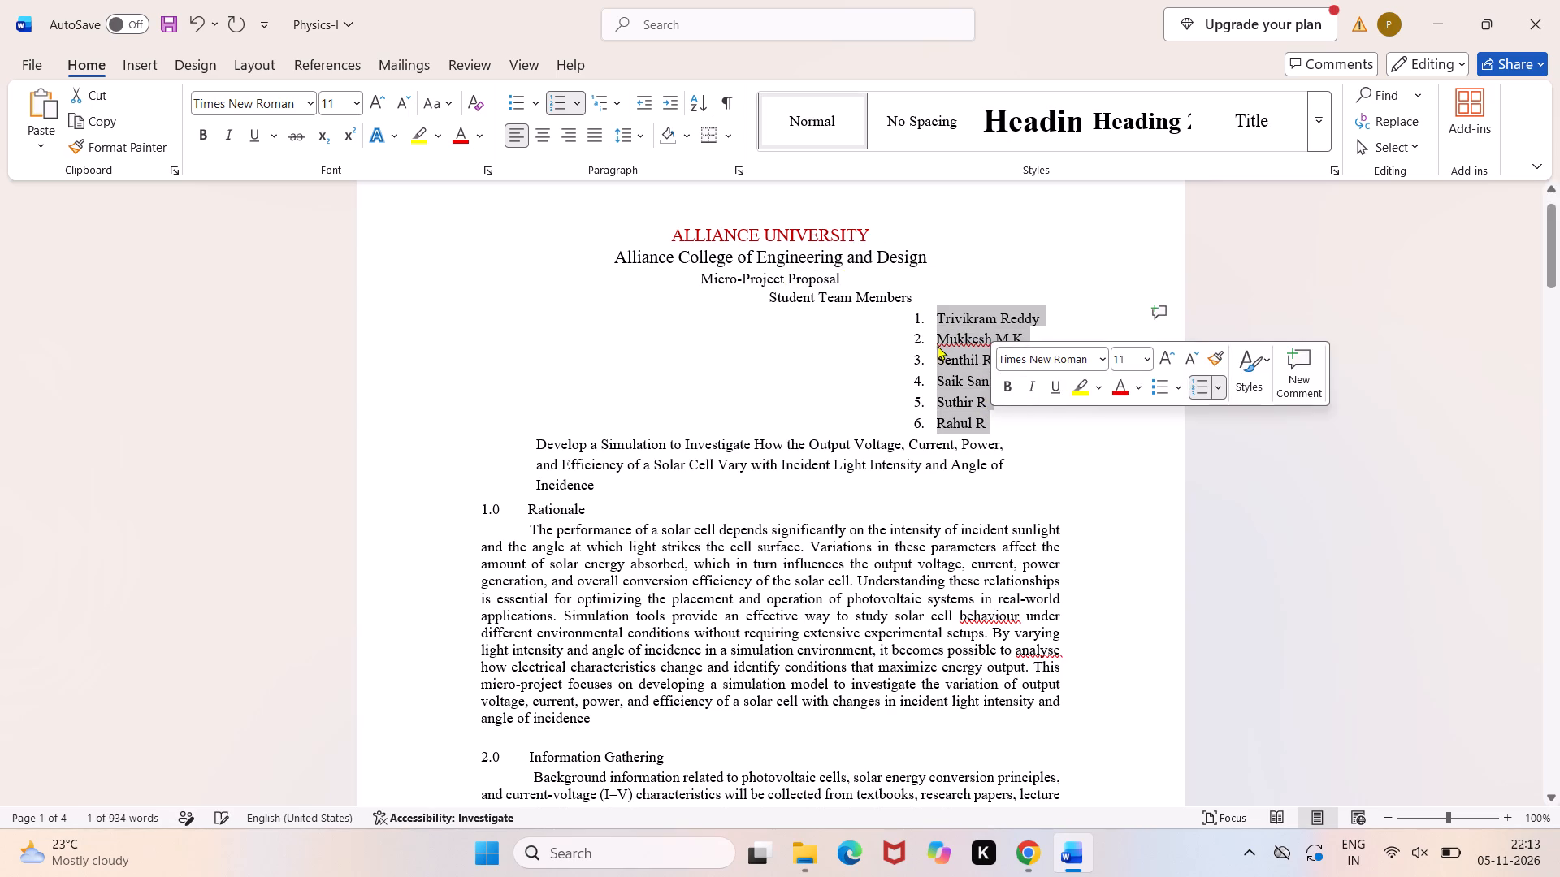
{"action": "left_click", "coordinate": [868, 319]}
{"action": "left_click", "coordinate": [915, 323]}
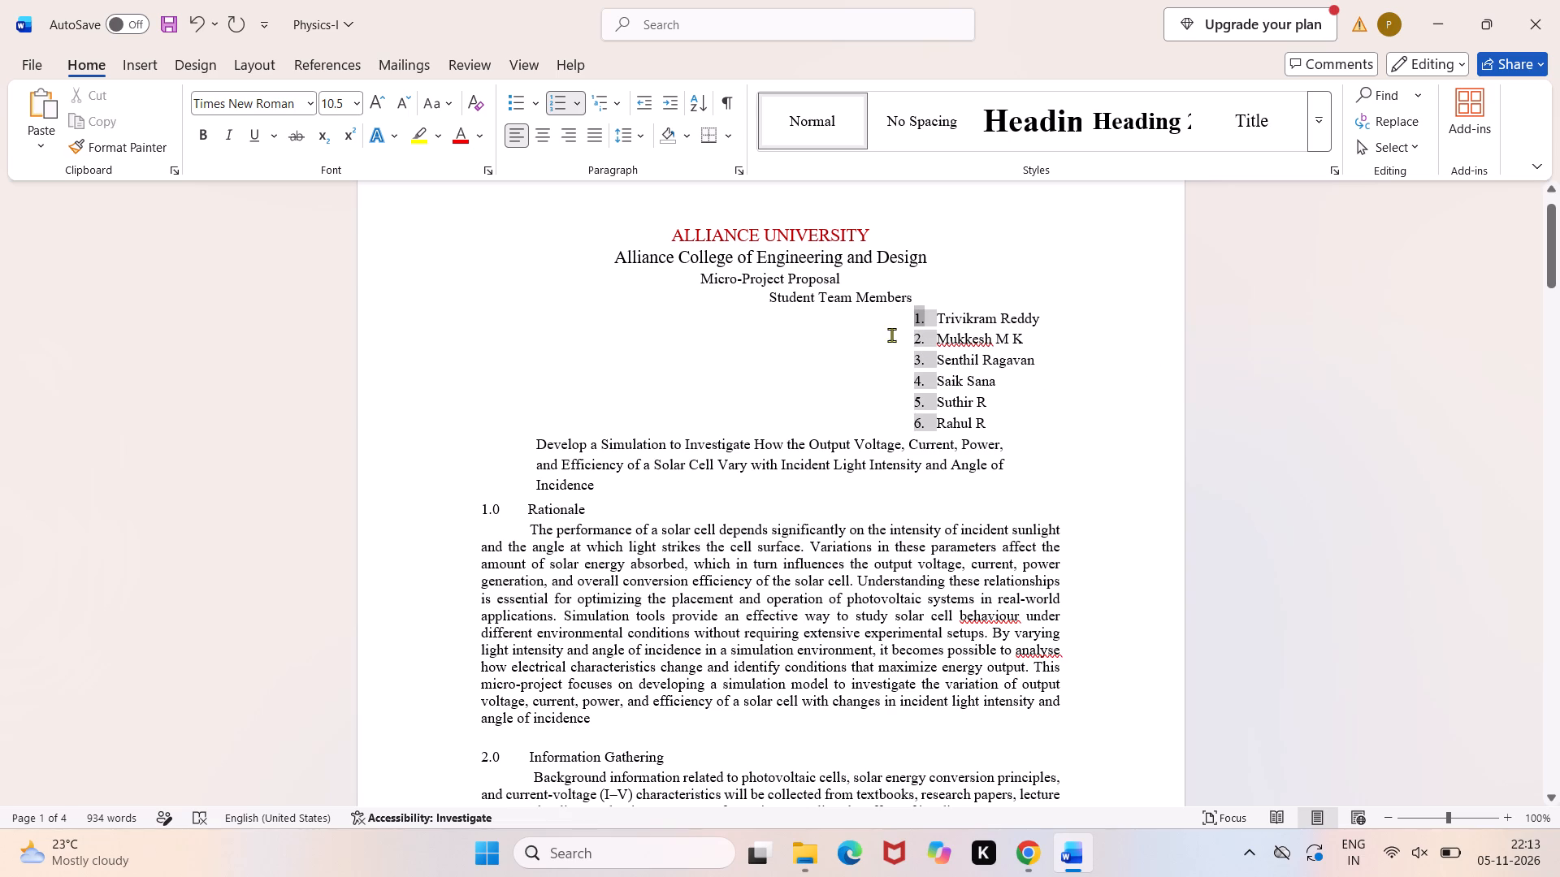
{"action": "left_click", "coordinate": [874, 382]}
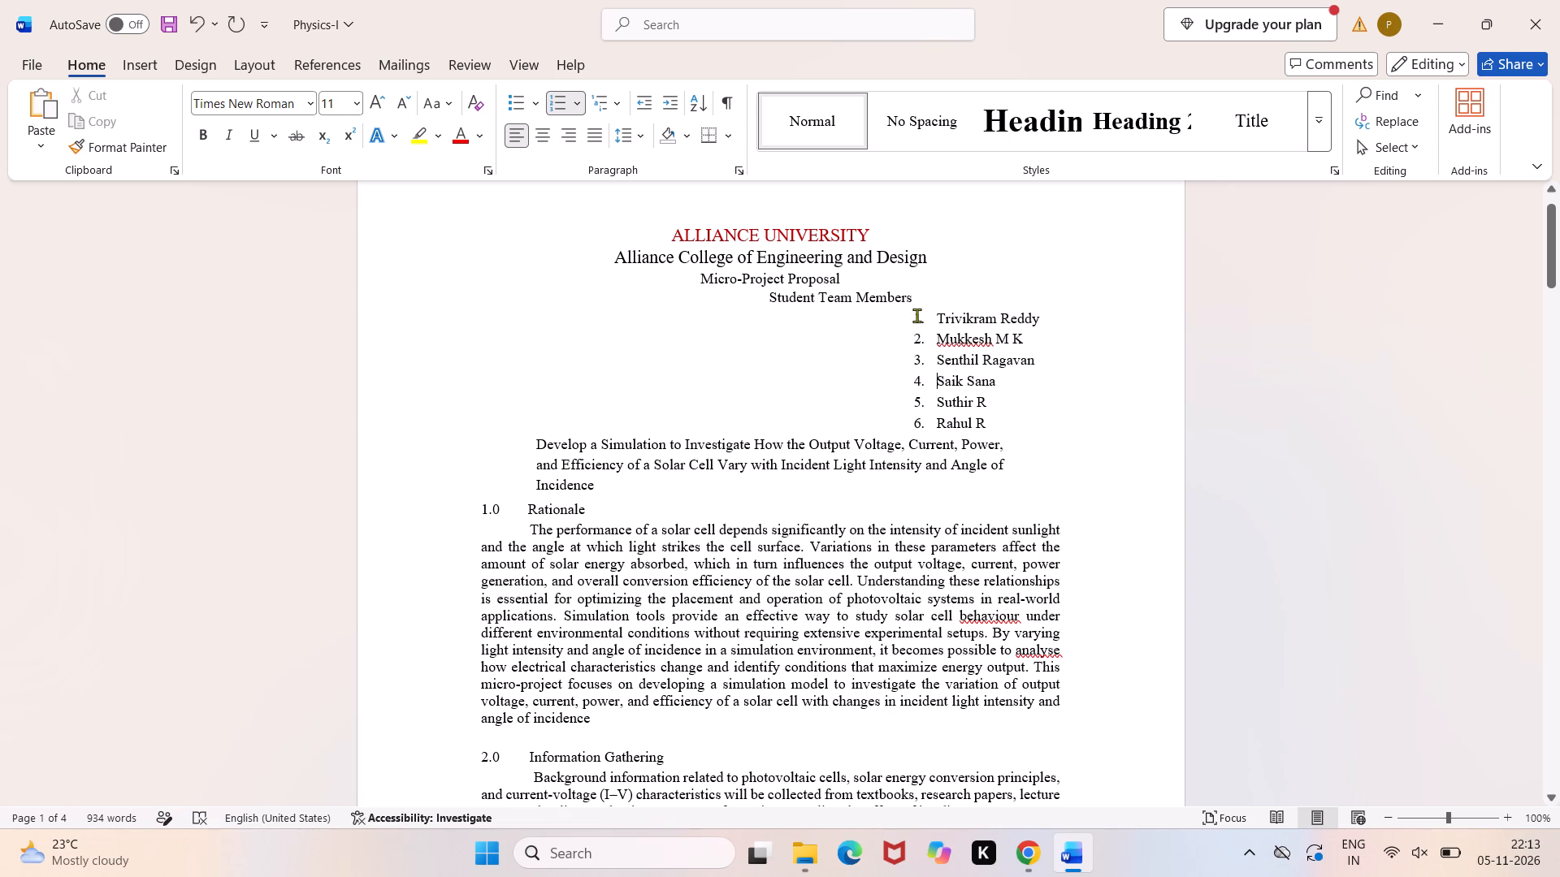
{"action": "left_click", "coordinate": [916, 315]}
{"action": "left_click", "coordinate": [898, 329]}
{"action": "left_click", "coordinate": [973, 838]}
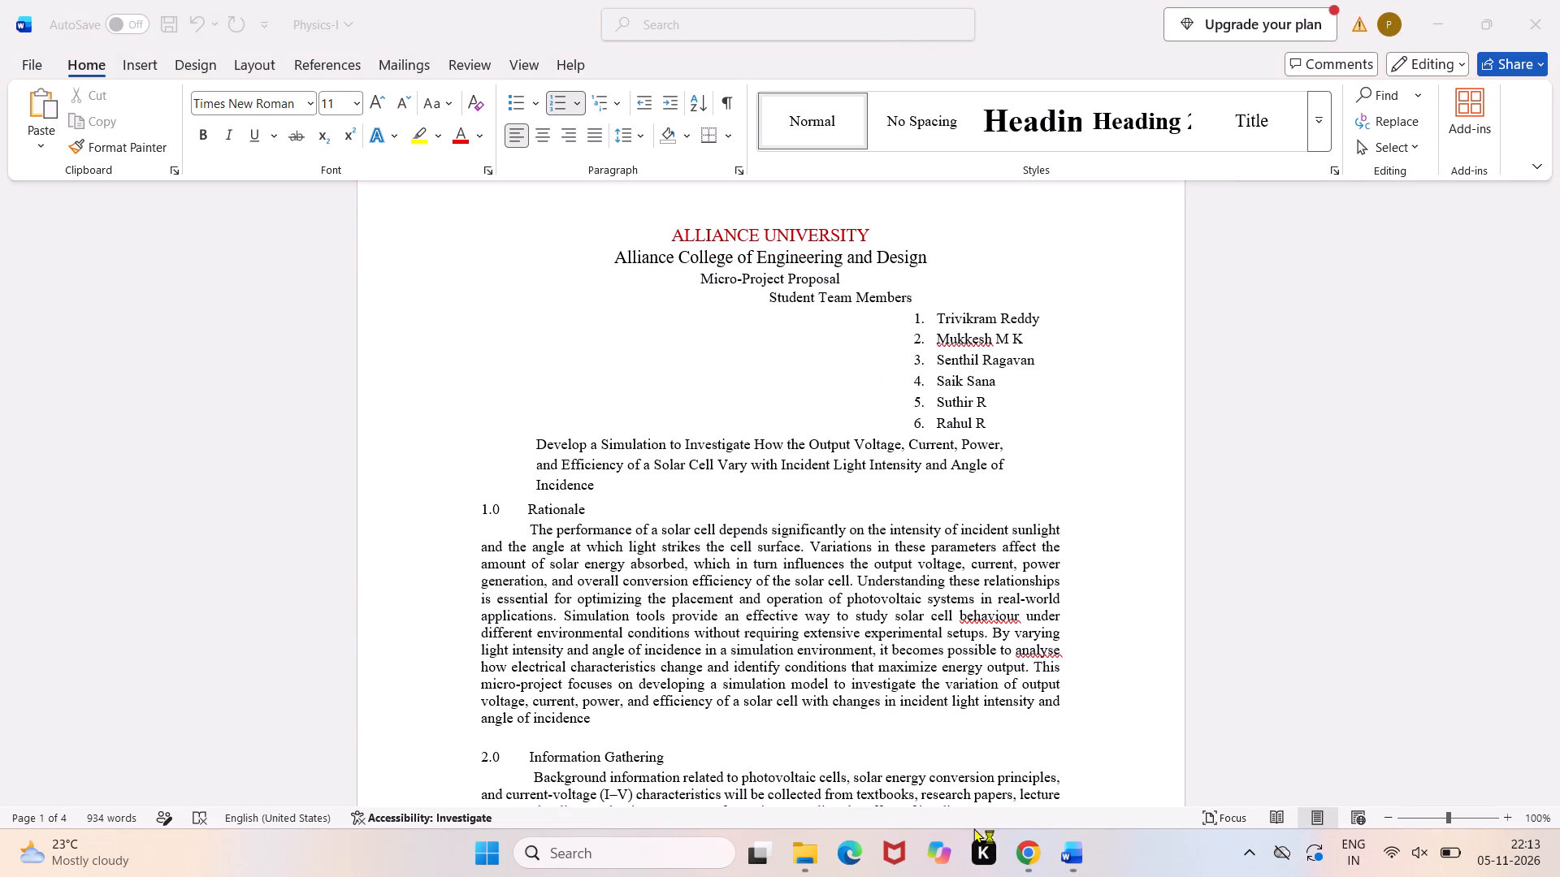
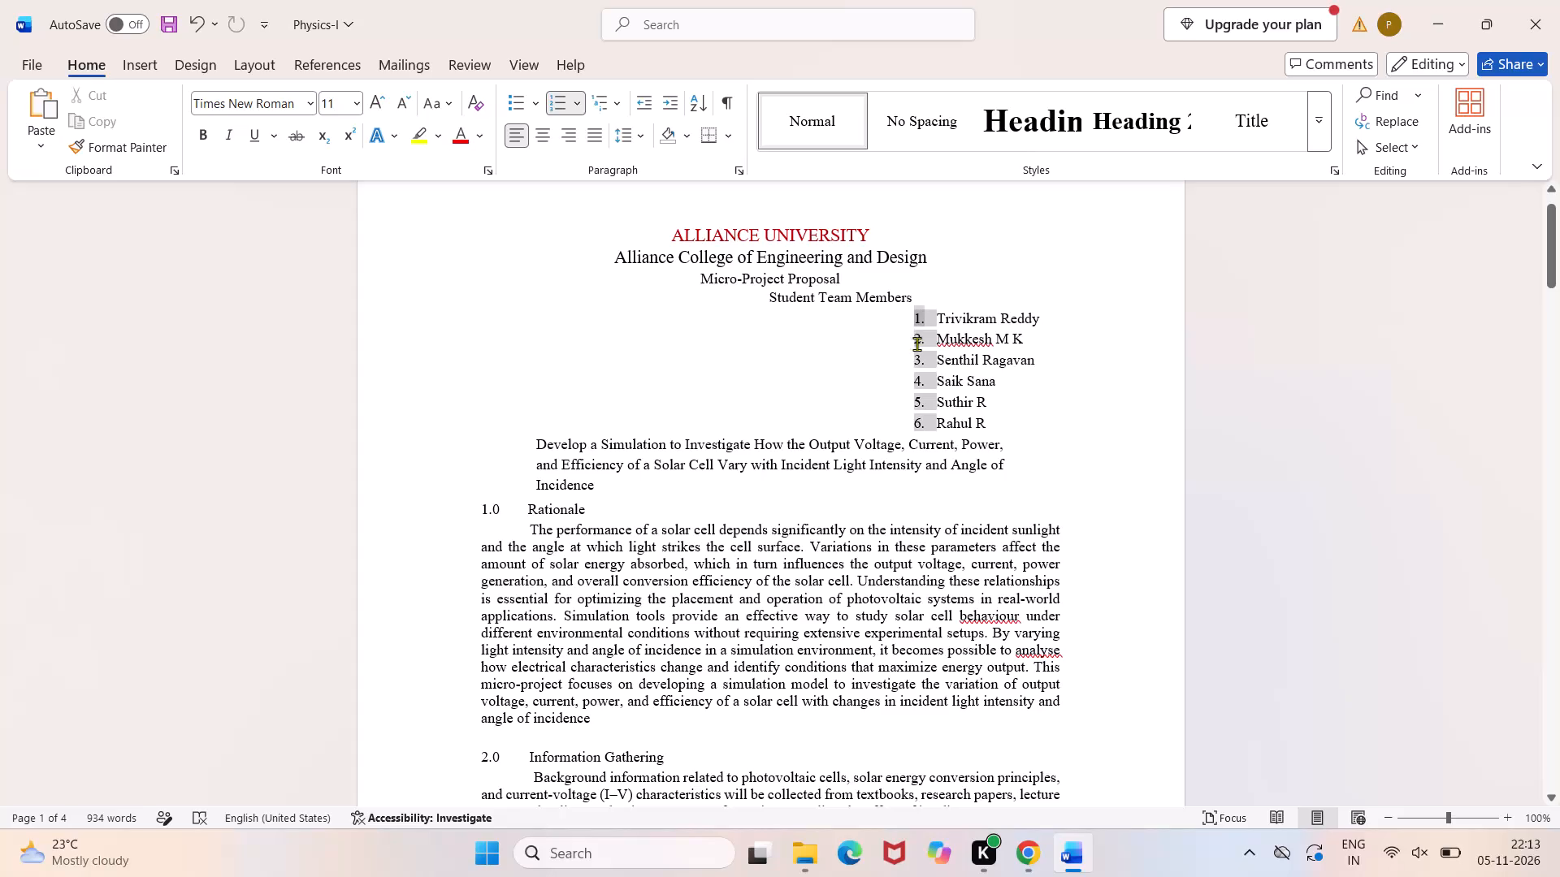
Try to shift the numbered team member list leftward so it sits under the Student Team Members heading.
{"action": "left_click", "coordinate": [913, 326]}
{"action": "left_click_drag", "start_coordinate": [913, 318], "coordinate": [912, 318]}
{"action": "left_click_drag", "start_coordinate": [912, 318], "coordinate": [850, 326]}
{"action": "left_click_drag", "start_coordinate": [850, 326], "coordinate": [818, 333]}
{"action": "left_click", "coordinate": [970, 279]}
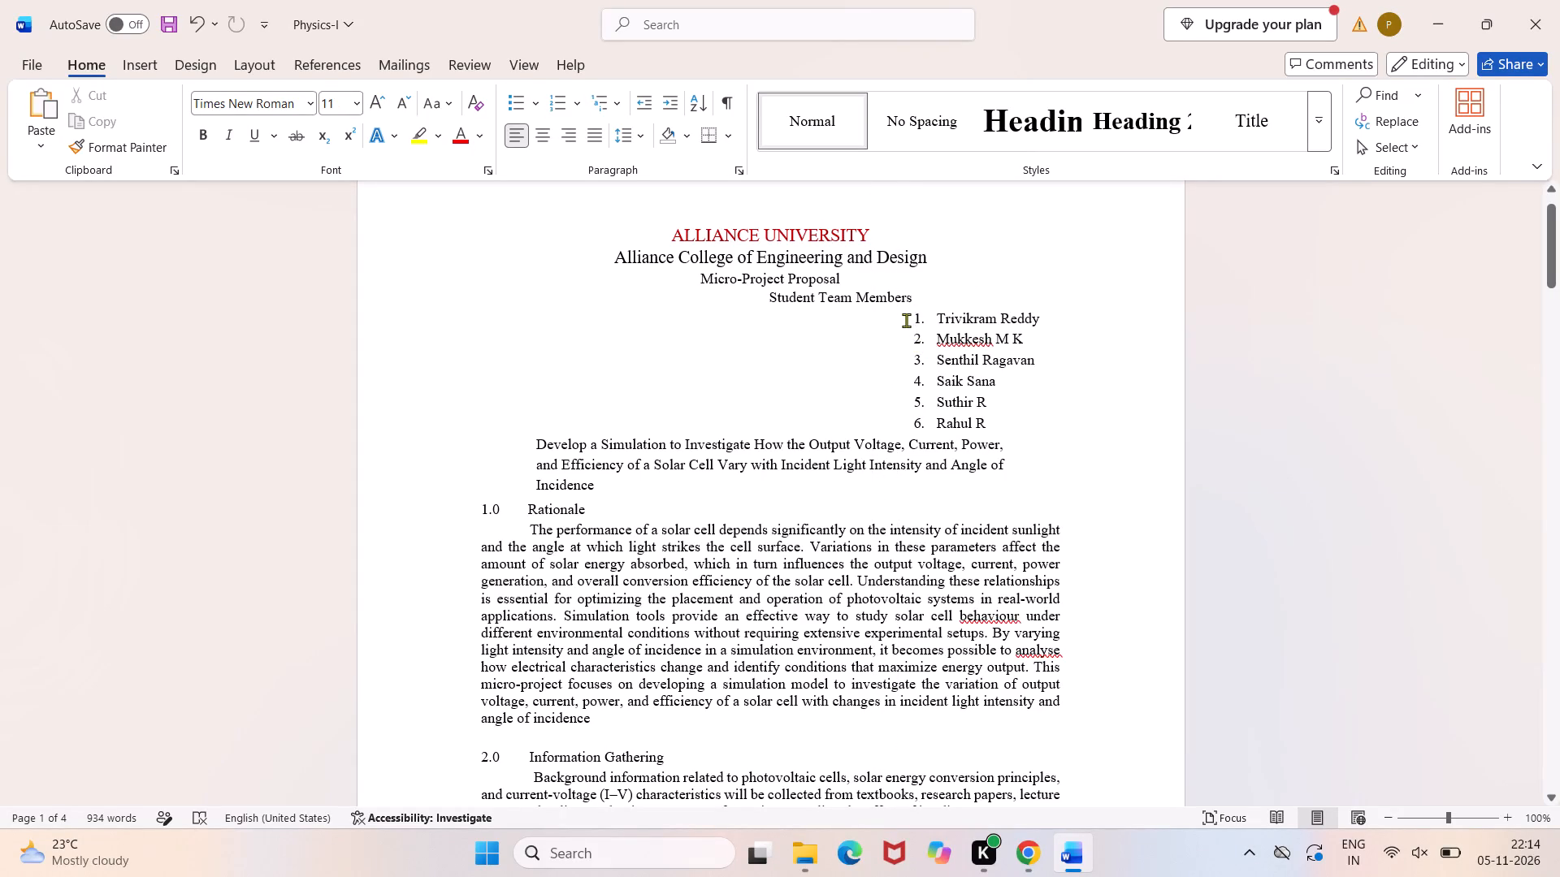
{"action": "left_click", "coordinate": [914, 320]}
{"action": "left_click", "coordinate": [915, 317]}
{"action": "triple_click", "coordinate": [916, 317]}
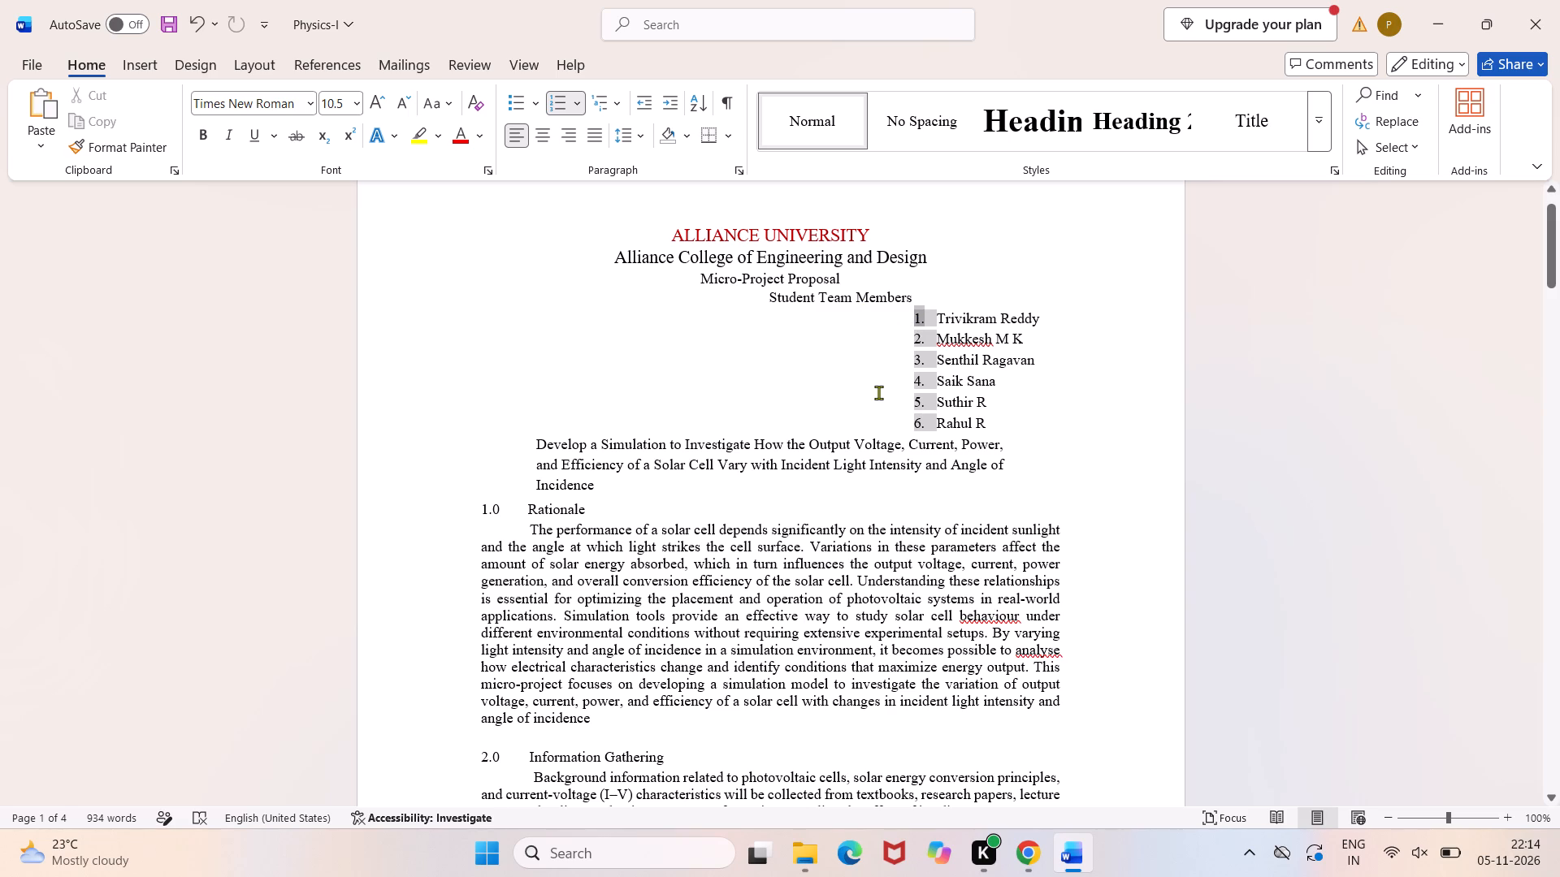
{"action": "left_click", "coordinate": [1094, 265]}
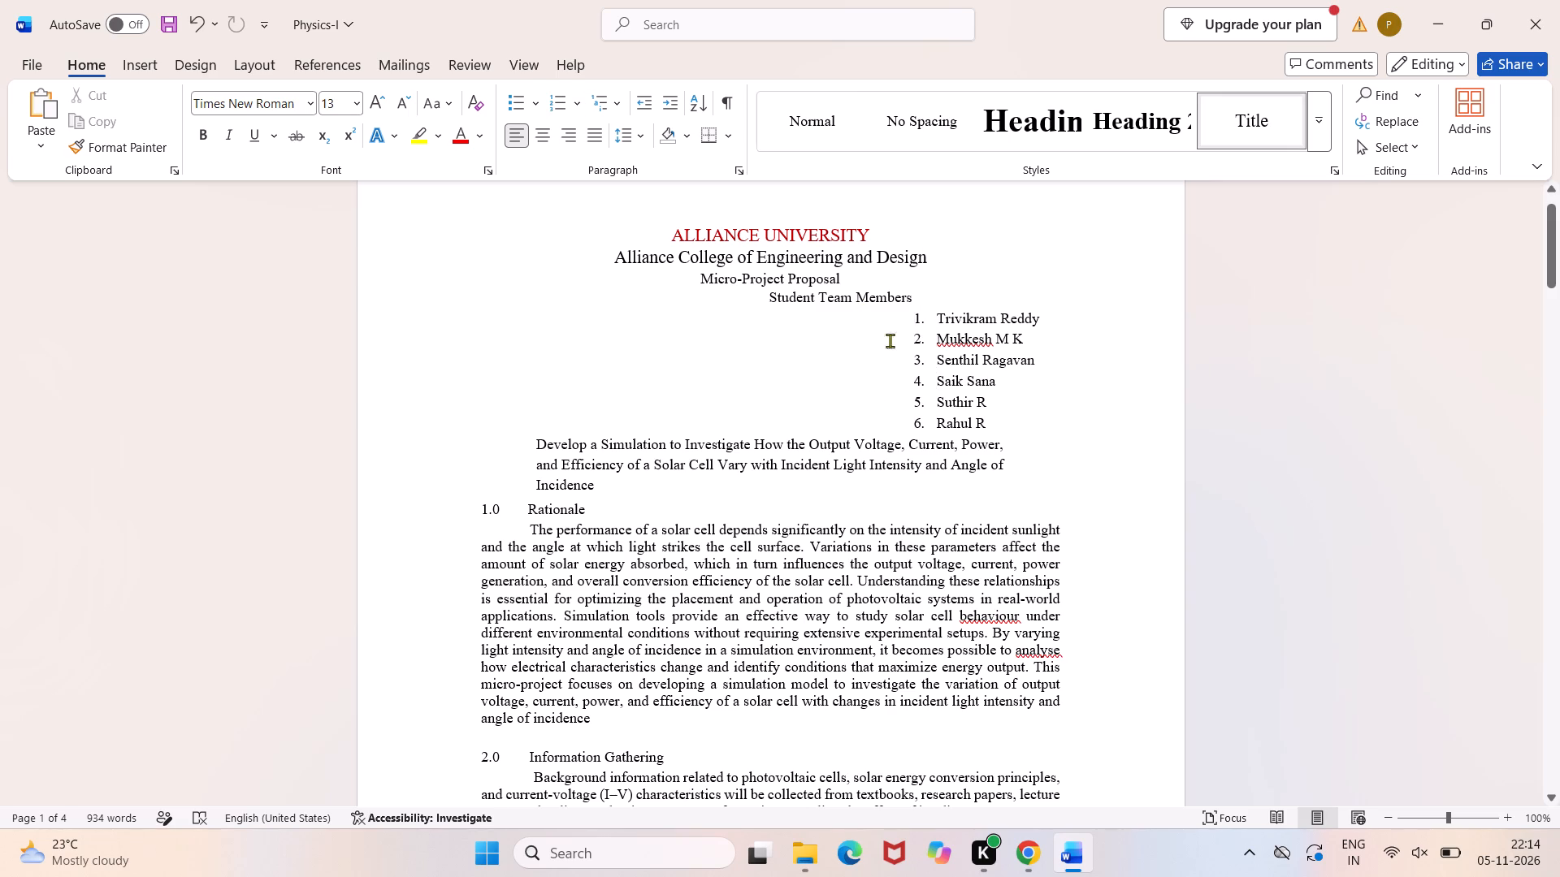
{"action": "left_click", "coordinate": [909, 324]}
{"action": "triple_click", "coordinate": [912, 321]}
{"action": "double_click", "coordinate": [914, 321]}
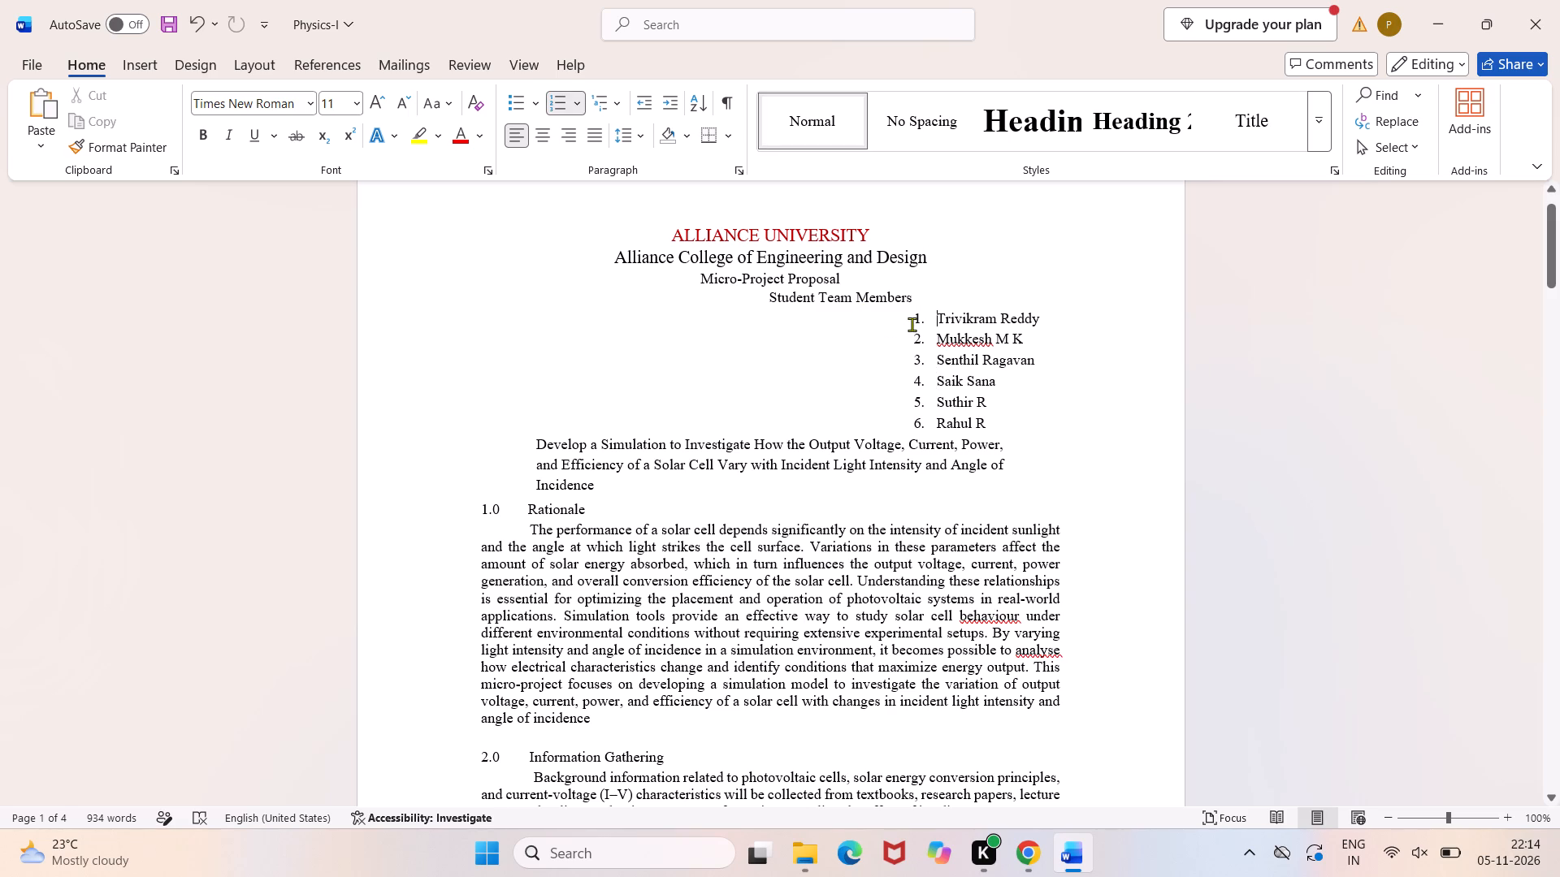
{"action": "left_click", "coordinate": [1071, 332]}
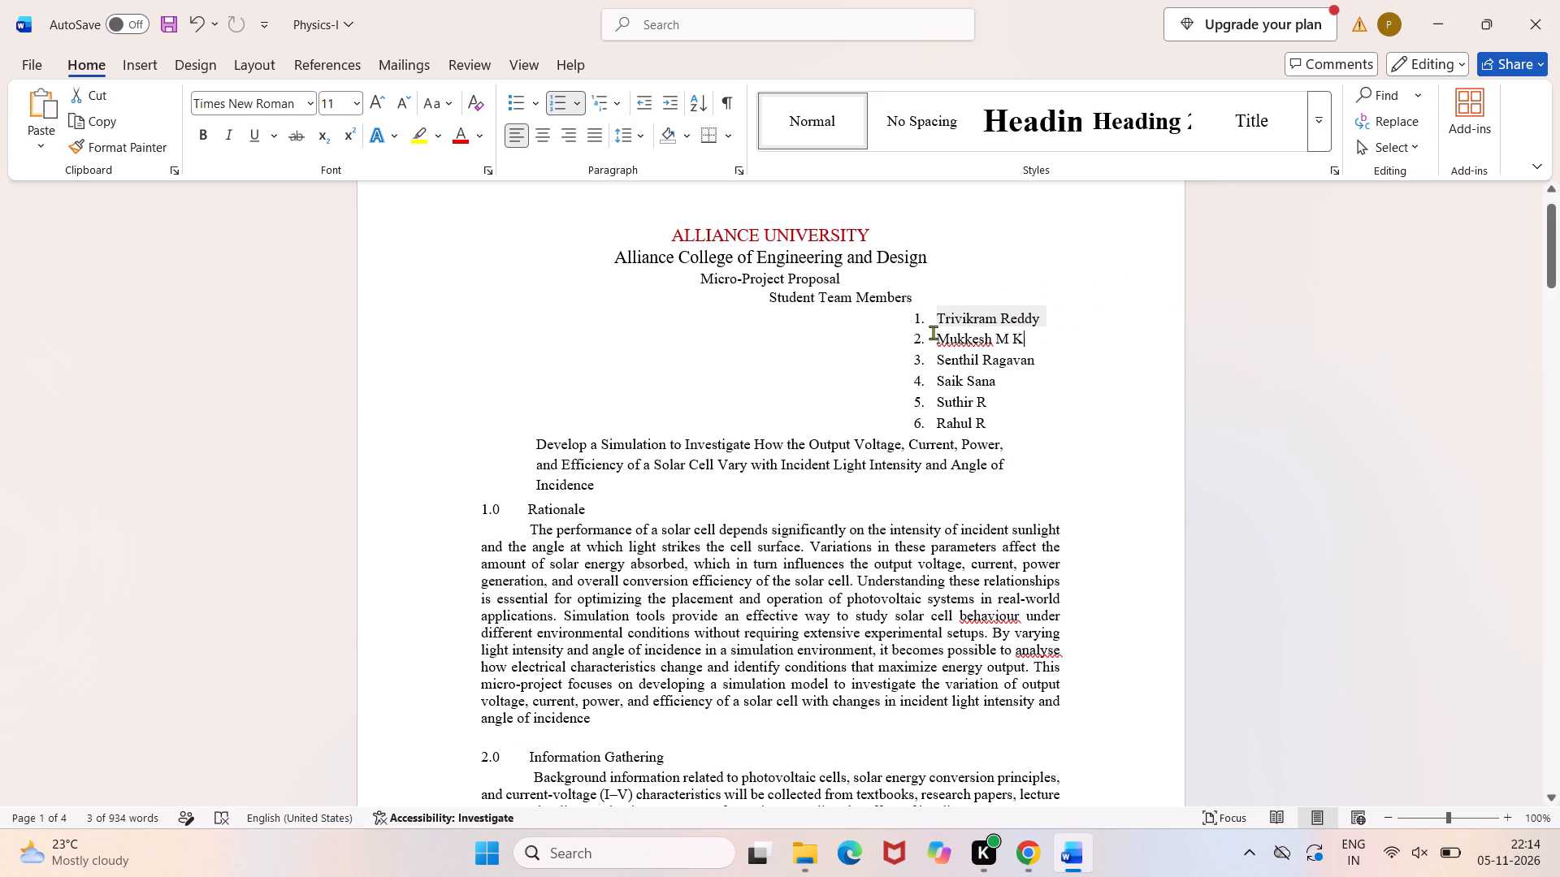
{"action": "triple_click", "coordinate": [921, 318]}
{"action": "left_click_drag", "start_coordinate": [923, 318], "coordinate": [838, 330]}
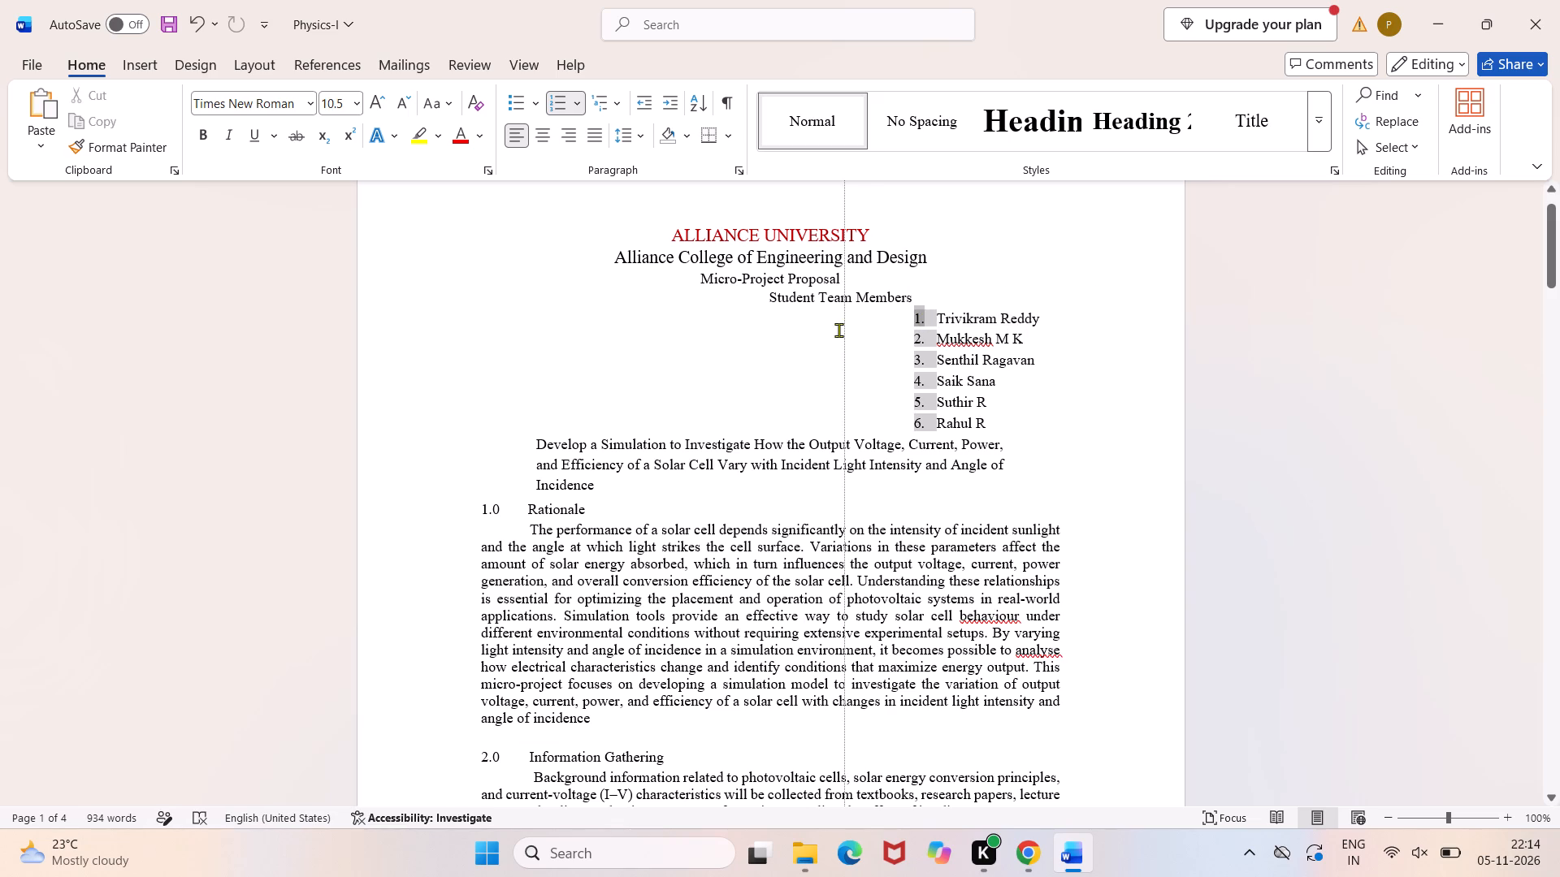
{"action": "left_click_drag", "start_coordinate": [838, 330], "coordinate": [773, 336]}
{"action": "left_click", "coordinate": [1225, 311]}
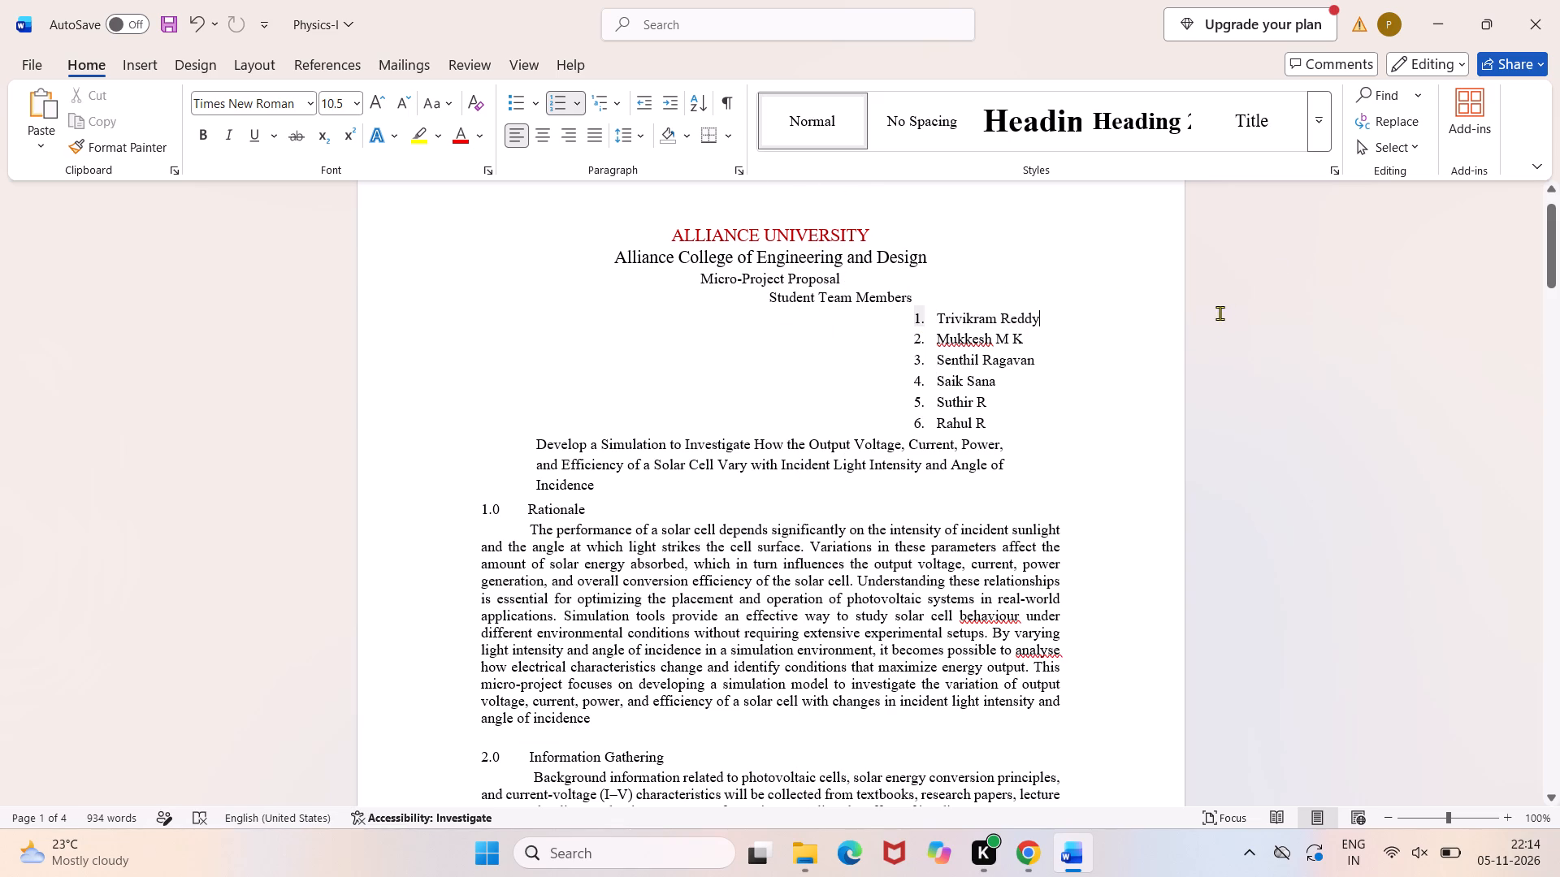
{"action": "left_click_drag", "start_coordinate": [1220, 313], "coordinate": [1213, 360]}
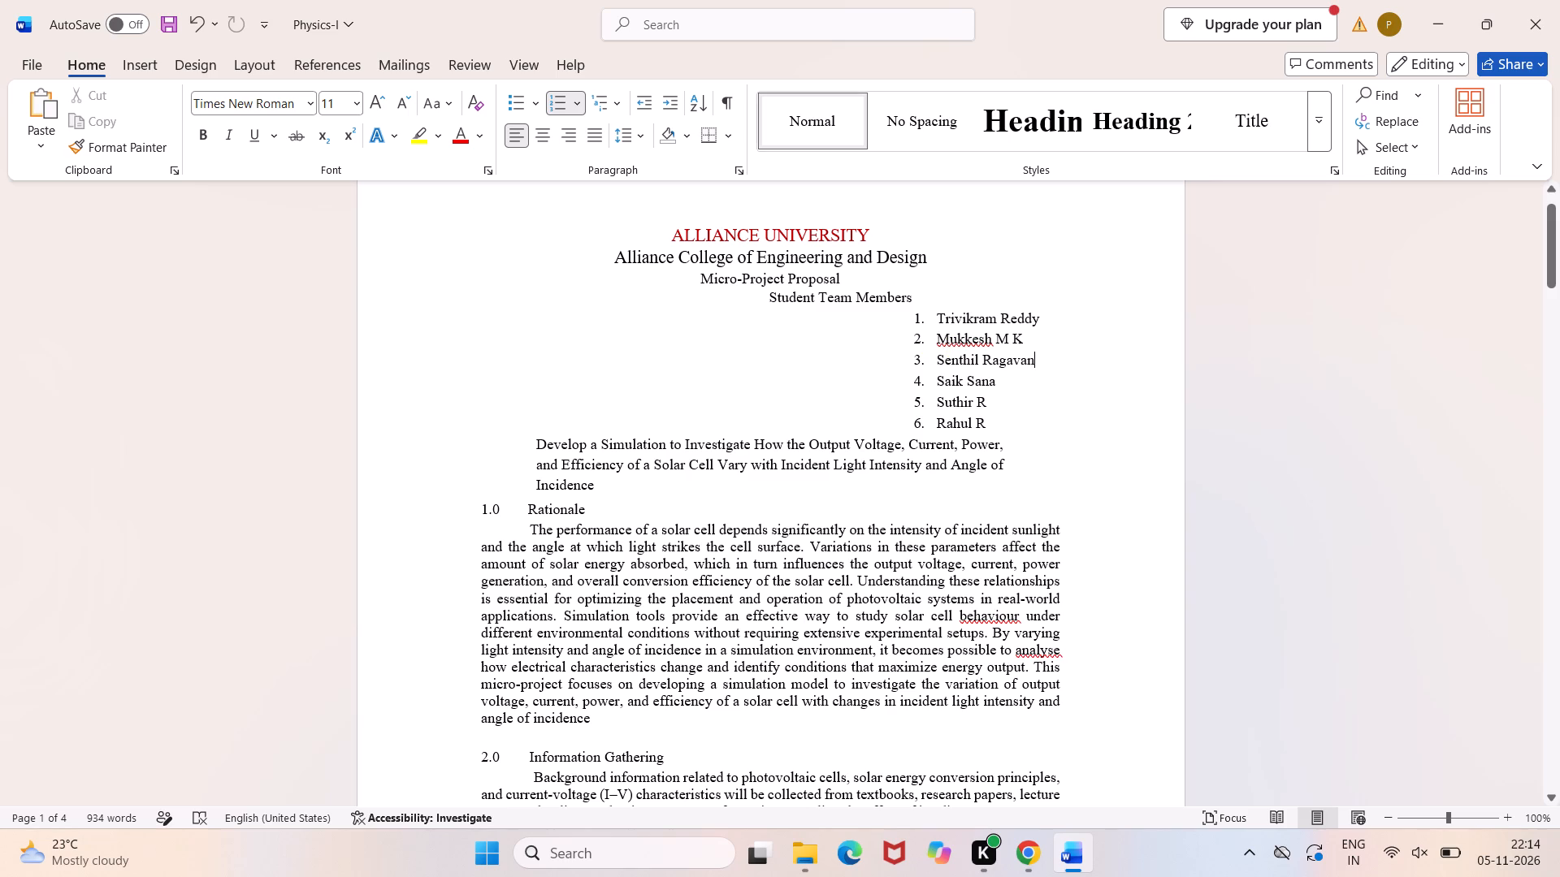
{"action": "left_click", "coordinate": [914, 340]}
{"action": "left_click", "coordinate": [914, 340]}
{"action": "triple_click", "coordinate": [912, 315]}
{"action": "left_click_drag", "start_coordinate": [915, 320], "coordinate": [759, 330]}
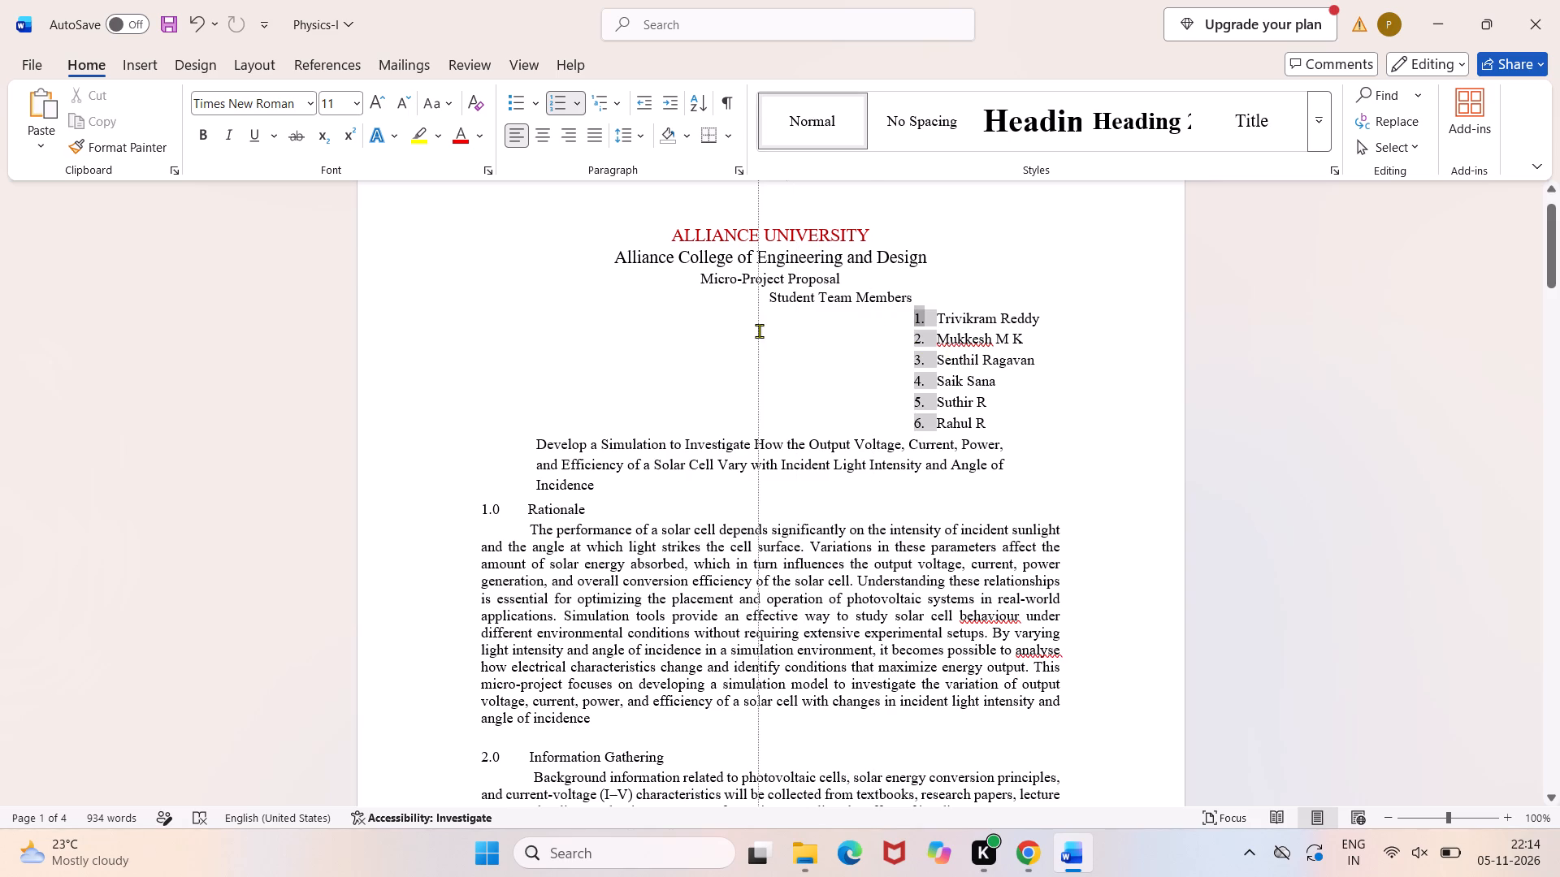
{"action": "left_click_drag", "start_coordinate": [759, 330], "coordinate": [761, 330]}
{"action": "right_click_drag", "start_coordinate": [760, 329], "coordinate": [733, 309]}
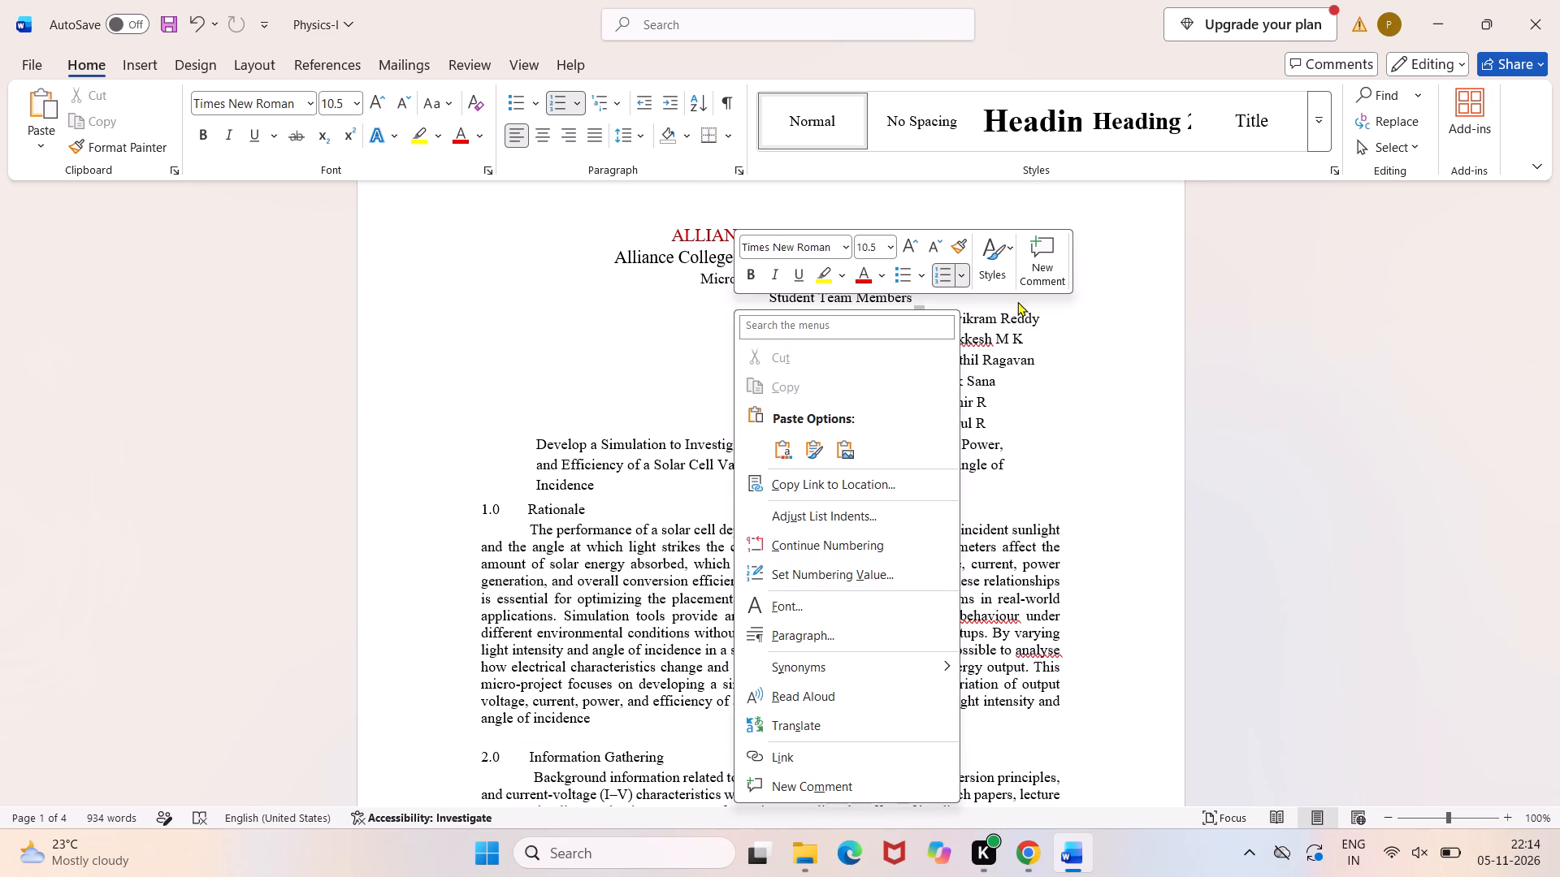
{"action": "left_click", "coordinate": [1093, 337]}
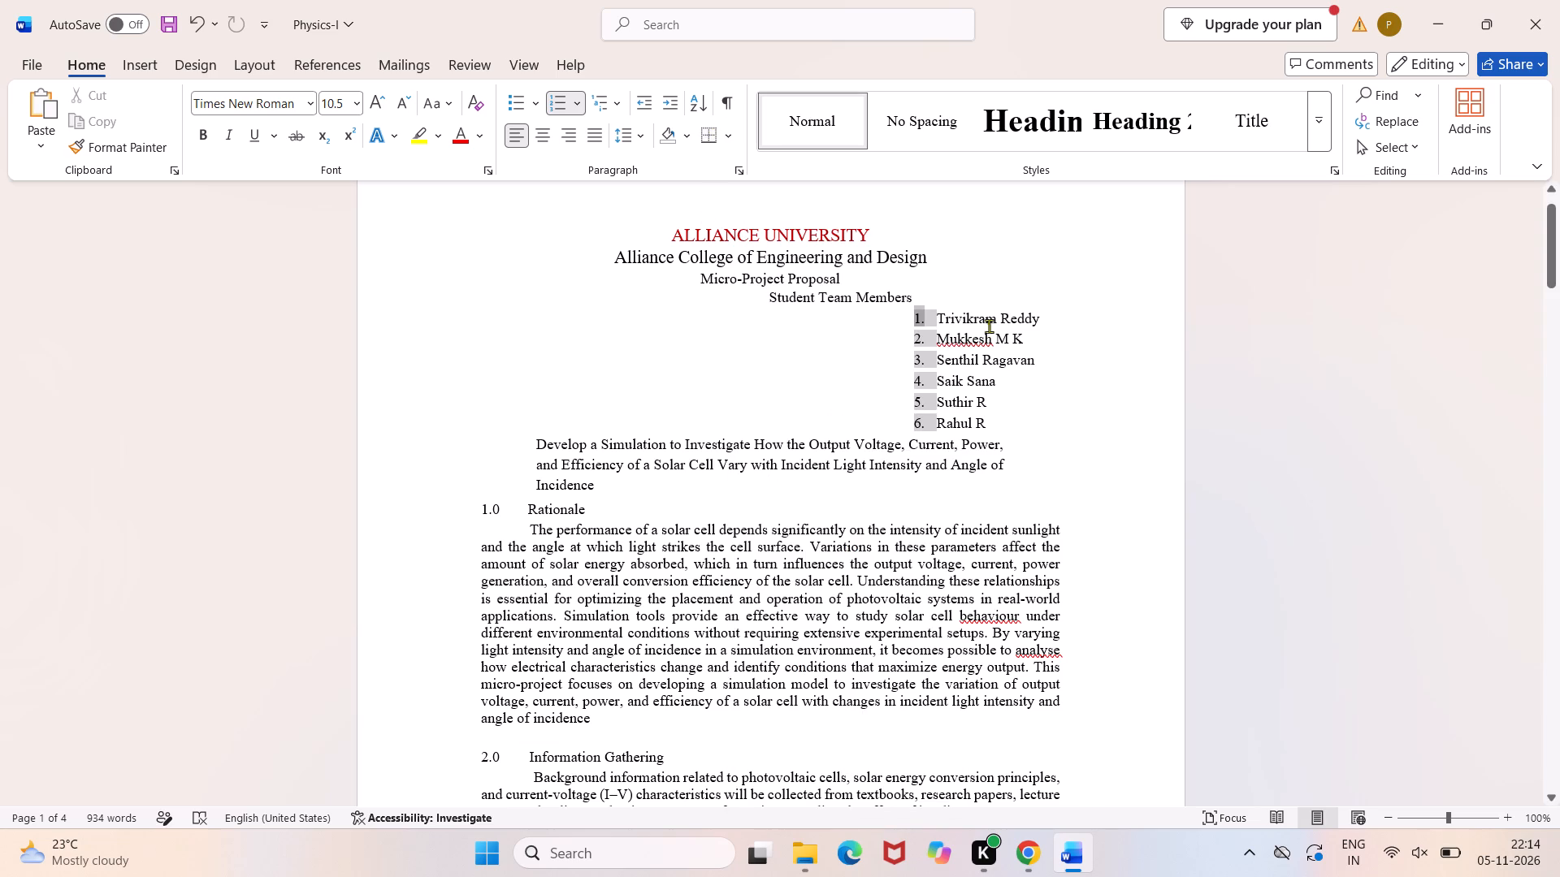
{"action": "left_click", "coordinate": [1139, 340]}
Remove the list number from the first team member's line and indent the name with spaces to sit under the Student Team Members heading.
{"action": "left_click", "coordinate": [932, 318]}
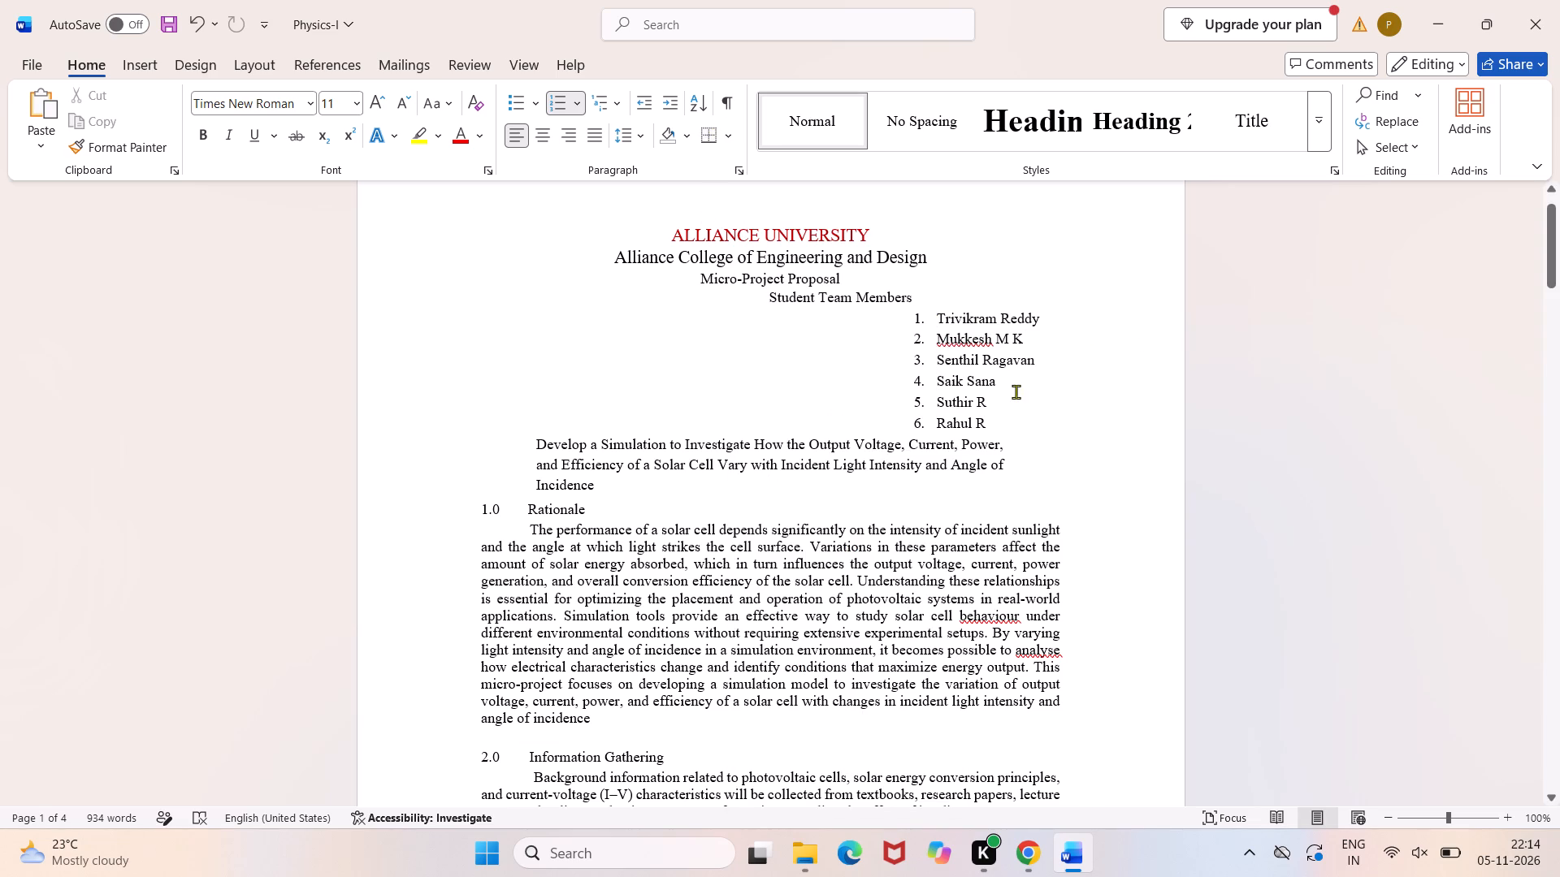
{"action": "key", "text": "BackSpace"}
{"action": "key", "text": "BackSpace"}
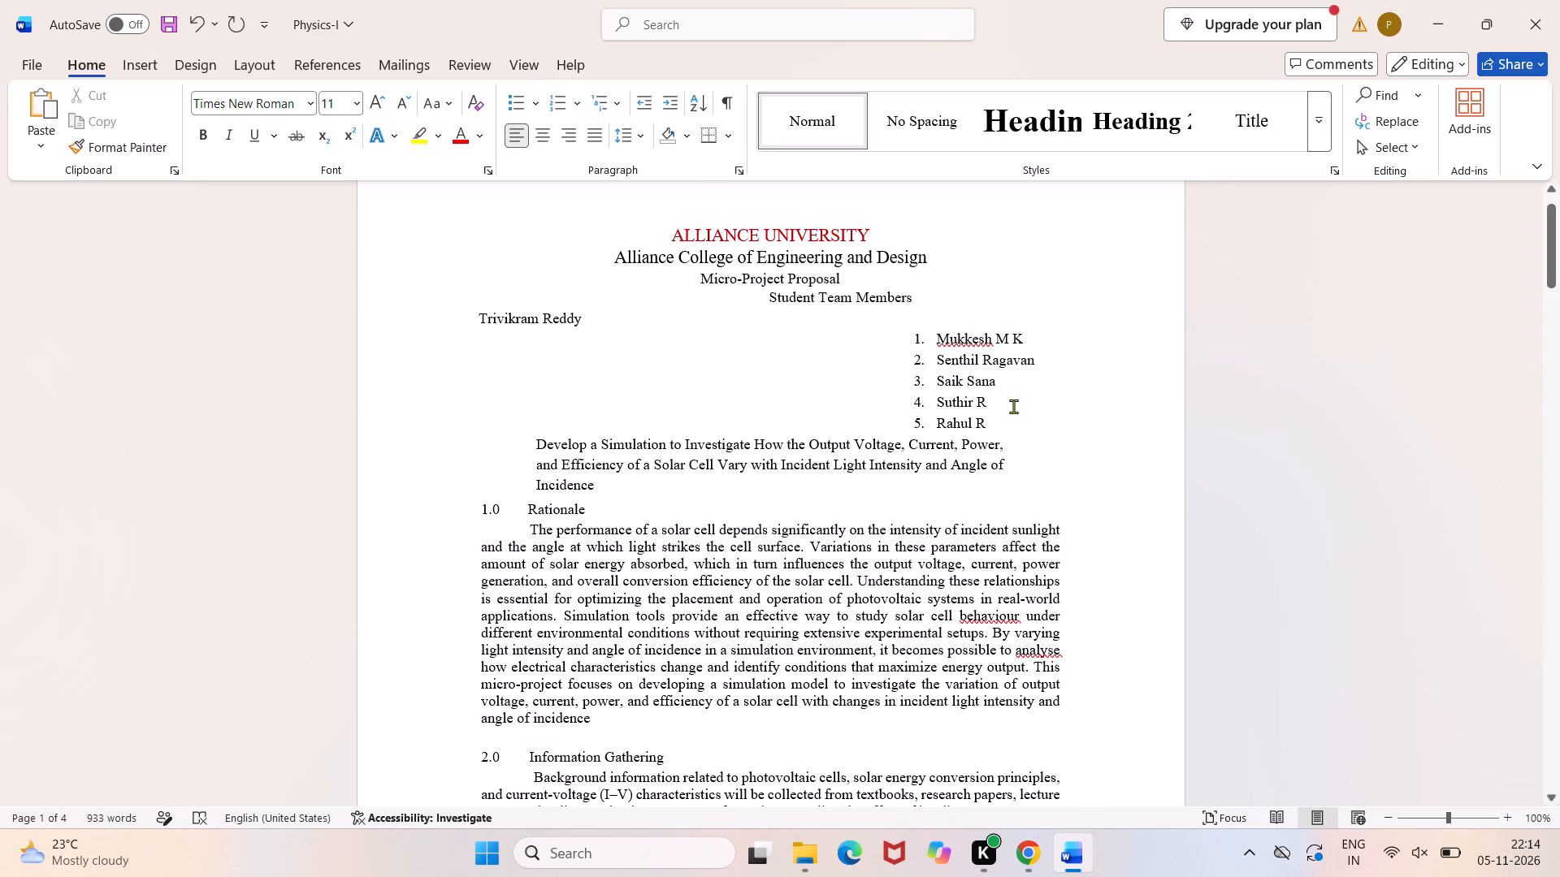
{"action": "key", "text": "space"}
{"action": "key", "text": "space"}
{"action": "key", "text": "space"}
{"action": "key", "text": "space"}
{"action": "key", "text": "space"}
{"action": "key", "text": "space"}
{"action": "key", "text": "space"}
{"action": "key", "text": "space"}
{"action": "key", "text": "space"}
{"action": "key", "text": "space"}
{"action": "key", "text": "space"}
{"action": "key", "text": "space"}
{"action": "key", "text": "space"}
{"action": "key", "text": "space"}
{"action": "key", "text": "space"}
{"action": "key", "text": "space"}
{"action": "key", "text": "space"}
{"action": "key", "text": "space"}
{"action": "key", "text": "space"}
{"action": "key", "text": "space"}
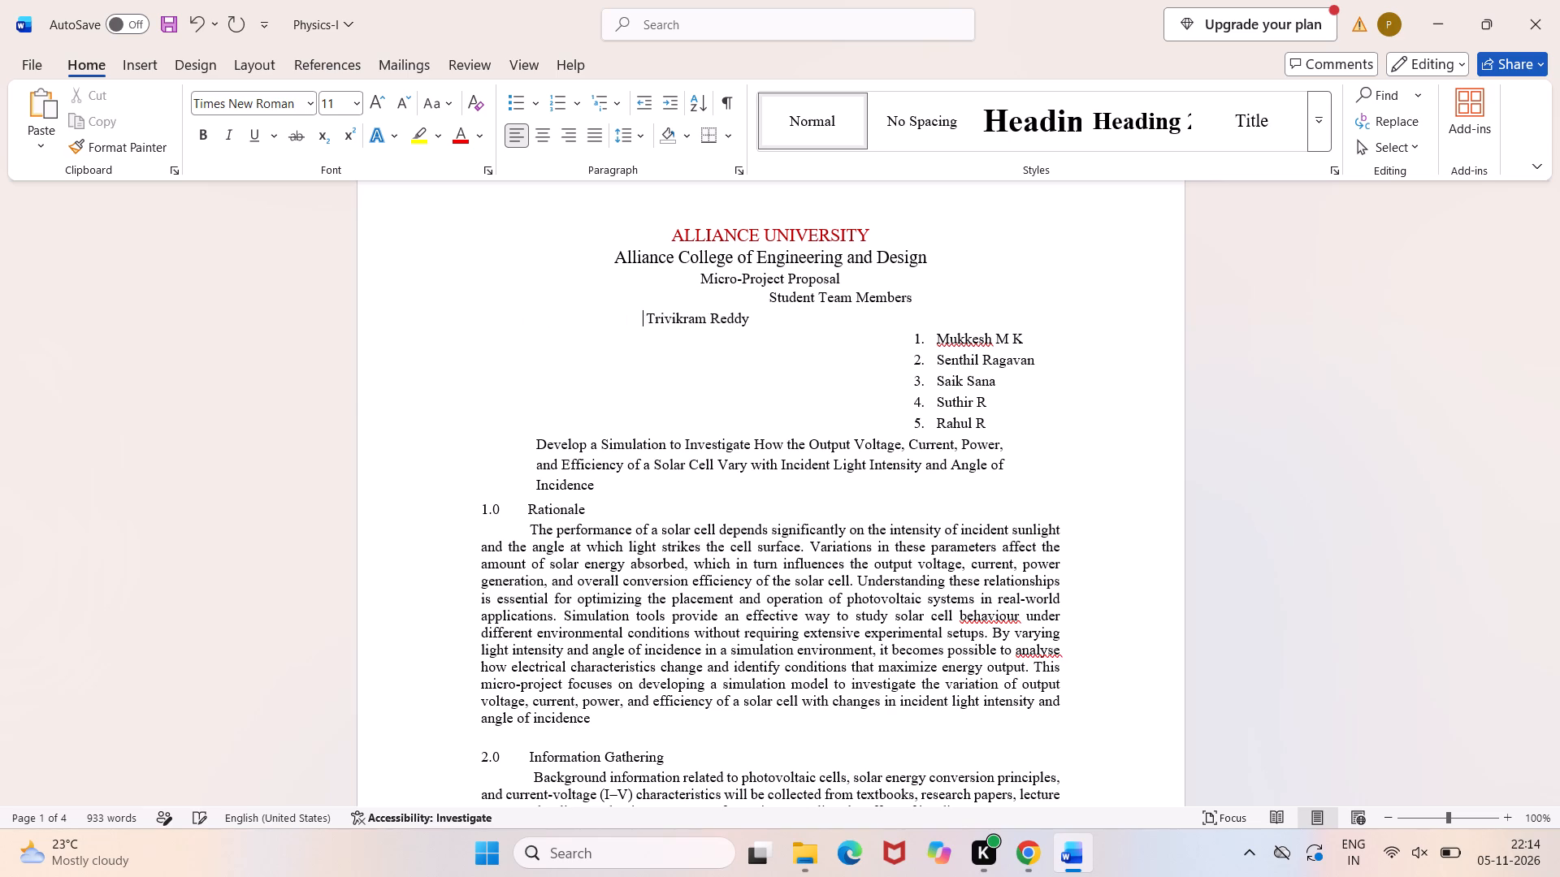
{"action": "key", "text": "space"}
{"action": "key", "text": "space"}
{"action": "key", "text": "space"}
{"action": "key", "text": "space"}
{"action": "key", "text": "space"}
{"action": "key", "text": "space"}
{"action": "key", "text": "space"}
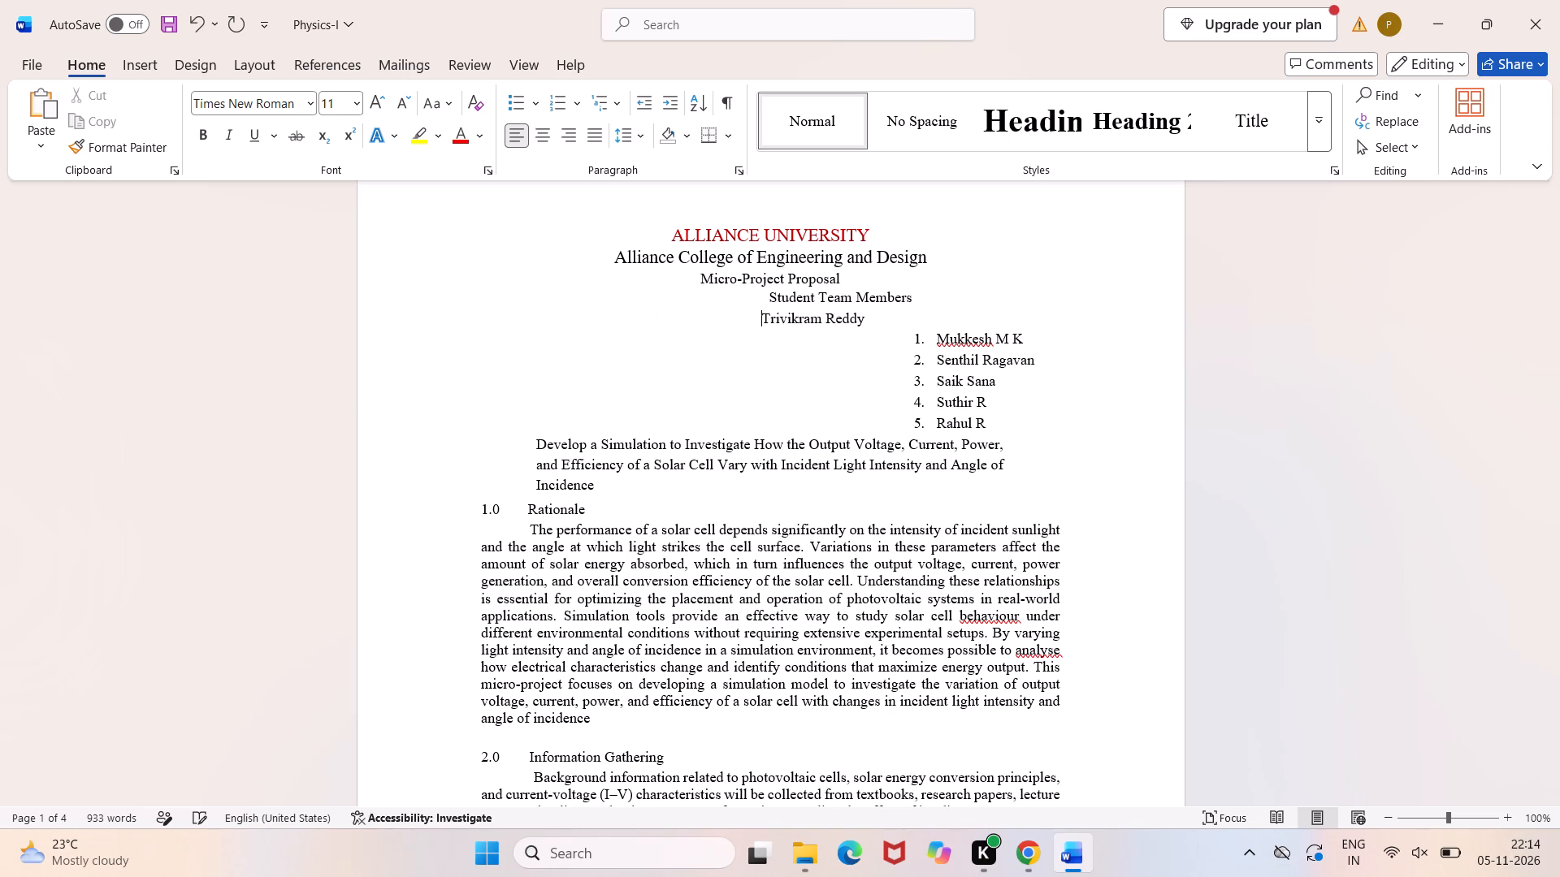
{"action": "key", "text": "space"}
{"action": "key", "text": "space"}
{"action": "key", "text": "space"}
Remove the second team member's list number and pad the name with spaces to sit beneath the first name.
{"action": "left_click", "coordinate": [916, 340]}
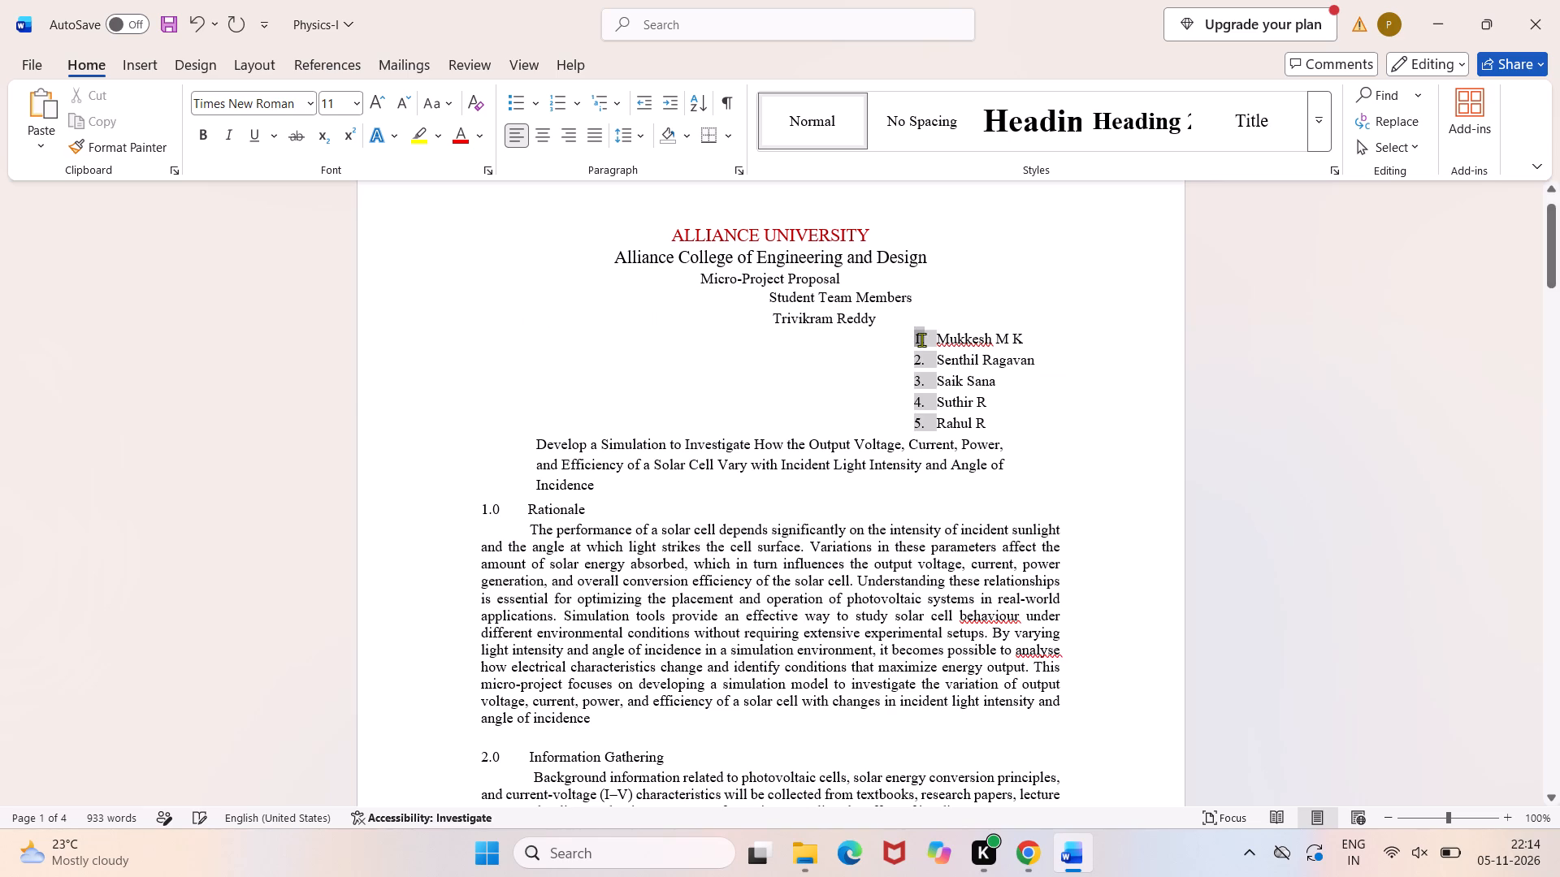
{"action": "key", "text": "BackSpace"}
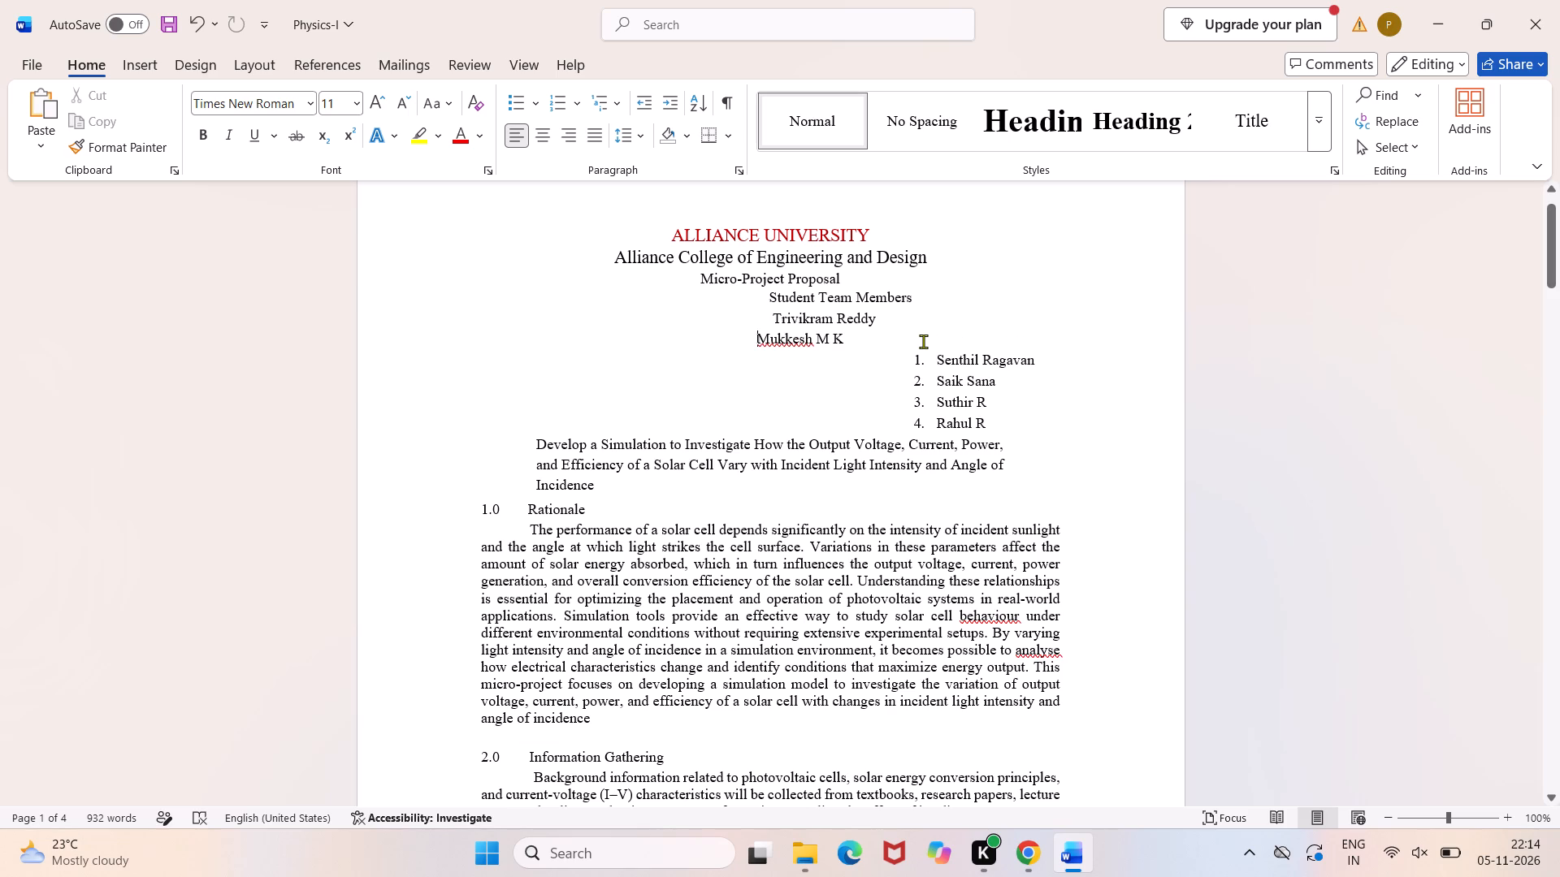
{"action": "key", "text": "space"}
{"action": "key", "text": "space"}
{"action": "key", "text": "space"}
{"action": "key", "text": "space"}
{"action": "key", "text": "space"}
{"action": "key", "text": "space"}
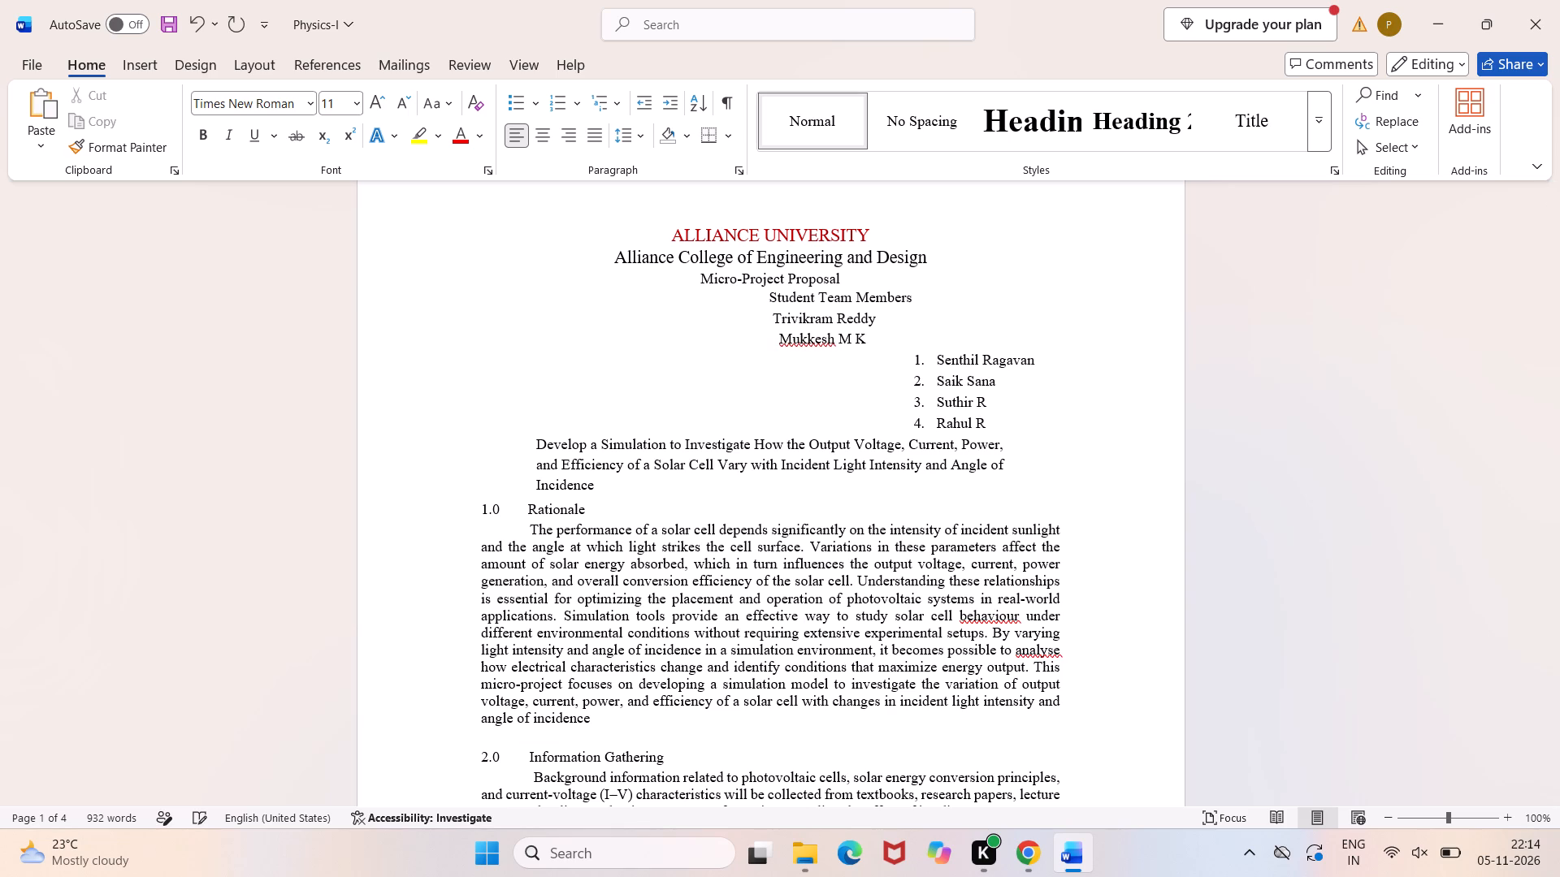
Remove the third team member's list number and indent the name with spaces to sit beneath the second name.
{"action": "left_click", "coordinate": [927, 365]}
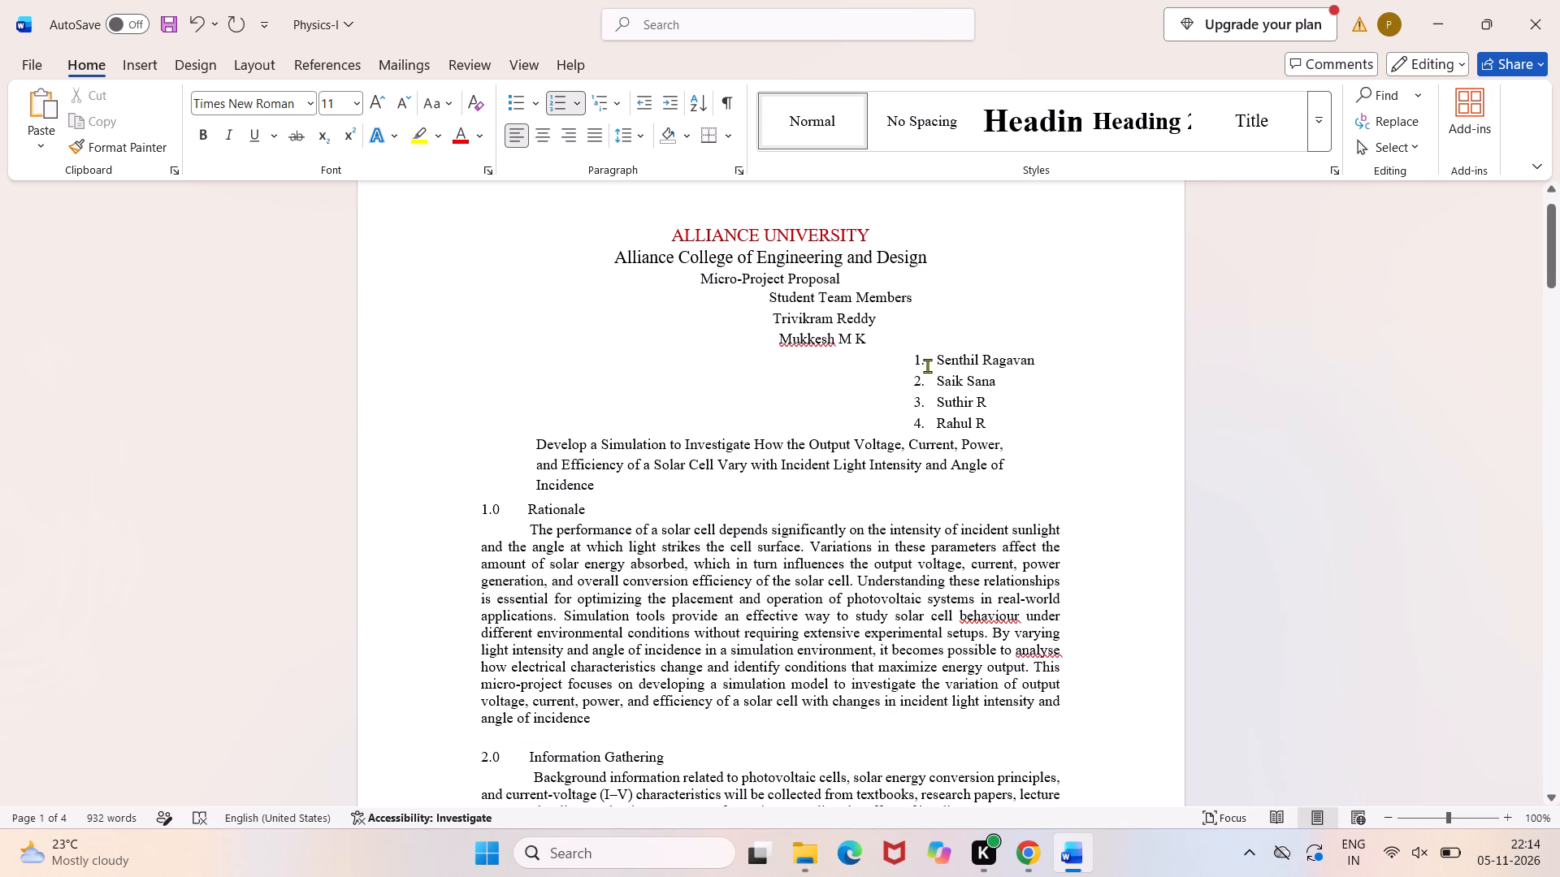
{"action": "key", "text": "BackSpace"}
{"action": "key", "text": "BackSpace"}
{"action": "key", "text": "space"}
{"action": "key", "text": "space"}
{"action": "key", "text": "space"}
{"action": "key", "text": "space"}
{"action": "key", "text": "space"}
{"action": "key", "text": "space"}
{"action": "key", "text": "space"}
{"action": "key", "text": "space"}
{"action": "key", "text": "space"}
{"action": "key", "text": "space"}
{"action": "key", "text": "space"}
{"action": "key", "text": "space"}
{"action": "key", "text": "space"}
{"action": "key", "text": "space"}
{"action": "key", "text": "space"}
{"action": "key", "text": "space"}
{"action": "key", "text": "space"}
{"action": "key", "text": "space"}
{"action": "key", "text": "space"}
{"action": "key", "text": "space"}
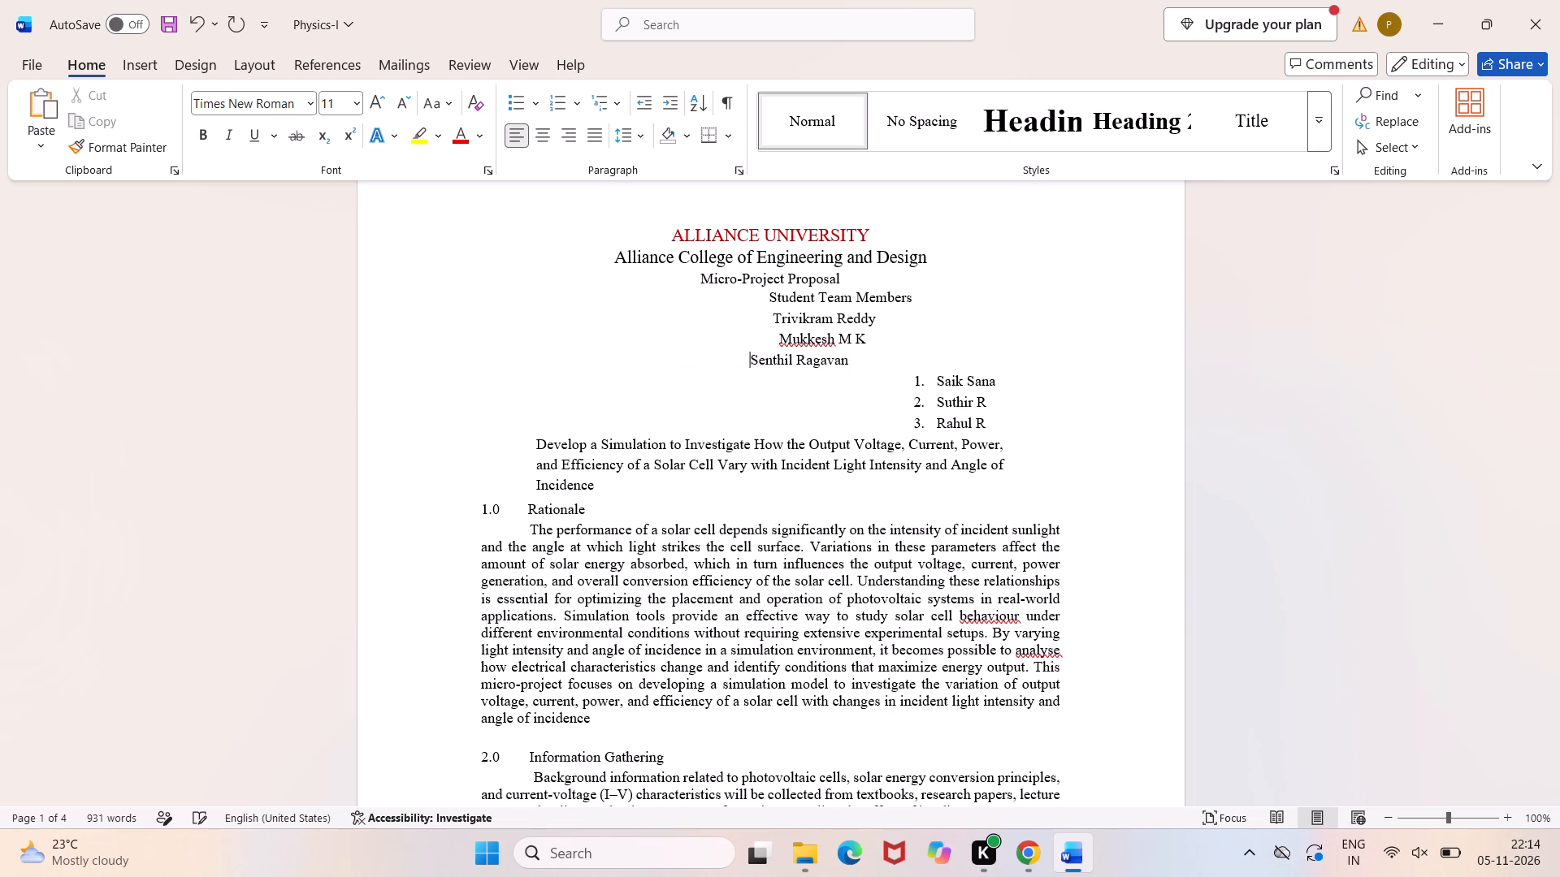
Remove the fourth team member's list number and pad the name with spaces to sit beneath the third name.
{"action": "left_click", "coordinate": [941, 388]}
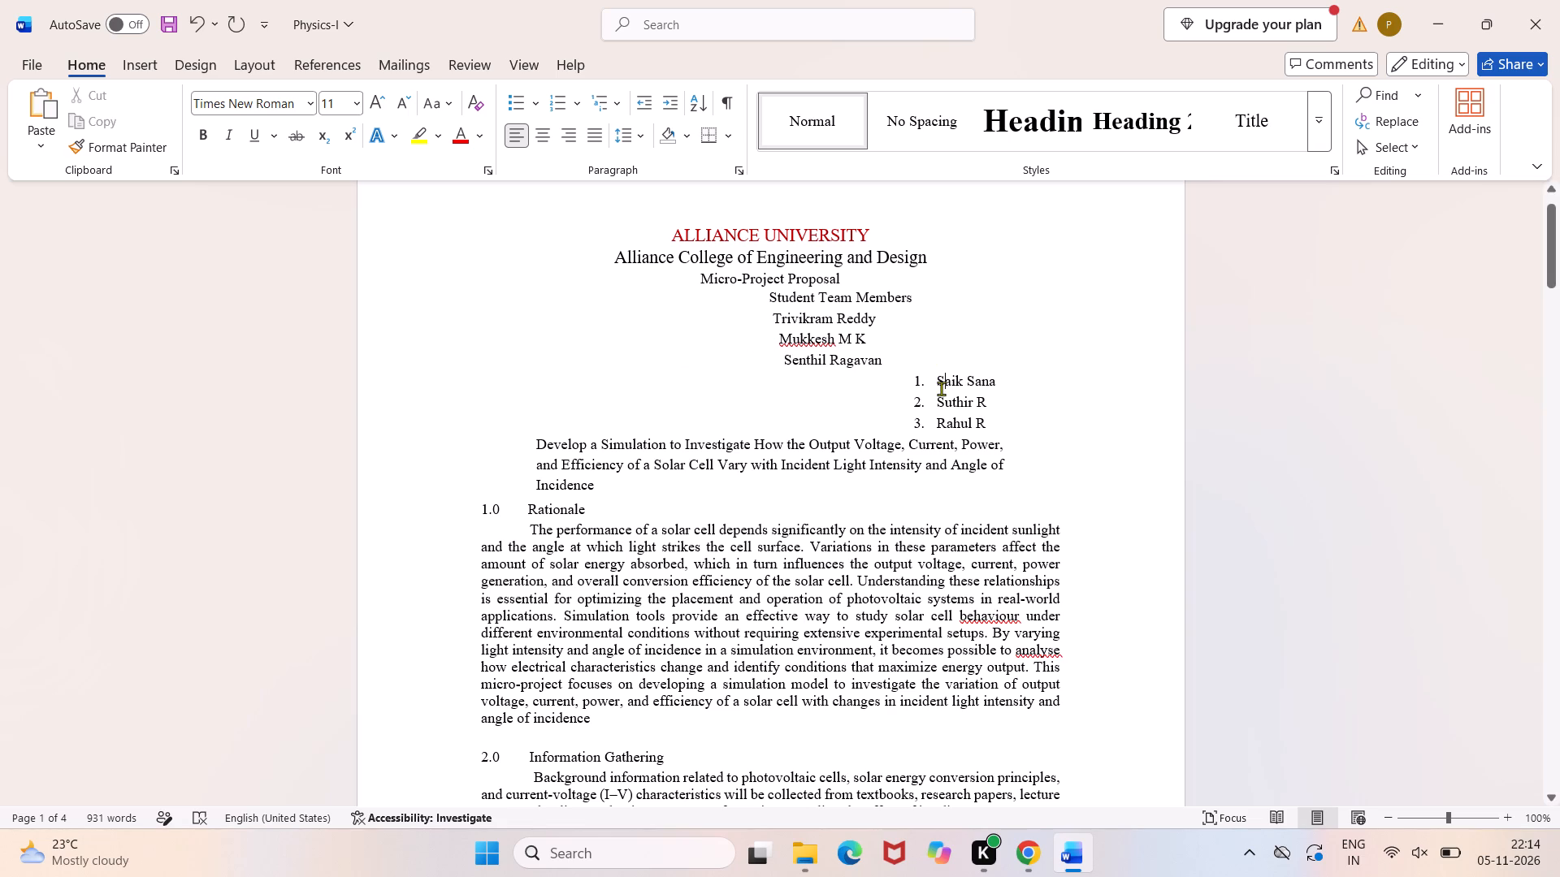
{"action": "left_click", "coordinate": [916, 378]}
{"action": "key", "text": "BackSpace"}
{"action": "key", "text": "space"}
{"action": "key", "text": "space"}
{"action": "key", "text": "space"}
{"action": "key", "text": "space"}
{"action": "key", "text": "space"}
{"action": "key", "text": "space"}
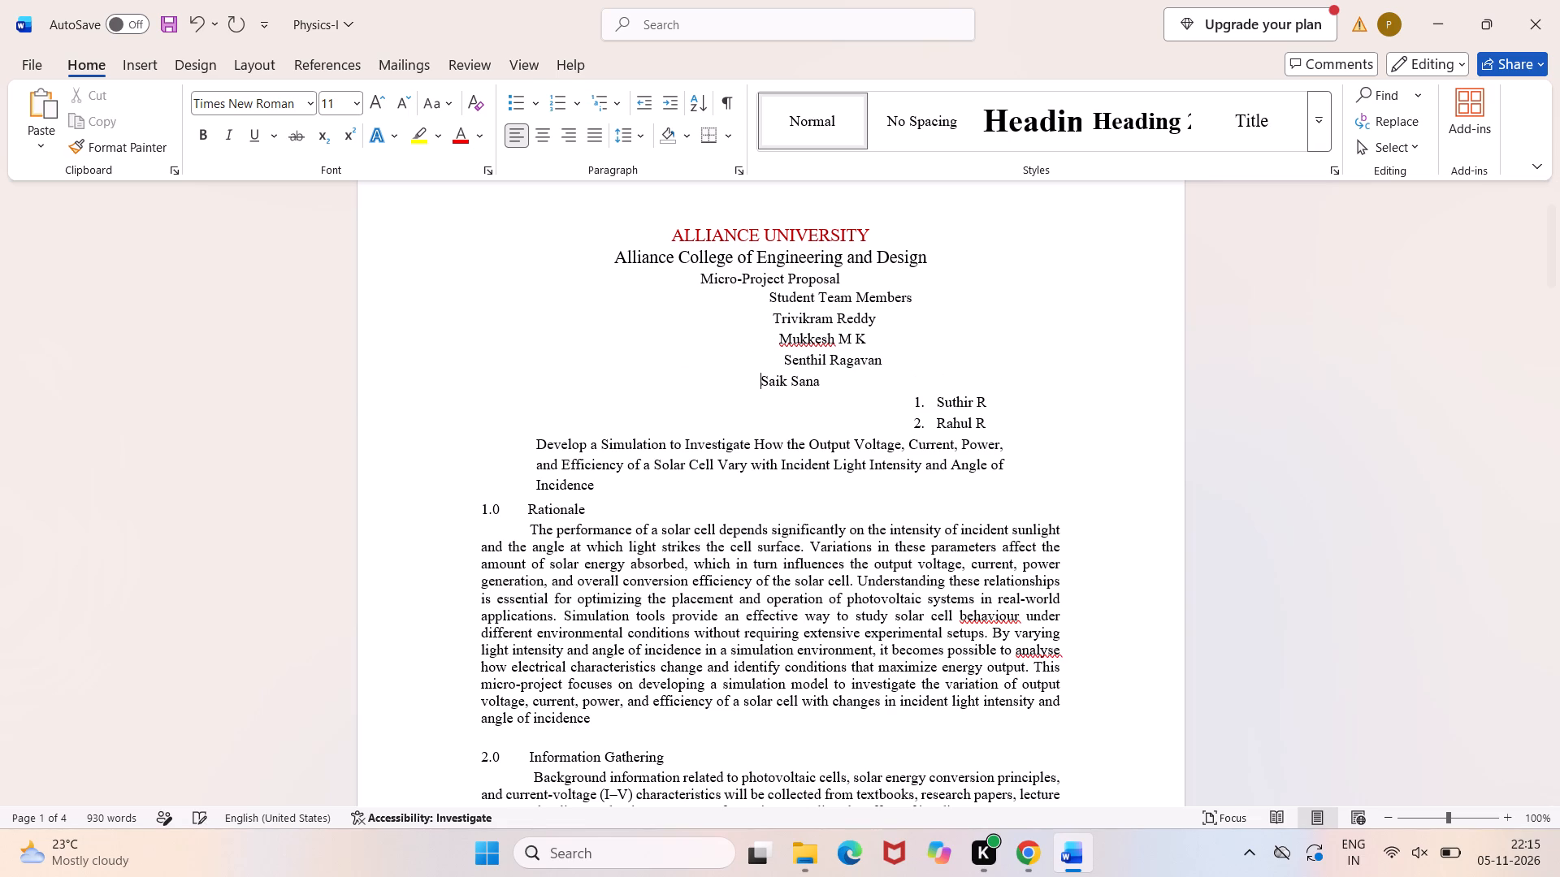
{"action": "key", "text": "space"}
{"action": "key", "text": "space"}
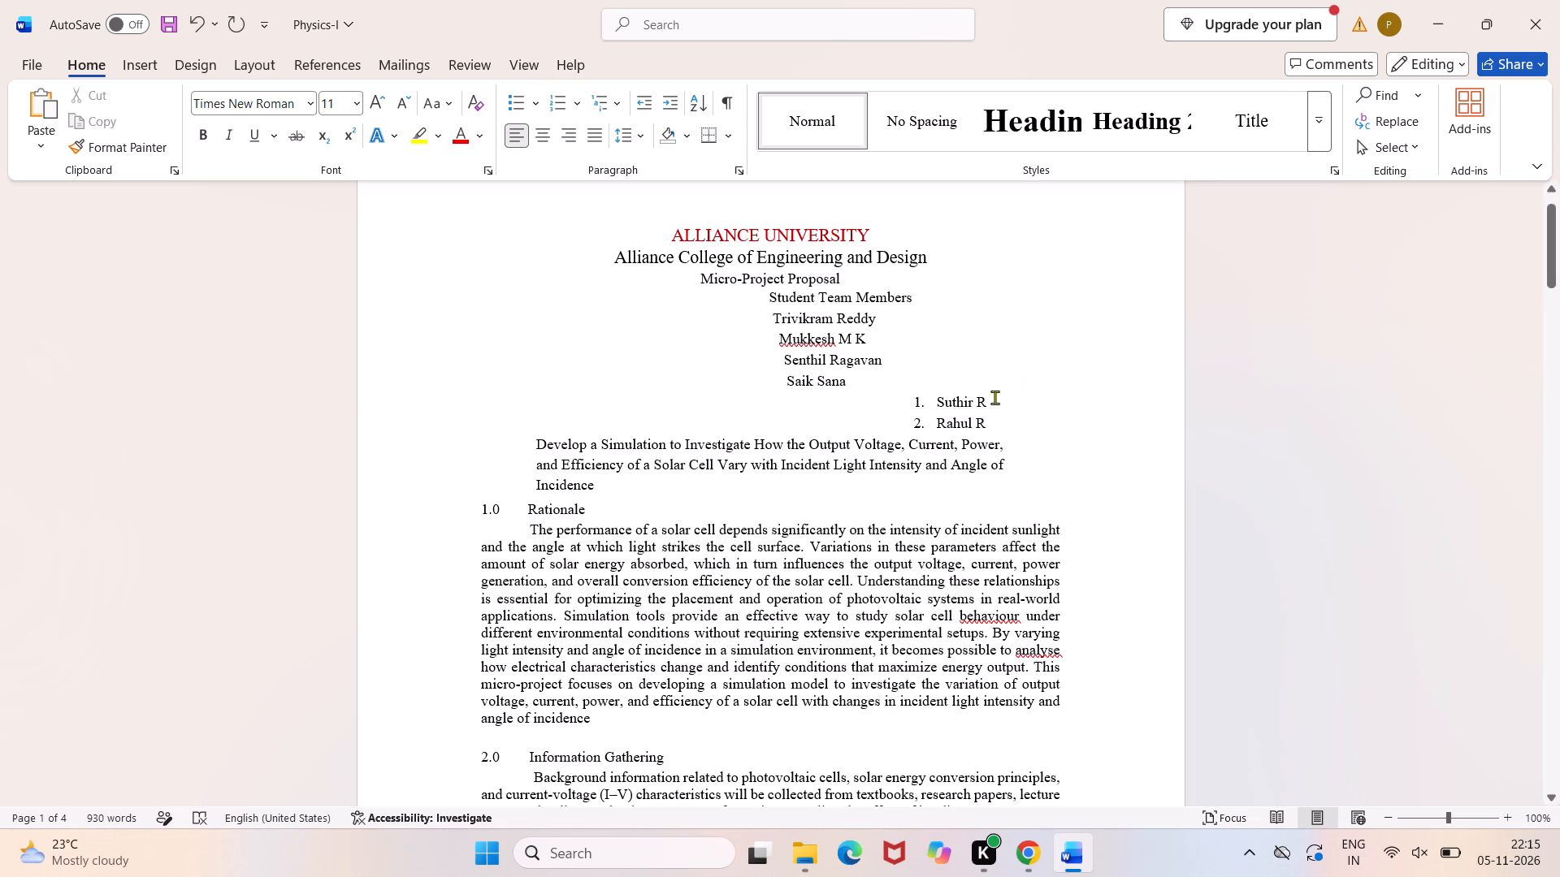
Remove the fifth team member's list number and pad the name with spaces to bring it under the other names.
{"action": "left_click", "coordinate": [922, 400]}
{"action": "key", "text": "BackSpace"}
{"action": "key", "text": "space"}
{"action": "key", "text": "space"}
{"action": "key", "text": "space"}
{"action": "key", "text": "space"}
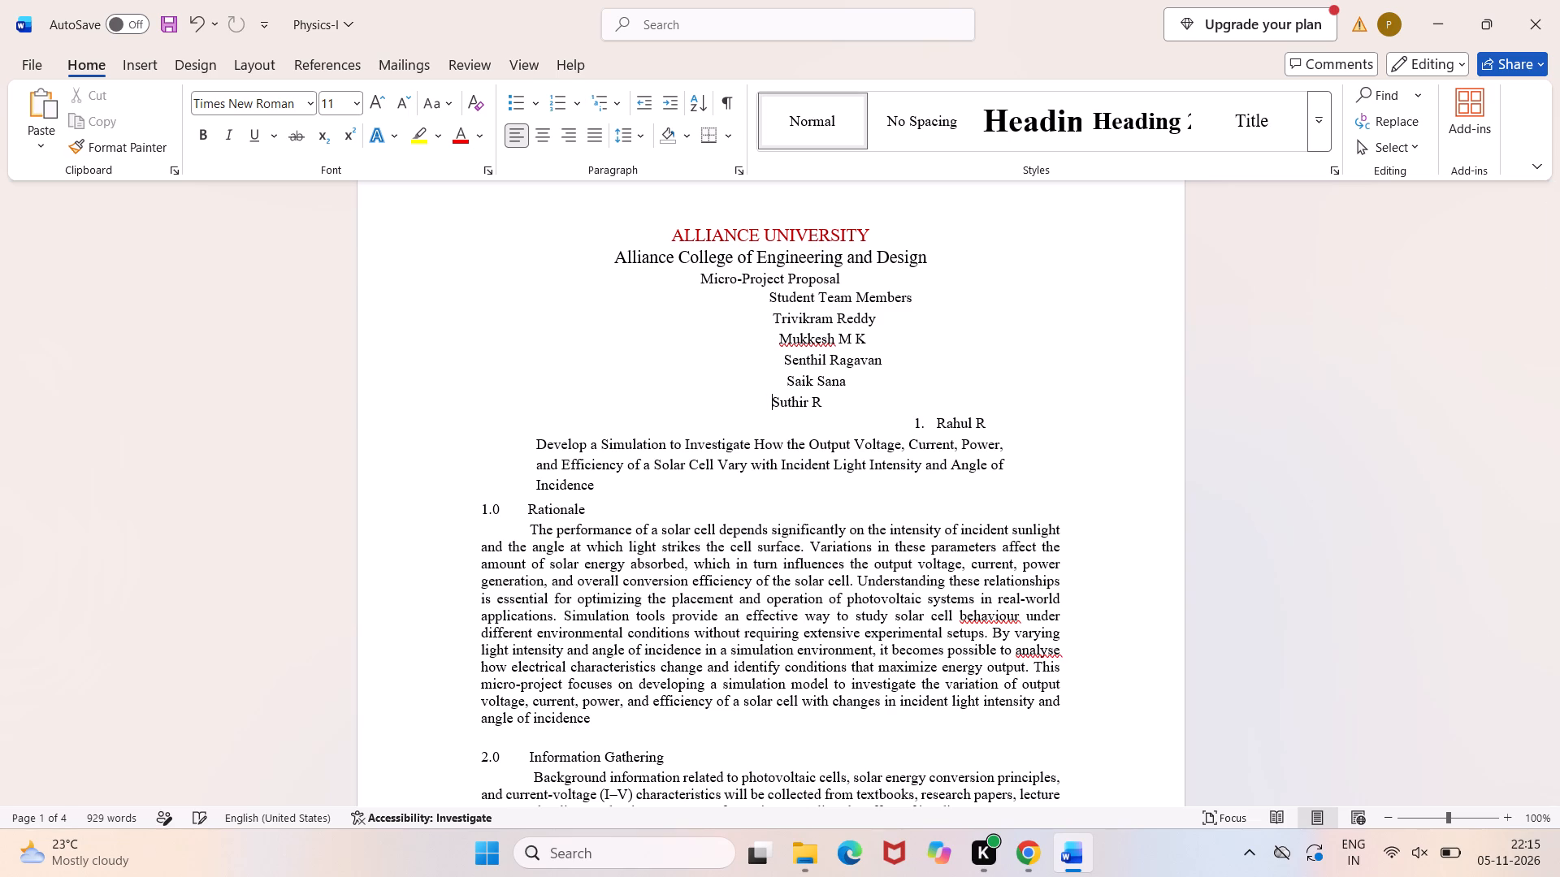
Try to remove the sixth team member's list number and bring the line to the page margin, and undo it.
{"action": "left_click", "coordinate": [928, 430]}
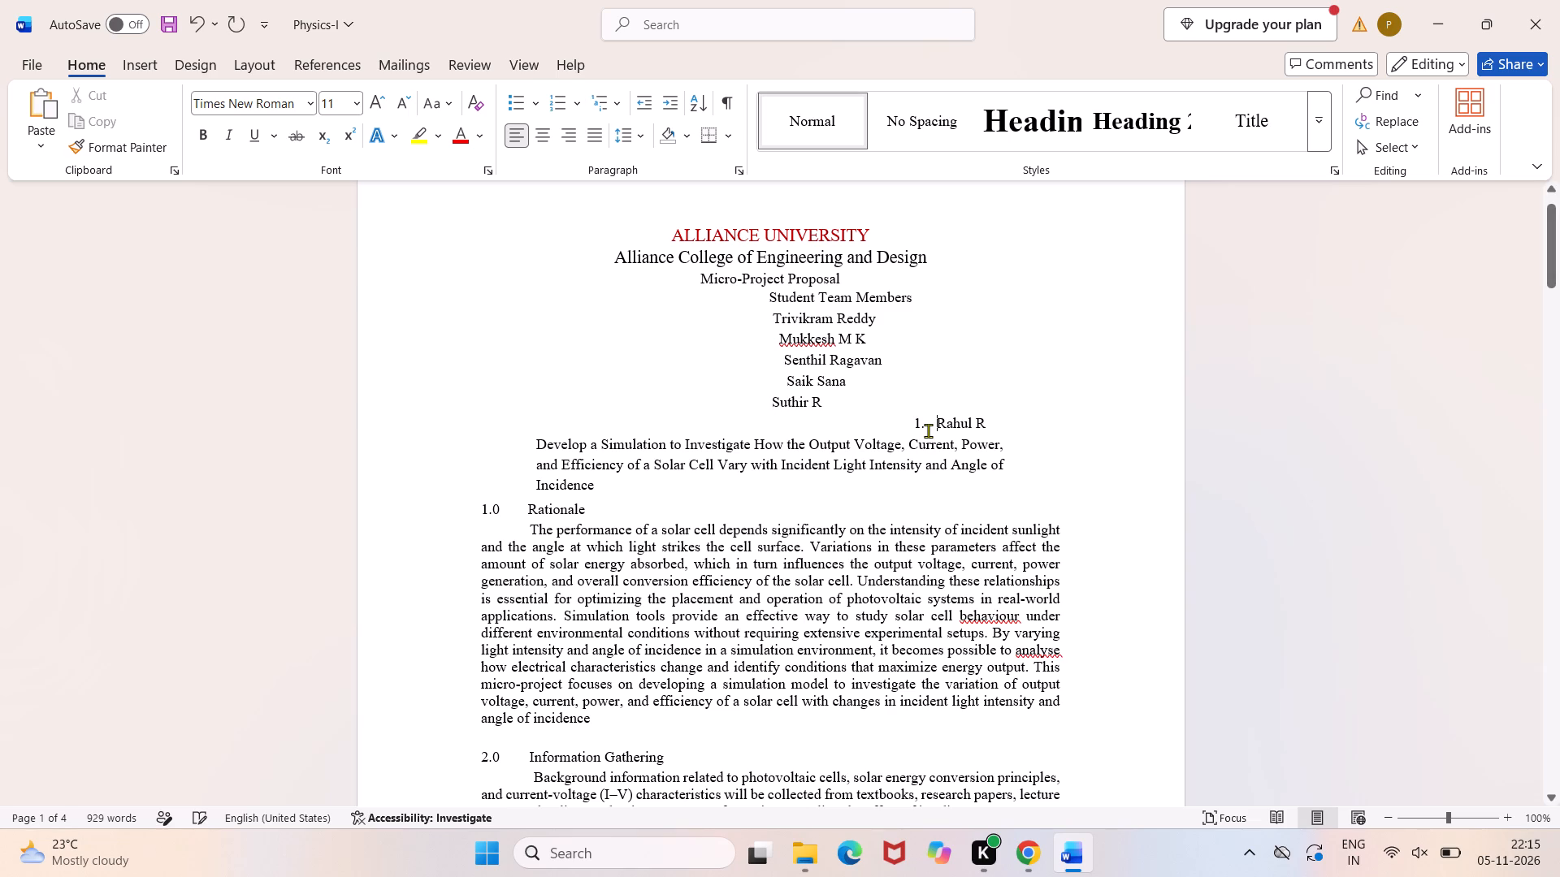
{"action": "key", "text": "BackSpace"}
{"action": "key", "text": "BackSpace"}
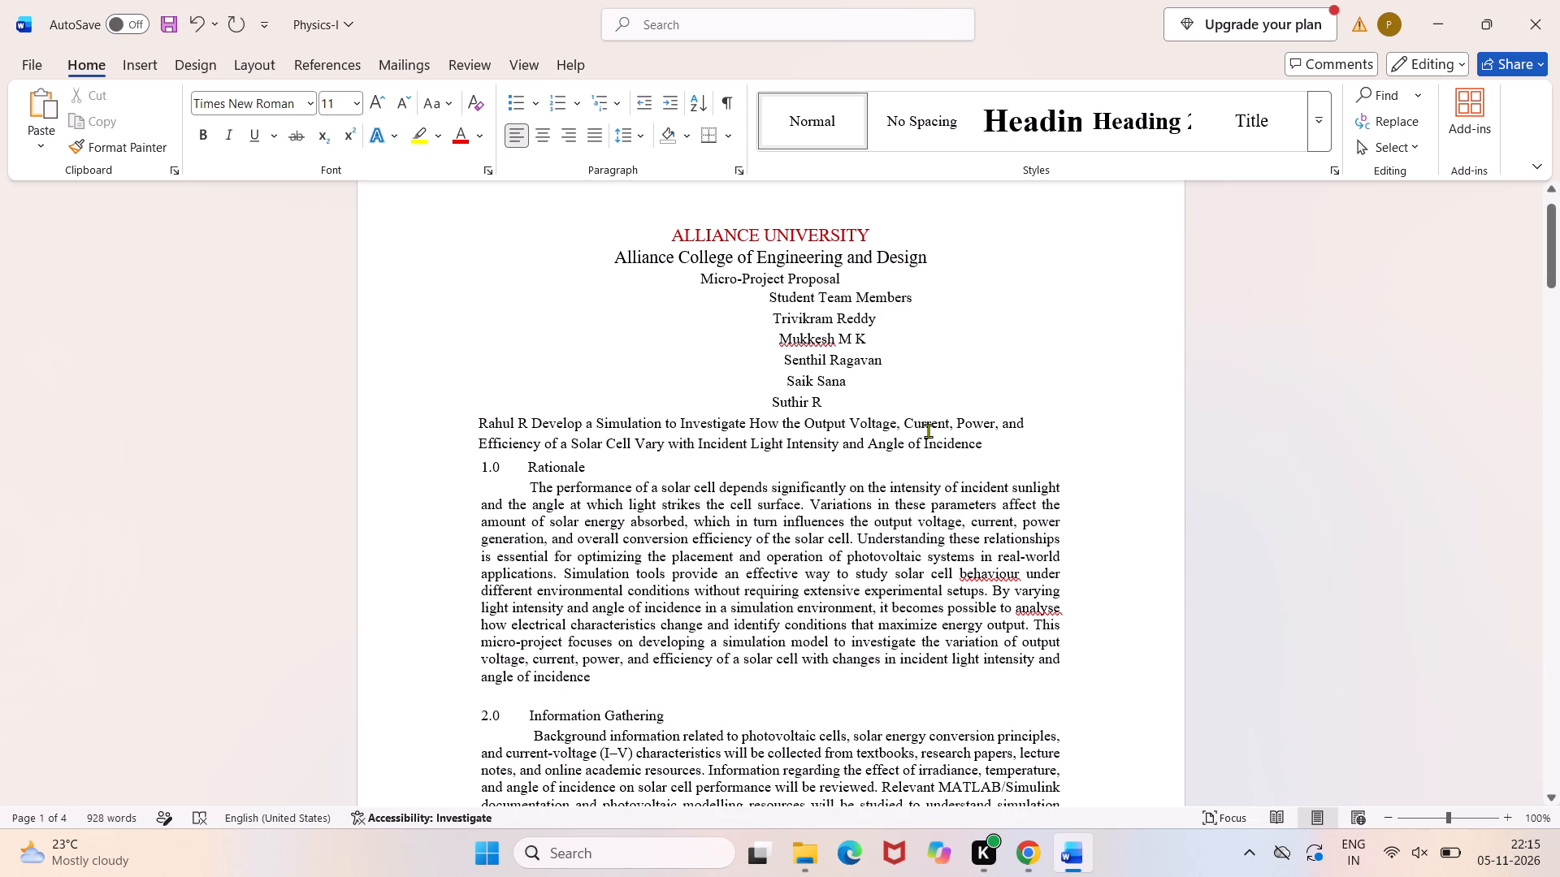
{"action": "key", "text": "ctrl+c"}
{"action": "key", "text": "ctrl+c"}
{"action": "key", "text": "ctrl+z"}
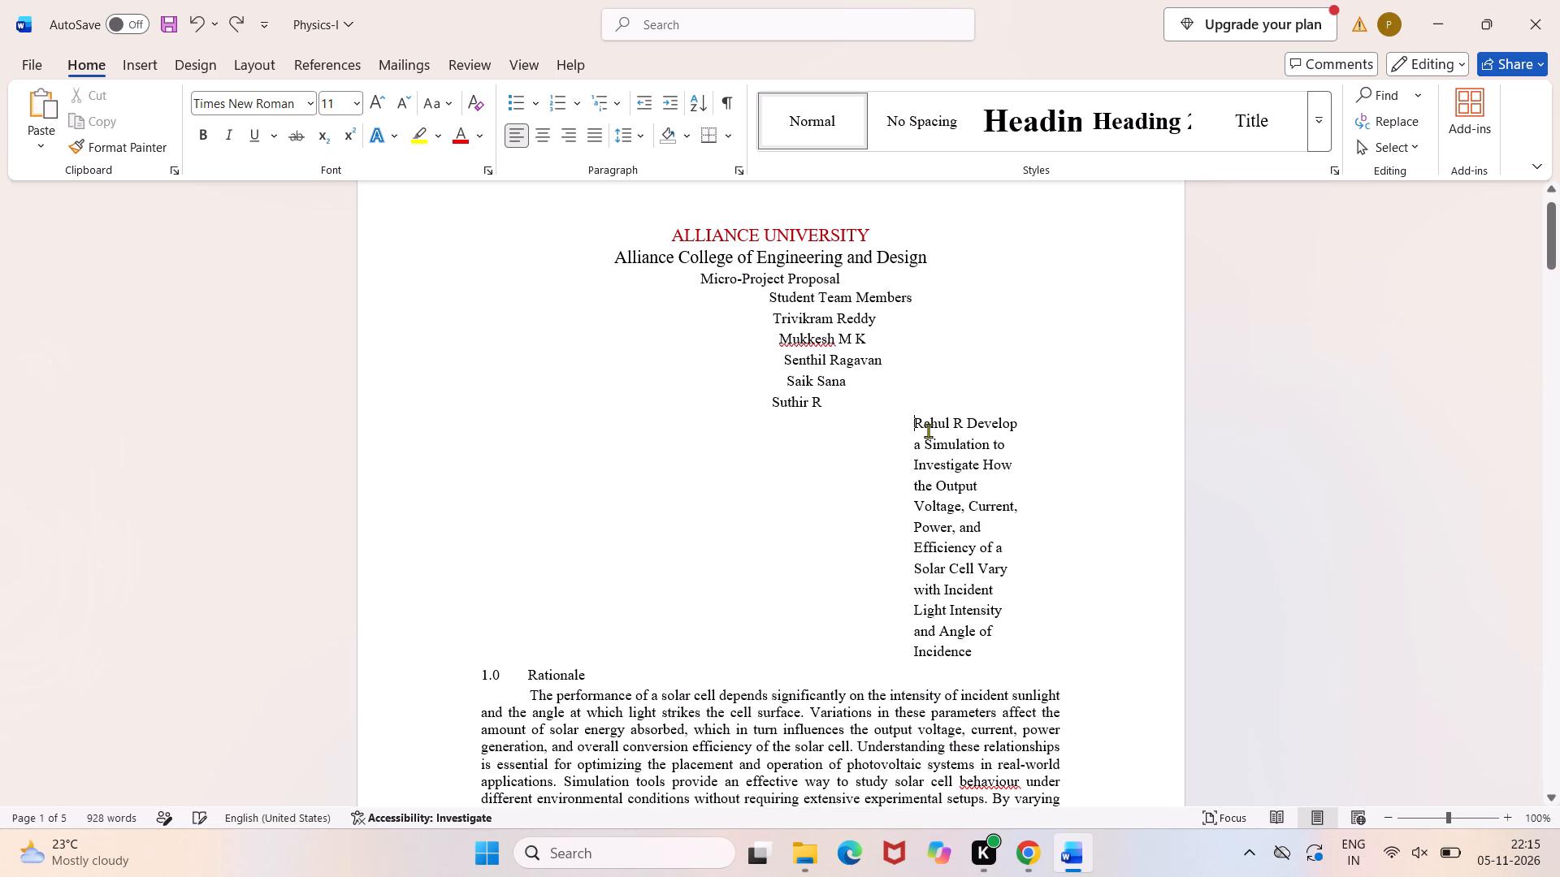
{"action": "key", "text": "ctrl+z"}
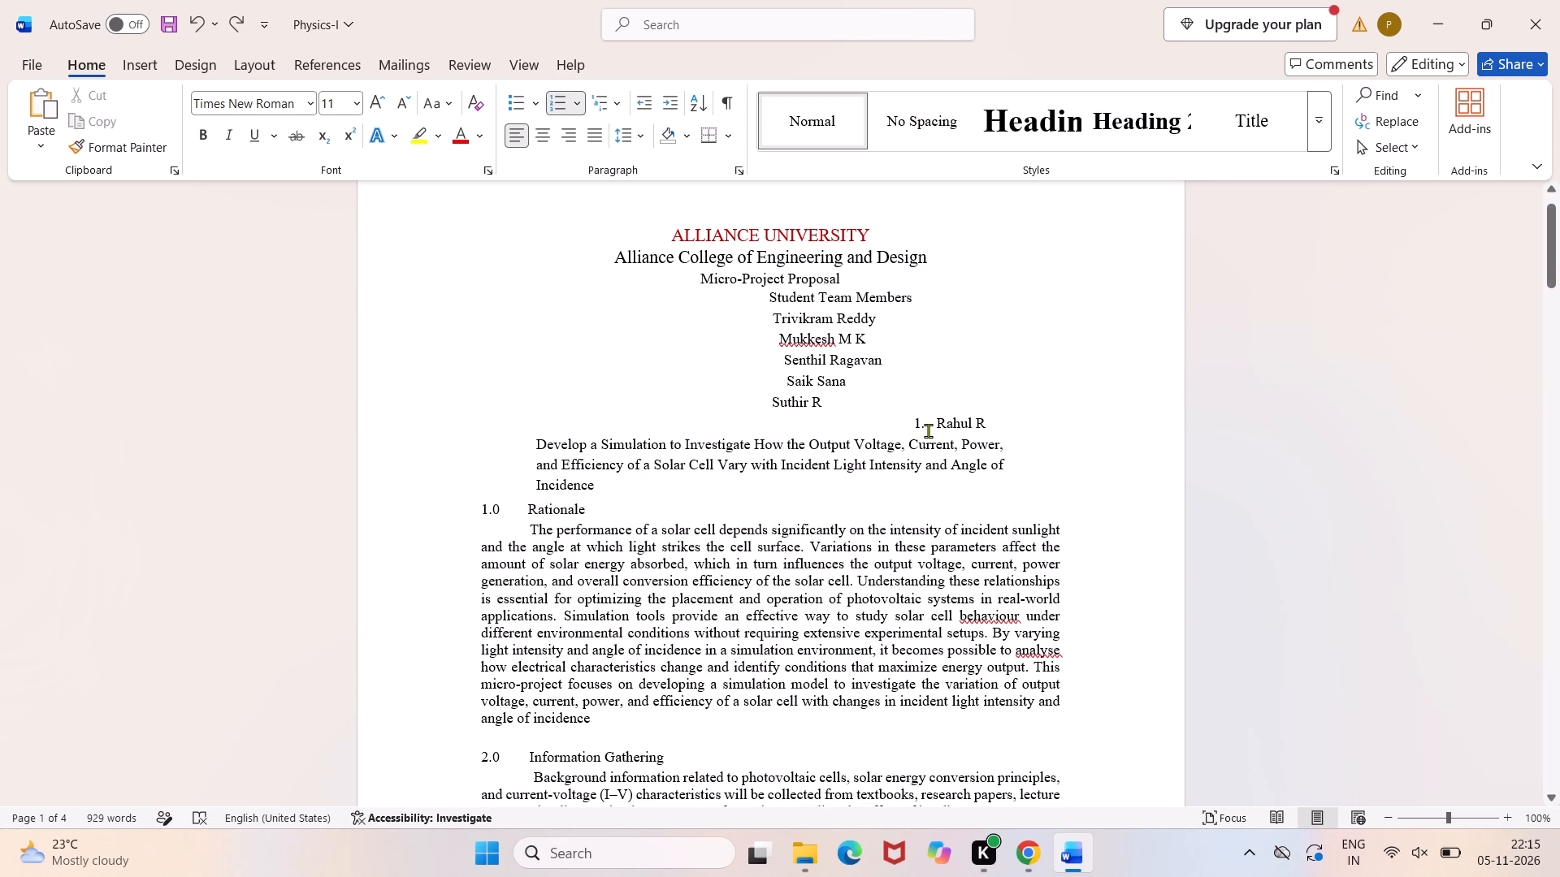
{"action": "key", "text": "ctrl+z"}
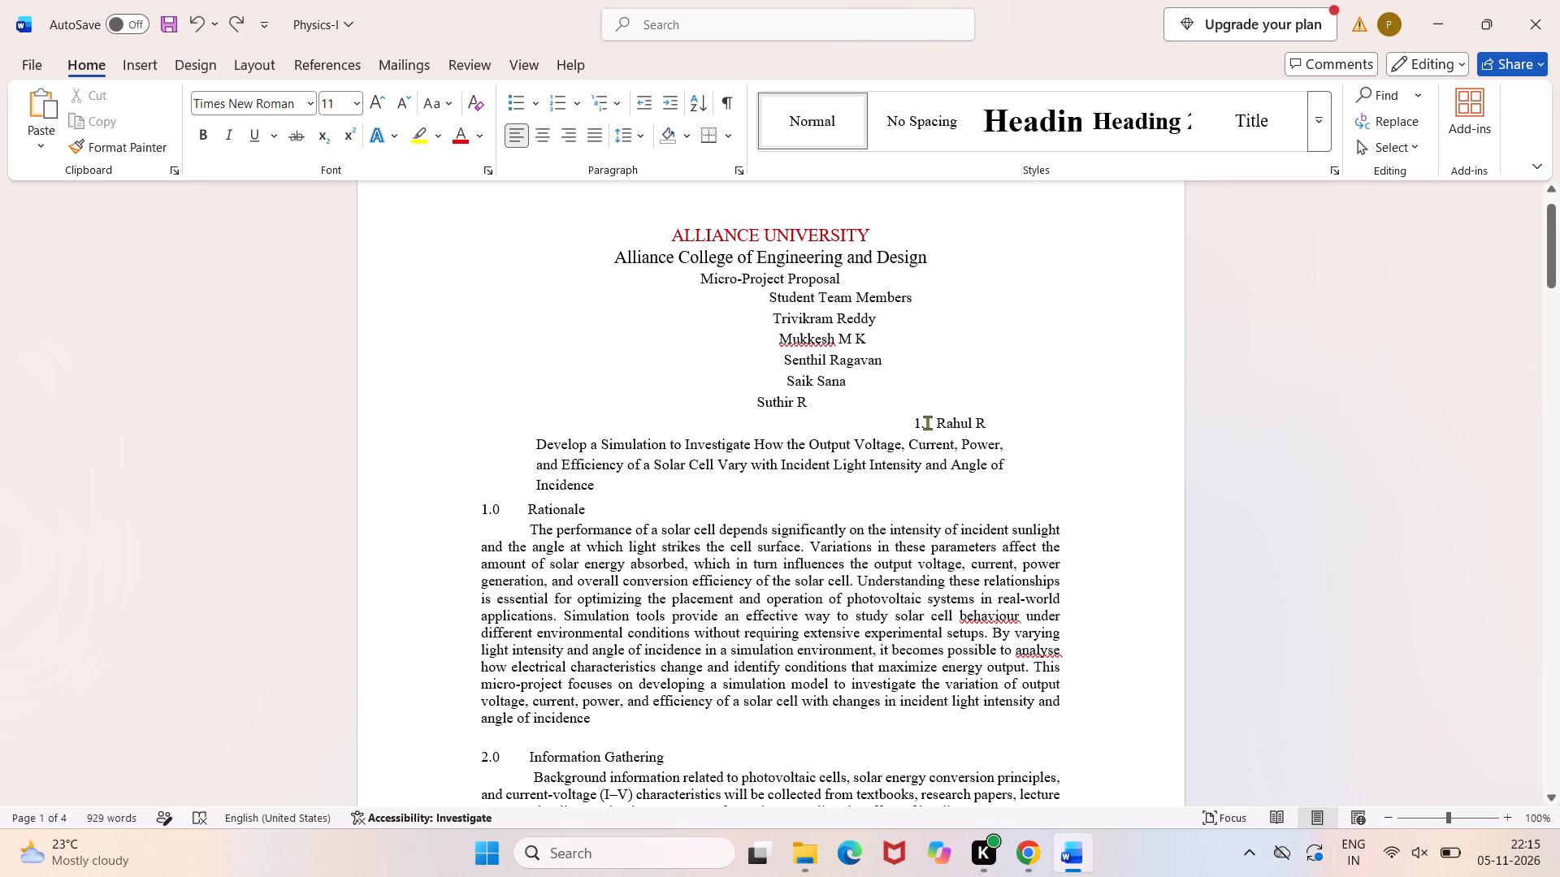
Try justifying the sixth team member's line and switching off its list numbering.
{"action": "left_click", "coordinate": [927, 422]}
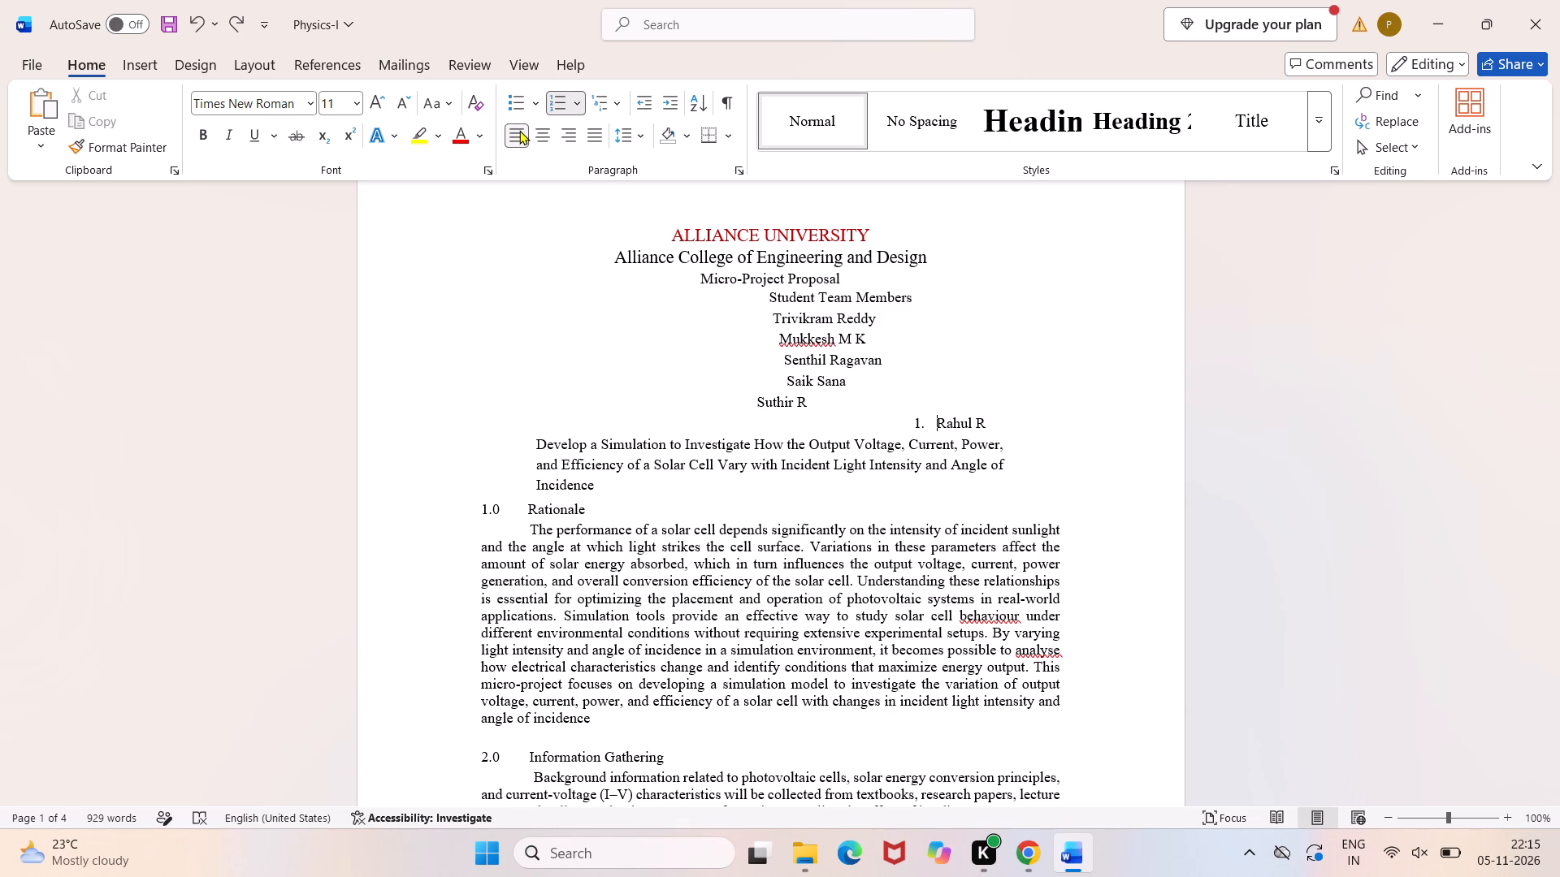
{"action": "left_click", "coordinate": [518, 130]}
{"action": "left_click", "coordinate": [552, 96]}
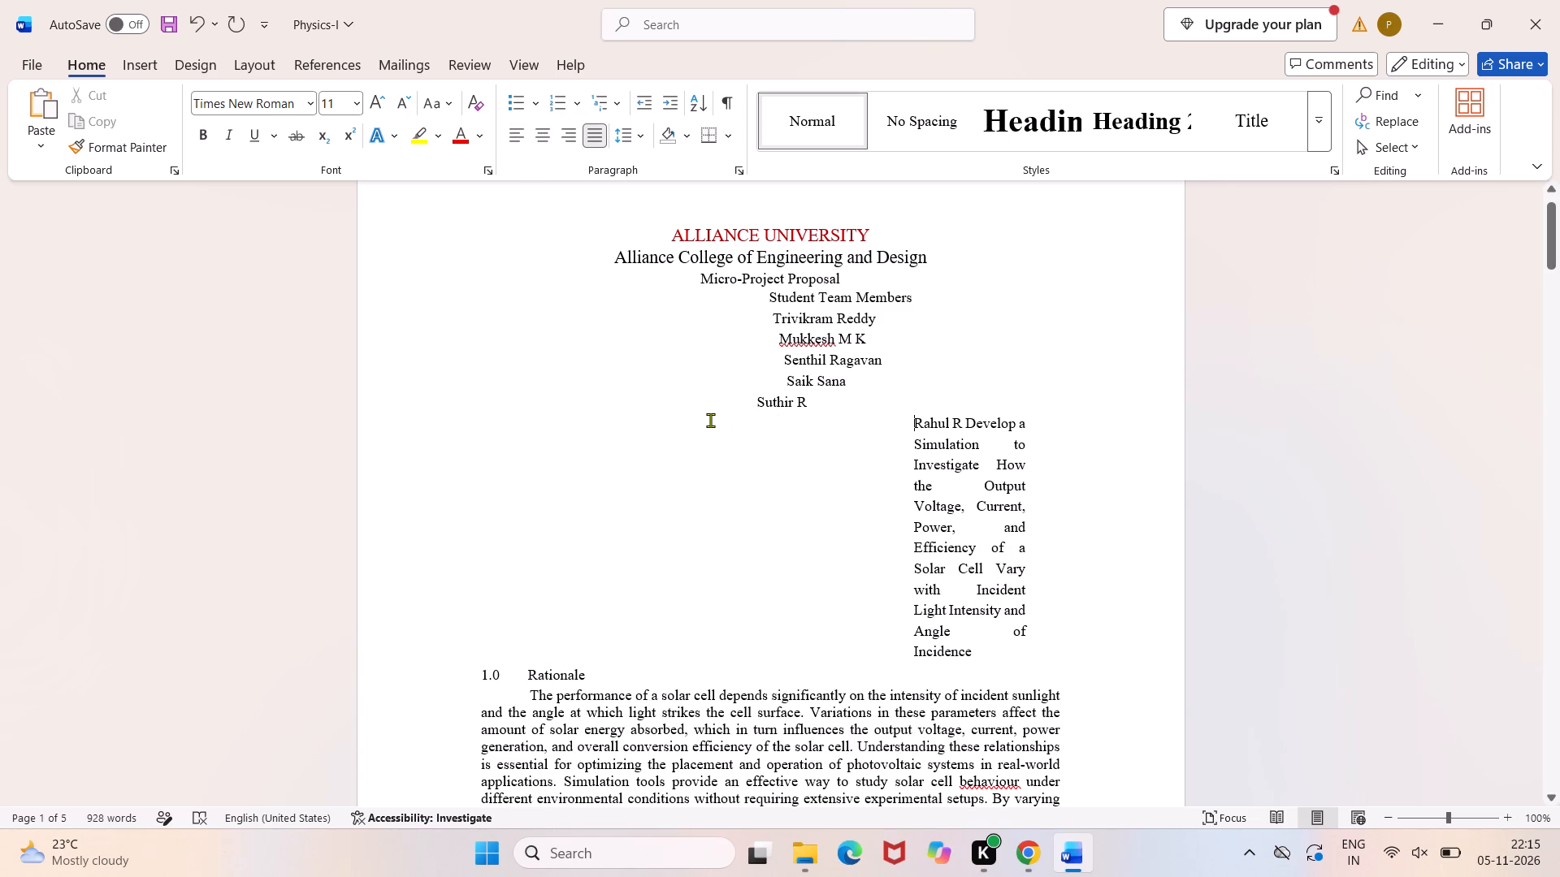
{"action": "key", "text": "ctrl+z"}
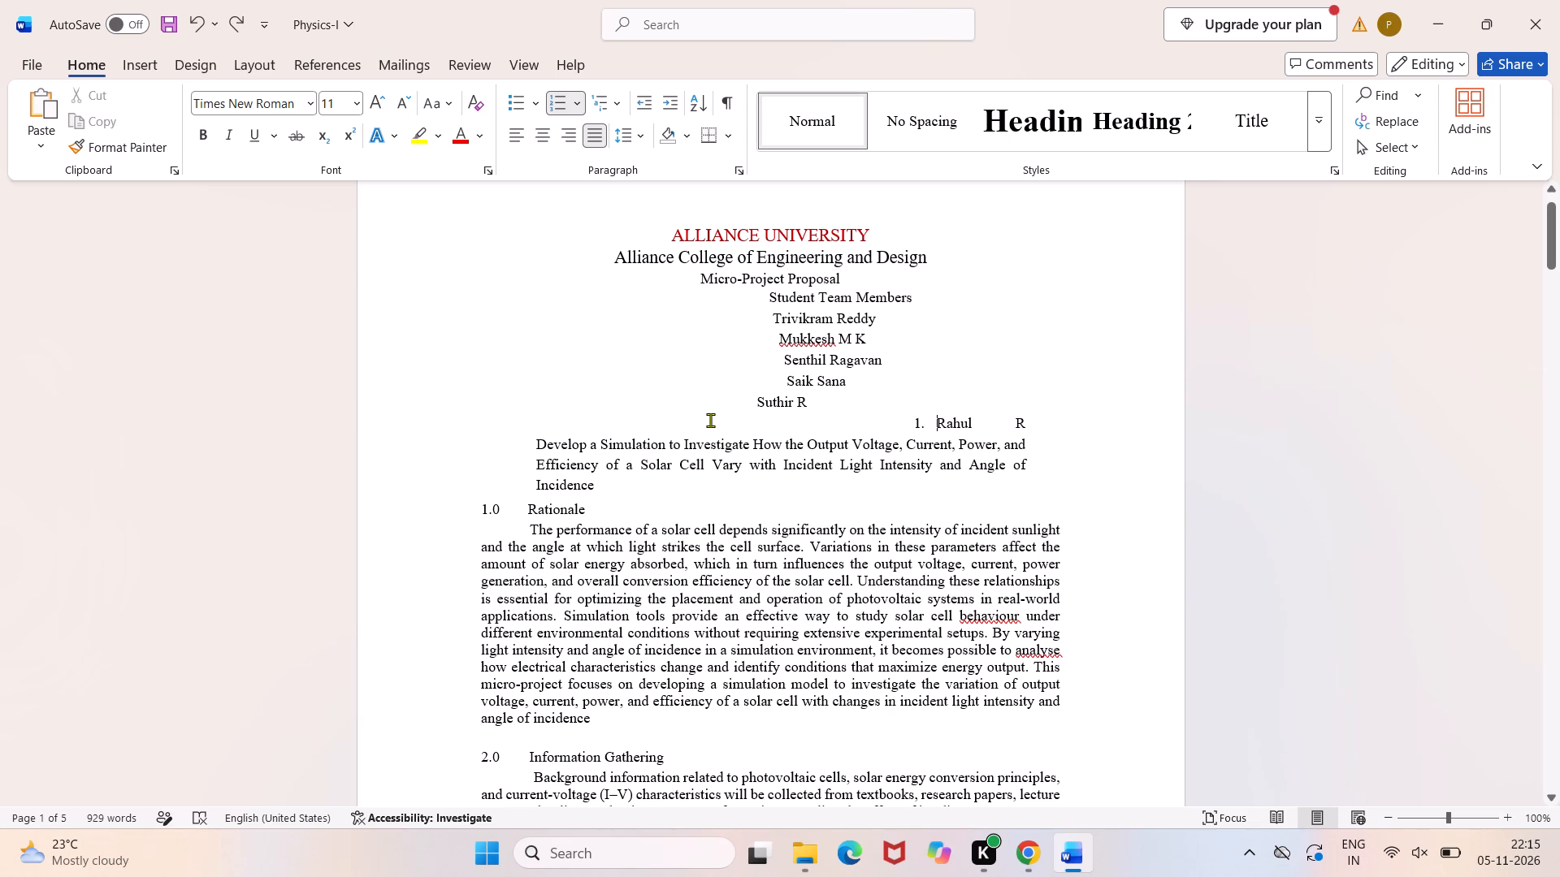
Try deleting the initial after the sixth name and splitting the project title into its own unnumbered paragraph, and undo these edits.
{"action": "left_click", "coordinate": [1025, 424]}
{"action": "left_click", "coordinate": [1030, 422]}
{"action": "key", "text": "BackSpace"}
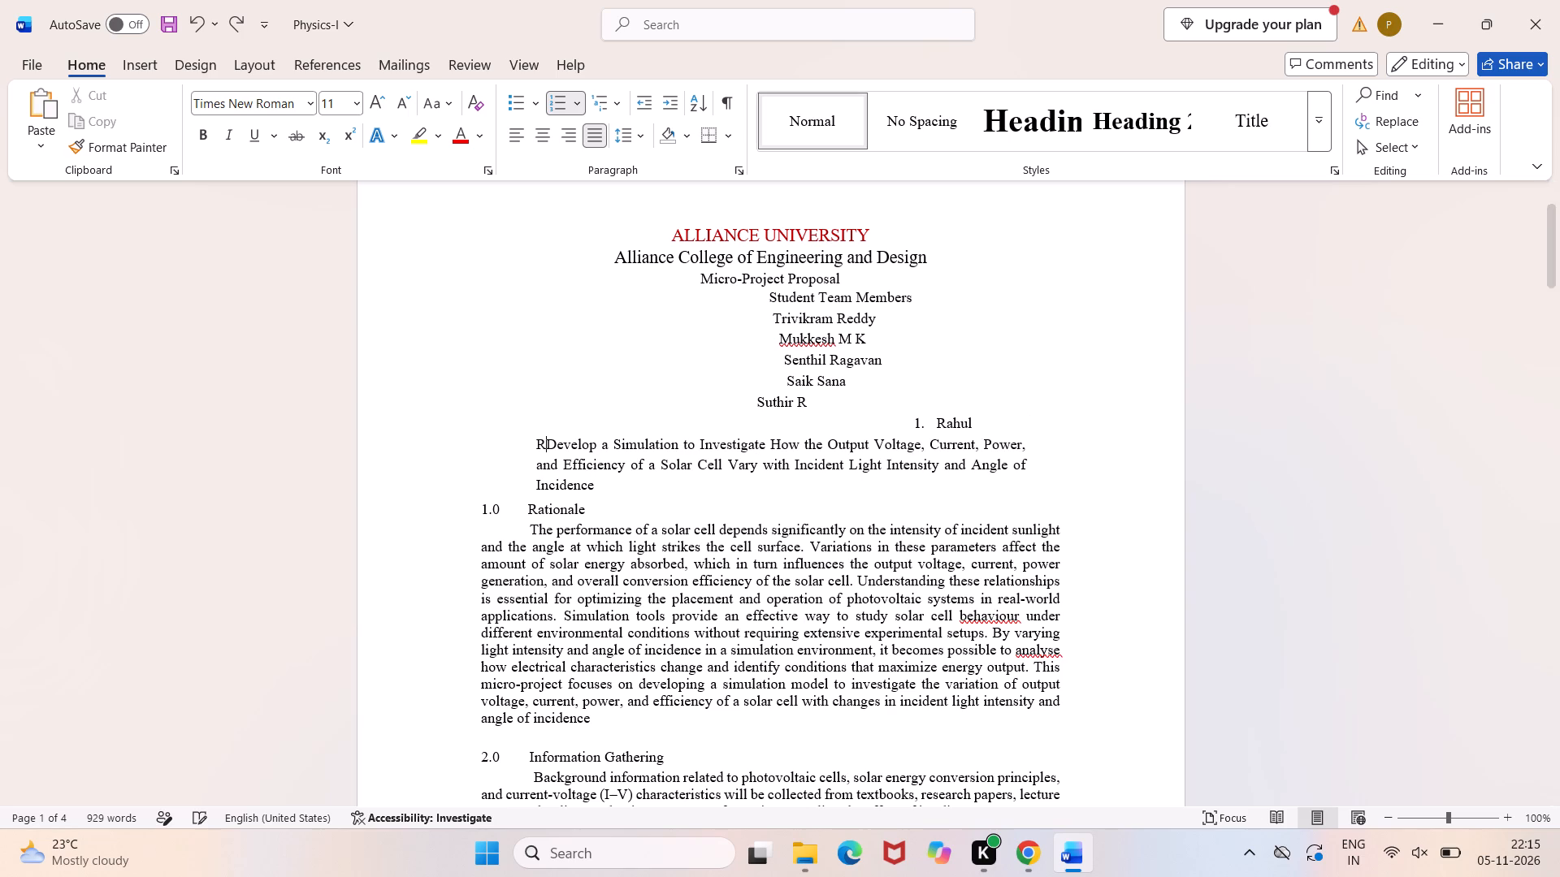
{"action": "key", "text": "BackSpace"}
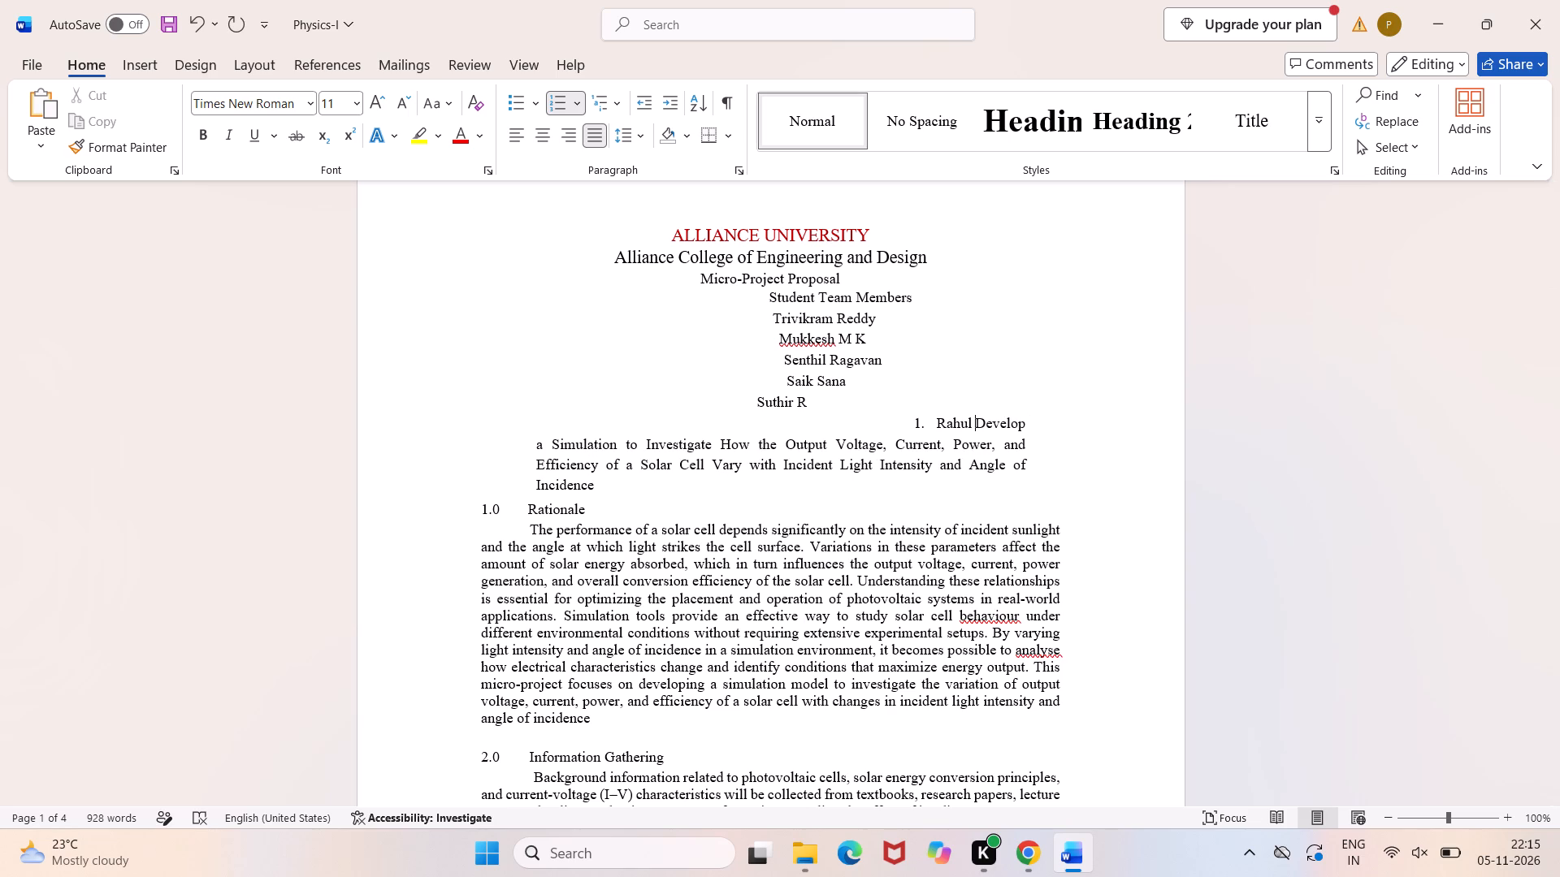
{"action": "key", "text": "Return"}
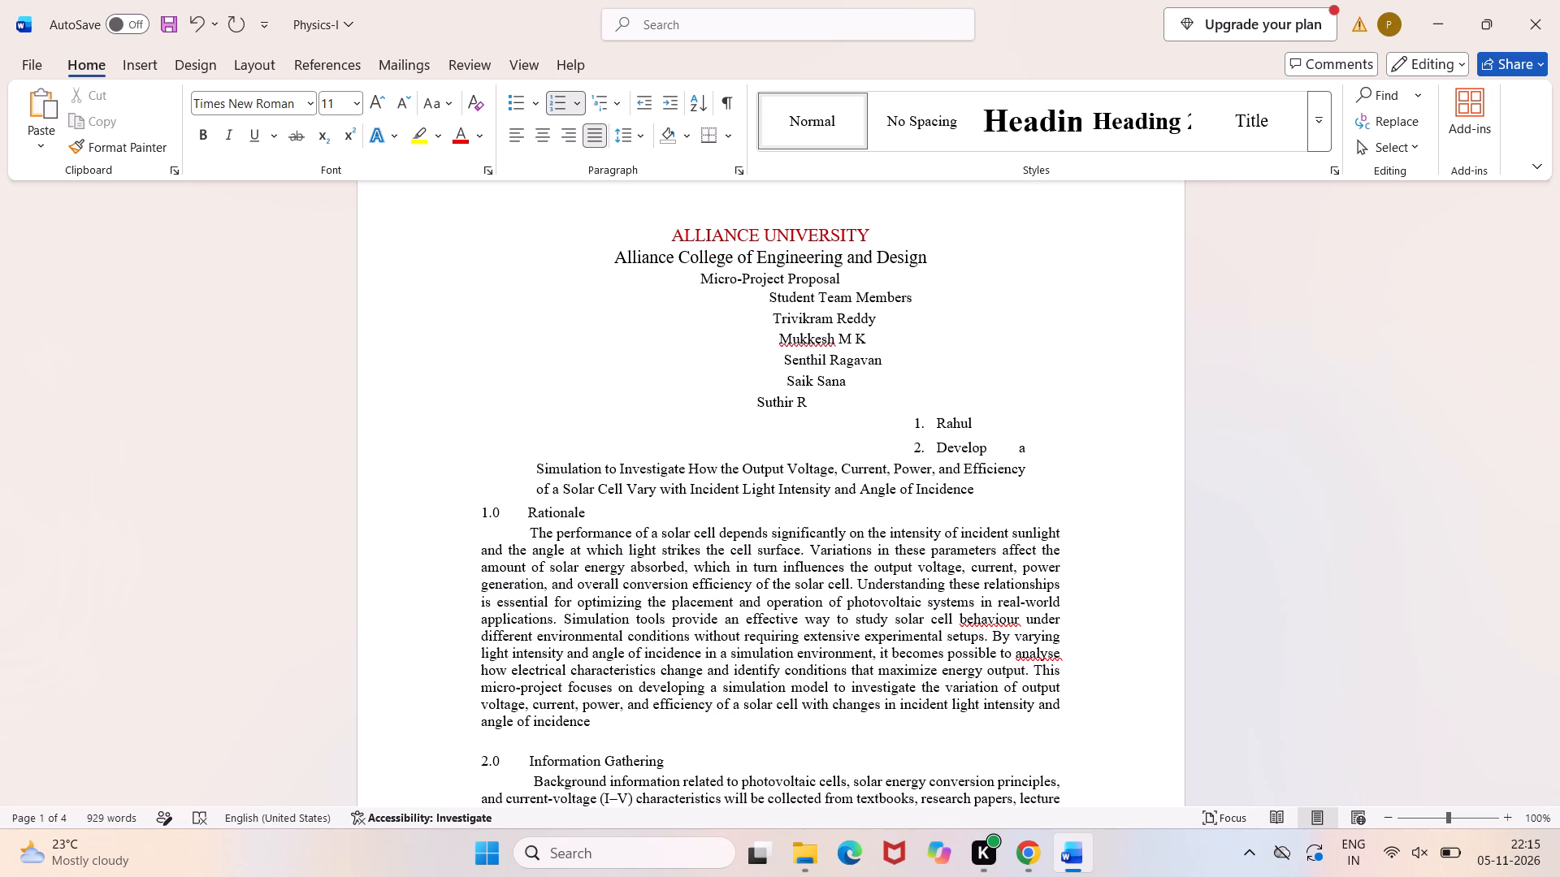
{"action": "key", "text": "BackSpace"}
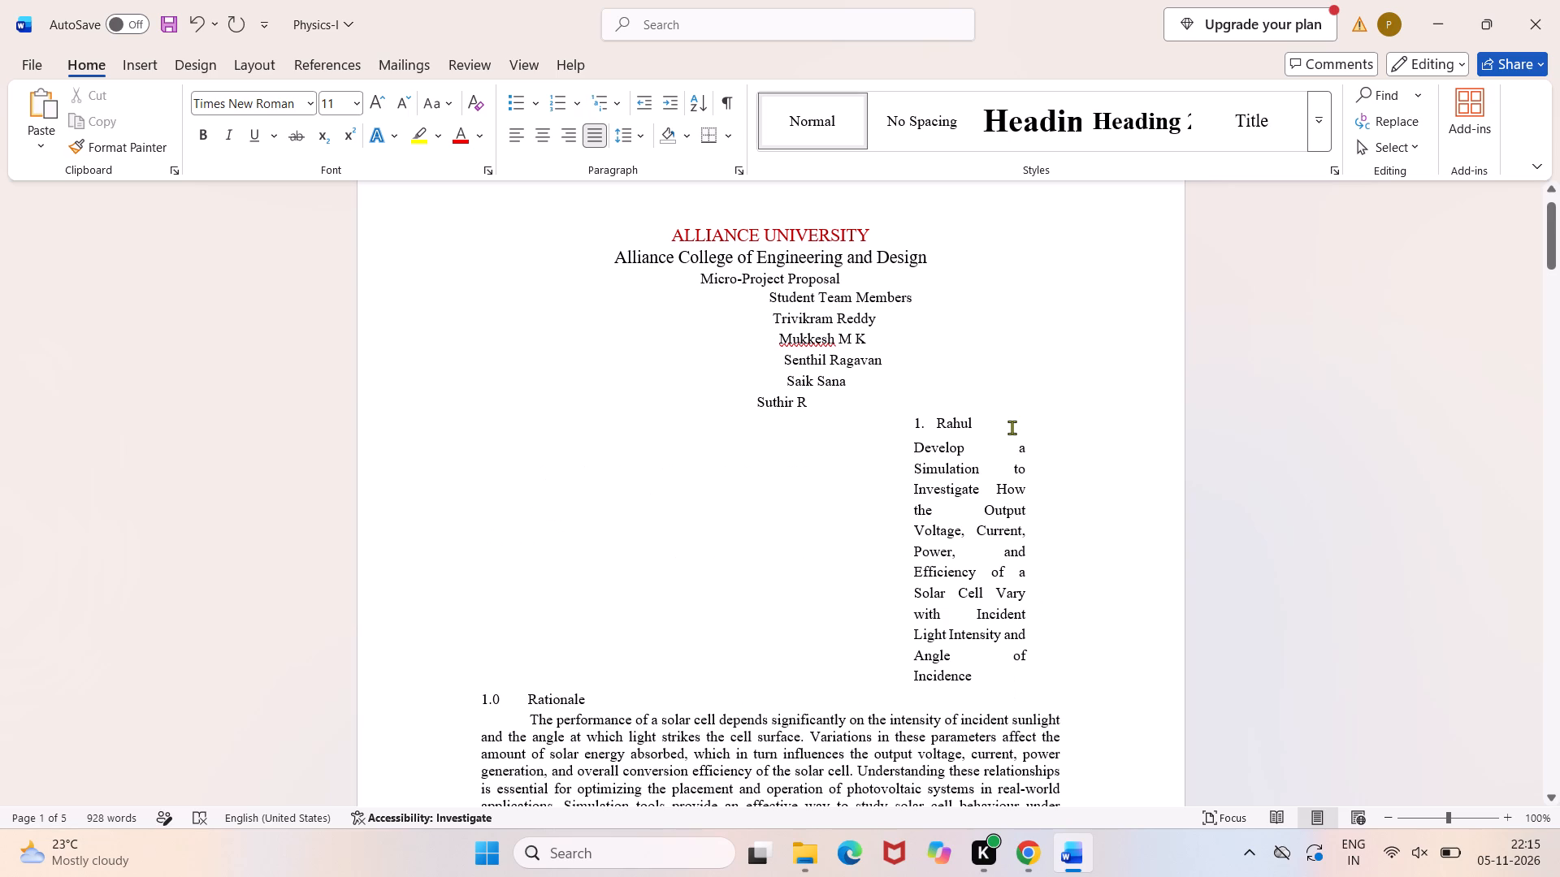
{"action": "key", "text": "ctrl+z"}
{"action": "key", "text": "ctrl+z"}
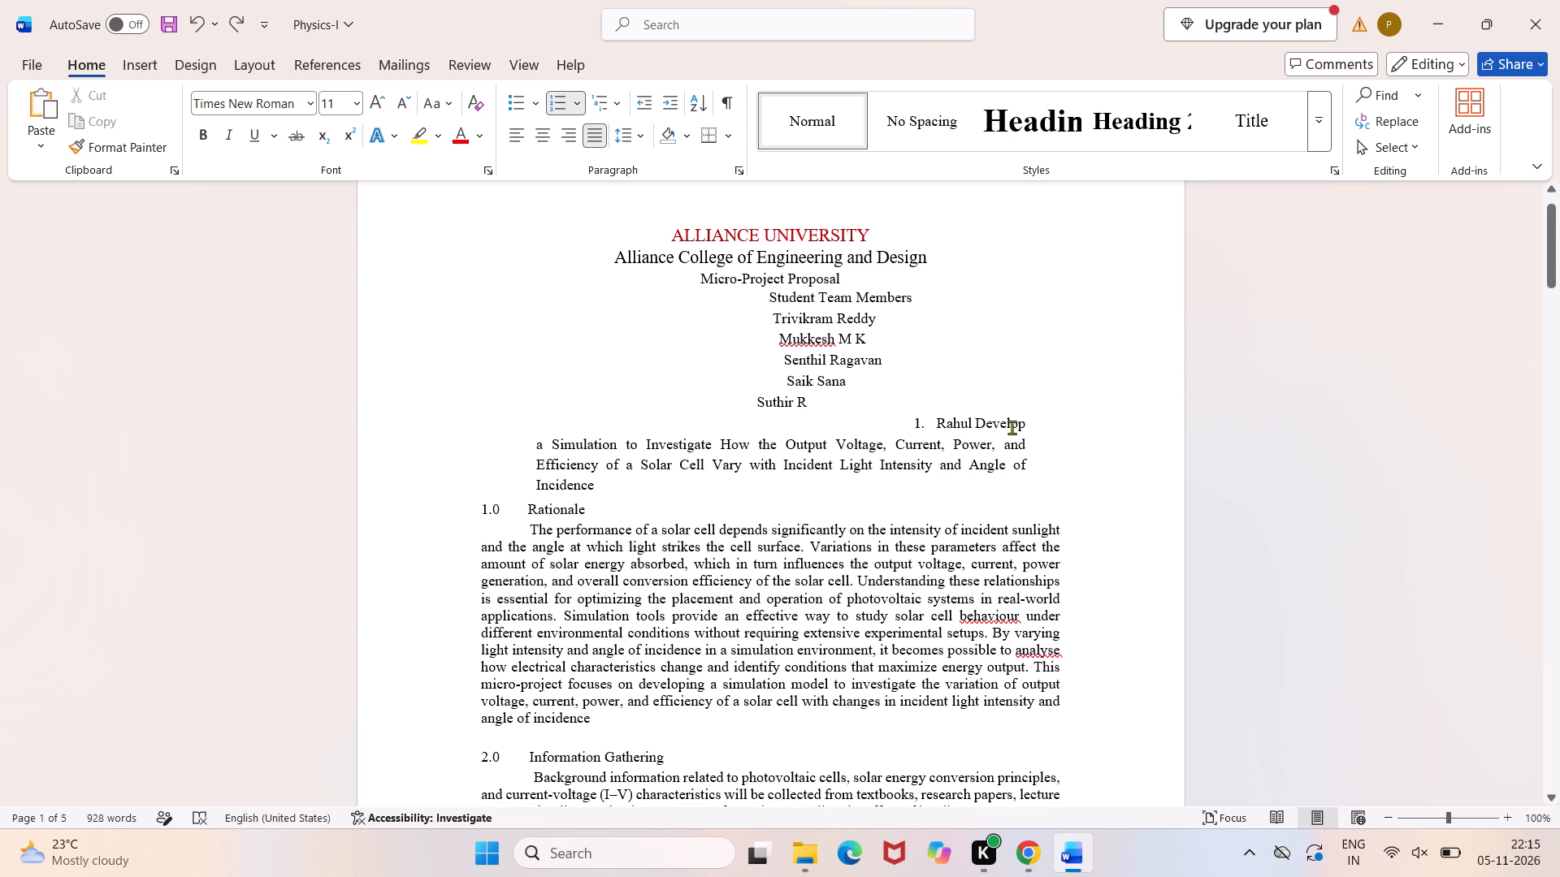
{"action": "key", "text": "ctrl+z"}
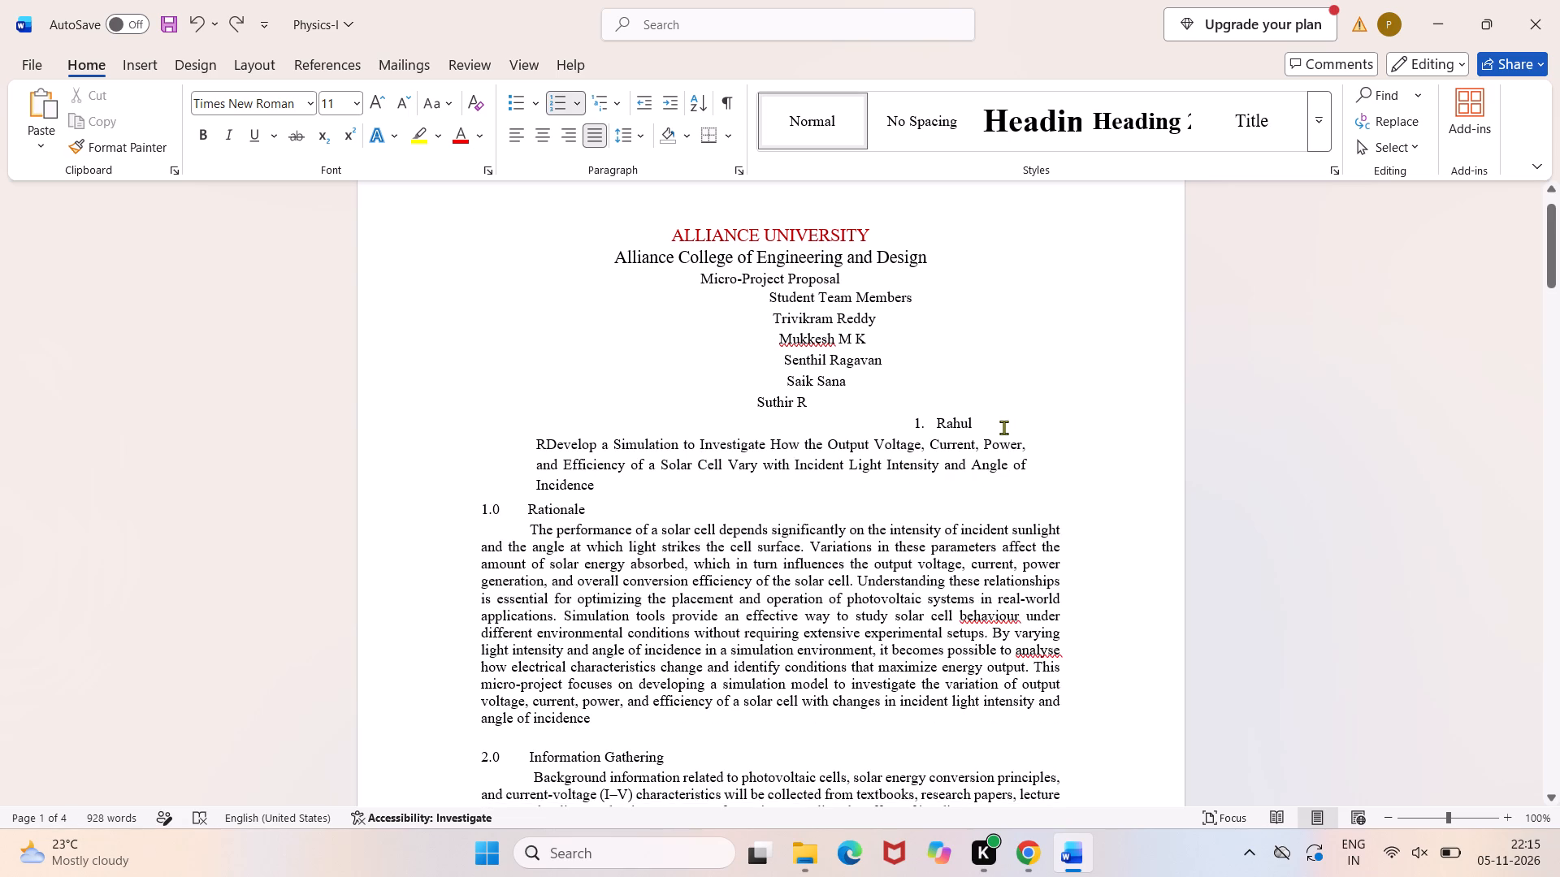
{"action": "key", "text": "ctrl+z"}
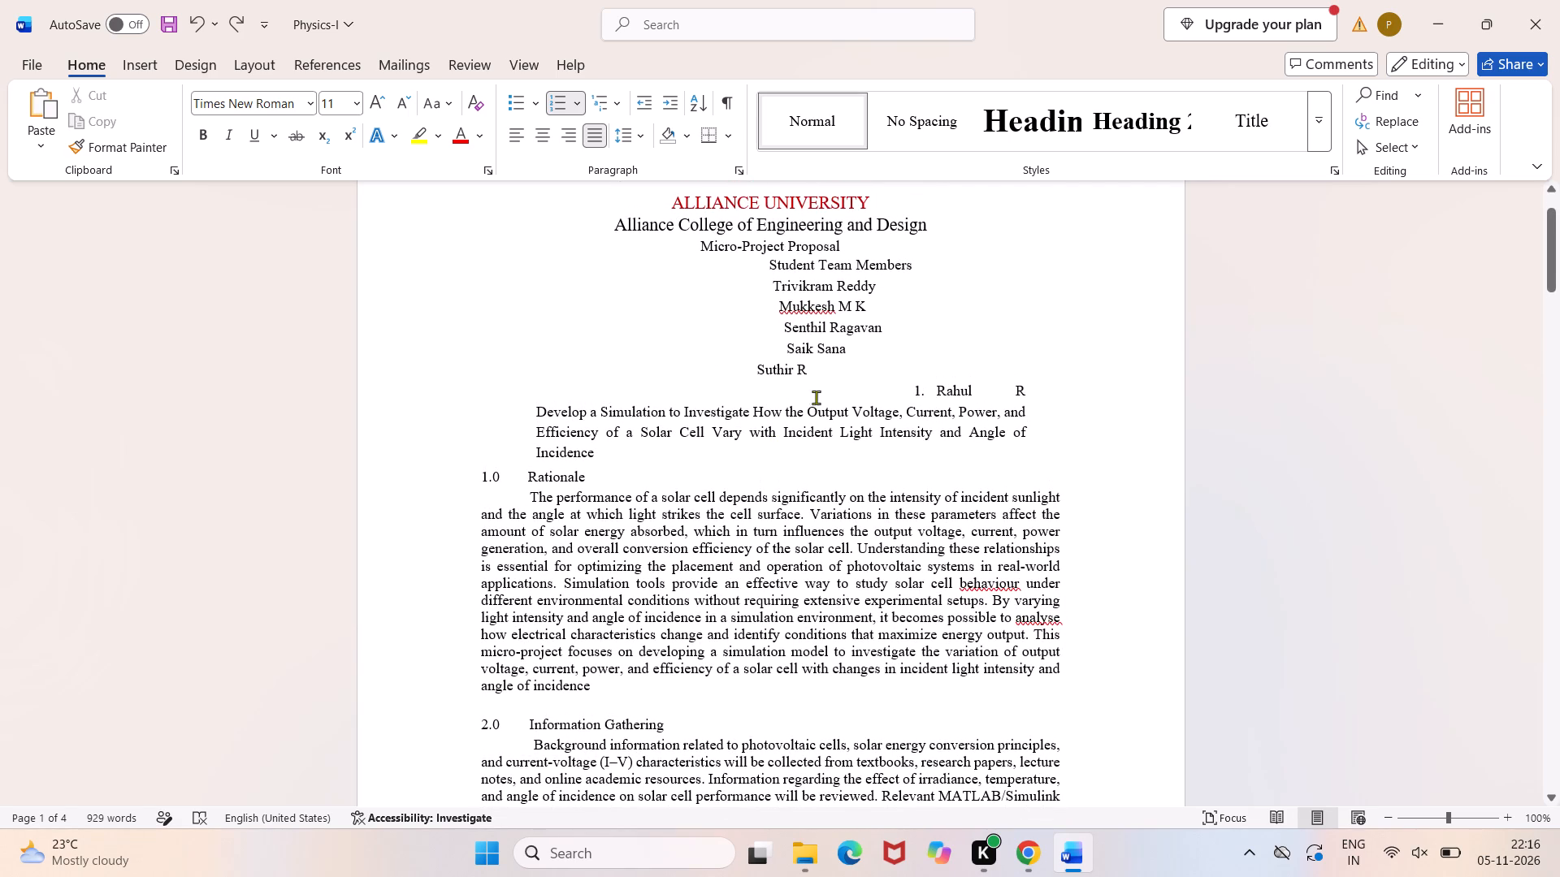
Insert two paragraph breaks after the sixth team member's name to separate it from the project title.
{"action": "left_click", "coordinate": [1025, 390]}
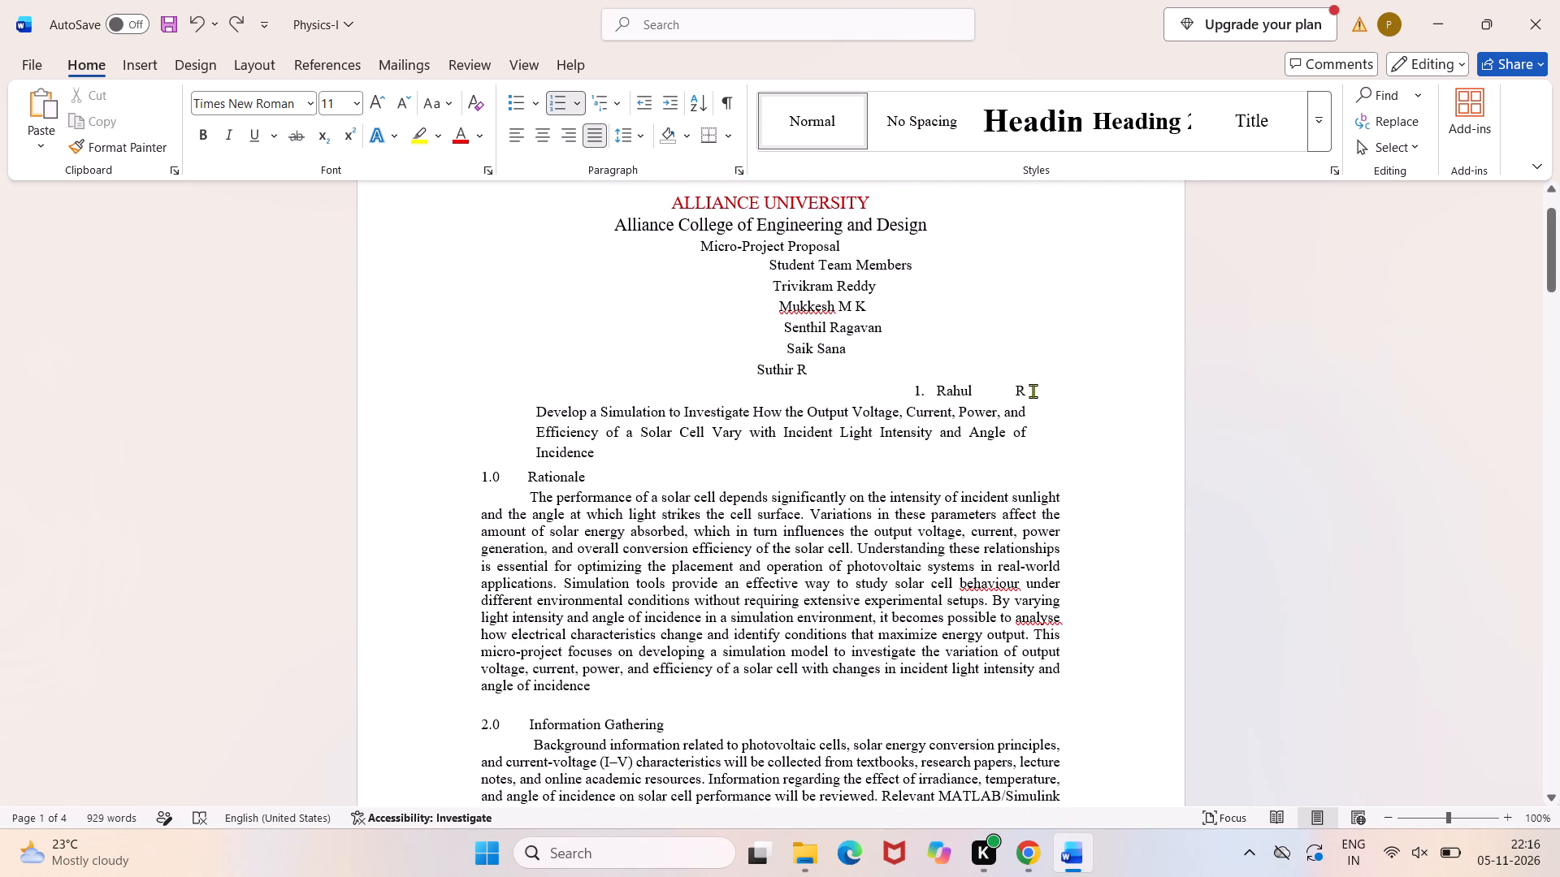
{"action": "left_click", "coordinate": [1028, 391]}
{"action": "key", "text": "Return"}
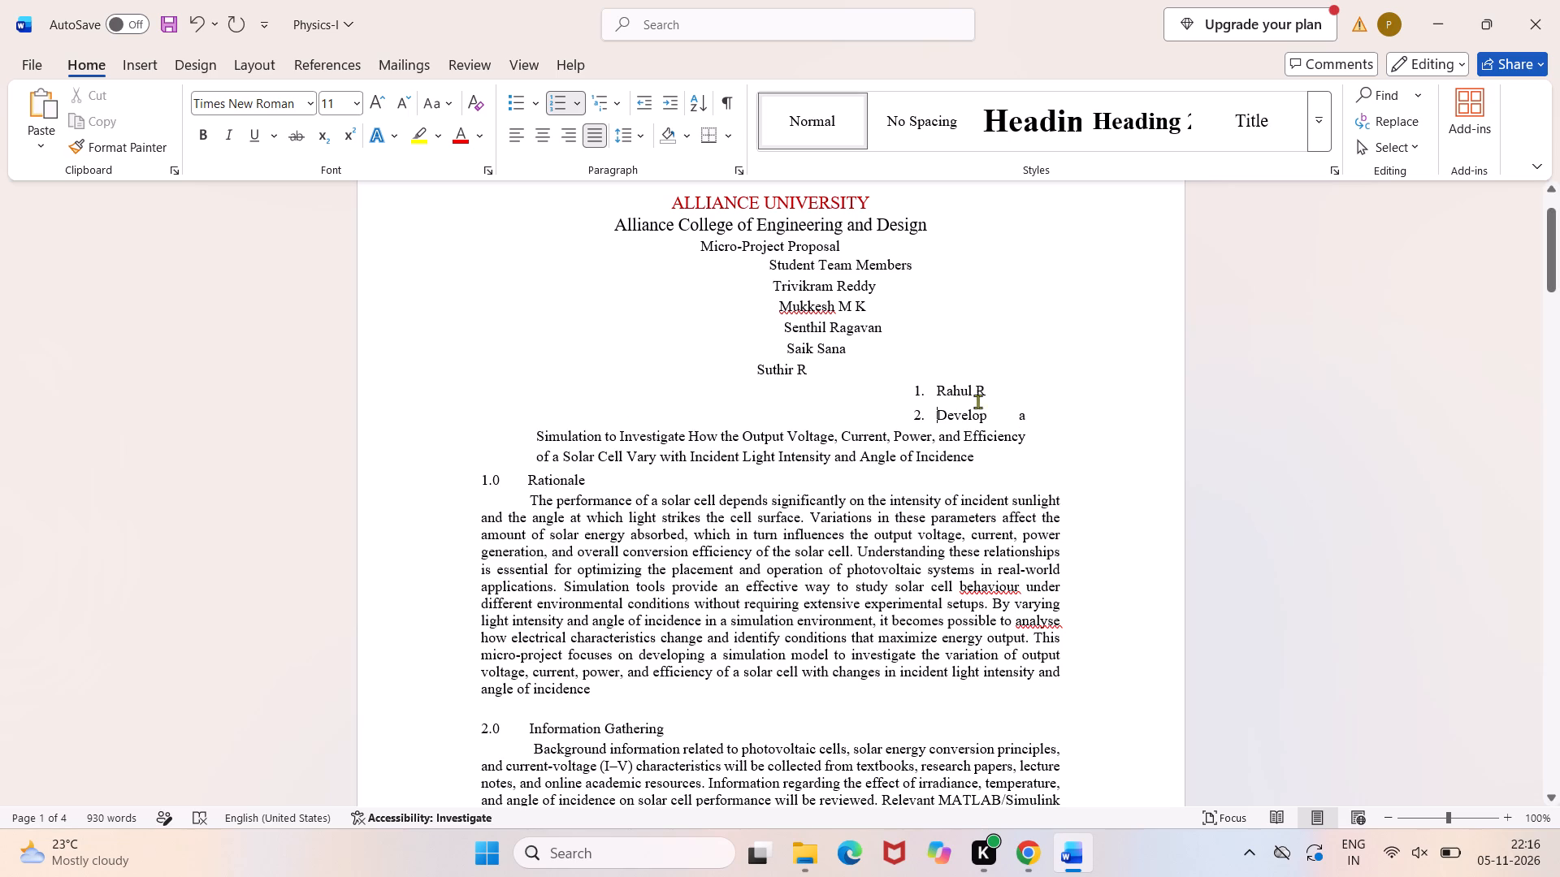
{"action": "key", "text": "Return"}
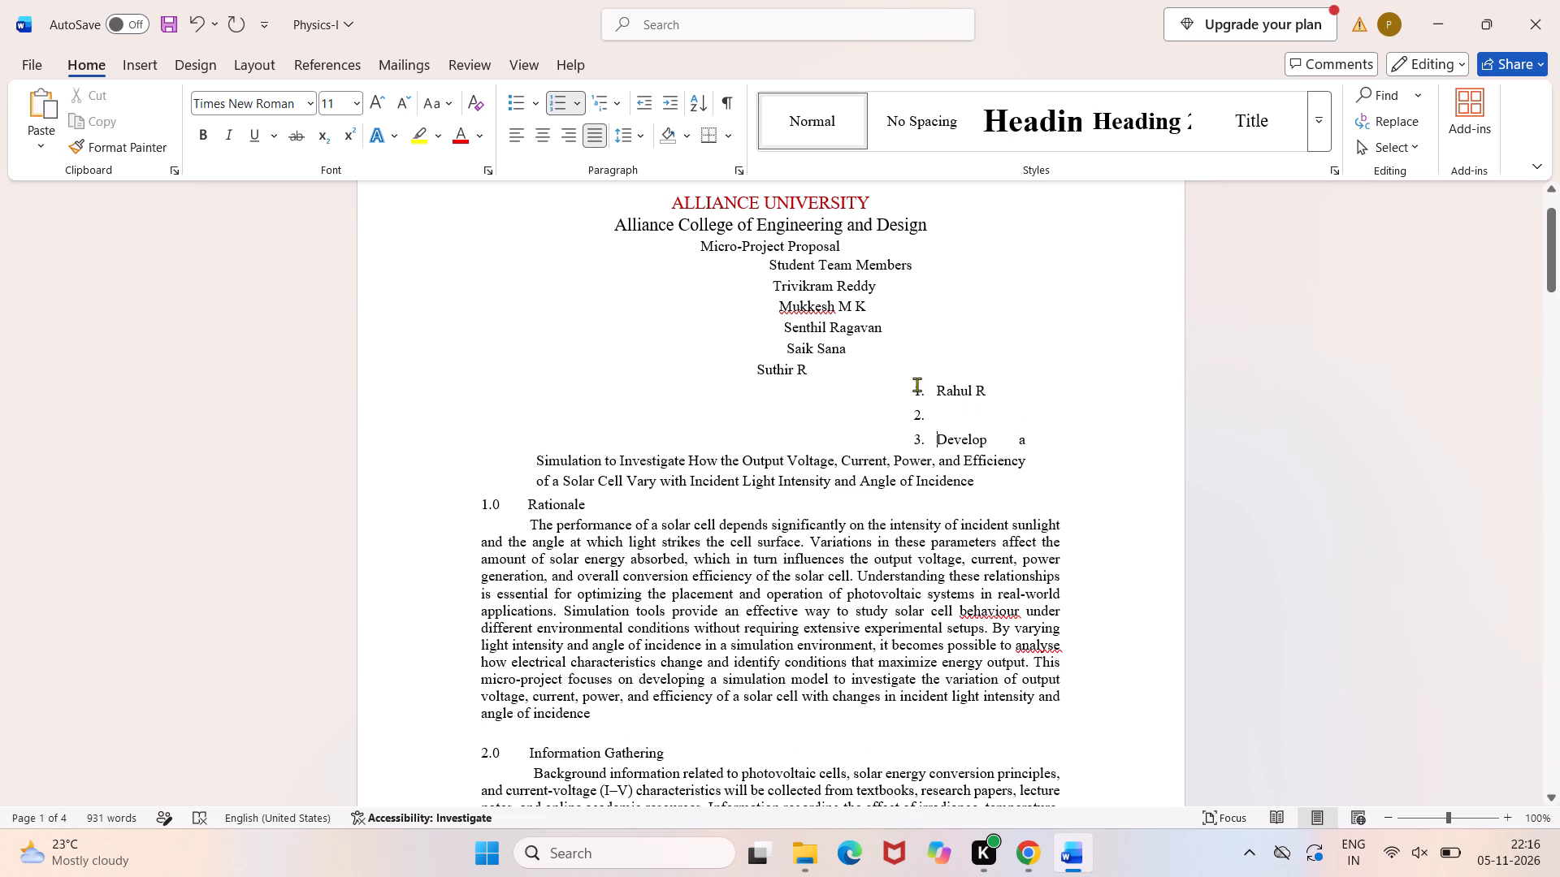
Delete the initial at the end of the sixth team member's name.
{"action": "left_click", "coordinate": [984, 400]}
{"action": "key", "text": "BackSpace"}
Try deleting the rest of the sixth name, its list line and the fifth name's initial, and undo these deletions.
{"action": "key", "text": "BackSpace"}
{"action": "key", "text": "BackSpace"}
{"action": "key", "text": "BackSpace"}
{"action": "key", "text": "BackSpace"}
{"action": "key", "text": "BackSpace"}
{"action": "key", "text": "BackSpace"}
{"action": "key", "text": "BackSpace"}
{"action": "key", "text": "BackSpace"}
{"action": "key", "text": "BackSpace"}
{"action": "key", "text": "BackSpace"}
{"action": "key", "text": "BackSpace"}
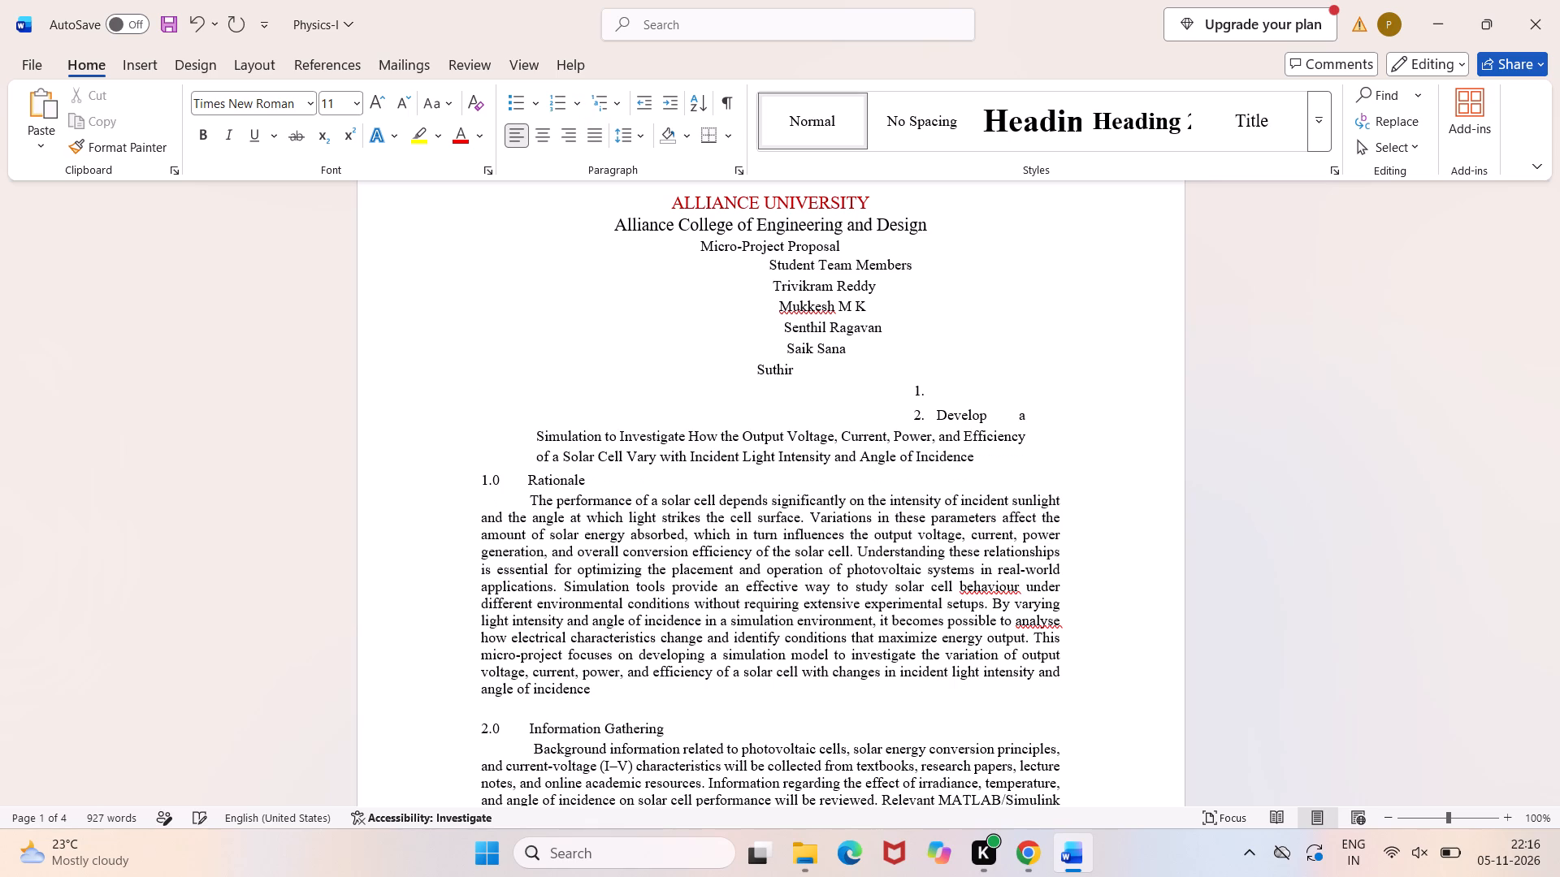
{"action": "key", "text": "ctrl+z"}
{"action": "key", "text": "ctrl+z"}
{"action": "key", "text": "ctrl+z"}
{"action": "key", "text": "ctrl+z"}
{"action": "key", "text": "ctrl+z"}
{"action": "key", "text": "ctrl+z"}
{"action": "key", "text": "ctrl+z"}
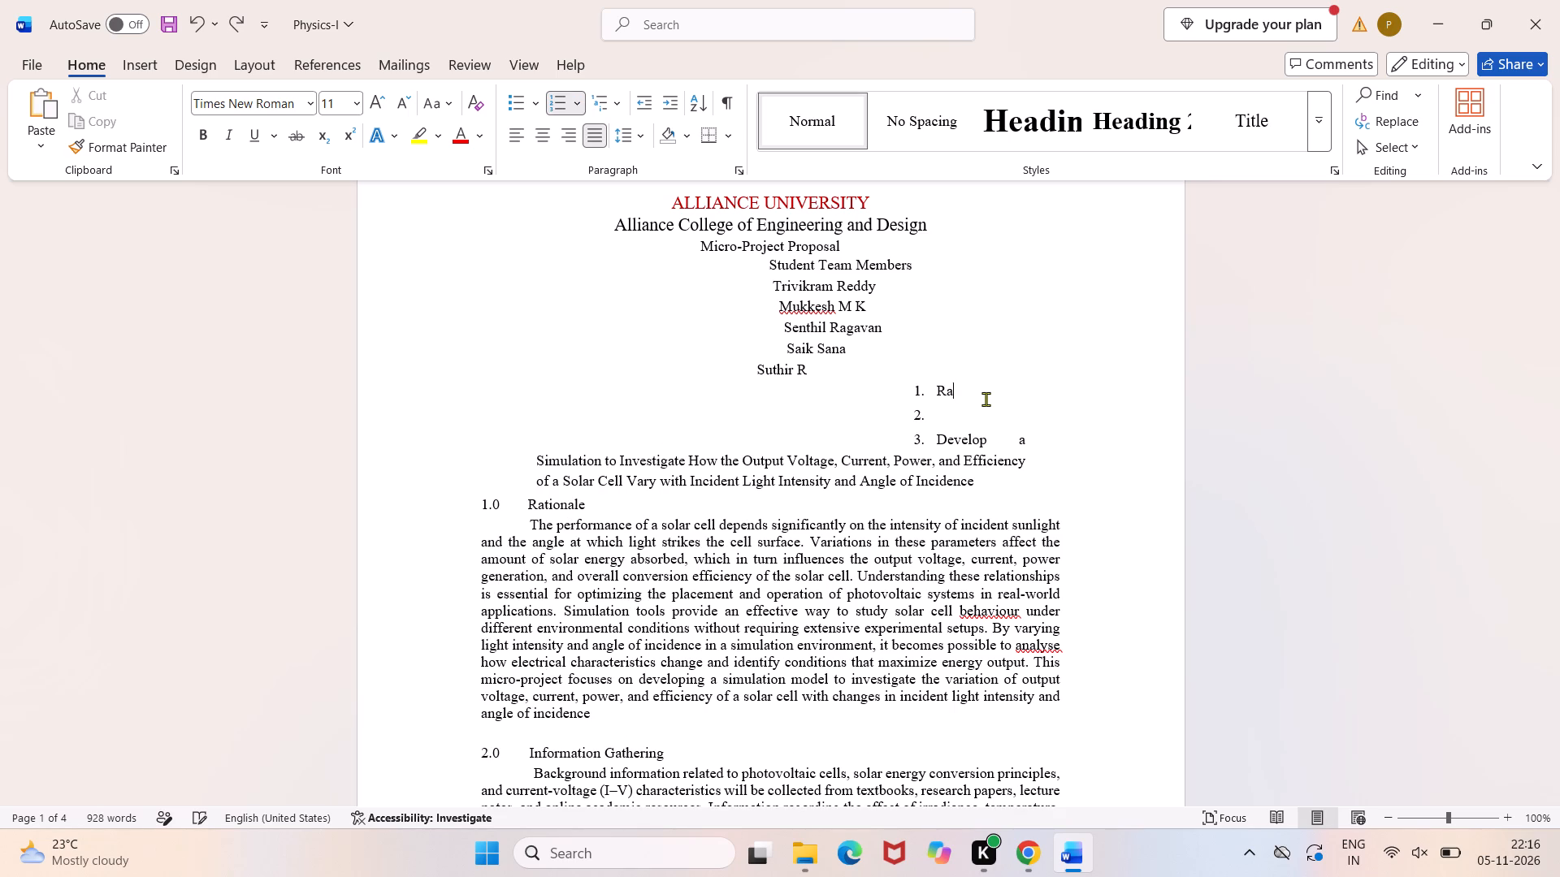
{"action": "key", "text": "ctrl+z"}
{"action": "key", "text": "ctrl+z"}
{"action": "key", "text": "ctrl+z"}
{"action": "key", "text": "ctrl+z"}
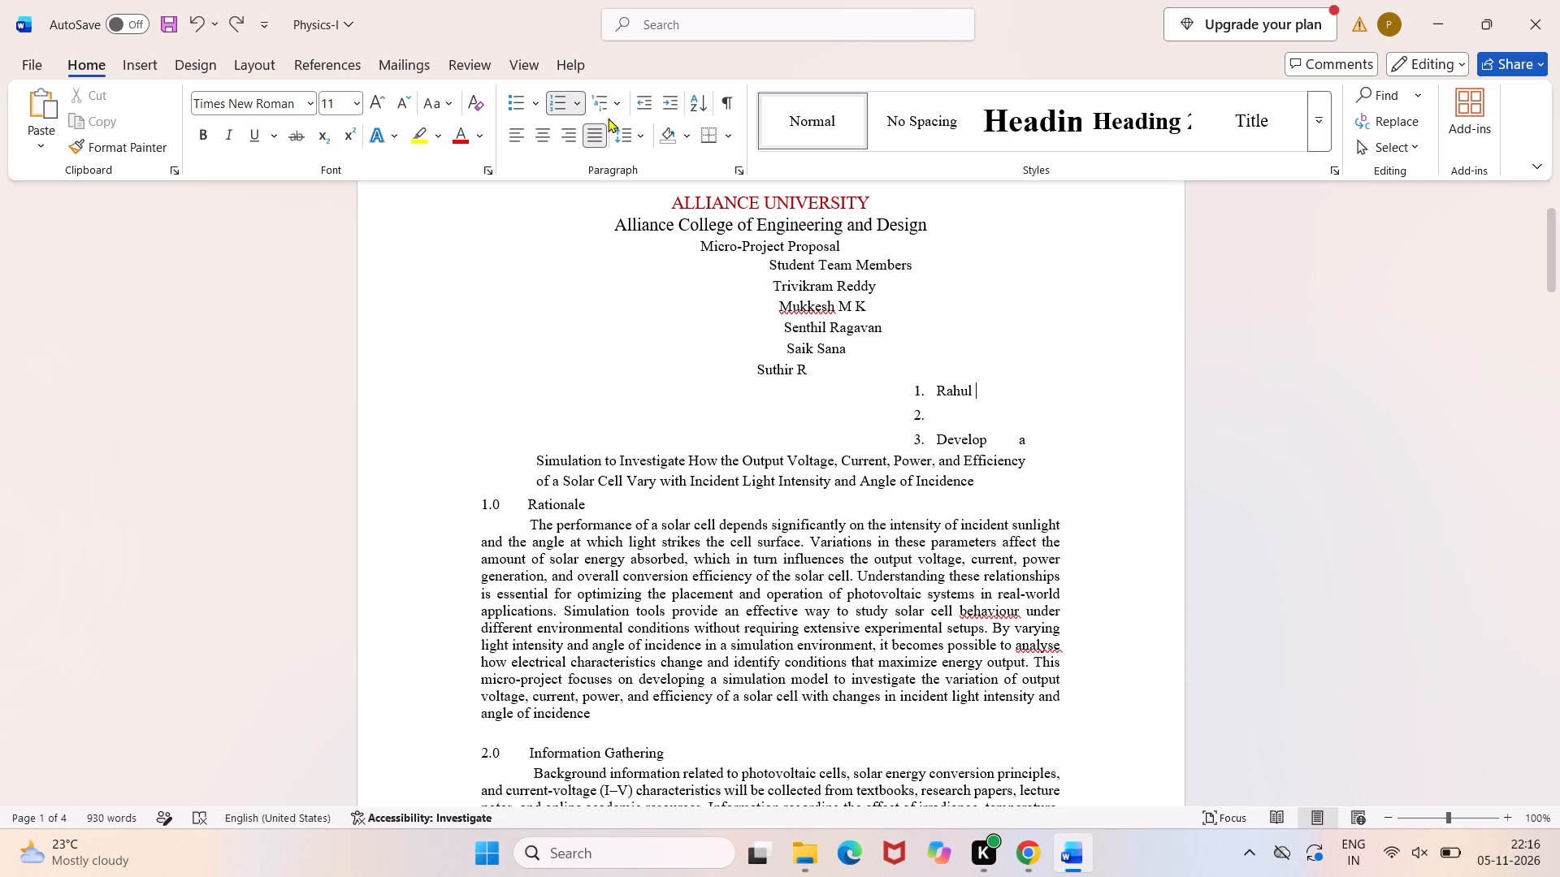
Left-align the sixth team member's line, remove its numbering and place the name directly beneath the fifth name.
{"action": "left_click", "coordinate": [600, 124]}
{"action": "left_click", "coordinate": [557, 97]}
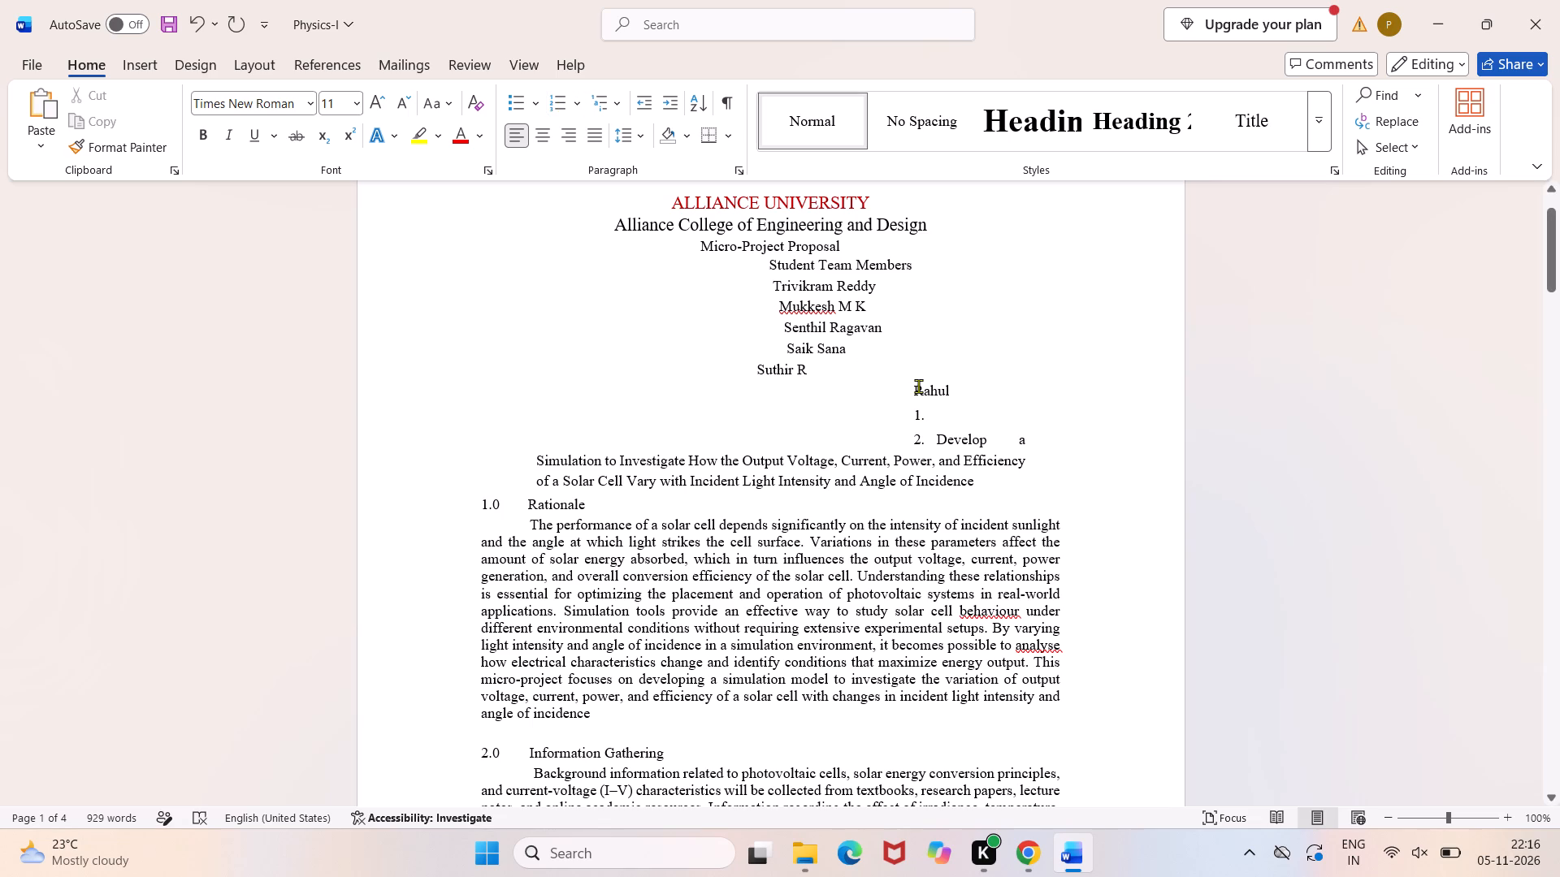
{"action": "left_click", "coordinate": [918, 386]}
{"action": "key", "text": "BackSpace"}
{"action": "key", "text": "BackSpace"}
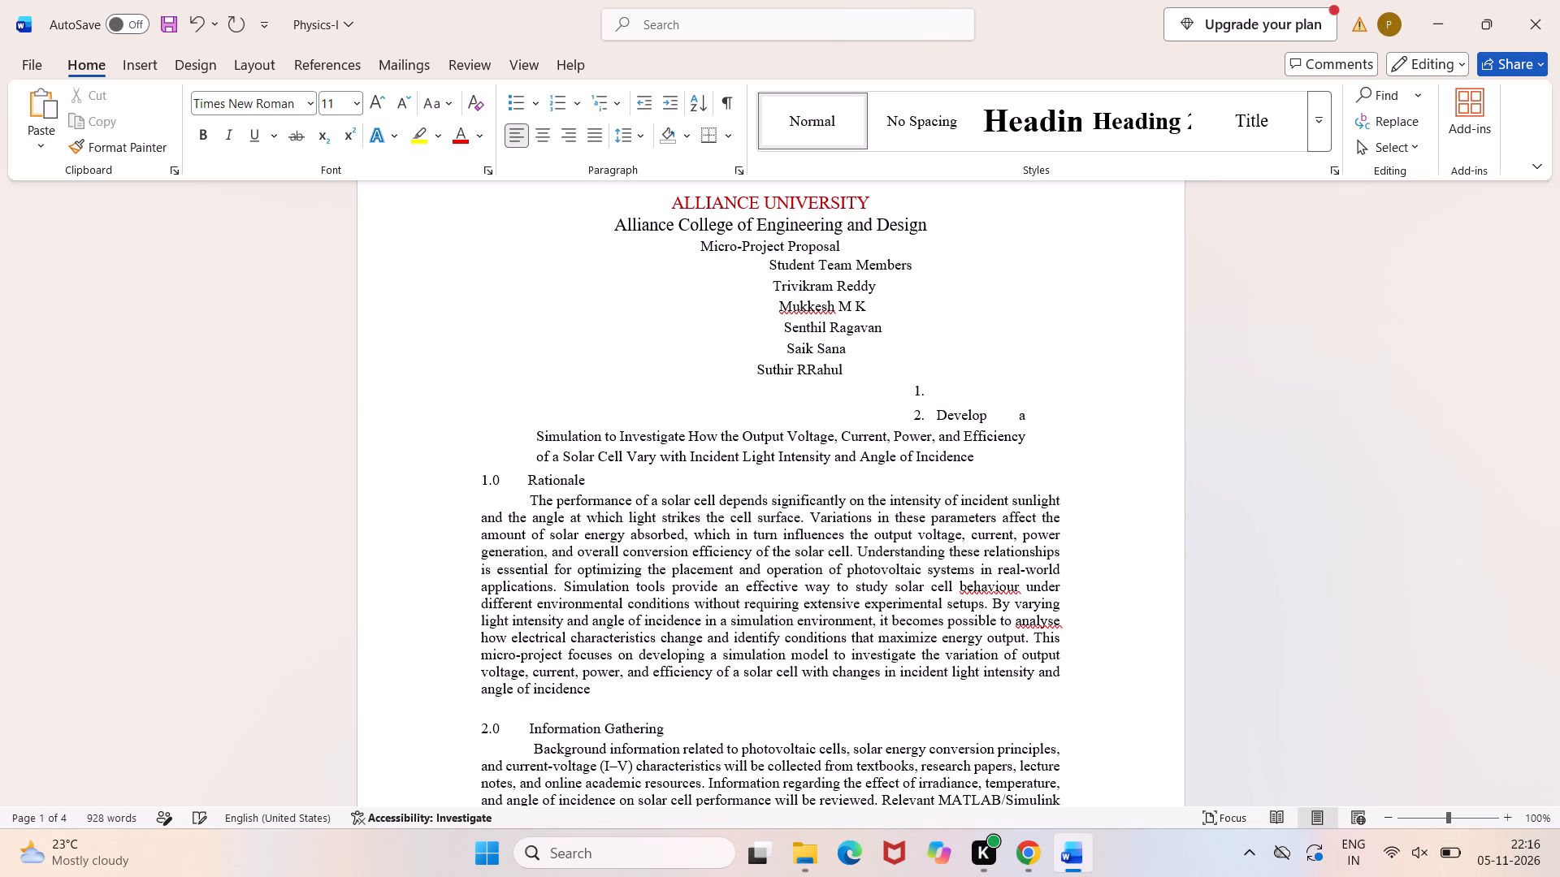
{"action": "key", "text": "Return"}
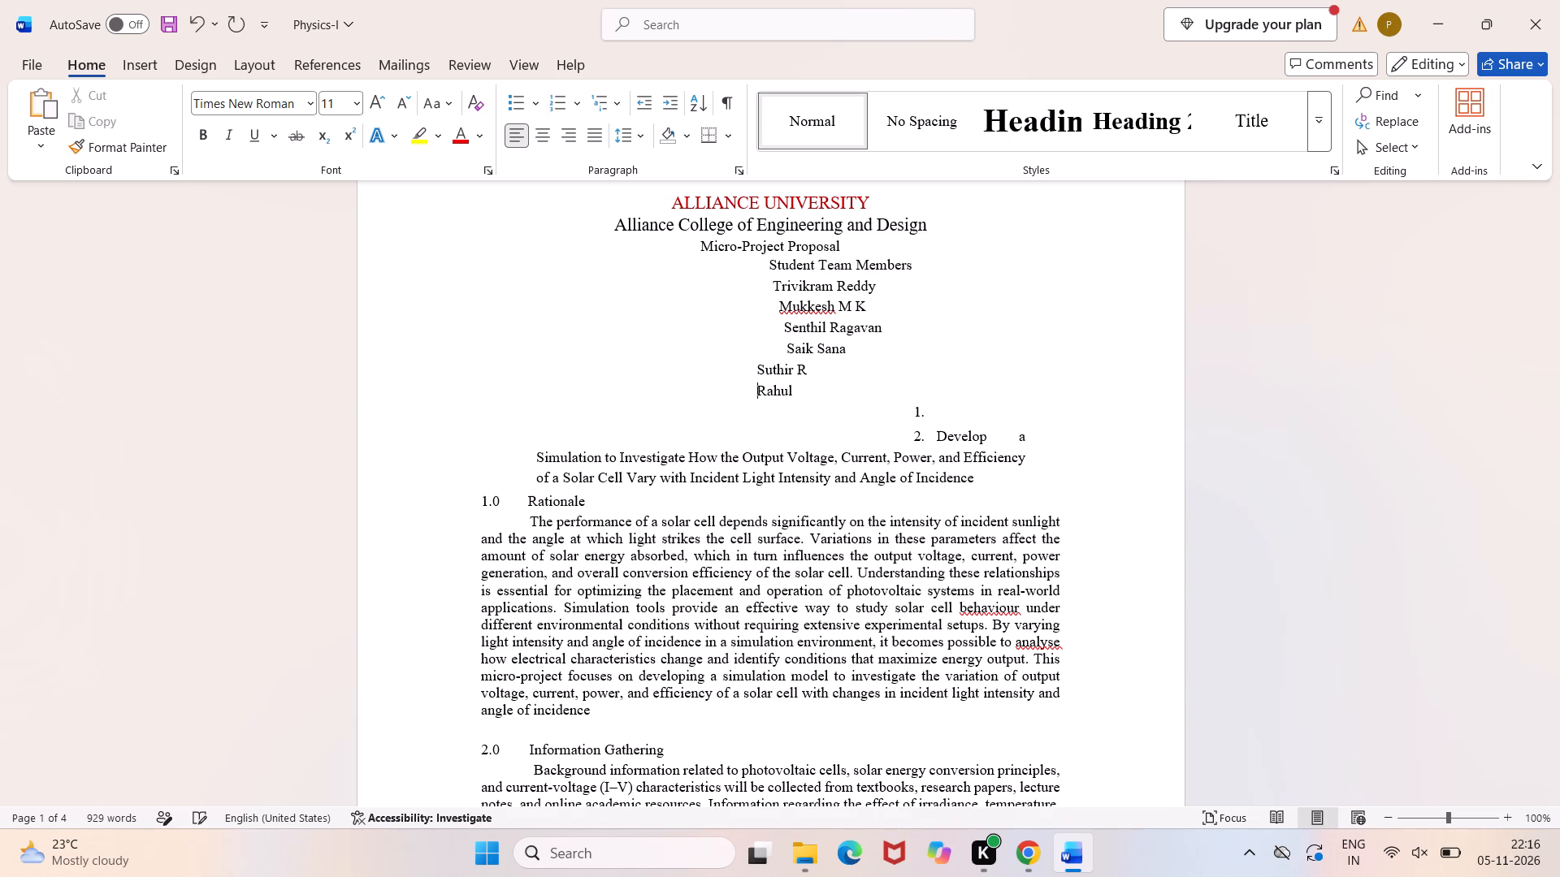
Apply list numbering and justified alignment to all six team member names.
{"action": "left_click_drag", "start_coordinate": [770, 282], "coordinate": [841, 398]}
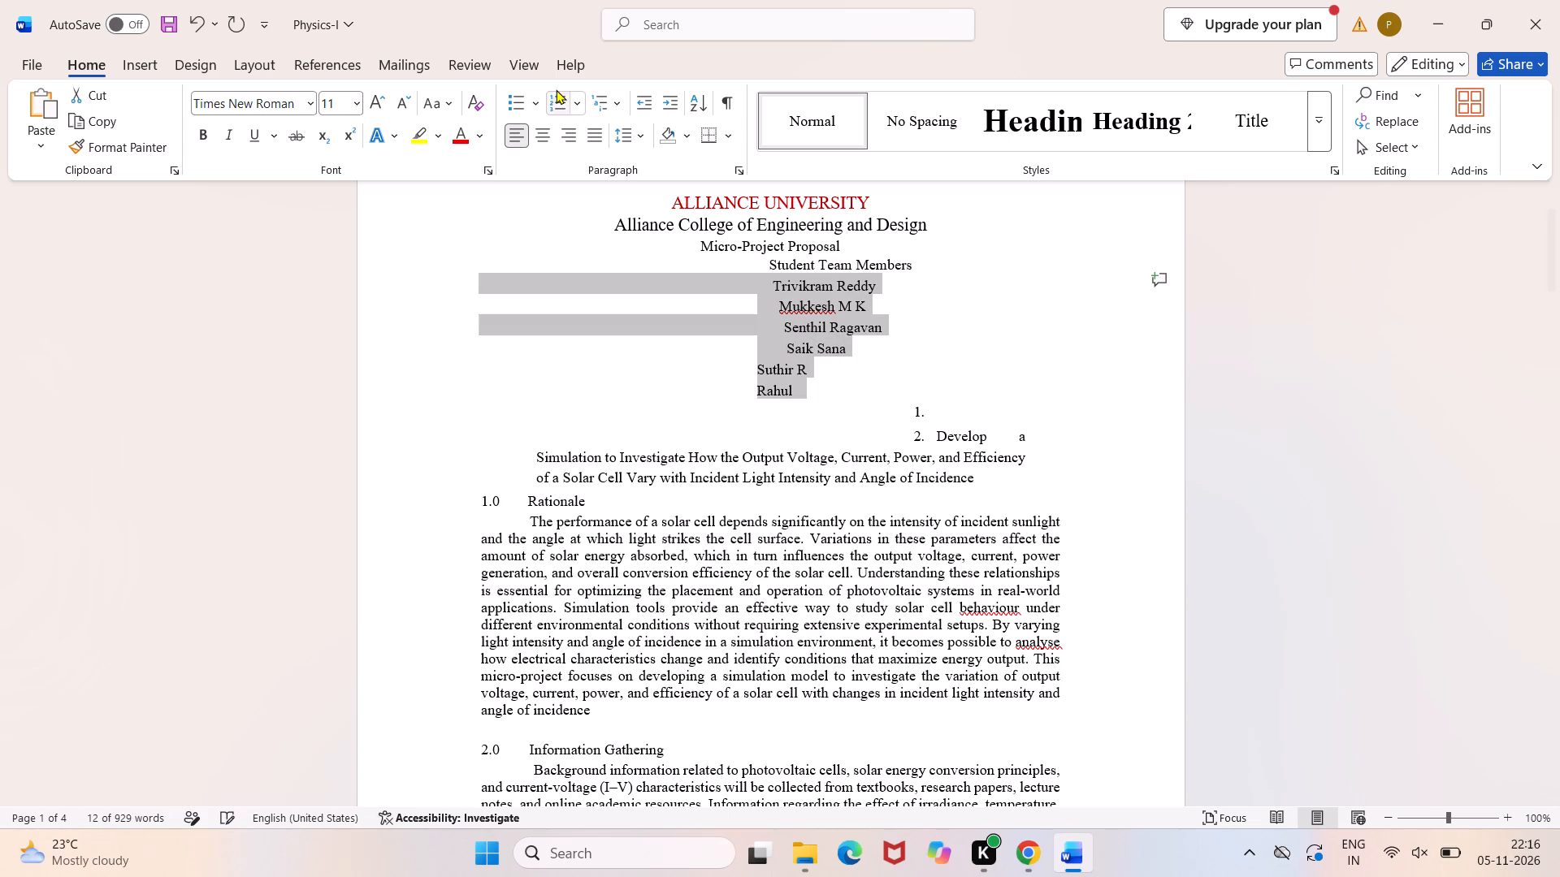
{"action": "left_click", "coordinate": [554, 94]}
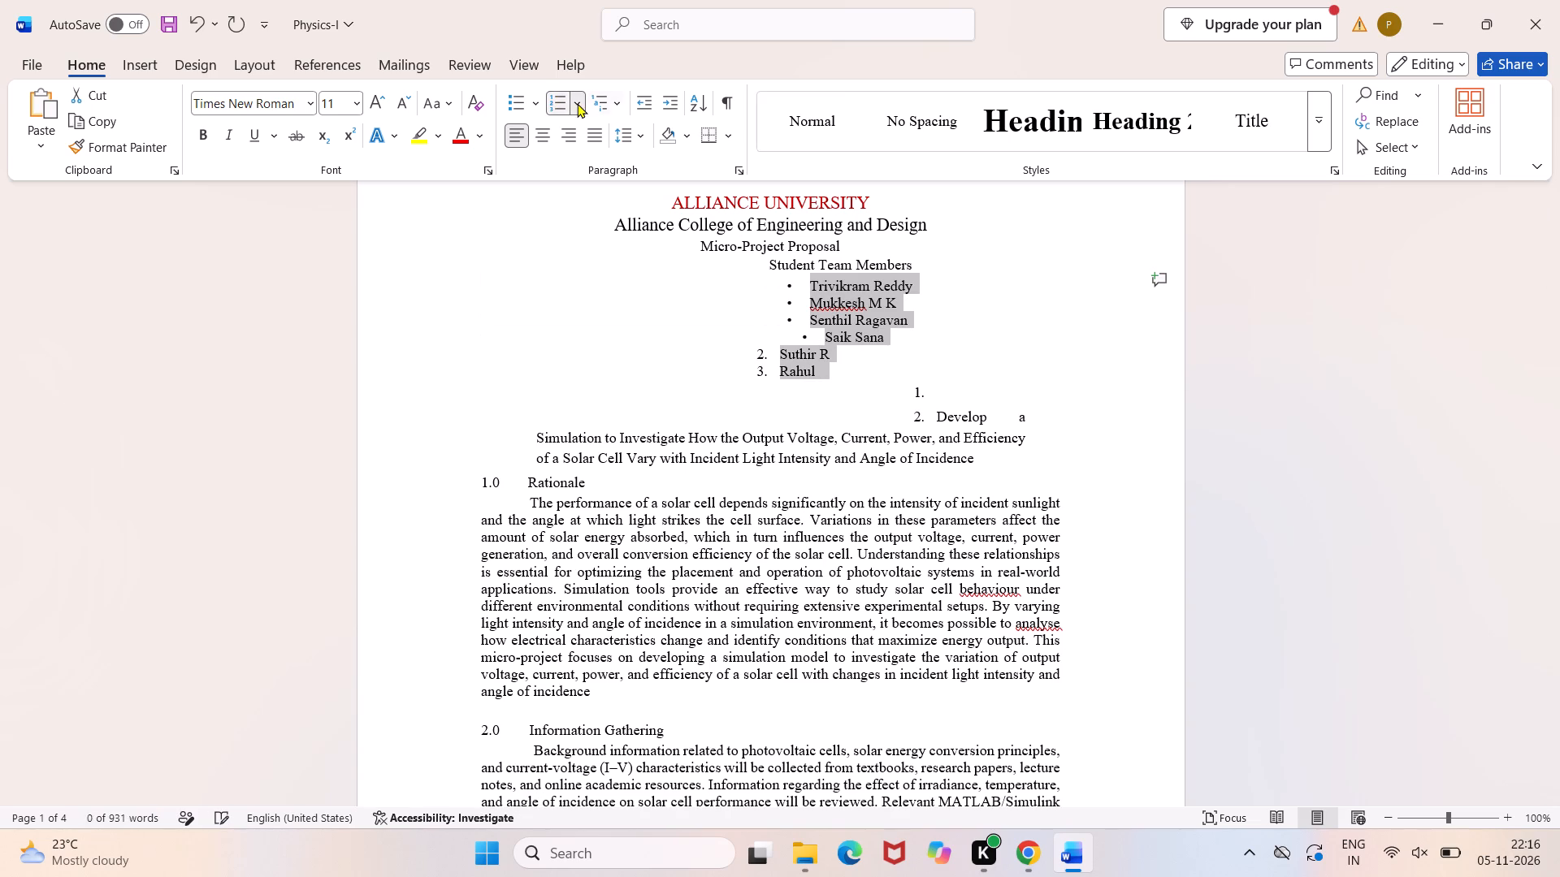
{"action": "left_click", "coordinate": [521, 136]}
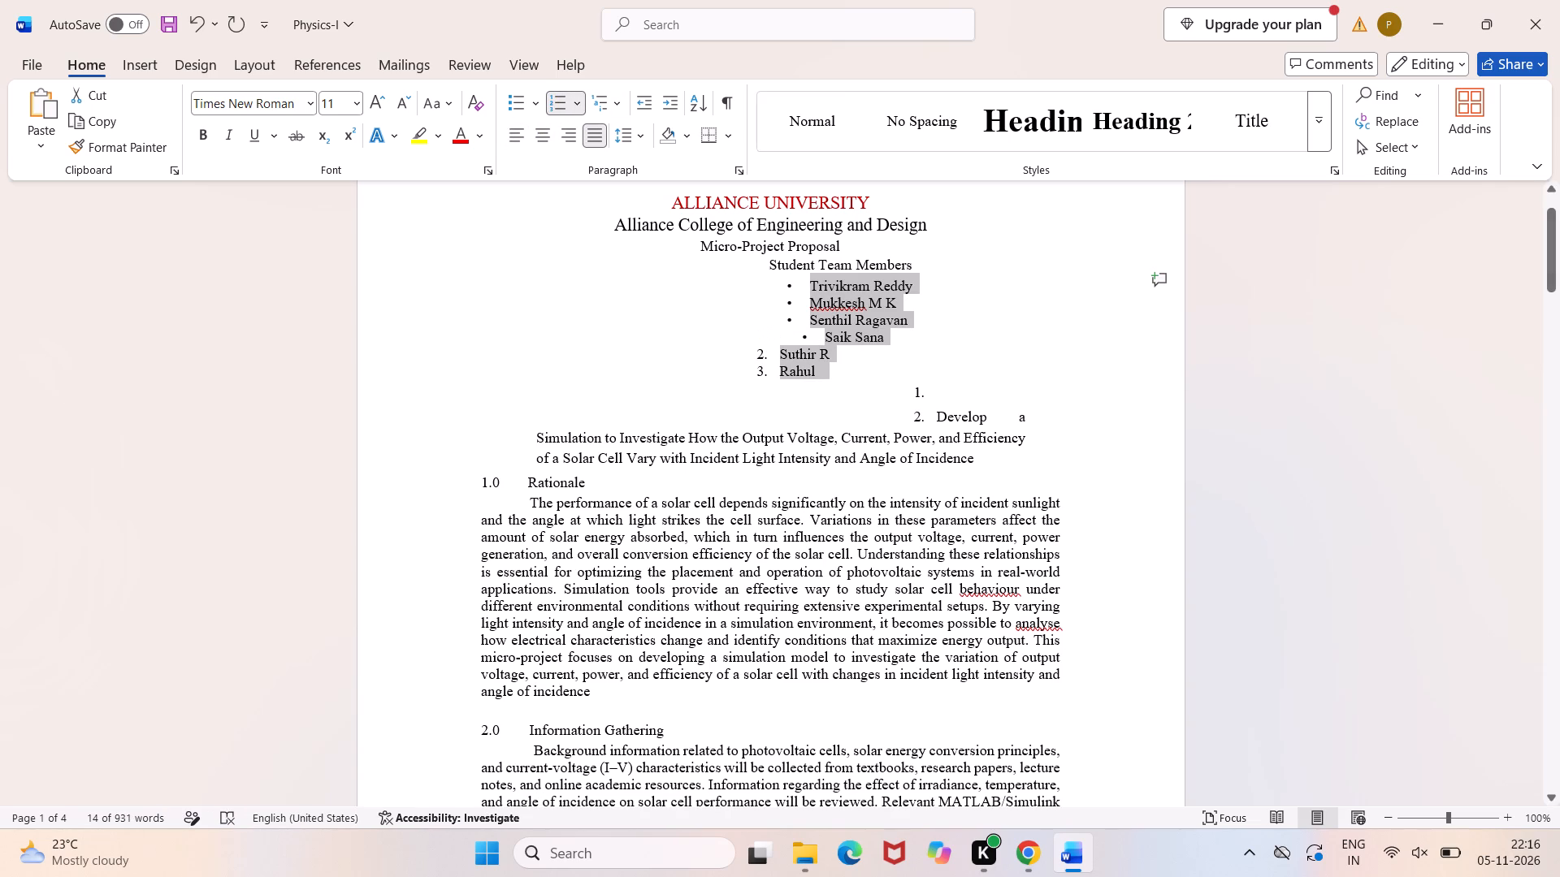
Remove the list numbers from the empty line below the names and from the project title paragraph.
{"action": "left_click", "coordinate": [930, 400]}
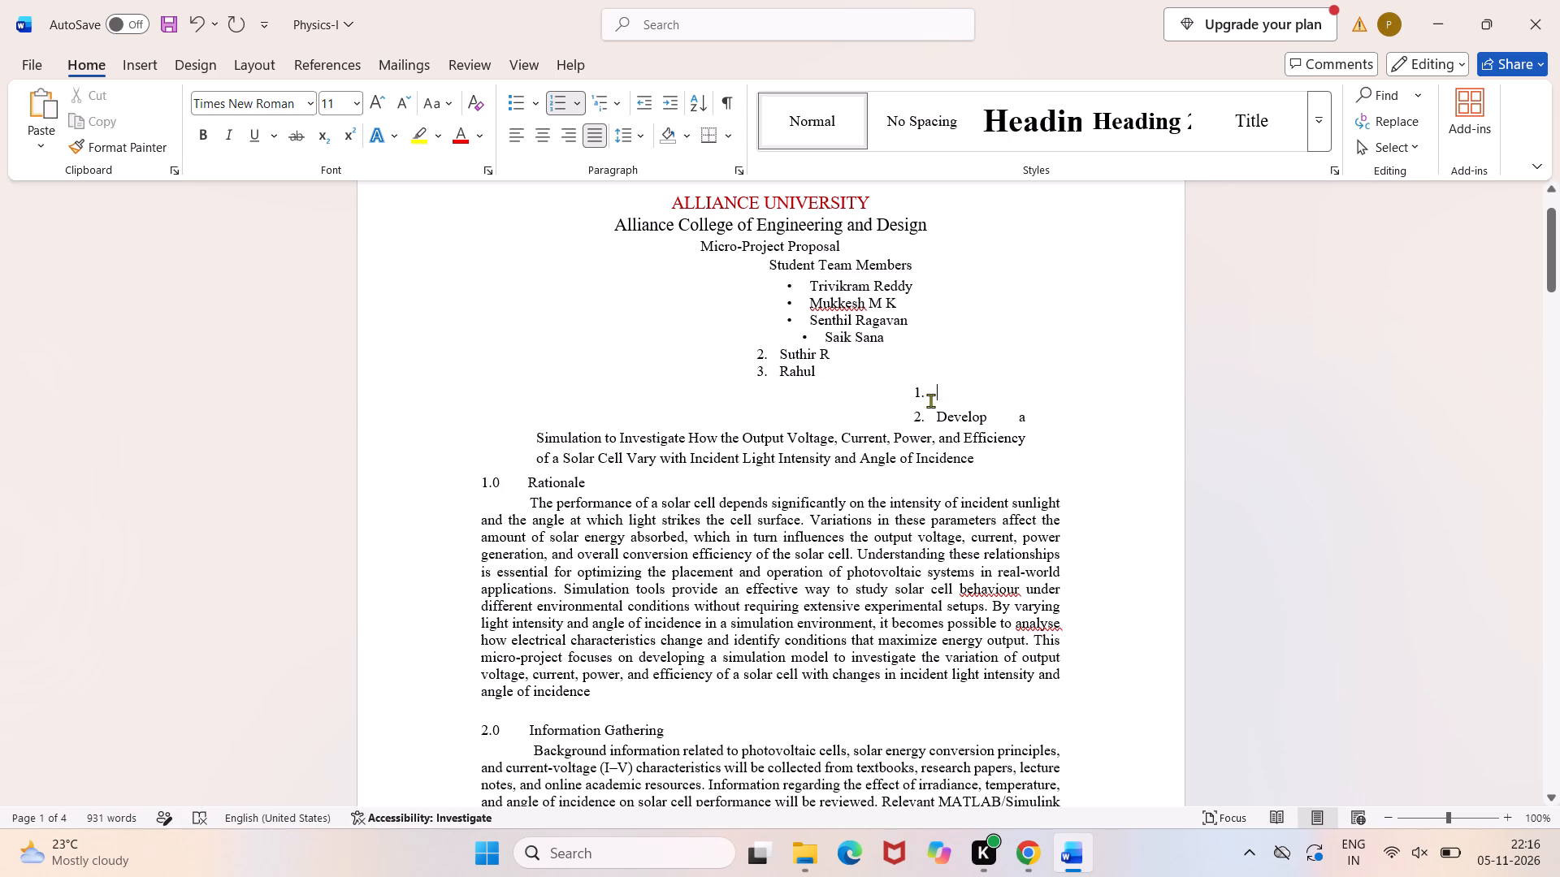
{"action": "key", "text": "BackSpace"}
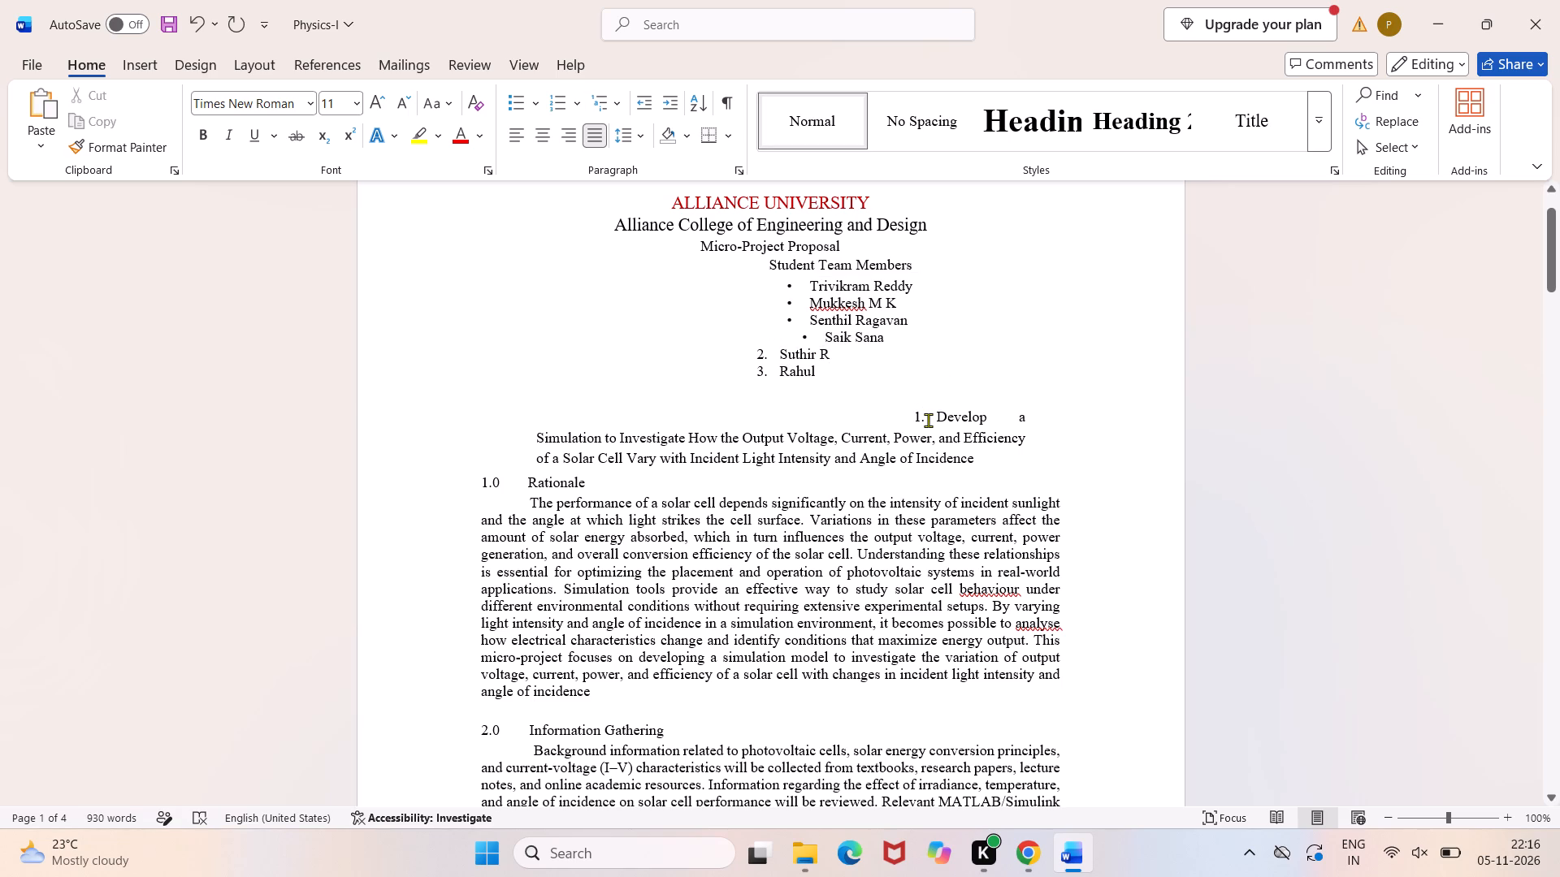
{"action": "left_click", "coordinate": [928, 420]}
{"action": "key", "text": "BackSpace"}
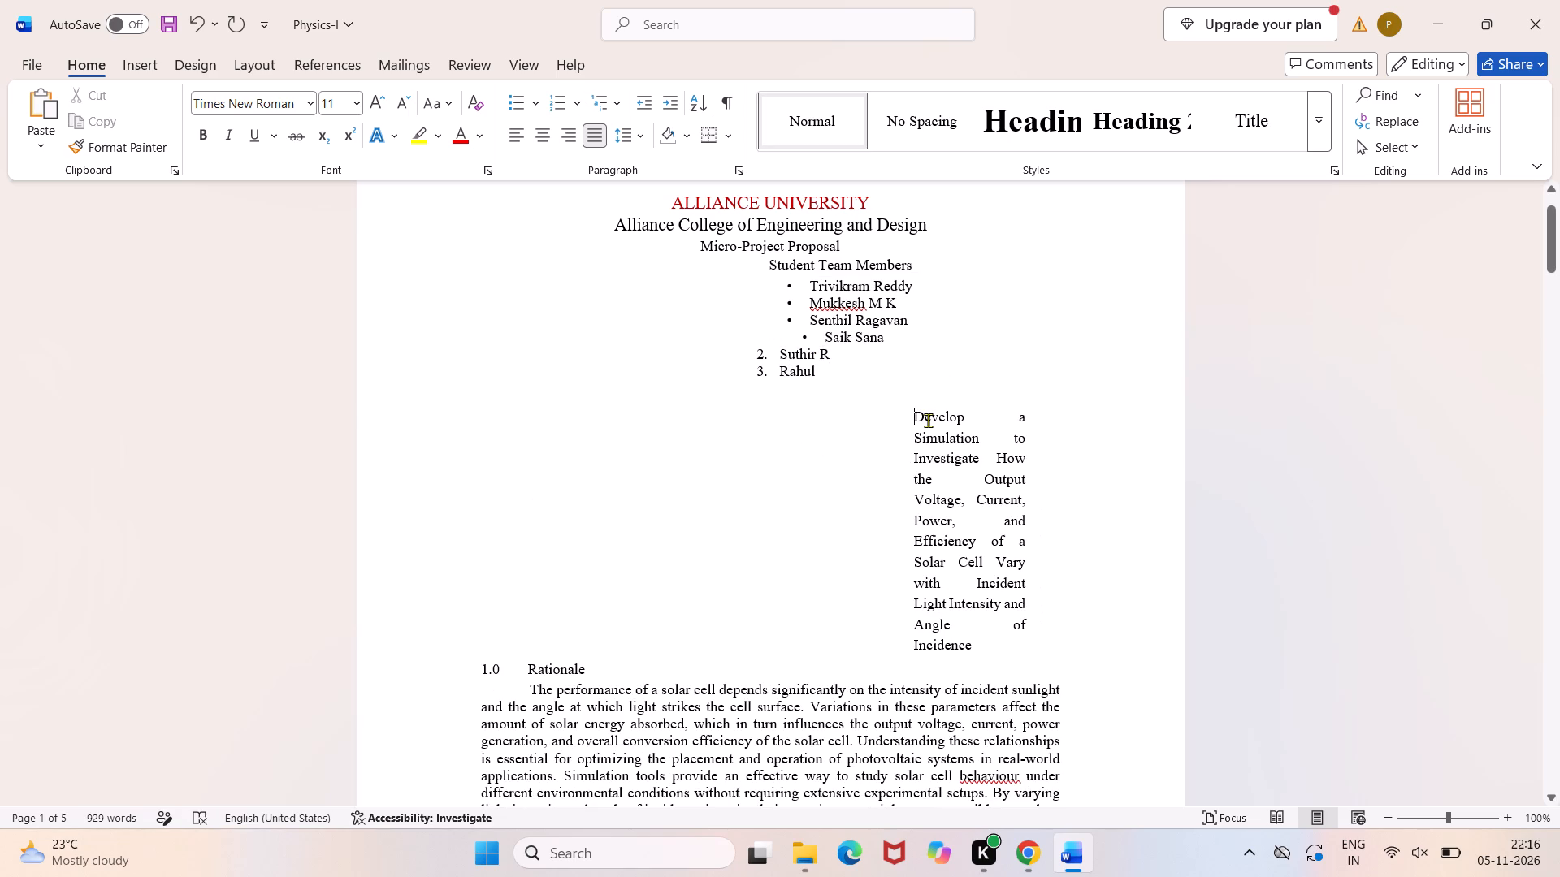
Remove the indent from the project title paragraph so it starts at the left margin.
{"action": "key", "text": "BackSpace"}
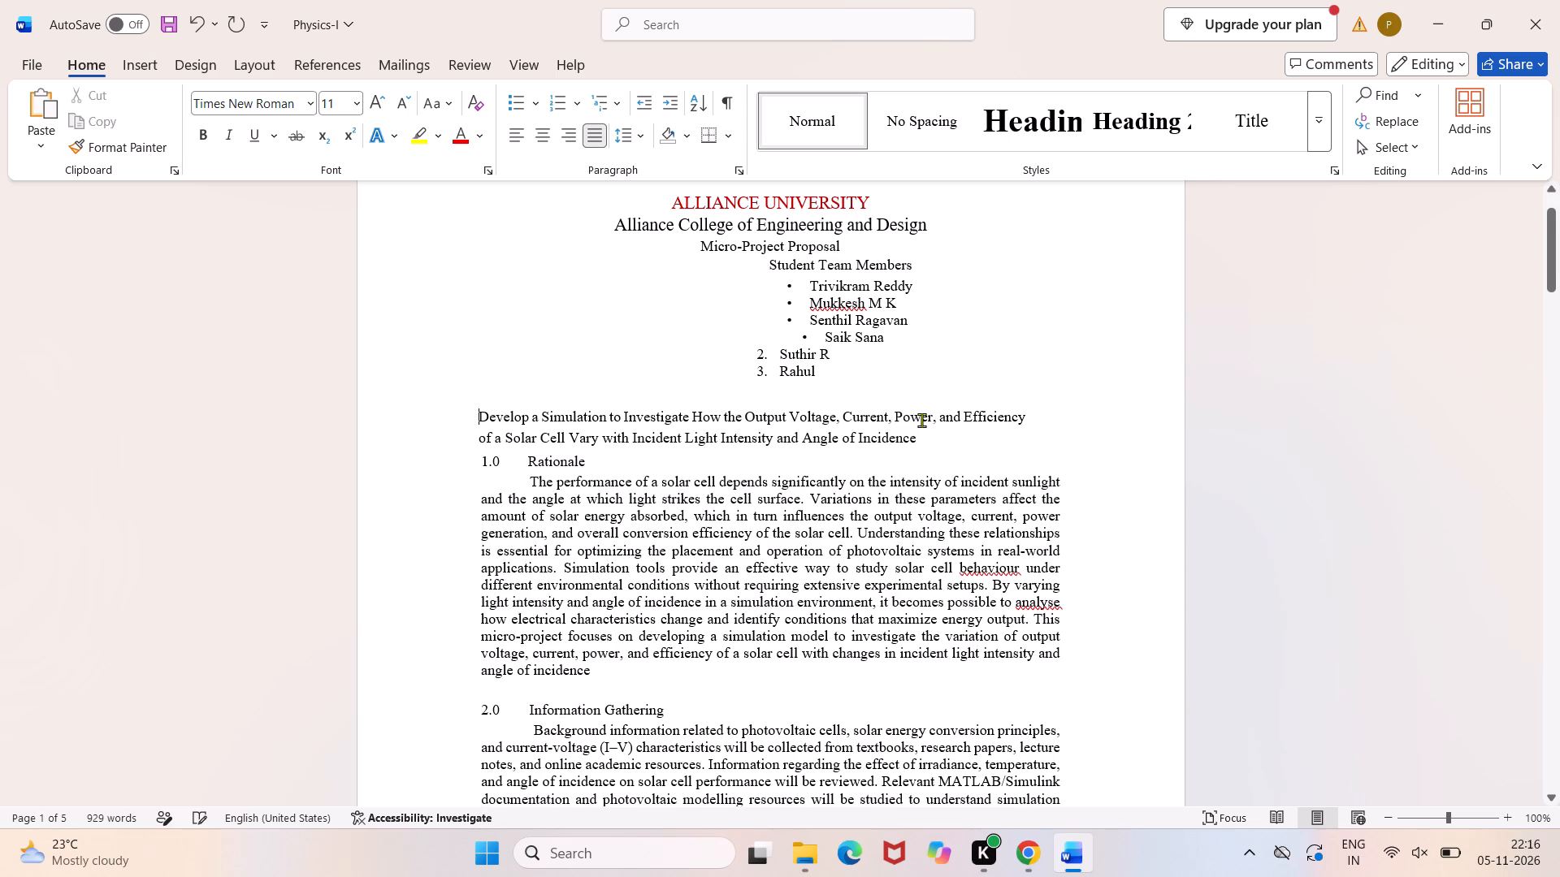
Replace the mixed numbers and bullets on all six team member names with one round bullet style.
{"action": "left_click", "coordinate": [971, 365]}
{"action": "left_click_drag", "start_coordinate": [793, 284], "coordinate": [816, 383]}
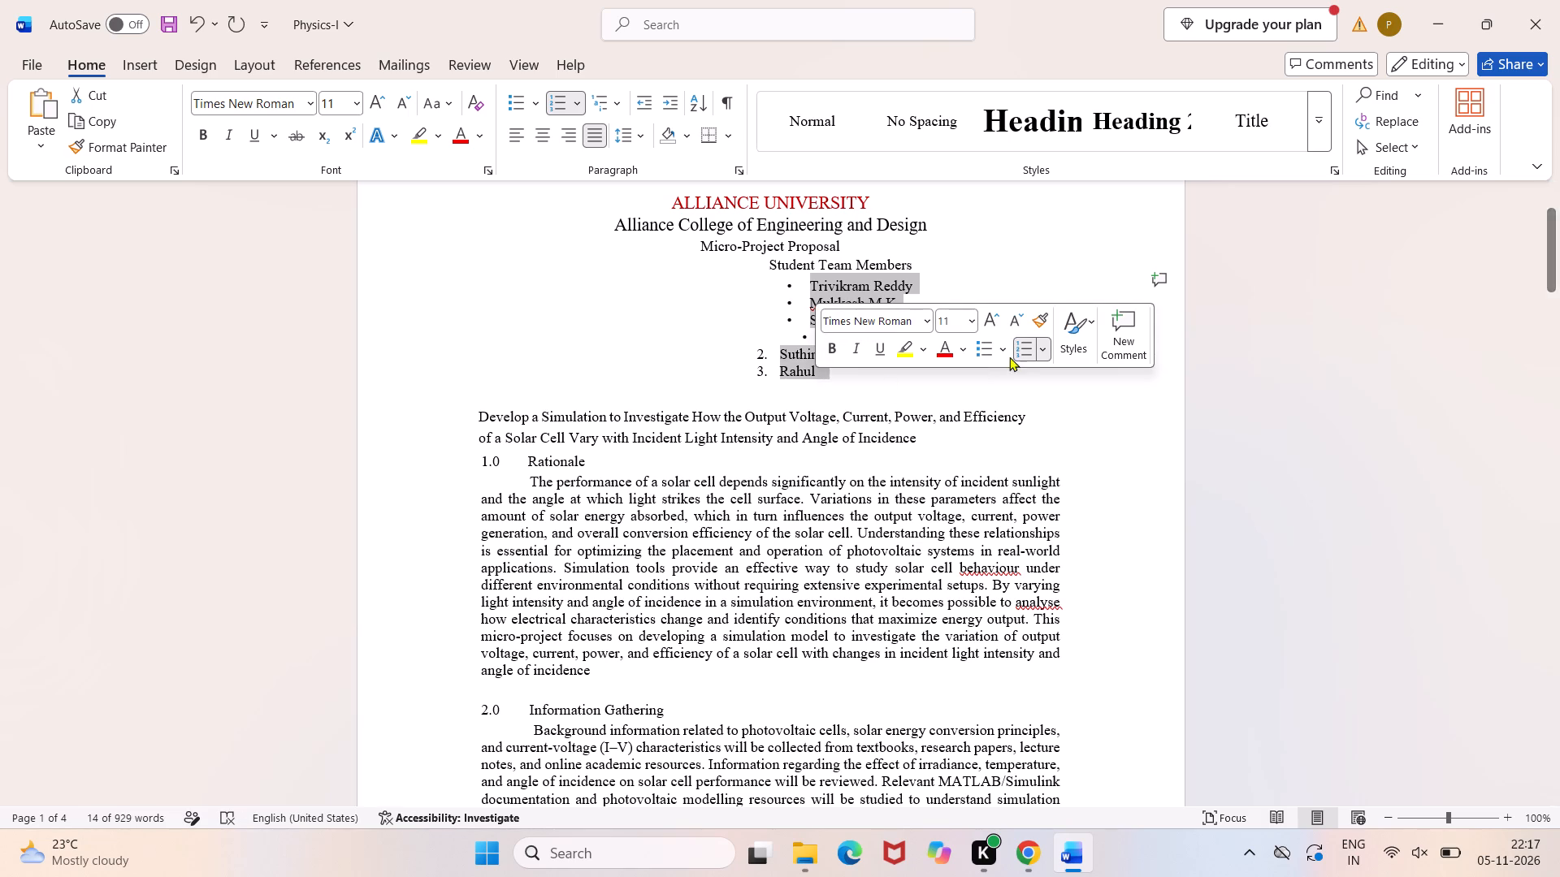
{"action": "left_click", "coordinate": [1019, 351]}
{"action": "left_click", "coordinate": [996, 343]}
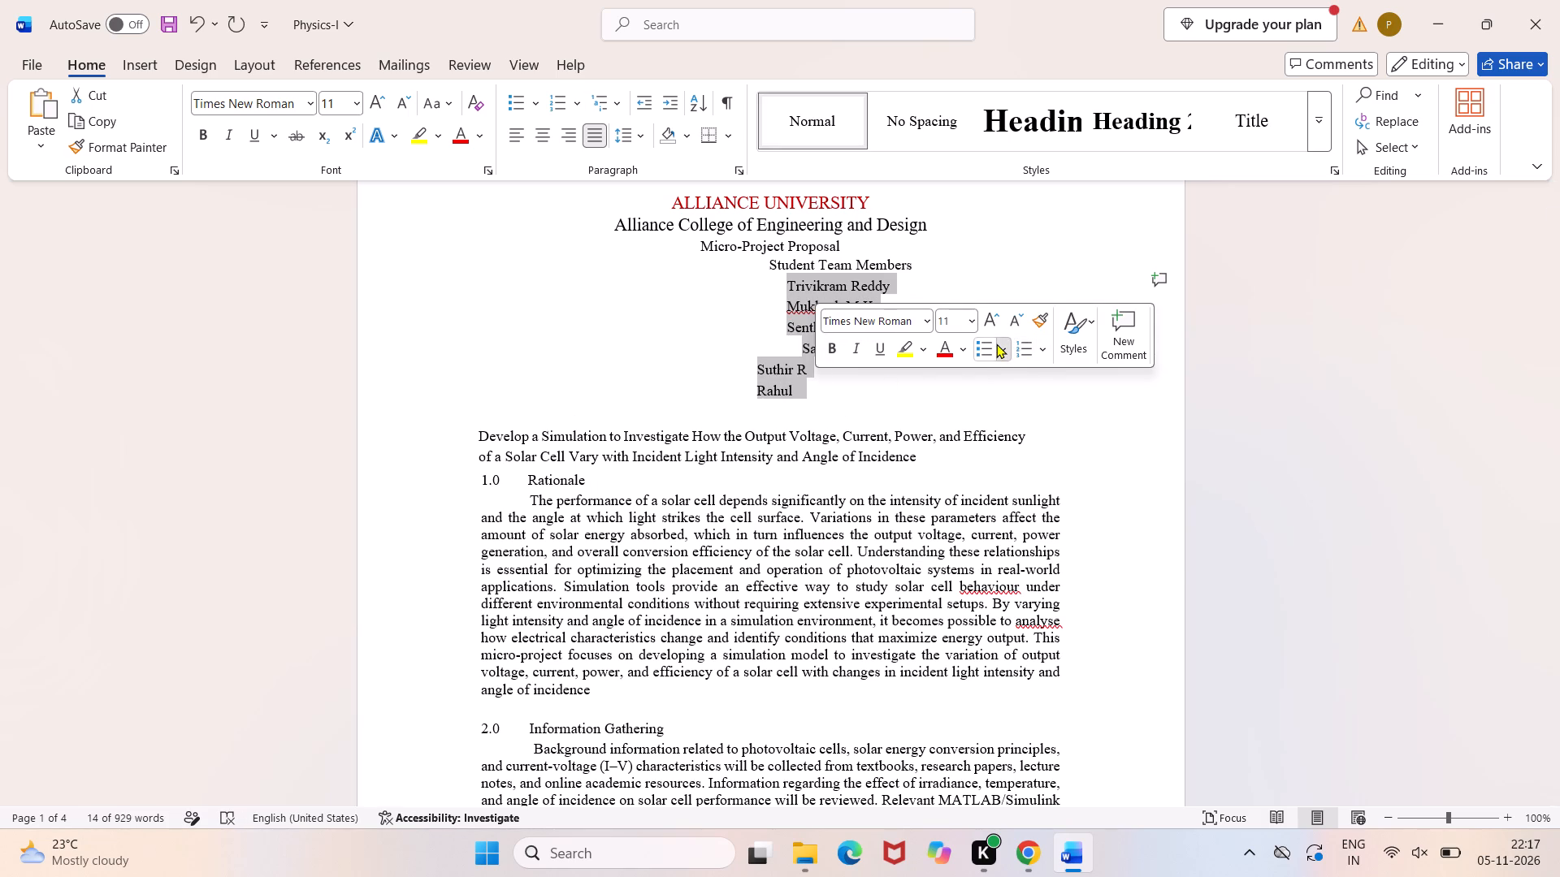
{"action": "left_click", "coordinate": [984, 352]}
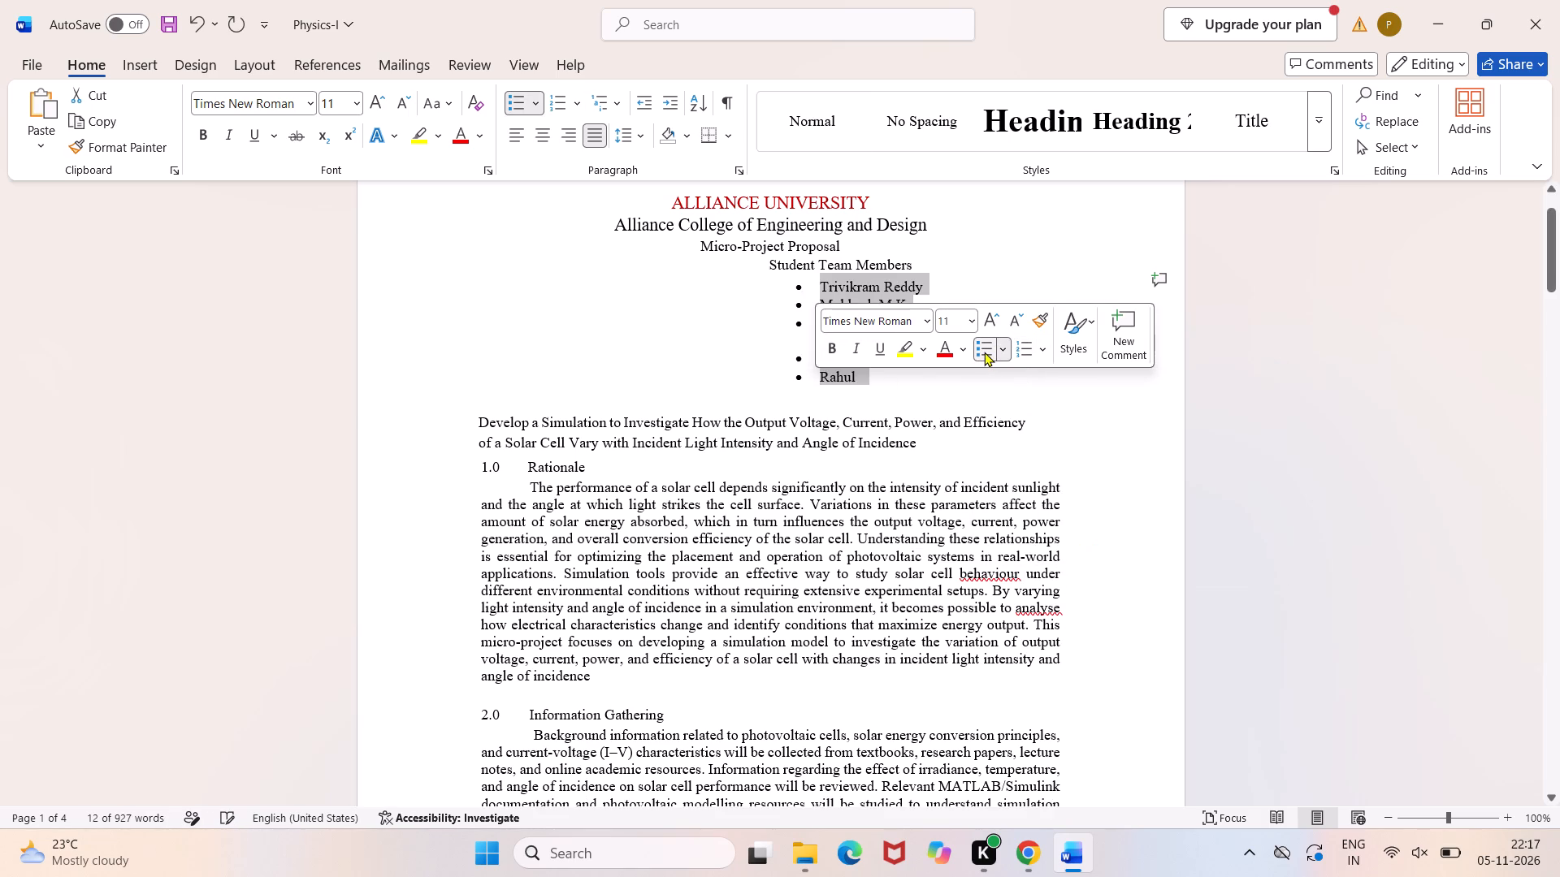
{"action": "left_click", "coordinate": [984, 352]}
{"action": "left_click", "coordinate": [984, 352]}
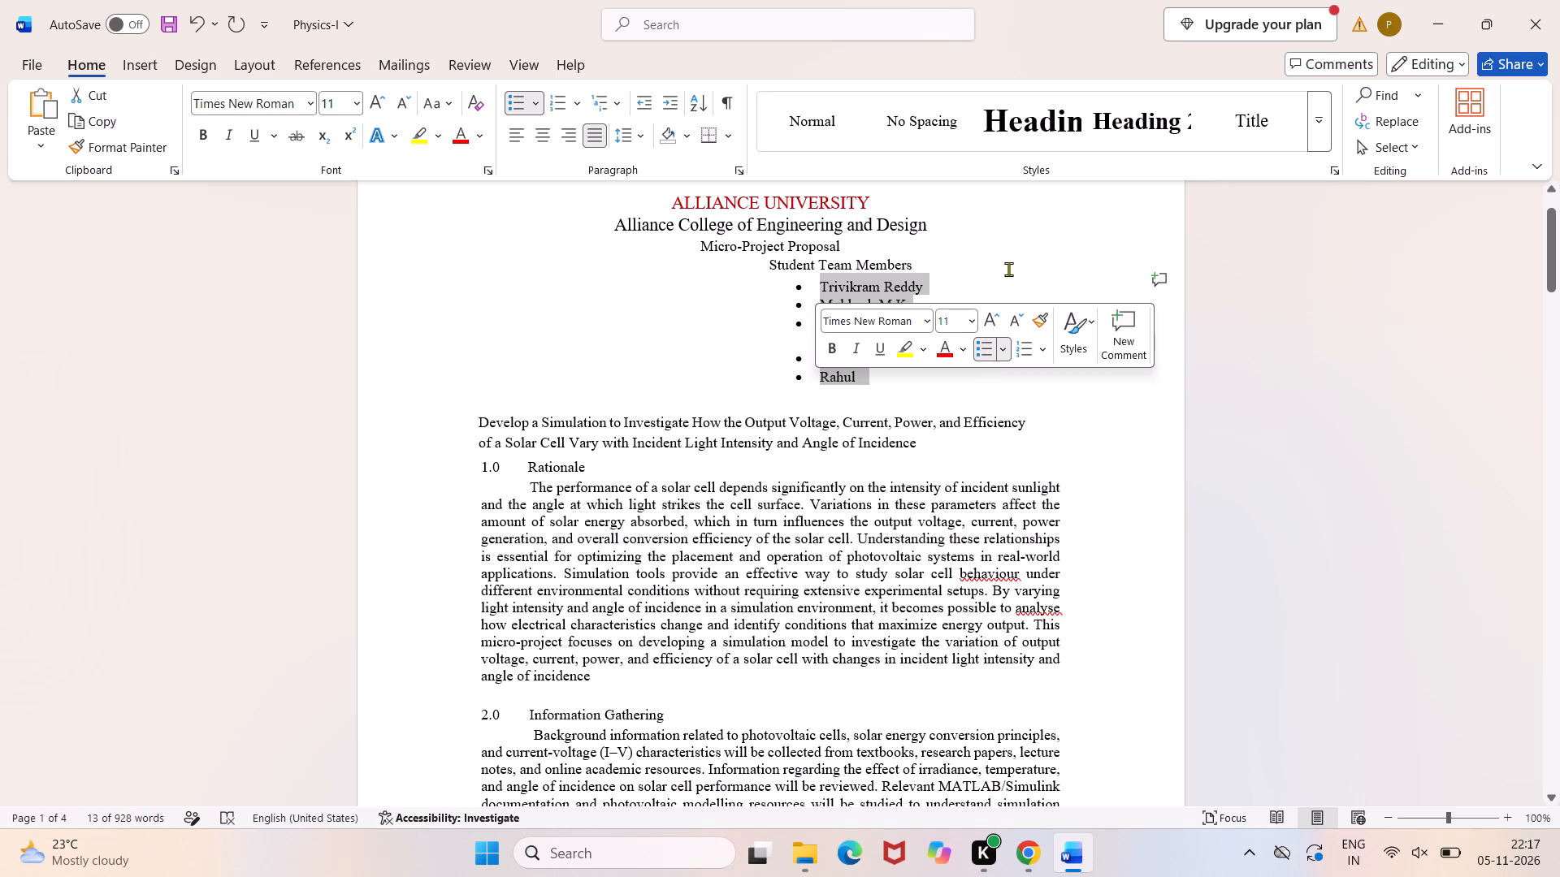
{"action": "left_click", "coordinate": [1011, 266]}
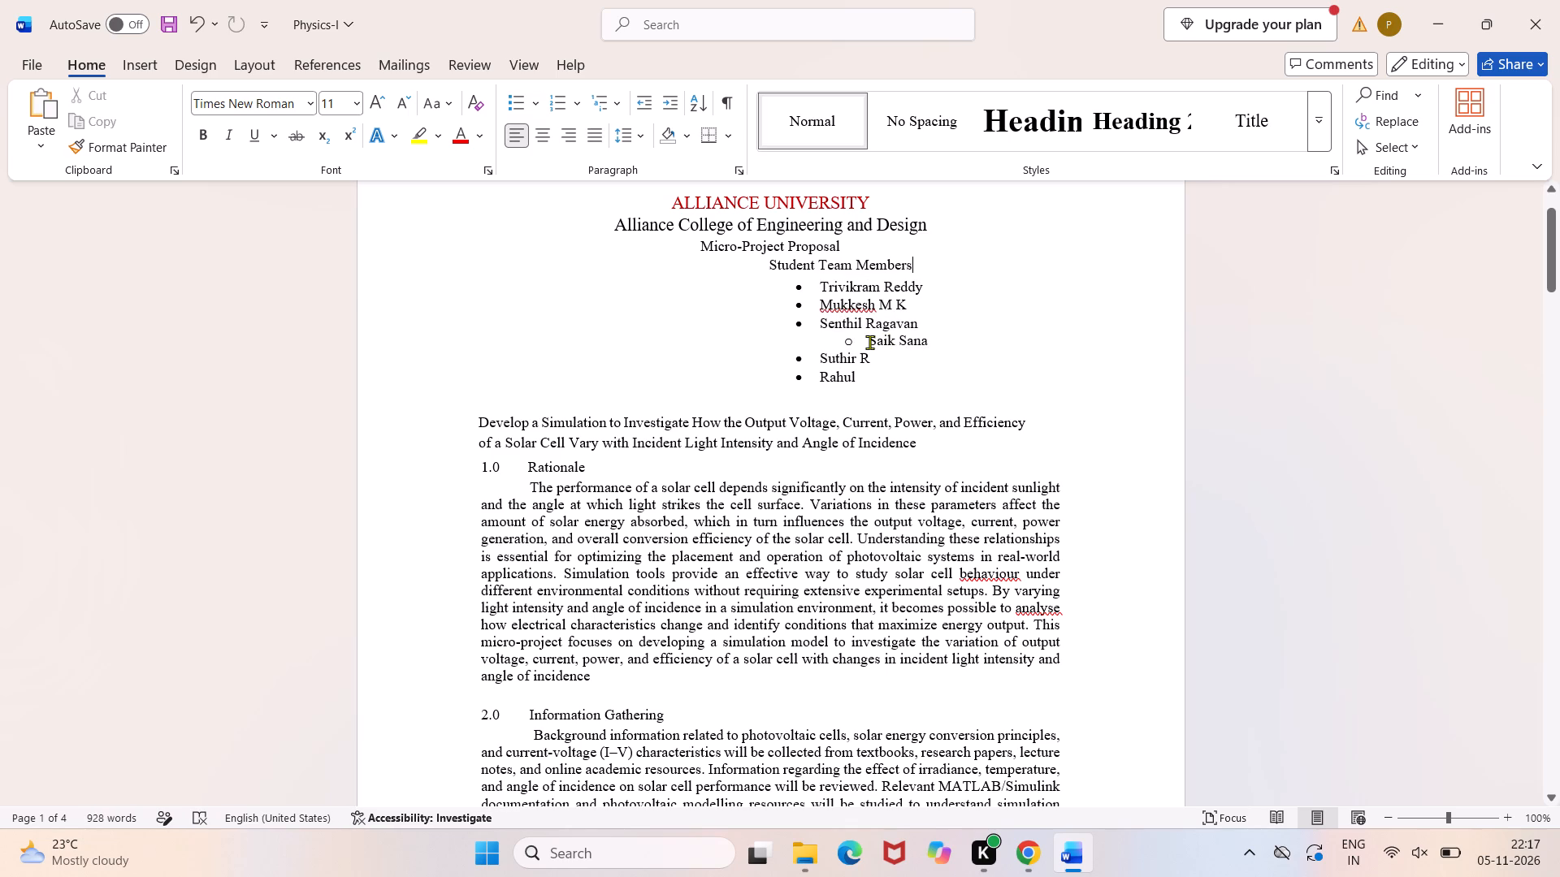
Remove the sub-bullet and indent from the fourth team member's name and align it with spaces beneath the third name.
{"action": "left_click", "coordinate": [869, 342]}
{"action": "key", "text": "BackSpace"}
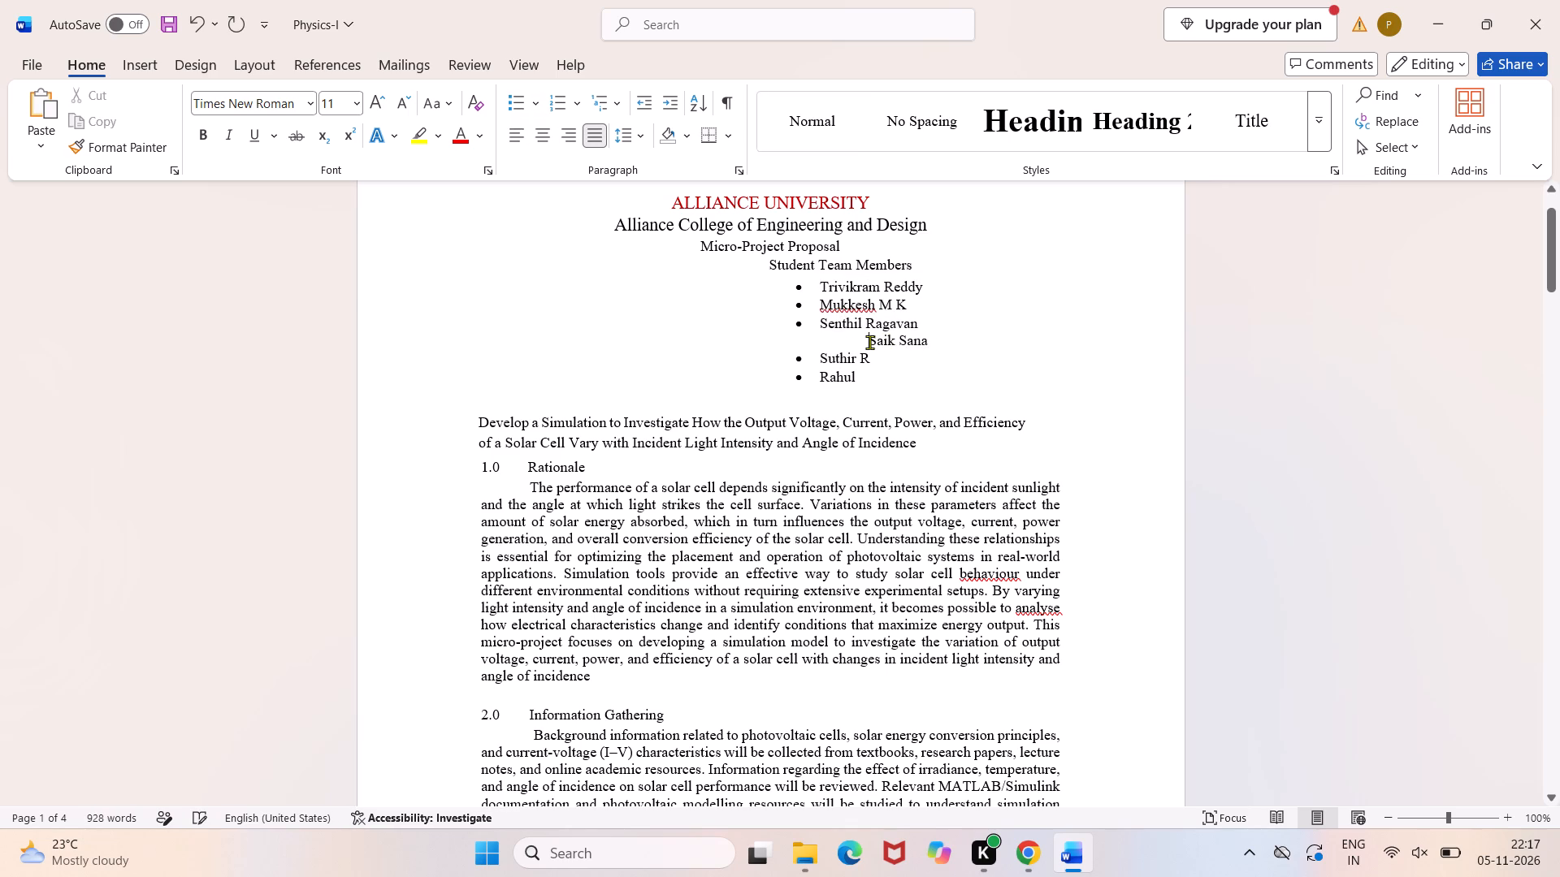
{"action": "key", "text": "BackSpace"}
{"action": "key", "text": "space"}
{"action": "key", "text": "space"}
{"action": "key", "text": "space"}
{"action": "key", "text": "space"}
{"action": "key", "text": "space"}
{"action": "key", "text": "space"}
{"action": "key", "text": "space"}
{"action": "key", "text": "space"}
{"action": "key", "text": "space"}
{"action": "key", "text": "space"}
{"action": "key", "text": "space"}
{"action": "key", "text": "space"}
{"action": "key", "text": "space"}
{"action": "key", "text": "space"}
{"action": "key", "text": "space"}
{"action": "key", "text": "space"}
{"action": "key", "text": "space"}
{"action": "key", "text": "space"}
{"action": "key", "text": "space"}
{"action": "key", "text": "space"}
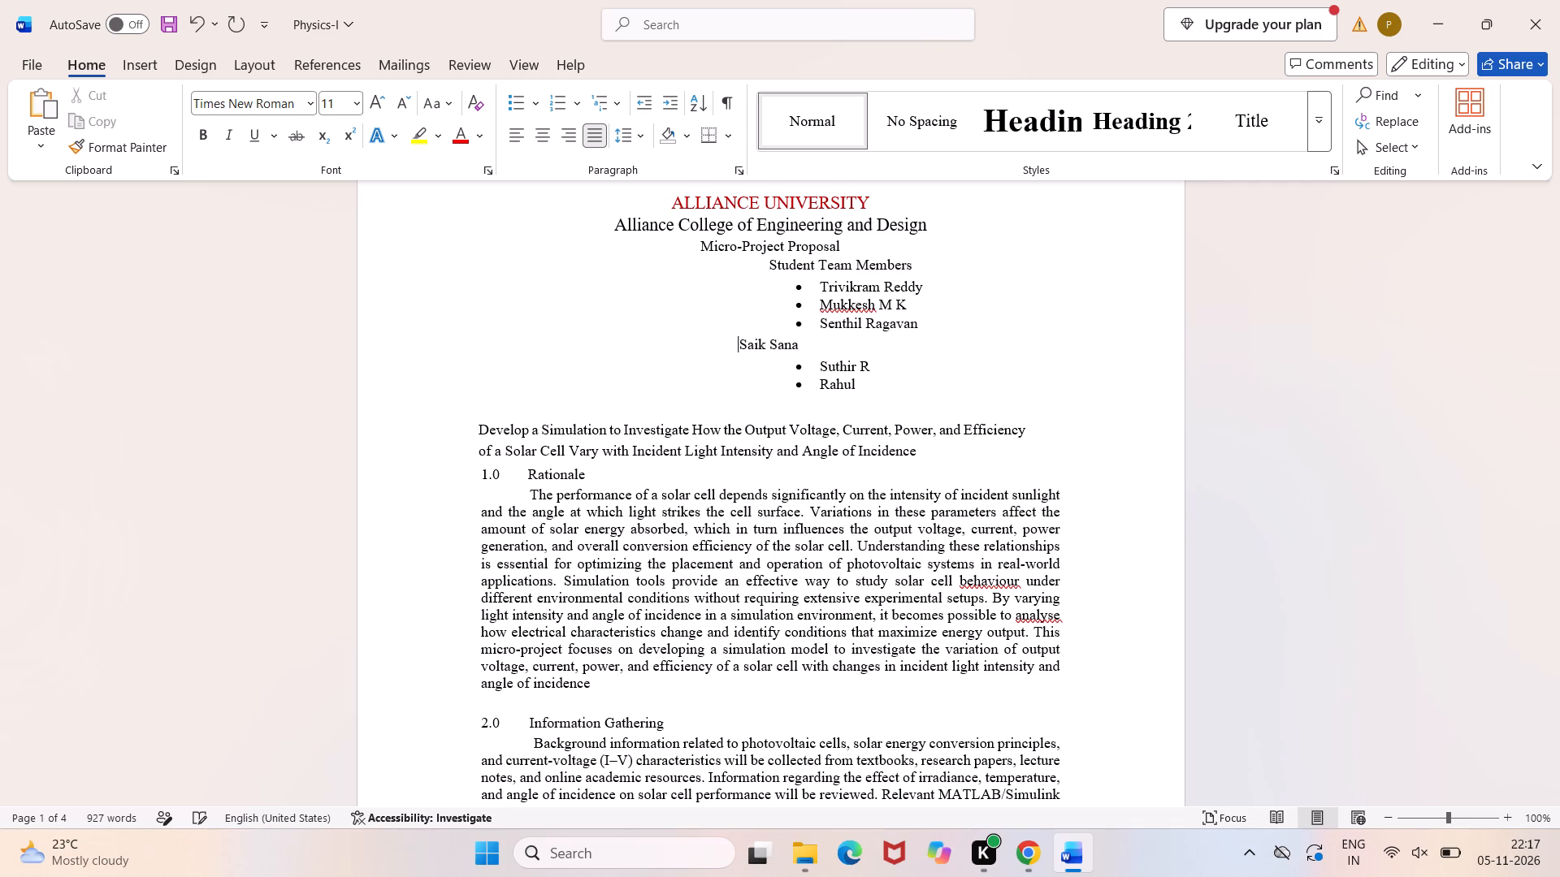
{"action": "key", "text": "space"}
Remove the bullets from the first, second, third, fifth and sixth team member names, keeping their indents.
{"action": "left_click", "coordinate": [811, 283]}
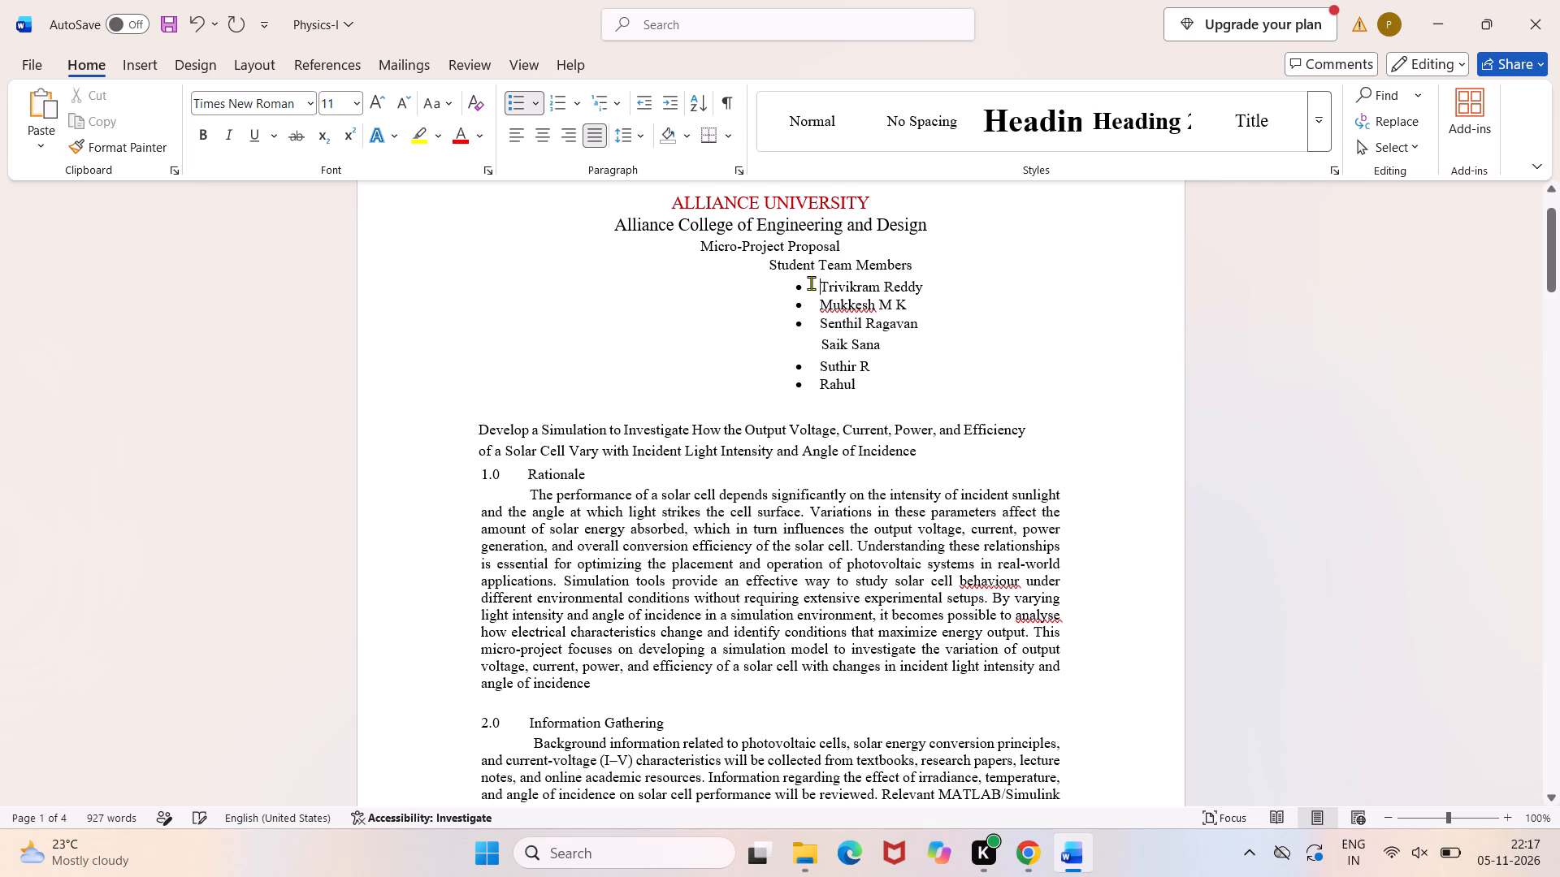
{"action": "key", "text": "BackSpace"}
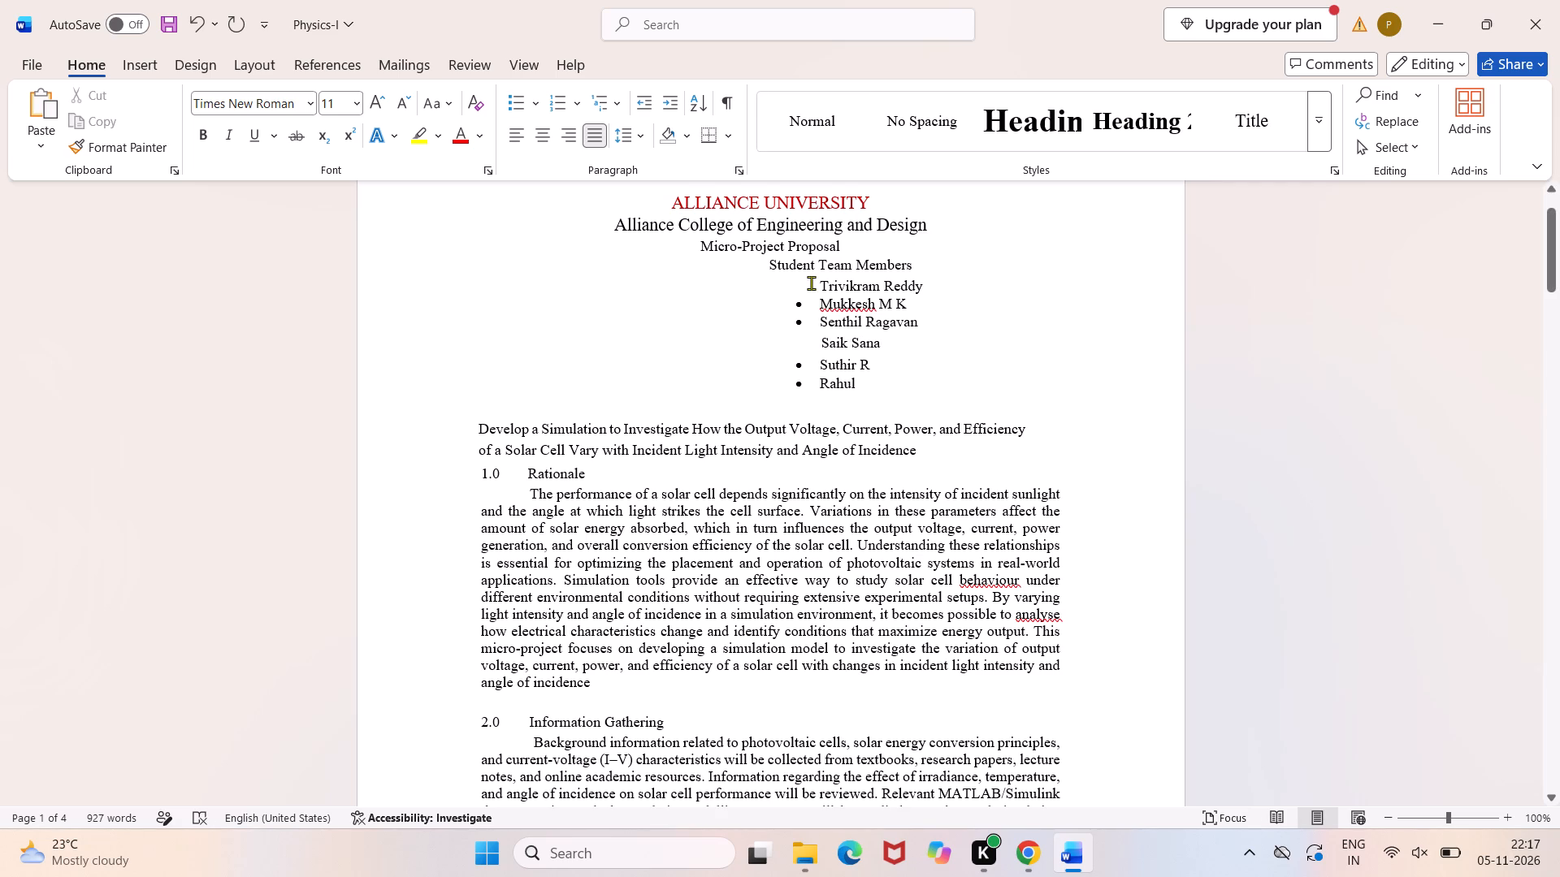
{"action": "left_click", "coordinate": [814, 305]}
{"action": "key", "text": "BackSpace"}
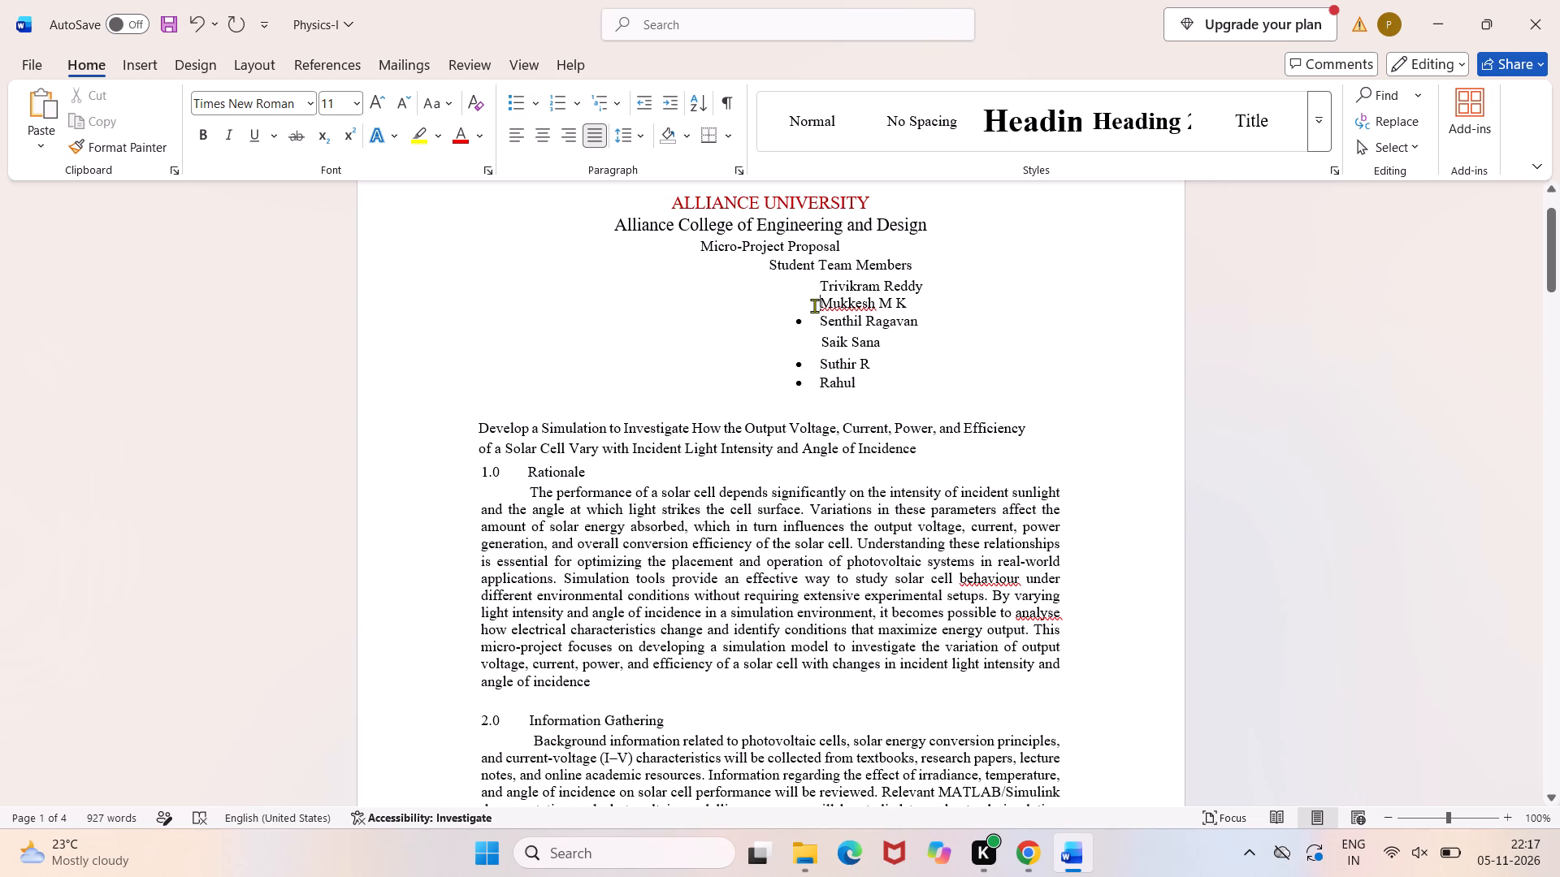
{"action": "left_click", "coordinate": [812, 326]}
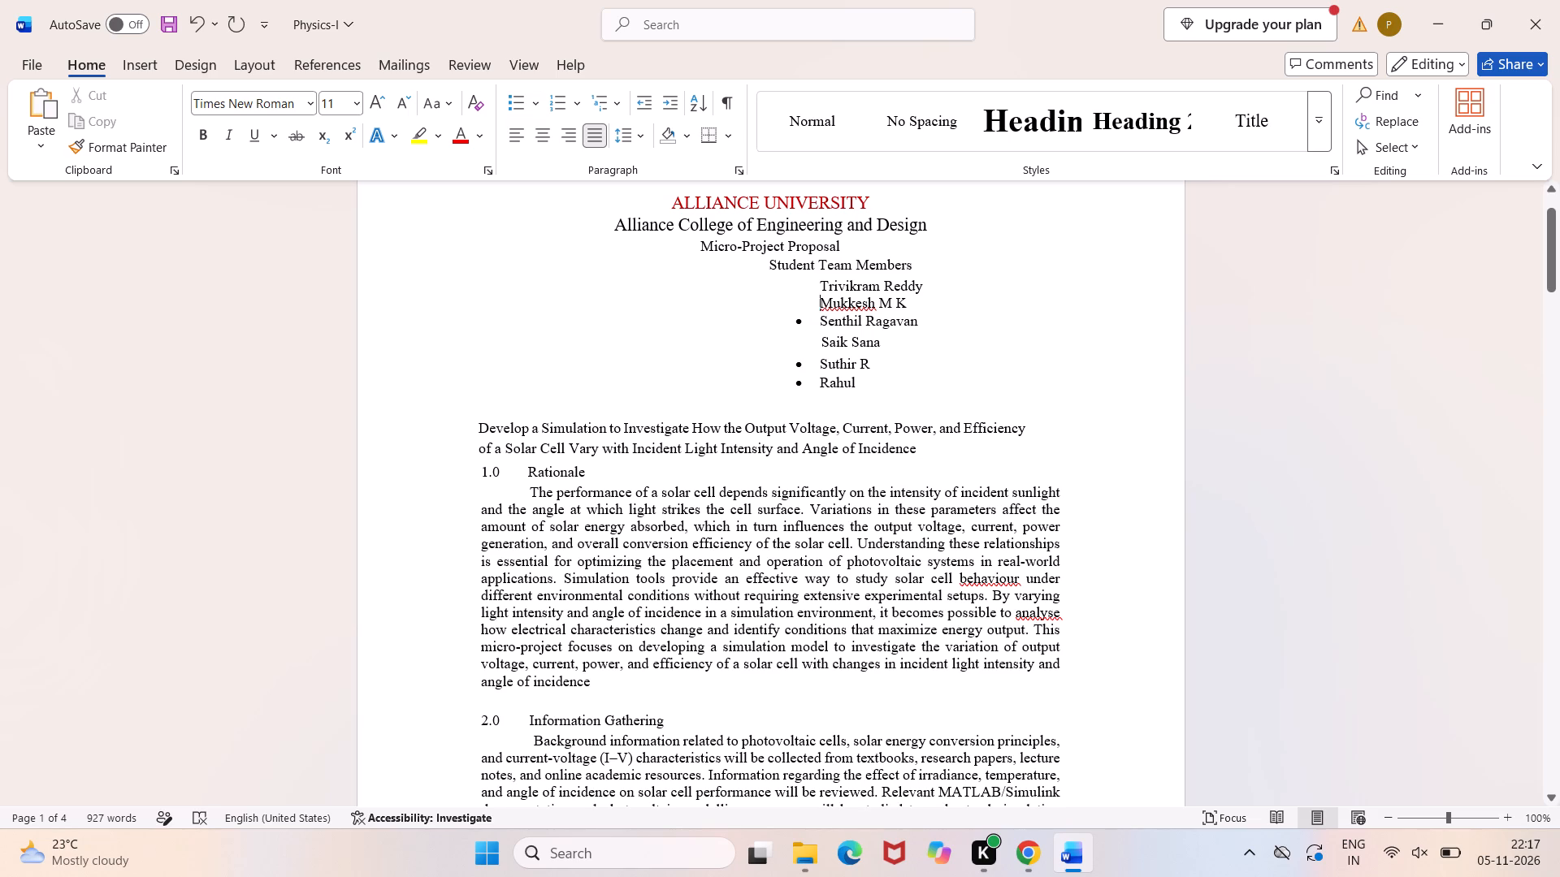
{"action": "left_click", "coordinate": [817, 323]}
{"action": "key", "text": "BackSpace"}
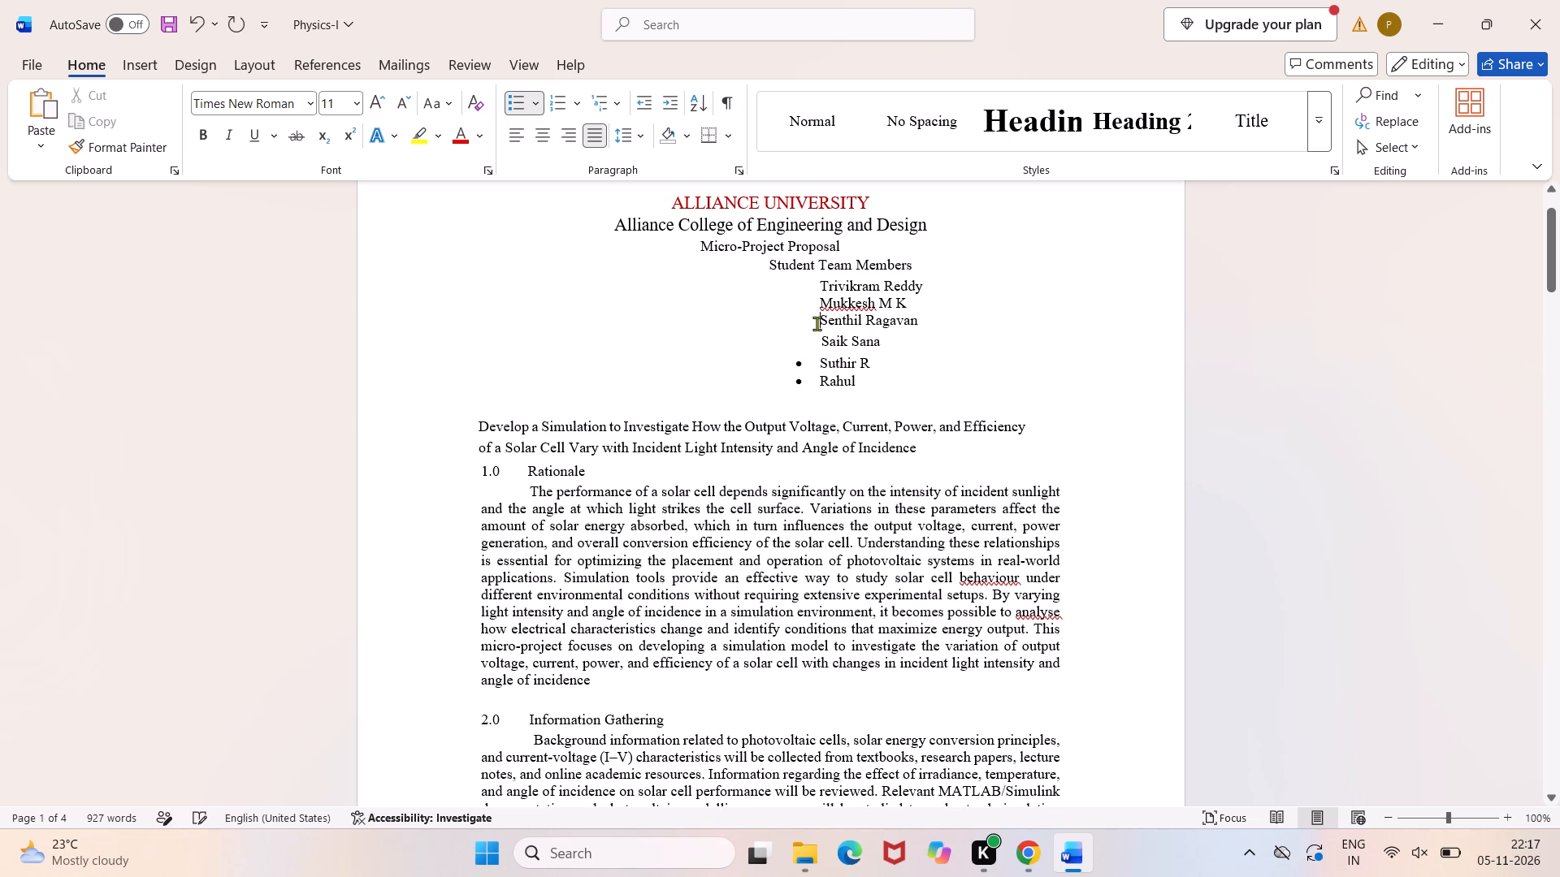
{"action": "left_click", "coordinate": [817, 365]}
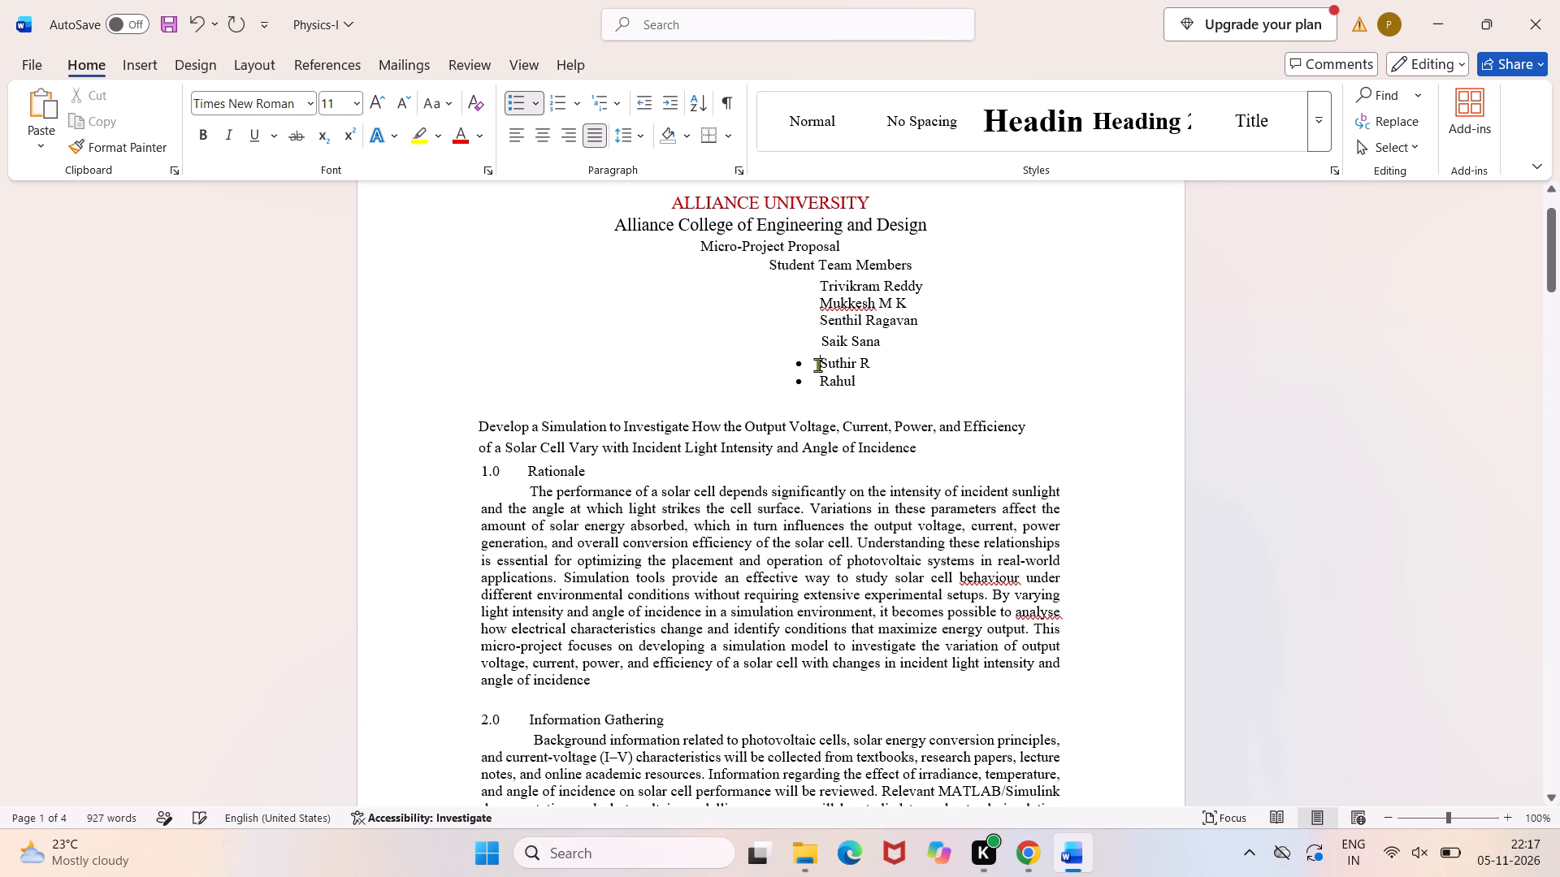
{"action": "key", "text": "BackSpace"}
{"action": "left_click", "coordinate": [818, 381]}
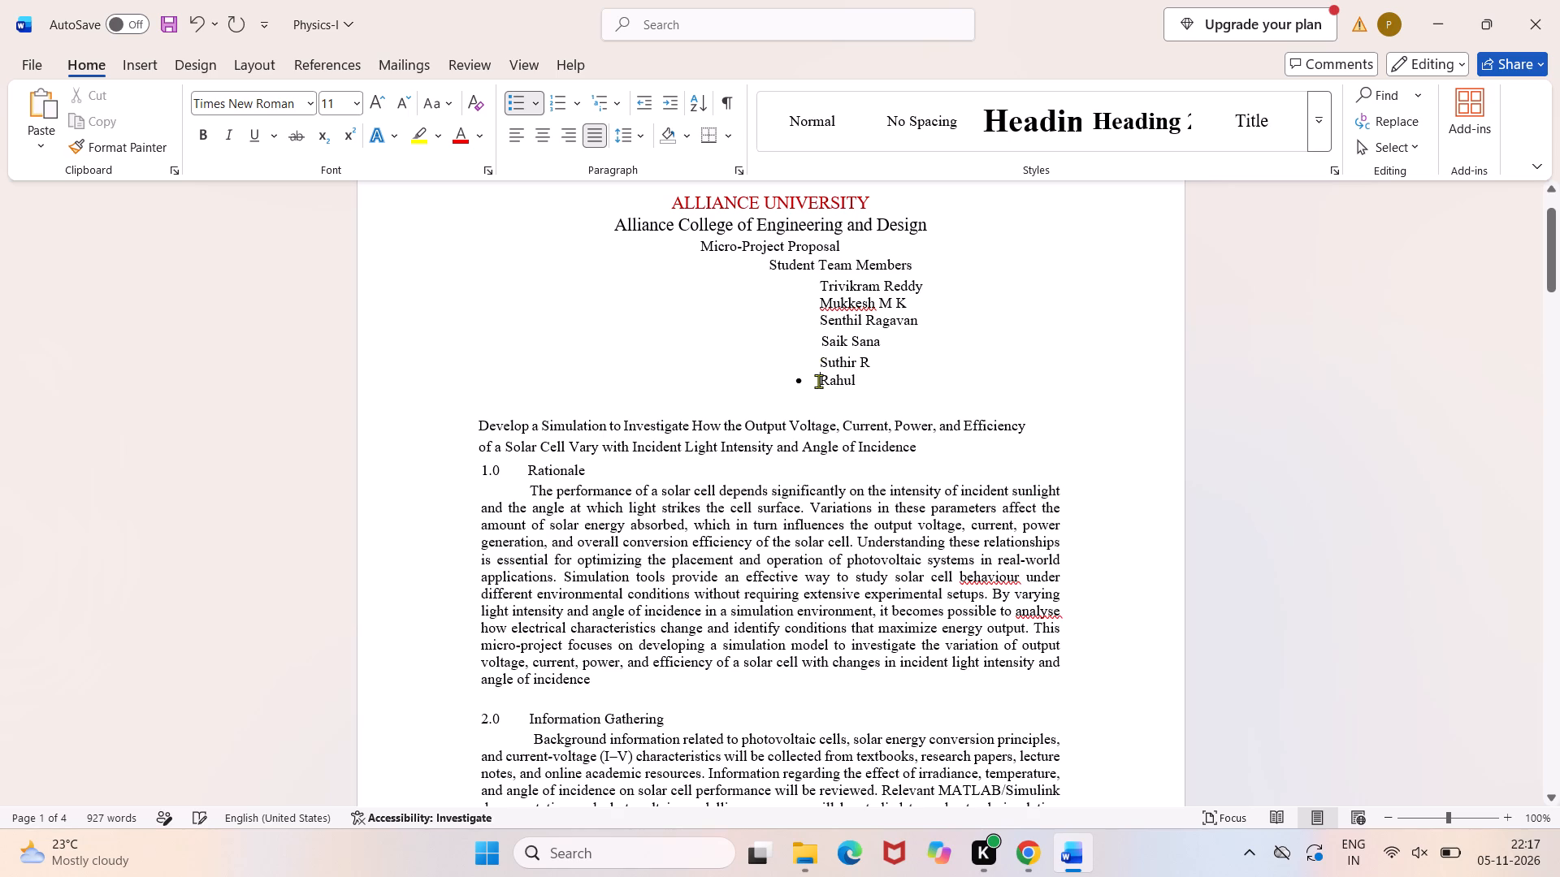
{"action": "key", "text": "BackSpace"}
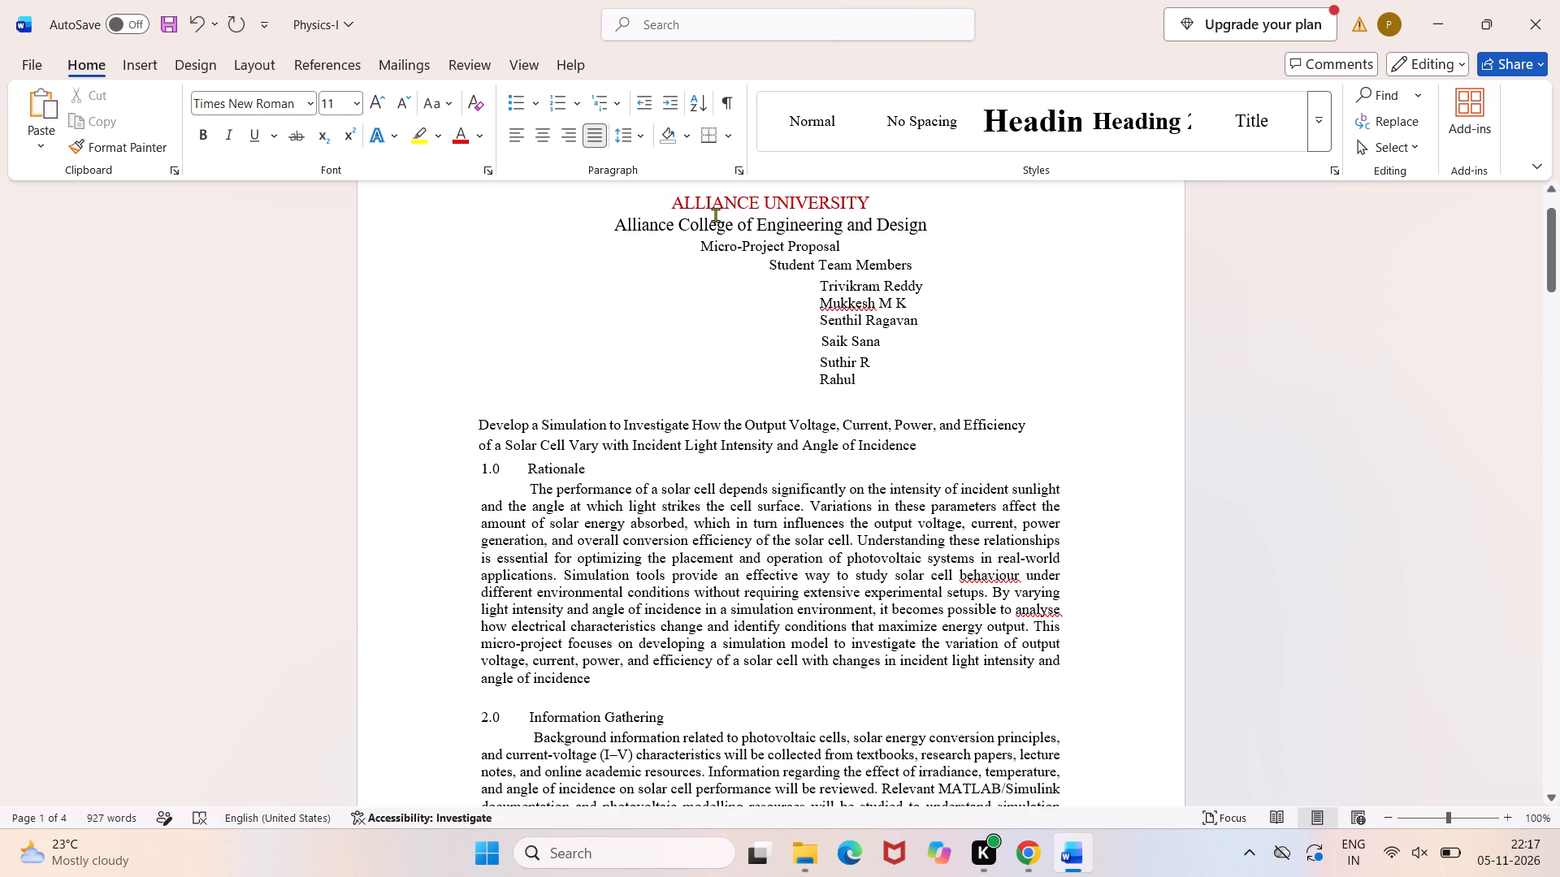
Remove the sixth team member's list formatting and indent, and align the name with spaces beneath the fifth name.
{"action": "left_click", "coordinate": [560, 102]}
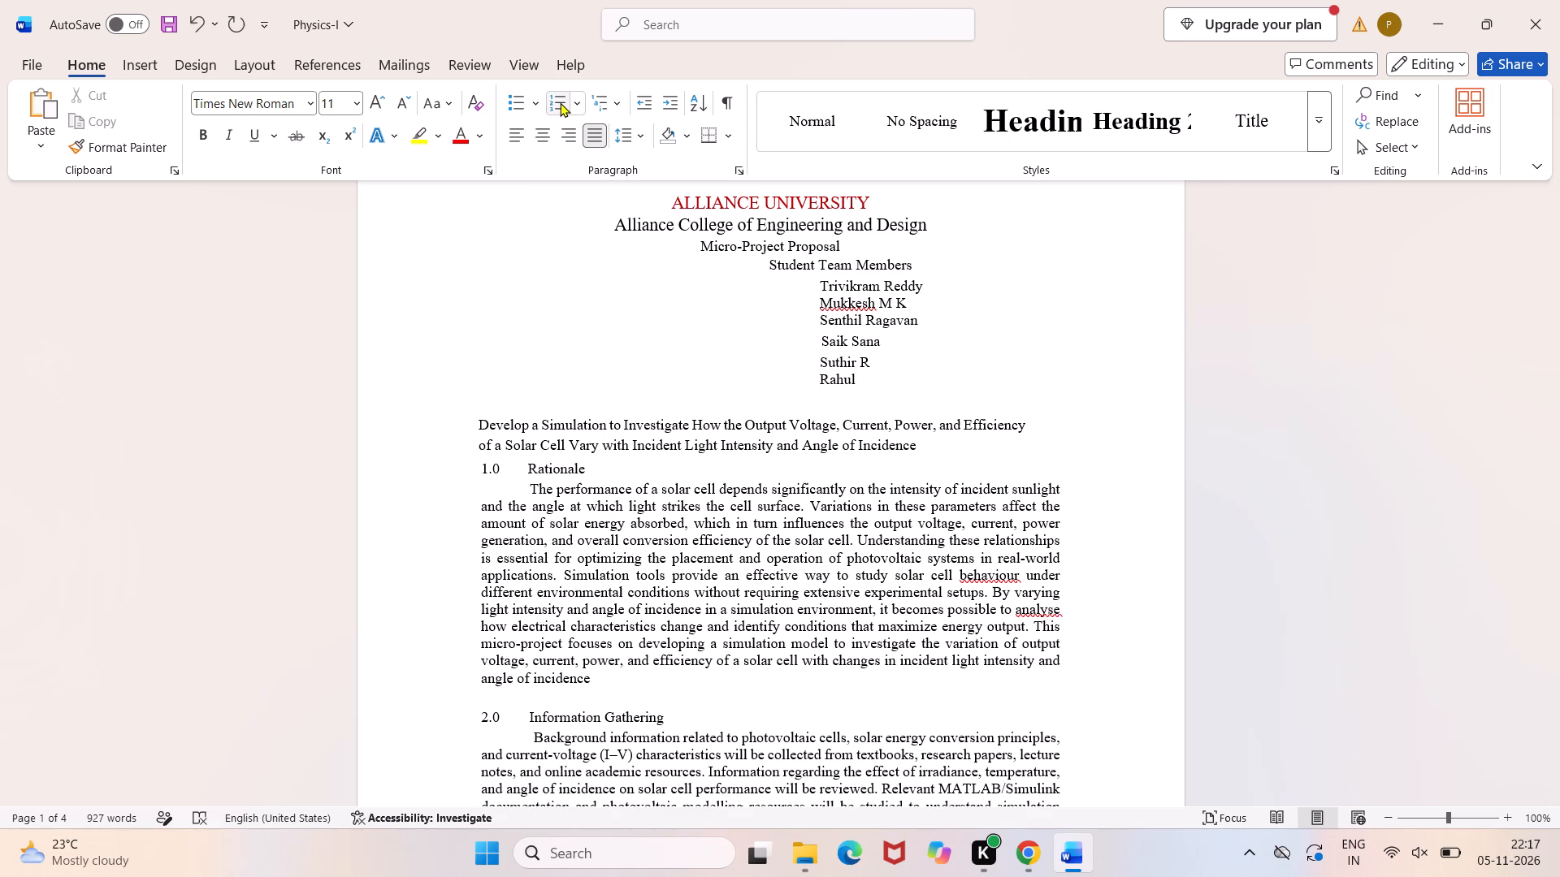
{"action": "key", "text": "BackSpace"}
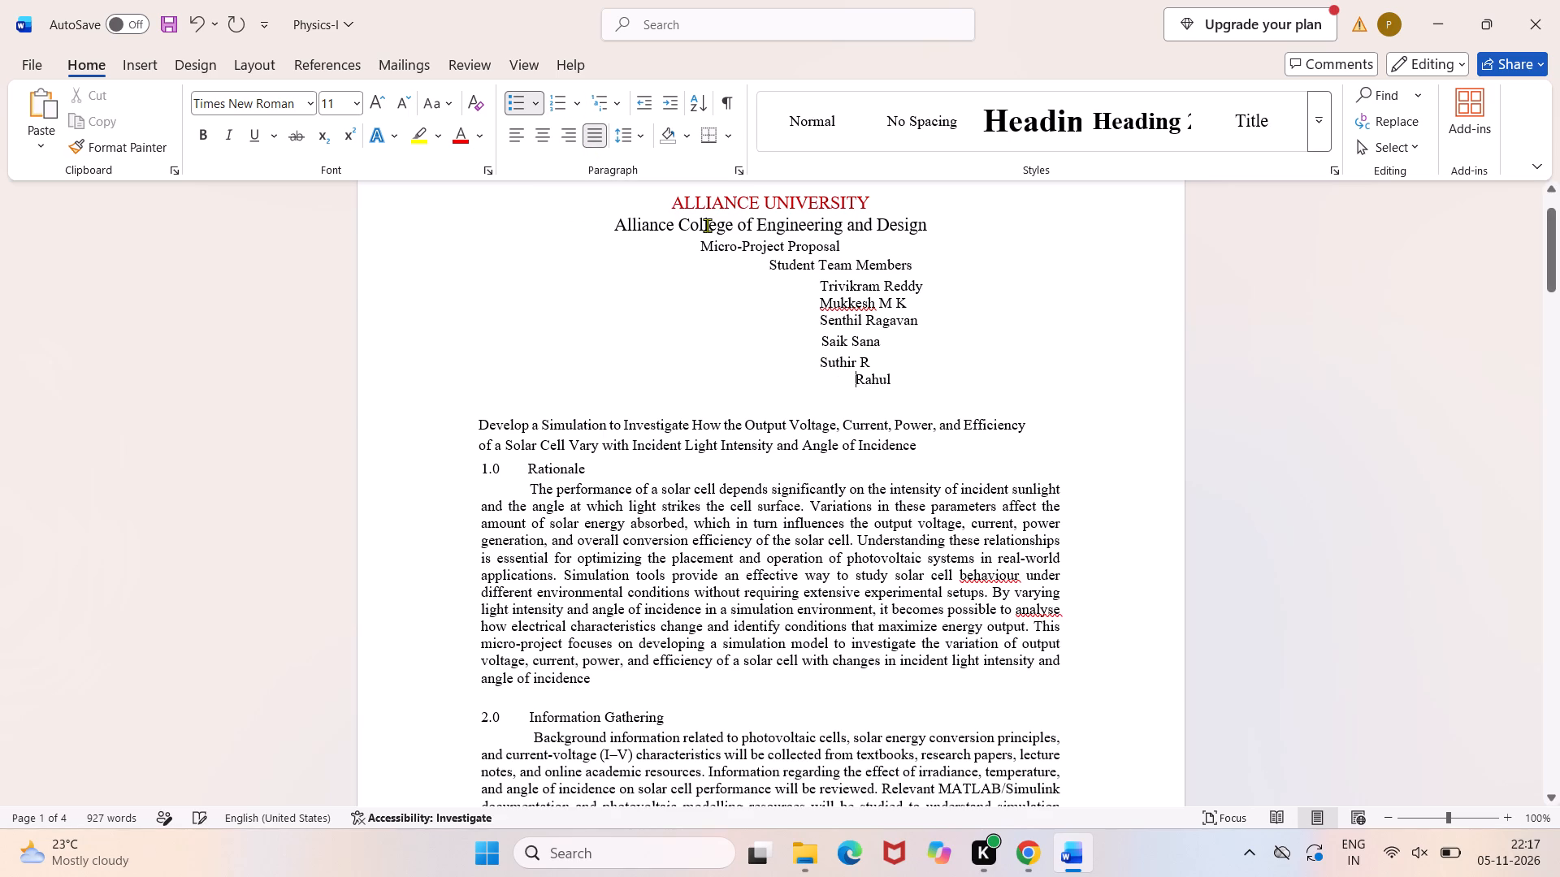
{"action": "key", "text": "BackSpace"}
{"action": "key", "text": "space"}
{"action": "key", "text": "space"}
{"action": "key", "text": "space"}
{"action": "key", "text": "space"}
{"action": "key", "text": "space"}
{"action": "key", "text": "space"}
{"action": "key", "text": "space"}
{"action": "key", "text": "space"}
{"action": "key", "text": "space"}
{"action": "key", "text": "space"}
{"action": "key", "text": "space"}
{"action": "key", "text": "space"}
{"action": "key", "text": "space"}
{"action": "key", "text": "space"}
{"action": "key", "text": "space"}
{"action": "key", "text": "space"}
{"action": "key", "text": "space"}
{"action": "key", "text": "space"}
{"action": "key", "text": "space"}
{"action": "key", "text": "space"}
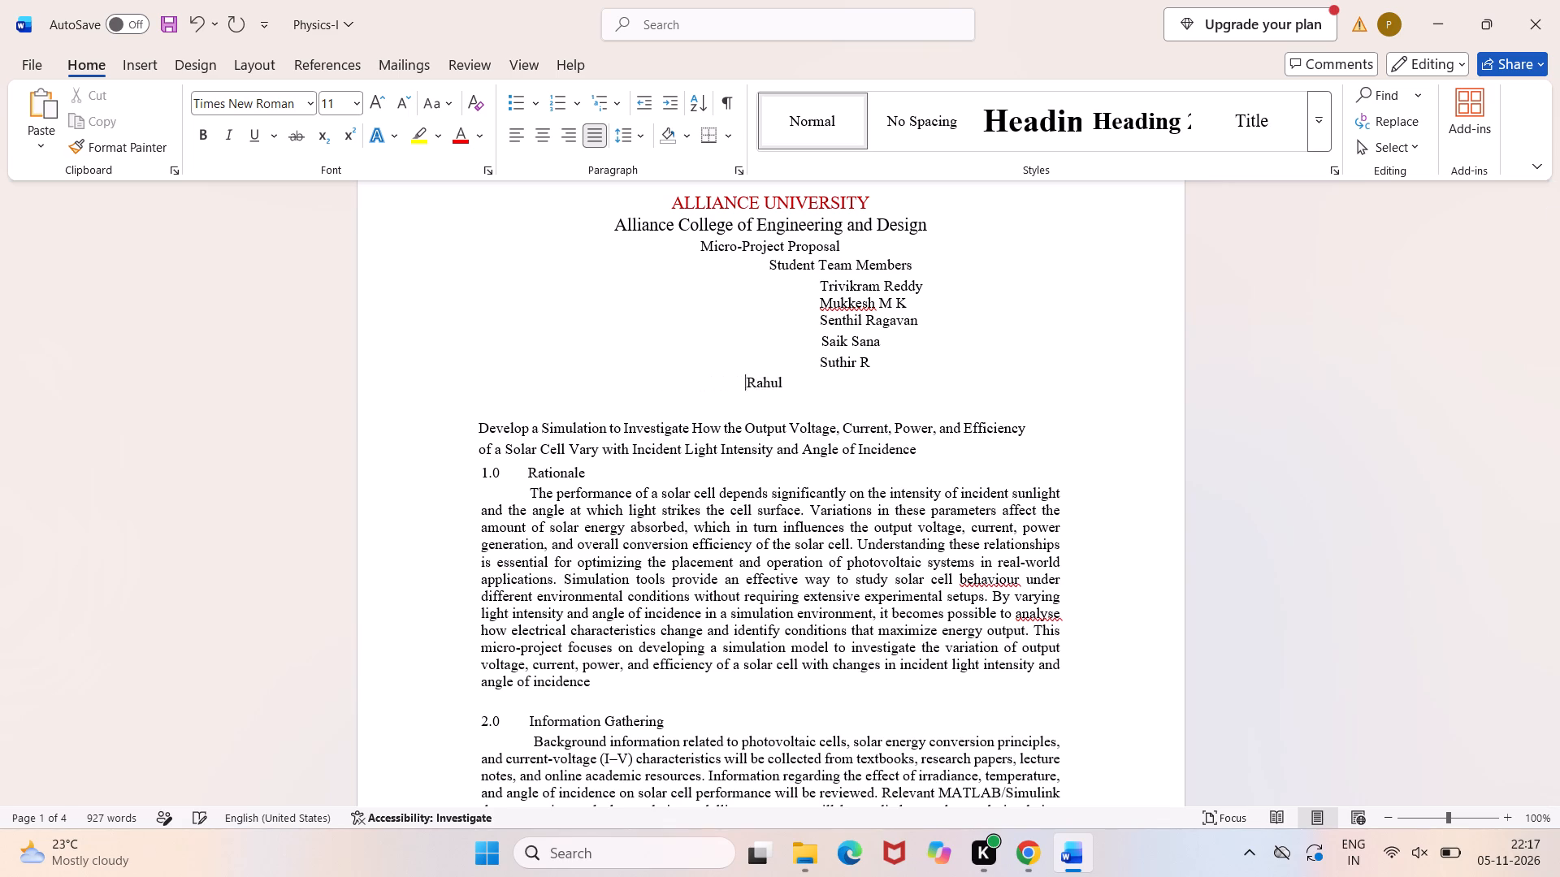
{"action": "key", "text": "space"}
{"action": "key", "text": "space"}
{"action": "key", "text": "space"}
{"action": "key", "text": "space"}
{"action": "key", "text": "space"}
{"action": "key", "text": "space"}
{"action": "key", "text": "space"}
{"action": "key", "text": "space"}
{"action": "key", "text": "space"}
{"action": "key", "text": "space"}
{"action": "key", "text": "space"}
{"action": "key", "text": "space"}
{"action": "key", "text": "BackSpace"}
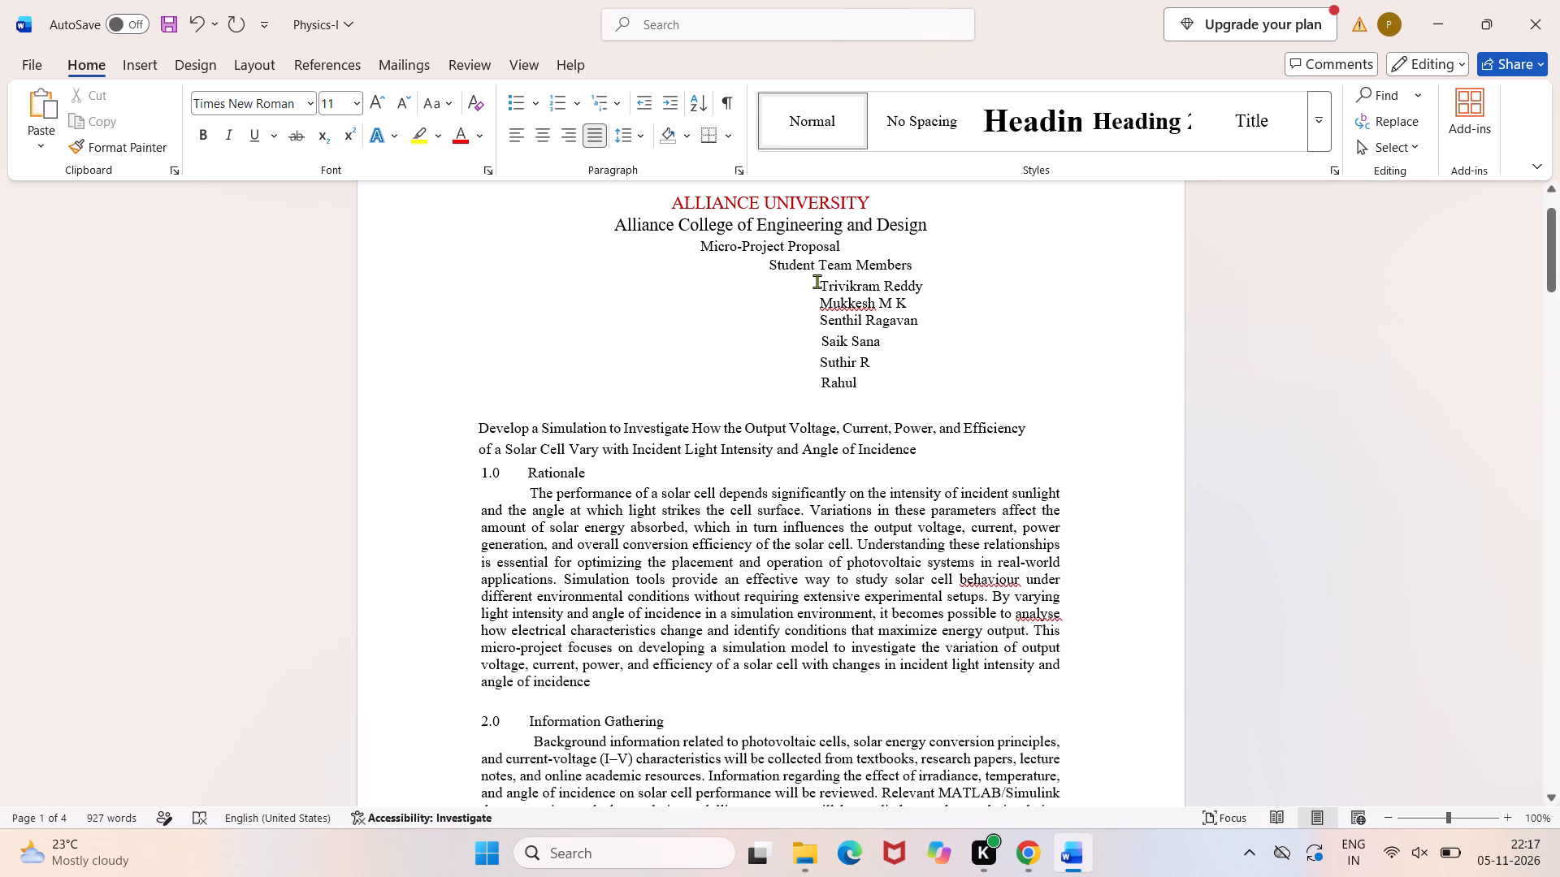
Clear the bullet formatting from all six team member names and apply the 1. 2. 3. numbering format.
{"action": "left_click_drag", "start_coordinate": [817, 281], "coordinate": [893, 387]}
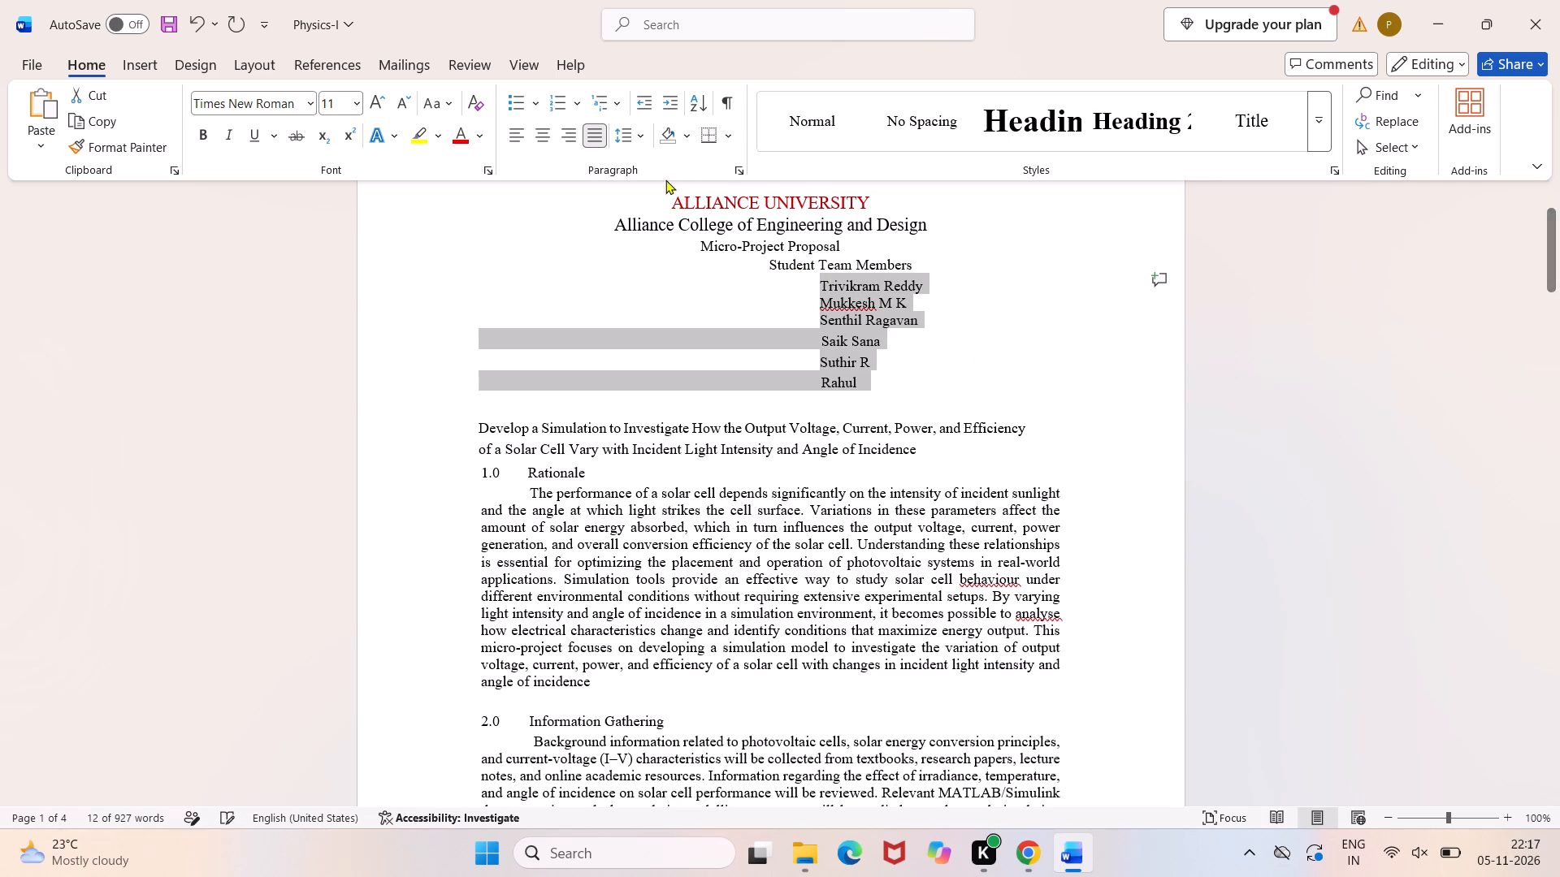
{"action": "left_click", "coordinate": [554, 102]}
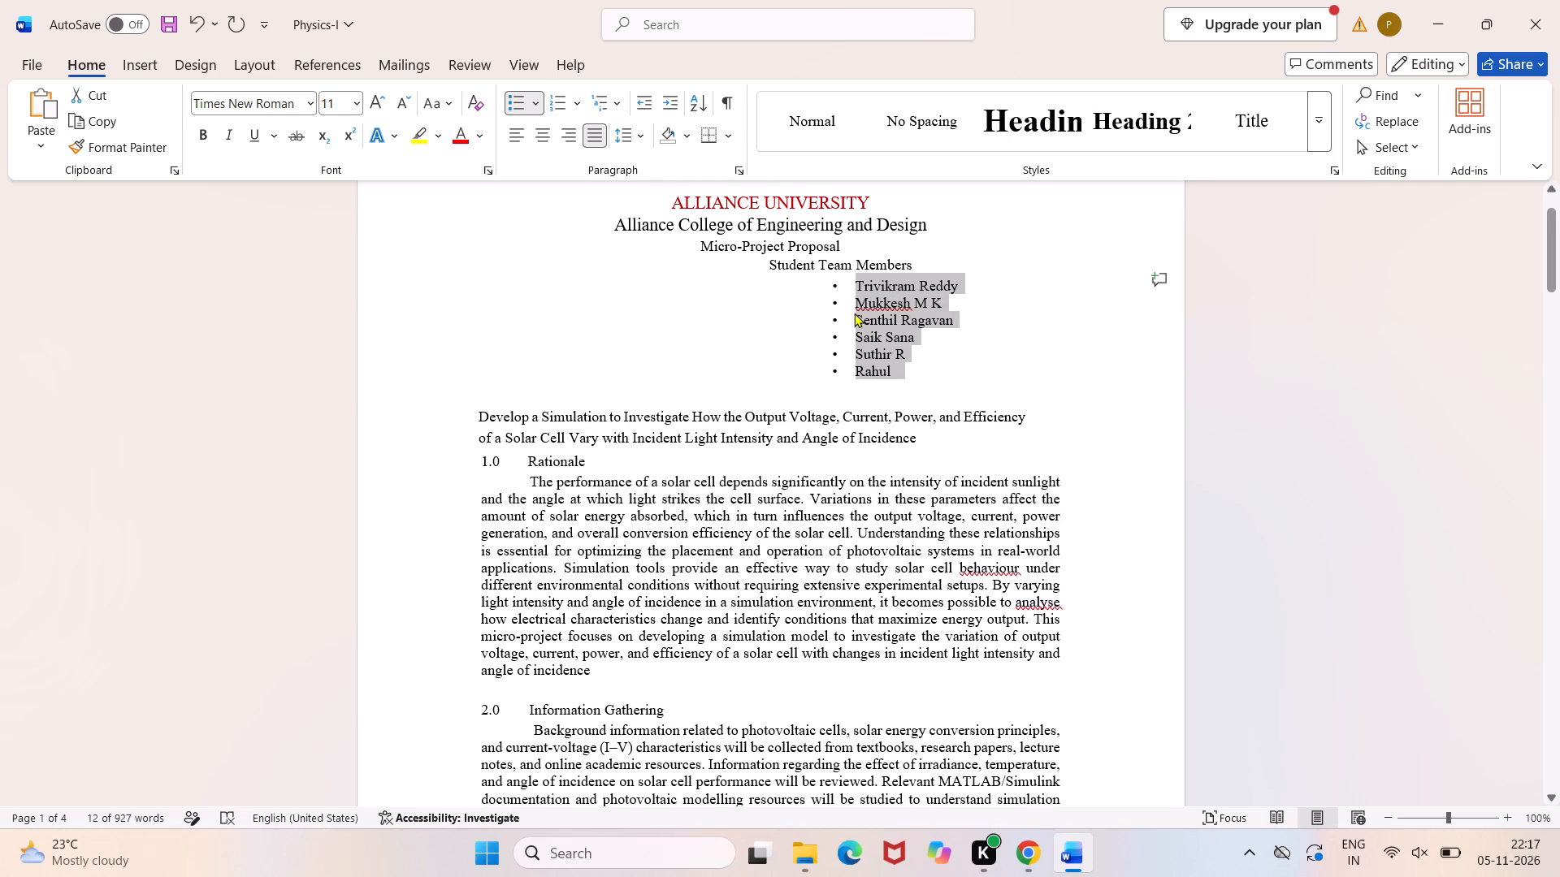
{"action": "left_click", "coordinate": [510, 106]}
{"action": "left_click", "coordinate": [553, 105]}
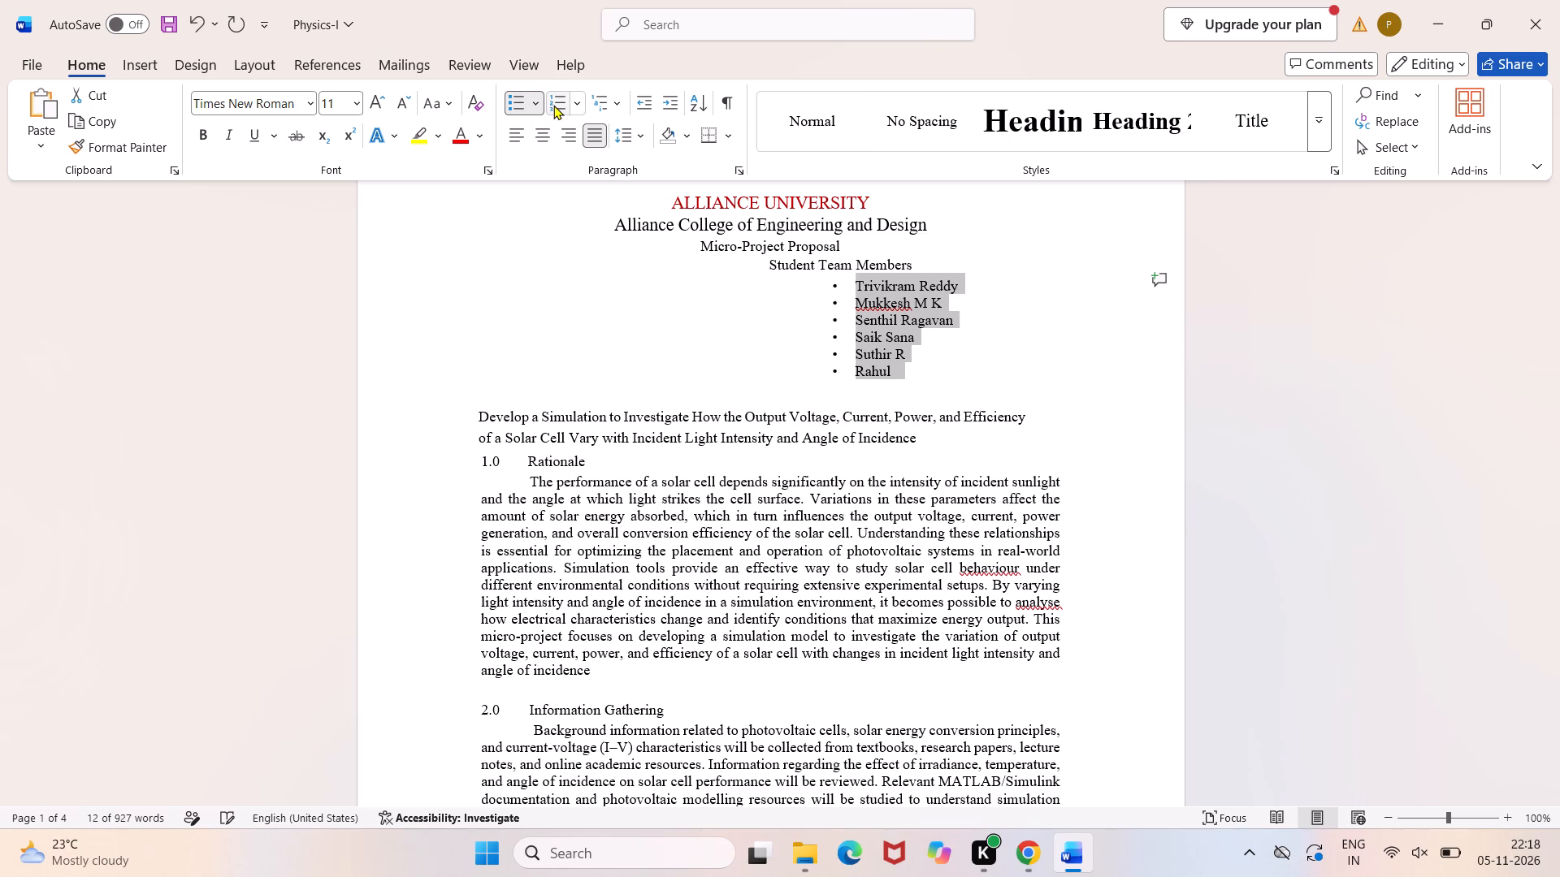
{"action": "left_click", "coordinate": [553, 105]}
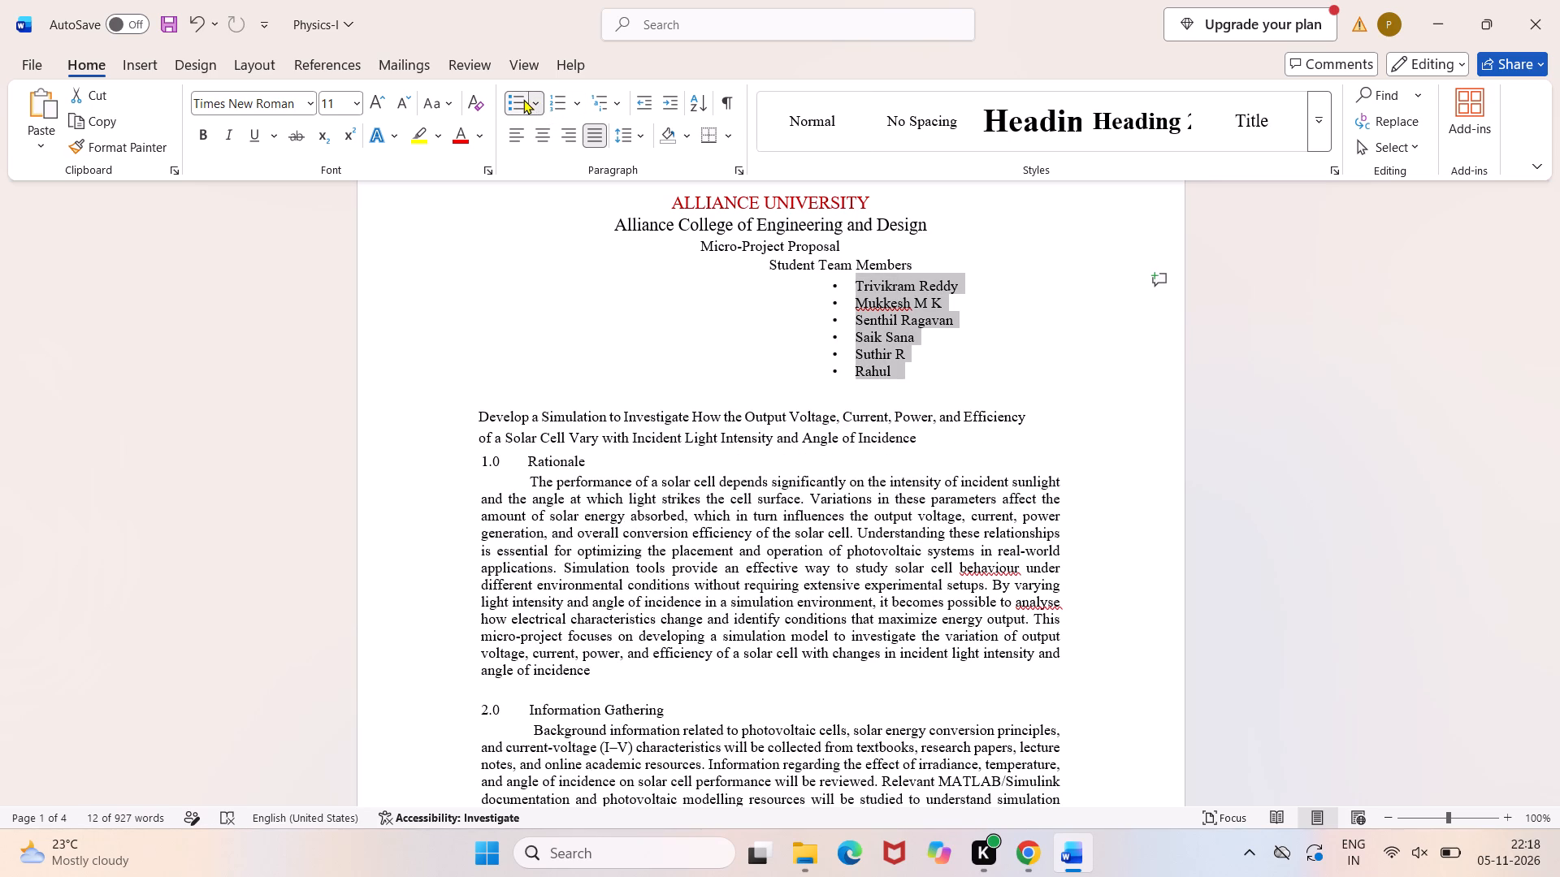
{"action": "left_click", "coordinate": [518, 100]}
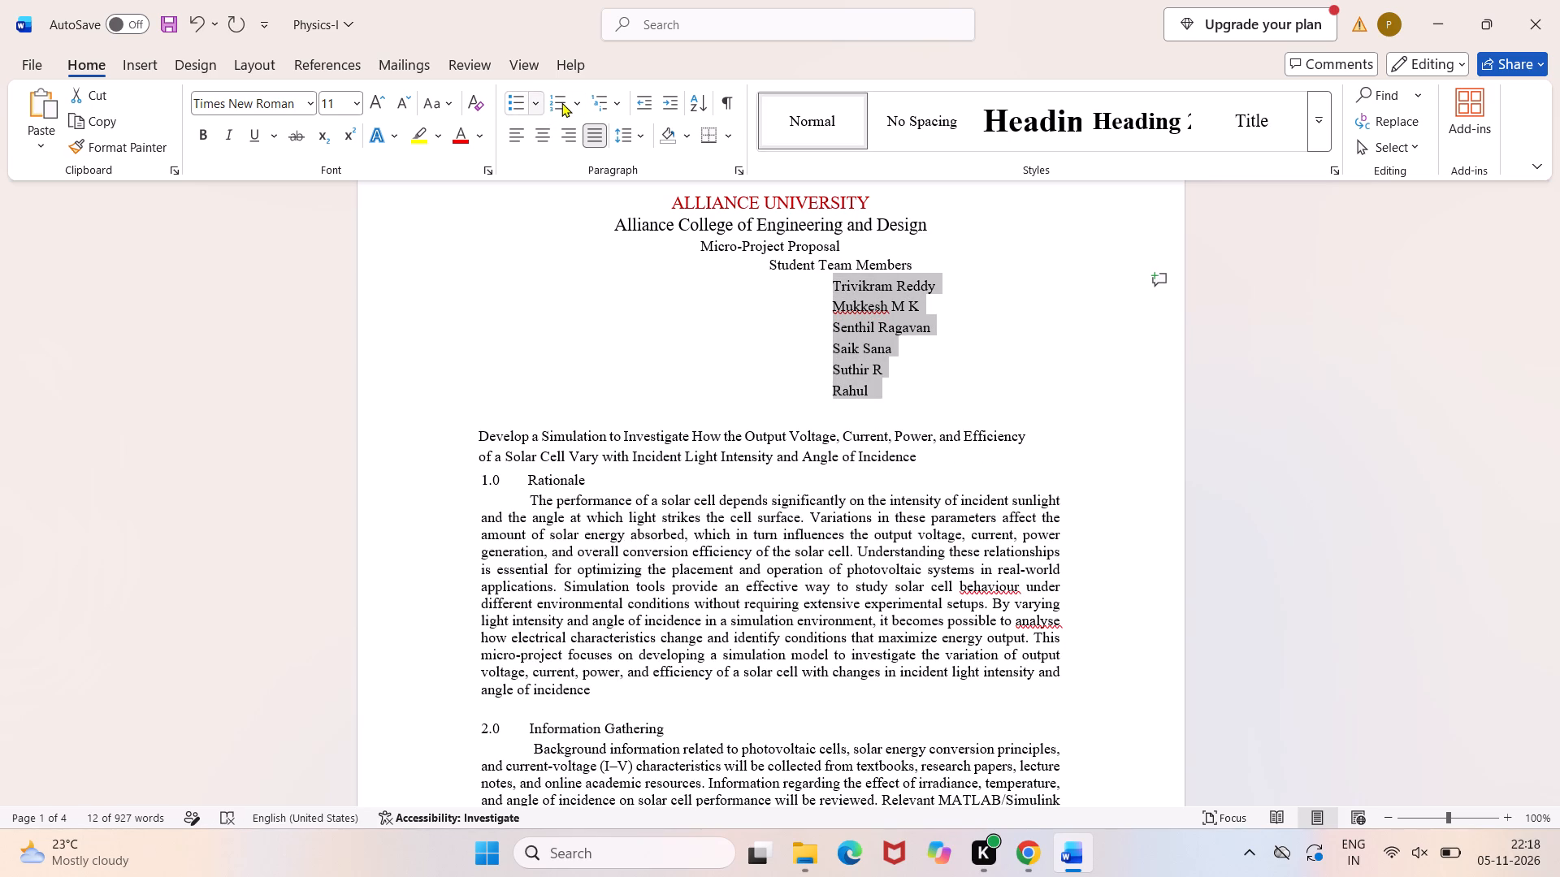
{"action": "left_click", "coordinate": [574, 102]}
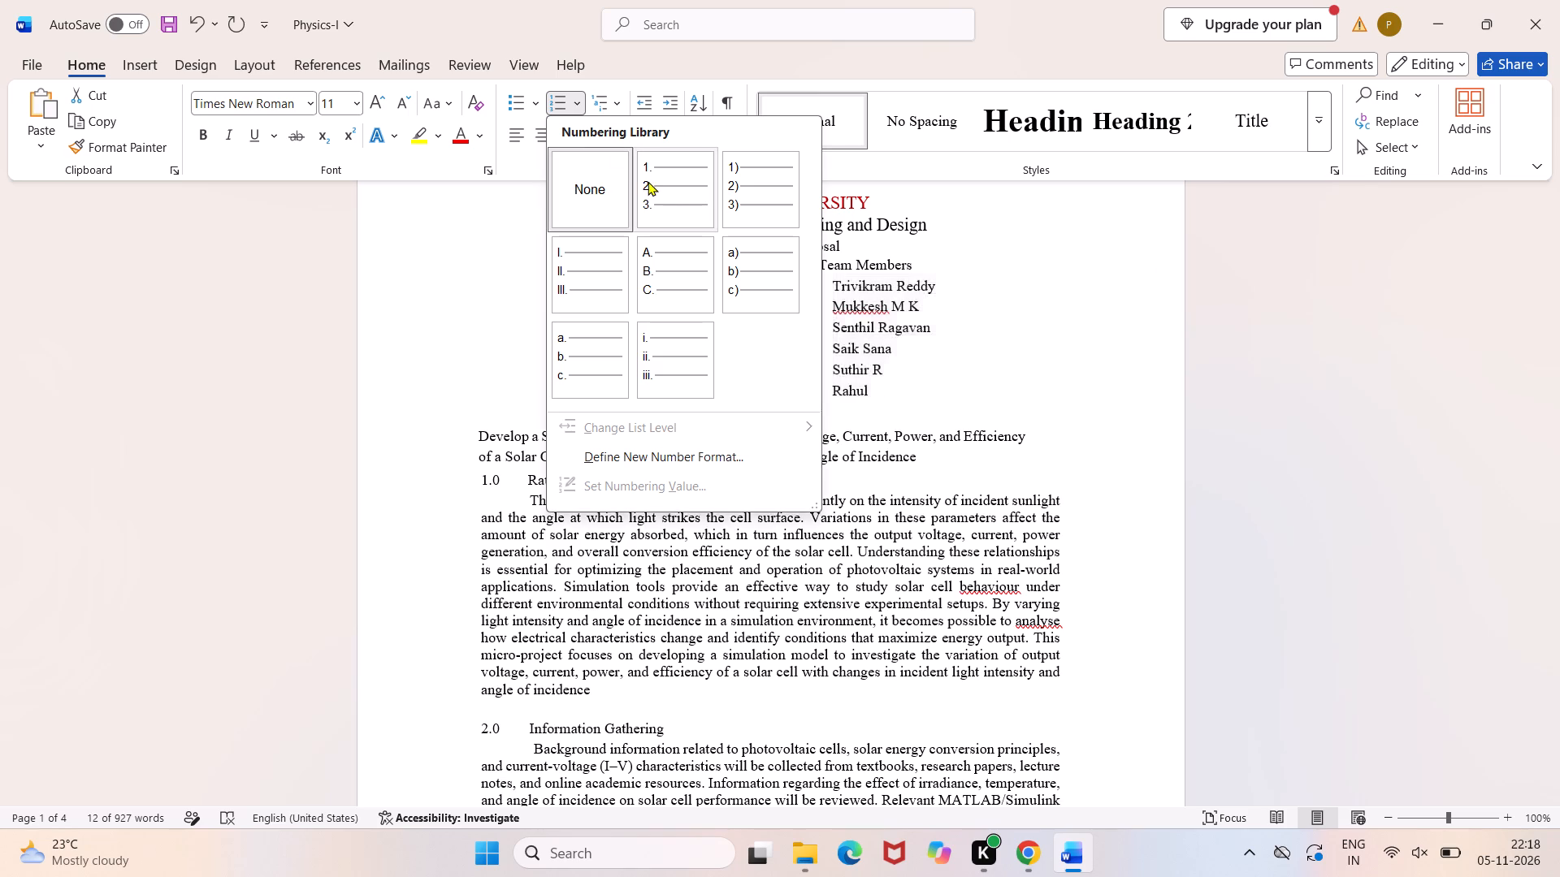
{"action": "left_click", "coordinate": [687, 199]}
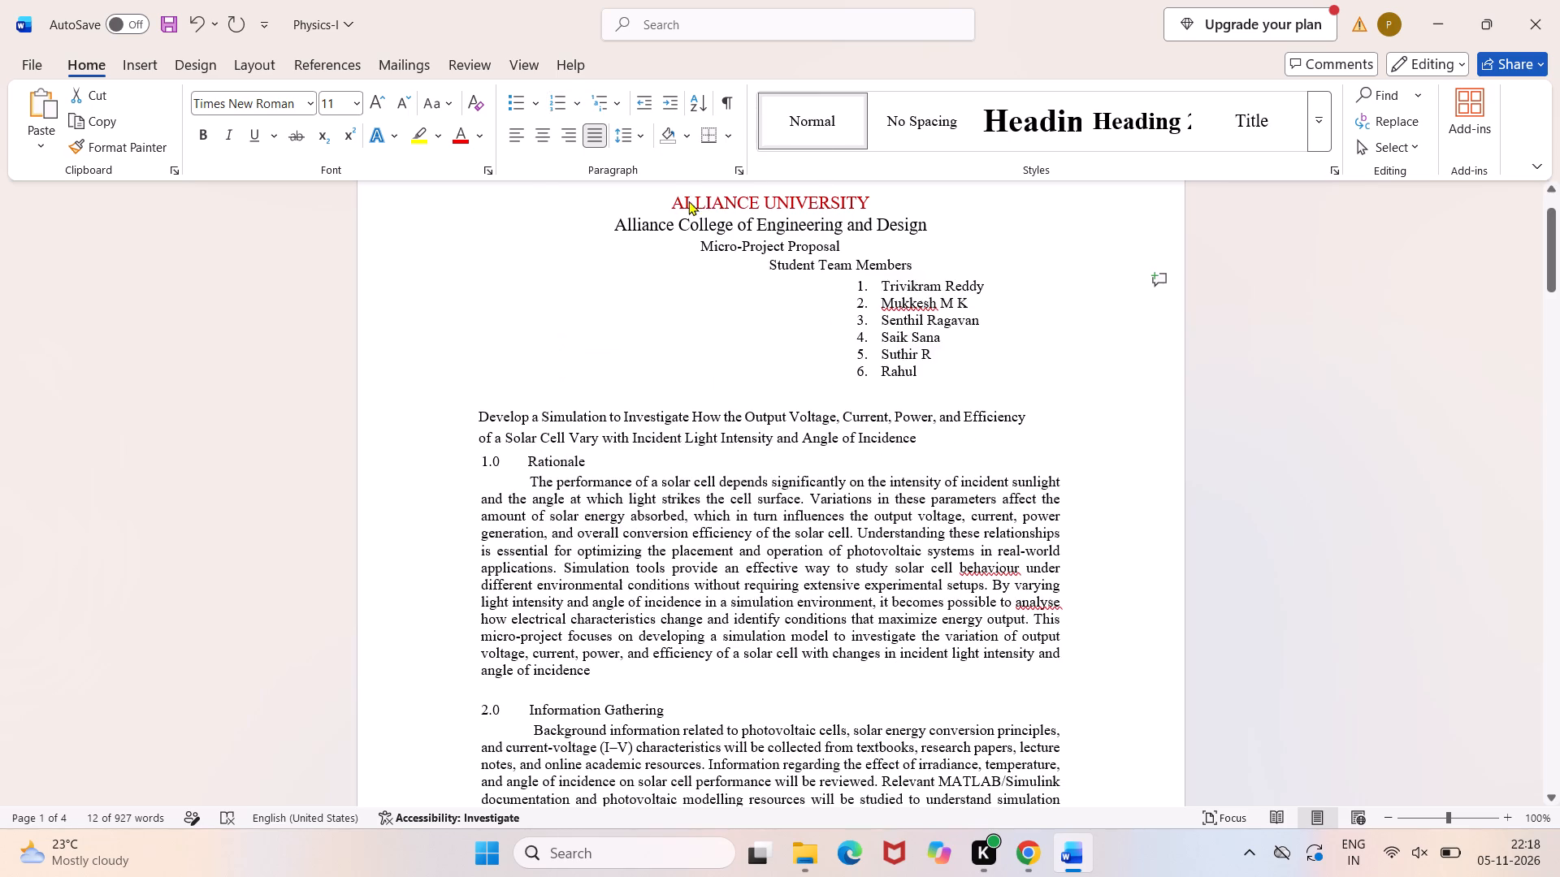
{"action": "left_click", "coordinate": [1105, 243]}
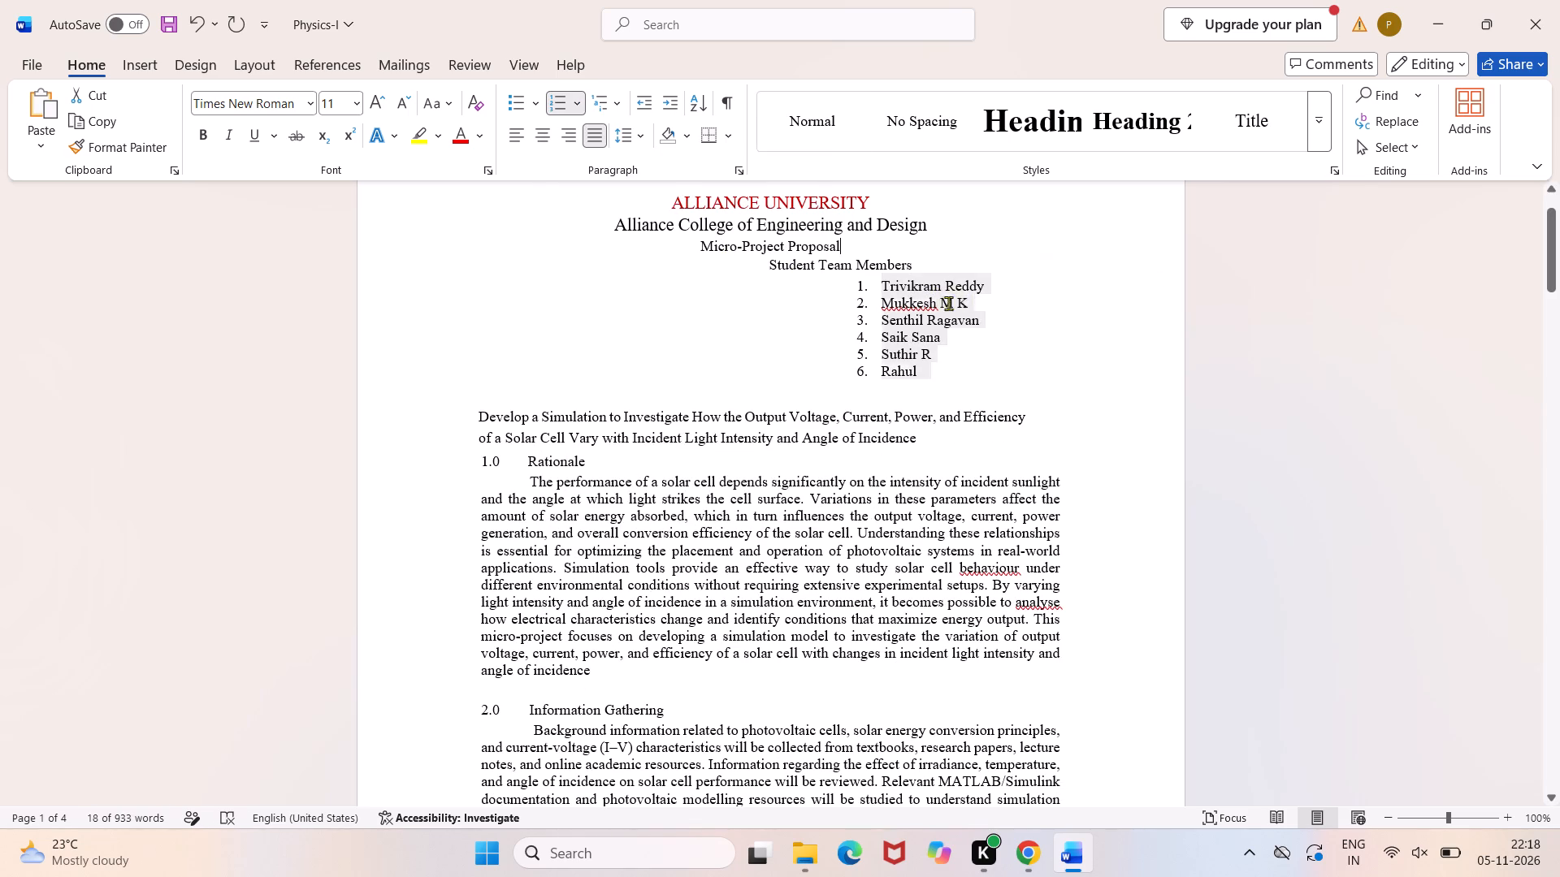
Remove the numbering and indent from the first team member's name and shift it with spaces towards the Student Team Members heading.
{"action": "left_click_drag", "start_coordinate": [884, 288], "coordinate": [869, 292]}
{"action": "left_click", "coordinate": [856, 286]}
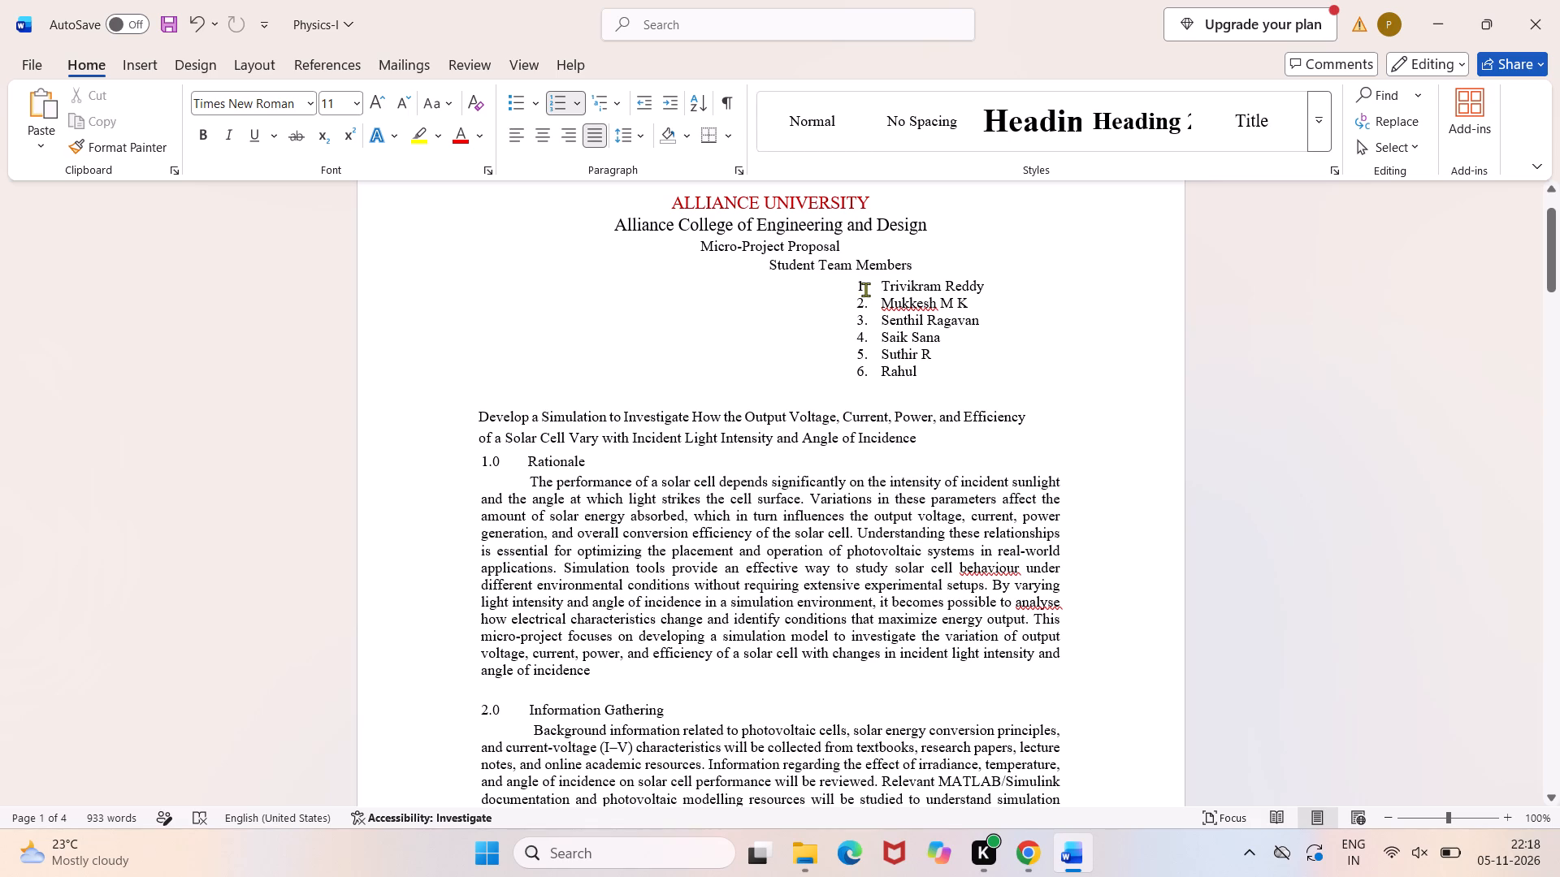
{"action": "key", "text": "BackSpace"}
{"action": "key", "text": "BackSpace"}
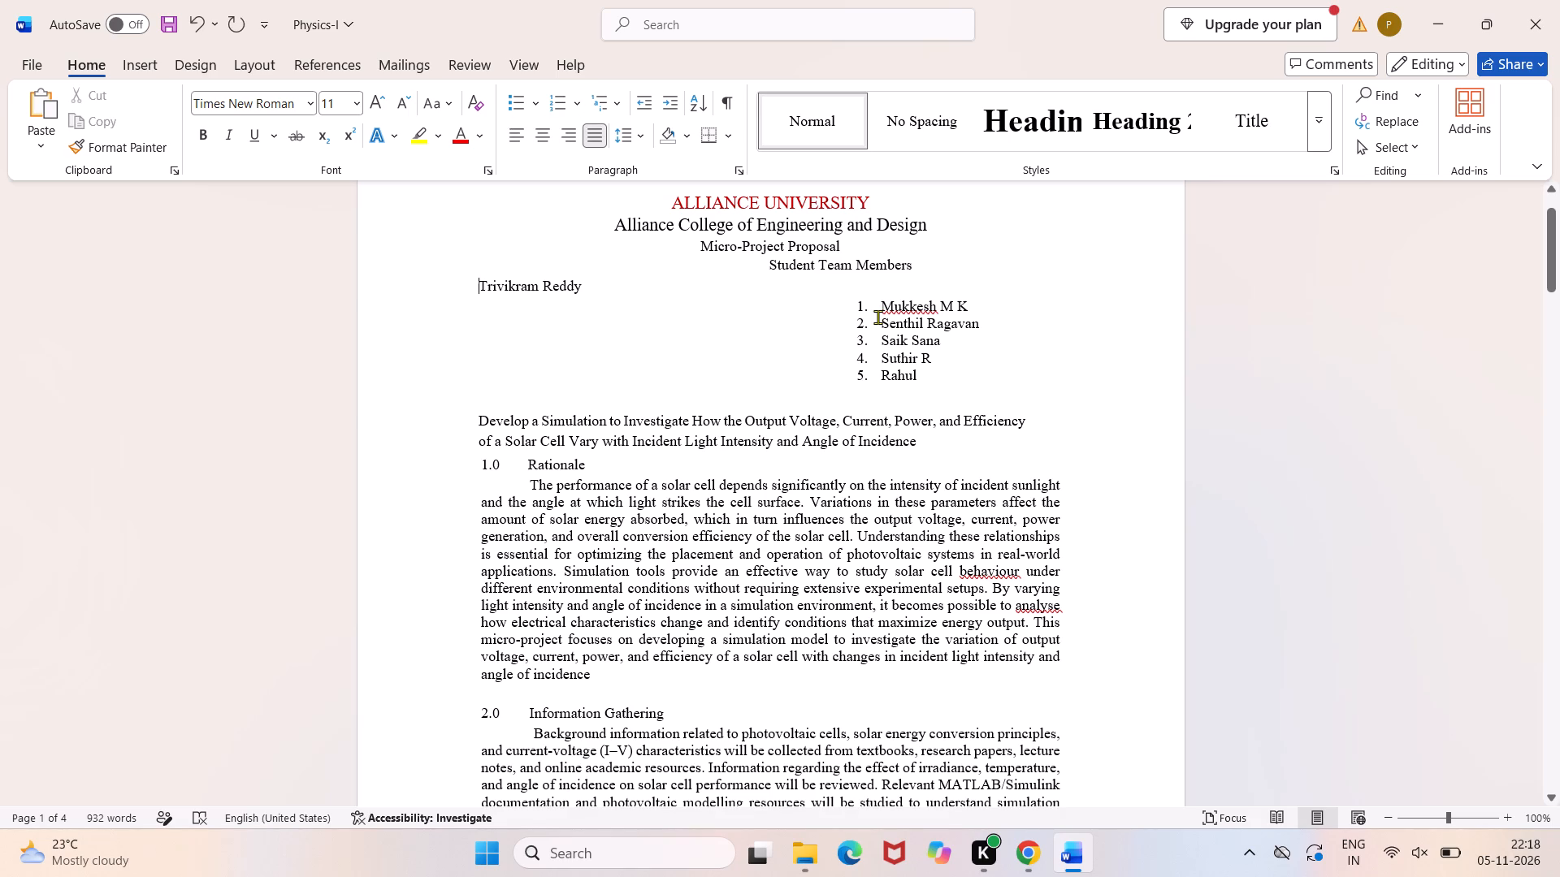
{"action": "key", "text": "space"}
{"action": "key", "text": "space"}
{"action": "key", "text": "space"}
{"action": "key", "text": "space"}
{"action": "key", "text": "space"}
{"action": "key", "text": "space"}
{"action": "key", "text": "space"}
{"action": "key", "text": "space"}
{"action": "key", "text": "space"}
{"action": "key", "text": "space"}
{"action": "key", "text": "space"}
{"action": "key", "text": "space"}
{"action": "key", "text": "space"}
{"action": "key", "text": "space"}
{"action": "key", "text": "space"}
{"action": "key", "text": "space"}
{"action": "key", "text": "space"}
{"action": "key", "text": "space"}
{"action": "key", "text": "space"}
{"action": "key", "text": "space"}
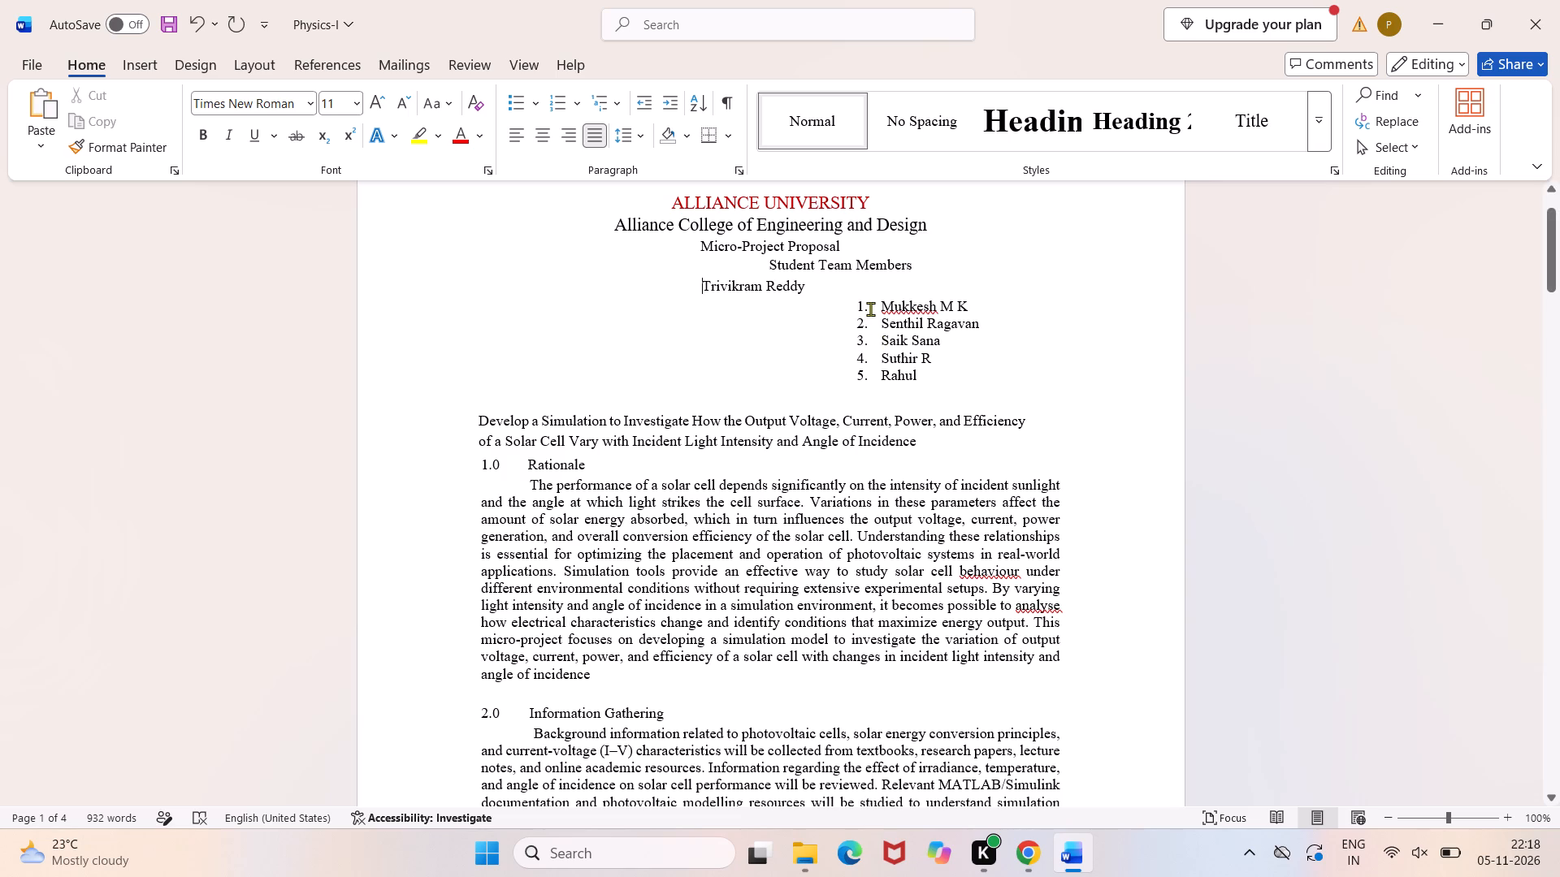
Remove the numbering and indent from the second team member's name and shift it across the line with spaces.
{"action": "left_click", "coordinate": [869, 309]}
{"action": "key", "text": "BackSpace"}
{"action": "key", "text": "BackSpace"}
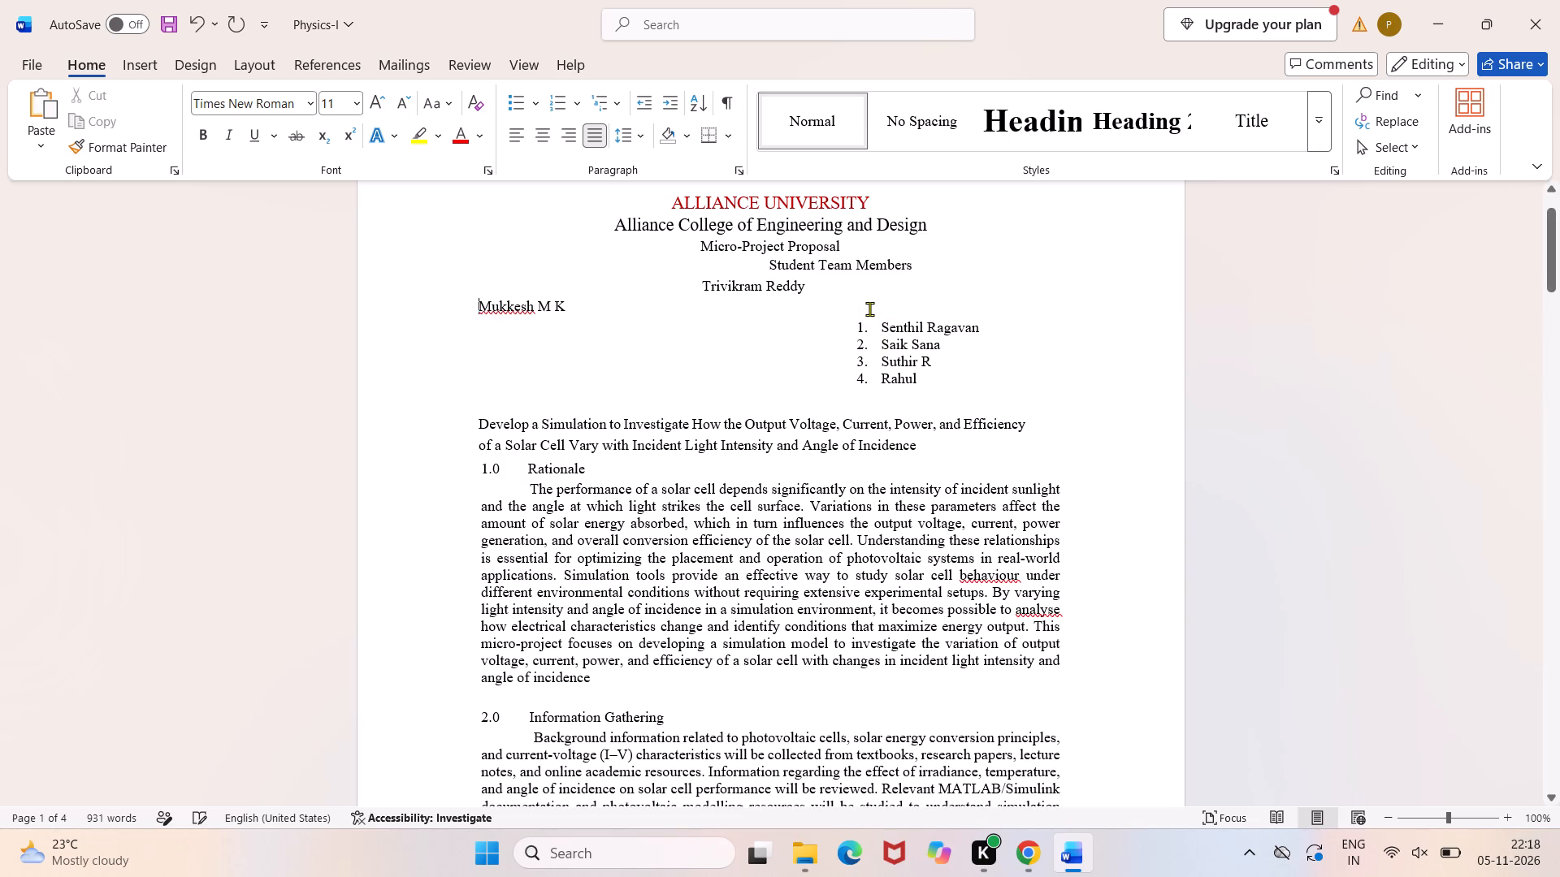
{"action": "key", "text": "space"}
{"action": "key", "text": "space"}
{"action": "key", "text": "space"}
{"action": "key", "text": "space"}
{"action": "key", "text": "space"}
{"action": "key", "text": "space"}
{"action": "key", "text": "space"}
{"action": "key", "text": "space"}
{"action": "key", "text": "space"}
{"action": "key", "text": "space"}
{"action": "key", "text": "space"}
{"action": "key", "text": "space"}
{"action": "key", "text": "space"}
{"action": "key", "text": "space"}
{"action": "key", "text": "space"}
{"action": "key", "text": "space"}
{"action": "key", "text": "space"}
{"action": "key", "text": "space"}
{"action": "key", "text": "space"}
{"action": "key", "text": "space"}
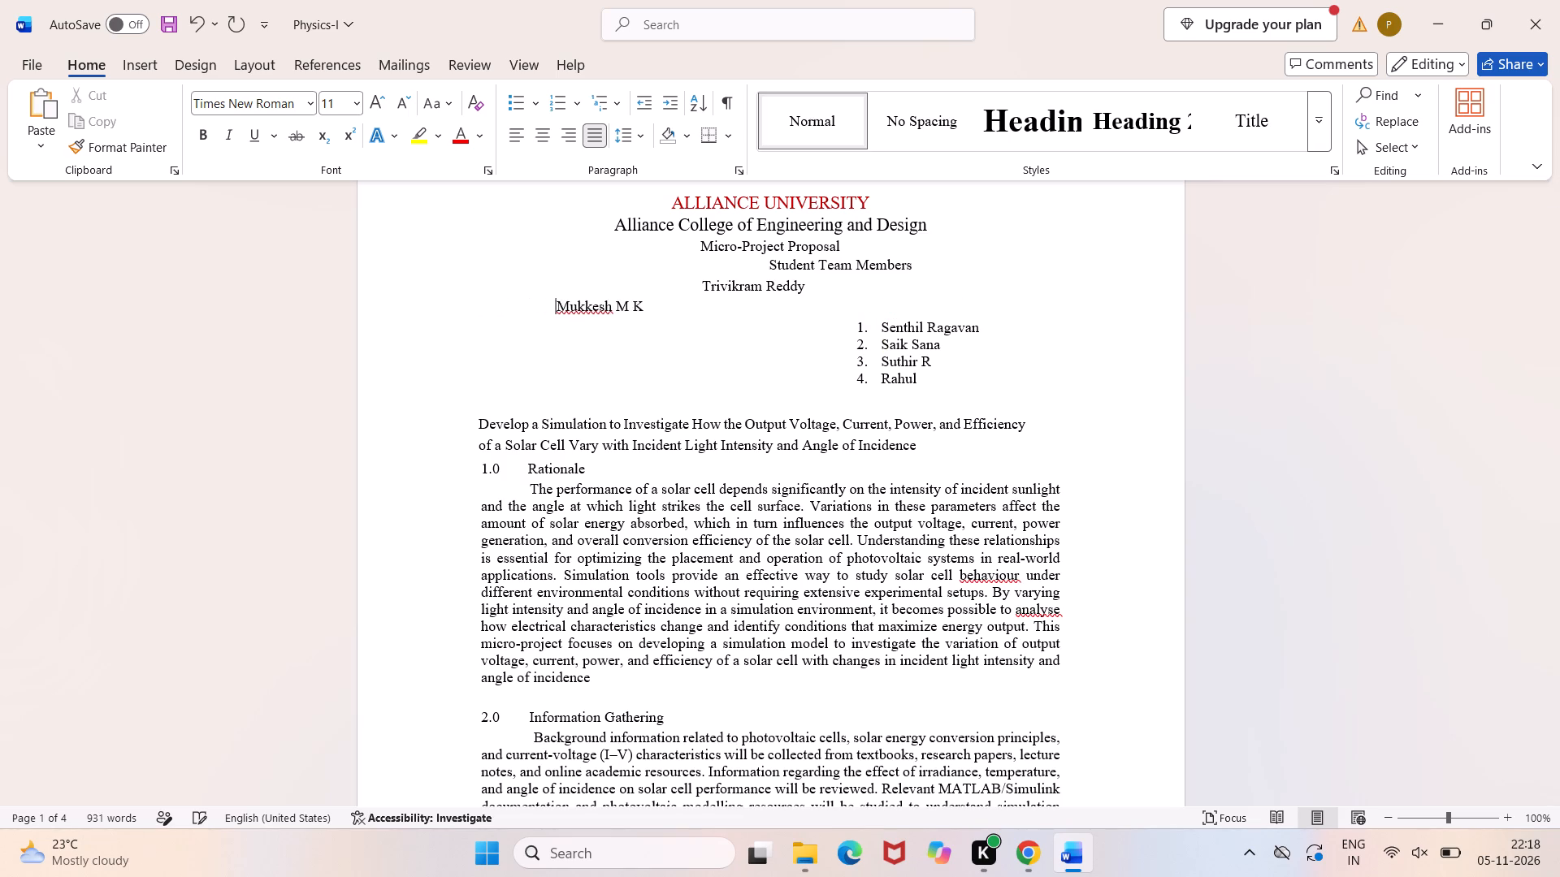
Remove the numbering and indent from the third and fourth team member names, placing them at the page margin.
{"action": "left_click", "coordinate": [874, 330]}
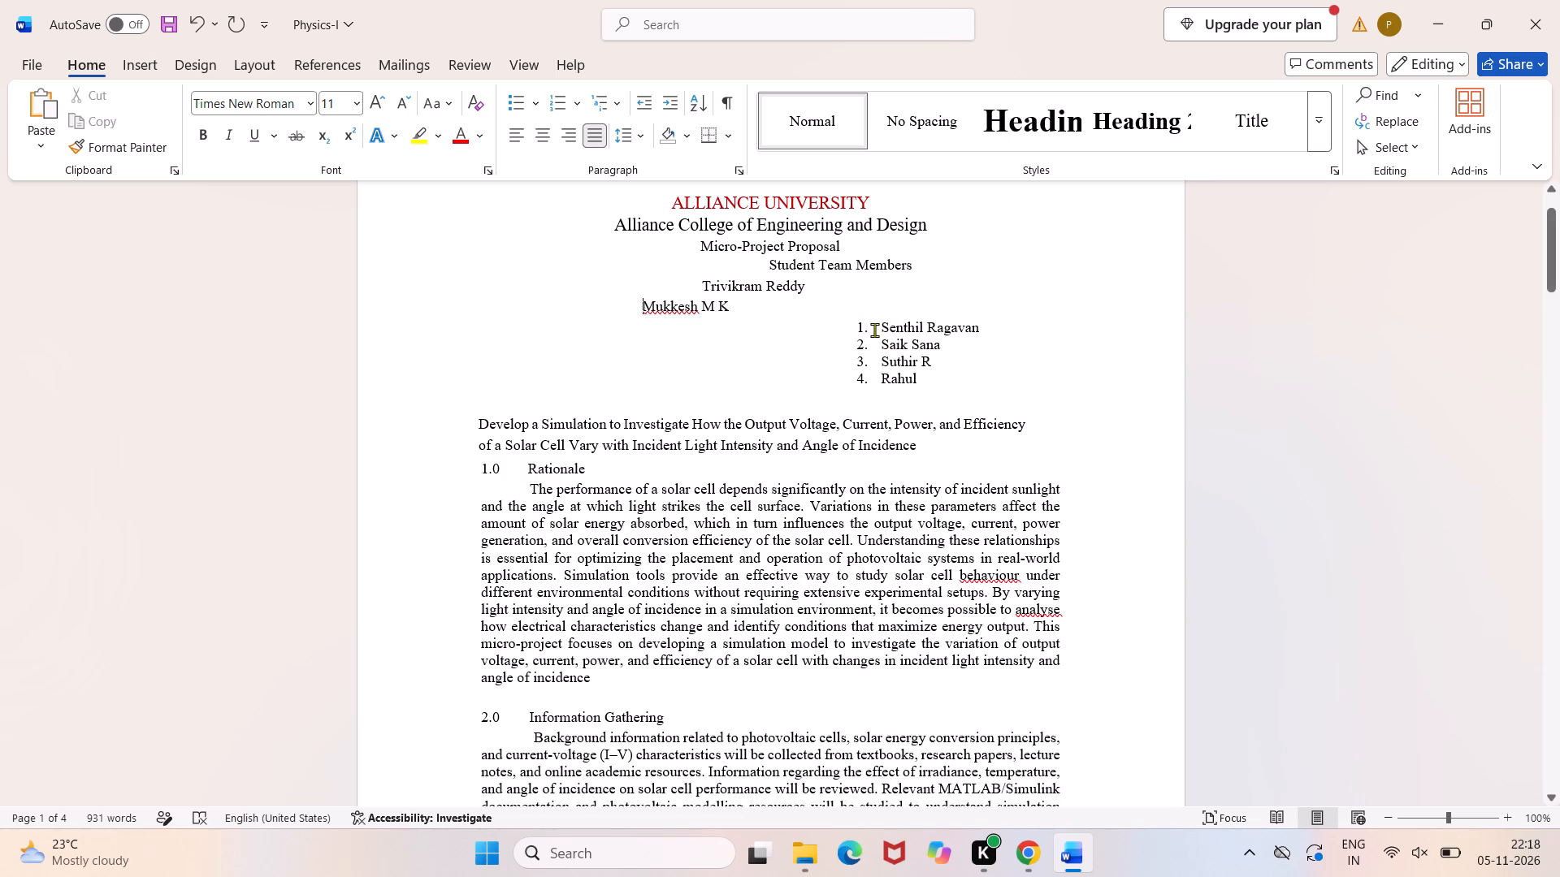
{"action": "key", "text": "BackSpace"}
{"action": "key", "text": "BackSpace"}
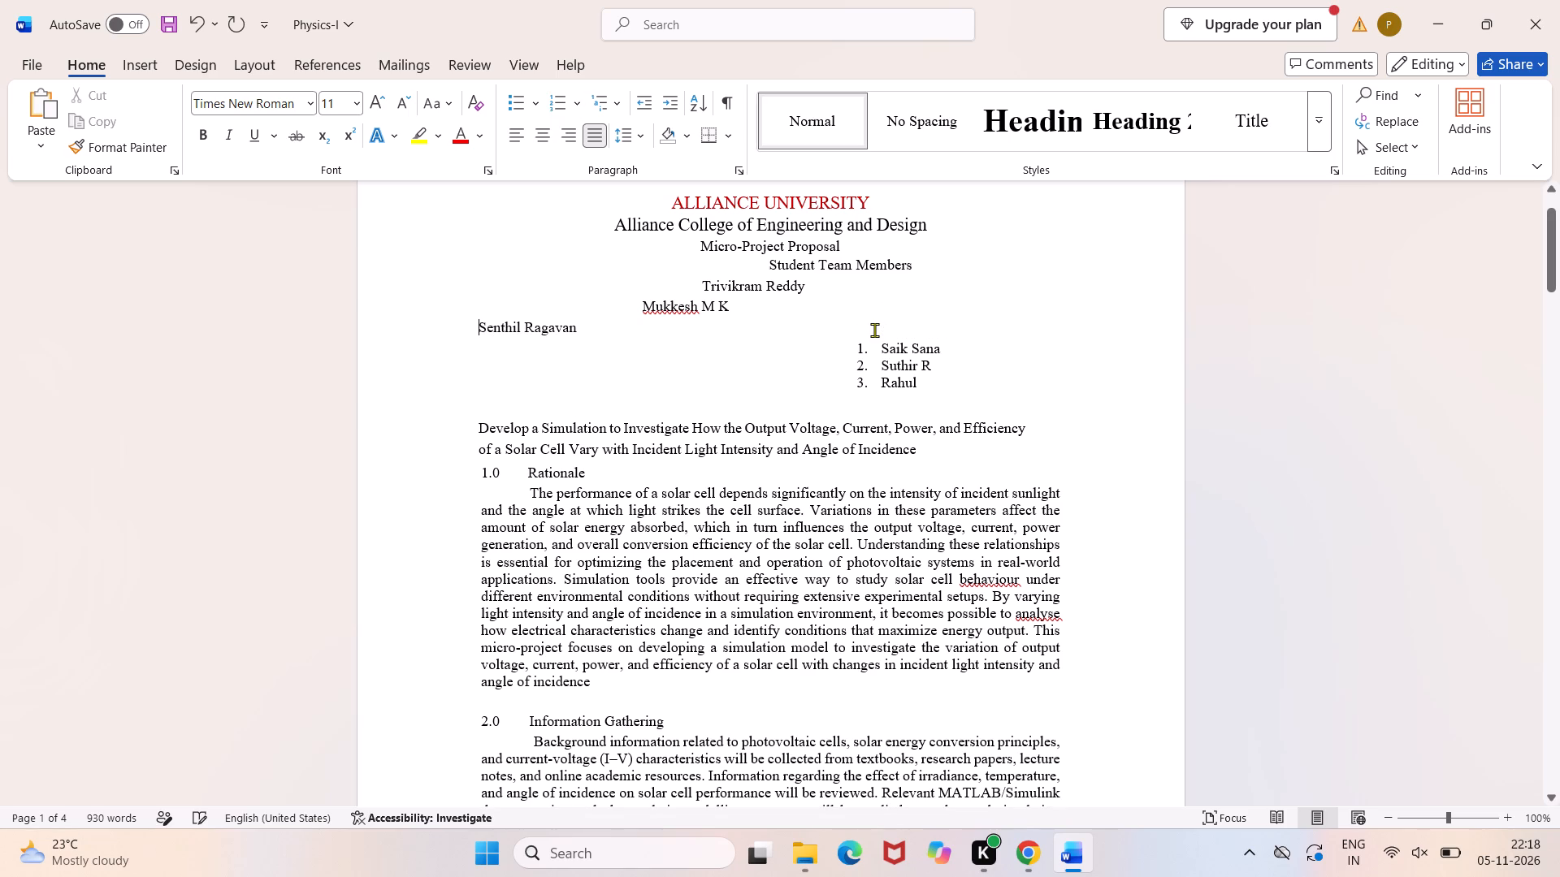
{"action": "left_click", "coordinate": [870, 353]}
{"action": "key", "text": "BackSpace"}
{"action": "key", "text": "BackSpace"}
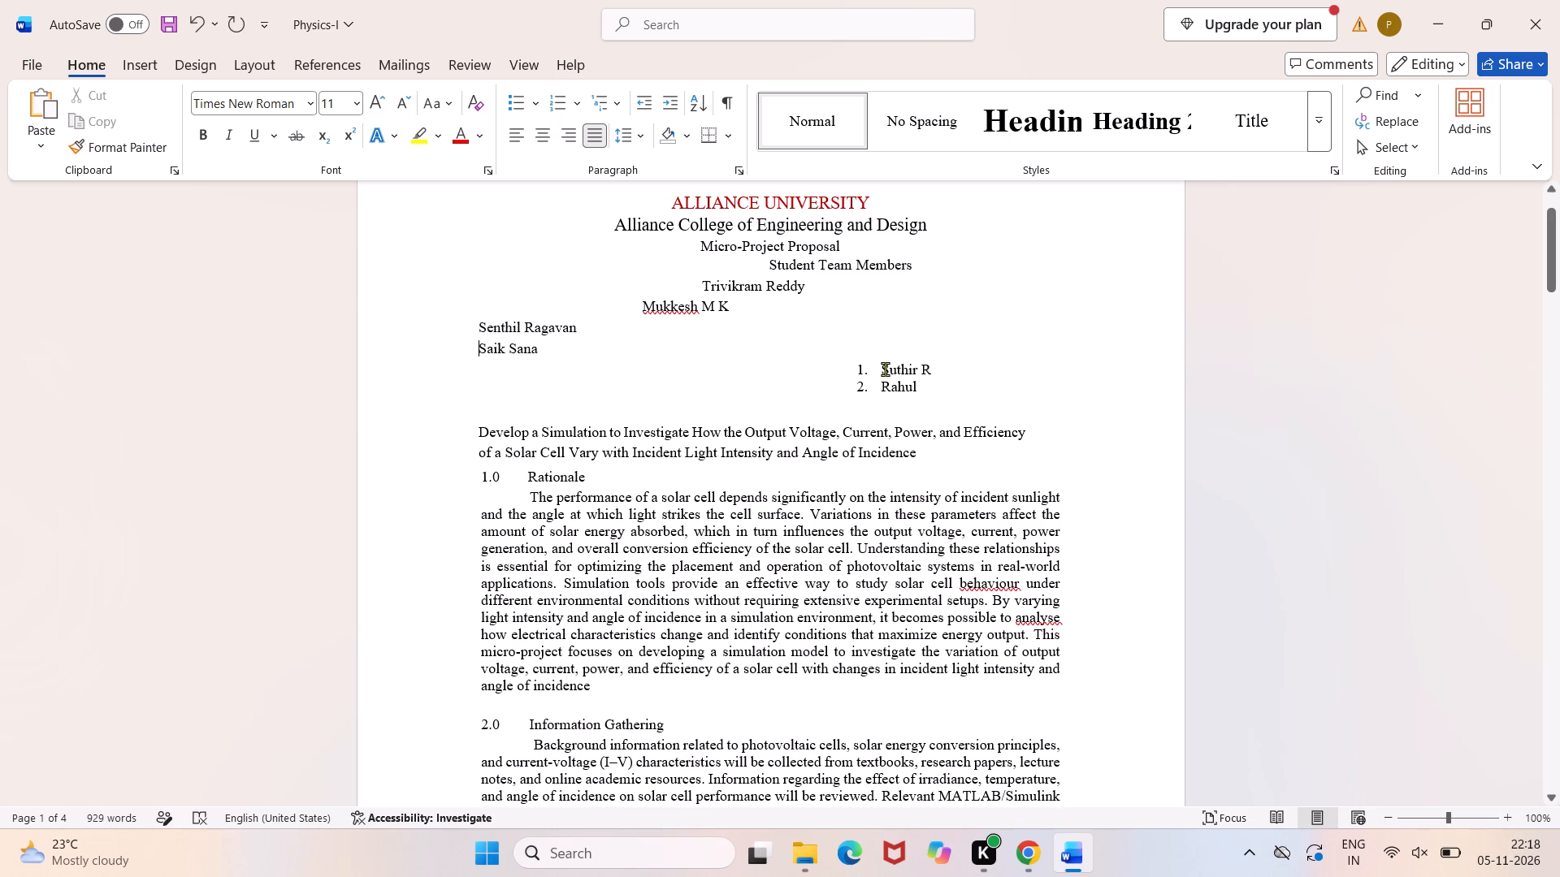
Remove the numbering from the fifth and sixth team member names, keeping their indents.
{"action": "left_click", "coordinate": [885, 366]}
{"action": "key", "text": "BackSpace"}
{"action": "left_click", "coordinate": [872, 391]}
{"action": "key", "text": "BackSpace"}
Apply numbering to all six team member names together and set their paragraph alignment to left.
{"action": "left_click_drag", "start_coordinate": [706, 279], "coordinate": [714, 292]}
{"action": "left_click_drag", "start_coordinate": [706, 283], "coordinate": [817, 349]}
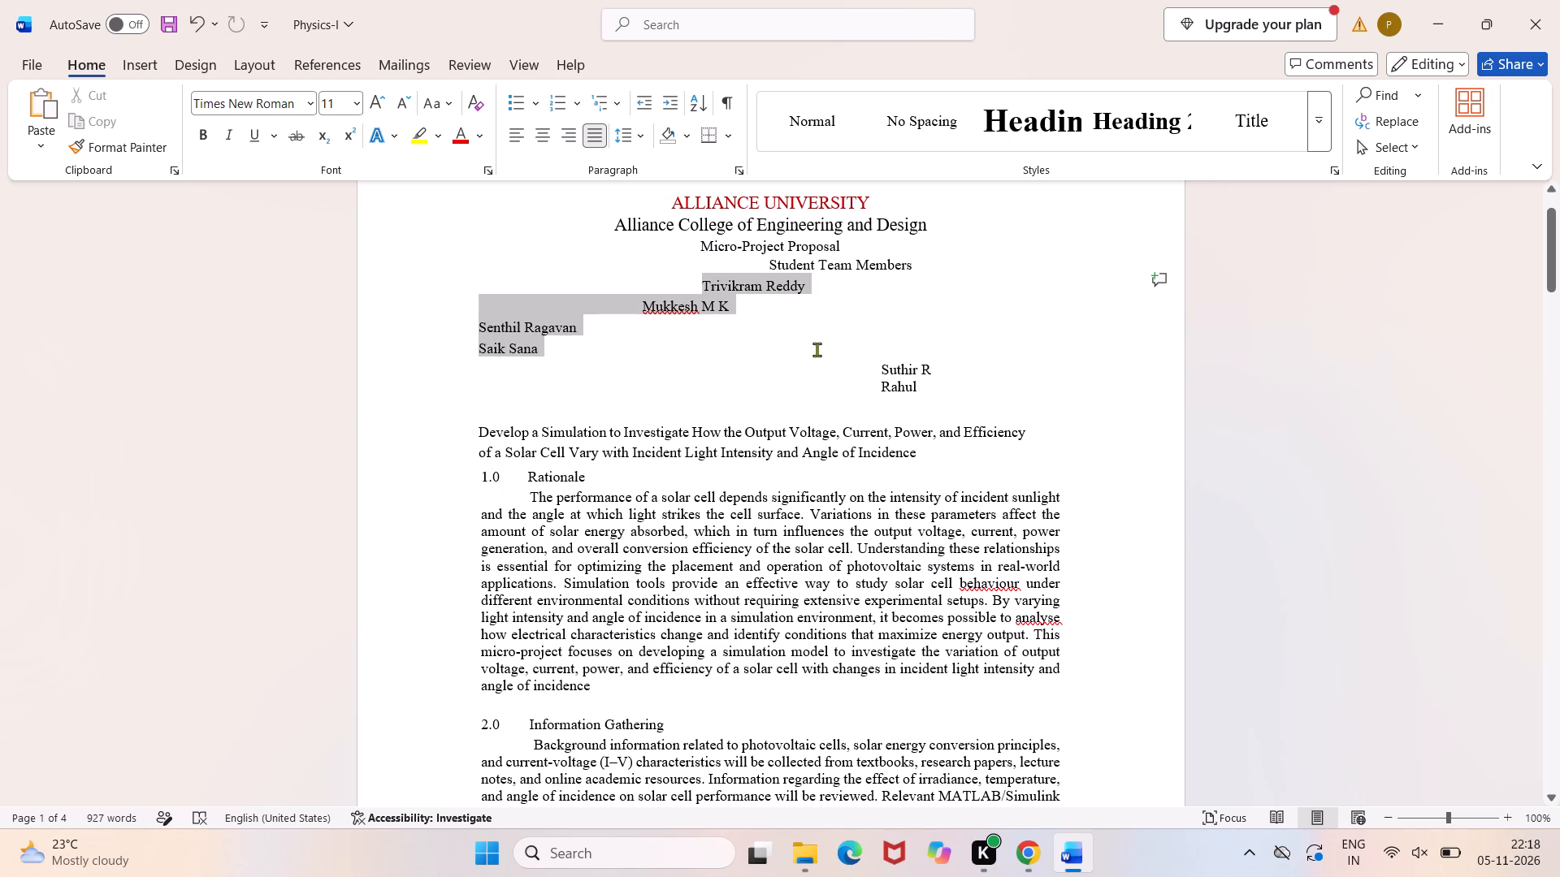
{"action": "left_click_drag", "start_coordinate": [817, 349], "coordinate": [928, 388]}
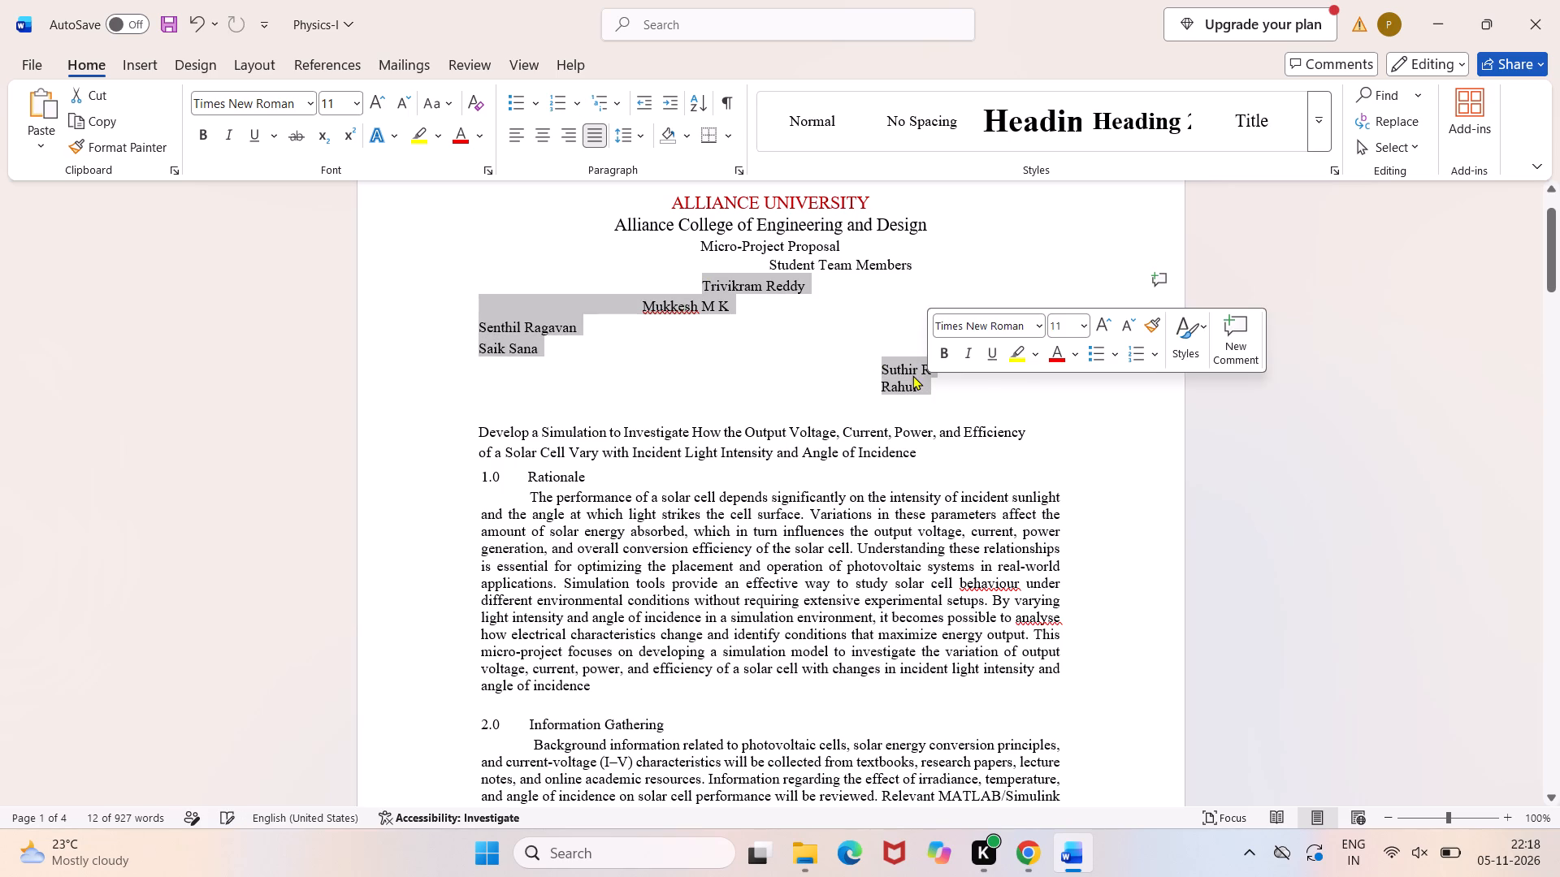
{"action": "left_click", "coordinate": [1125, 354]}
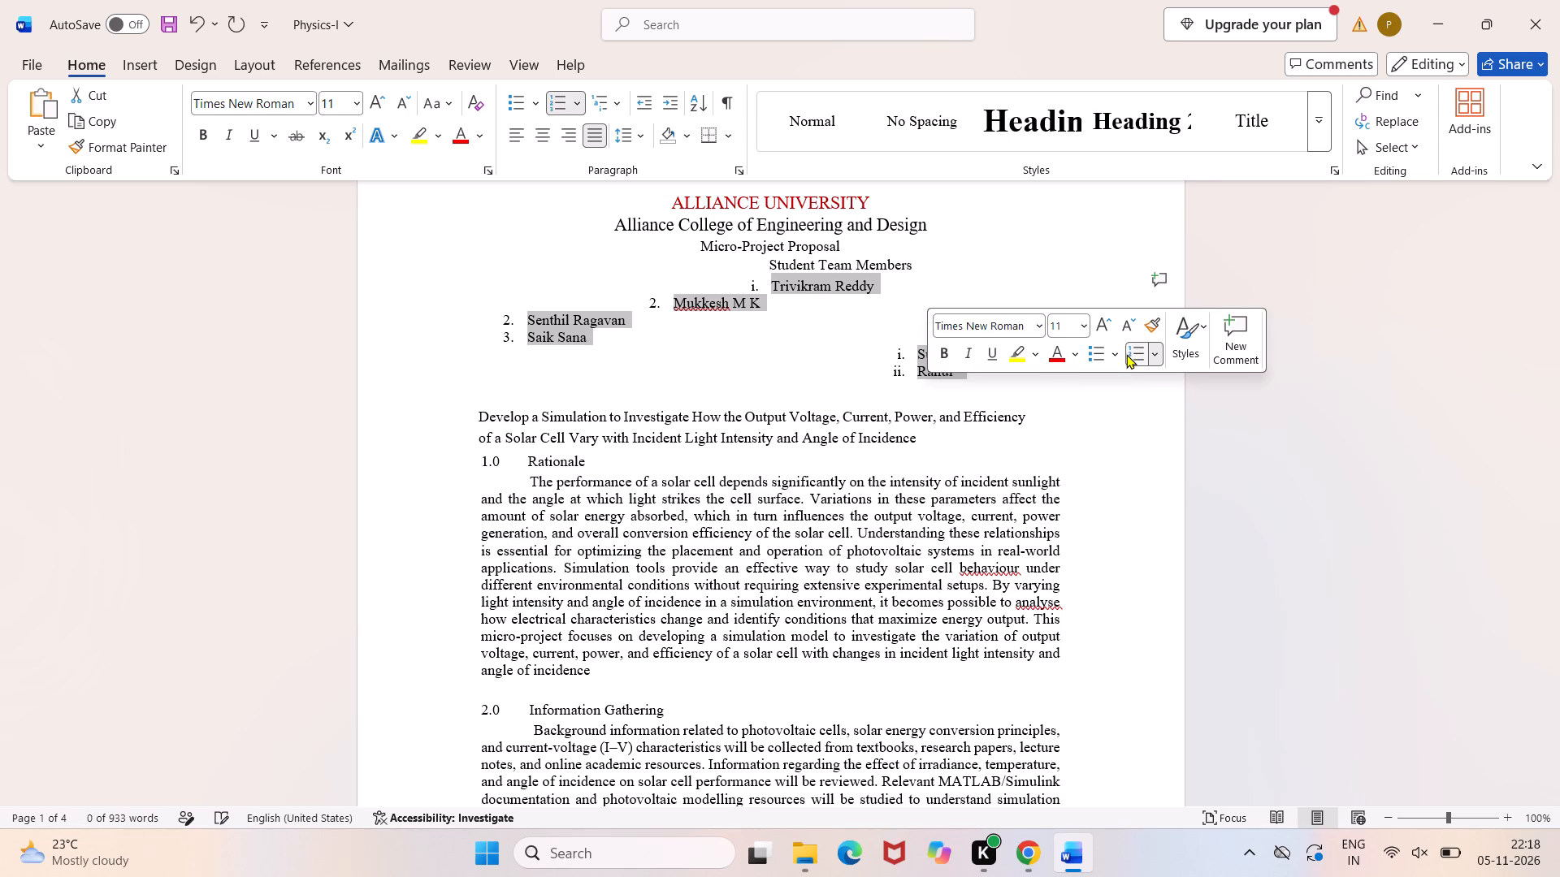
{"action": "left_click", "coordinate": [1133, 354]}
{"action": "left_click", "coordinate": [1133, 354]}
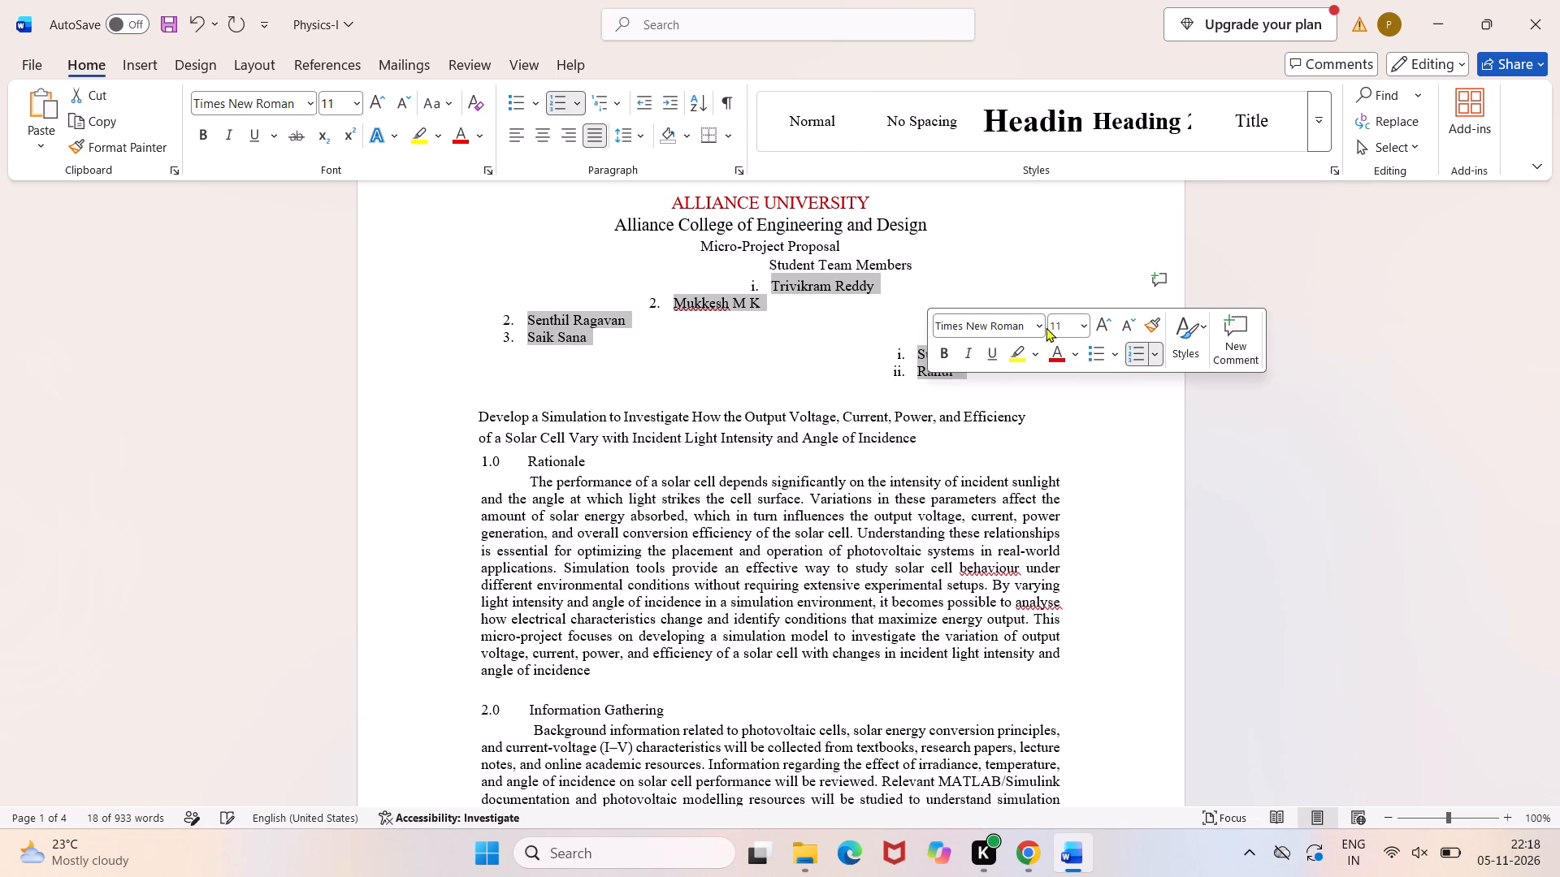
{"action": "left_click", "coordinate": [509, 145]}
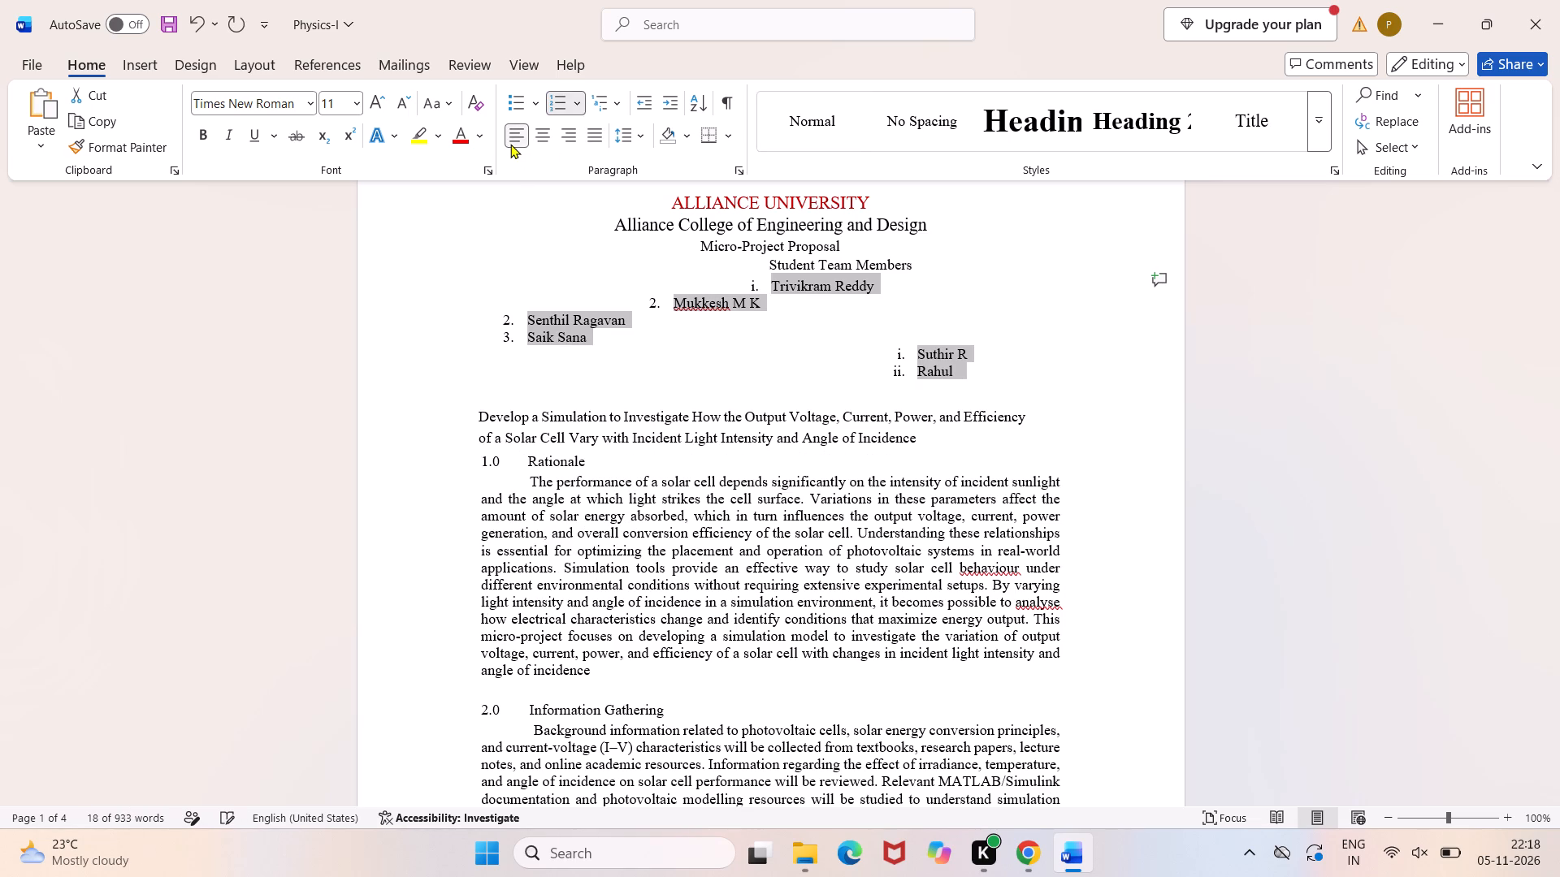
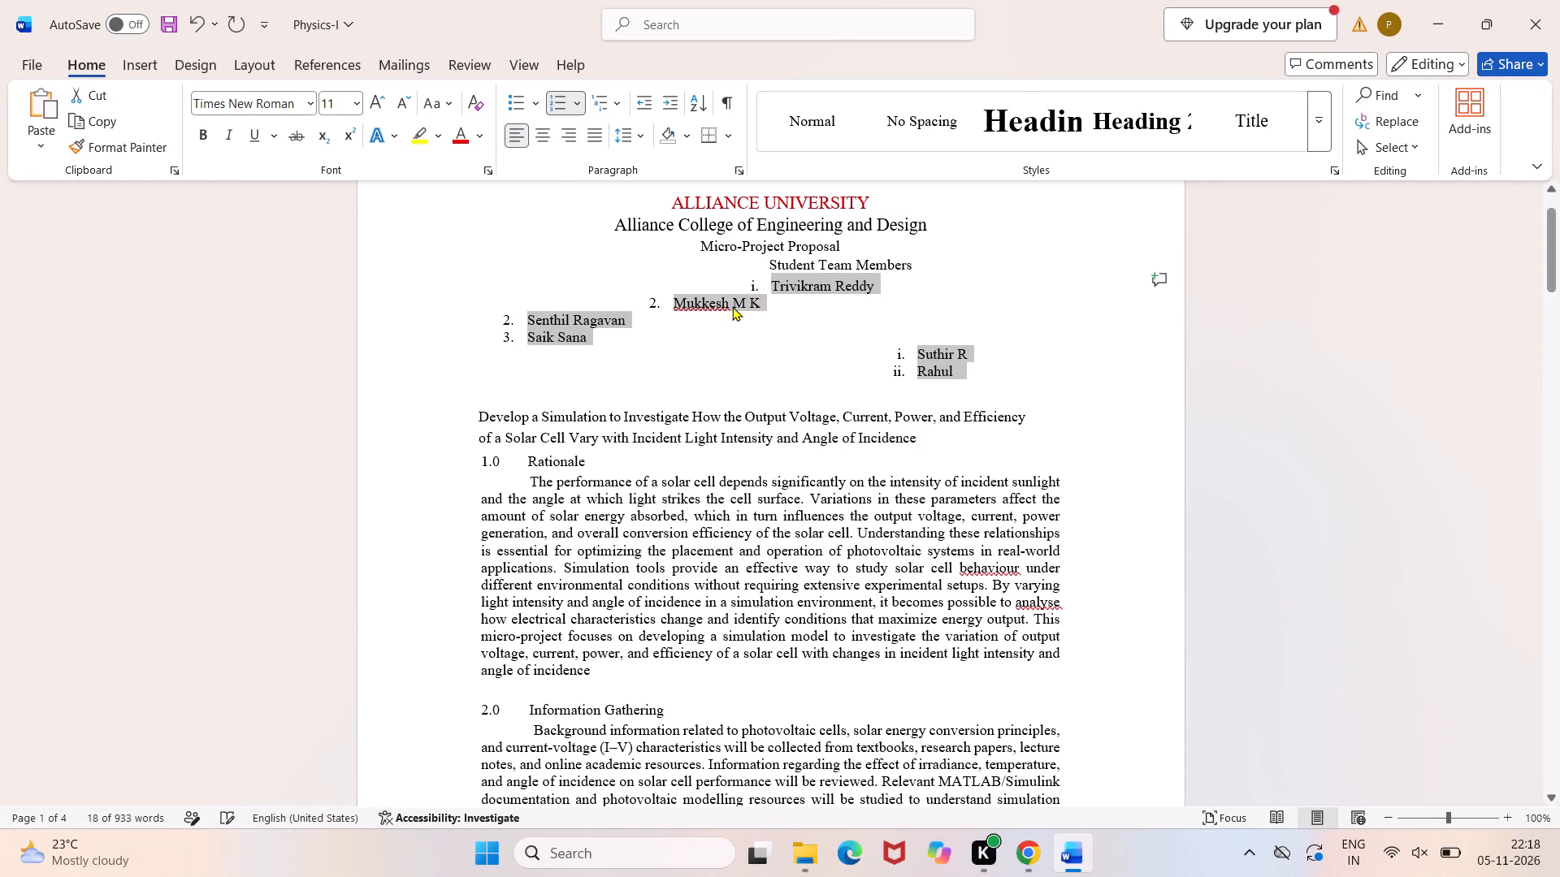
Replace the first team member's automatic list numbering with a manually entered 1 and a space before the name.
{"action": "left_click", "coordinate": [765, 280]}
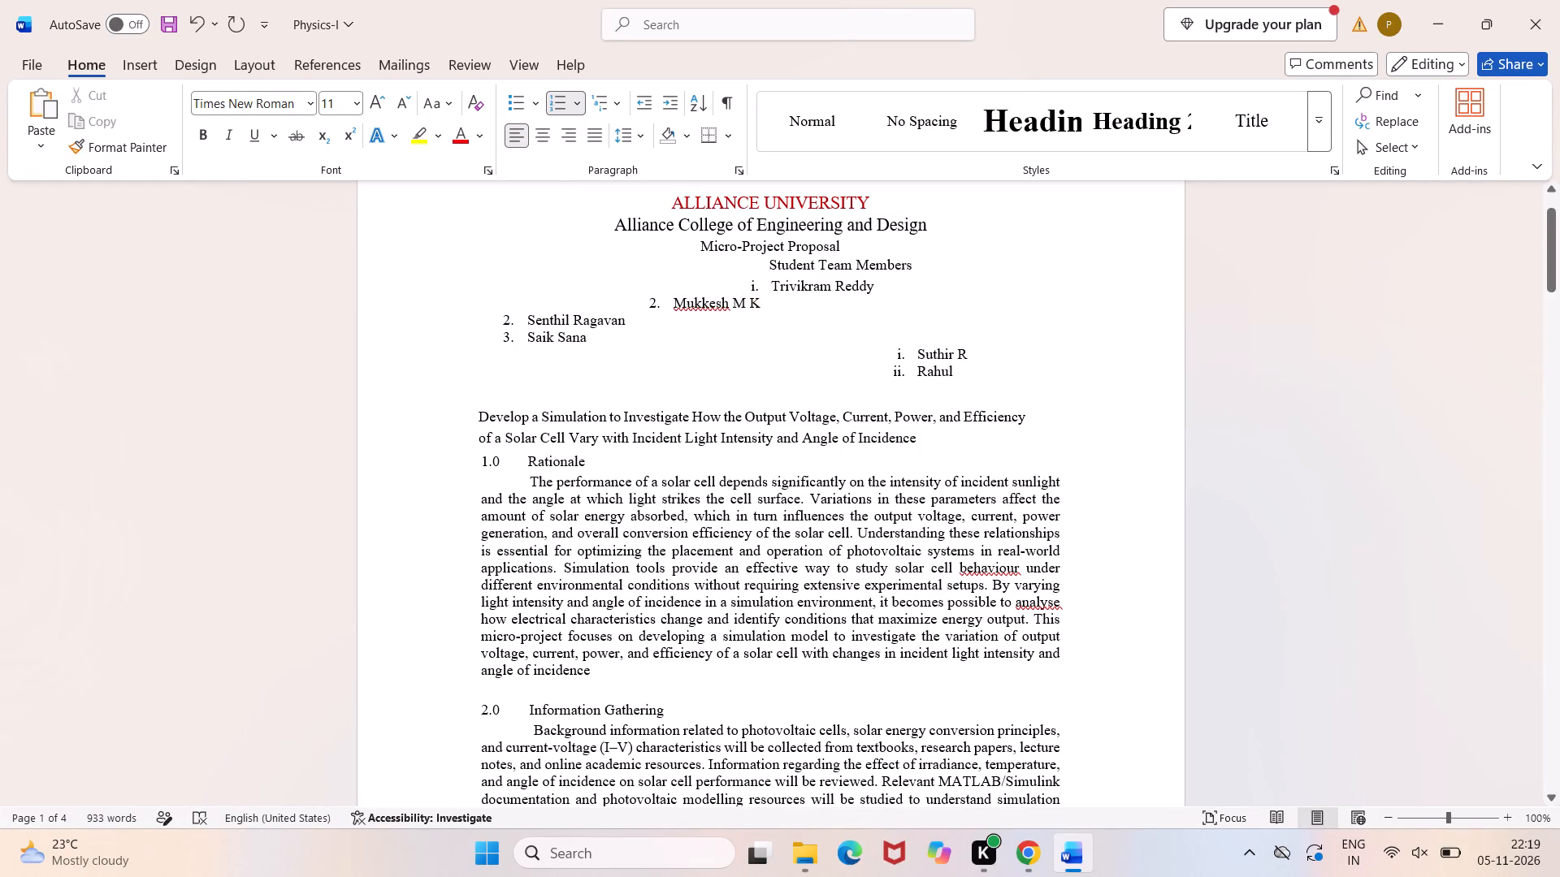
{"action": "key", "text": "BackSpace"}
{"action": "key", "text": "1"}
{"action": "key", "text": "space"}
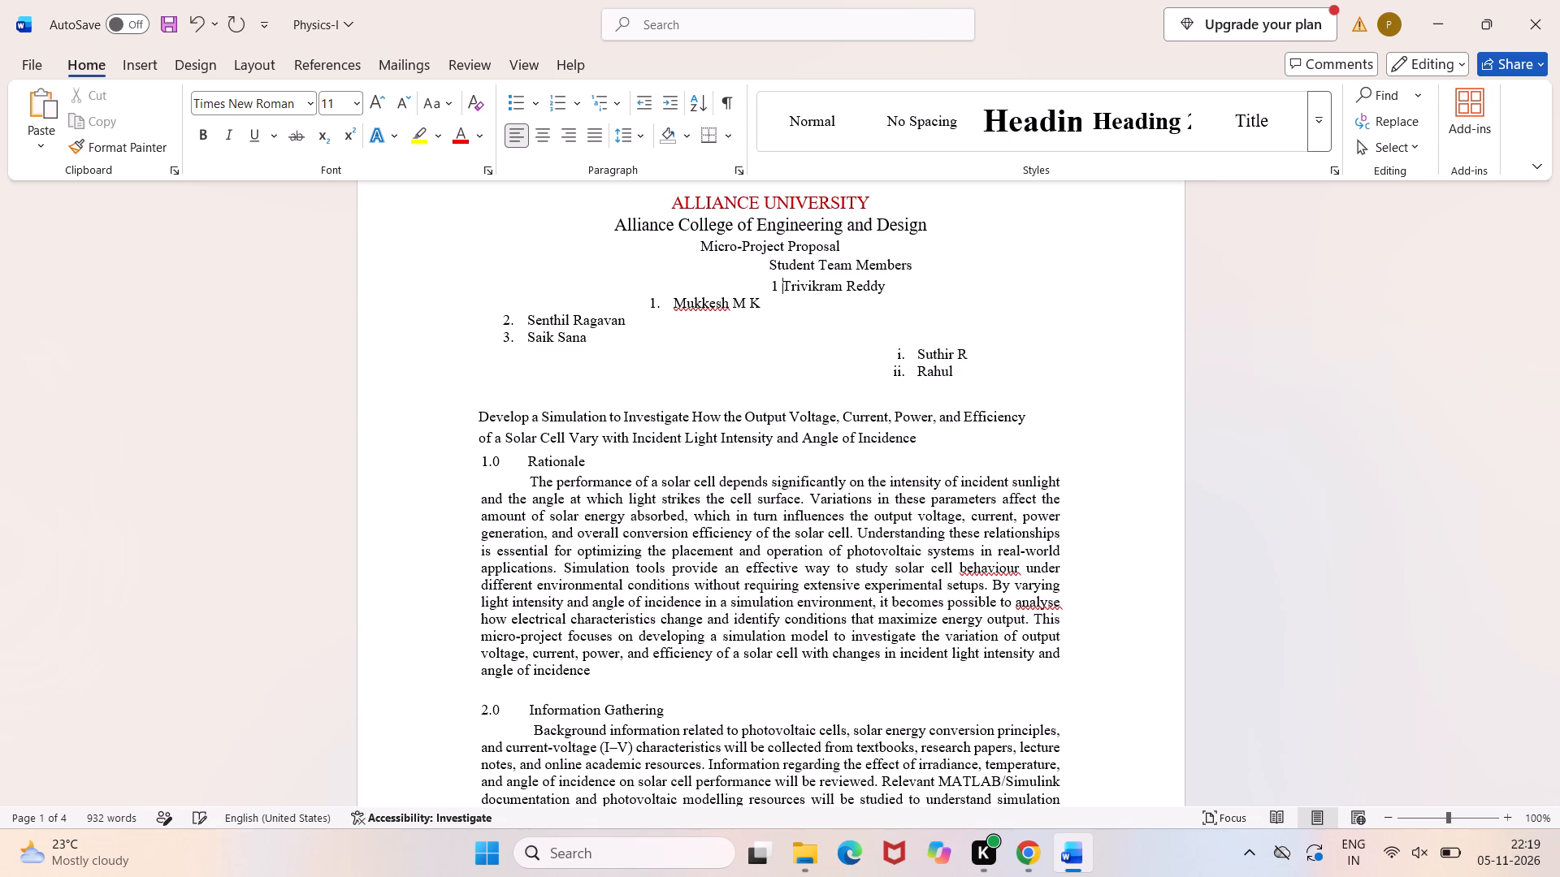
Remove the second team member's automatic numbering, align the name under the first using spaces, and number it 2 manually.
{"action": "left_click", "coordinate": [669, 309]}
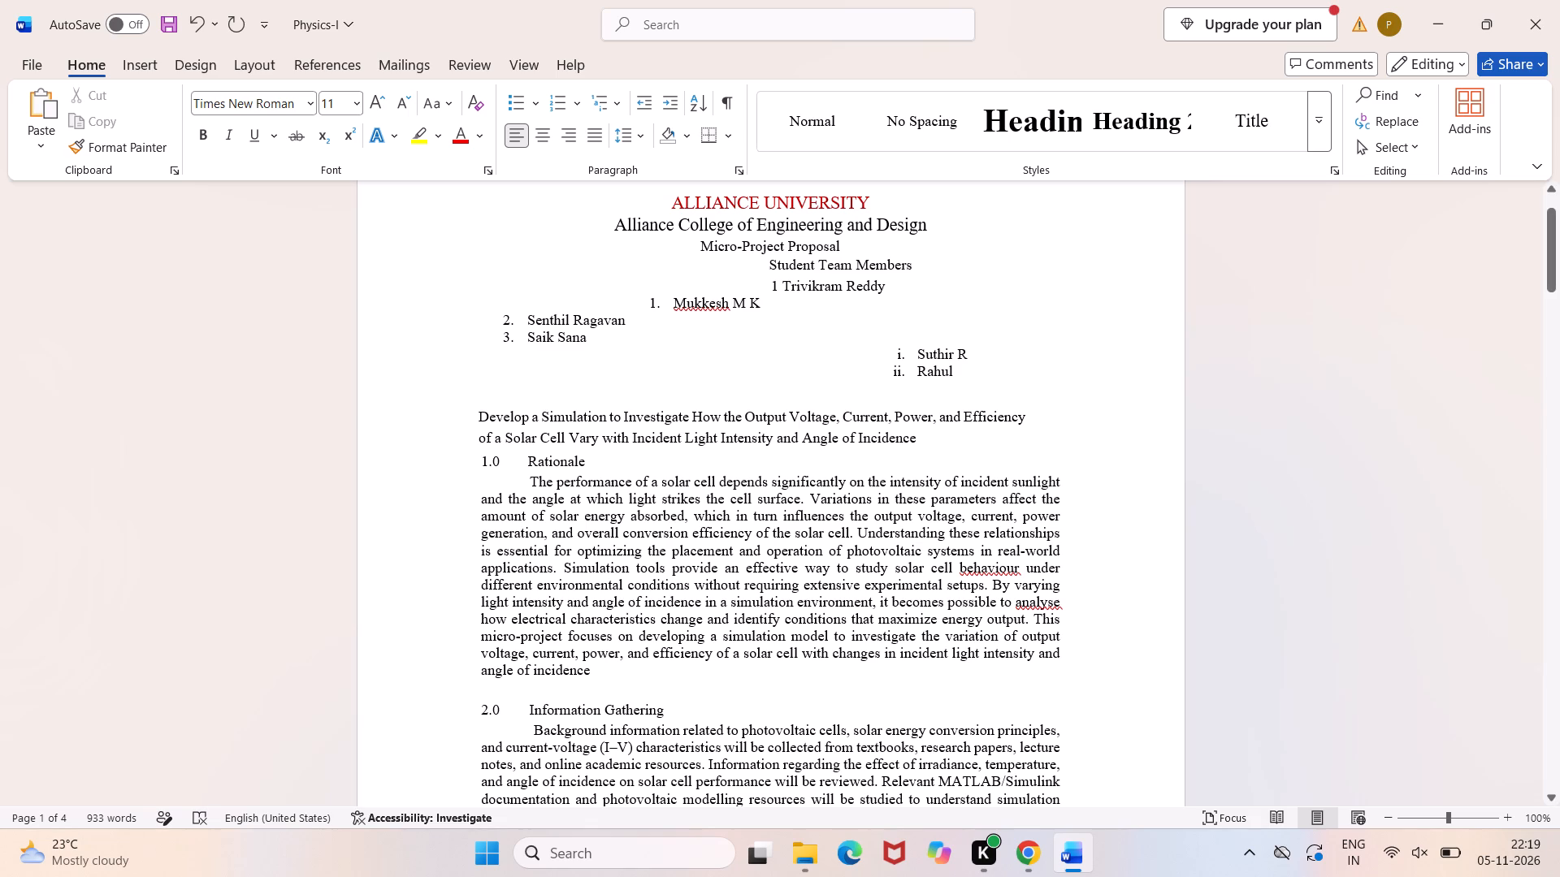
{"action": "left_click", "coordinate": [661, 305]}
{"action": "key", "text": "BackSpace"}
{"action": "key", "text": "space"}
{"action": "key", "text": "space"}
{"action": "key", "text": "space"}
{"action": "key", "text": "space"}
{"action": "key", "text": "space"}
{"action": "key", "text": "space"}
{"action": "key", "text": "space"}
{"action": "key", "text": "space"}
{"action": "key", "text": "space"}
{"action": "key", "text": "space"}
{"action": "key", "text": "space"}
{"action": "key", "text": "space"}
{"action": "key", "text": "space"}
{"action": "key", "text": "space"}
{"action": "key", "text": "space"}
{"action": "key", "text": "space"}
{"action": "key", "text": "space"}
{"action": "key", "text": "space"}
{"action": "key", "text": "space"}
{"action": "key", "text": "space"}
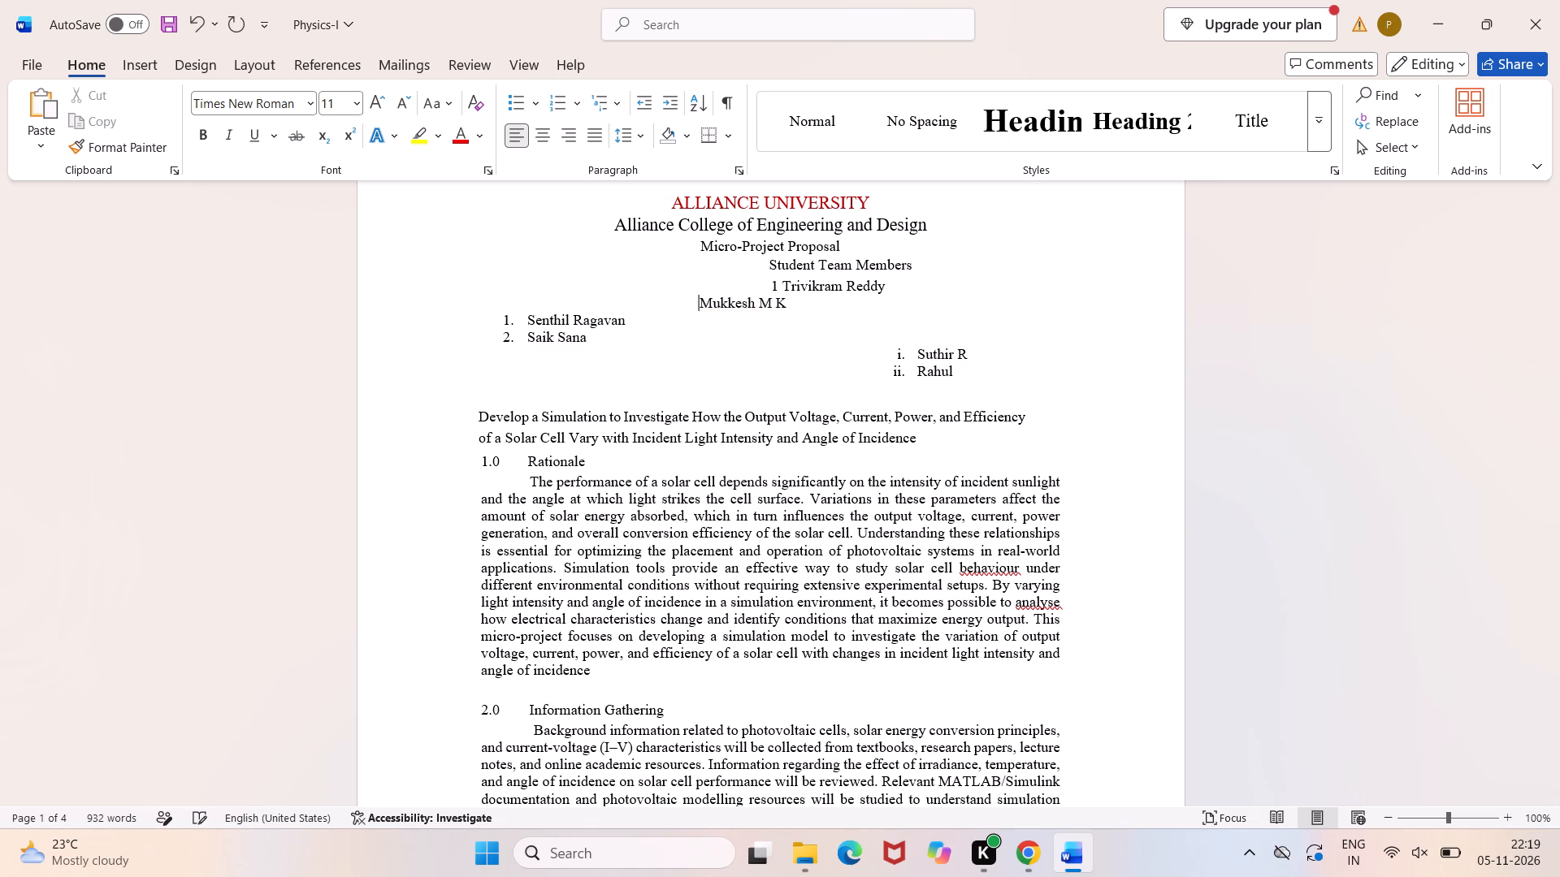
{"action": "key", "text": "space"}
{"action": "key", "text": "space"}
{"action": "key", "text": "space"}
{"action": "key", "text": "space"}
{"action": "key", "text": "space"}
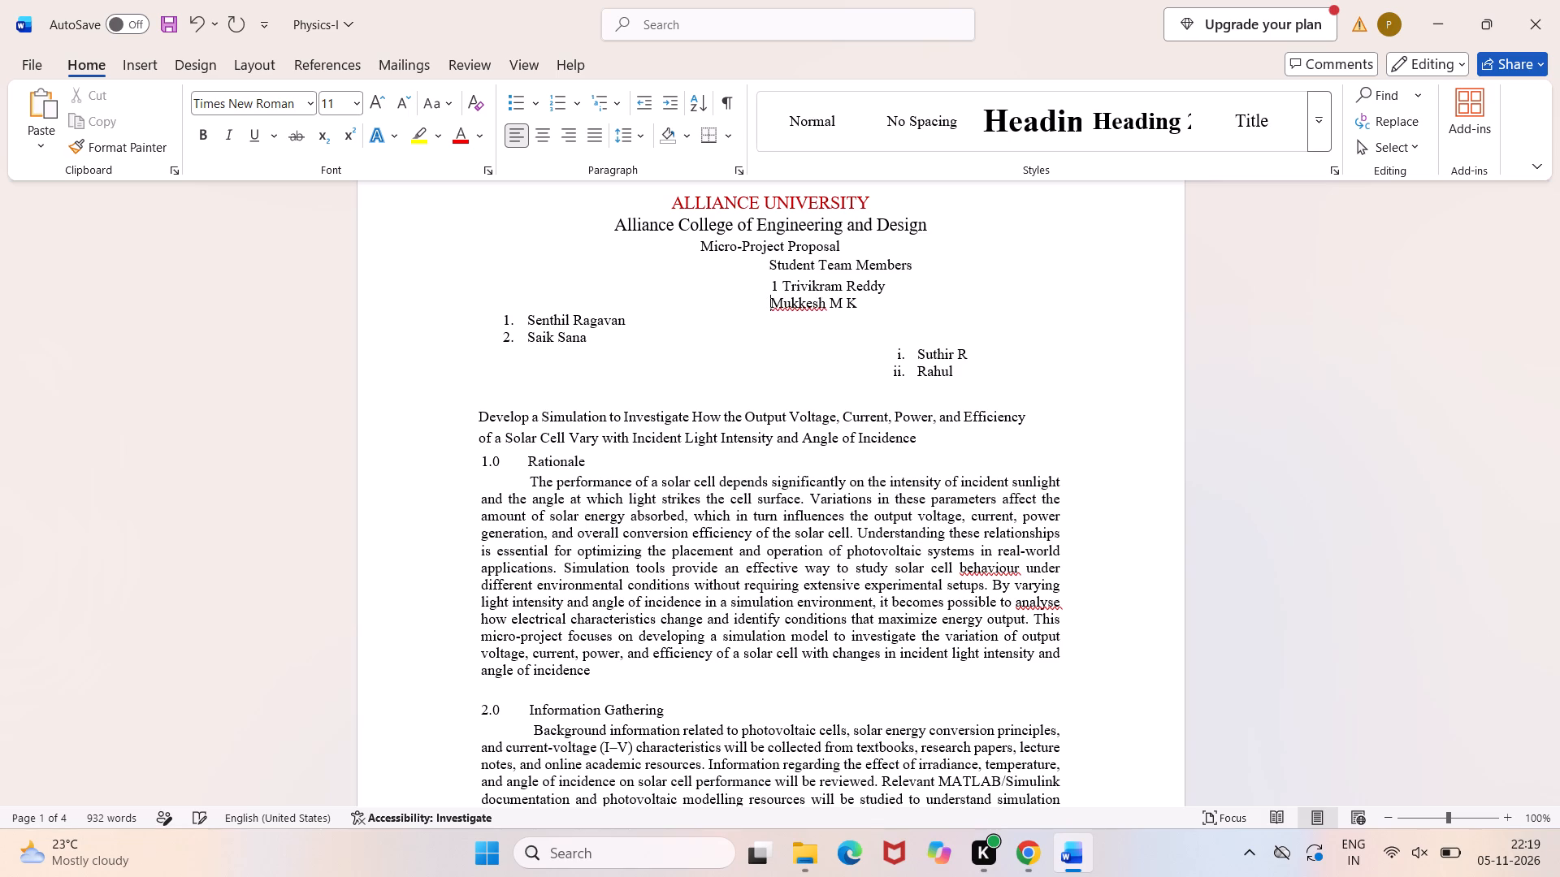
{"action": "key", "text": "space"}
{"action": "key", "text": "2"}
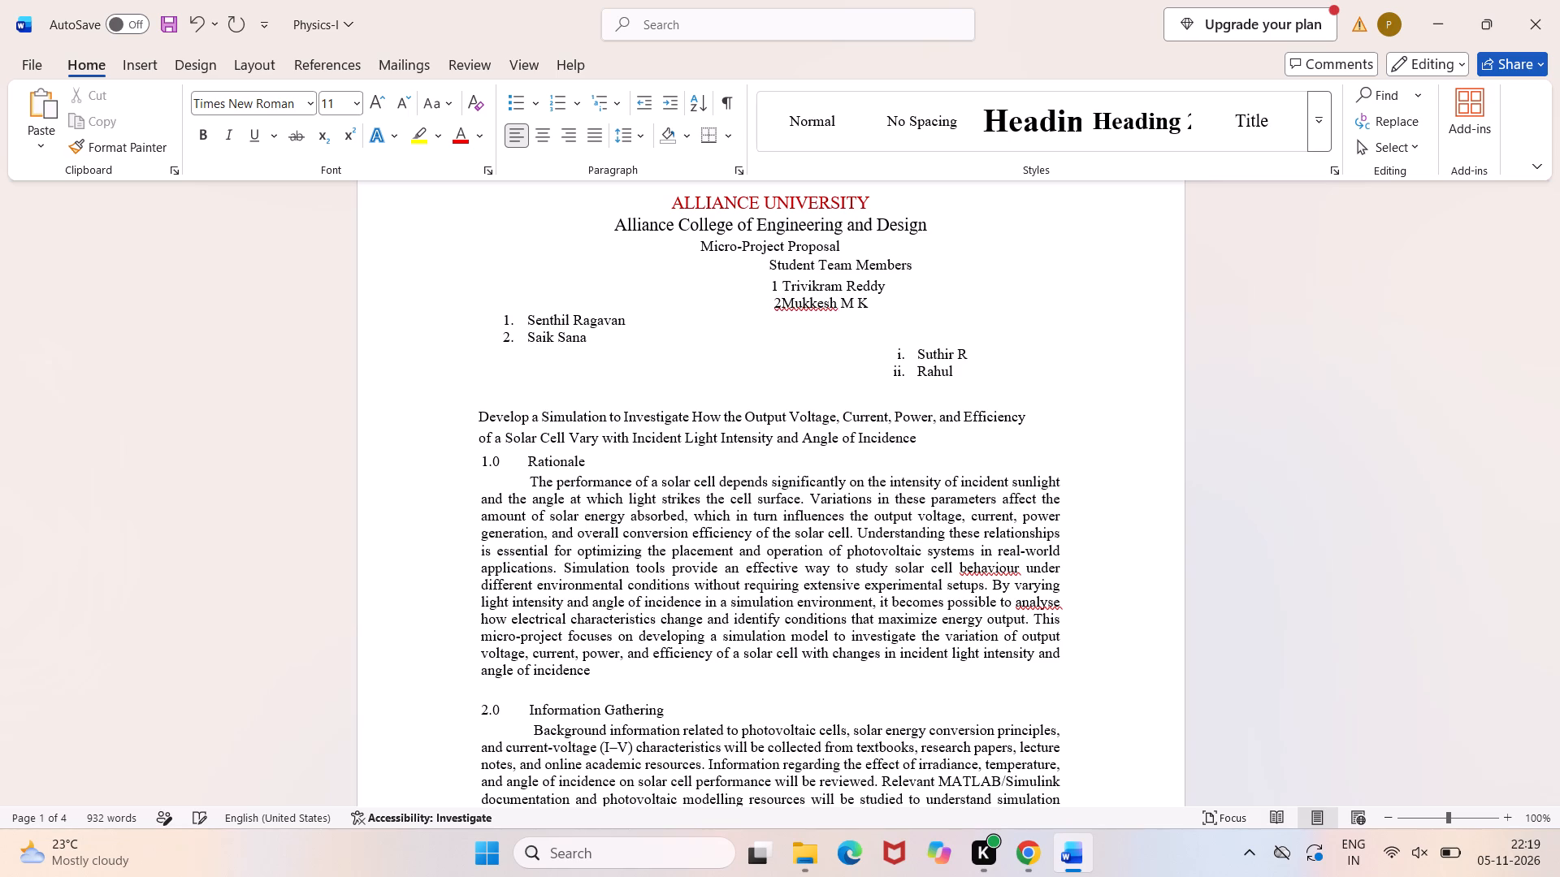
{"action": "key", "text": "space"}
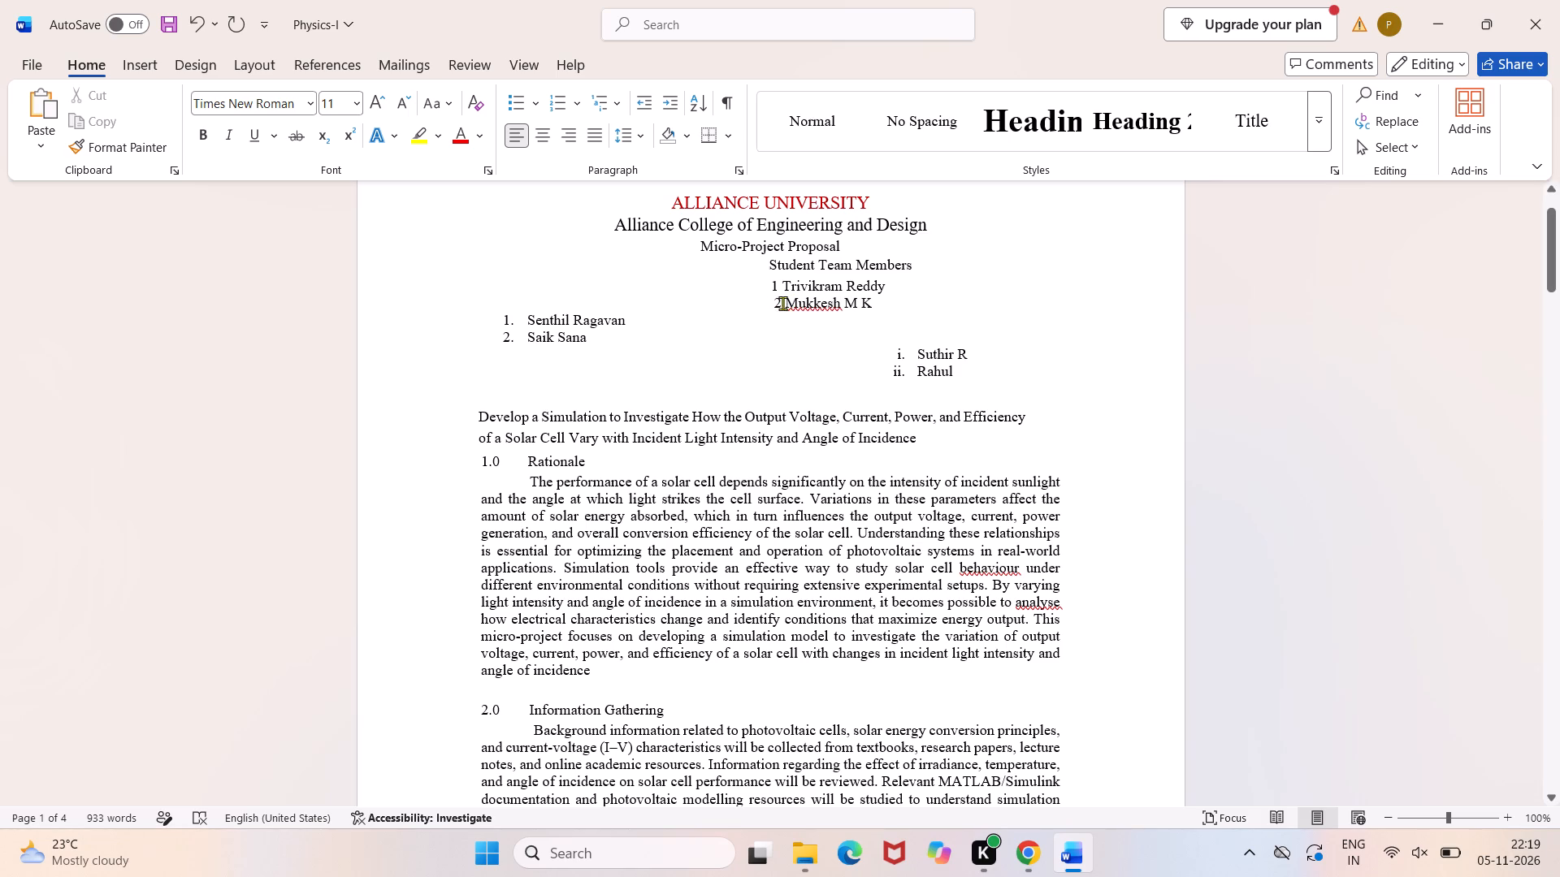
{"action": "left_click", "coordinate": [776, 301]}
{"action": "key", "text": "BackSpace"}
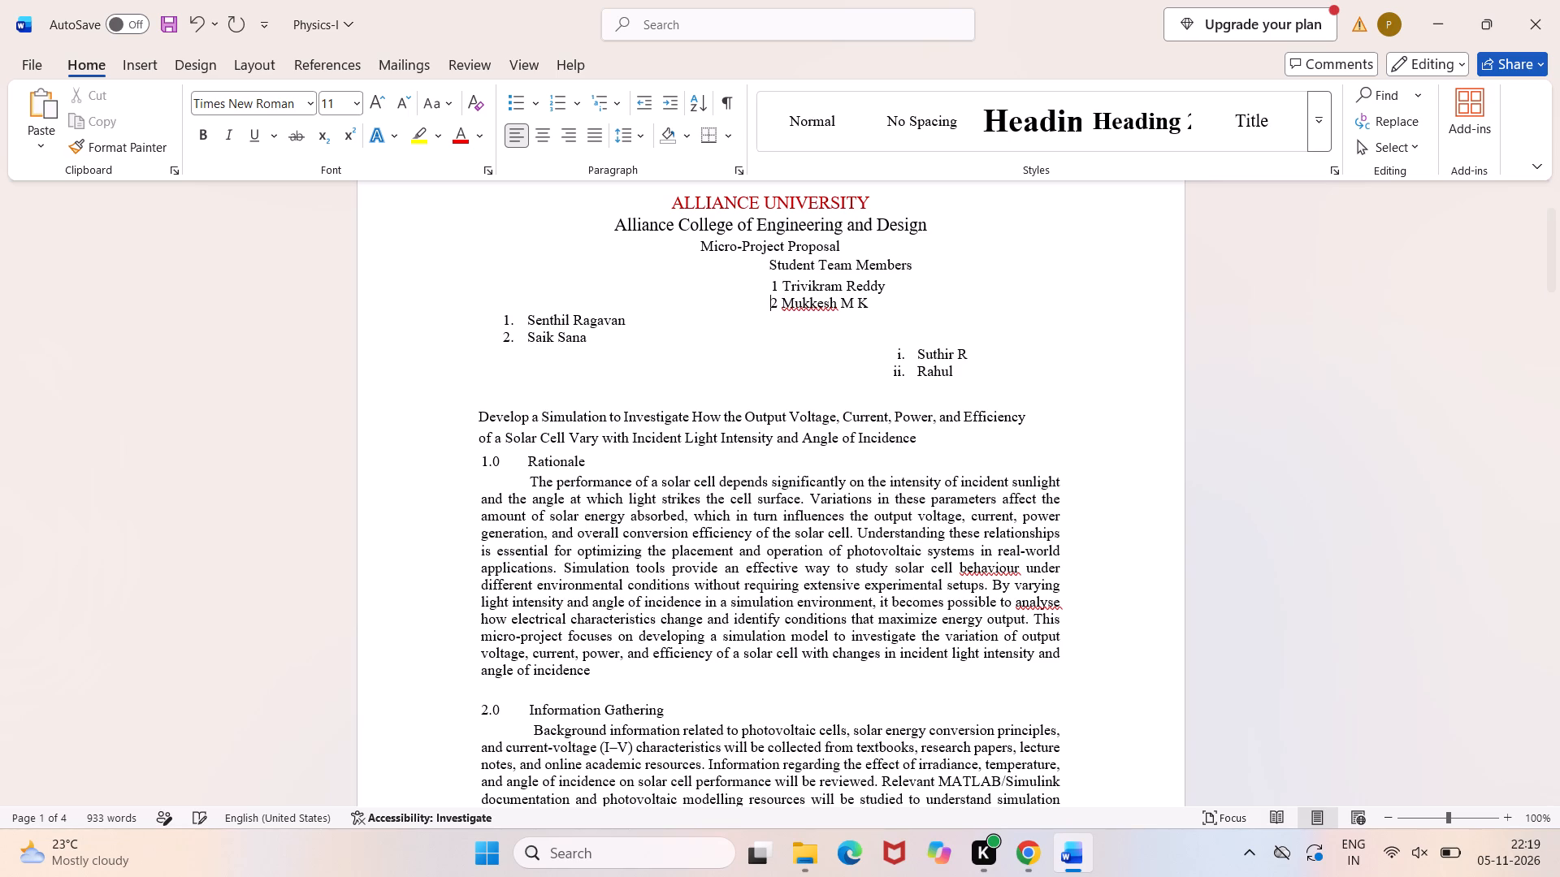
Remove the third team member's automatic numbering, align the name under the second using spaces, and number it 3 manually.
{"action": "left_click", "coordinate": [513, 317]}
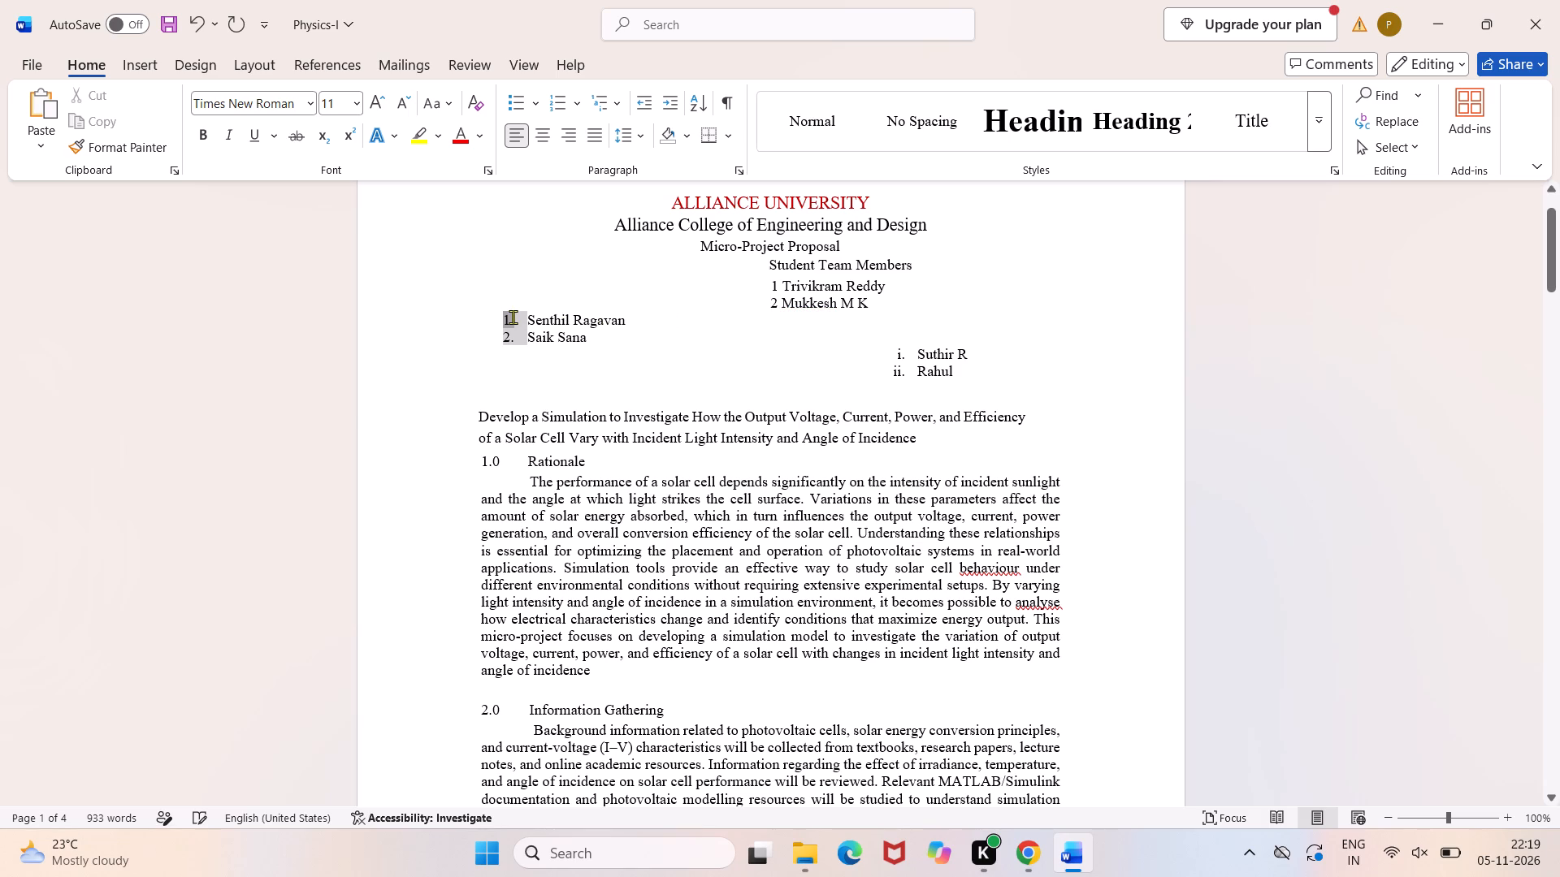
{"action": "key", "text": "BackSpace"}
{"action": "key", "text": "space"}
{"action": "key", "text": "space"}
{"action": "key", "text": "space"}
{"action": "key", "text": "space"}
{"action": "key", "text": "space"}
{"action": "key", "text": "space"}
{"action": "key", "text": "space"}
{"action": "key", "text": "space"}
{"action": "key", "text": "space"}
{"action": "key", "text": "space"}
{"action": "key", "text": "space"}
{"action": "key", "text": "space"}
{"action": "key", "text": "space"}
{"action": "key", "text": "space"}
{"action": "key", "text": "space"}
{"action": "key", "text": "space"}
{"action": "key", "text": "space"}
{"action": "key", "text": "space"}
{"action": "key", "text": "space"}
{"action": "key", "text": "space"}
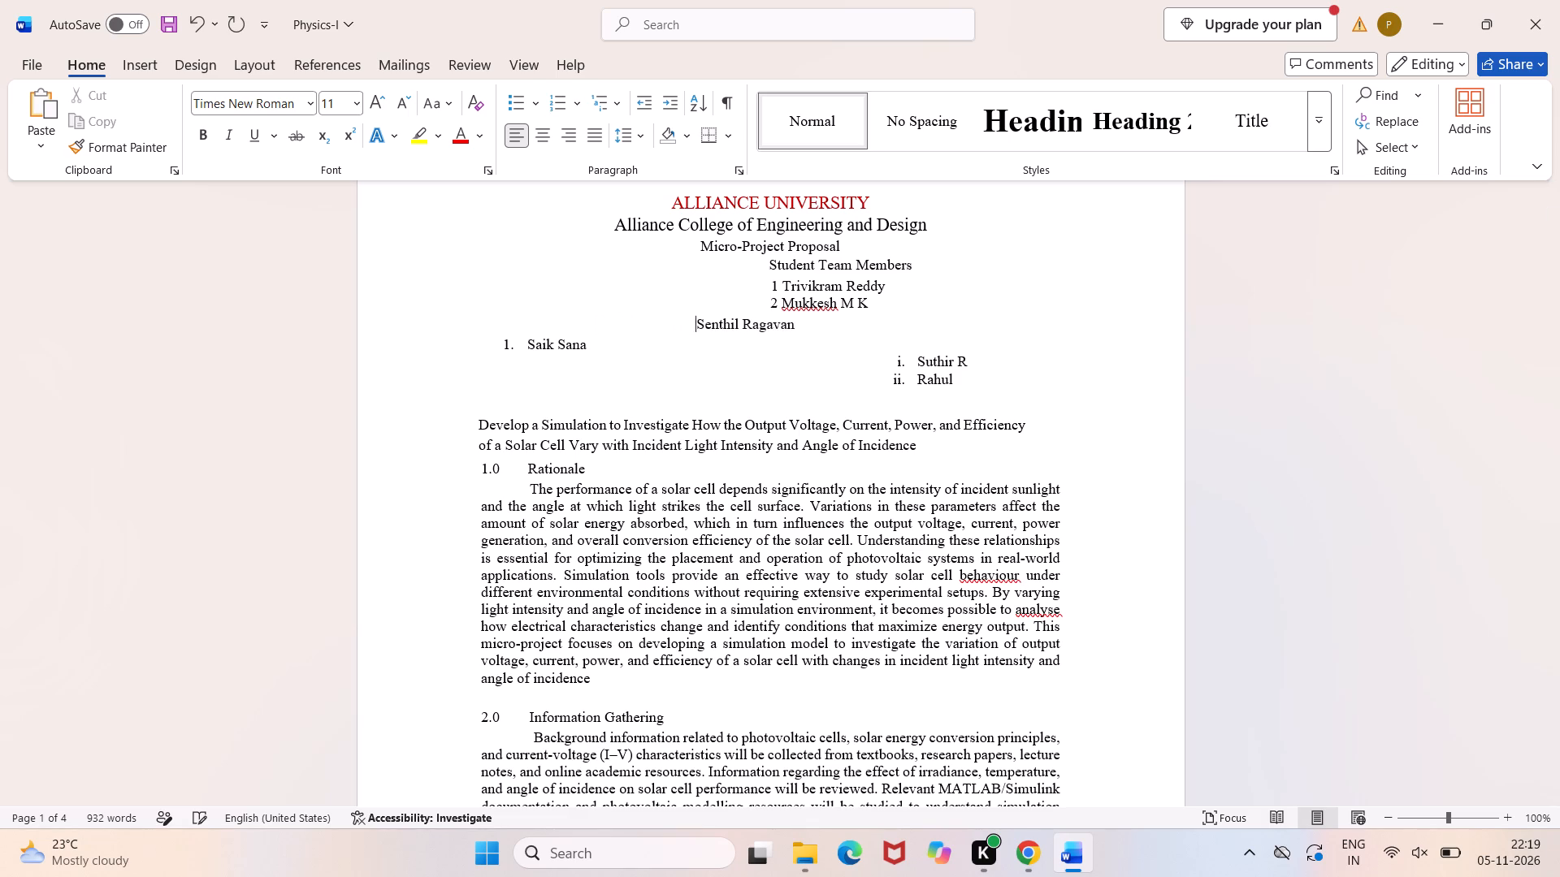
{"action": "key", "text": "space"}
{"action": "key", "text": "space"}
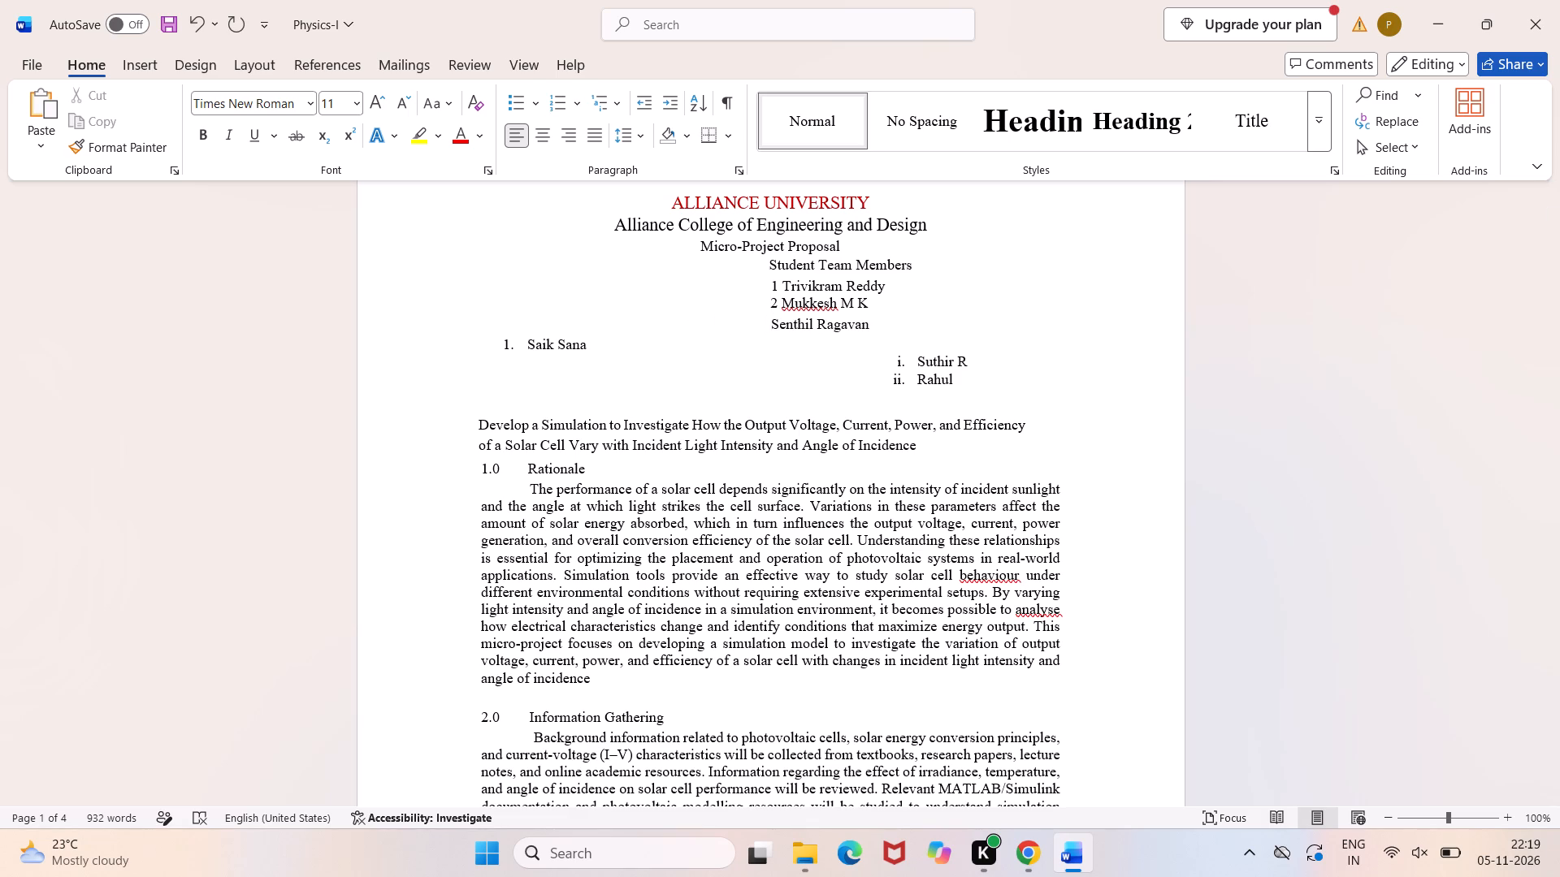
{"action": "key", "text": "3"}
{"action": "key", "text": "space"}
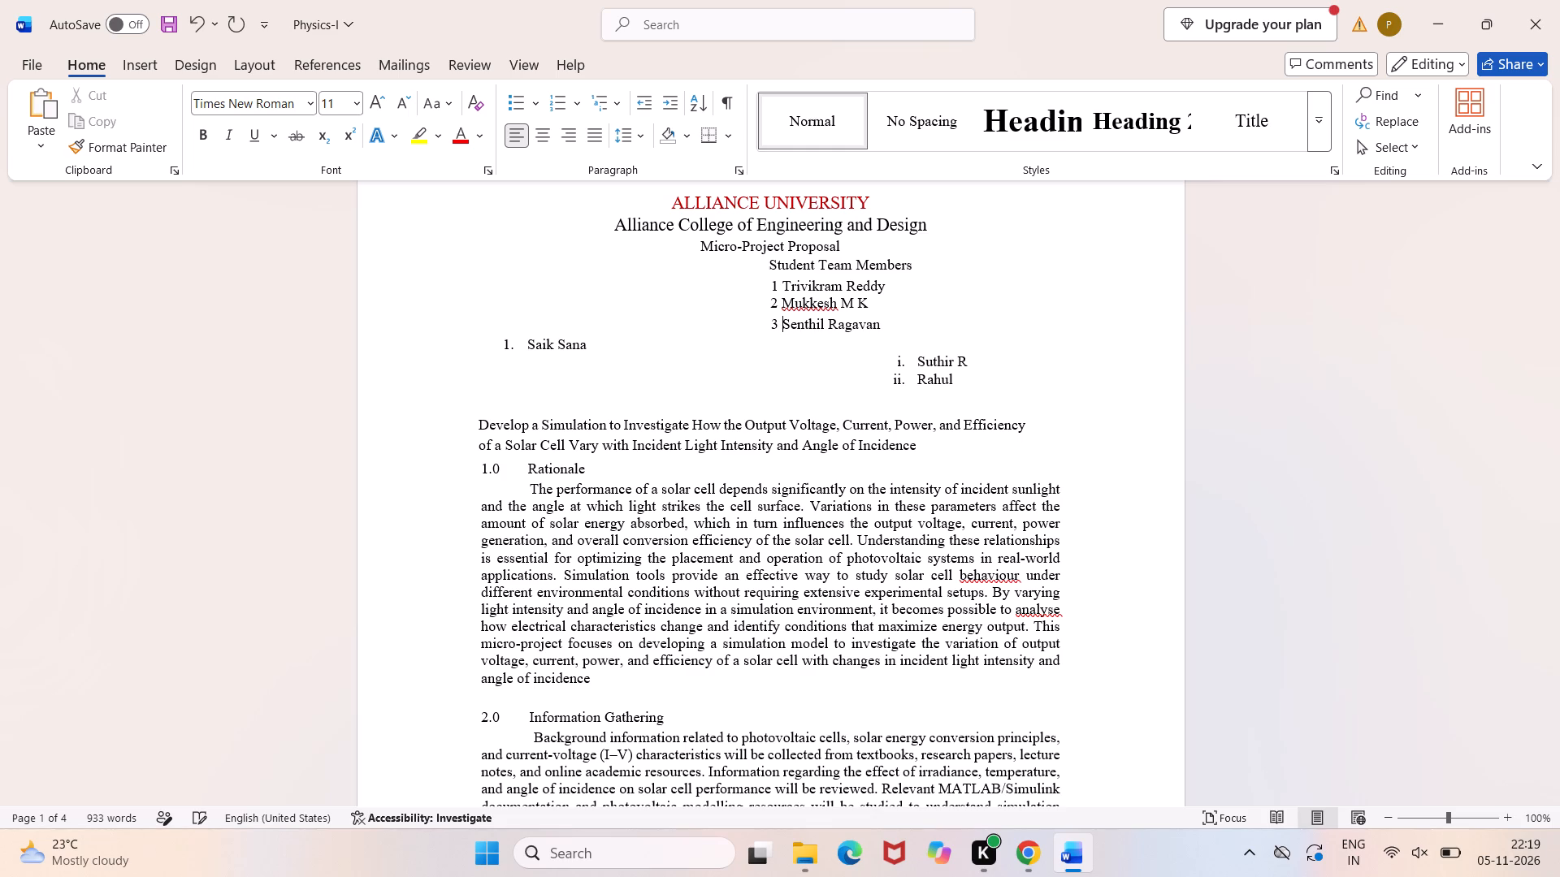
Remove the fourth team member's automatic numbering, align the name under the third using spaces, and number it 4 manually.
{"action": "left_click", "coordinate": [511, 343]}
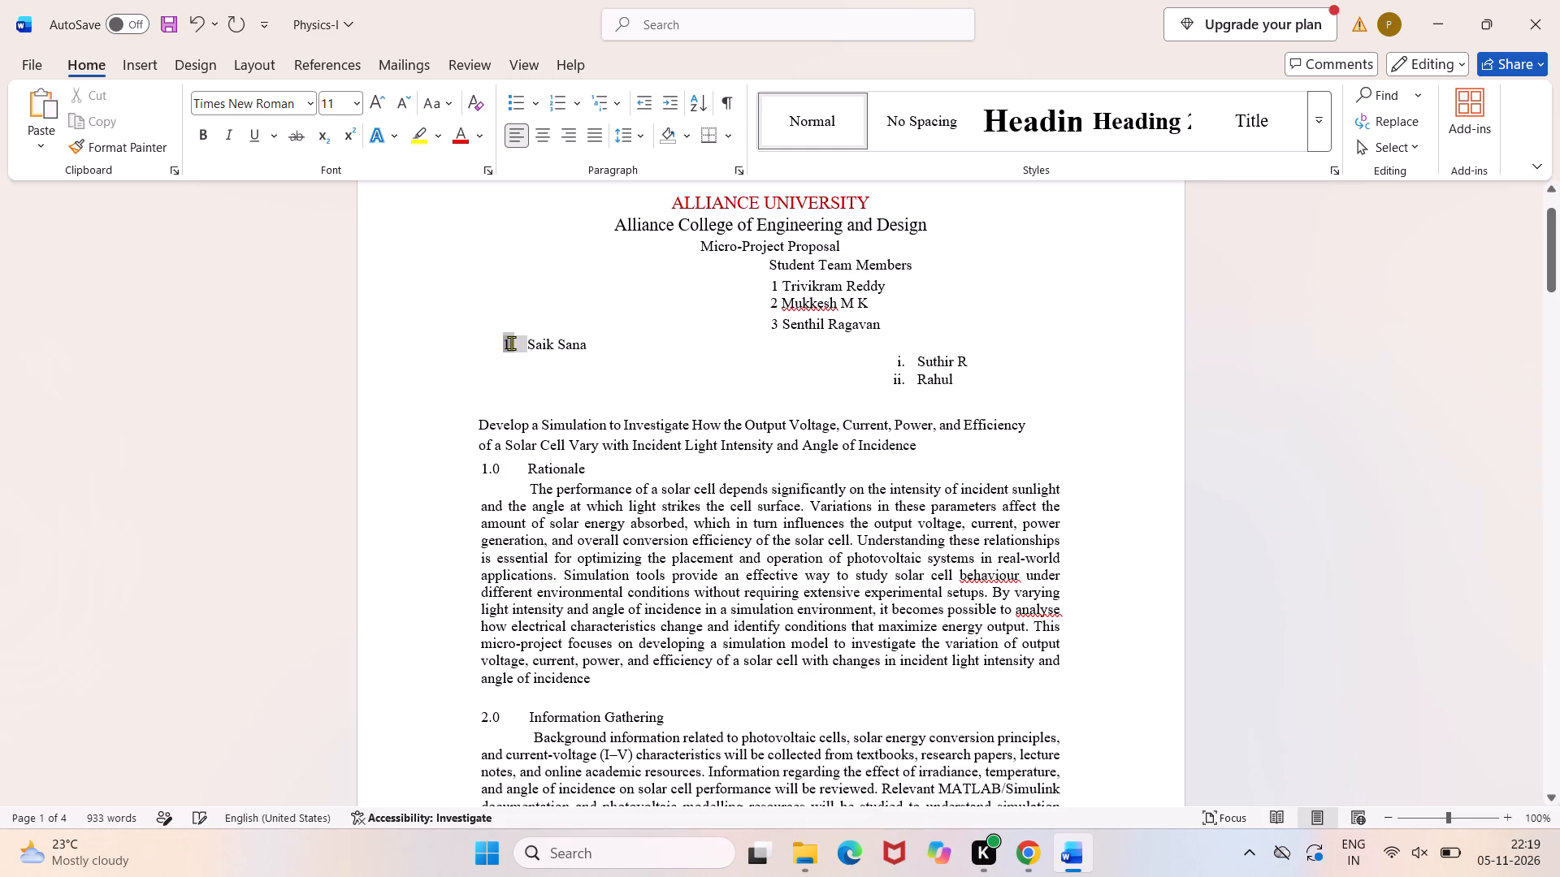
{"action": "key", "text": "BackSpace"}
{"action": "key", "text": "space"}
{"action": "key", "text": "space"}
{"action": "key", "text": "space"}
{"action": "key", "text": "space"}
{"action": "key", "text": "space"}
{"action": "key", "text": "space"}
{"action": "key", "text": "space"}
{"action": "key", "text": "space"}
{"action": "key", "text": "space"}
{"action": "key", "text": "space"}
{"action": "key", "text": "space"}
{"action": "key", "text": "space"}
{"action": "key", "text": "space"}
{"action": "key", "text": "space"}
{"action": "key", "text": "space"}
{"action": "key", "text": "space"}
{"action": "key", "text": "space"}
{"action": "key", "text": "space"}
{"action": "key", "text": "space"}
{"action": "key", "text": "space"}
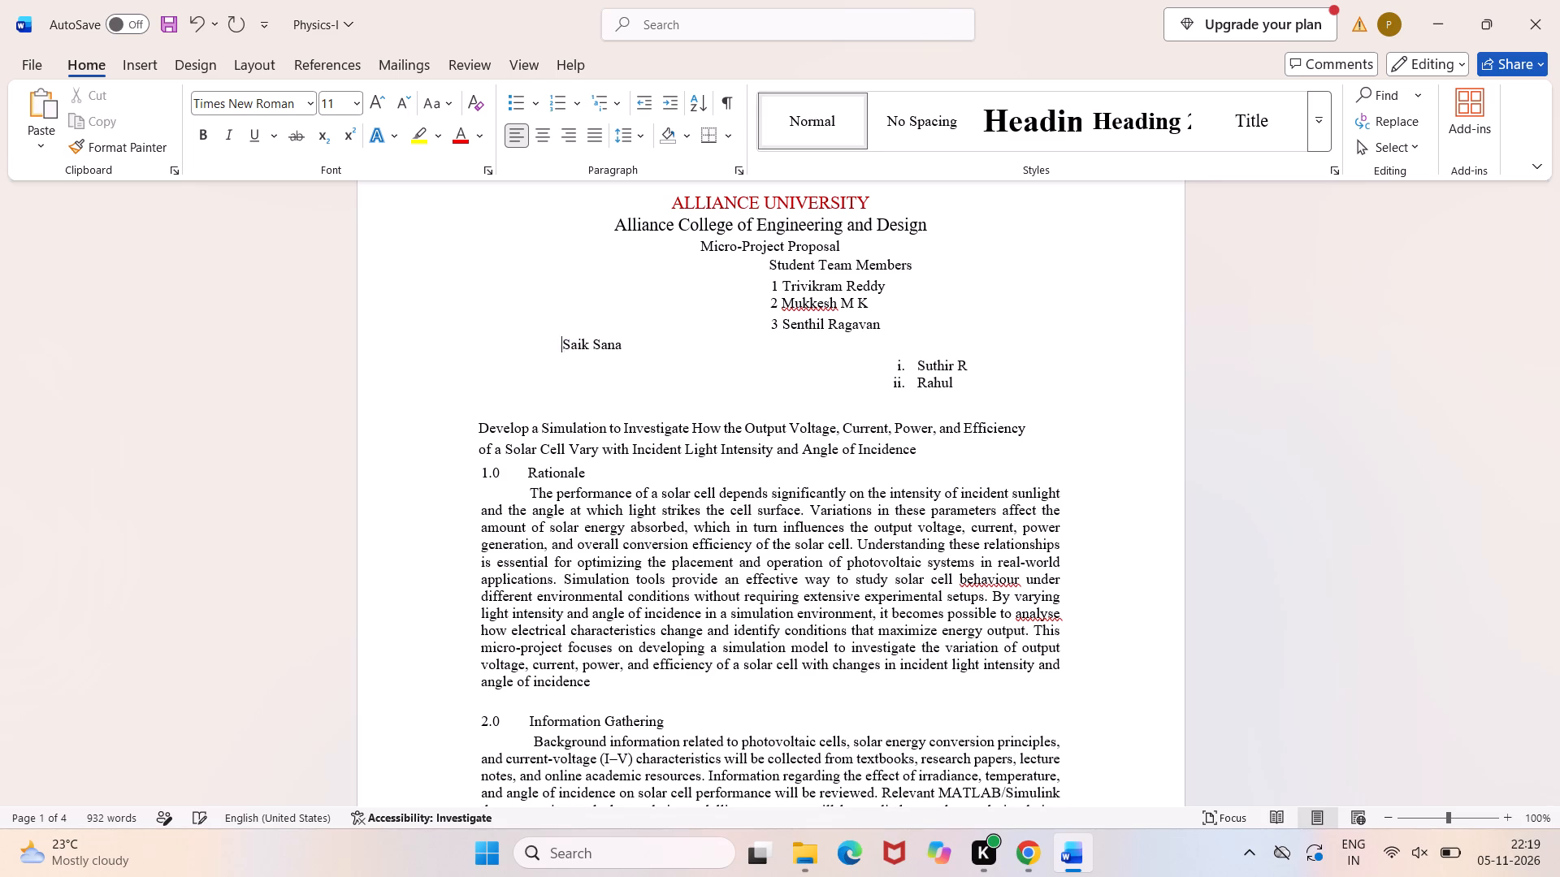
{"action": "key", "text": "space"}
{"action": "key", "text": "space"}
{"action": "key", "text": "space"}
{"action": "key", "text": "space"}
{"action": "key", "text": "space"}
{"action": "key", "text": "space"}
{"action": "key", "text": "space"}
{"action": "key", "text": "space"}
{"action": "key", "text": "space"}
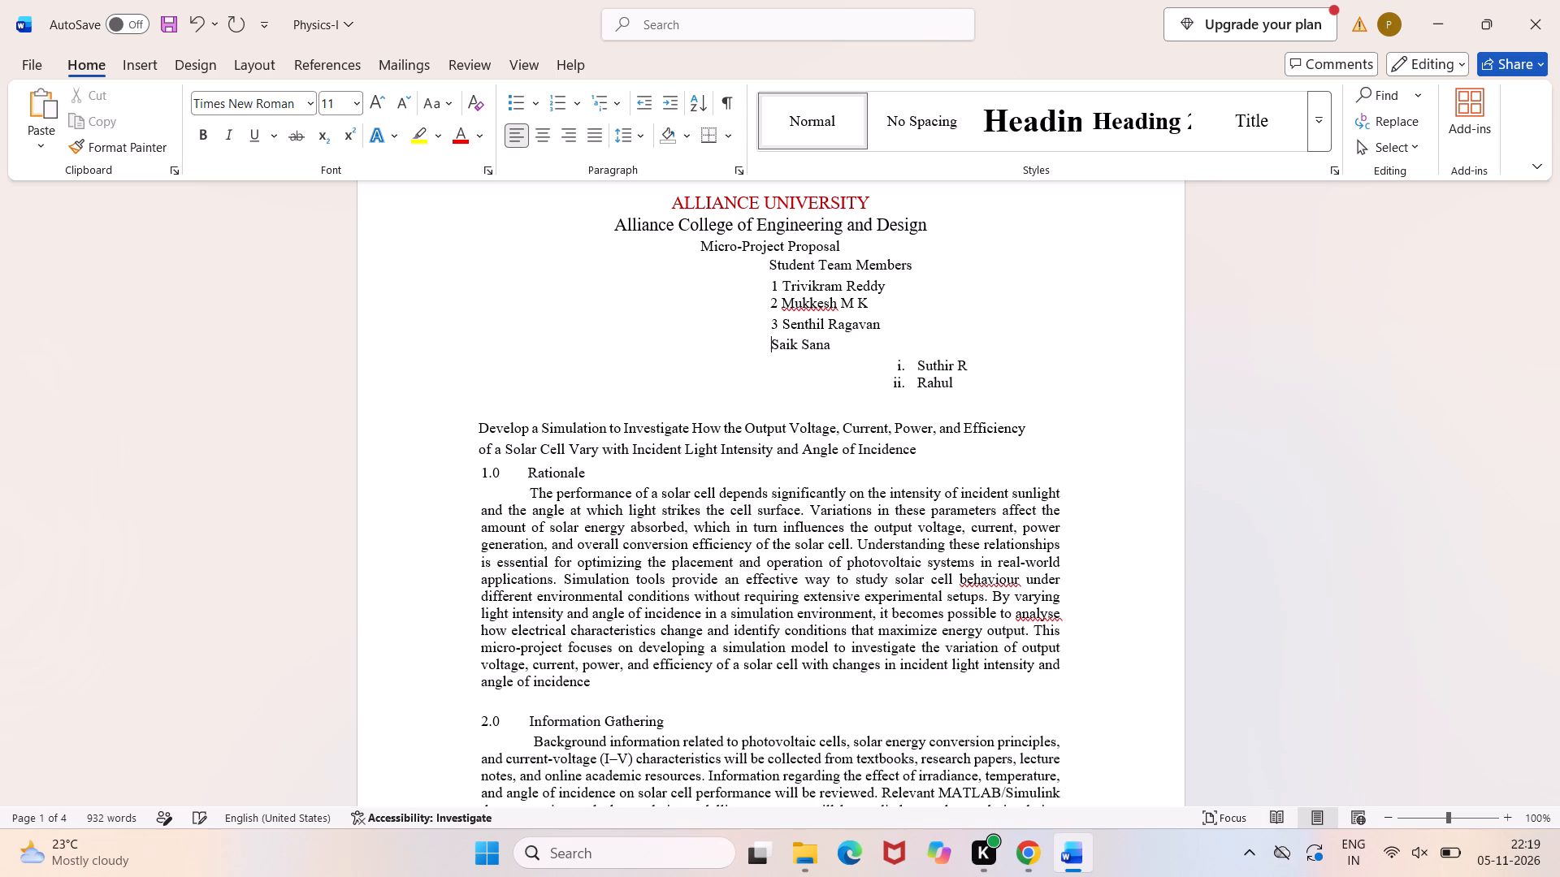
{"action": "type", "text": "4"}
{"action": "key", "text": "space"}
Remove the fifth team member's automatic numbering and indent, align the name under the fourth using spaces, and number it 5 manually.
{"action": "left_click", "coordinate": [906, 364]}
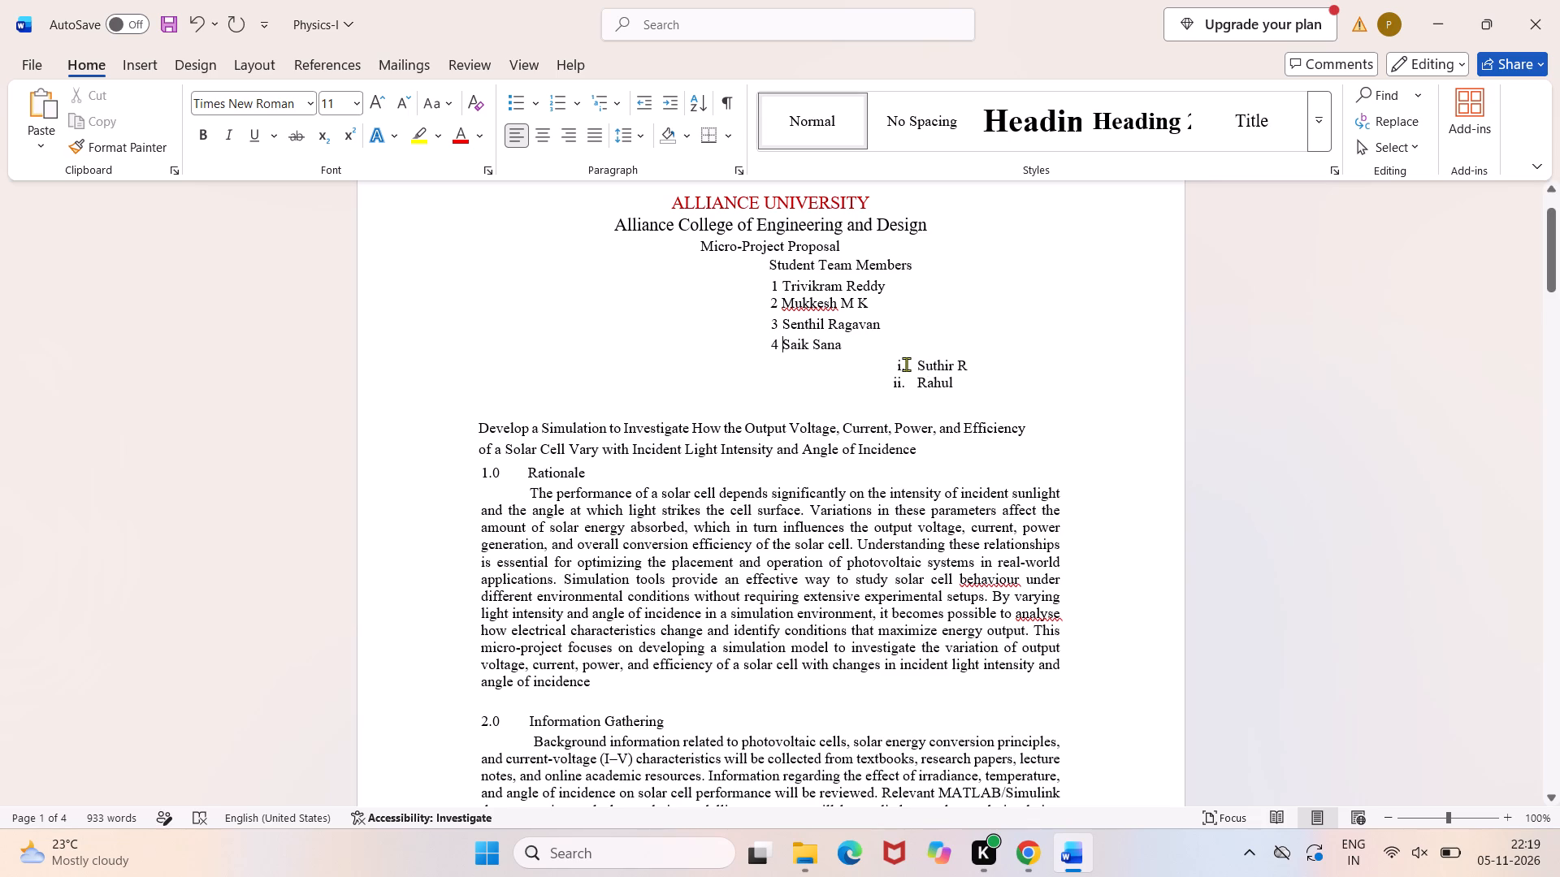
{"action": "key", "text": "BackSpace"}
{"action": "key", "text": "BackSpace"}
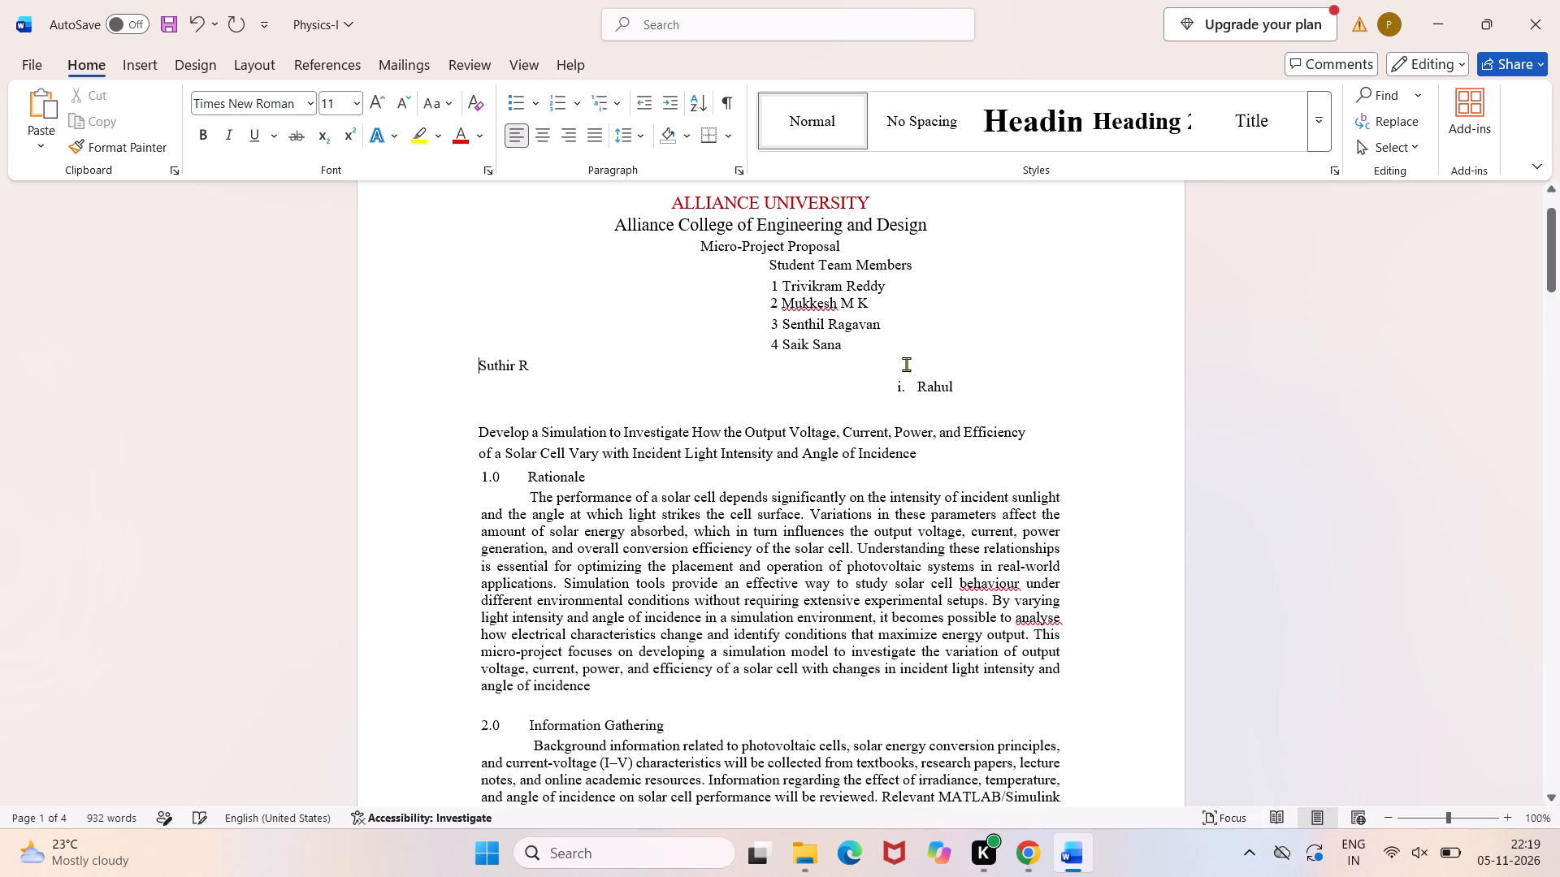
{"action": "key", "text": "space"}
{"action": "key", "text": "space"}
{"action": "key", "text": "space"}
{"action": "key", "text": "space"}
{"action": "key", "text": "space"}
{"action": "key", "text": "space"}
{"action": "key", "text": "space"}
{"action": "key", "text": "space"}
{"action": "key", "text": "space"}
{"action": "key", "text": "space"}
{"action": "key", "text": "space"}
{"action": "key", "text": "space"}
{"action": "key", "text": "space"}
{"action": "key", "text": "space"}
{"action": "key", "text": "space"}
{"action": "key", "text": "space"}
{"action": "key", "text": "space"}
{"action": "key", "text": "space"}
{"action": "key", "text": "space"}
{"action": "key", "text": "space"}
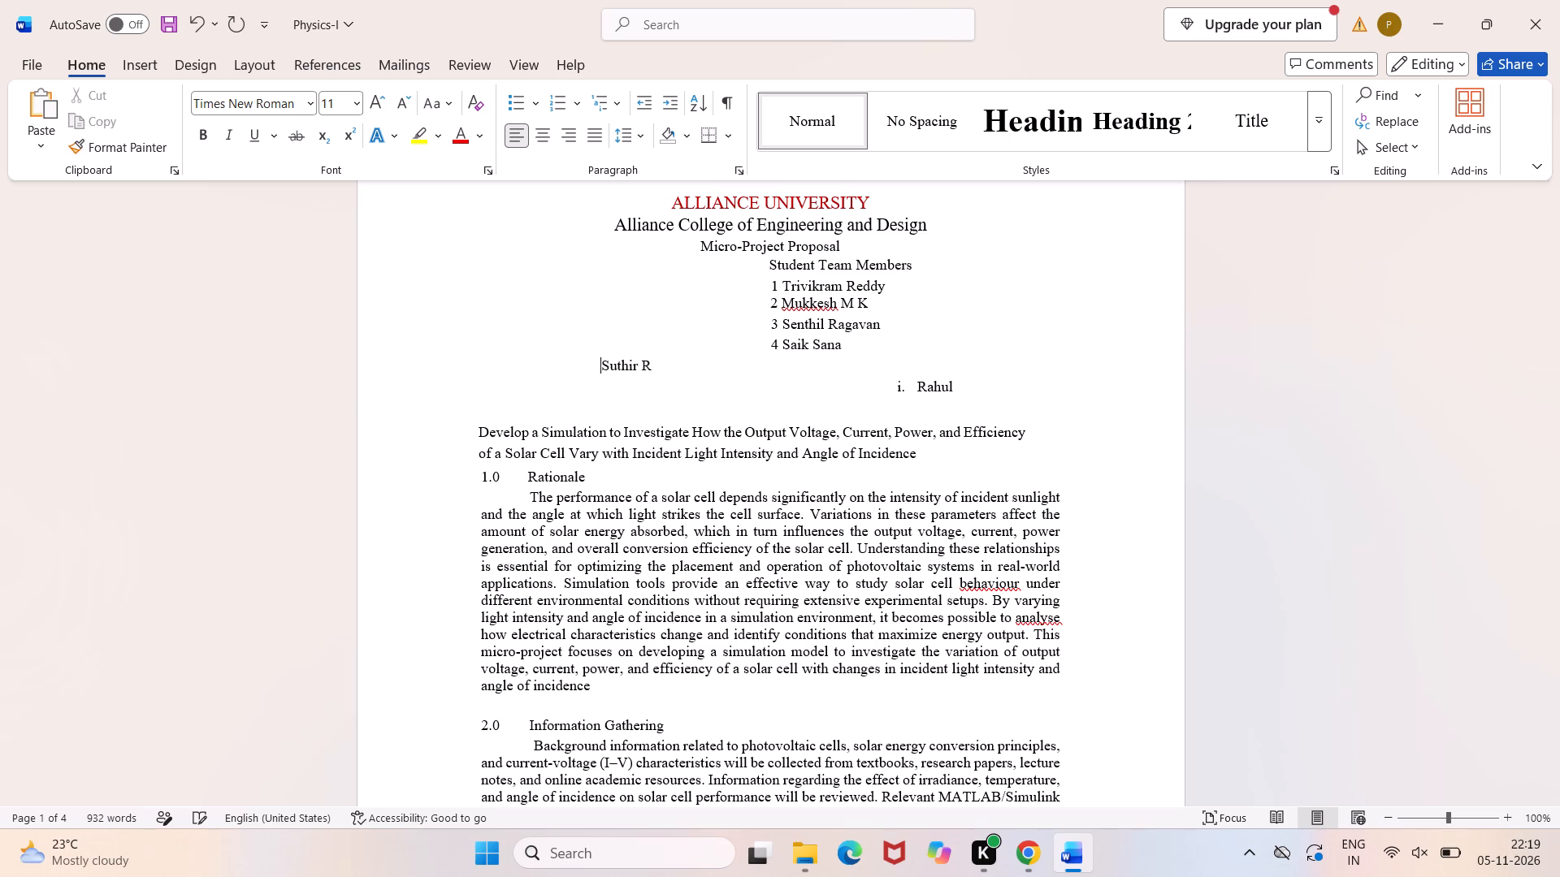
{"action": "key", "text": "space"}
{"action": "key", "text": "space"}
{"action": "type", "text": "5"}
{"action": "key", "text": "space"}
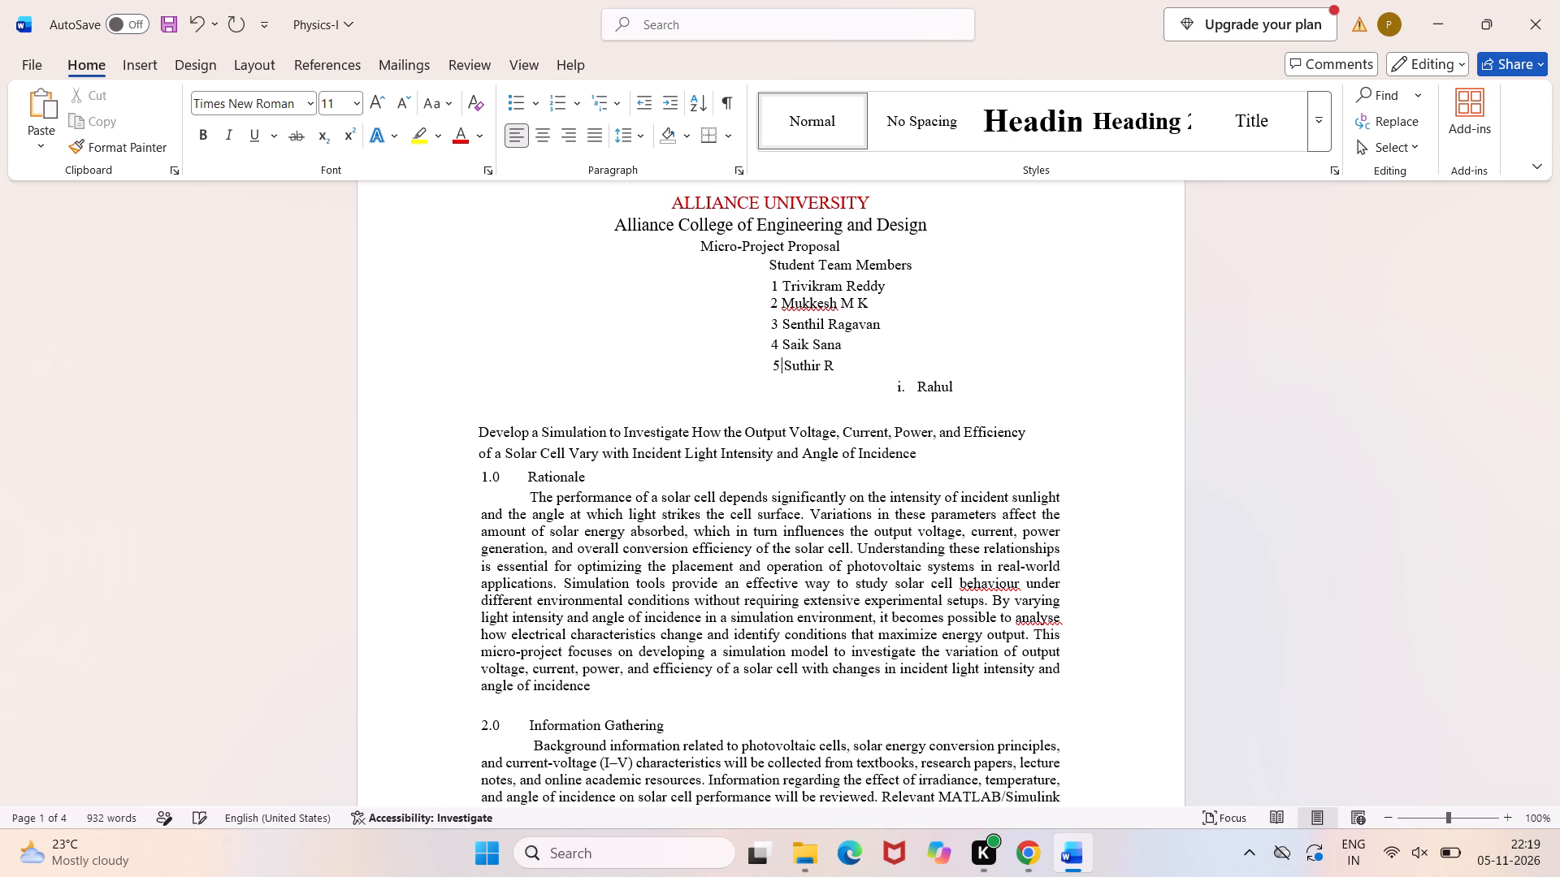
Remove the sixth team member's automatic numbering and indent, align the name under the fifth using spaces, and number it 6 manually.
{"action": "left_click", "coordinate": [912, 383]}
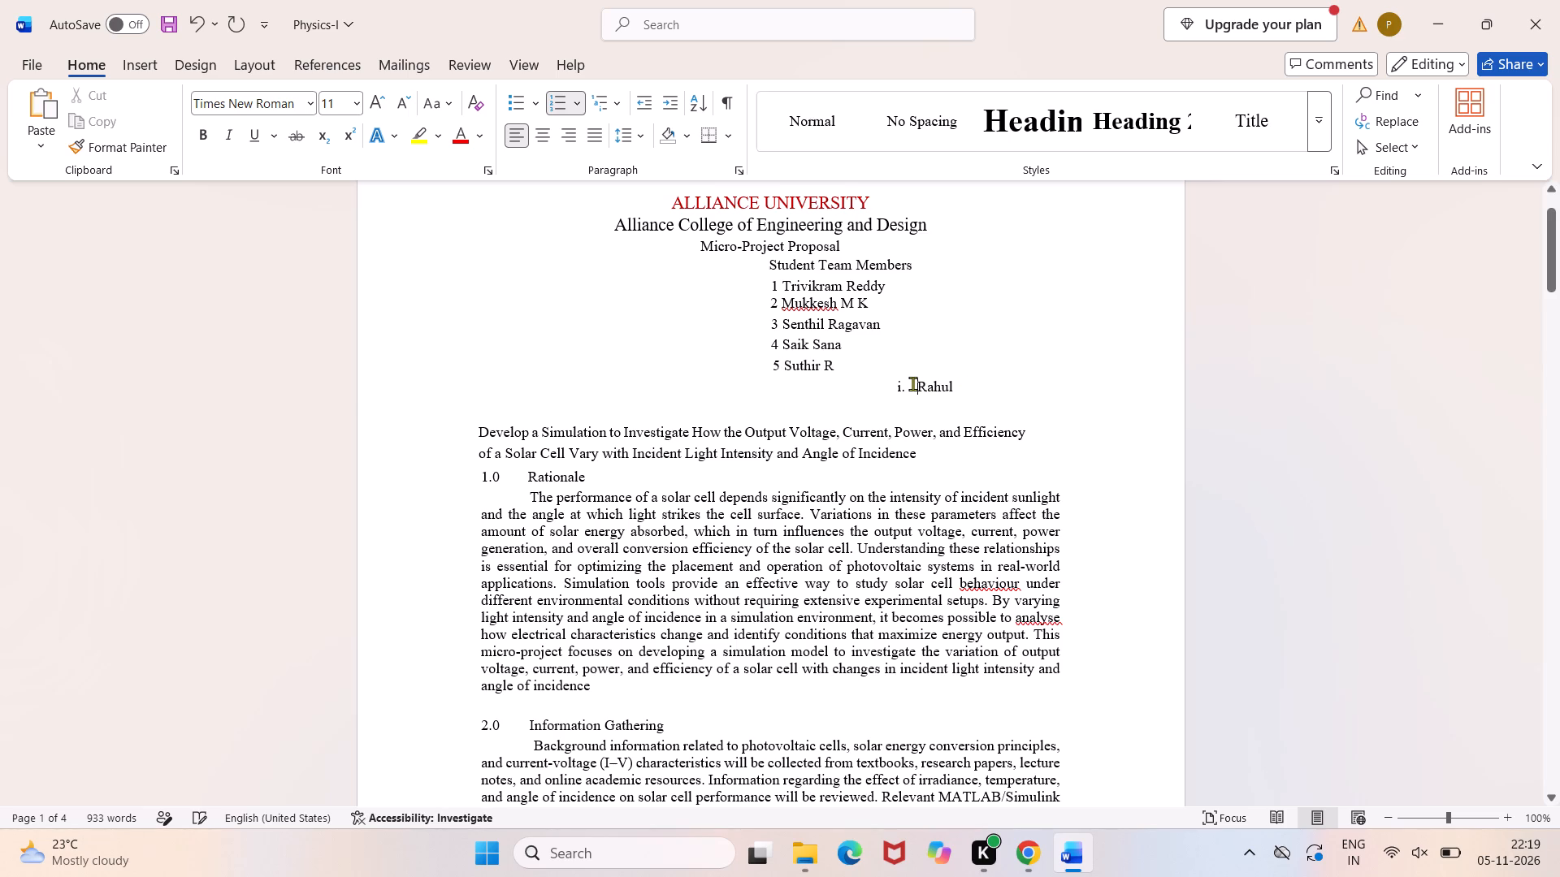
{"action": "key", "text": "BackSpace"}
{"action": "key", "text": "BackSpace"}
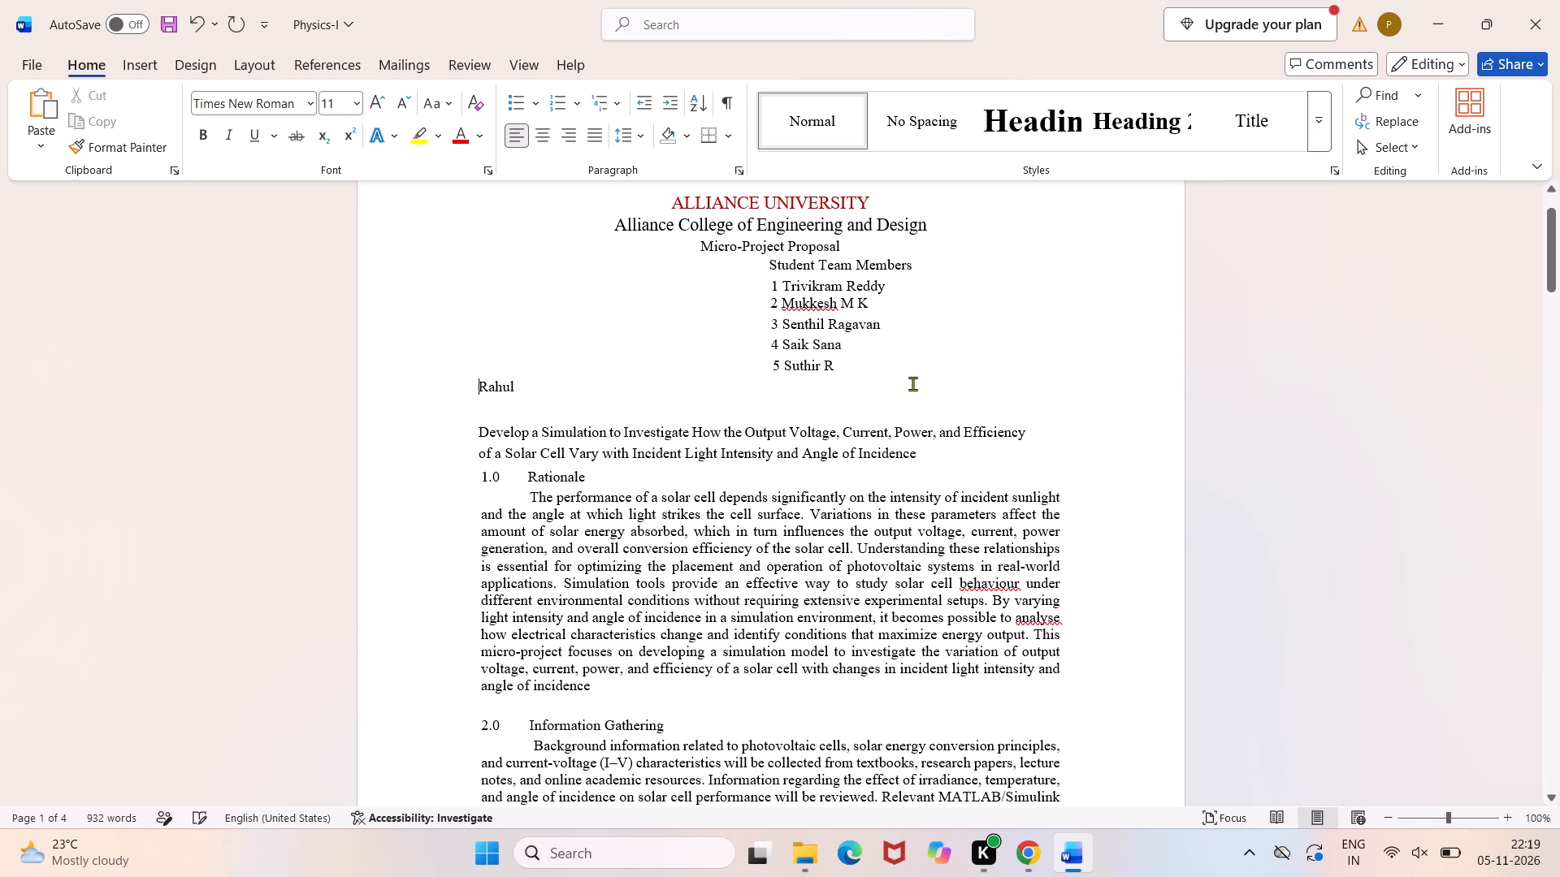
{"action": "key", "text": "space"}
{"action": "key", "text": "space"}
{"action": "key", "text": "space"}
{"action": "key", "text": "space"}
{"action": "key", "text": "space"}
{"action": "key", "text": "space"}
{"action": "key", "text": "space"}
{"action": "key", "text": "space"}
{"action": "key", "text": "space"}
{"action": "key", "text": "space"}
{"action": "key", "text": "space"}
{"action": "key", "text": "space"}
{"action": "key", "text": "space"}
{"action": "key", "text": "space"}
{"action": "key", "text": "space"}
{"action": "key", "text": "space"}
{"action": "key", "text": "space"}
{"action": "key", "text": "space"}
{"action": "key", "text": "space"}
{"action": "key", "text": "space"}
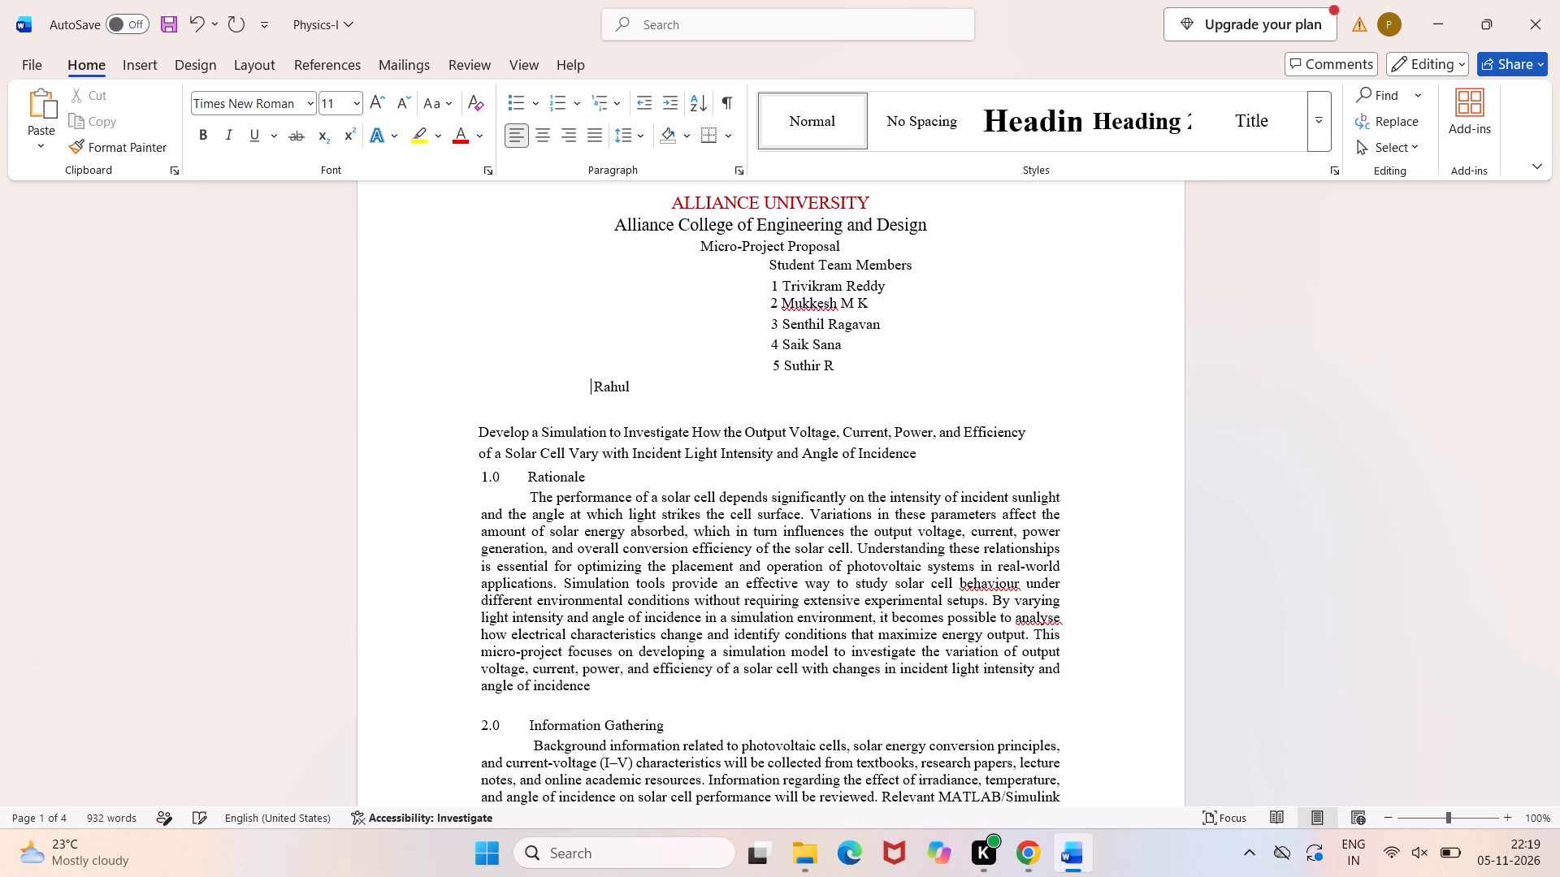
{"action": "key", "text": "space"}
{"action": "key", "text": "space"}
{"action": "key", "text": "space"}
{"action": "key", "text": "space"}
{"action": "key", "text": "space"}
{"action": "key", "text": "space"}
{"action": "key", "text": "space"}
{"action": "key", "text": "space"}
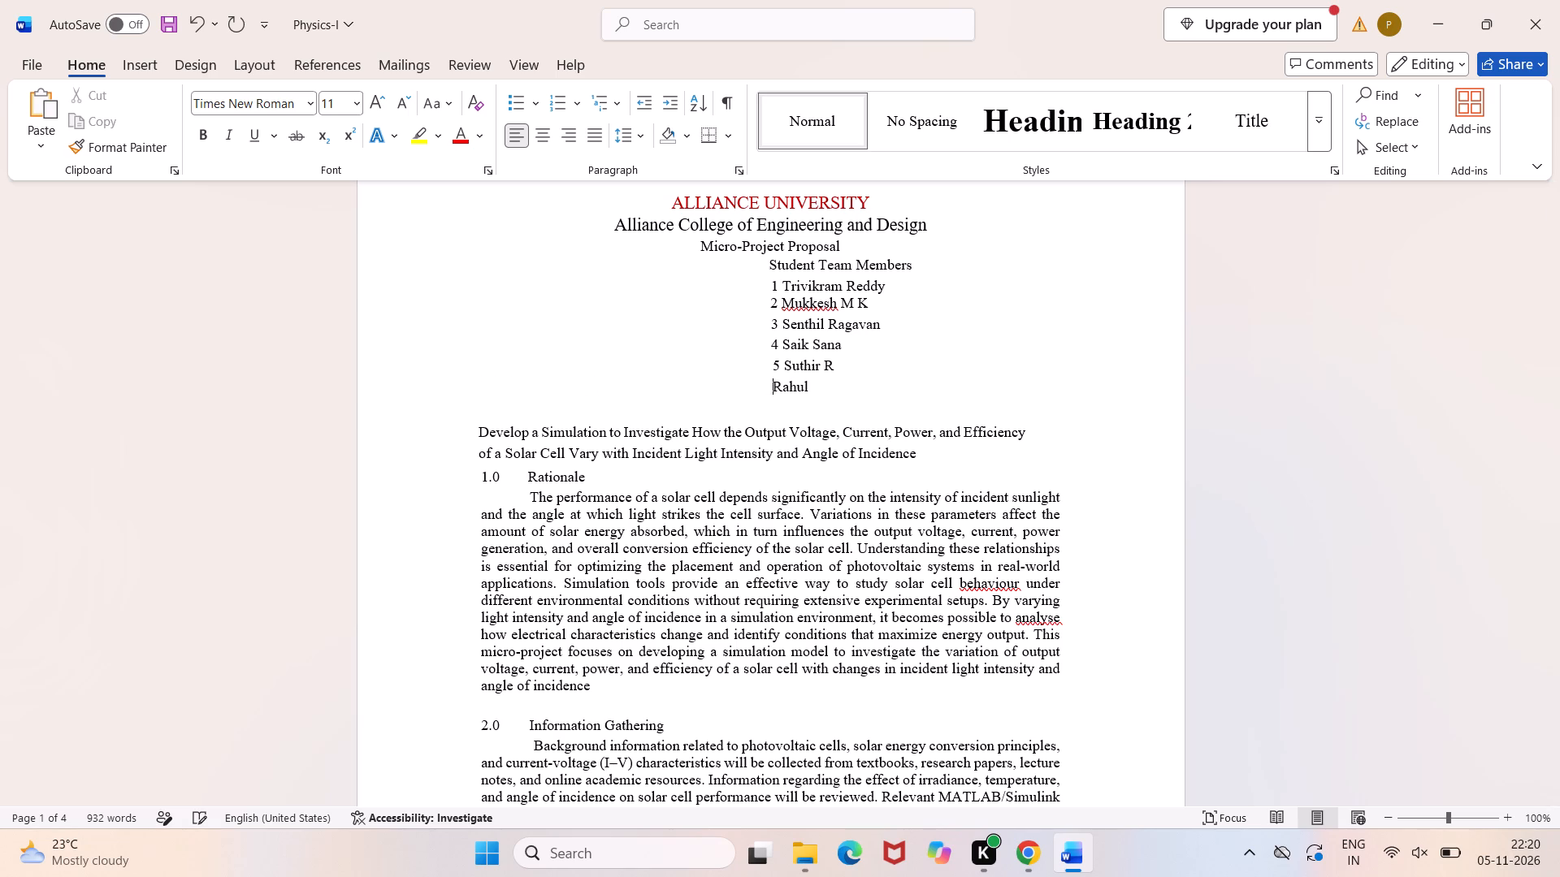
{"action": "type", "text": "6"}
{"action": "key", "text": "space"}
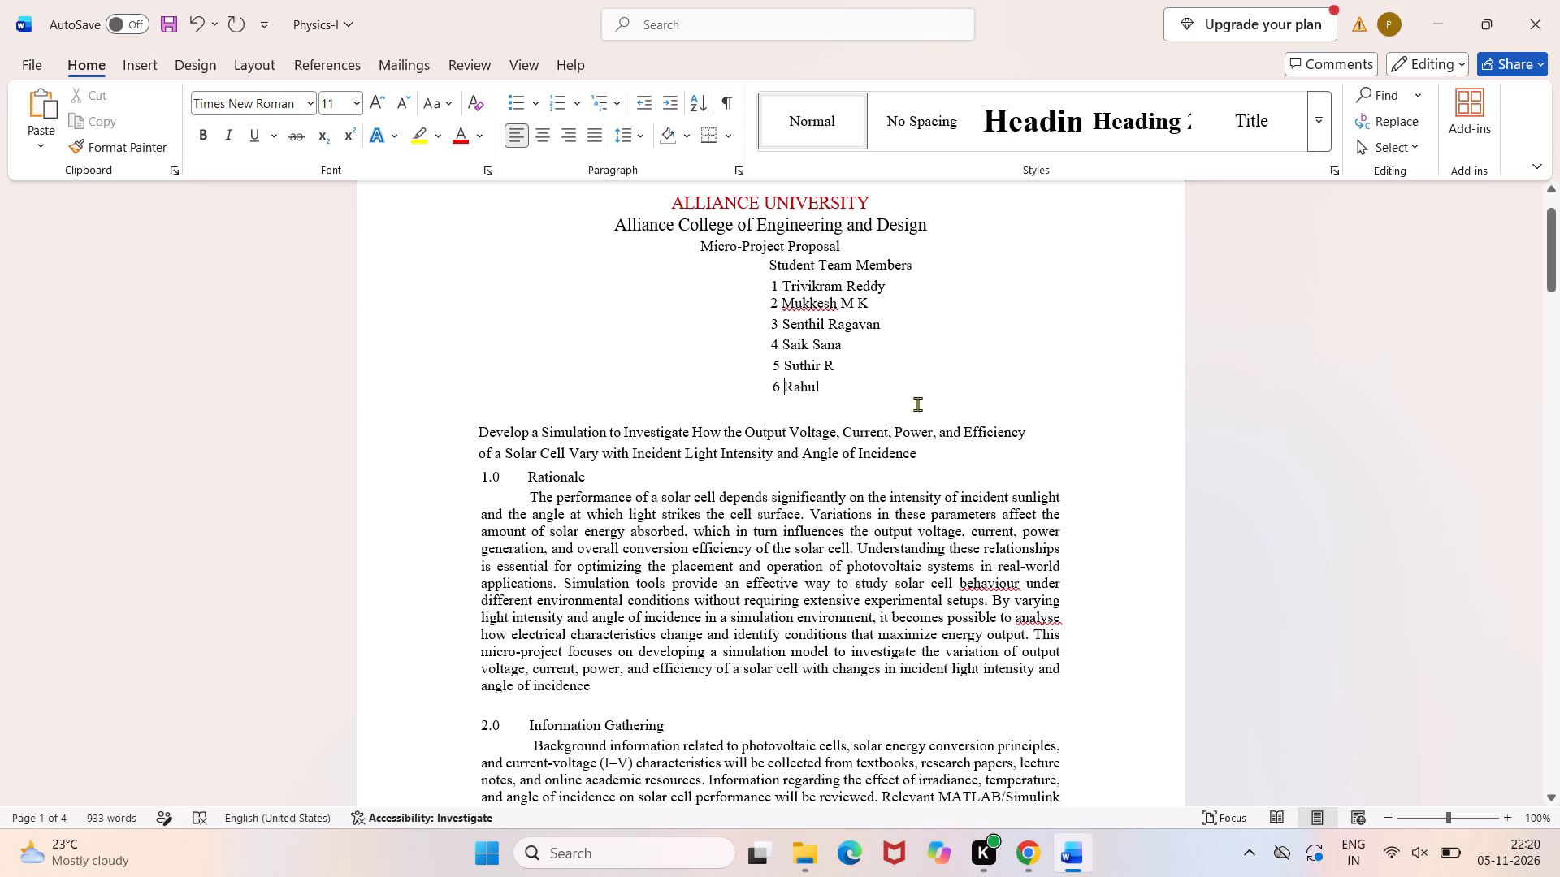
Add the initial T after the sixth team member's name.
{"action": "left_click", "coordinate": [828, 391]}
{"action": "left_click", "coordinate": [828, 391]}
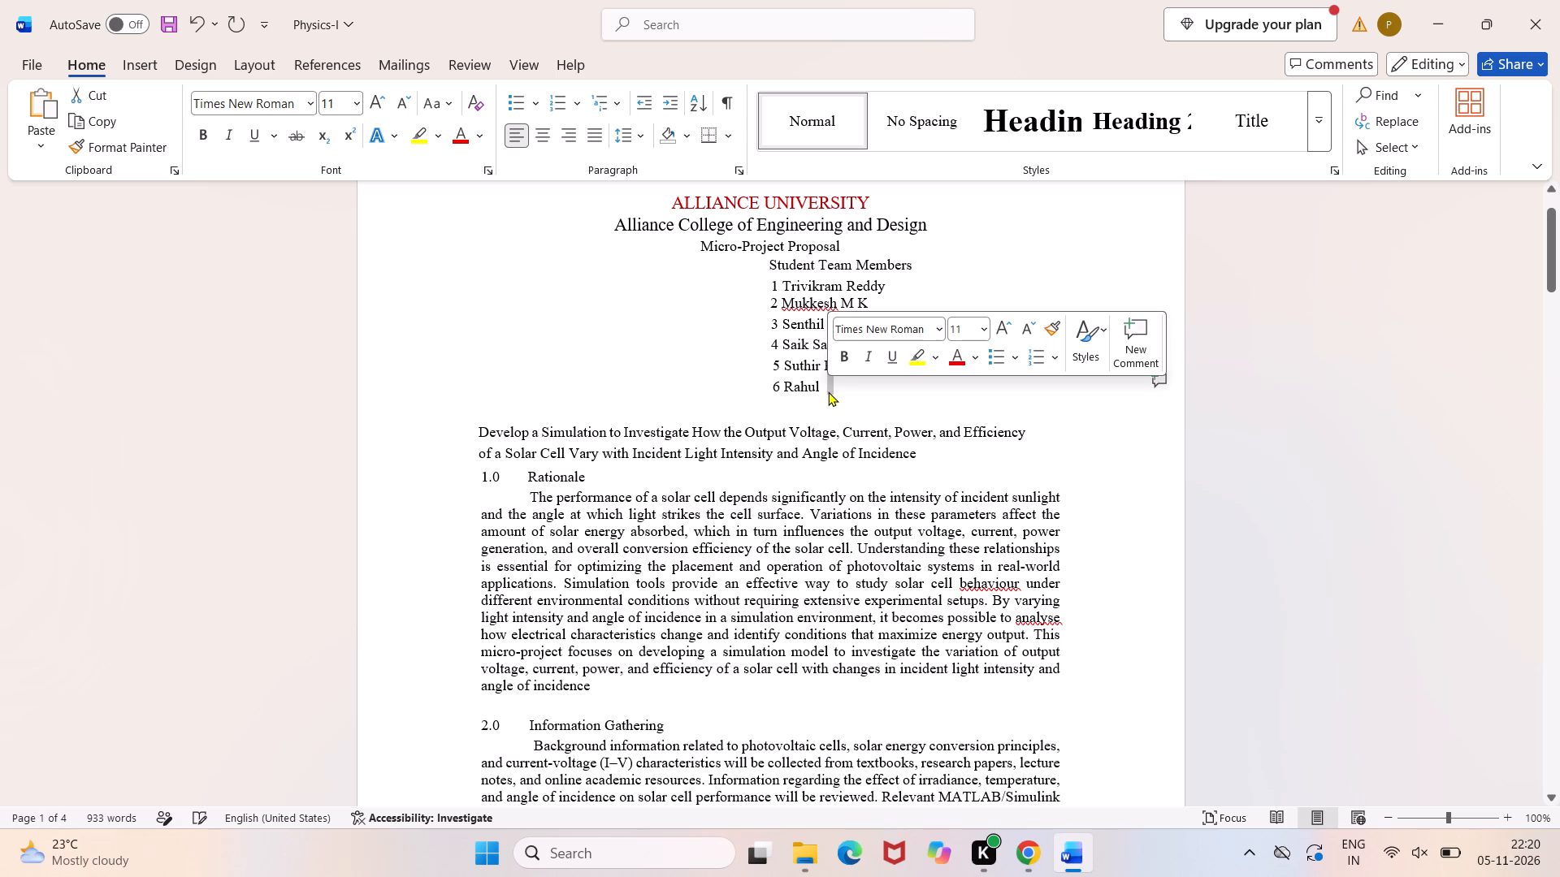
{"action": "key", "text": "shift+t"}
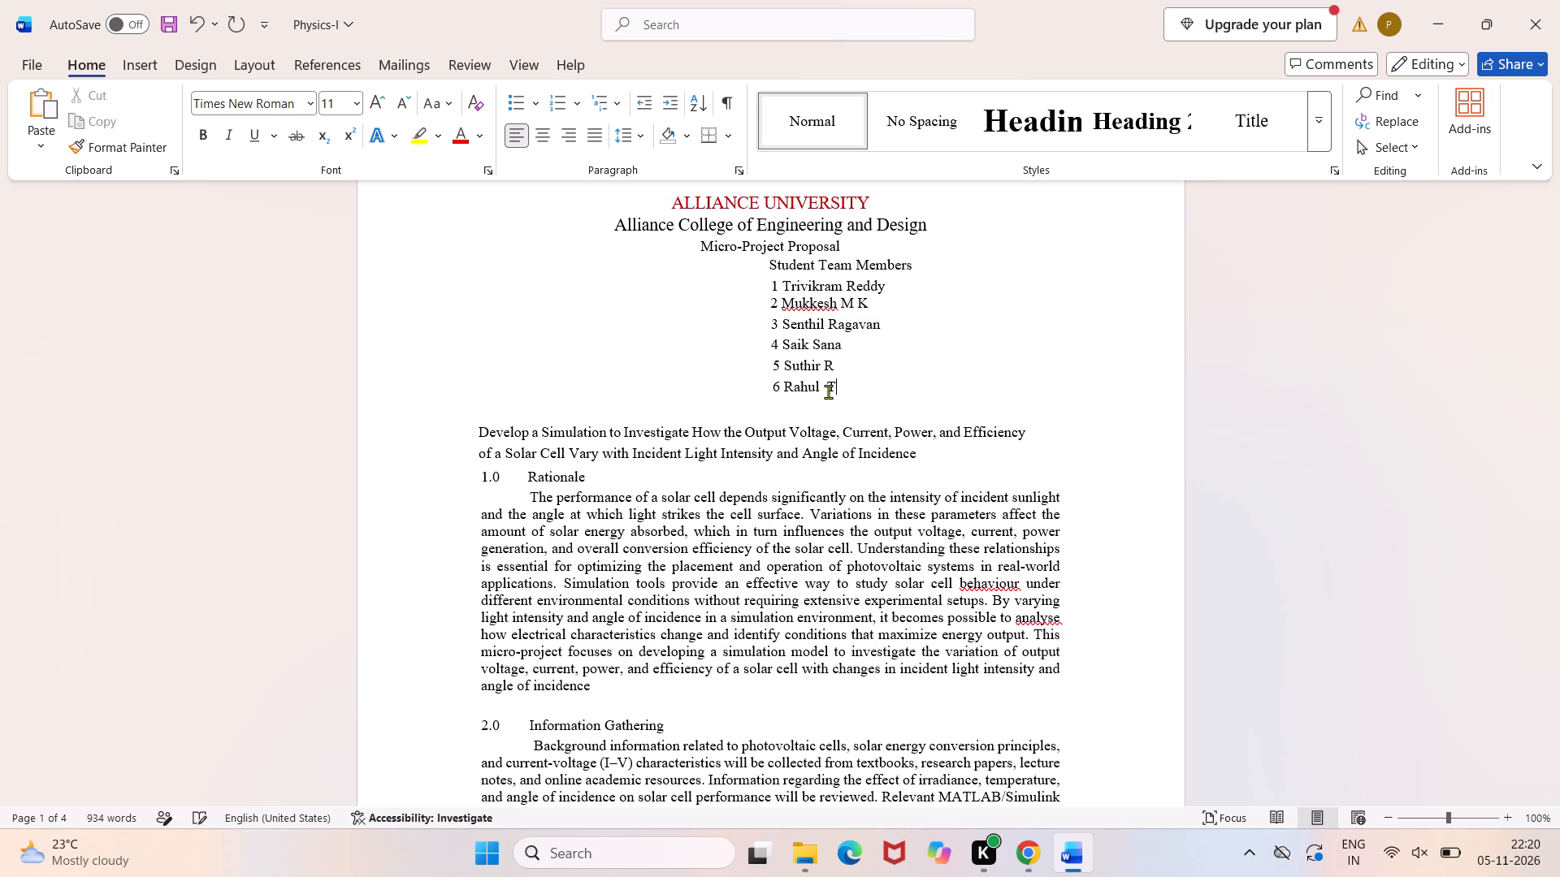
Add two spaces and the ID code's leading part, PROV/ASAE/BTECH, after the first team member's name.
{"action": "left_click", "coordinate": [895, 288]}
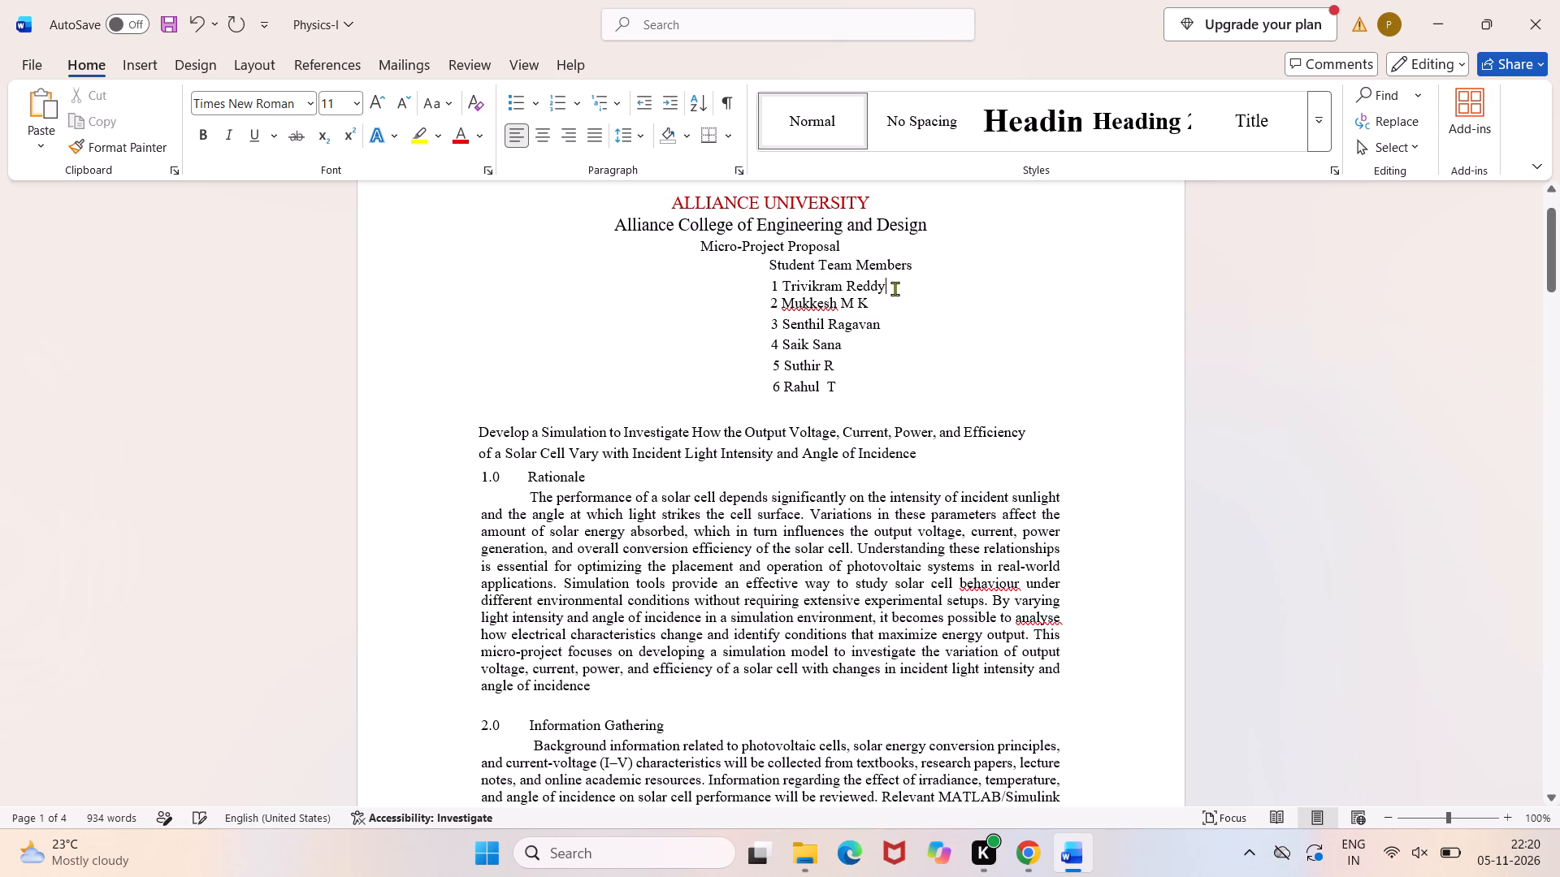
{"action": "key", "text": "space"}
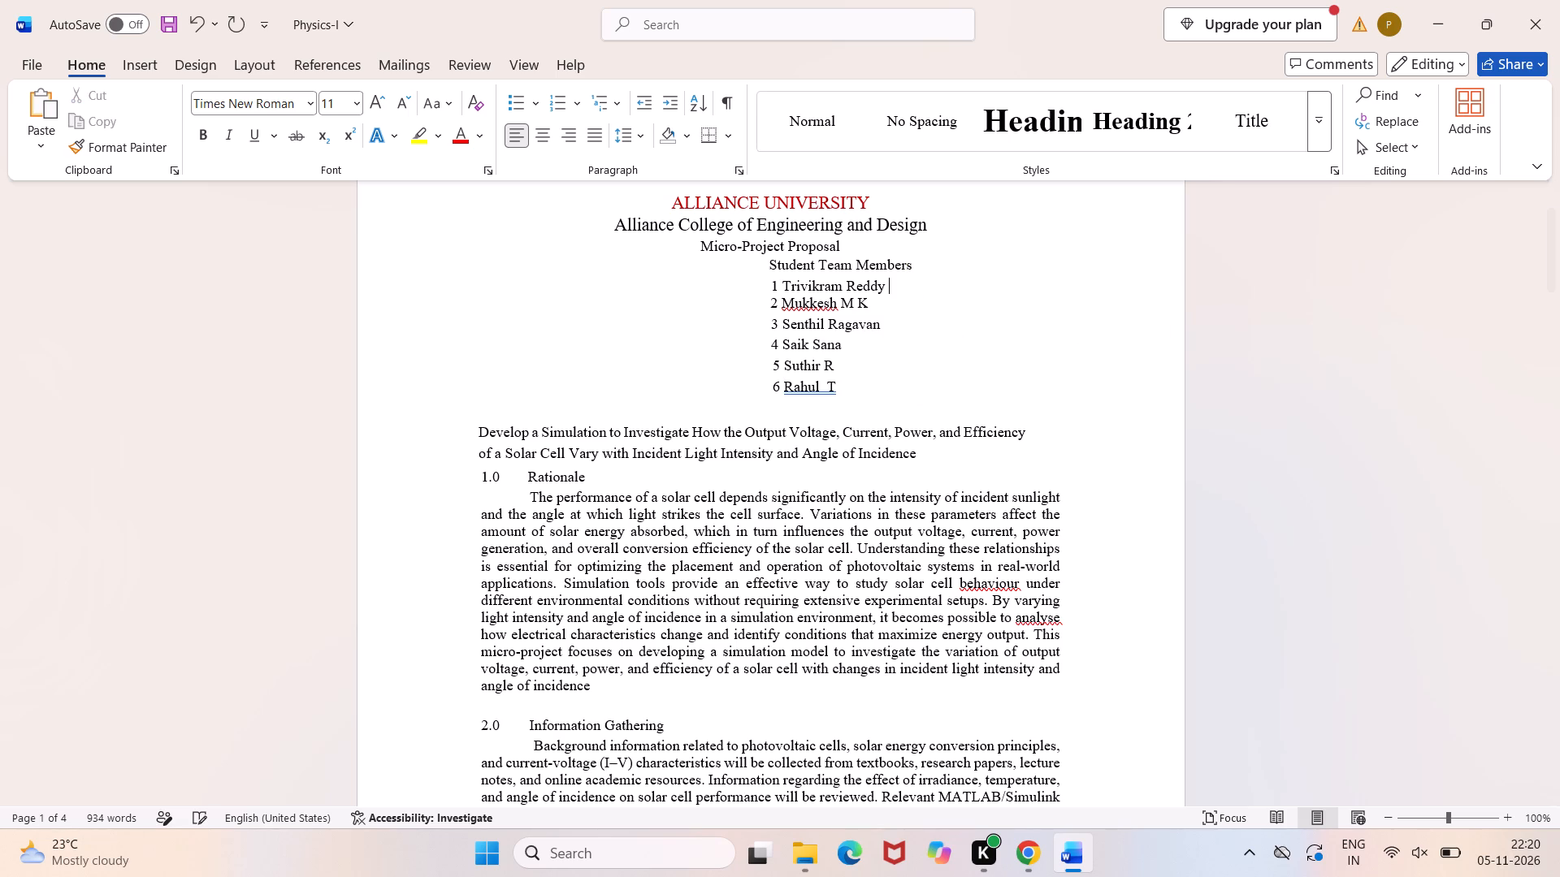
{"action": "left_click", "coordinate": [819, 394]}
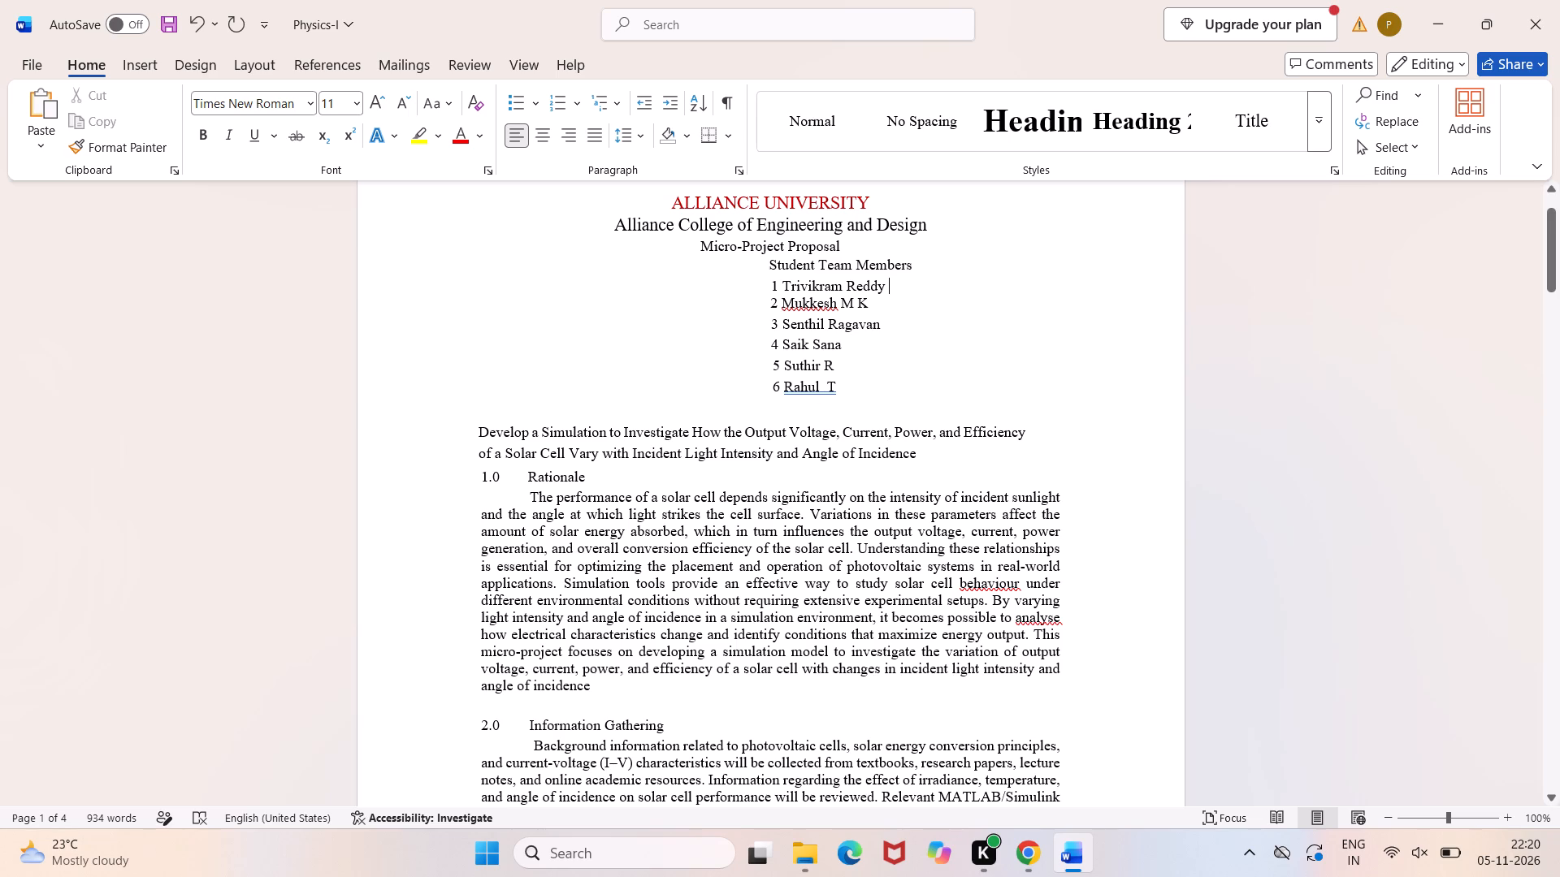
{"action": "left_click_drag", "start_coordinate": [765, 387], "coordinate": [847, 393]}
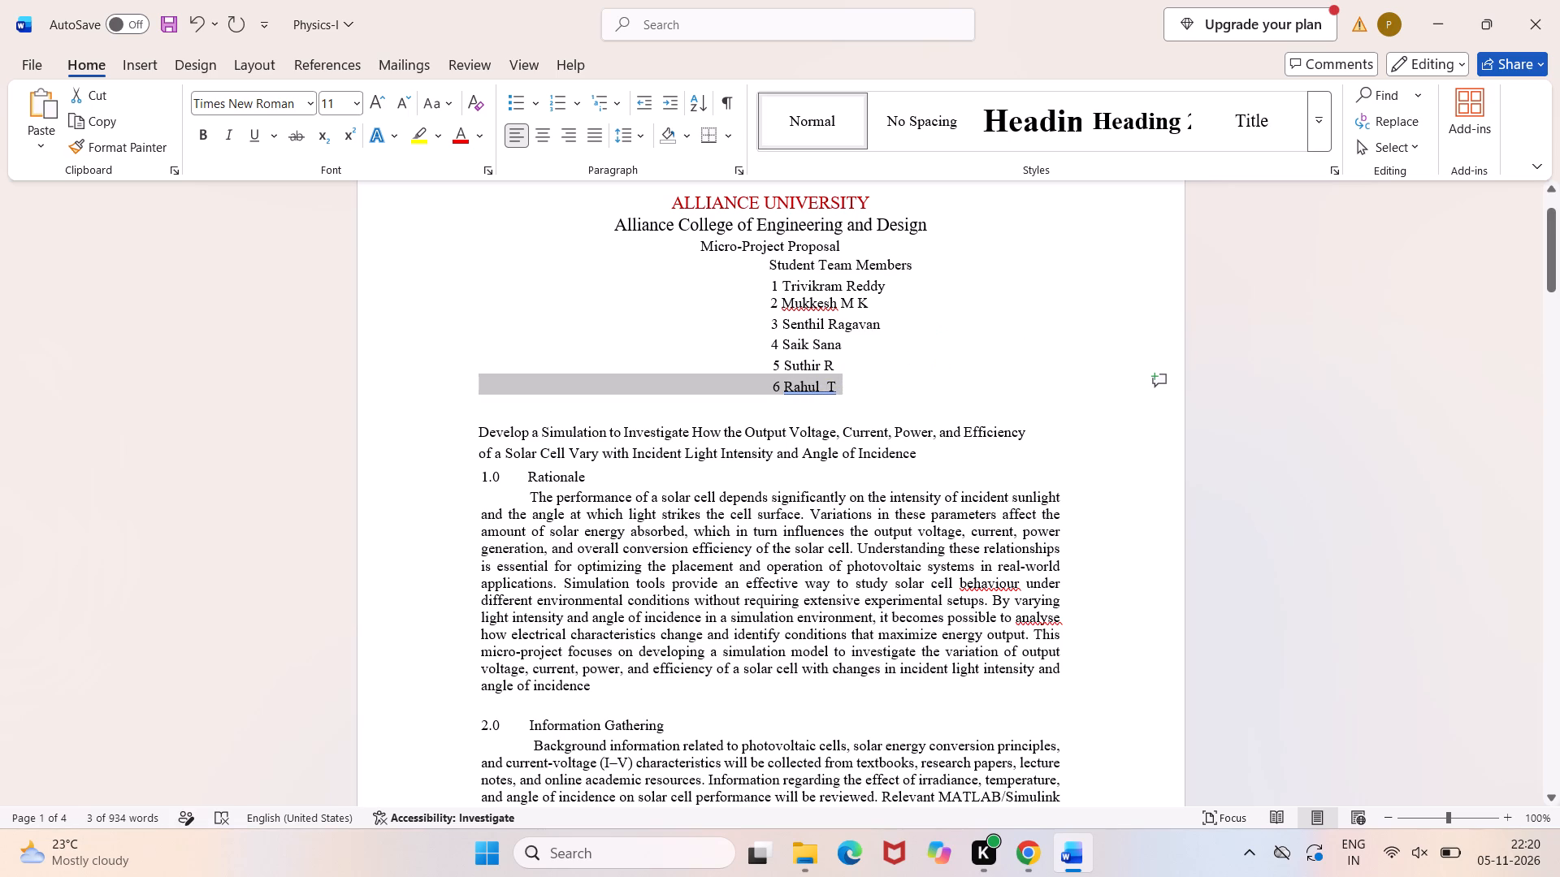
{"action": "left_click", "coordinate": [957, 286]}
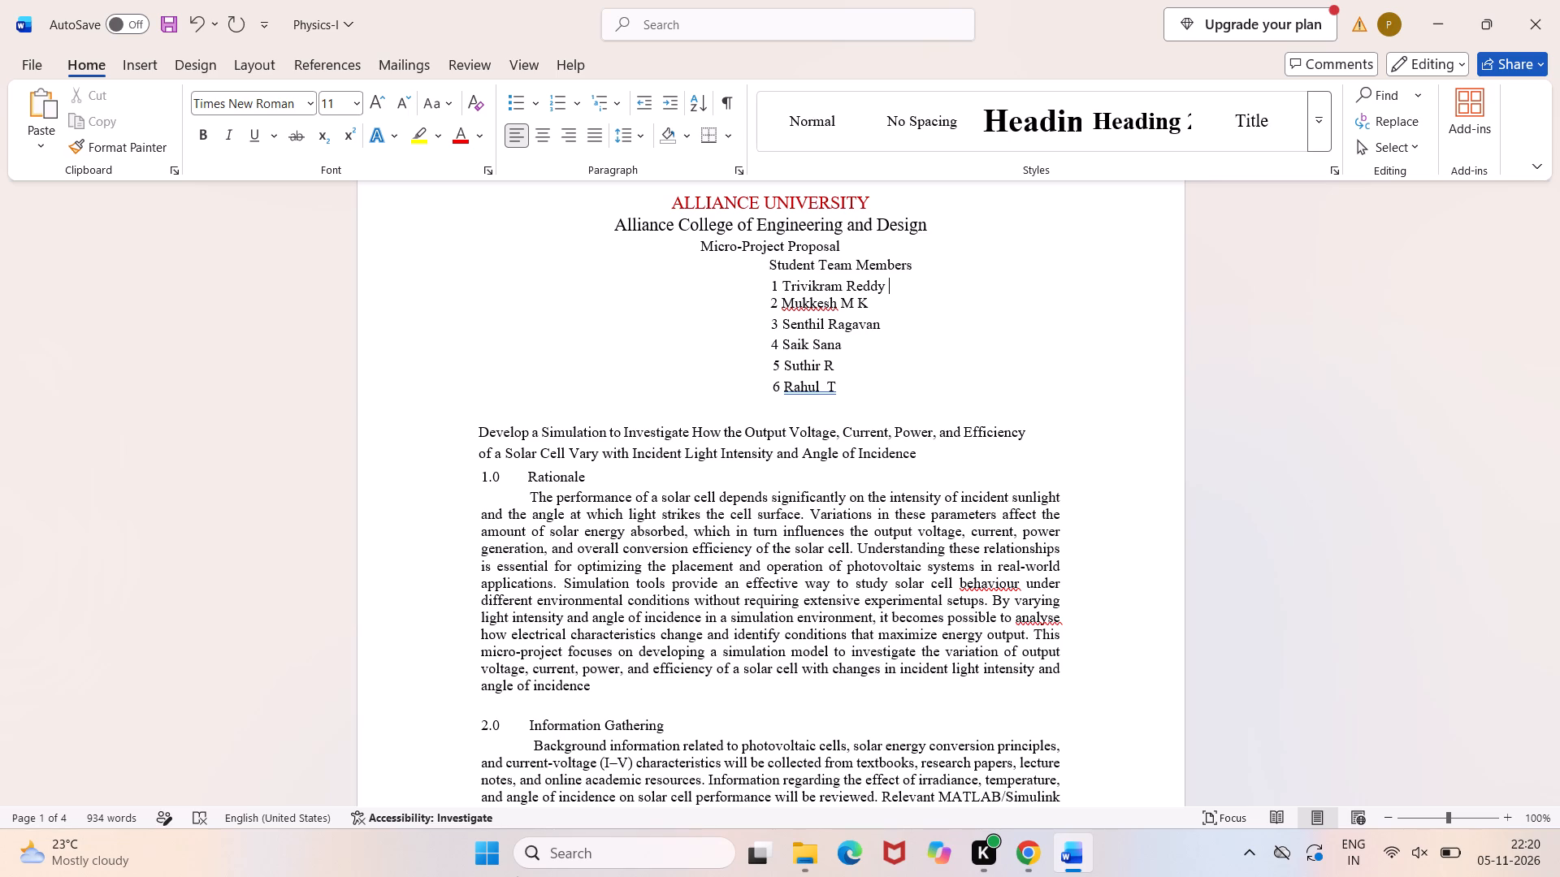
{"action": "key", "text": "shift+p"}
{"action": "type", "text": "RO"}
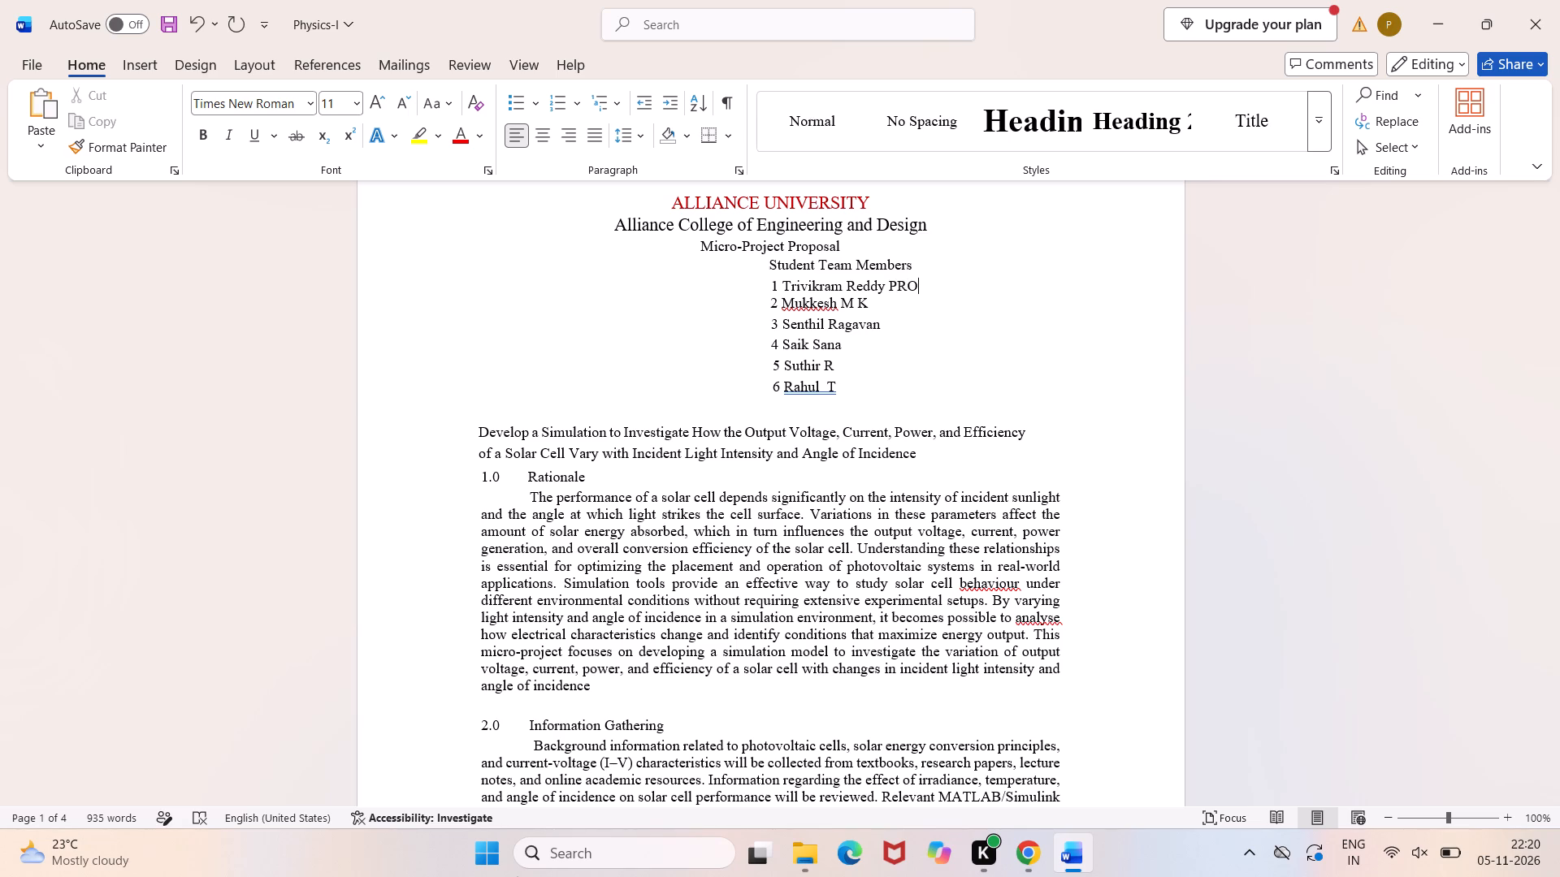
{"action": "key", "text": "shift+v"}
{"action": "left_click", "coordinate": [887, 285]}
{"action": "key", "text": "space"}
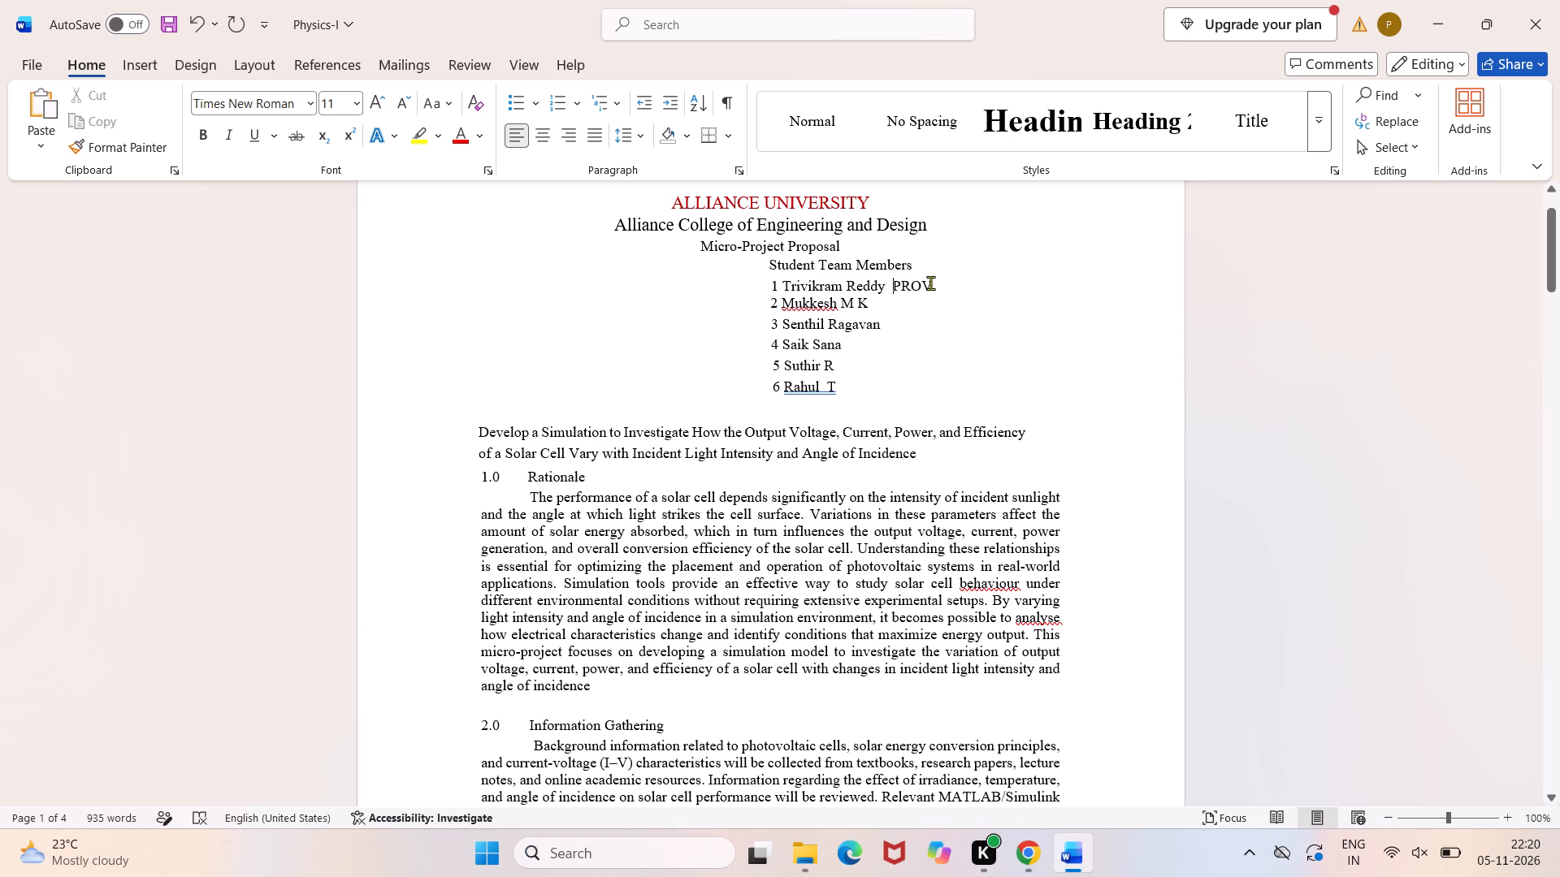
{"action": "left_click", "coordinate": [934, 283]}
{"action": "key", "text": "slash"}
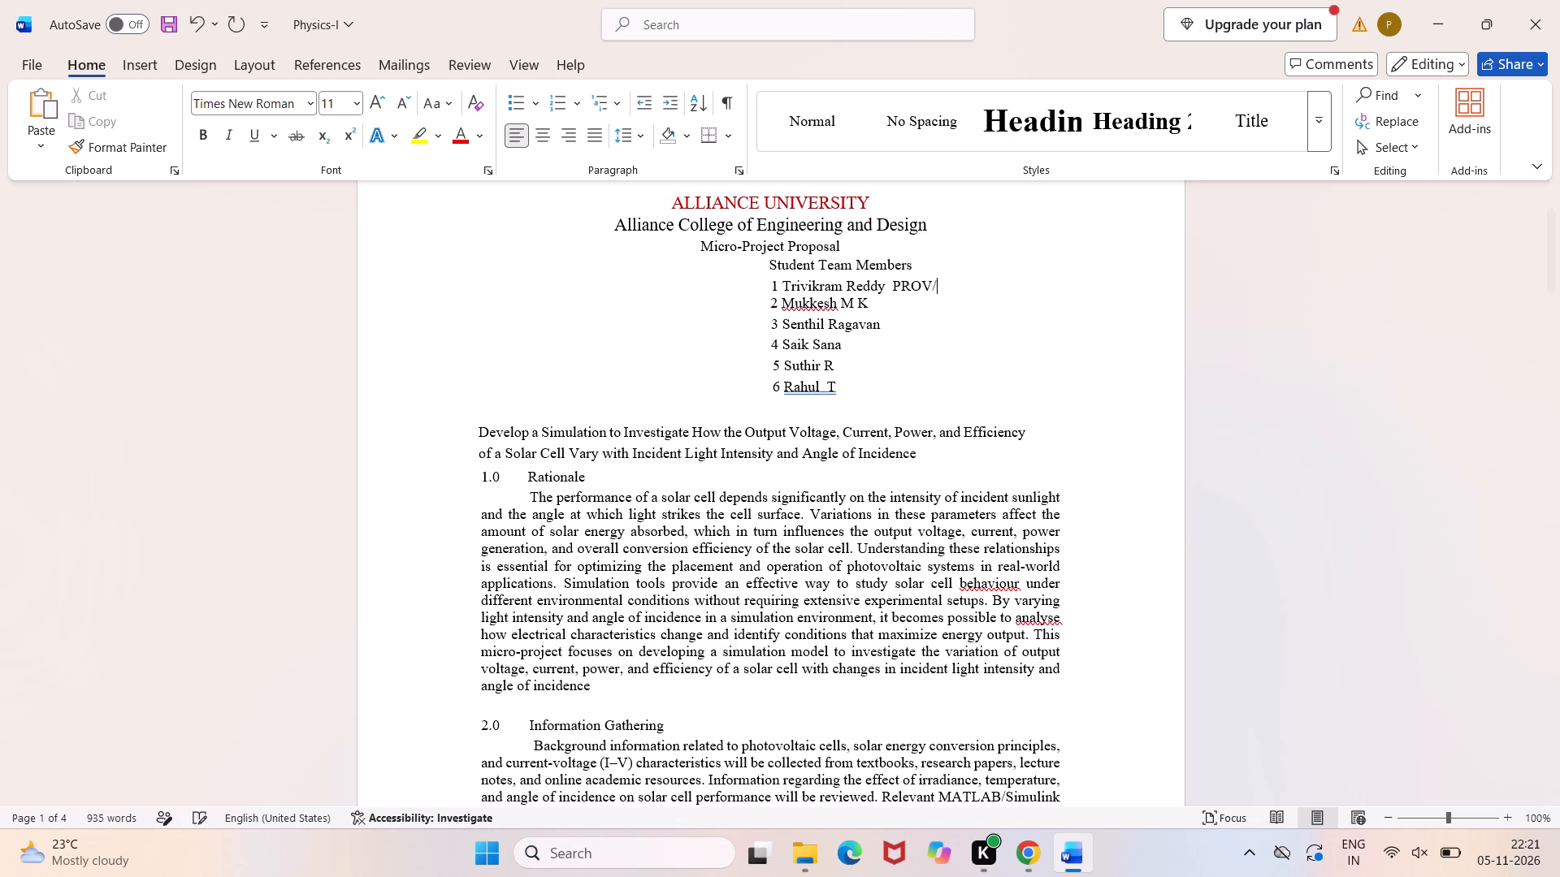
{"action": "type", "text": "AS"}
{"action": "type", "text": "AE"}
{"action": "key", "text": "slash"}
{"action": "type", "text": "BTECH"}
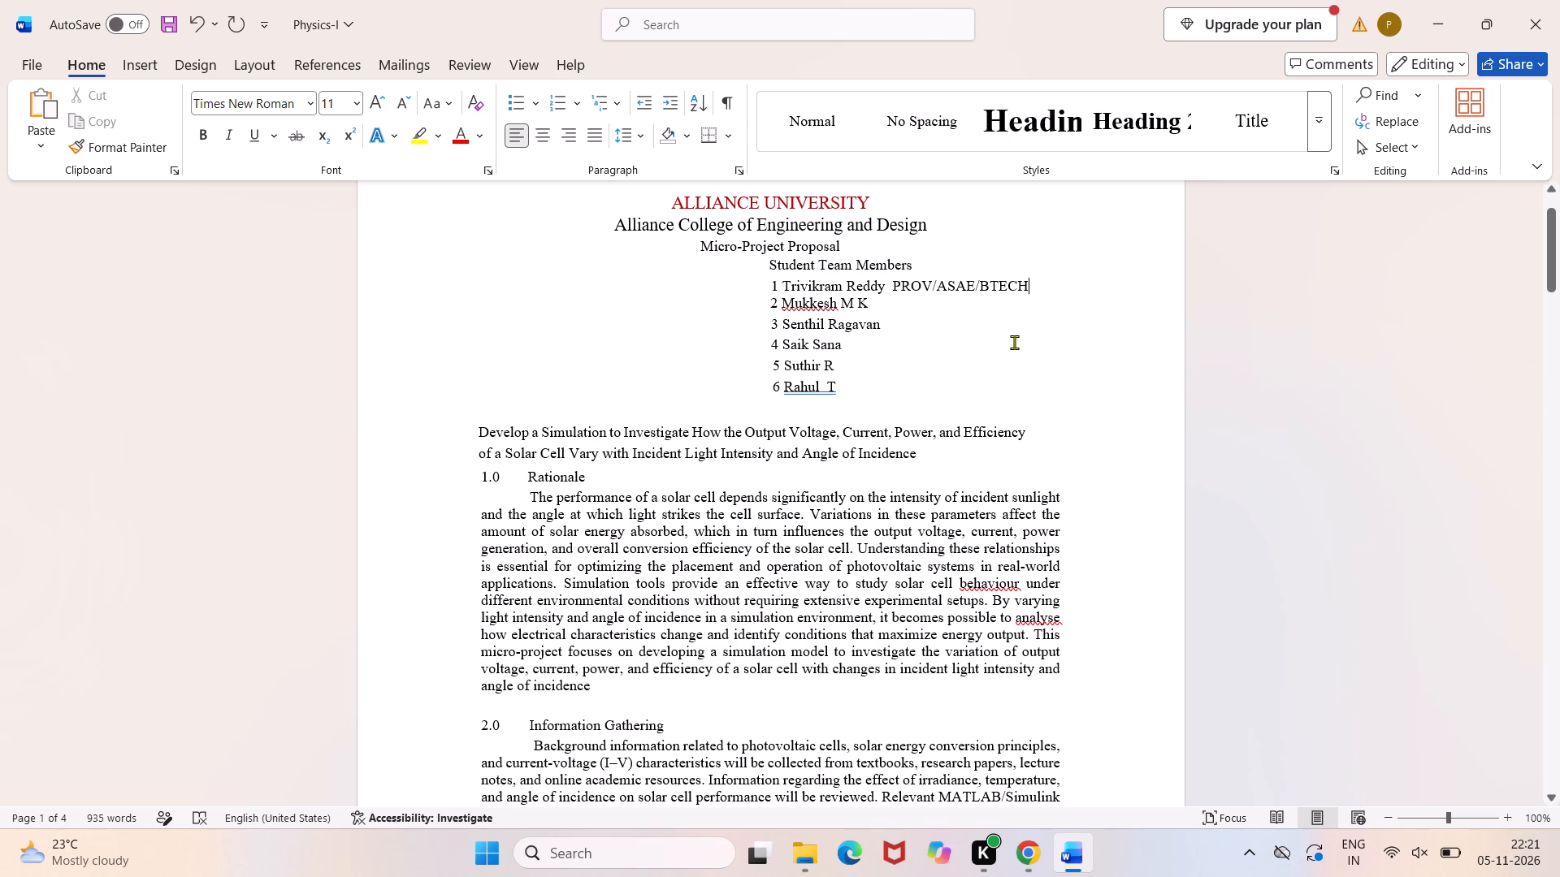
Remove the first team member's paragraph indent, restart the entry on its own line beneath the heading, and shift it over with spaces.
{"action": "left_click", "coordinate": [770, 286]}
{"action": "left_click", "coordinate": [772, 288]}
{"action": "key", "text": "BackSpace"}
{"action": "key", "text": "BackSpace"}
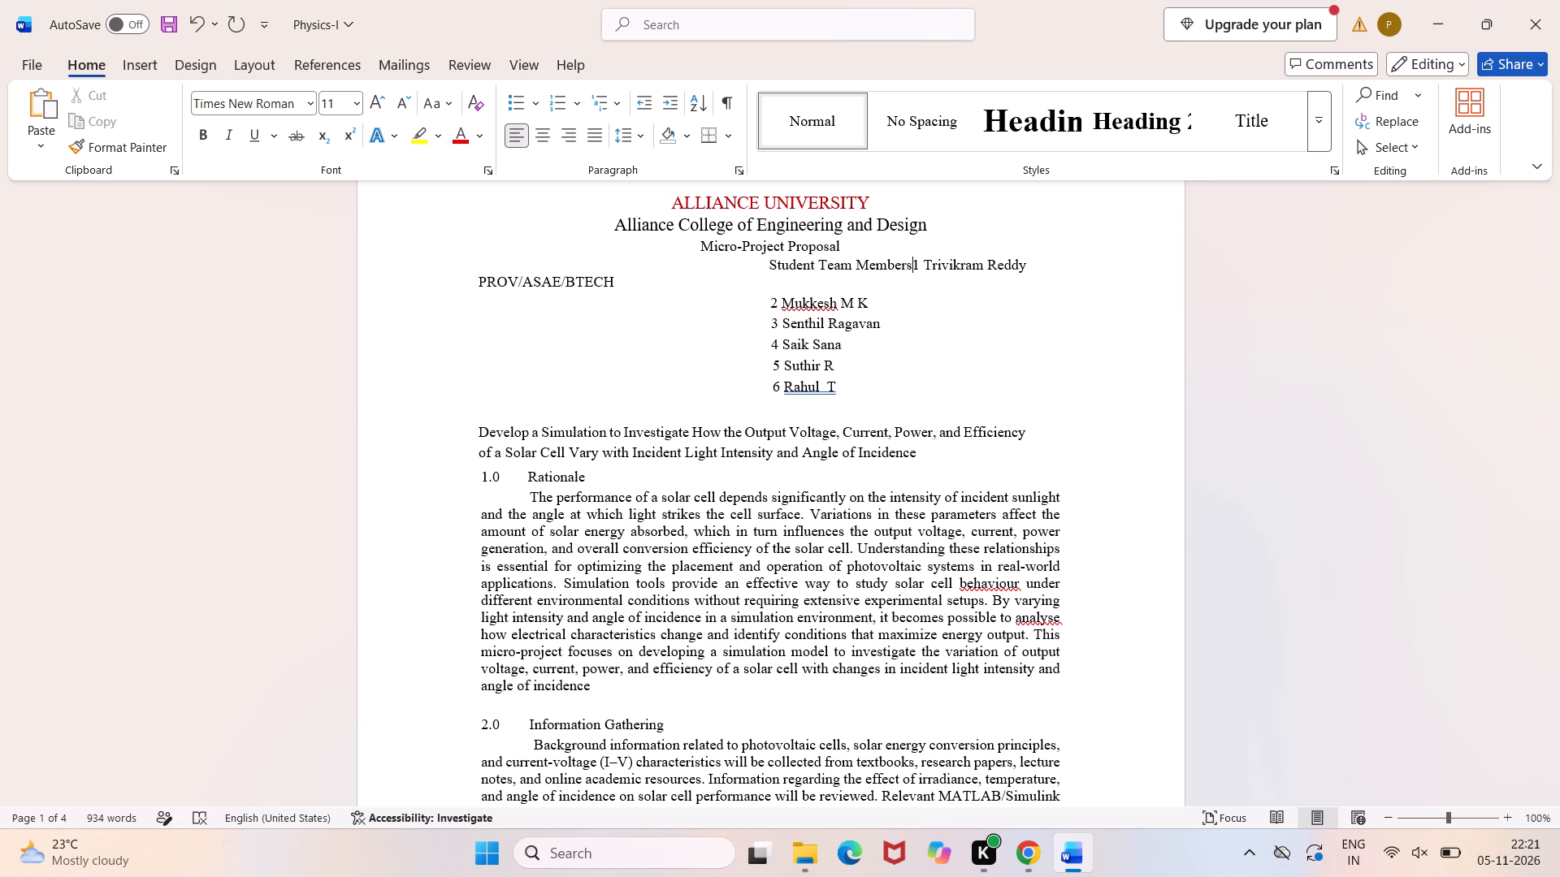
{"action": "key", "text": "Return"}
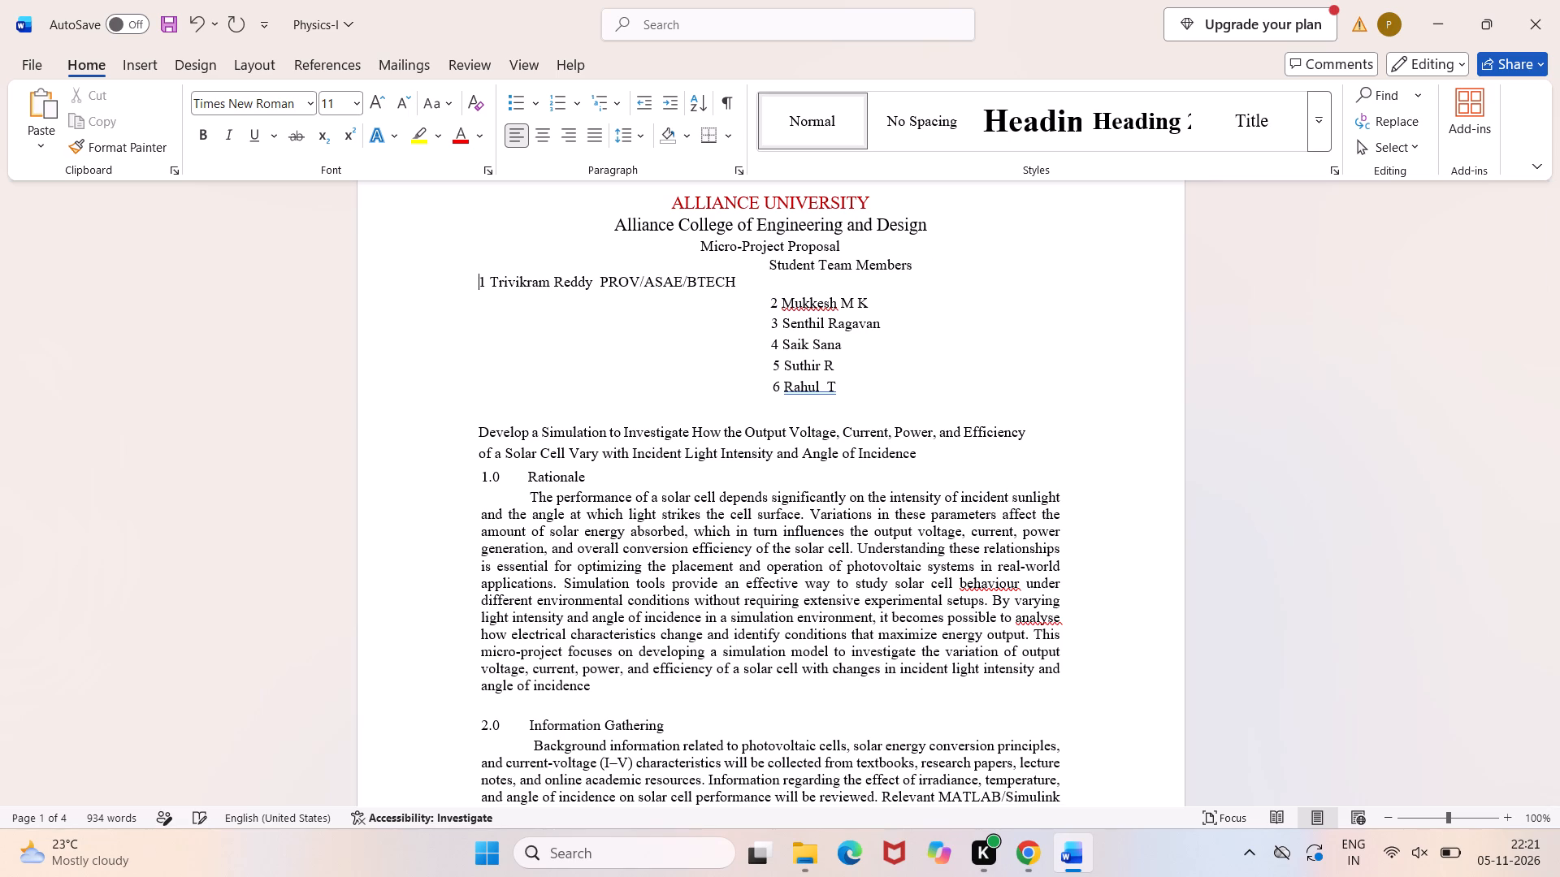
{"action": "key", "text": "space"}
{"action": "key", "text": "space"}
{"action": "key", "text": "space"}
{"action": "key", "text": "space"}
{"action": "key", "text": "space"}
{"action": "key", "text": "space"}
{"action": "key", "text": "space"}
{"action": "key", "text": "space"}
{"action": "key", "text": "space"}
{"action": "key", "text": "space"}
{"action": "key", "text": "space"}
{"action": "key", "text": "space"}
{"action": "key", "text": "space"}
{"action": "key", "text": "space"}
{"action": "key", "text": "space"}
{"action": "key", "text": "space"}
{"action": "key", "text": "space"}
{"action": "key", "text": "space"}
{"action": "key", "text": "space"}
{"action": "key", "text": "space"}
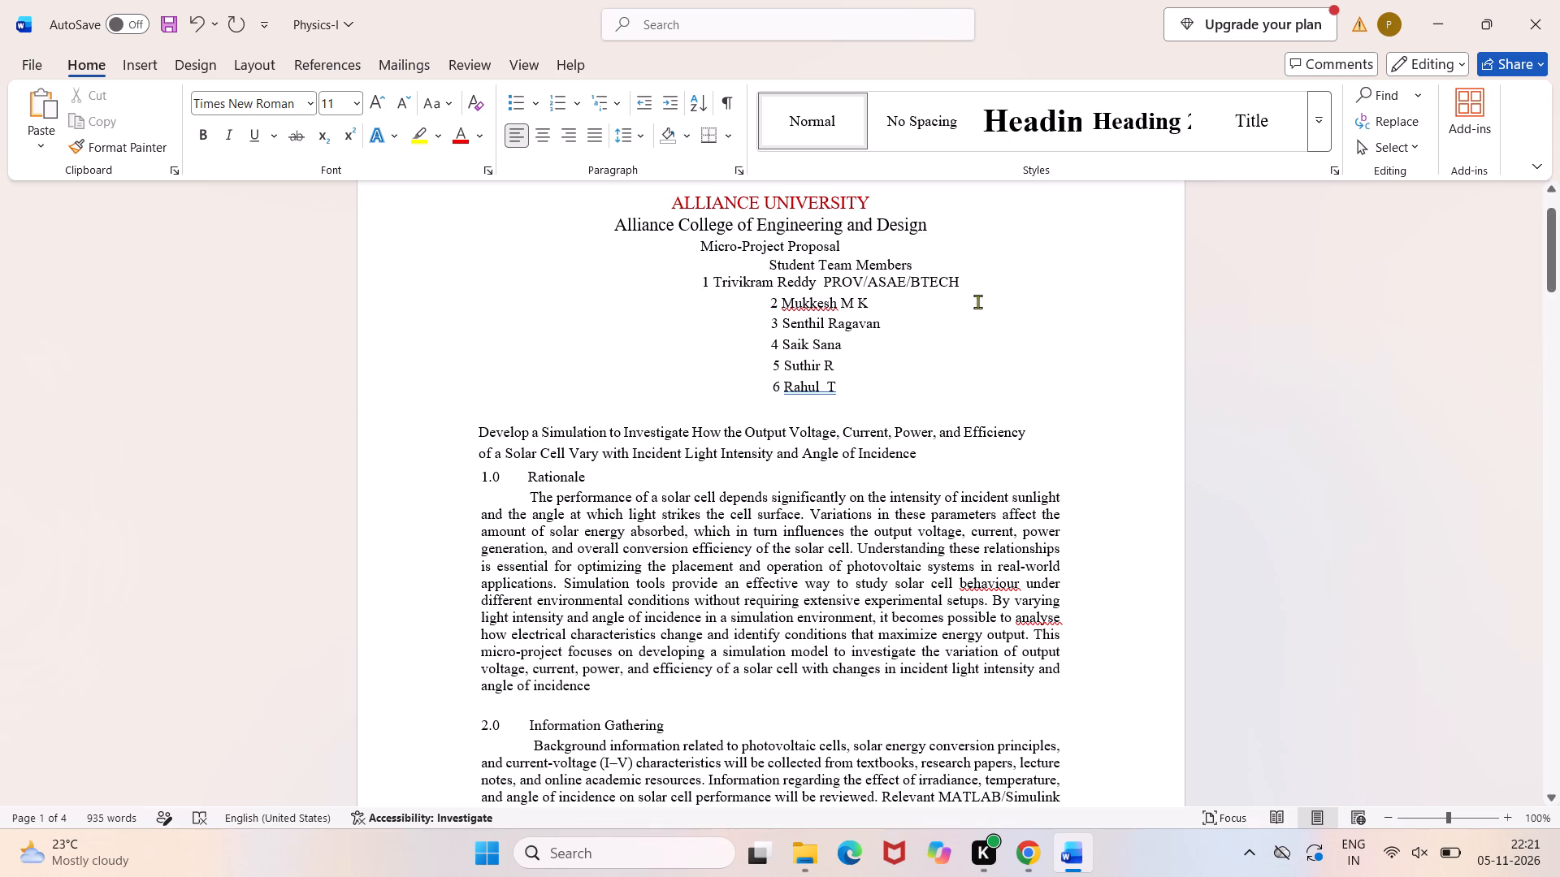
Complete the first team member's ID code by adding its remaining slash-separated number groups after BTECH.
{"action": "left_click", "coordinate": [960, 276]}
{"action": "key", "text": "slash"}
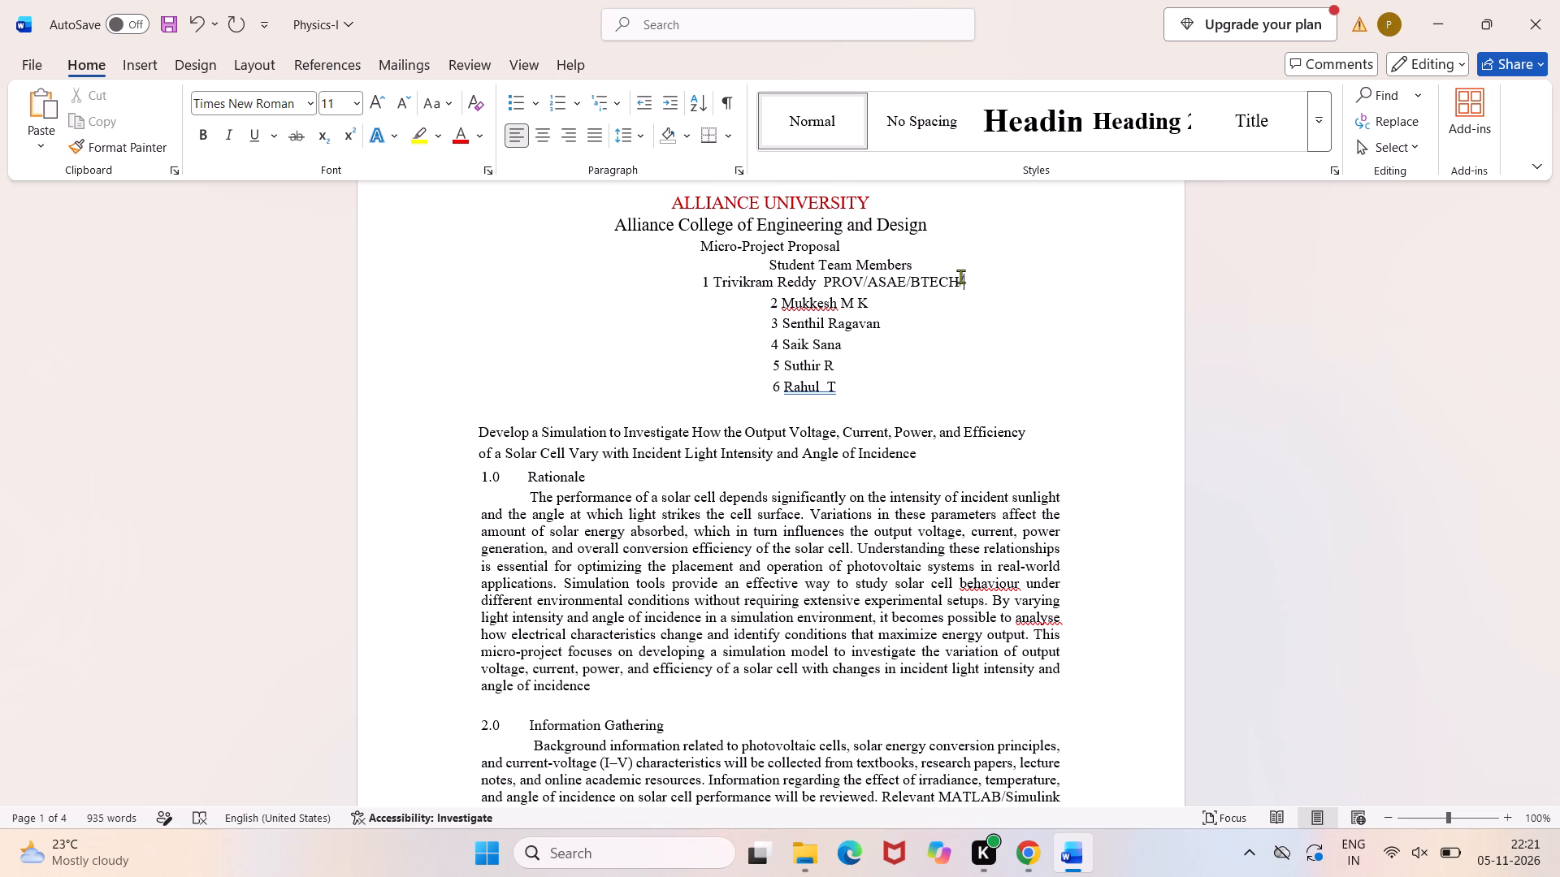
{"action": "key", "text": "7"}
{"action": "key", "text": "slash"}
{"action": "key", "text": "Down"}
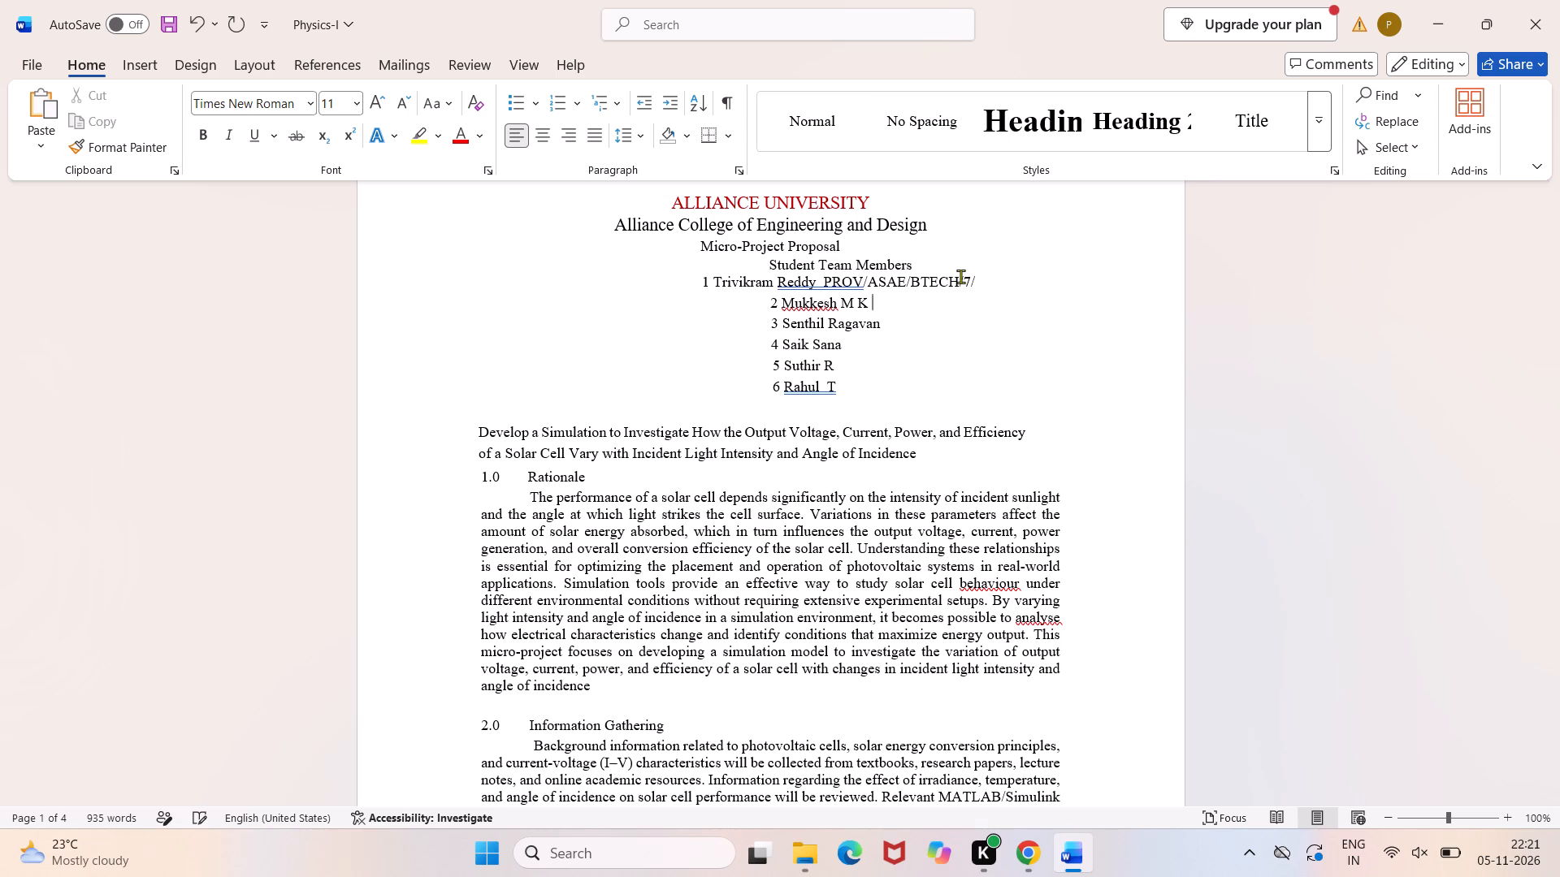
{"action": "key", "text": "Right"}
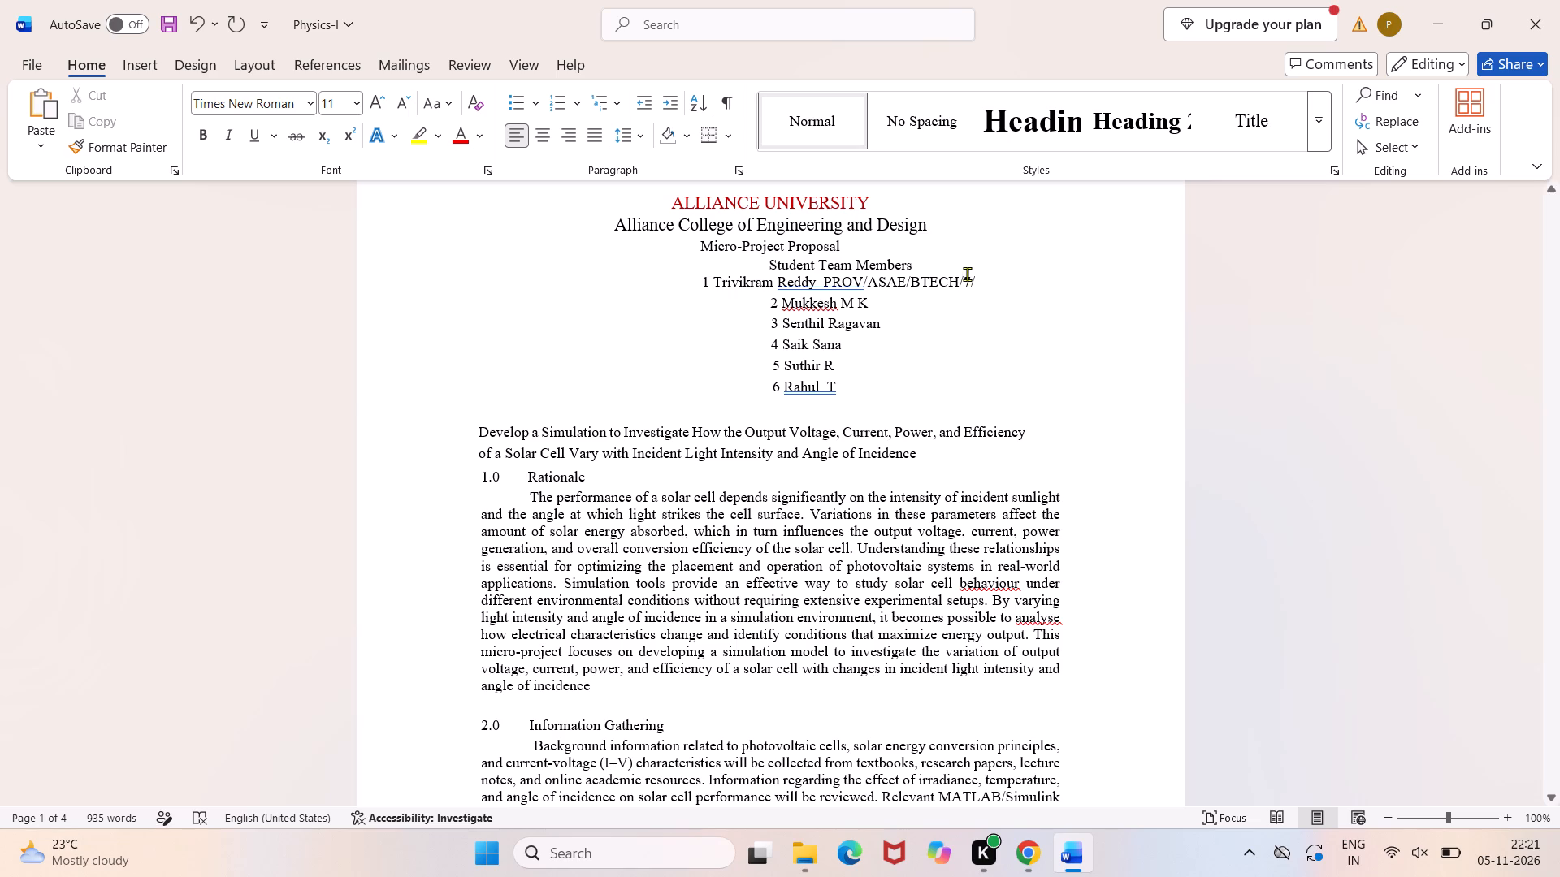
{"action": "left_click", "coordinate": [977, 286]}
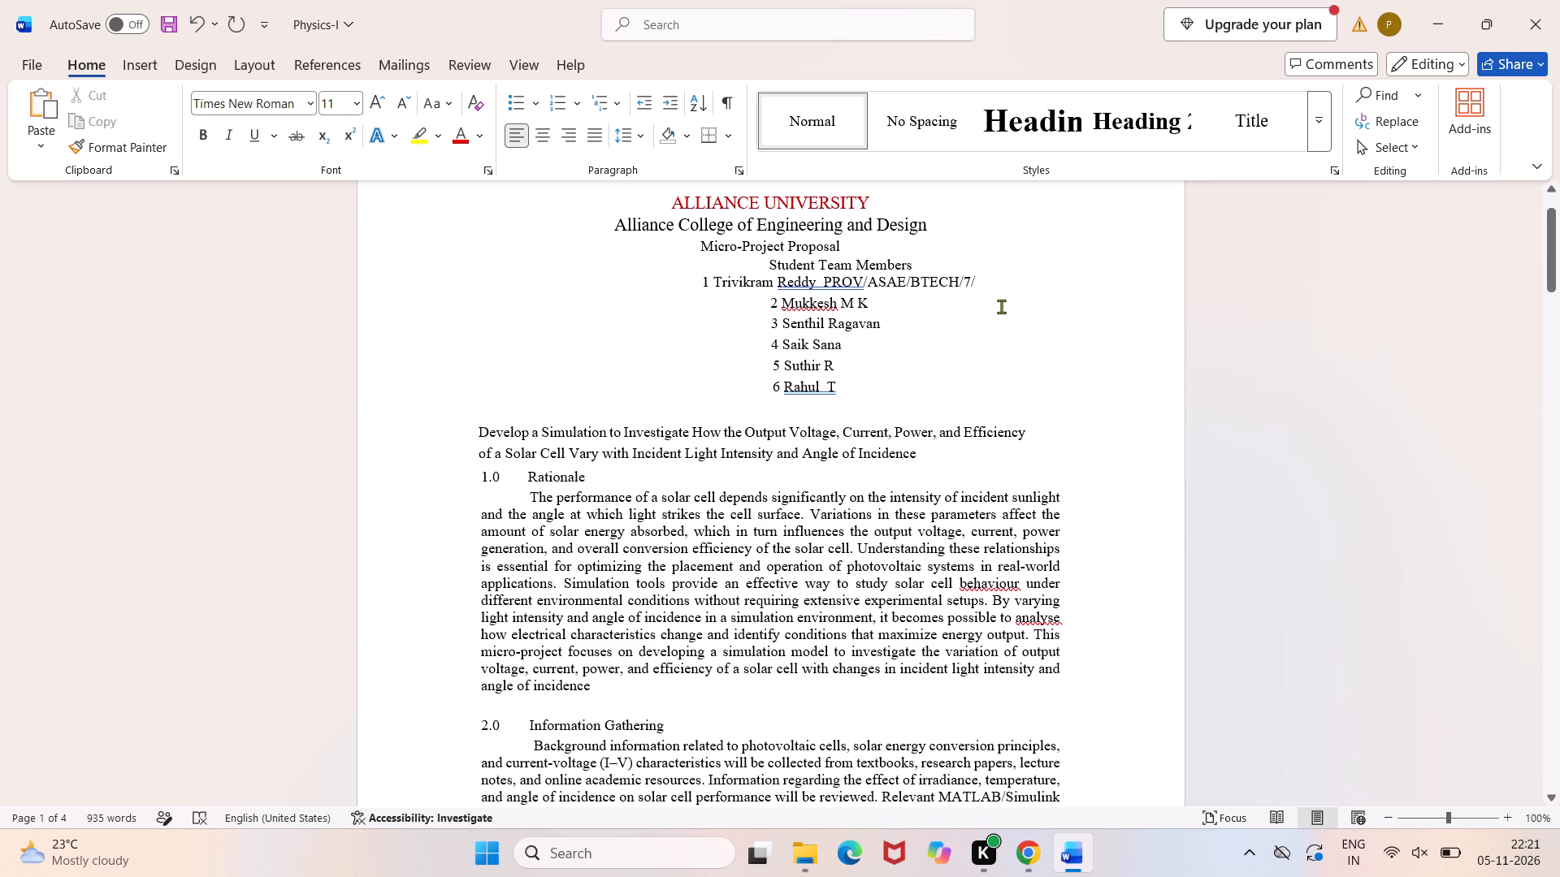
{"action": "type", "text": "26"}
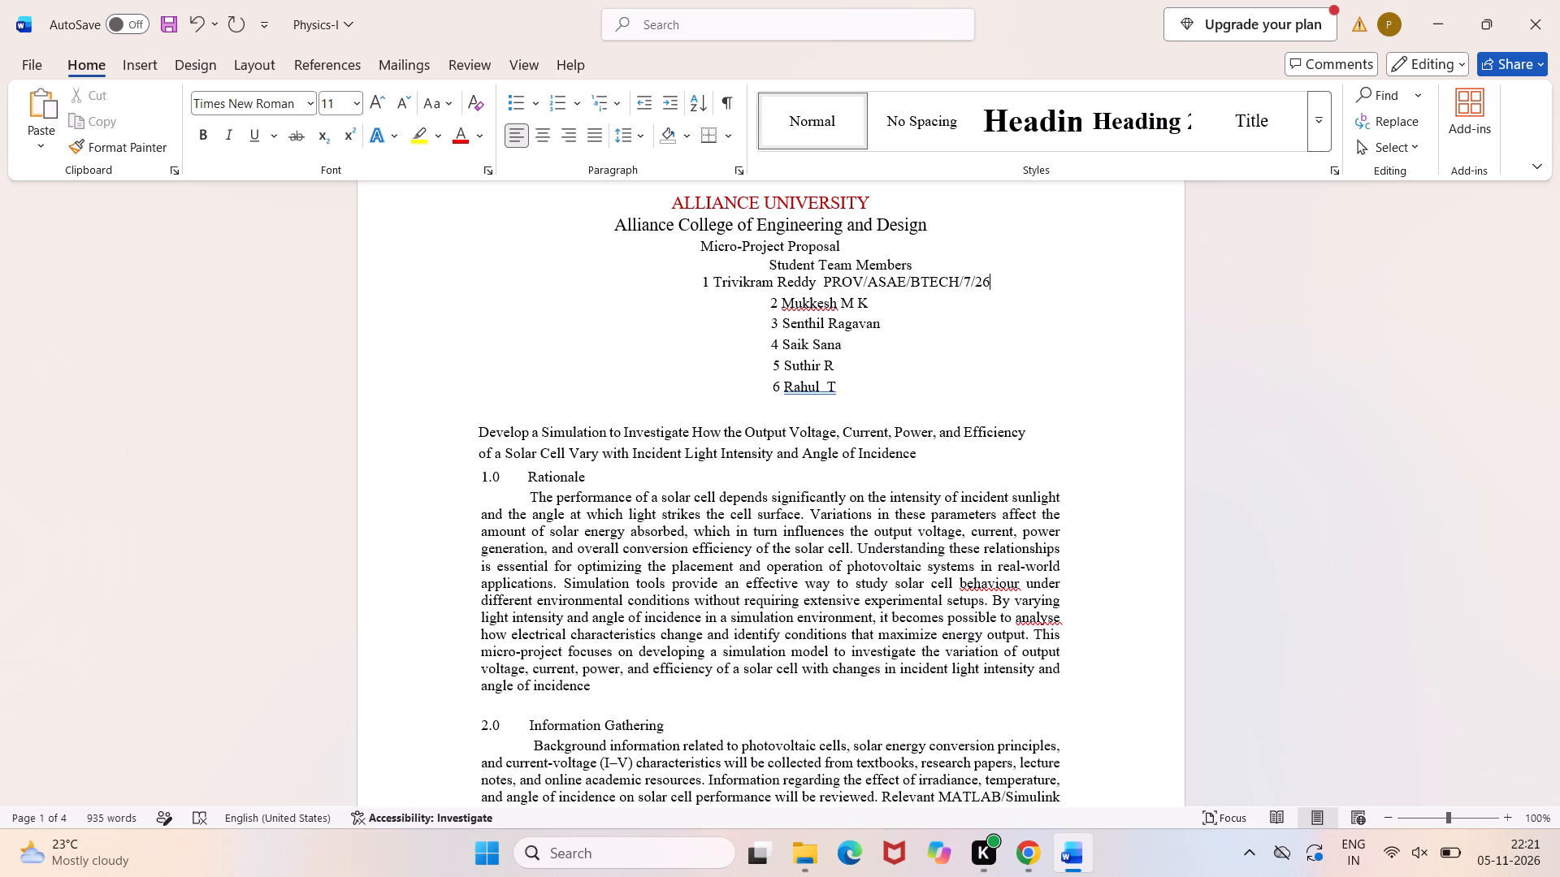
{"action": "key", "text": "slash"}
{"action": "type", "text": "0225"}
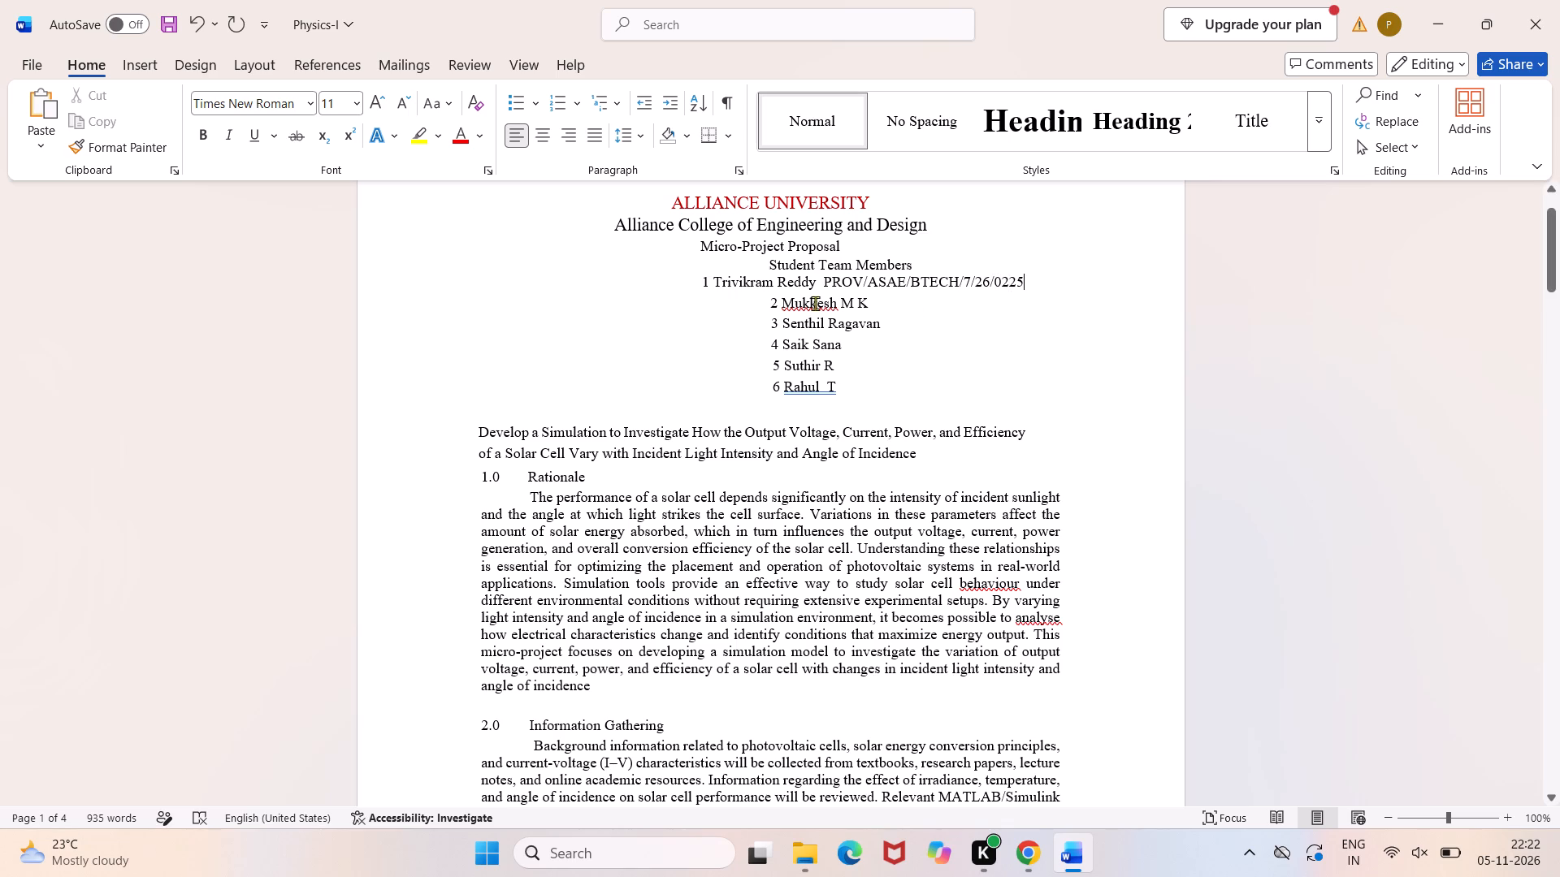
Shift the first team member's entry with leading spaces until it sits beneath the Student Team Members heading, keeping the ID code on the same line.
{"action": "left_click", "coordinate": [700, 283]}
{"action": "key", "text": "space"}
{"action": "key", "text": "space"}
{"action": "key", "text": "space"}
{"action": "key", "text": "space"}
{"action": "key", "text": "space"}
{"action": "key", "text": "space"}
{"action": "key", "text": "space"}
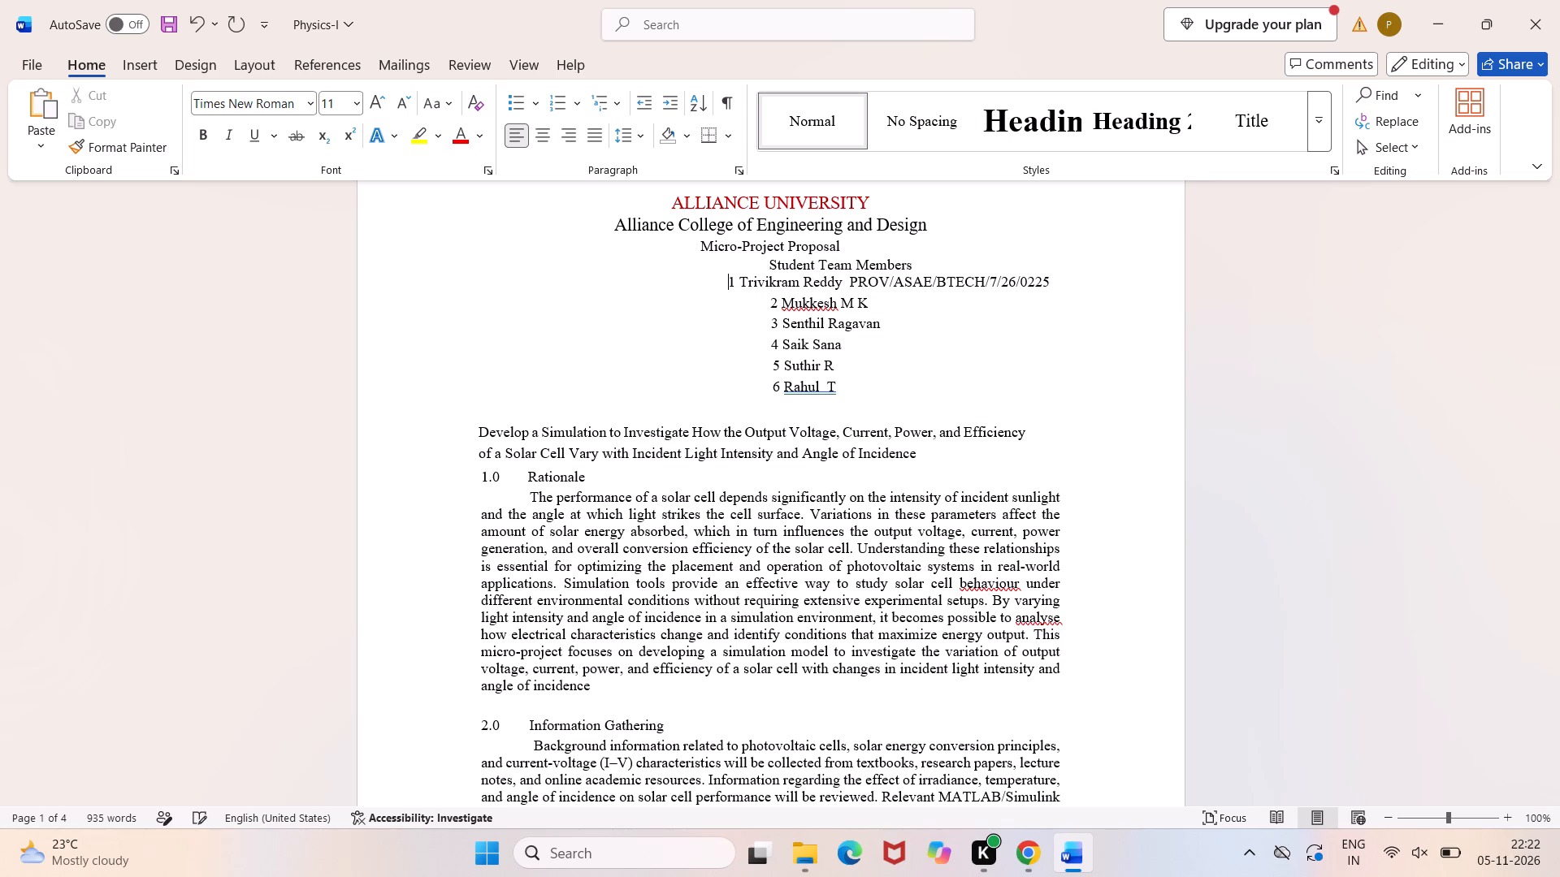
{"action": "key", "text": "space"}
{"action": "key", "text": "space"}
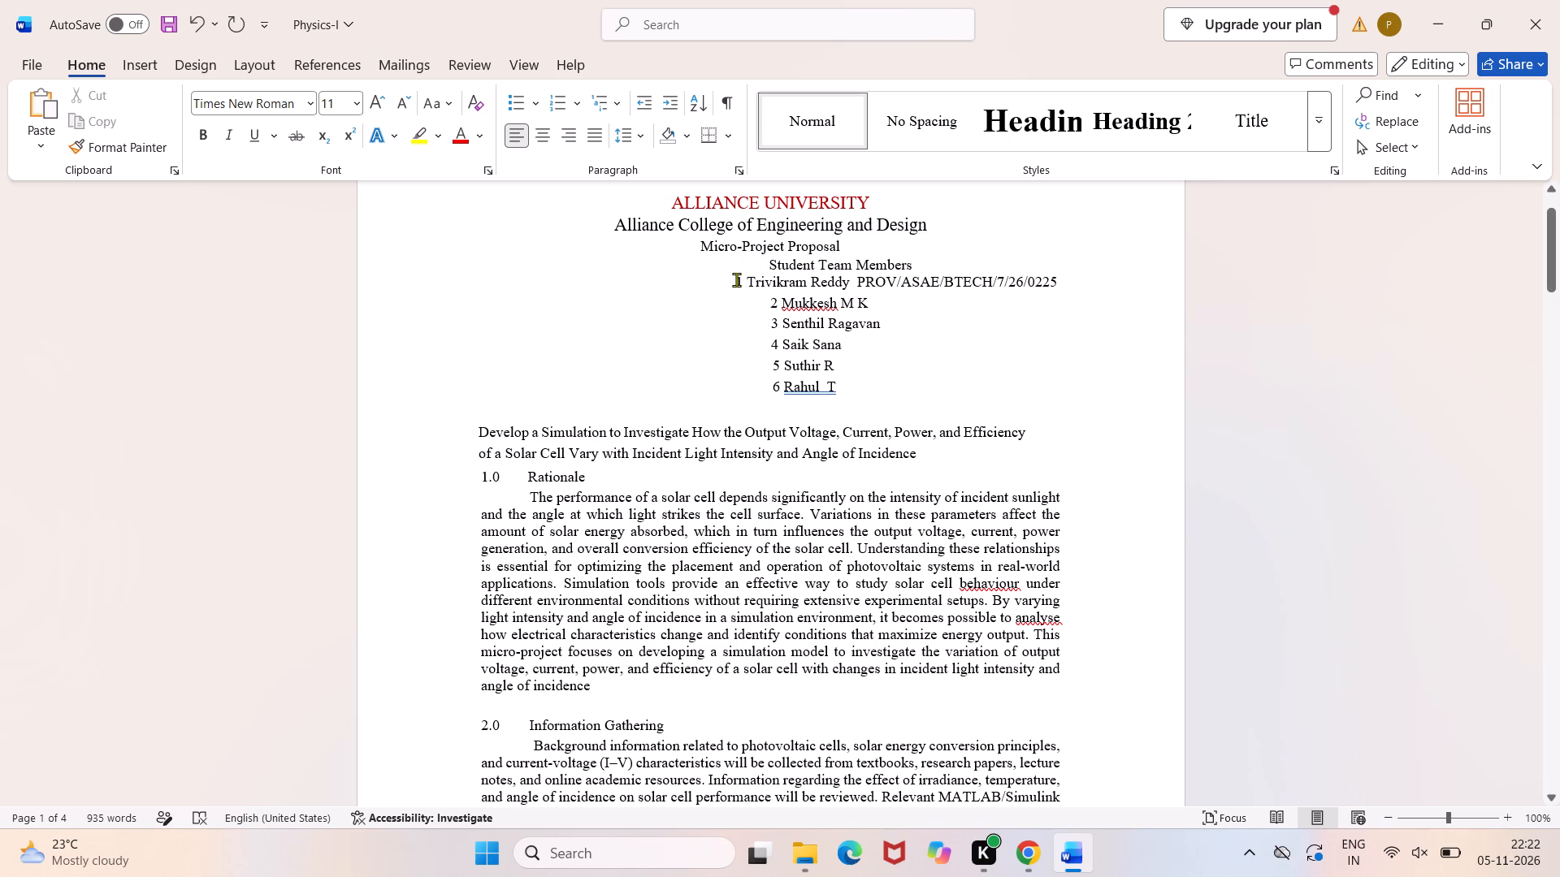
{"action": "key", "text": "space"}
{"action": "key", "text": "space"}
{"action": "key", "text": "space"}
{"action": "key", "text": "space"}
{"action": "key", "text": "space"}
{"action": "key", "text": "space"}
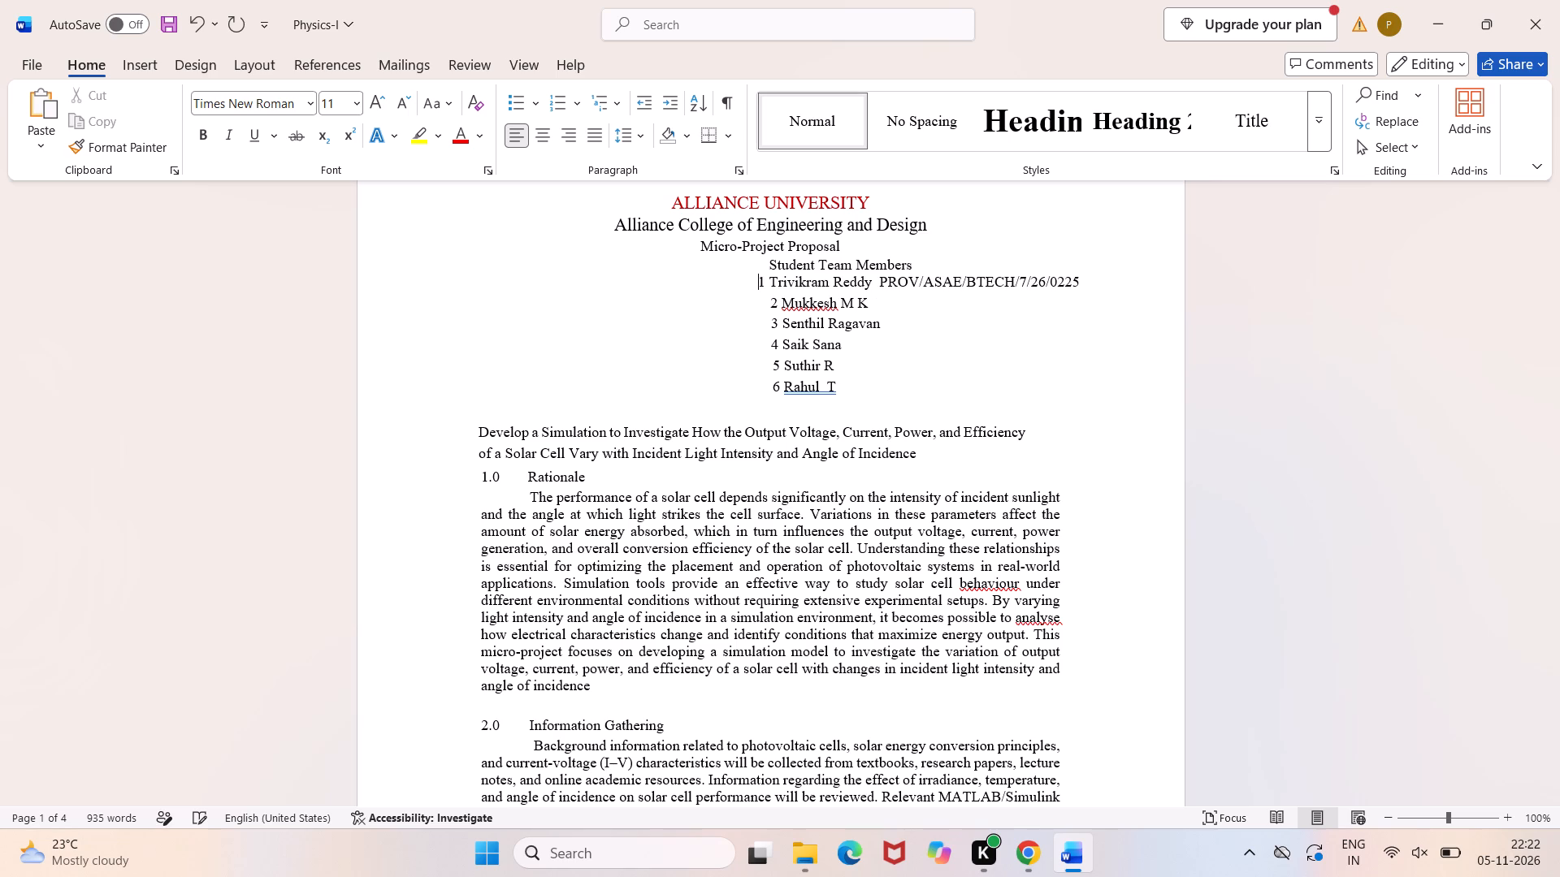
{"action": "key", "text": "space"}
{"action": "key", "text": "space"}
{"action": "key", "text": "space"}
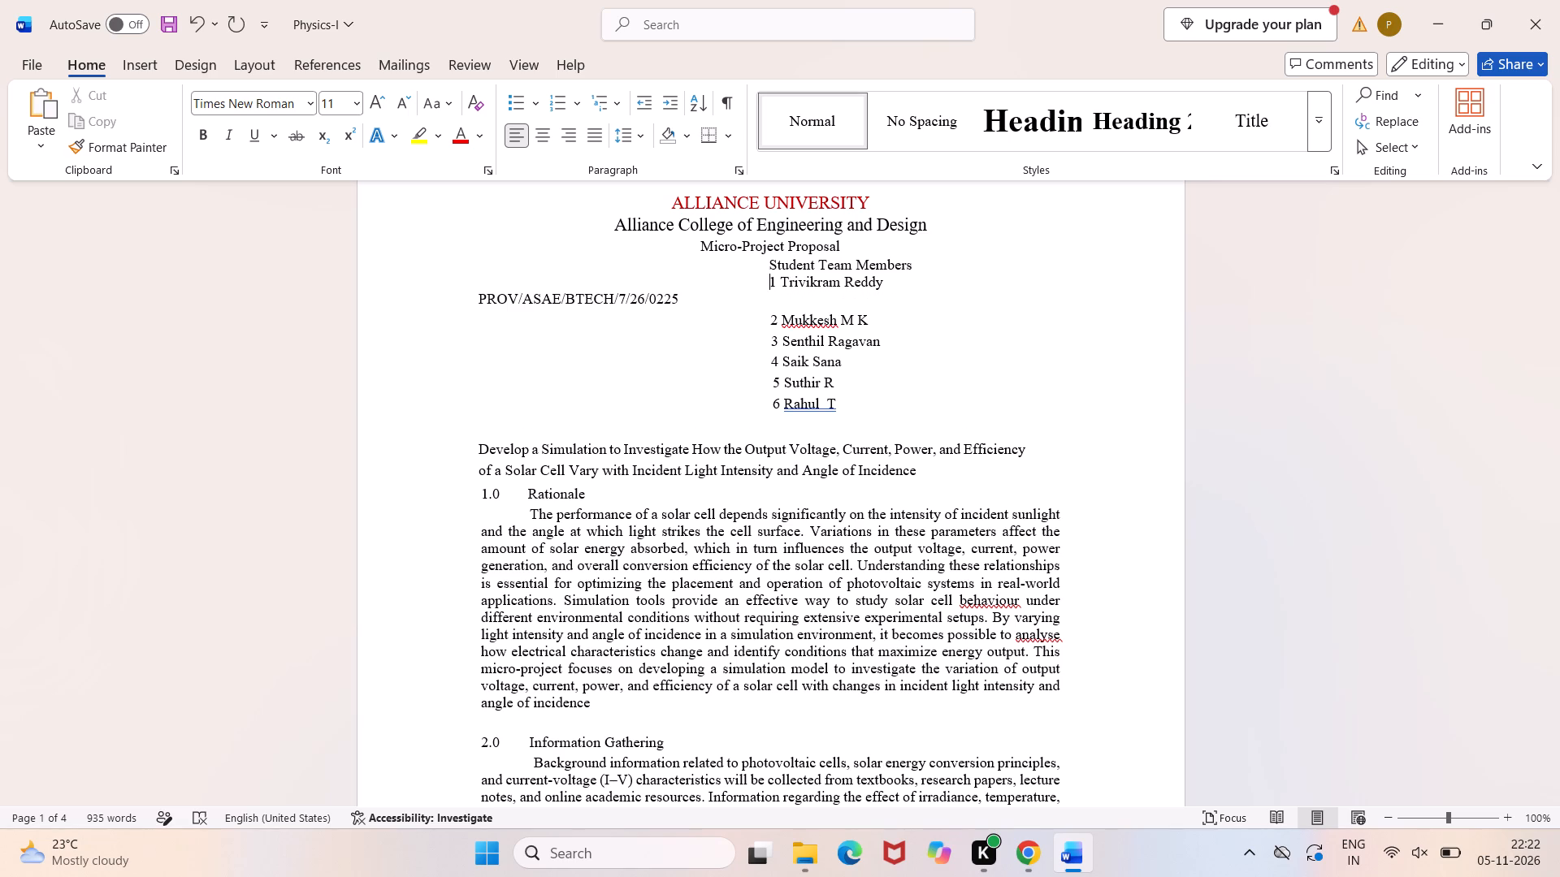
{"action": "key", "text": "BackSpace"}
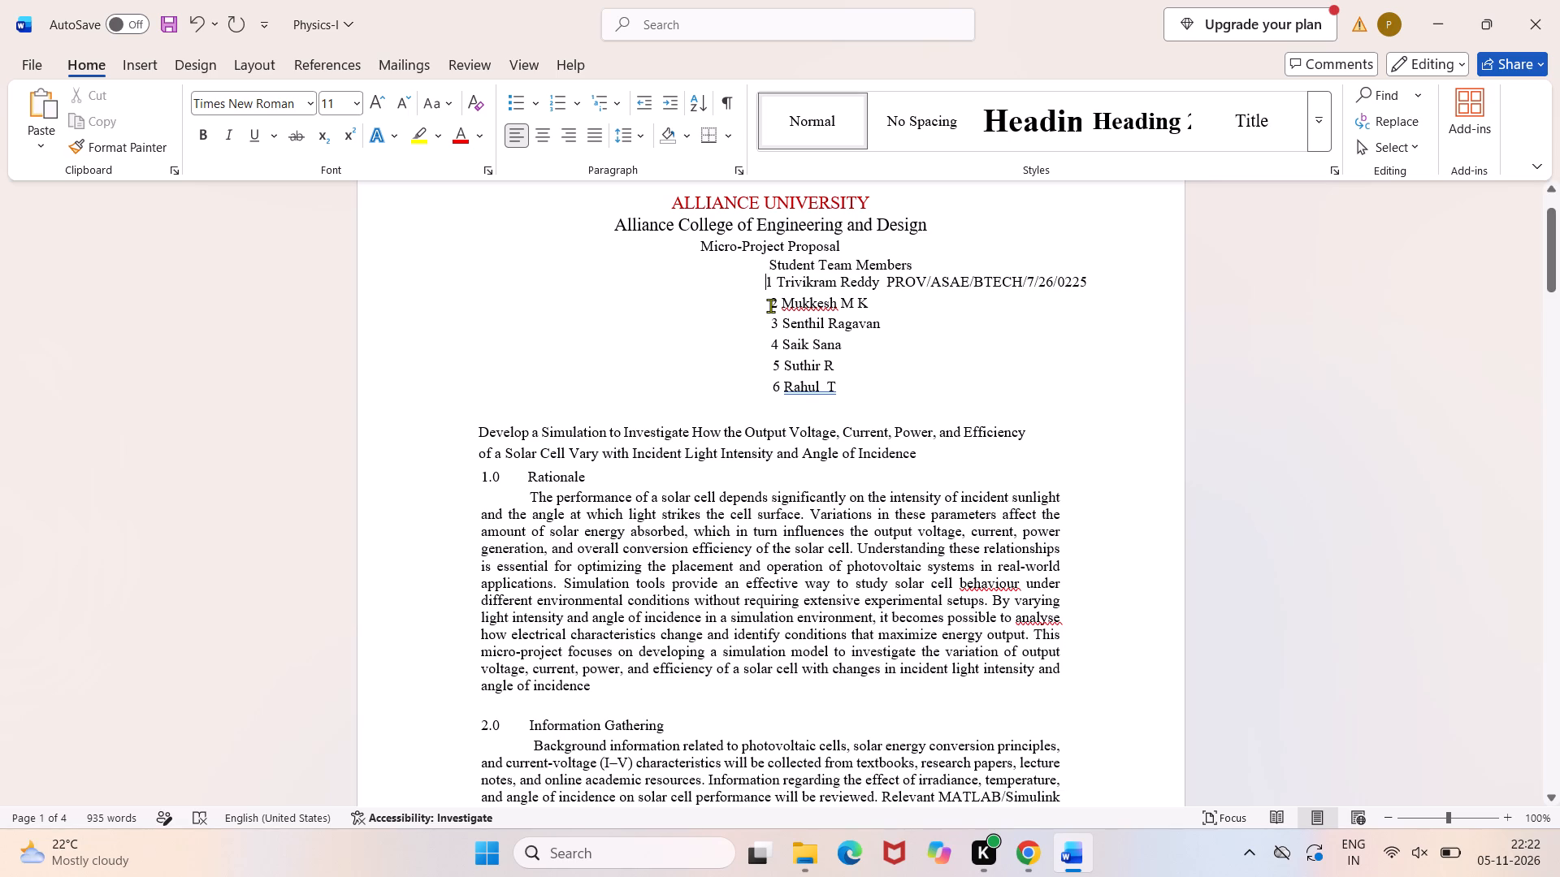
Remove one leading space each from the Student Team Members heading and the second member's entry to align them with the first entry.
{"action": "left_click", "coordinate": [767, 263]}
{"action": "key", "text": "BackSpace"}
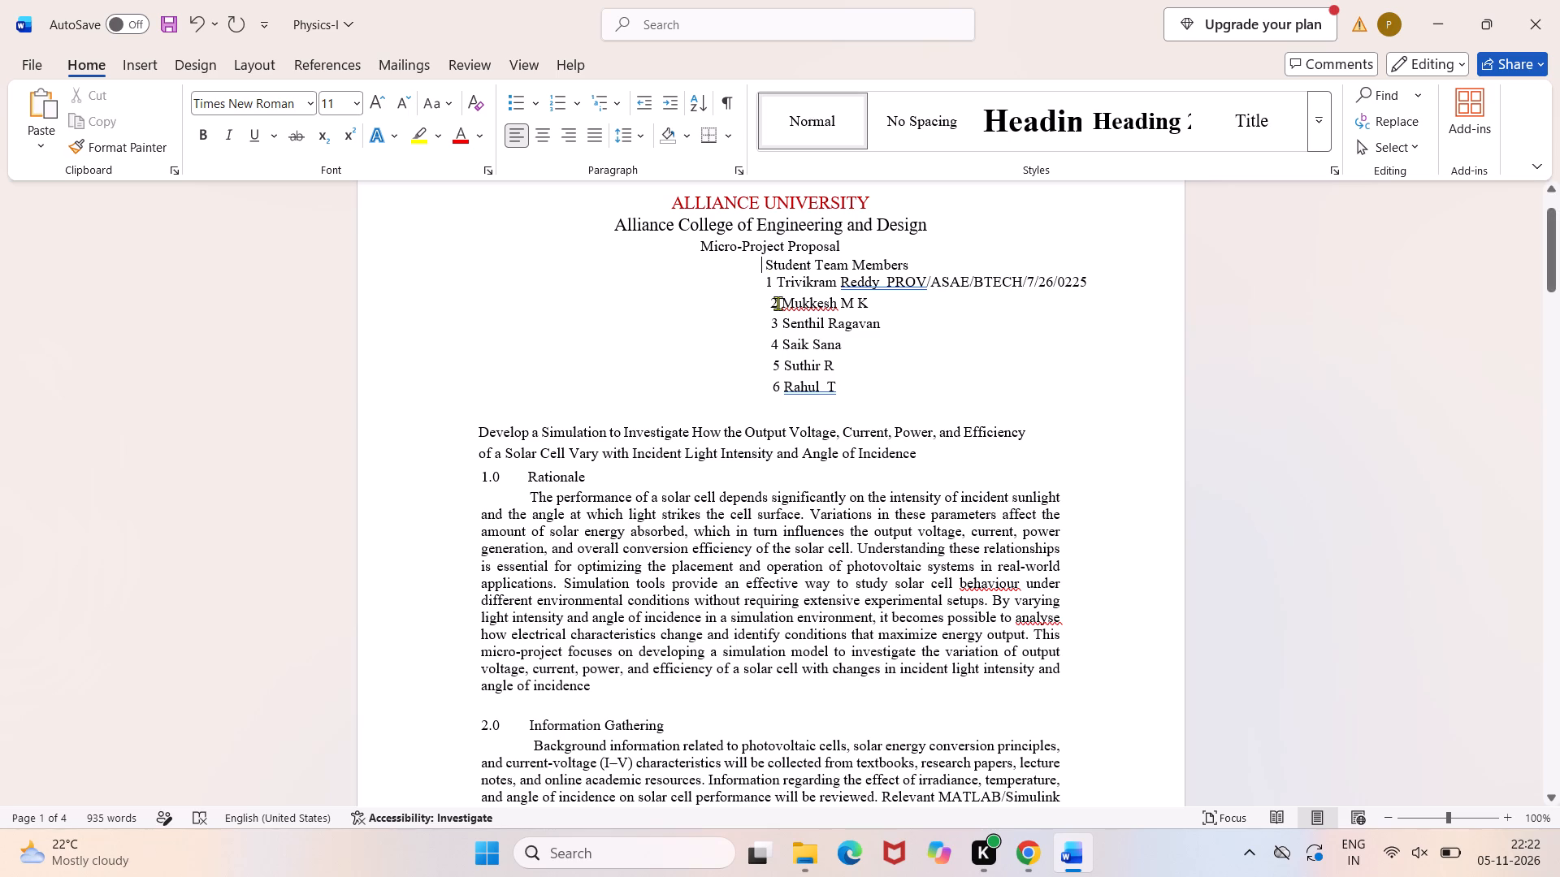
{"action": "left_click", "coordinate": [769, 305]}
{"action": "key", "text": "BackSpace"}
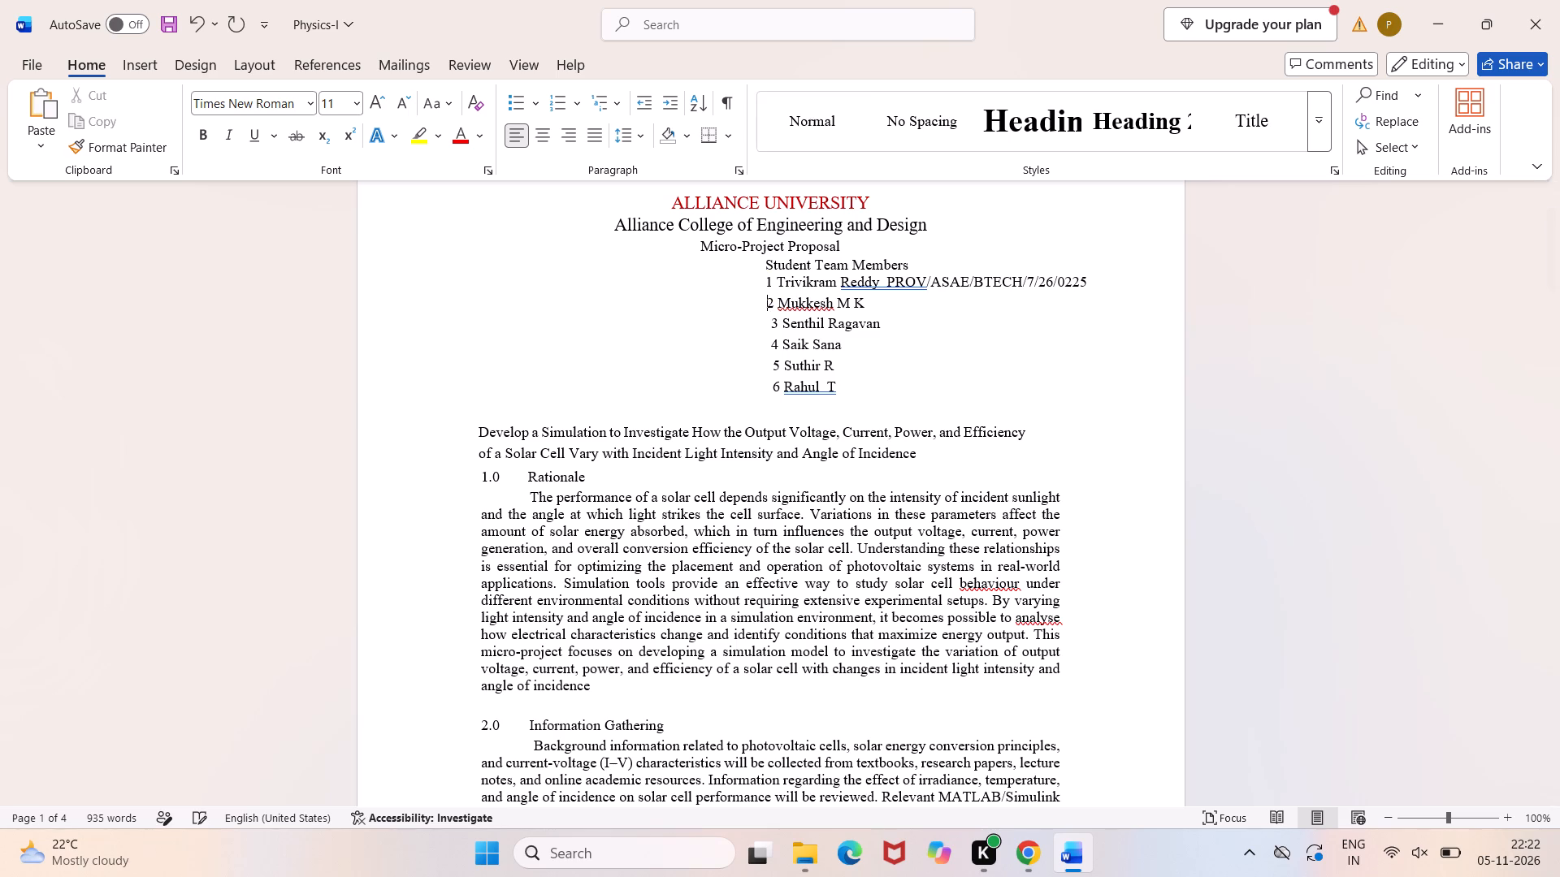
Remove one leading space each from the third, fourth, fifth and sixth members' entries to align them with the entries above.
{"action": "left_click", "coordinate": [767, 326]}
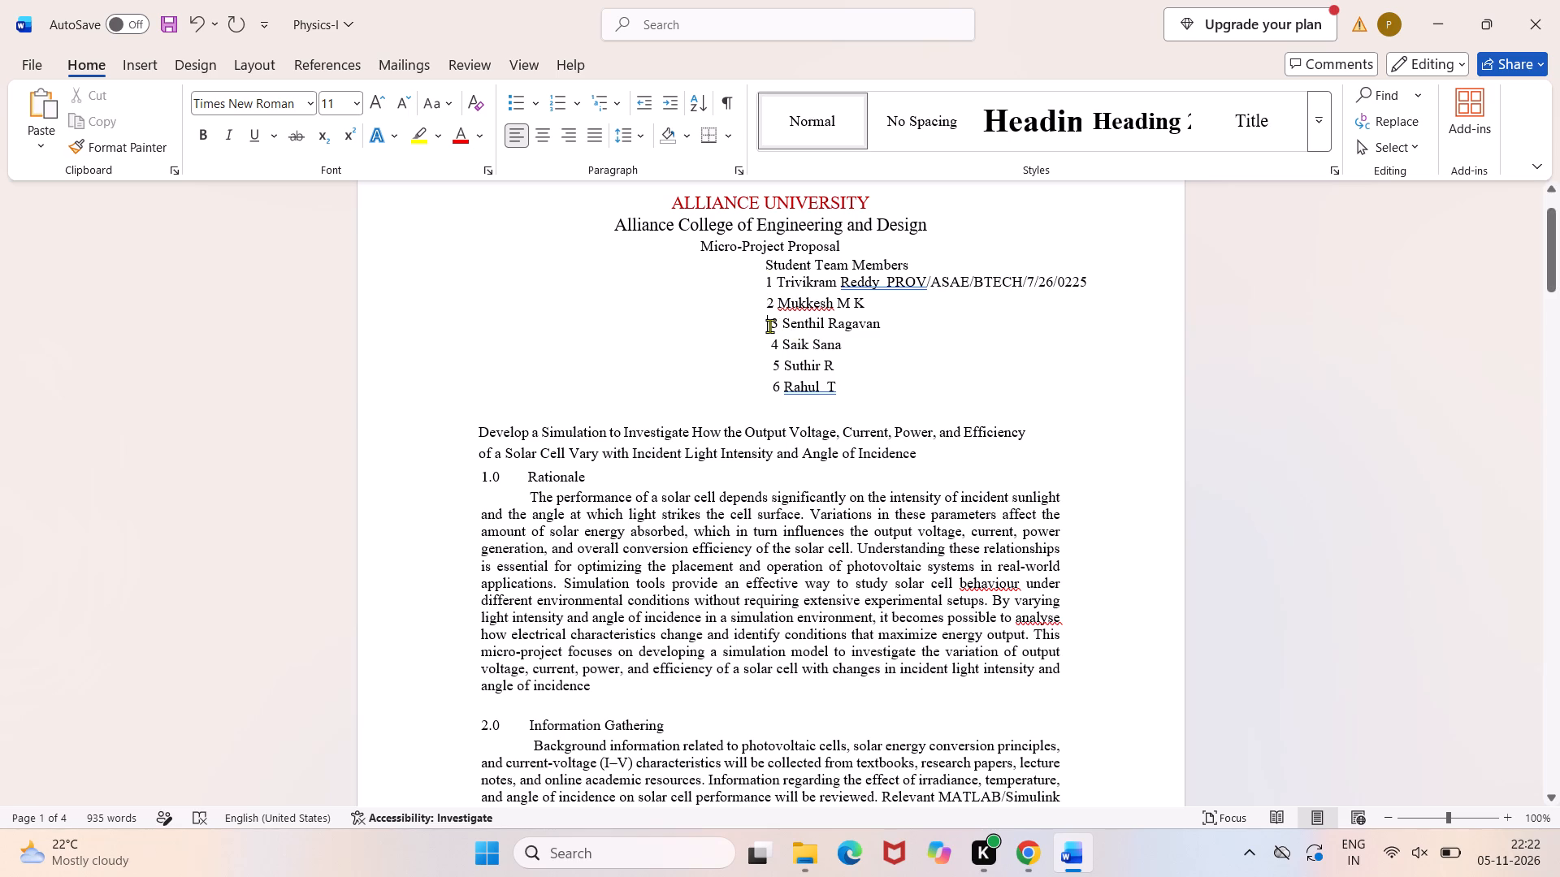
{"action": "left_click", "coordinate": [769, 326]}
{"action": "left_click", "coordinate": [771, 326]}
{"action": "key", "text": "BackSpace"}
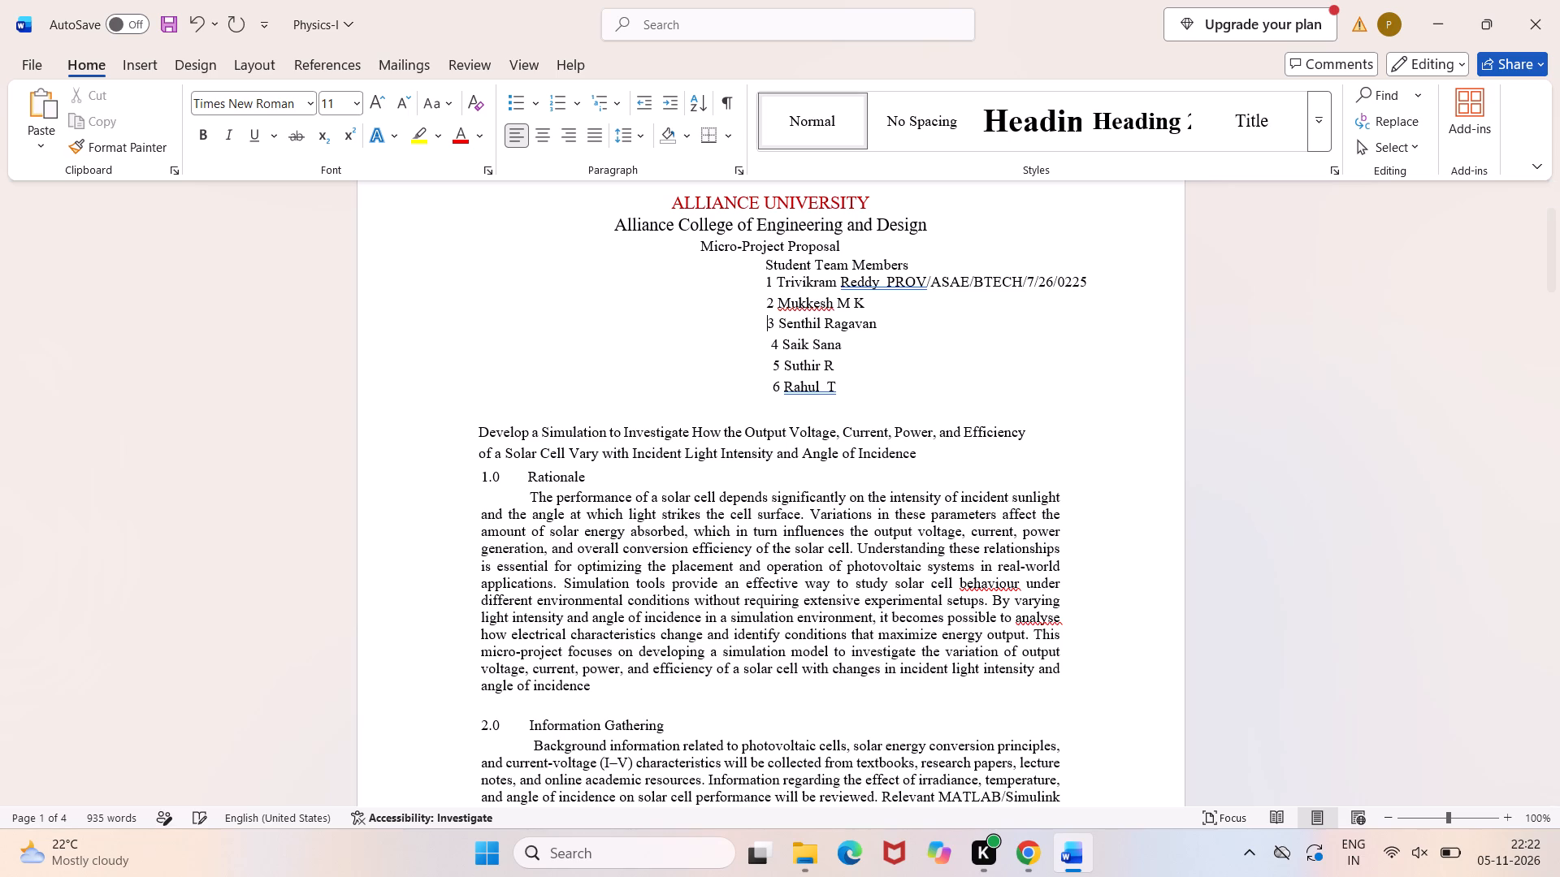
{"action": "left_click", "coordinate": [768, 345]}
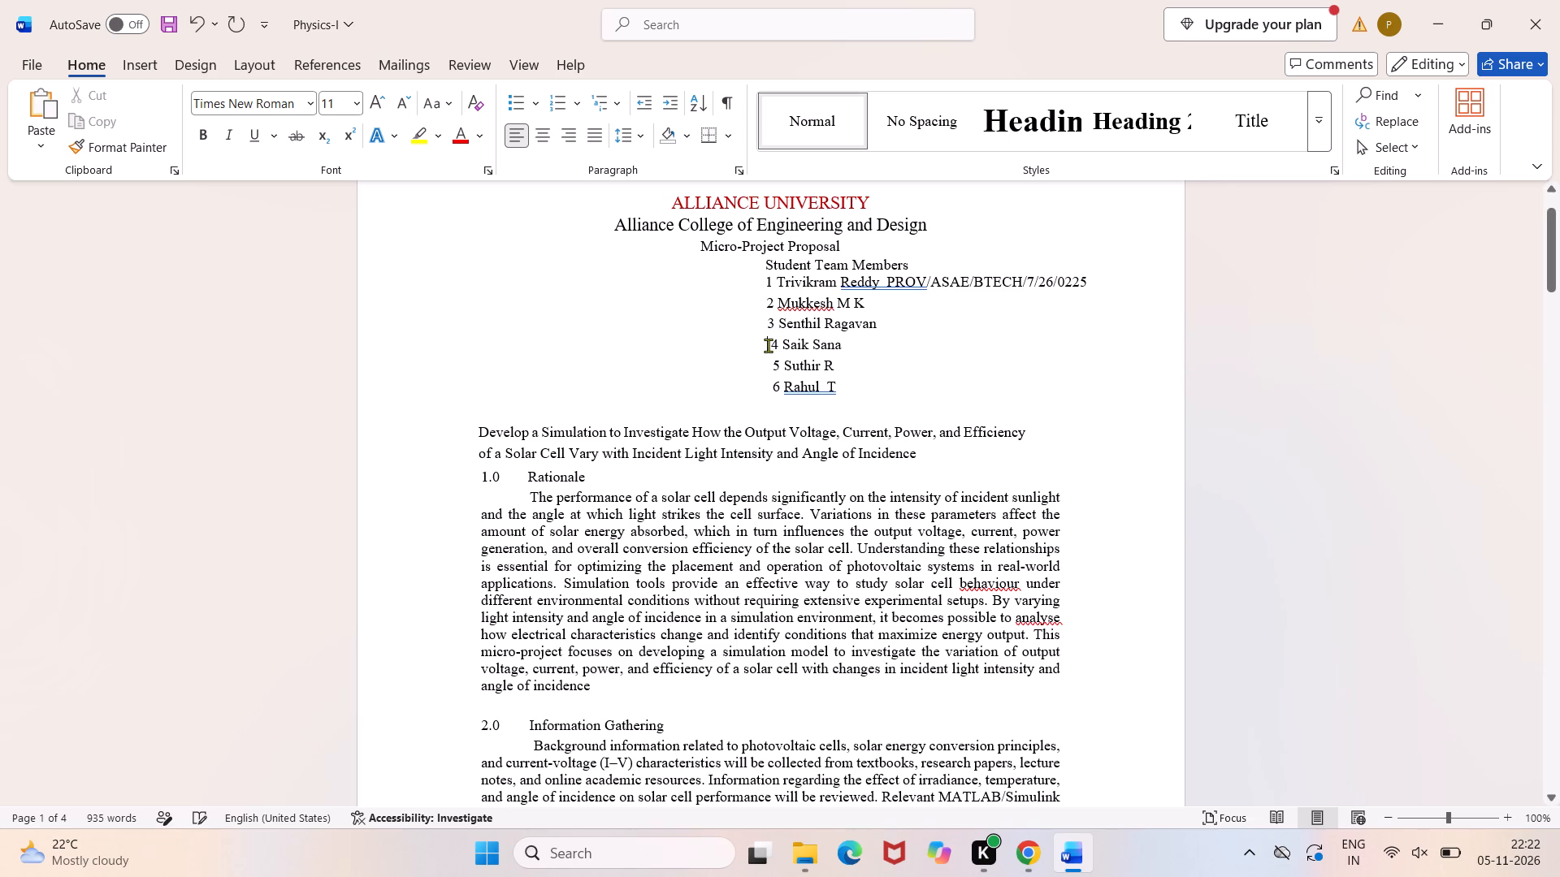
{"action": "key", "text": "BackSpace"}
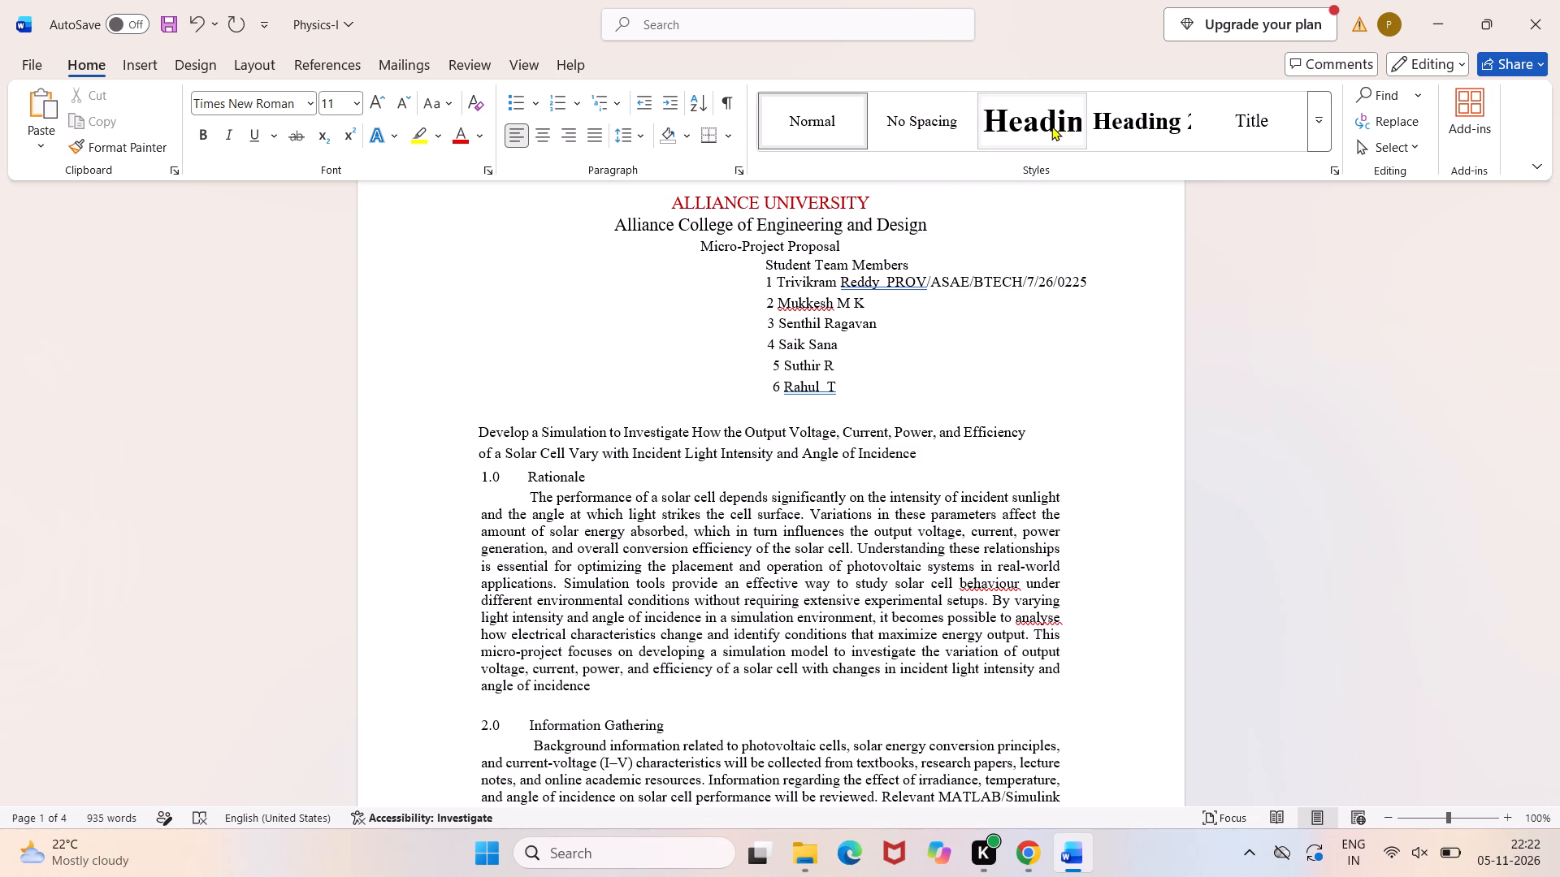
{"action": "left_click", "coordinate": [770, 368]}
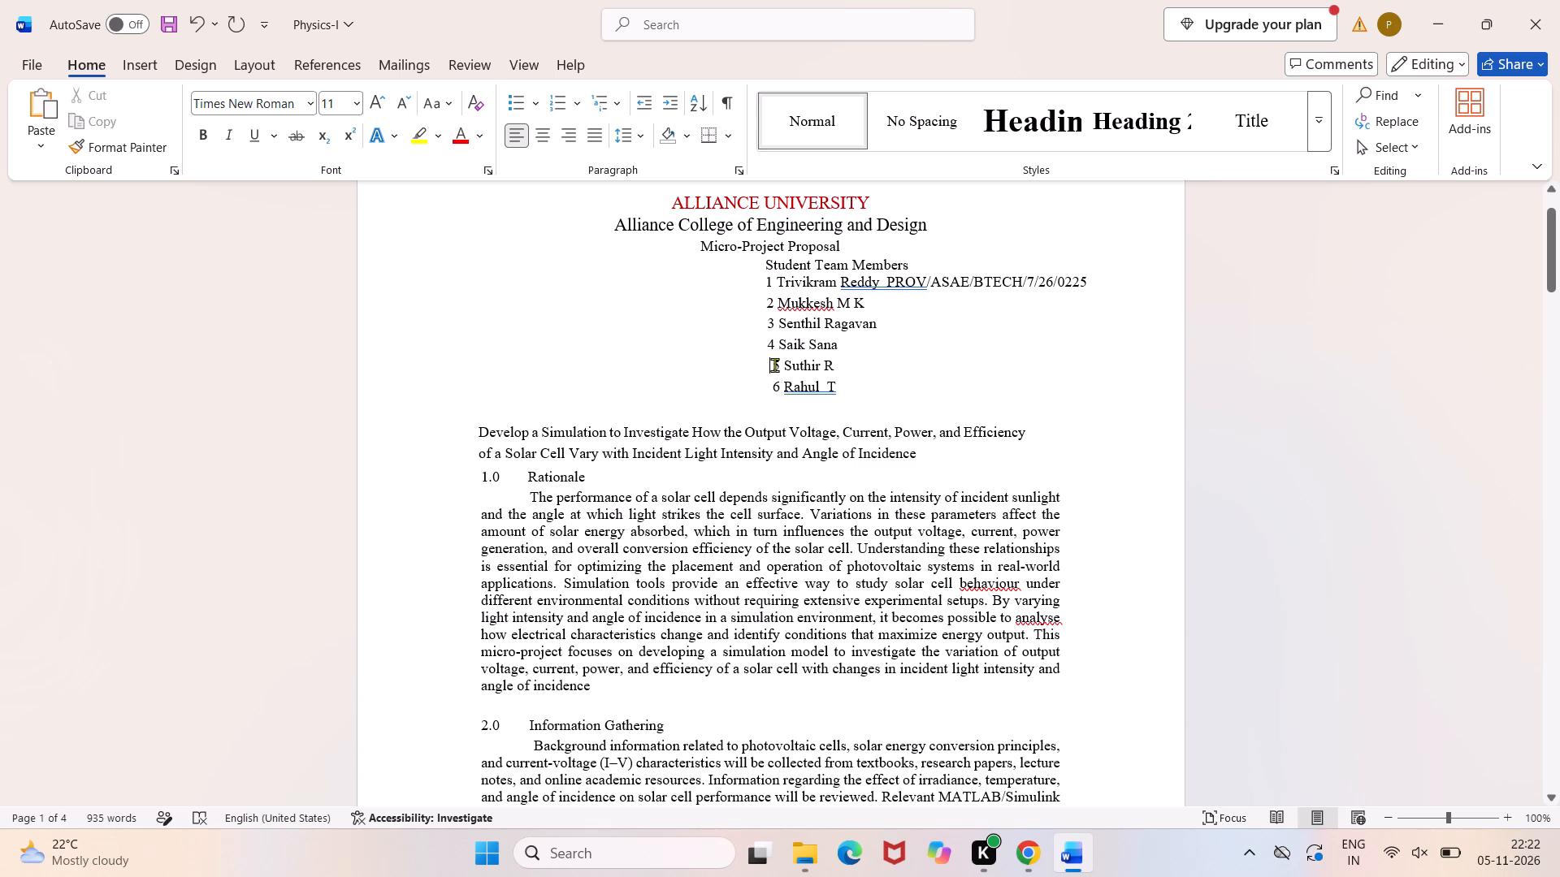
{"action": "left_click", "coordinate": [776, 365]}
{"action": "key", "text": "BackSpace"}
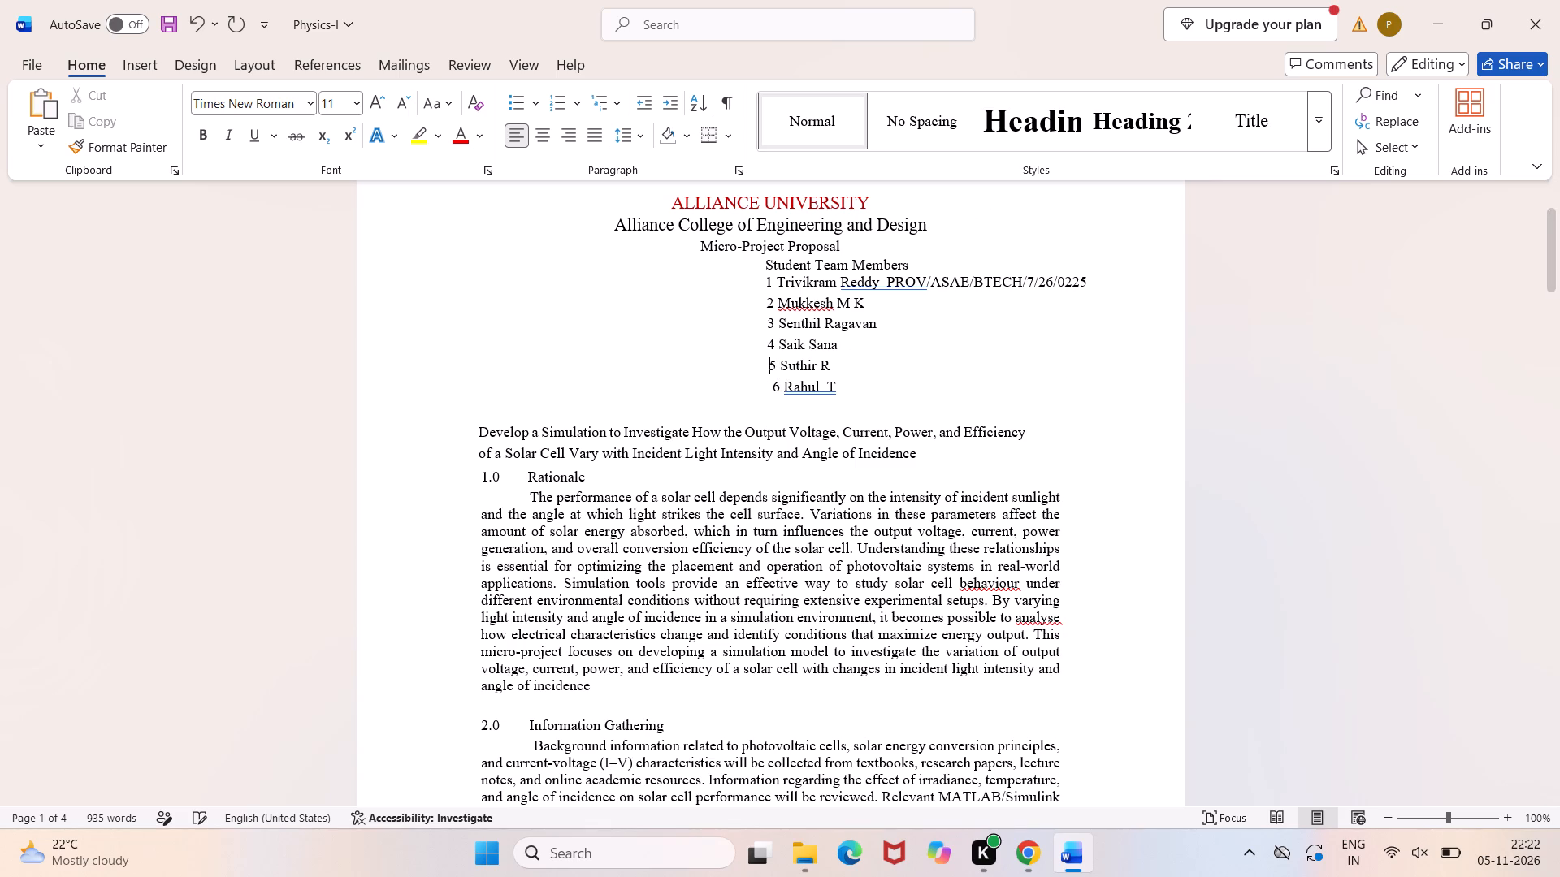
{"action": "left_click", "coordinate": [773, 391]}
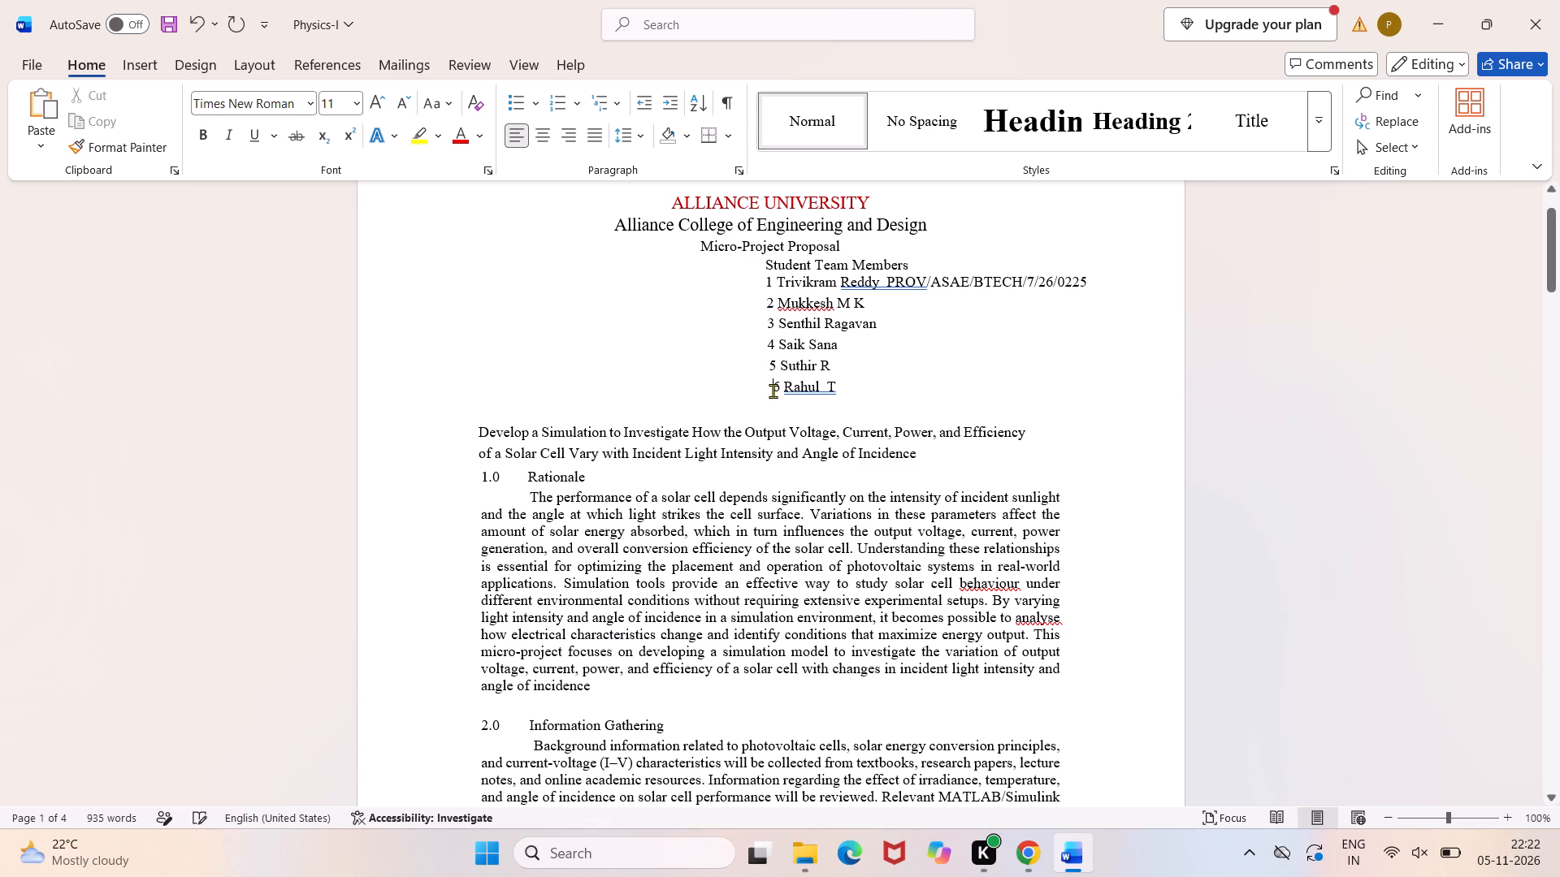
{"action": "key", "text": "BackSpace"}
Copy the first member's full ID code and paste it after the second, third and fourth members' names.
{"action": "left_click_drag", "start_coordinate": [889, 281], "coordinate": [1006, 270]}
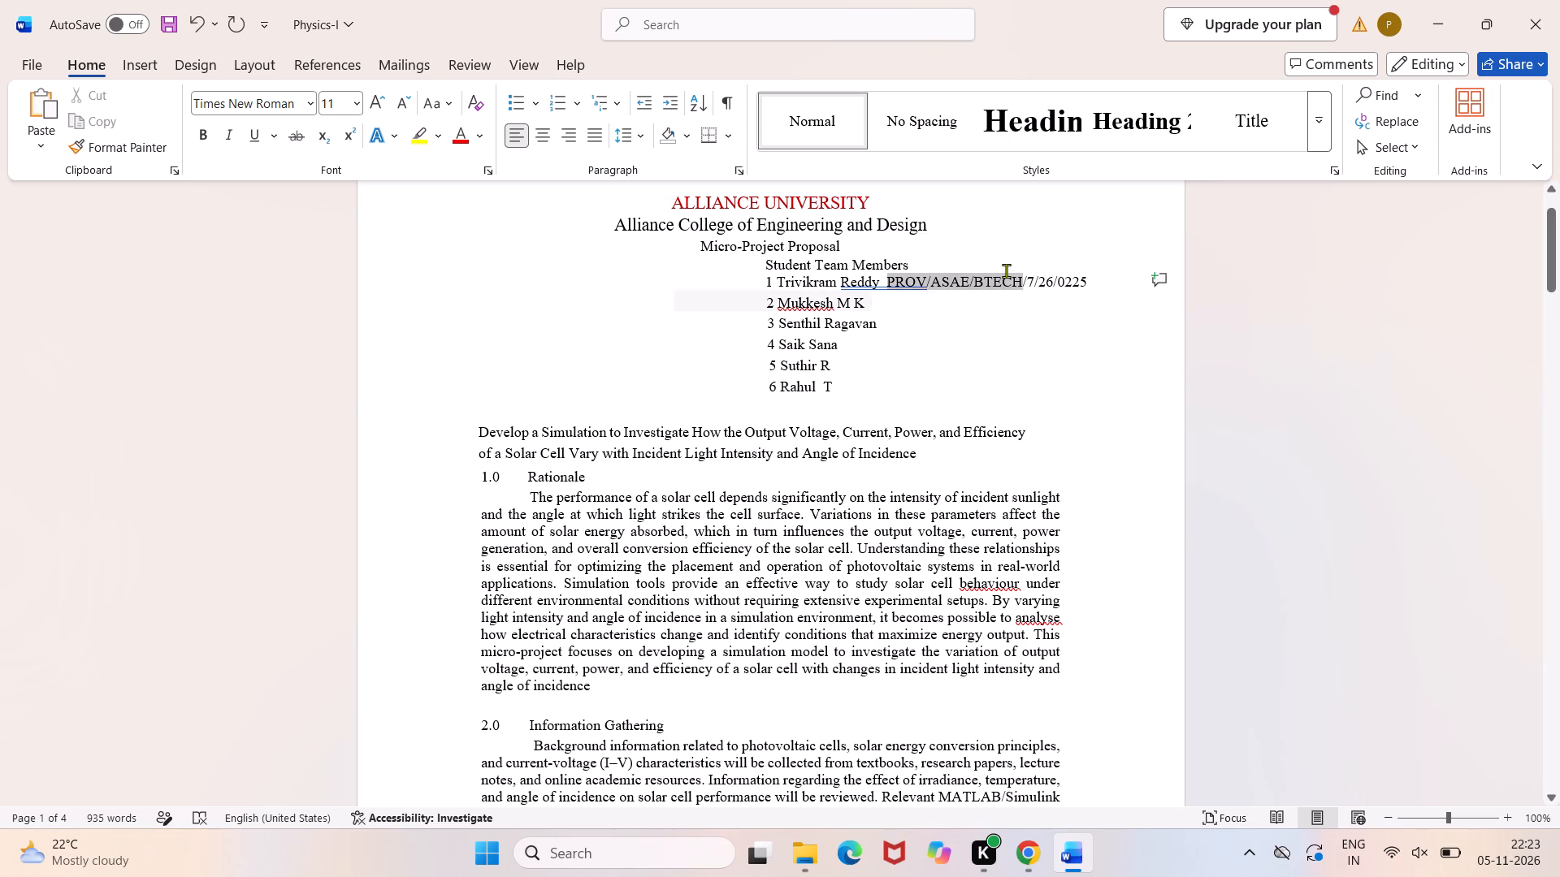
{"action": "left_click_drag", "start_coordinate": [1006, 270], "coordinate": [1082, 281]}
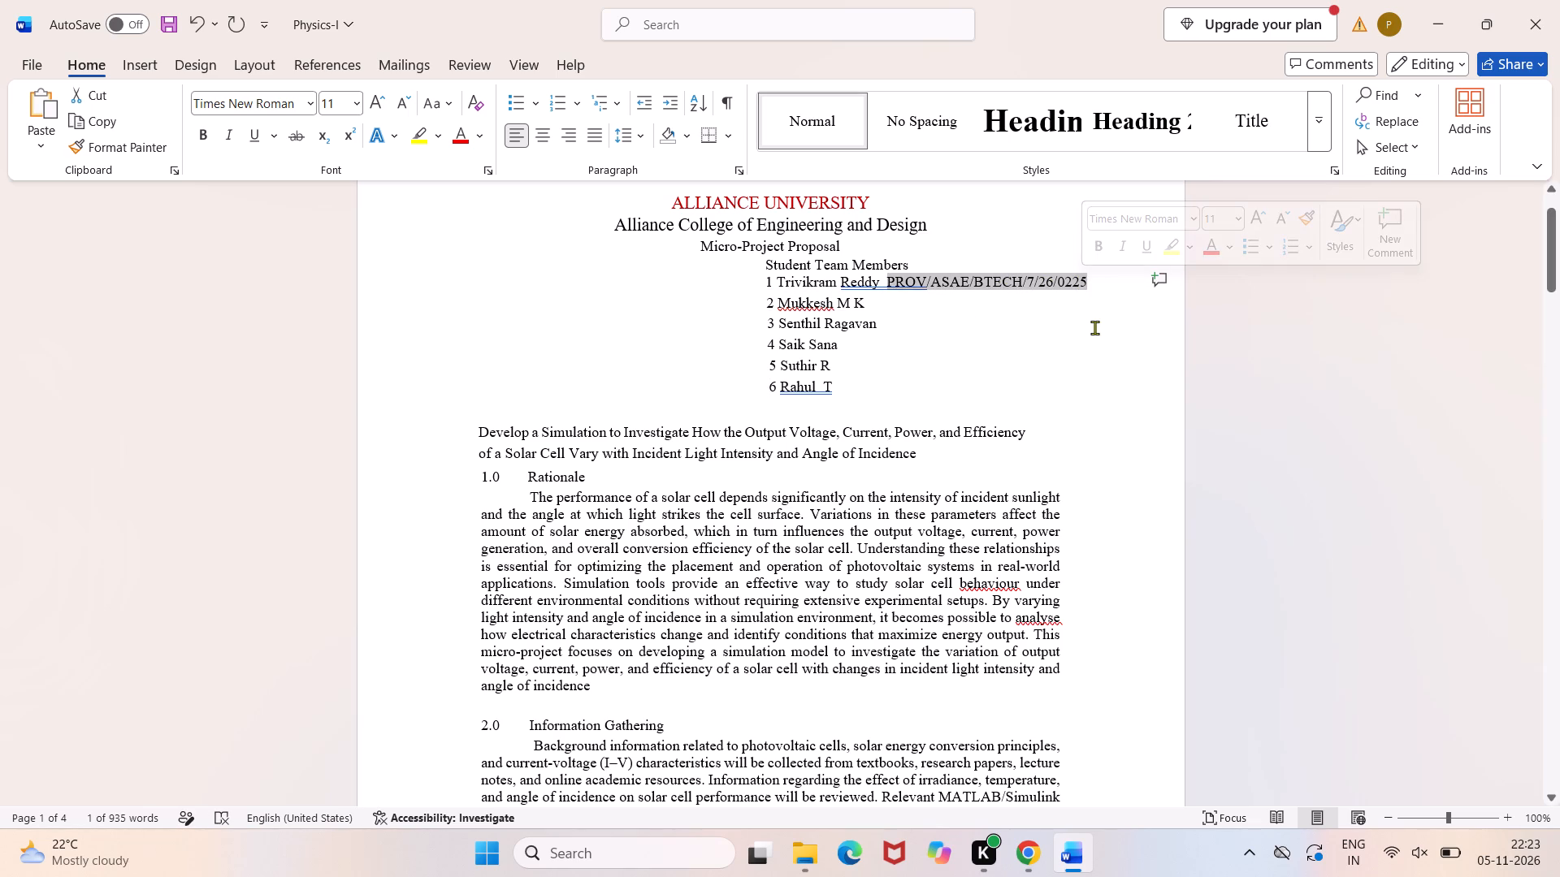
{"action": "key", "text": "ctrl+c"}
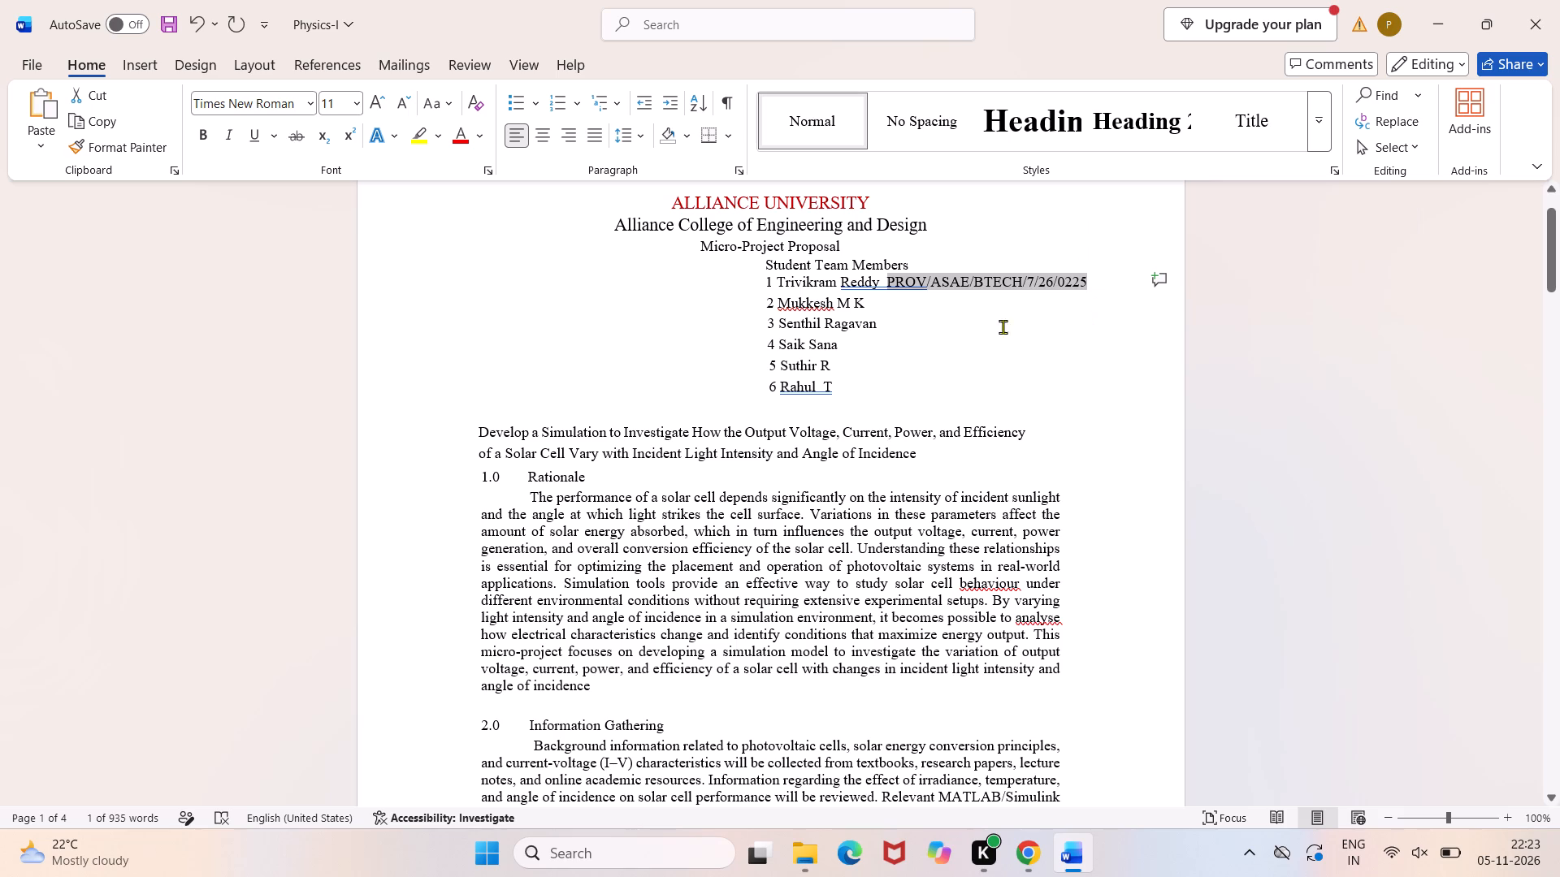
{"action": "left_click", "coordinate": [879, 300]}
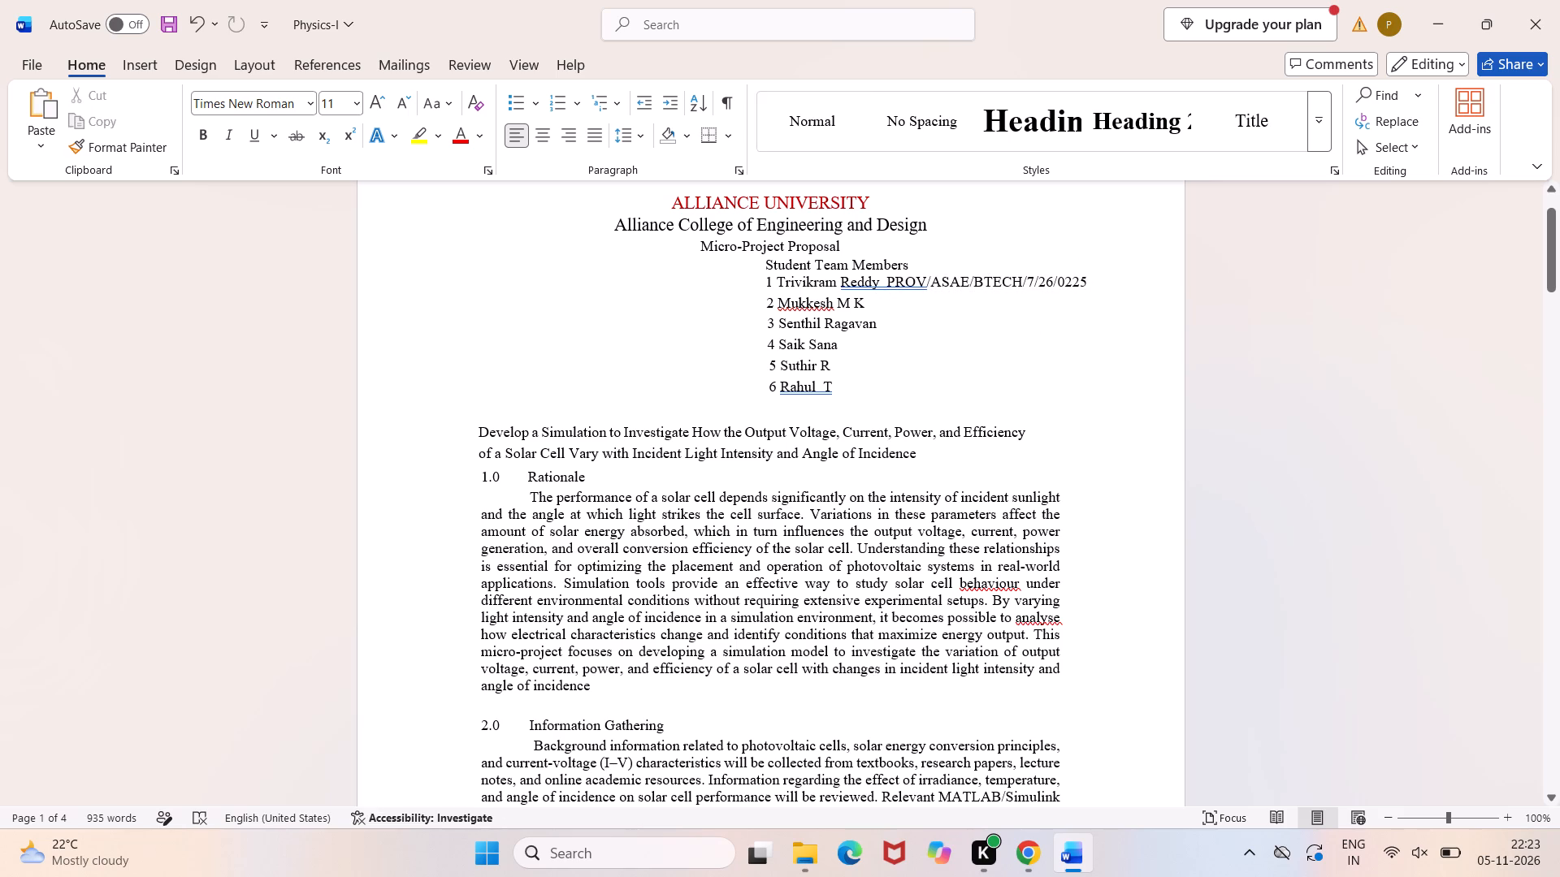
{"action": "key", "text": "ctrl+v"}
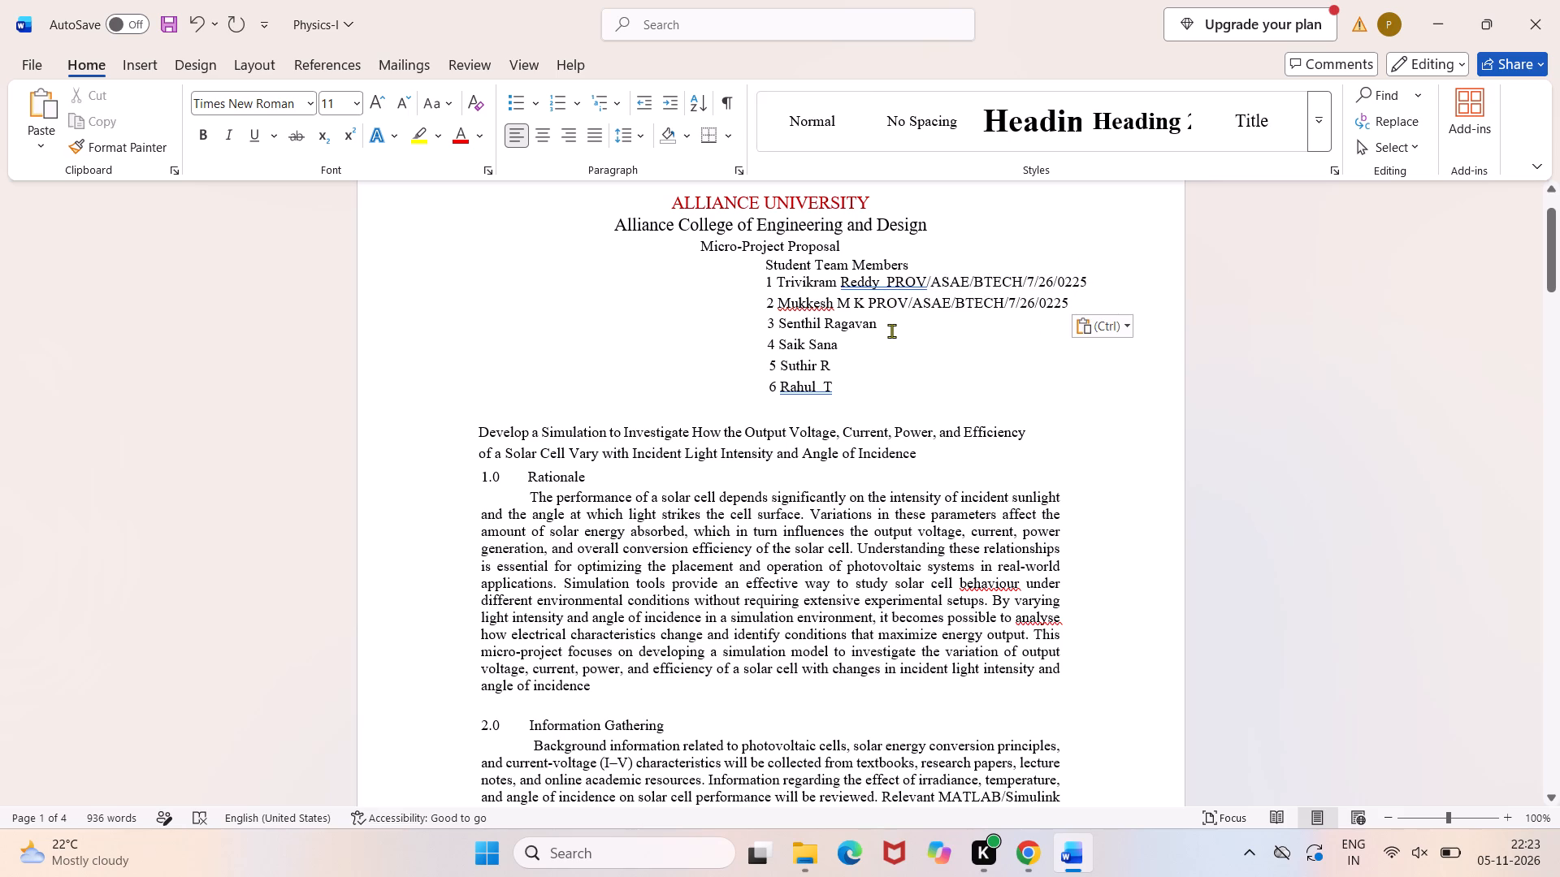
{"action": "left_click", "coordinate": [891, 330]}
{"action": "key", "text": "ctrl+v"}
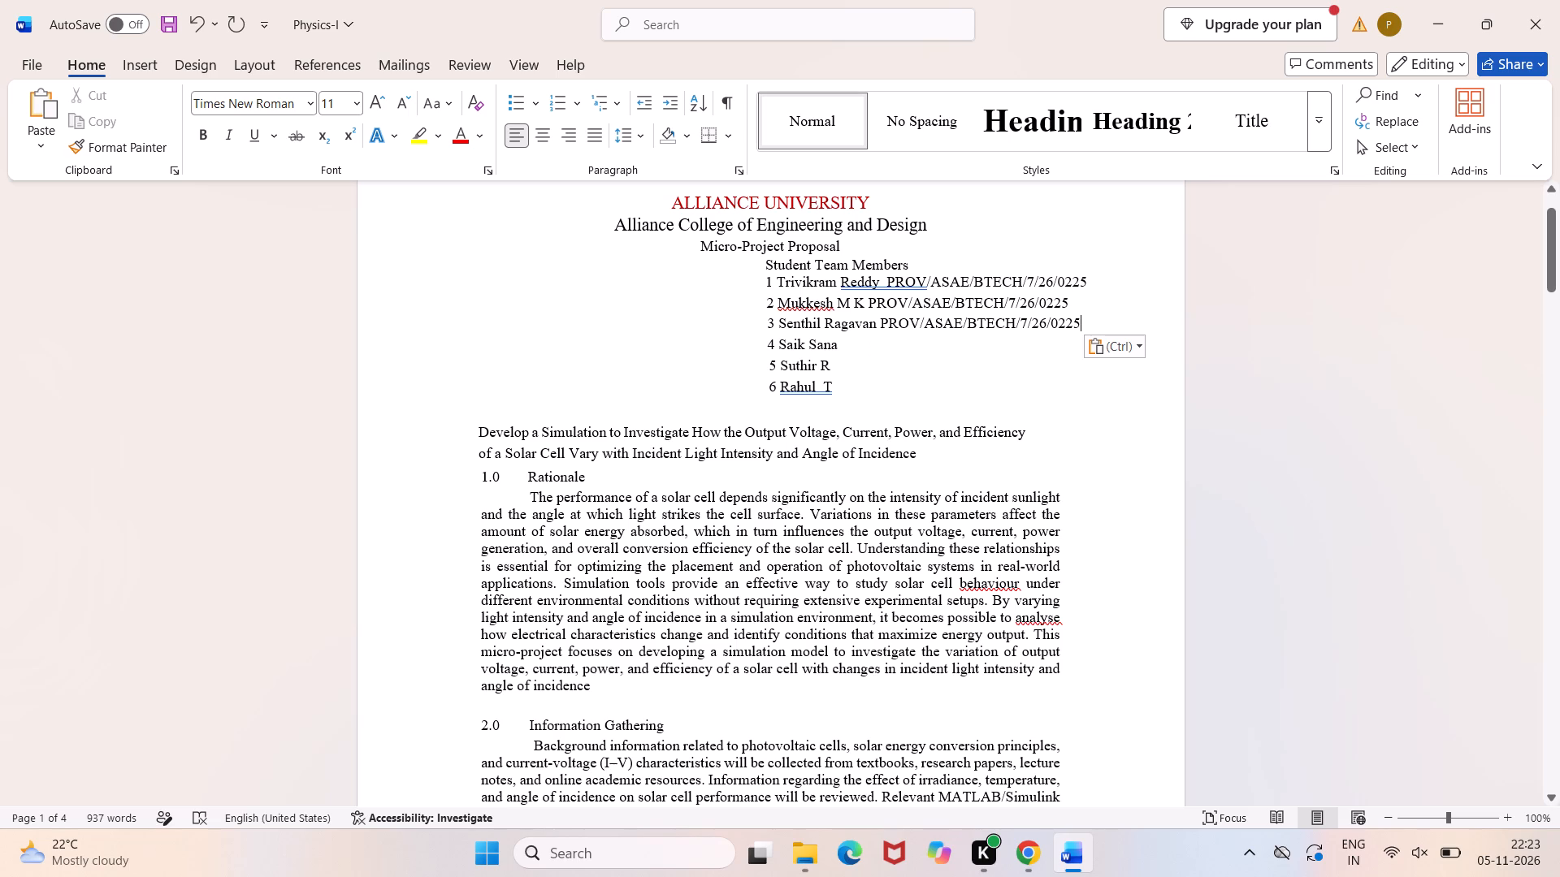
{"action": "left_click", "coordinate": [866, 351]}
{"action": "left_click_drag", "start_coordinate": [857, 340], "coordinate": [883, 345]}
{"action": "left_click_drag", "start_coordinate": [883, 345], "coordinate": [892, 329]}
{"action": "key", "text": "ctrl+v"}
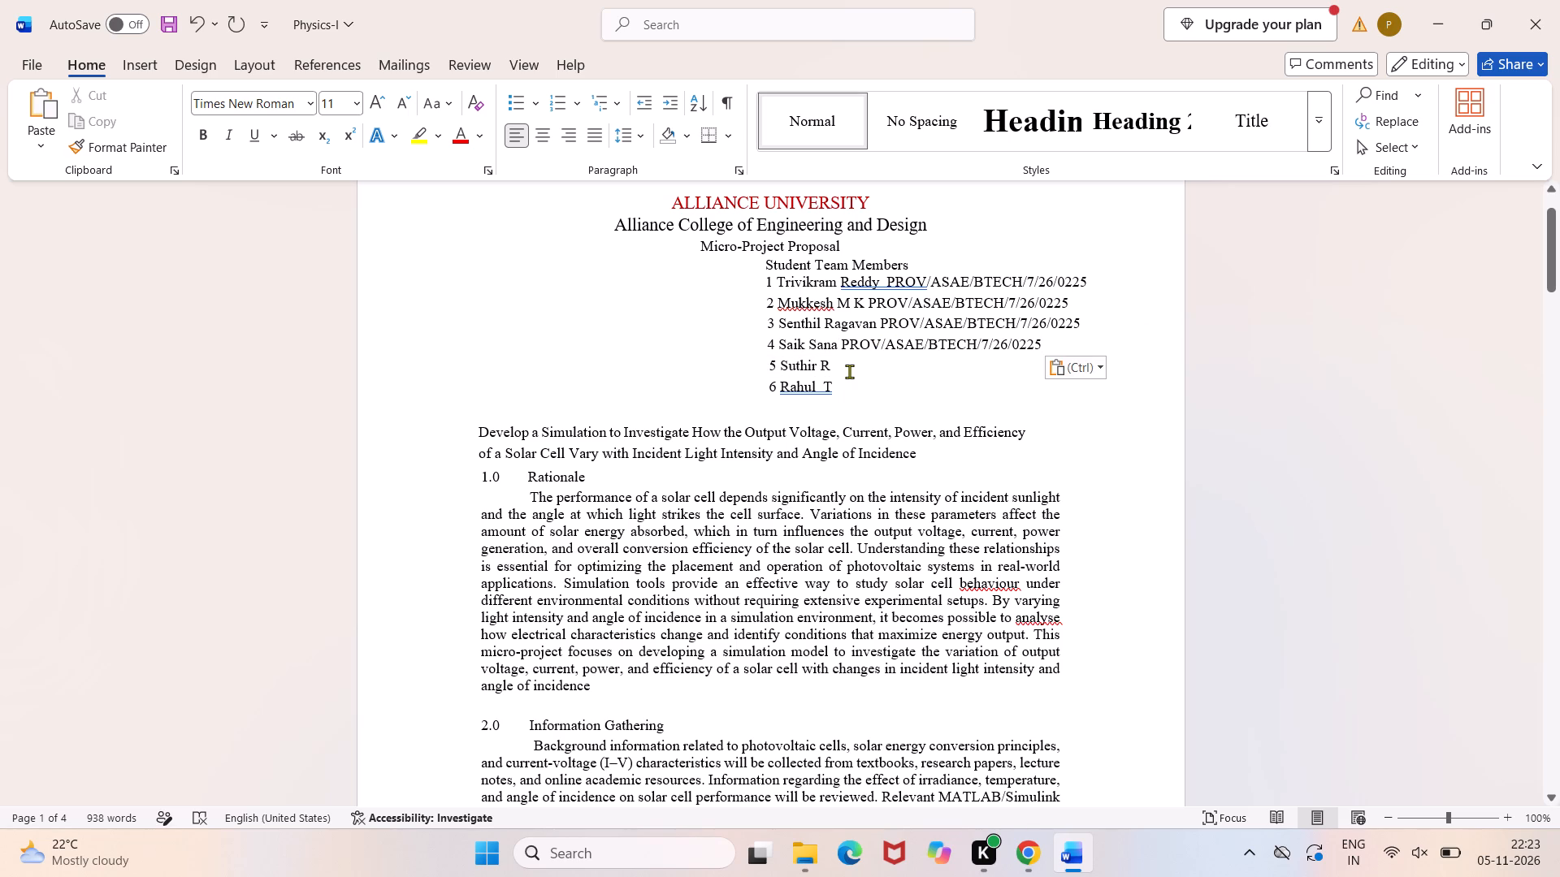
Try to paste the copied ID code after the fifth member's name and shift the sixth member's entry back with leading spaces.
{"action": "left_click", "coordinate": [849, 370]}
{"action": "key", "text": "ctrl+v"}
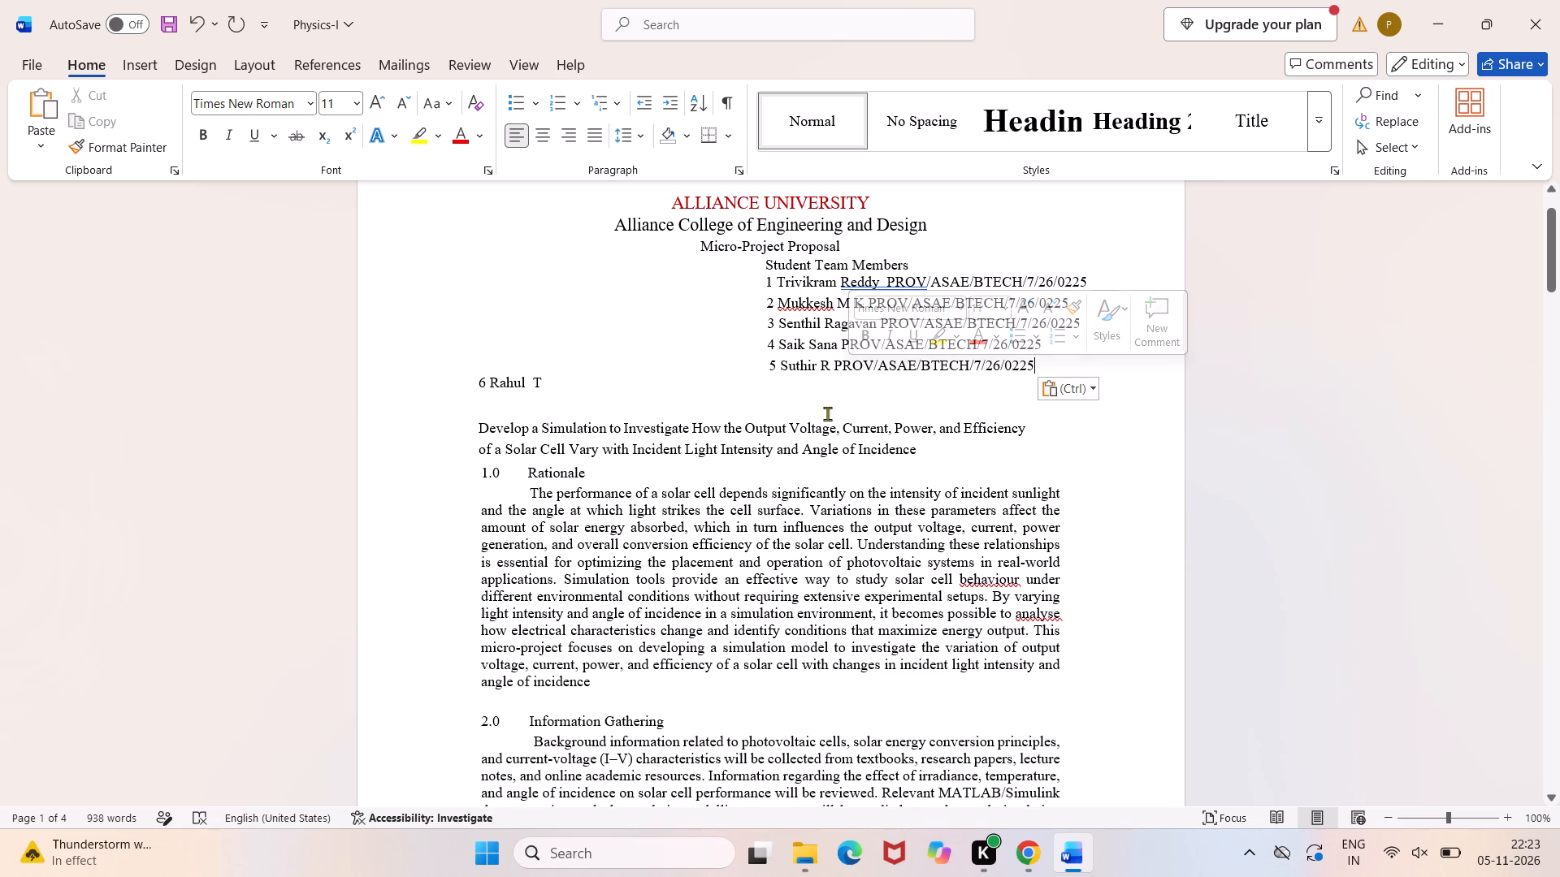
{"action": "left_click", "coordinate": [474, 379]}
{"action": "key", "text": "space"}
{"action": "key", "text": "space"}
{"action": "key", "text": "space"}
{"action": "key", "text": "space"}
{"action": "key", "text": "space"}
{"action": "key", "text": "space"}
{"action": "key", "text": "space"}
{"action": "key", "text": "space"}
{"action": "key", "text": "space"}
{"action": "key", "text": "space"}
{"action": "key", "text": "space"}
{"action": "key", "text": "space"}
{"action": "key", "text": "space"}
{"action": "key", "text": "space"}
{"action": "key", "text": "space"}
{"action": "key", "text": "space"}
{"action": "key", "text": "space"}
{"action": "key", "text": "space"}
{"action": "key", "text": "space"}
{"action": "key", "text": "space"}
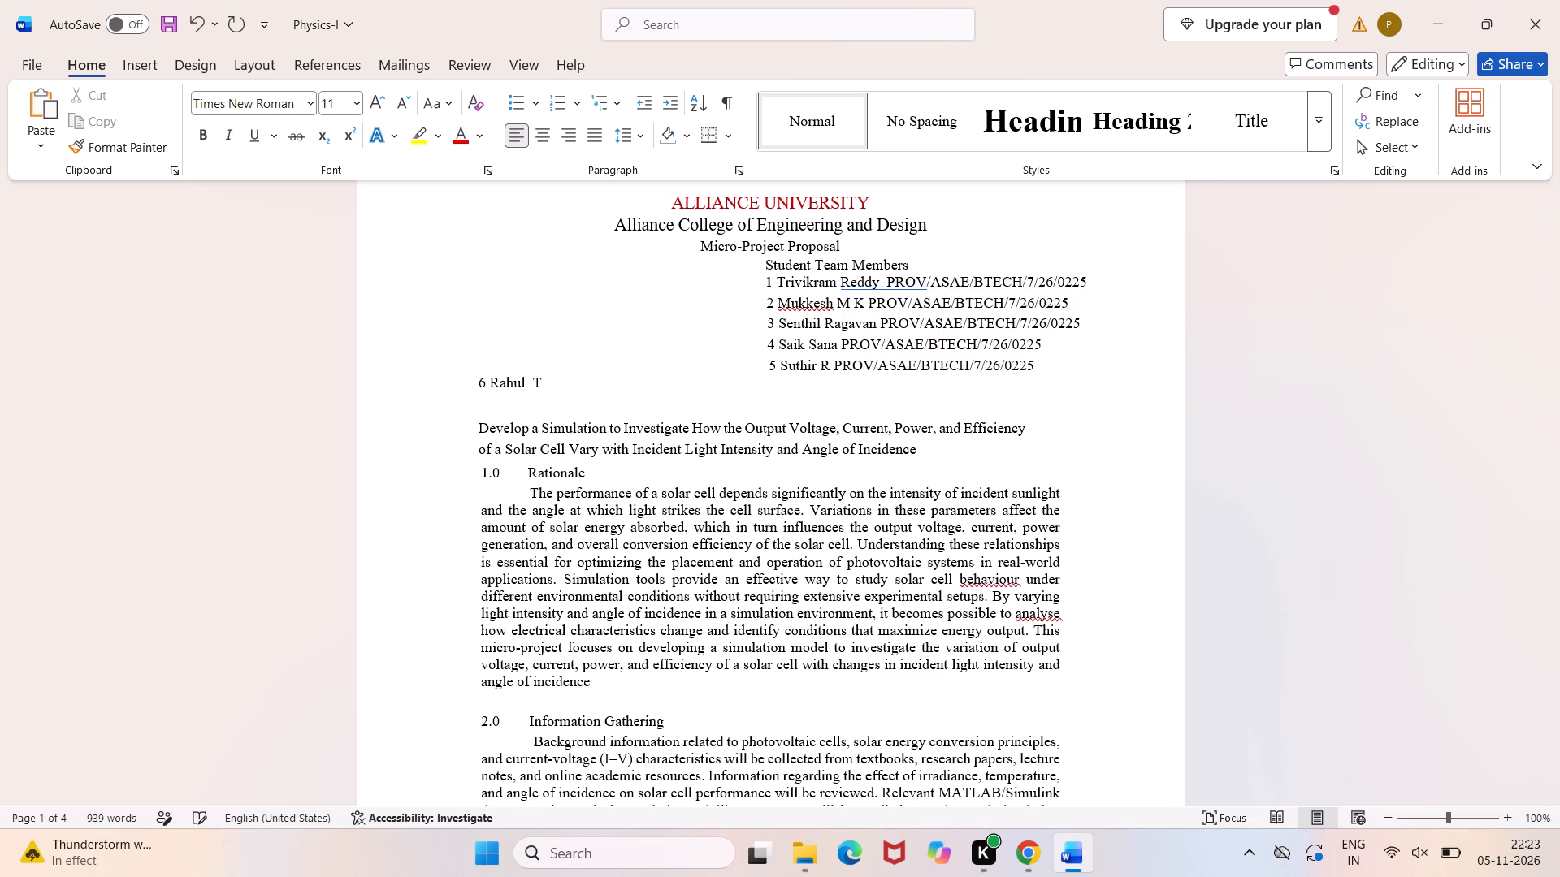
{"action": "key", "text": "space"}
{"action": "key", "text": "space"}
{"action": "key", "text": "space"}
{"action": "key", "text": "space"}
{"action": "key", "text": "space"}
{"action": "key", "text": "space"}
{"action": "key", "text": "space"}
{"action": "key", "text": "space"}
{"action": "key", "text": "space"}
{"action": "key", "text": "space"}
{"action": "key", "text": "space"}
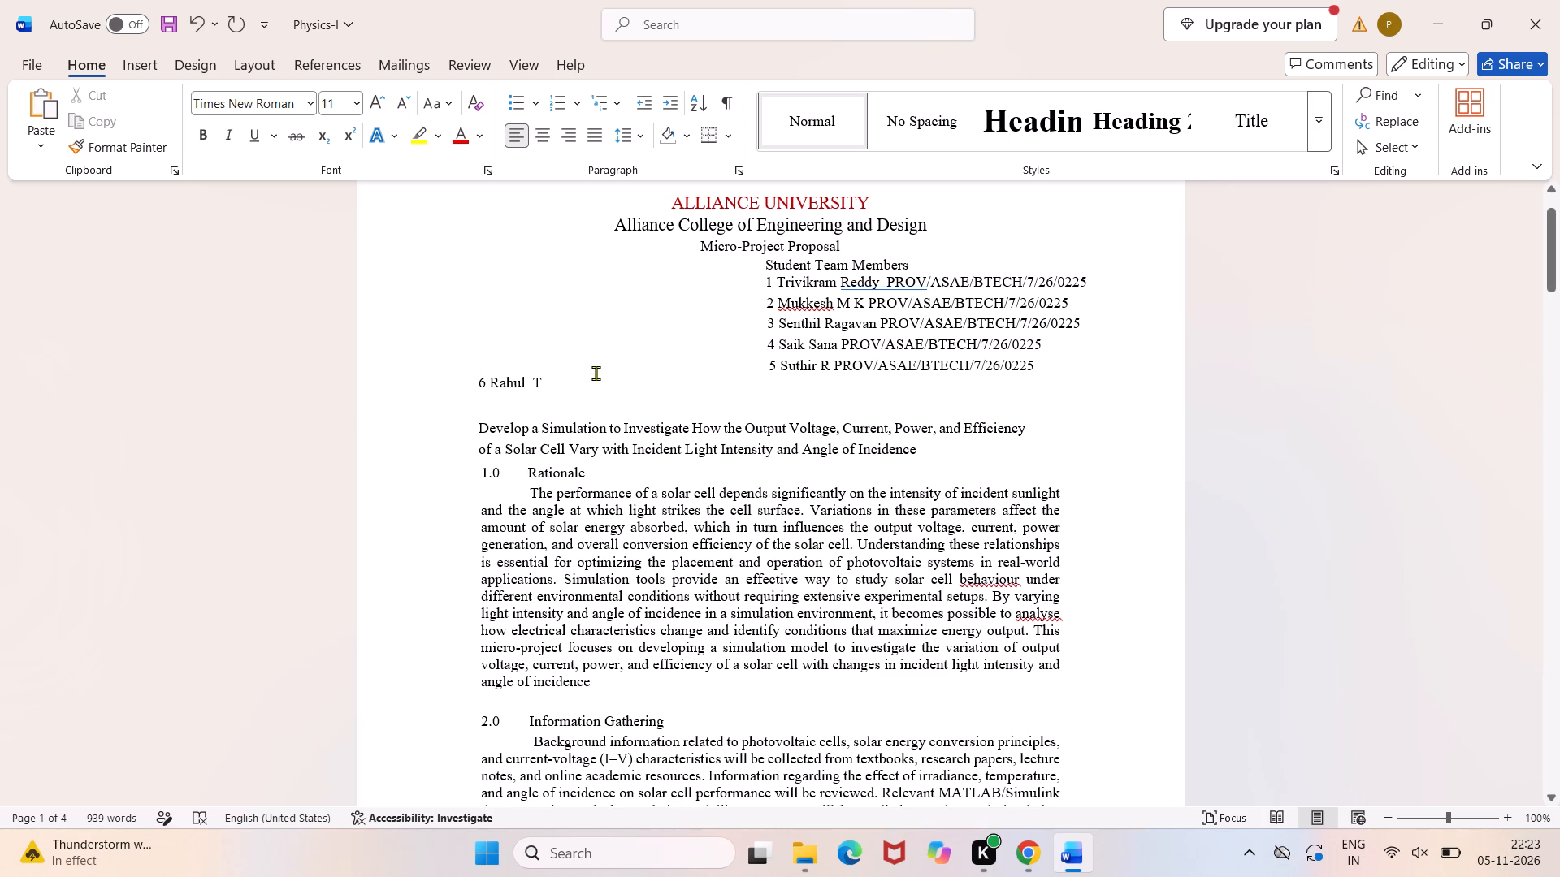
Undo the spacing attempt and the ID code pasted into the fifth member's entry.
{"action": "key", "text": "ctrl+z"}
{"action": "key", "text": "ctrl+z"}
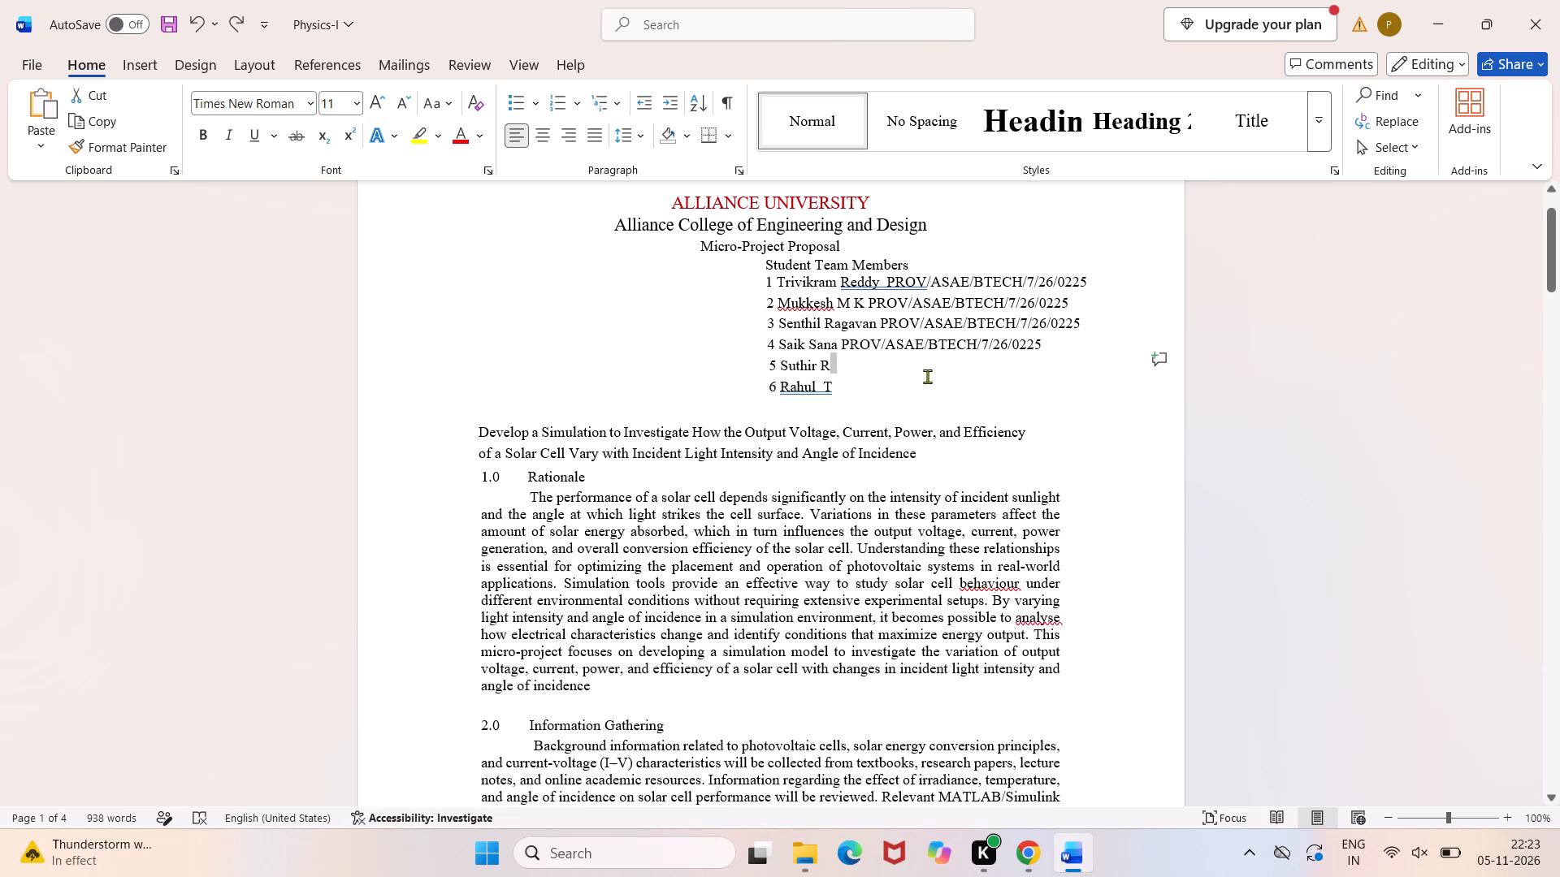
Paste the copied ID code after the fifth and sixth members' names, separated from each name by a space.
{"action": "left_click_drag", "start_coordinate": [853, 364], "coordinate": [856, 356]}
{"action": "left_click_drag", "start_coordinate": [856, 356], "coordinate": [849, 364]}
{"action": "left_click", "coordinate": [849, 364]}
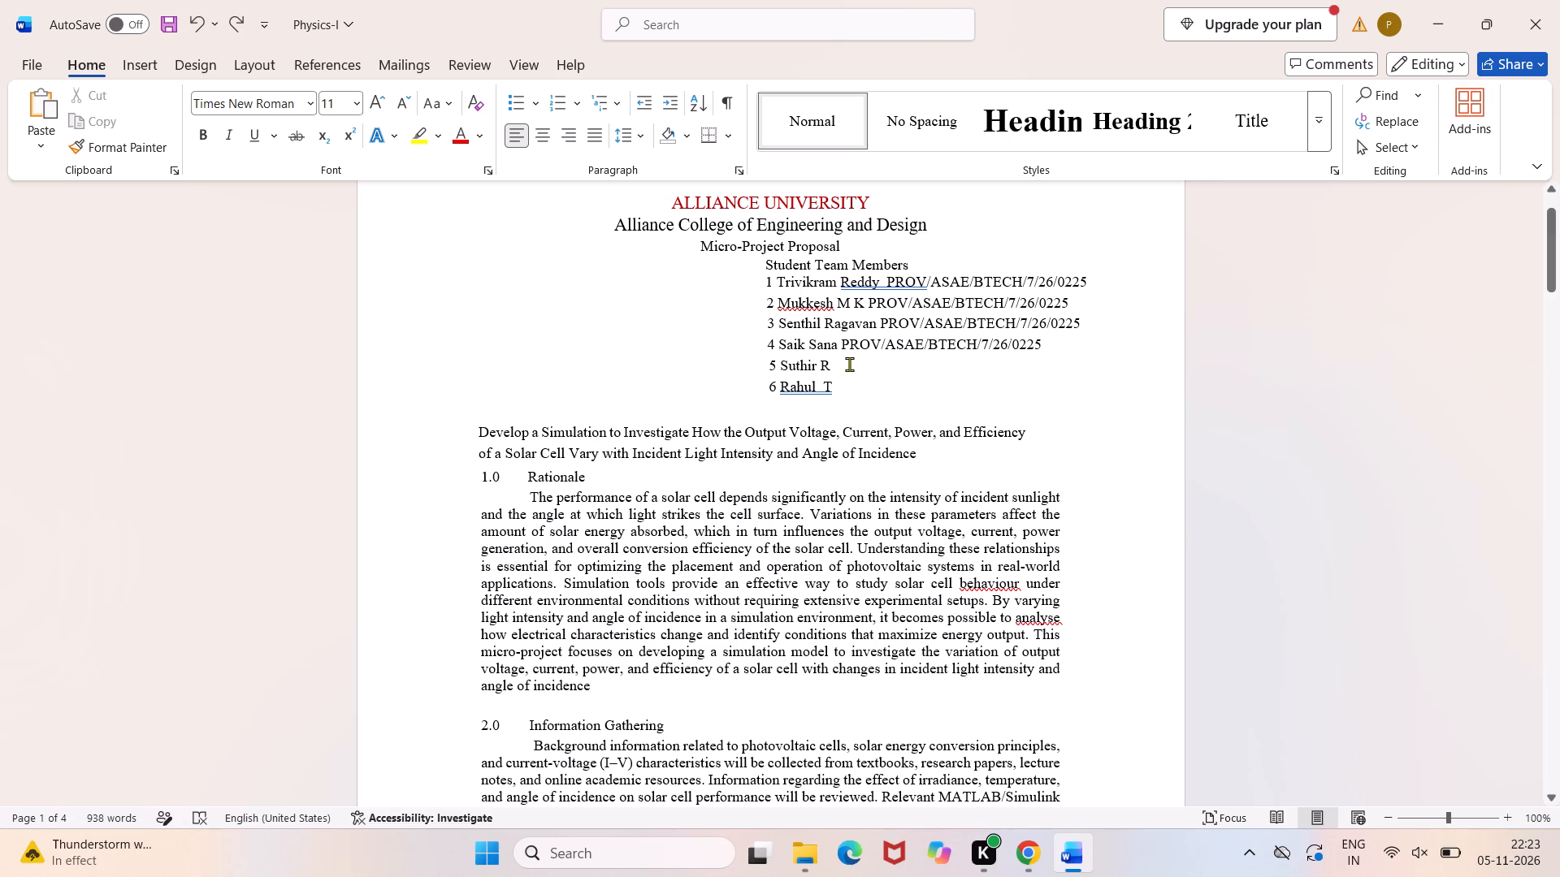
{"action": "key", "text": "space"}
{"action": "key", "text": "ctrl+v"}
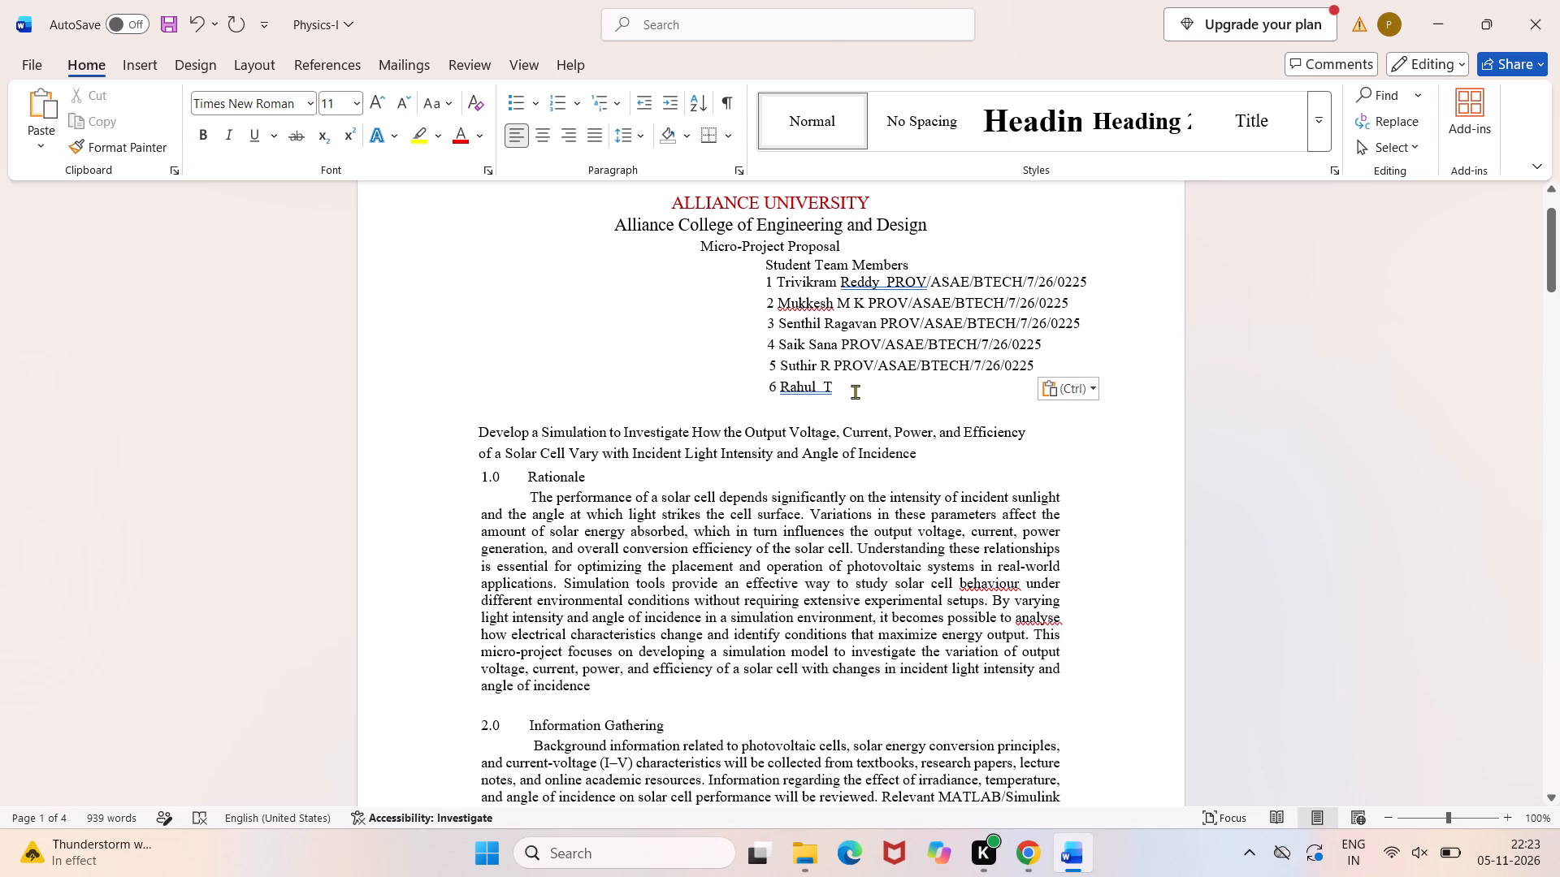
{"action": "left_click", "coordinate": [838, 384]}
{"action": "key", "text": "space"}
{"action": "key", "text": "ctrl+v"}
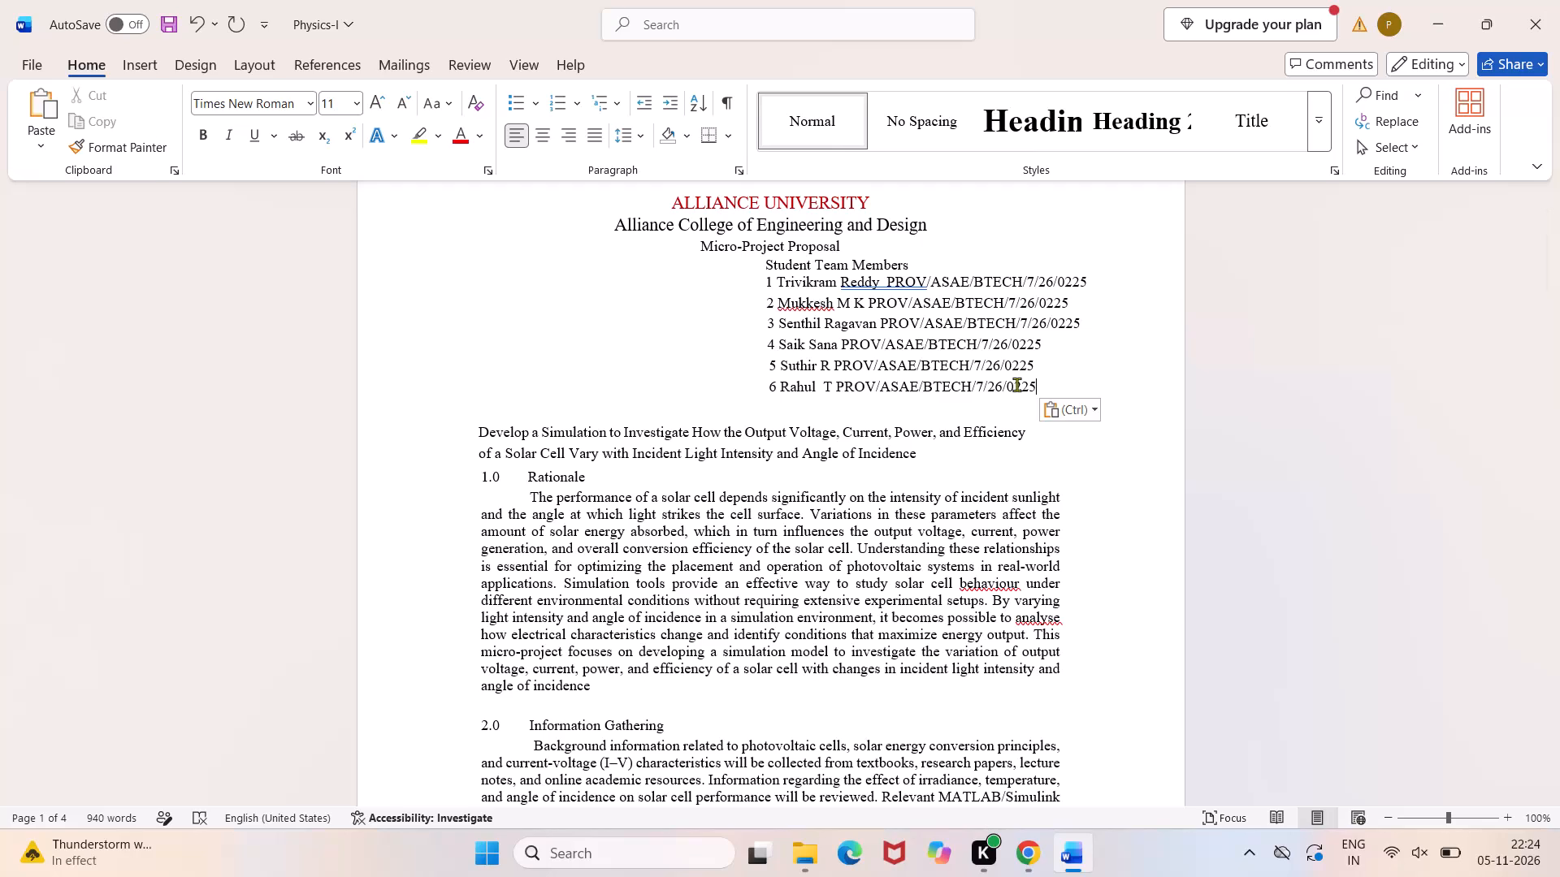
Replace the last two digits of the second member's ID code and the last three of the third member's with their own numbers.
{"action": "left_click", "coordinate": [1086, 304]}
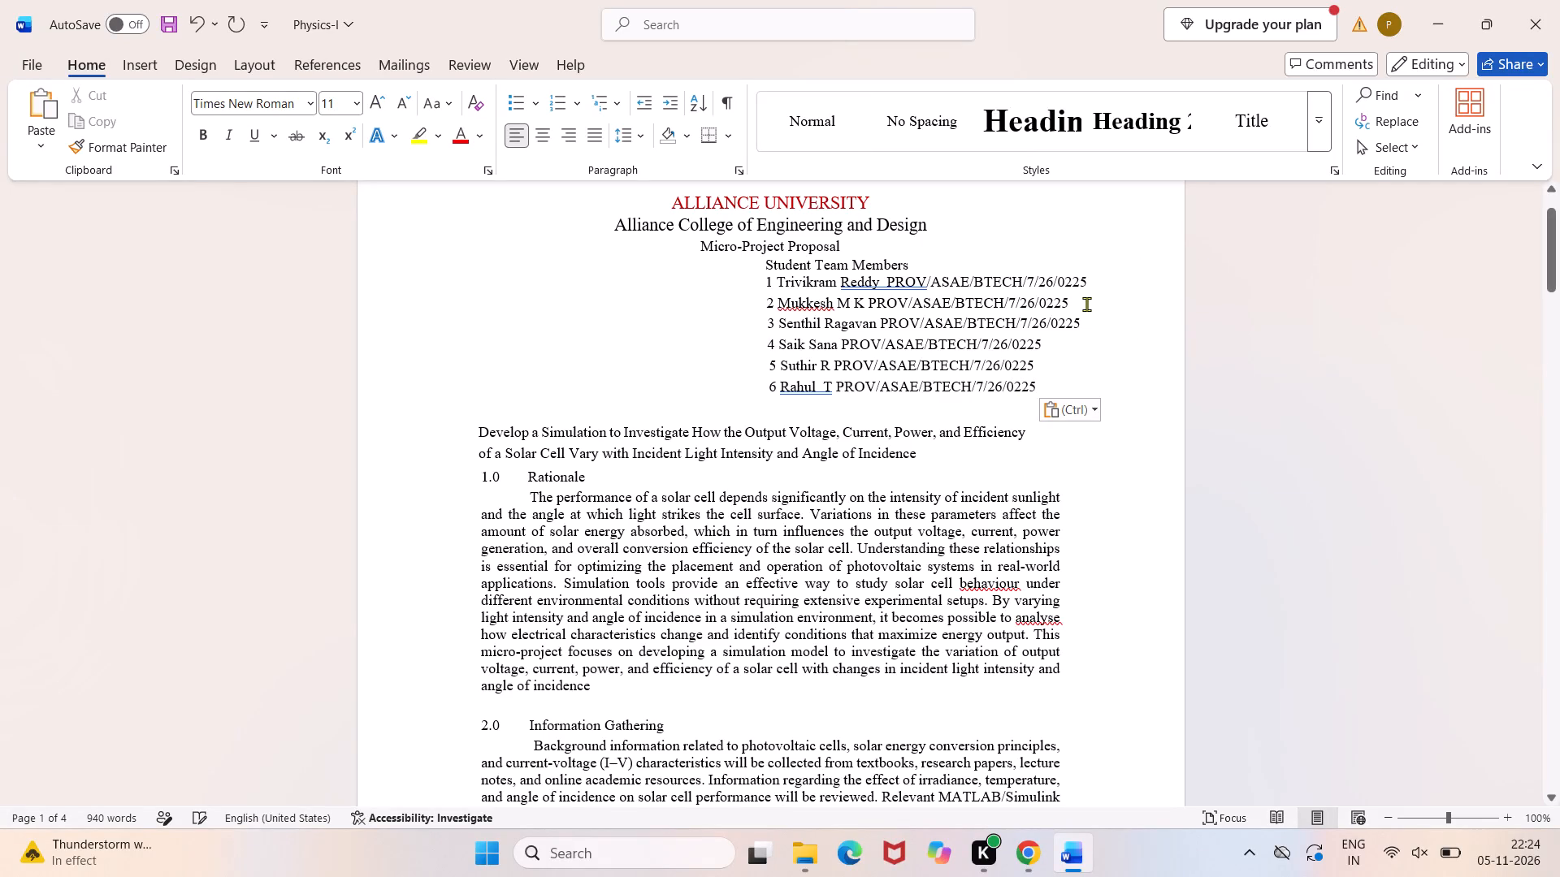
{"action": "key", "text": "BackSpace"}
{"action": "key", "text": "BackSpace"}
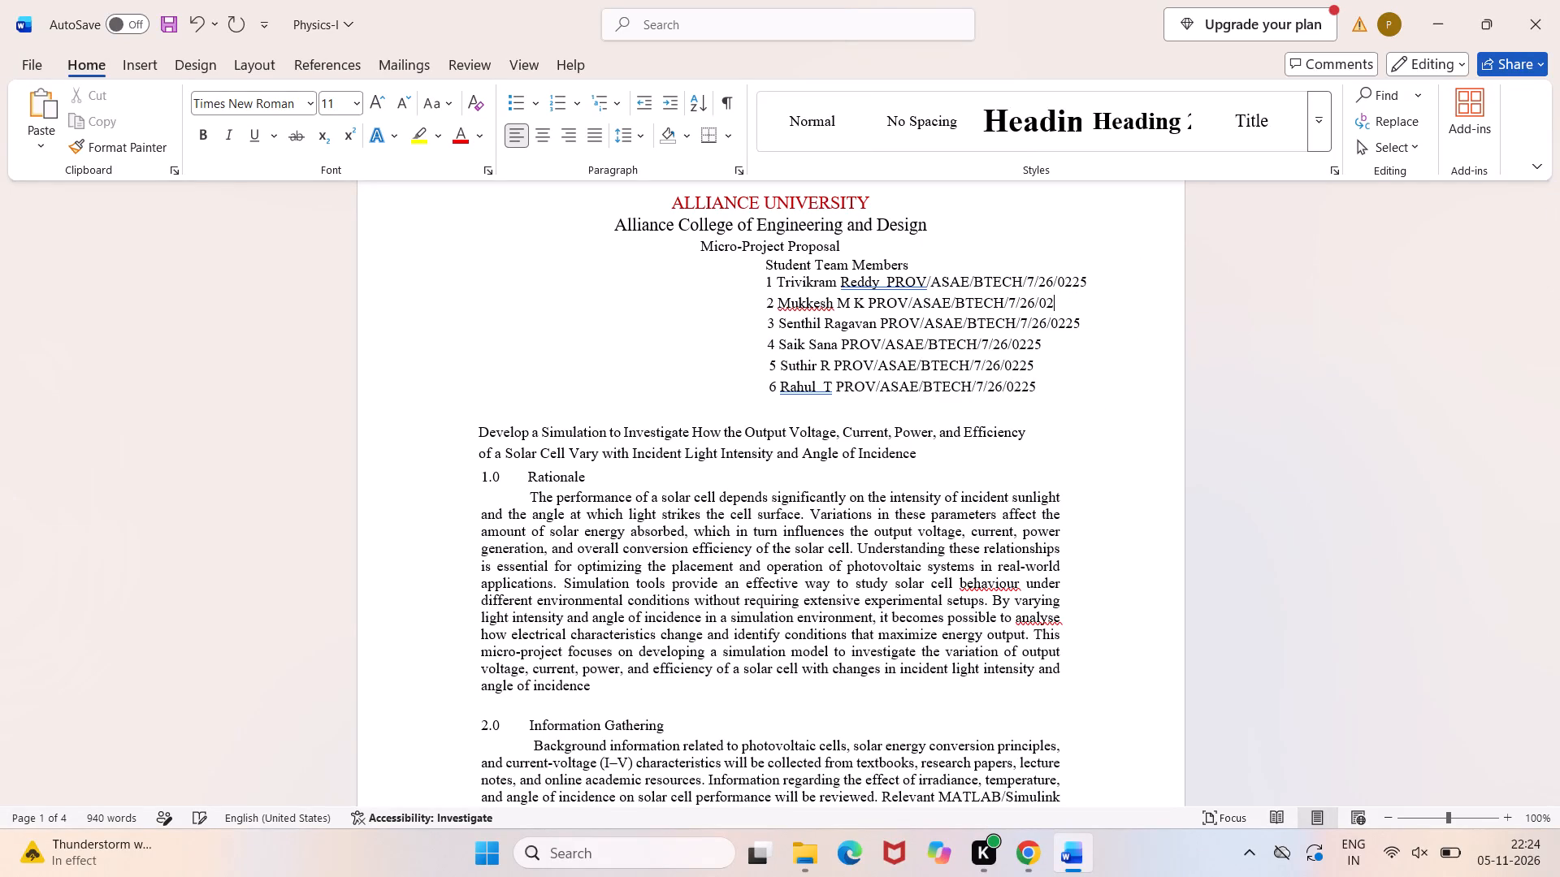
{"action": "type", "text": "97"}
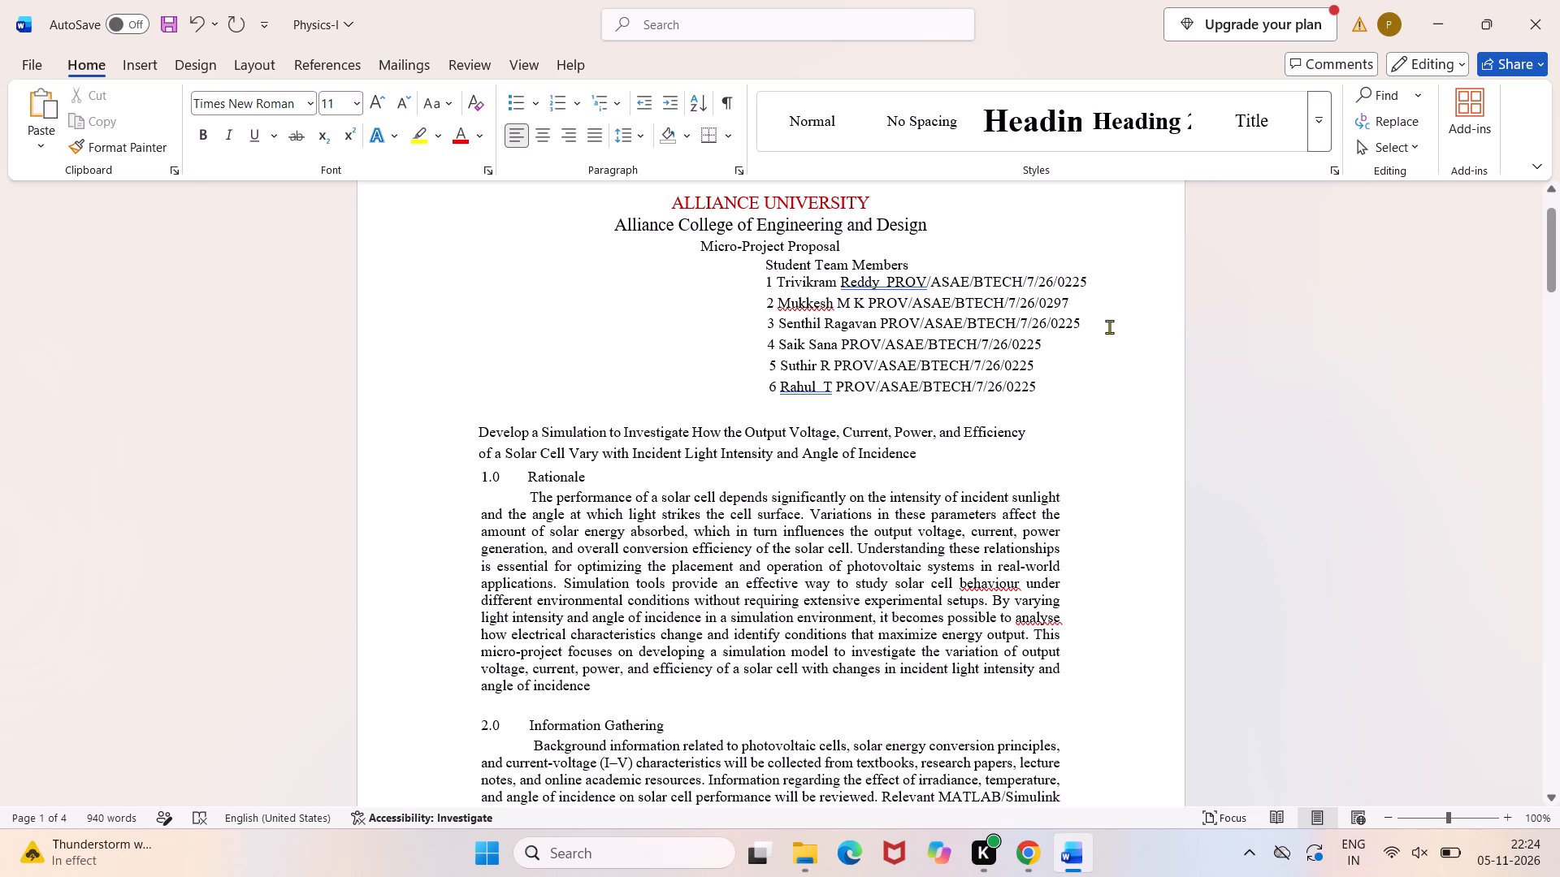
{"action": "left_click", "coordinate": [1082, 330]}
{"action": "key", "text": "BackSpace"}
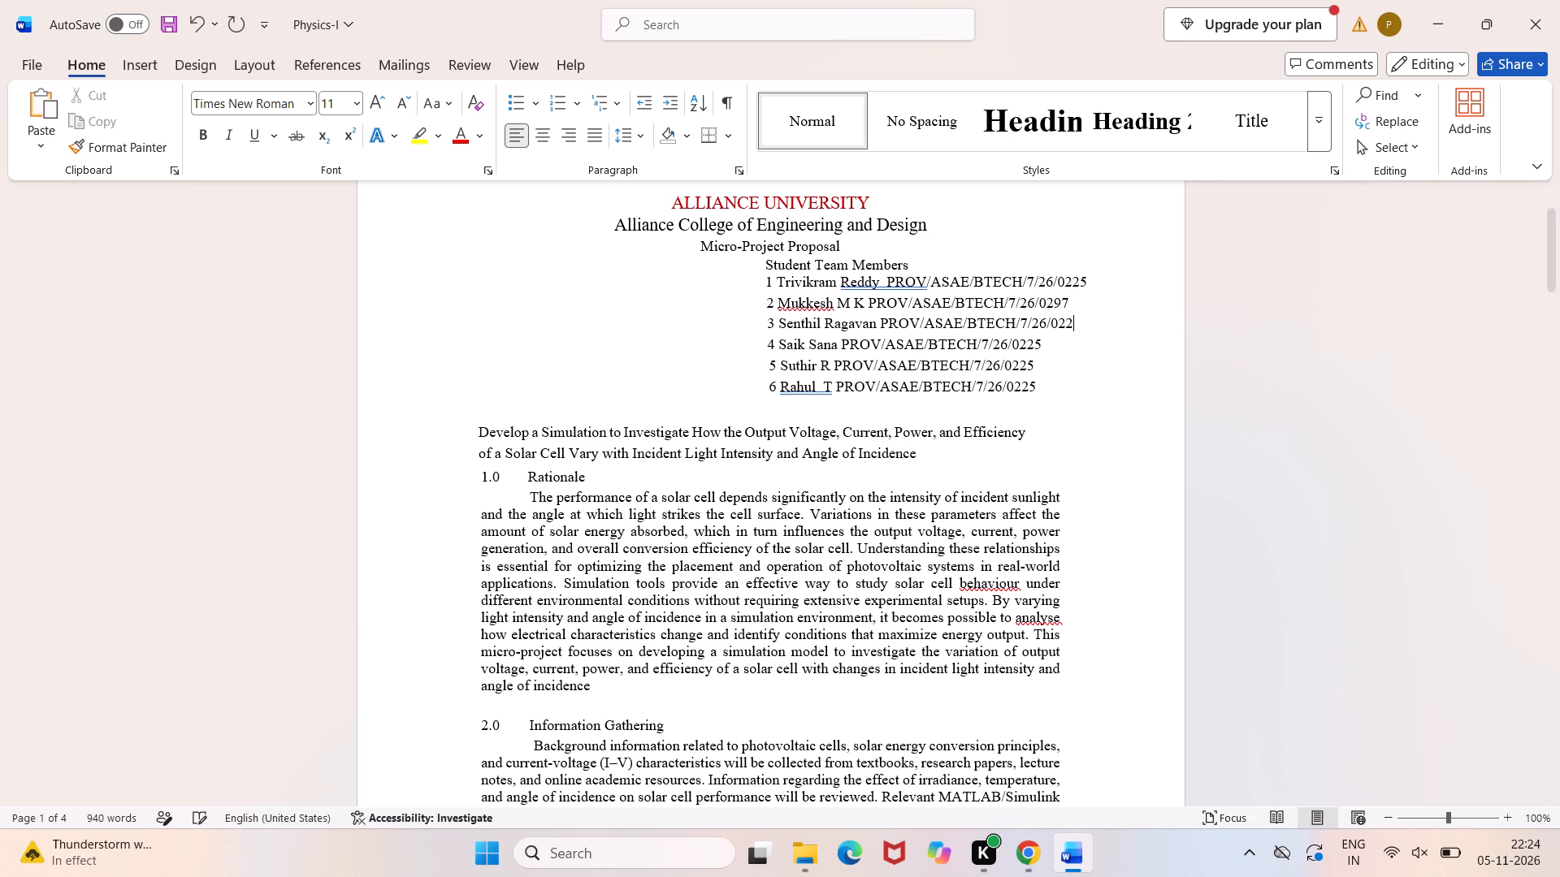
{"action": "key", "text": "BackSpace"}
{"action": "key", "text": "BackSpace"}
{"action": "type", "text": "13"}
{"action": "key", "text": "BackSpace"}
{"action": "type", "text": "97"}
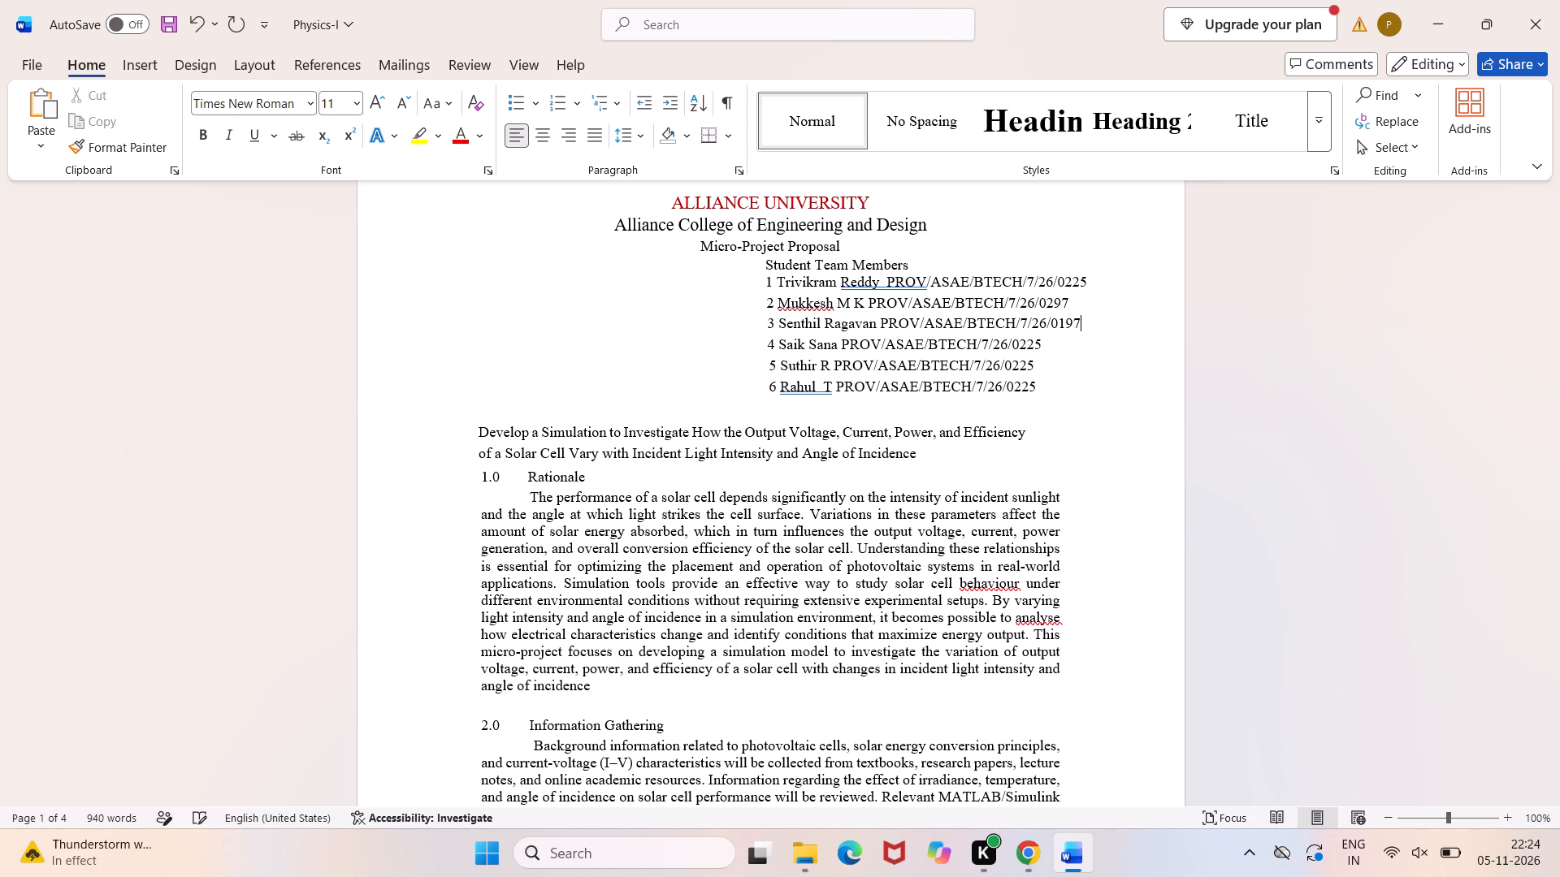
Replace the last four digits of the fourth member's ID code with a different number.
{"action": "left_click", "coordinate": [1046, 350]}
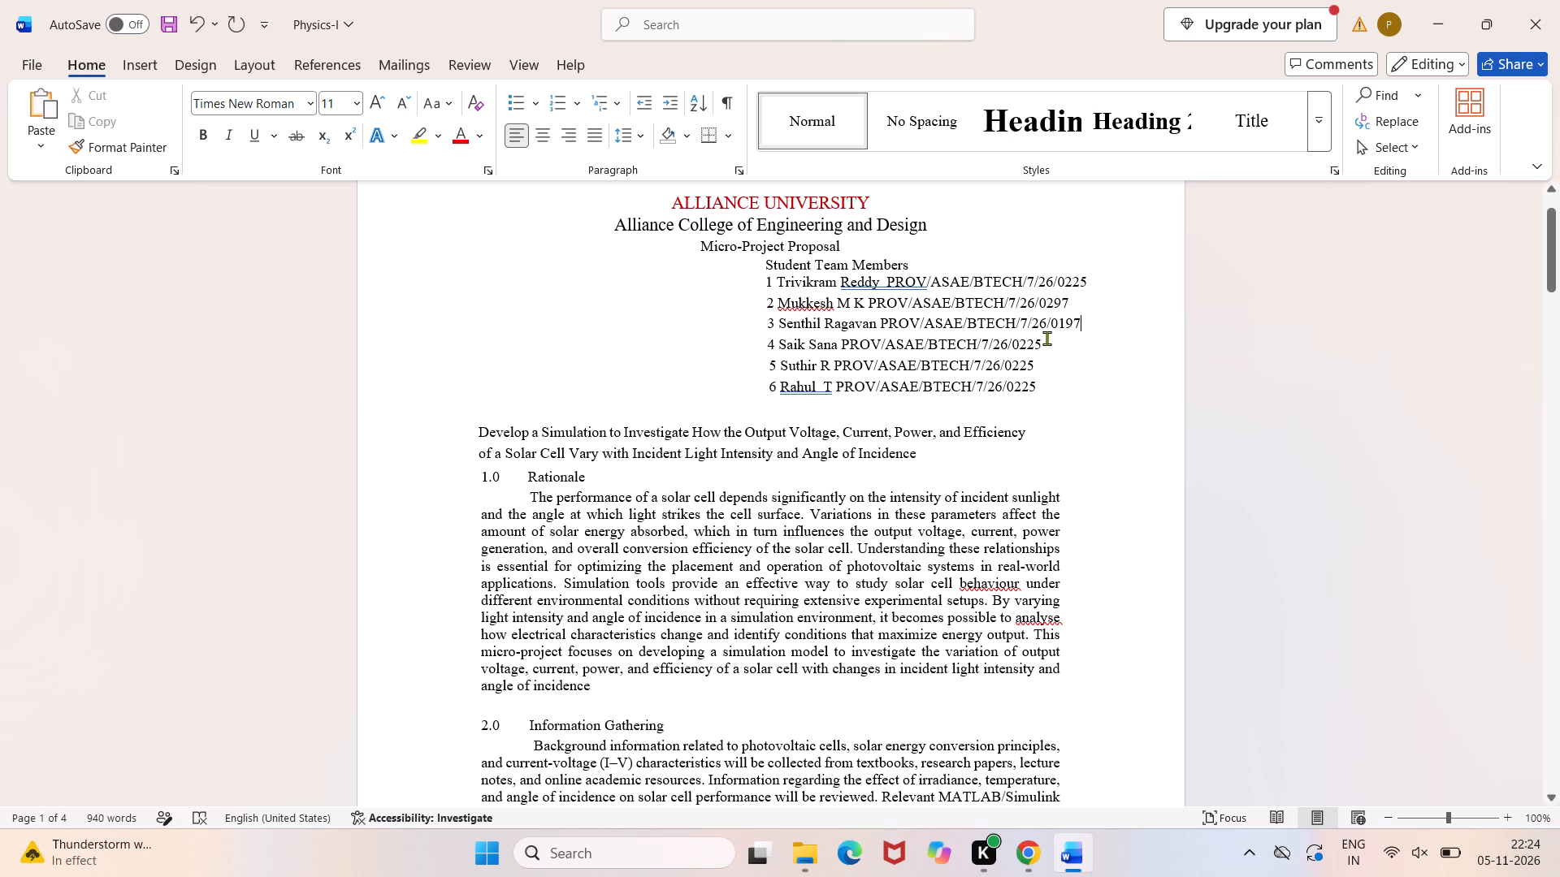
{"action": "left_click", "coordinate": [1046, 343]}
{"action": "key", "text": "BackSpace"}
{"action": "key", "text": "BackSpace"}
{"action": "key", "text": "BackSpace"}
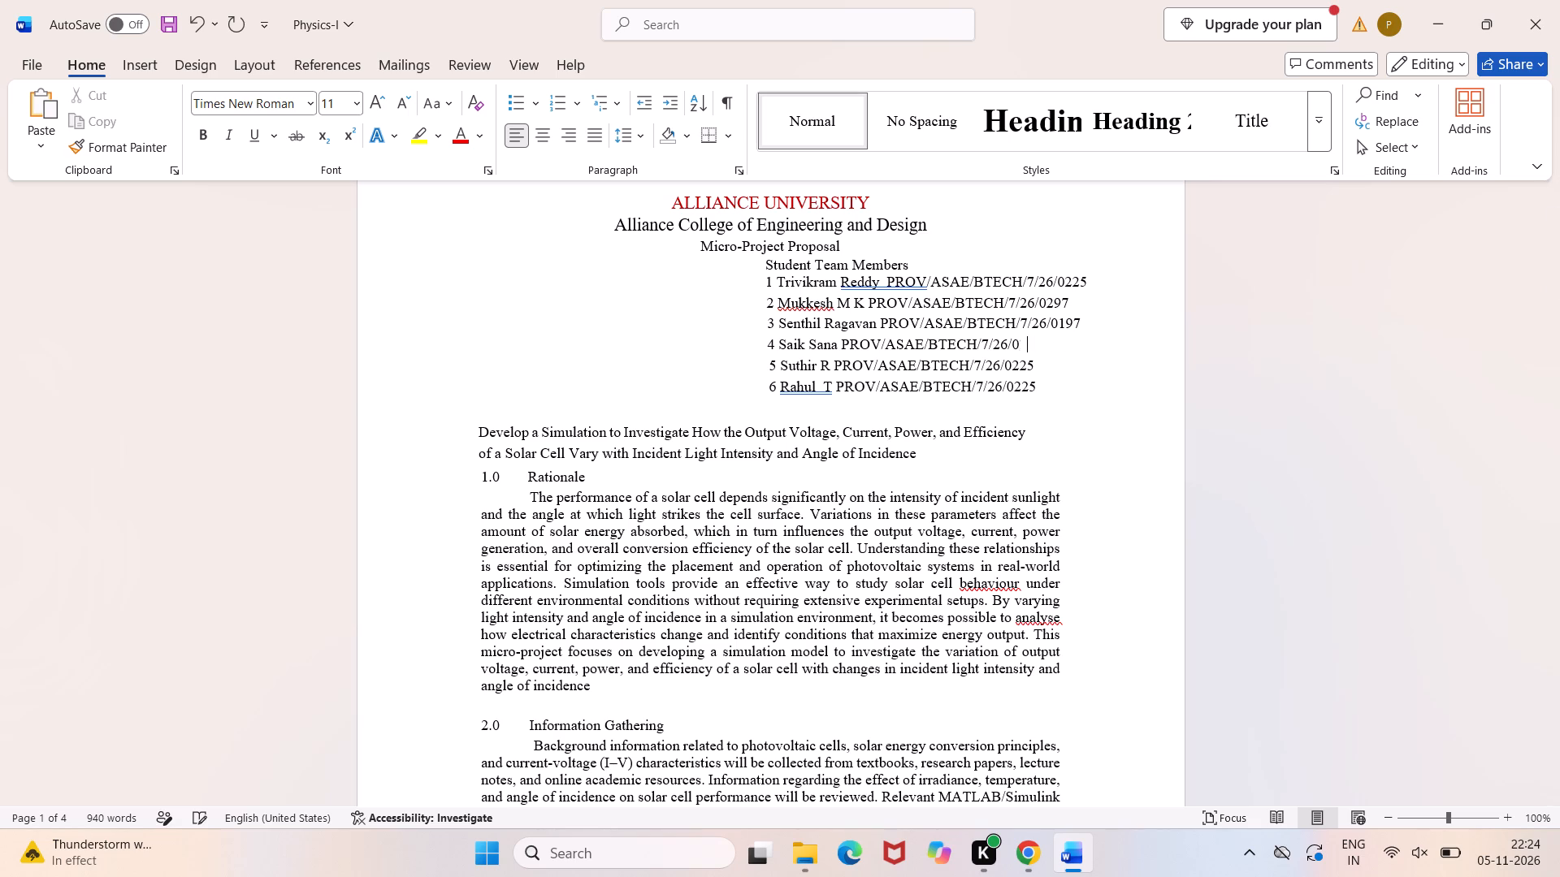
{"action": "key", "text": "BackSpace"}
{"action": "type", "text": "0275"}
Delete the last four digits of the fifth member's ID code.
{"action": "left_click", "coordinate": [1042, 370]}
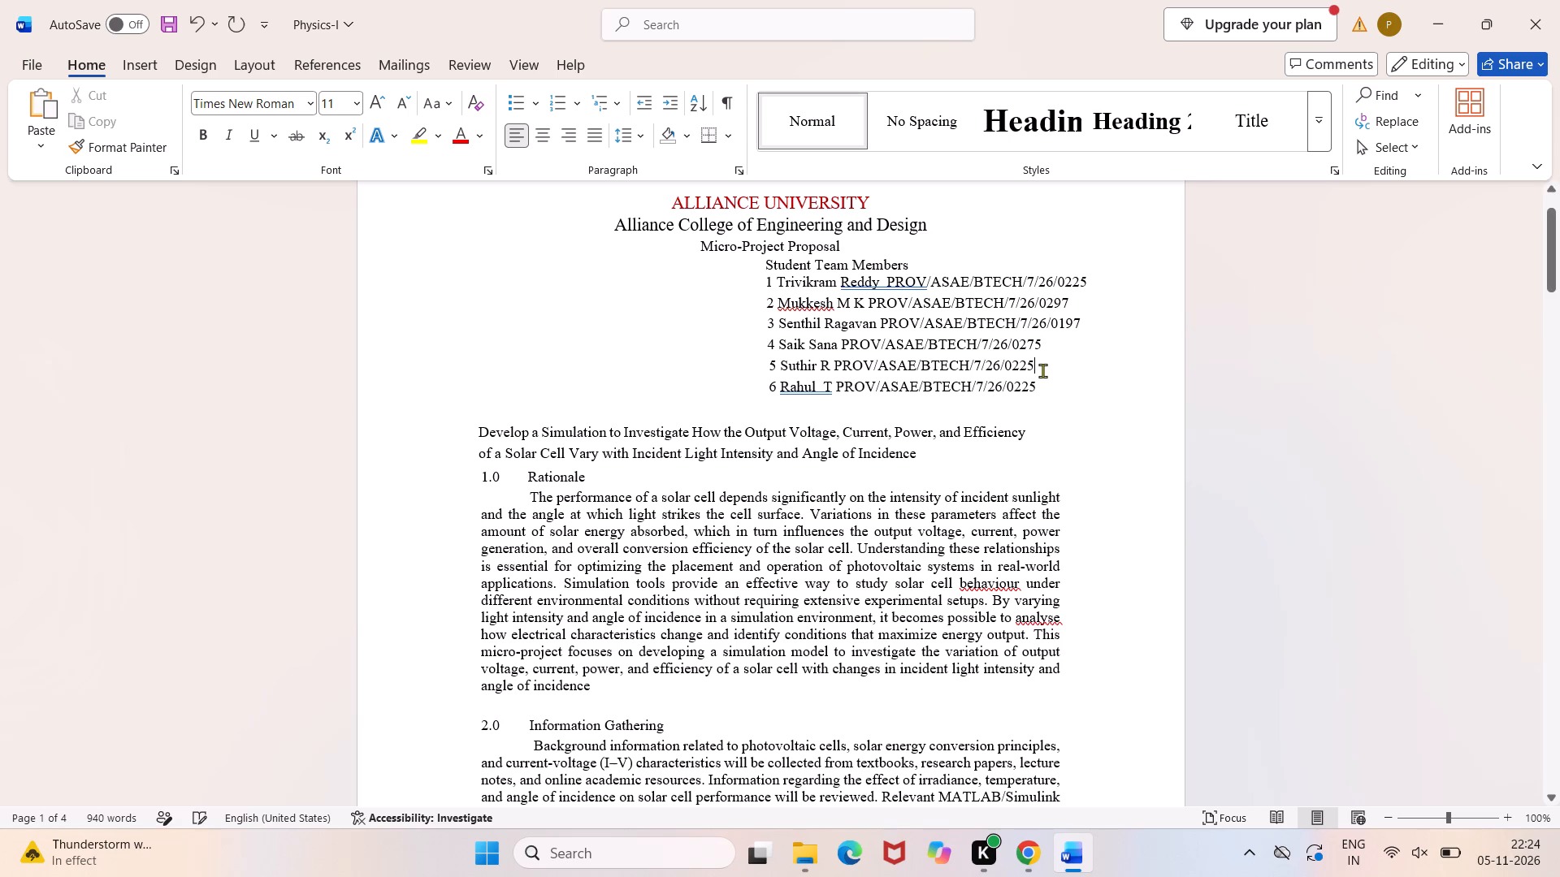
{"action": "key", "text": "BackSpace"}
{"action": "key", "text": "BackSpace"}
{"action": "key", "text": "BackSpace"}
{"action": "key", "text": "BackSpace"}
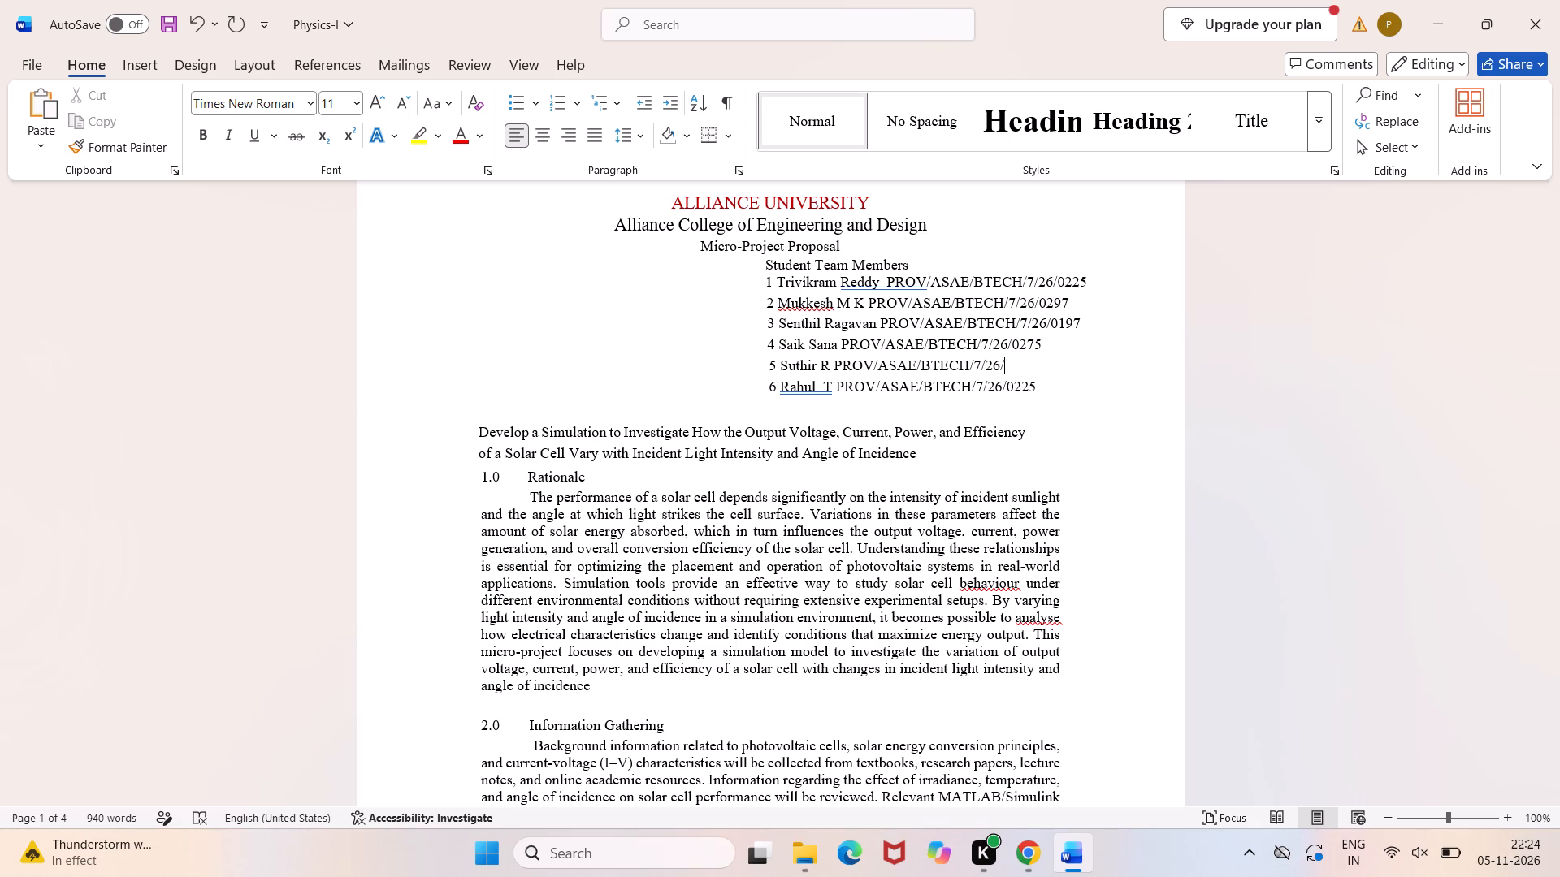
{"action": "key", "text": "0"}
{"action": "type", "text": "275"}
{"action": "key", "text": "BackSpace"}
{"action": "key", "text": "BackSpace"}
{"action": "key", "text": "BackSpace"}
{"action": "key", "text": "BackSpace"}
Correct one digit in the third member's ID code ending and replace the last three digits of the second member's code.
{"action": "left_click", "coordinate": [1064, 322]}
{"action": "key", "text": "BackSpace"}
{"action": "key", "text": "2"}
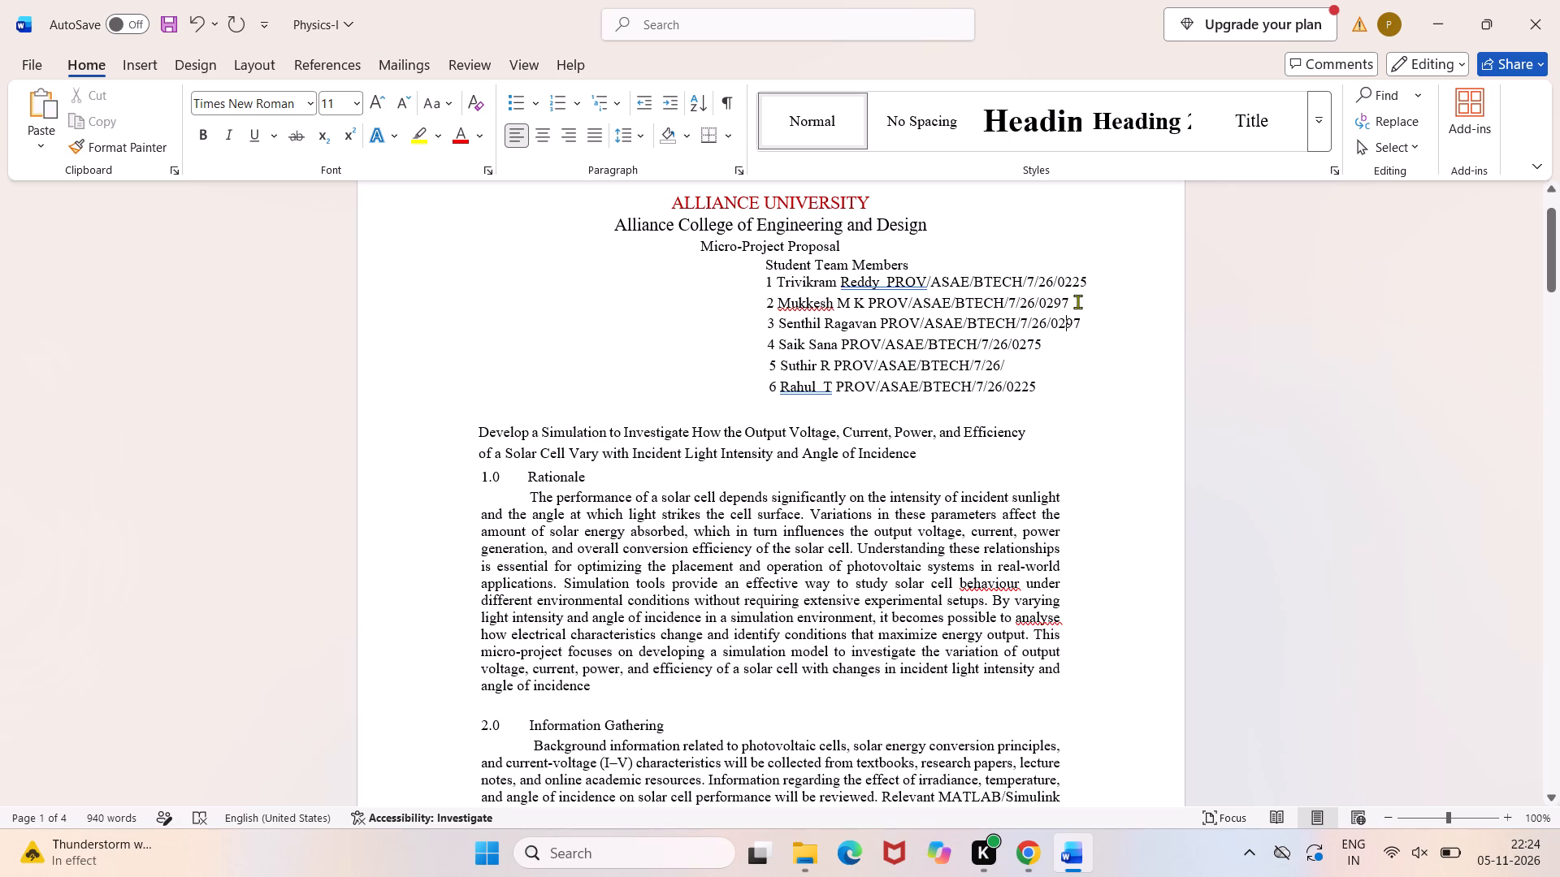
{"action": "left_click", "coordinate": [1073, 302]}
{"action": "key", "text": "BackSpace"}
{"action": "key", "text": "BackSpace"}
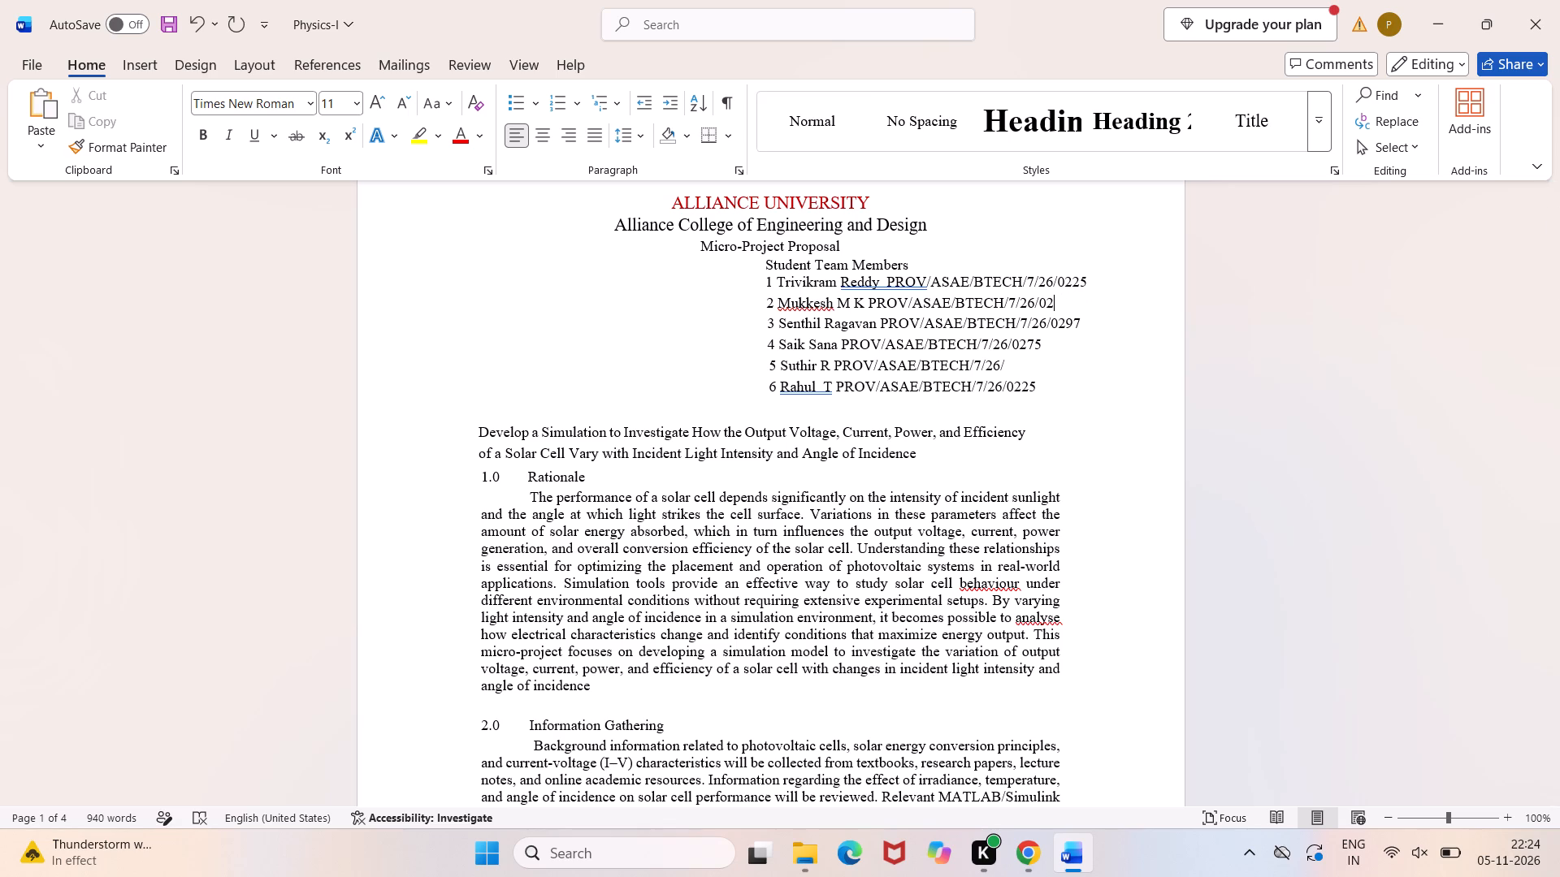
{"action": "key", "text": "BackSpace"}
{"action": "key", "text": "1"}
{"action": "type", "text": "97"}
Replace the last three digits of the fourth member's ID code with that member's own number.
{"action": "left_click", "coordinate": [1054, 341]}
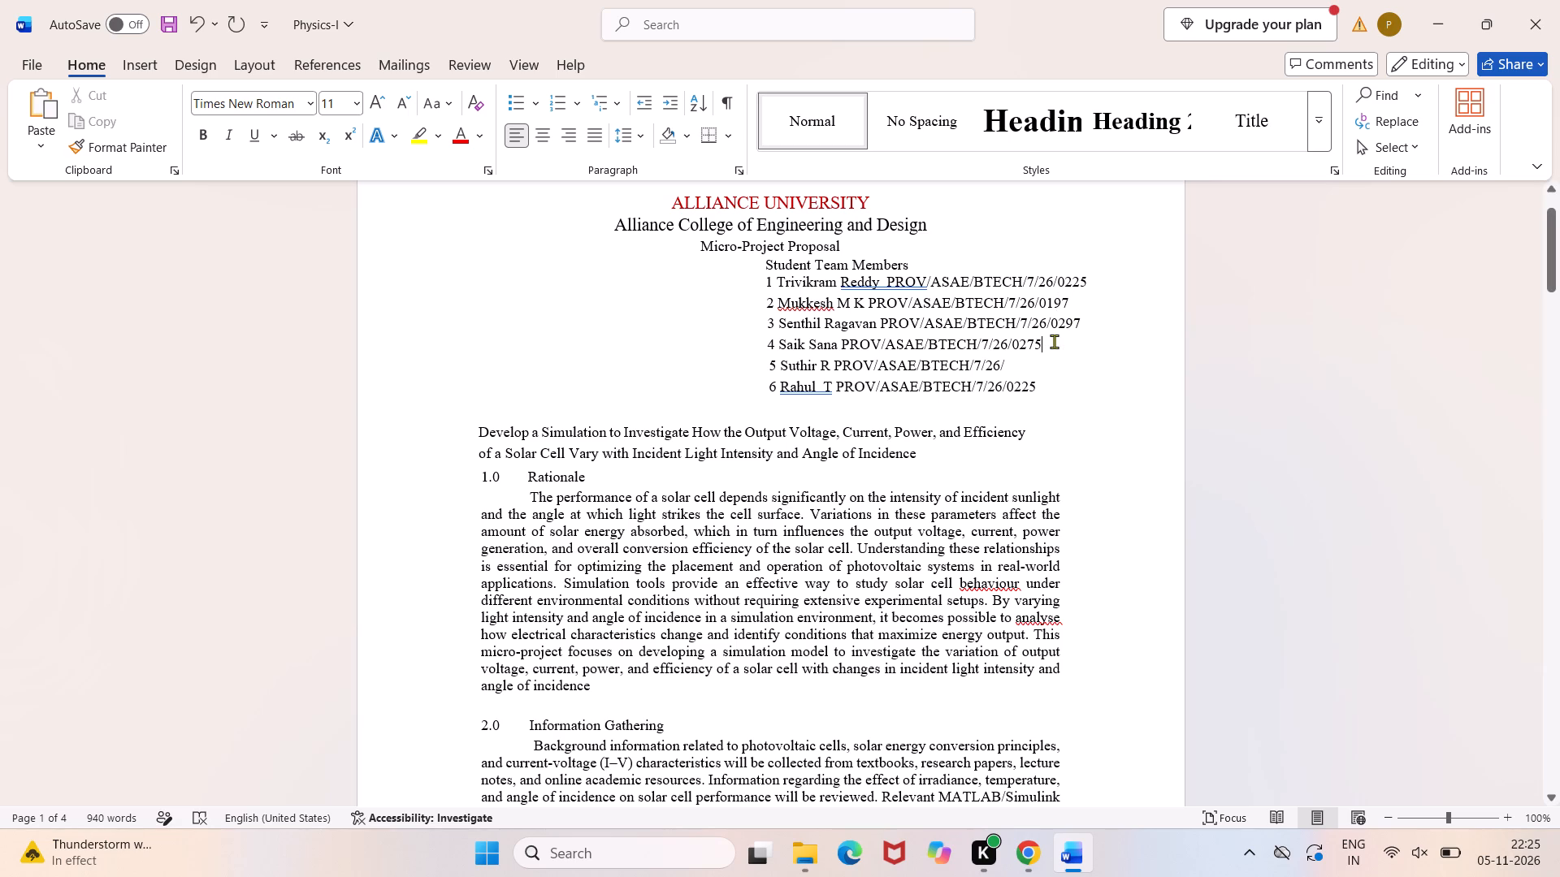
{"action": "key", "text": "BackSpace"}
{"action": "key", "text": "BackSpace"}
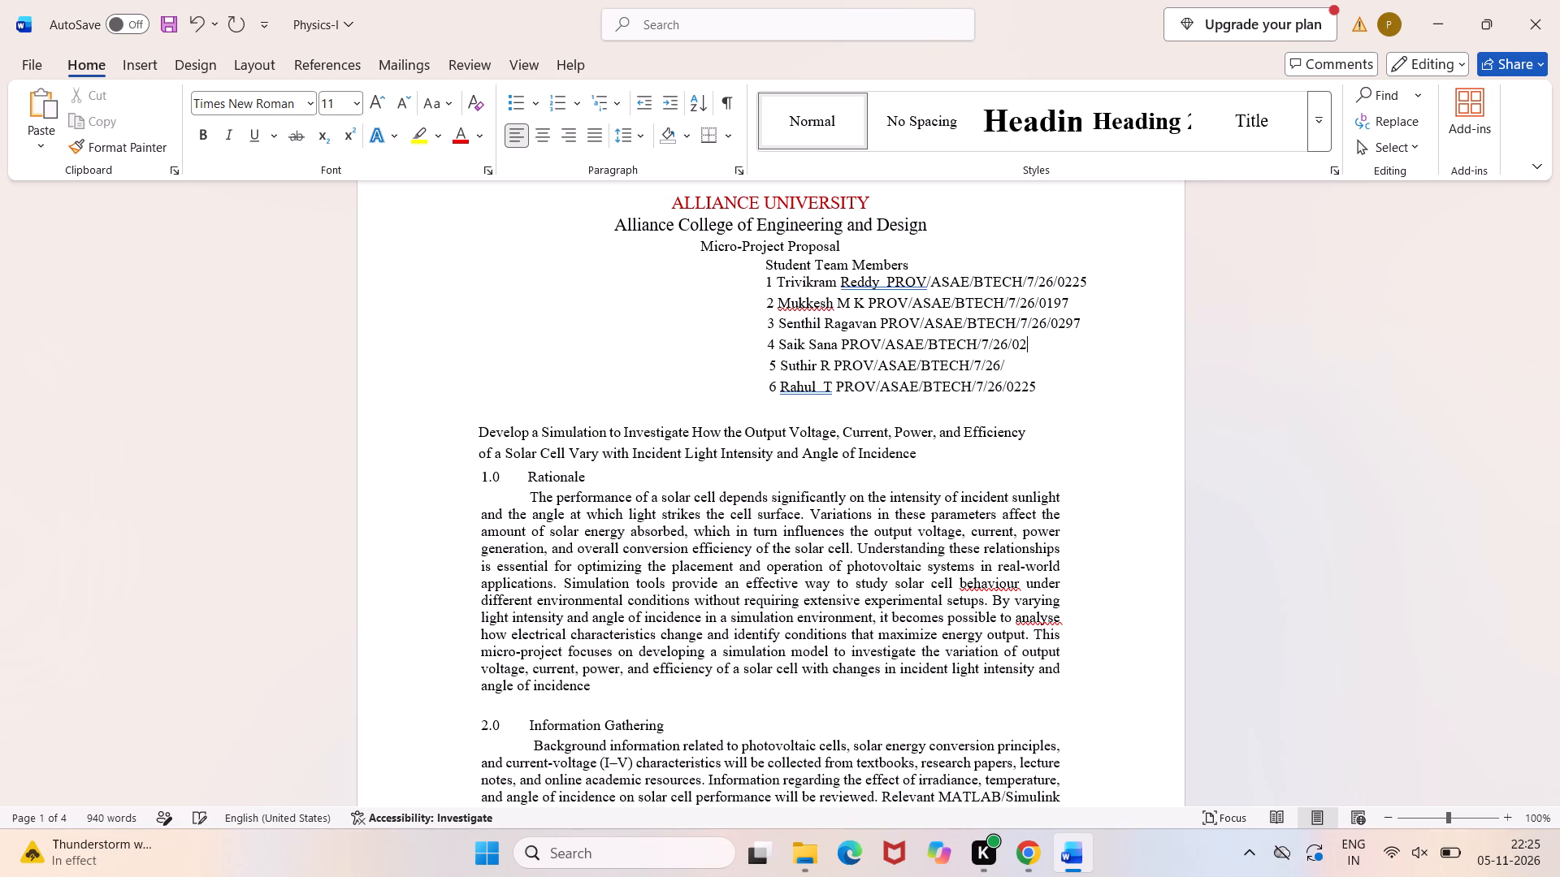
{"action": "key", "text": "BackSpace"}
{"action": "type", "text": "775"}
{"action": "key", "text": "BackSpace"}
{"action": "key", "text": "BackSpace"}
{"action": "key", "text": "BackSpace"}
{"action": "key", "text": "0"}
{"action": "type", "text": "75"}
Complete the fifth member's ID code with a four-digit ending and replace the sixth member's last three digits with four new ones.
{"action": "left_click", "coordinate": [1018, 361]}
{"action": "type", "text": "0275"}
{"action": "left_click", "coordinate": [1033, 383]}
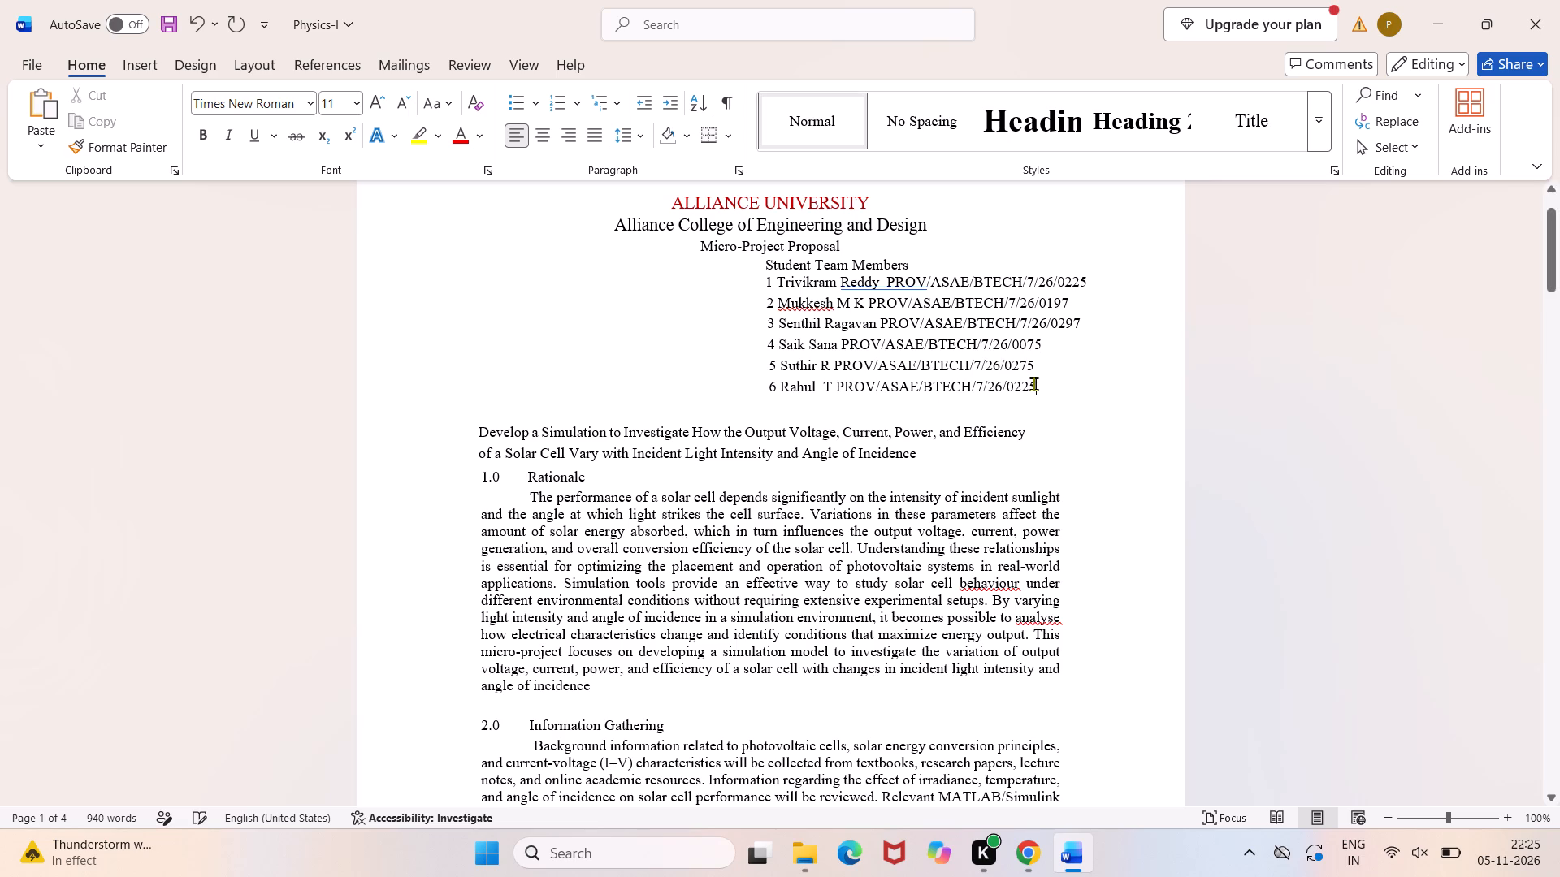
{"action": "key", "text": "BackSpace"}
{"action": "key", "text": "BackSpace"}
{"action": "key", "text": "BackSpace"}
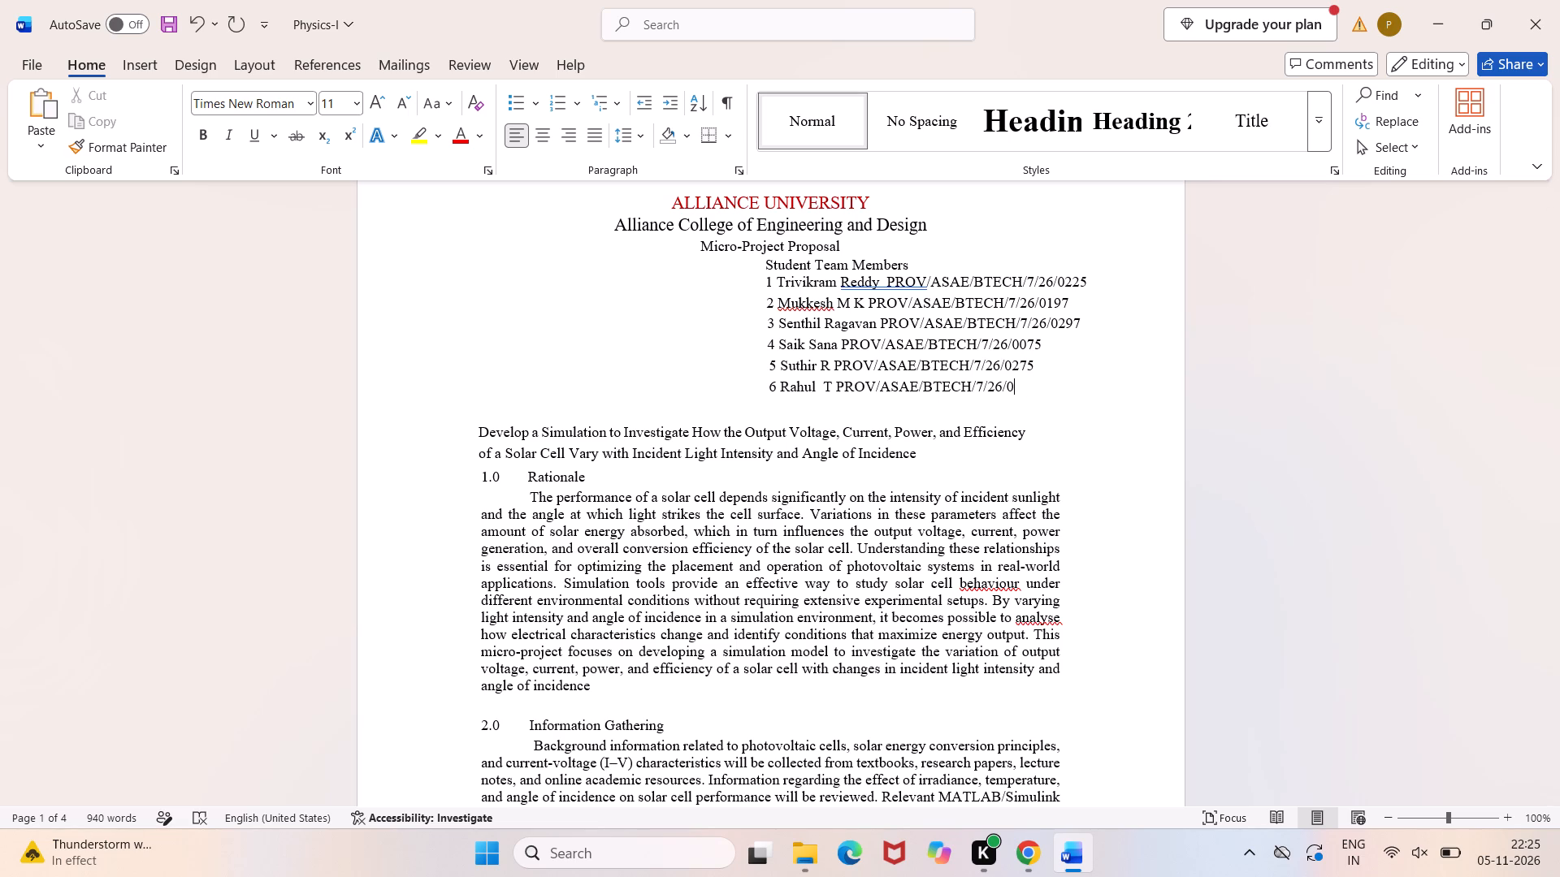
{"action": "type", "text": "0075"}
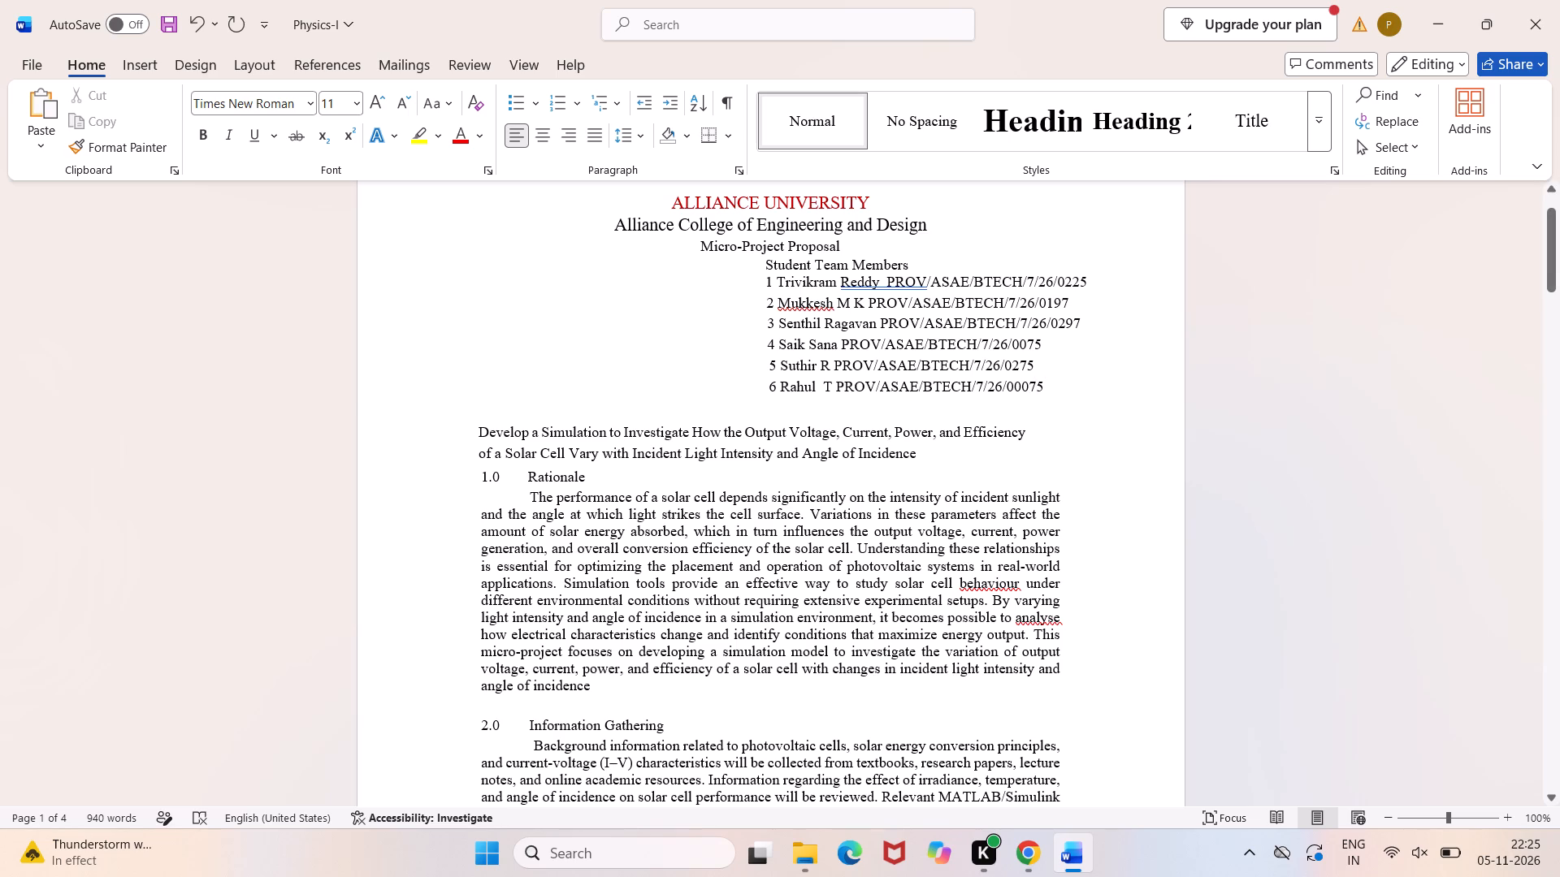
Enclose the sixth member's ID code in parentheses.
{"action": "left_click", "coordinate": [837, 385]}
{"action": "key", "text": "shift+parenleft"}
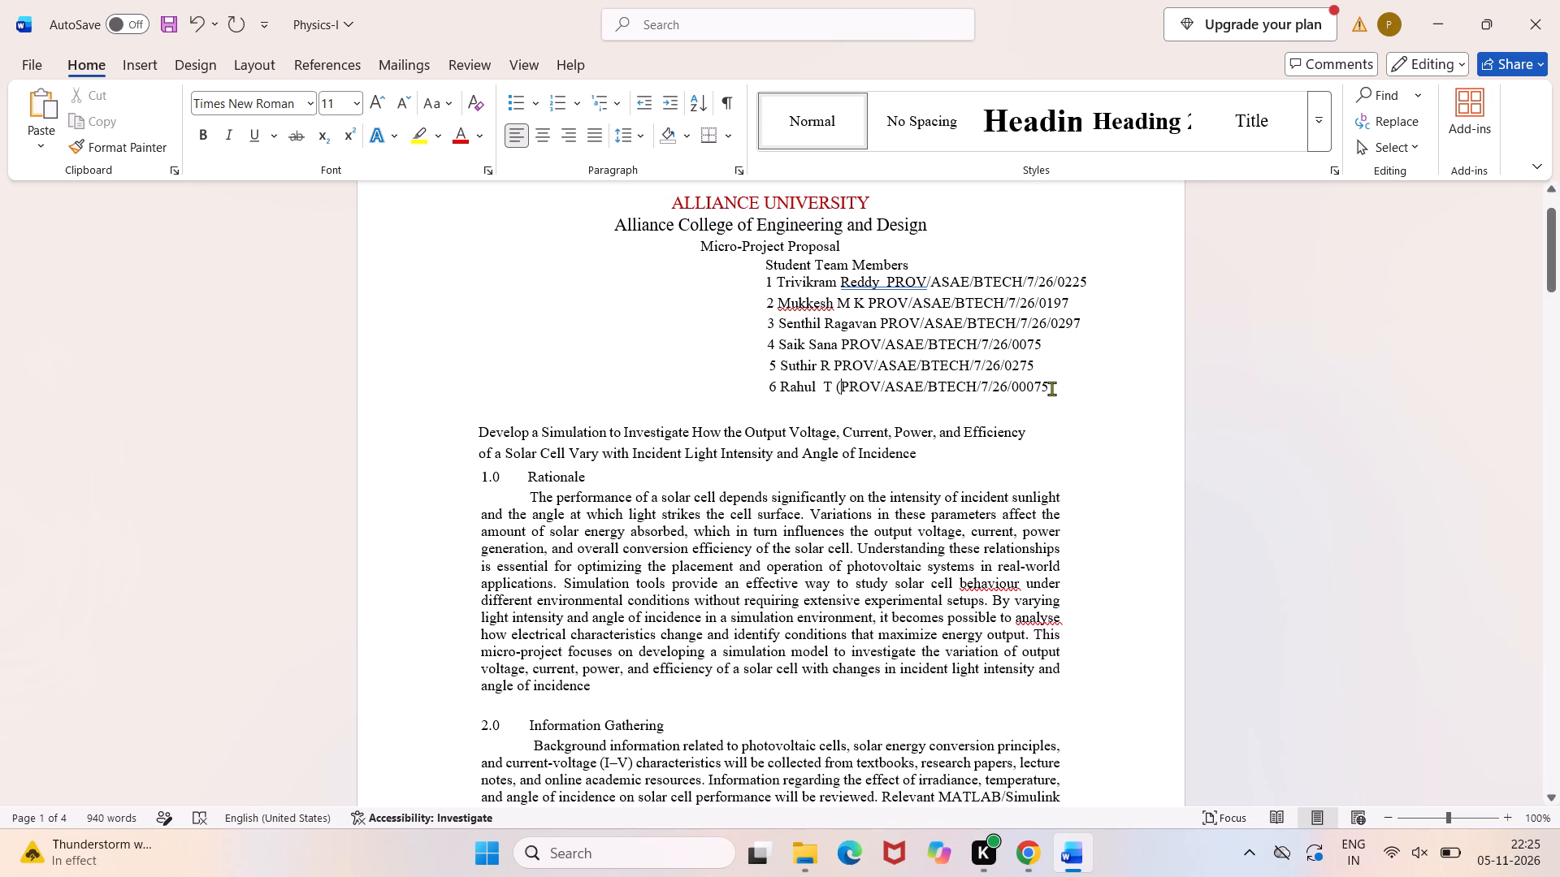
{"action": "left_click", "coordinate": [1051, 388]}
{"action": "key", "text": "shift+parenright"}
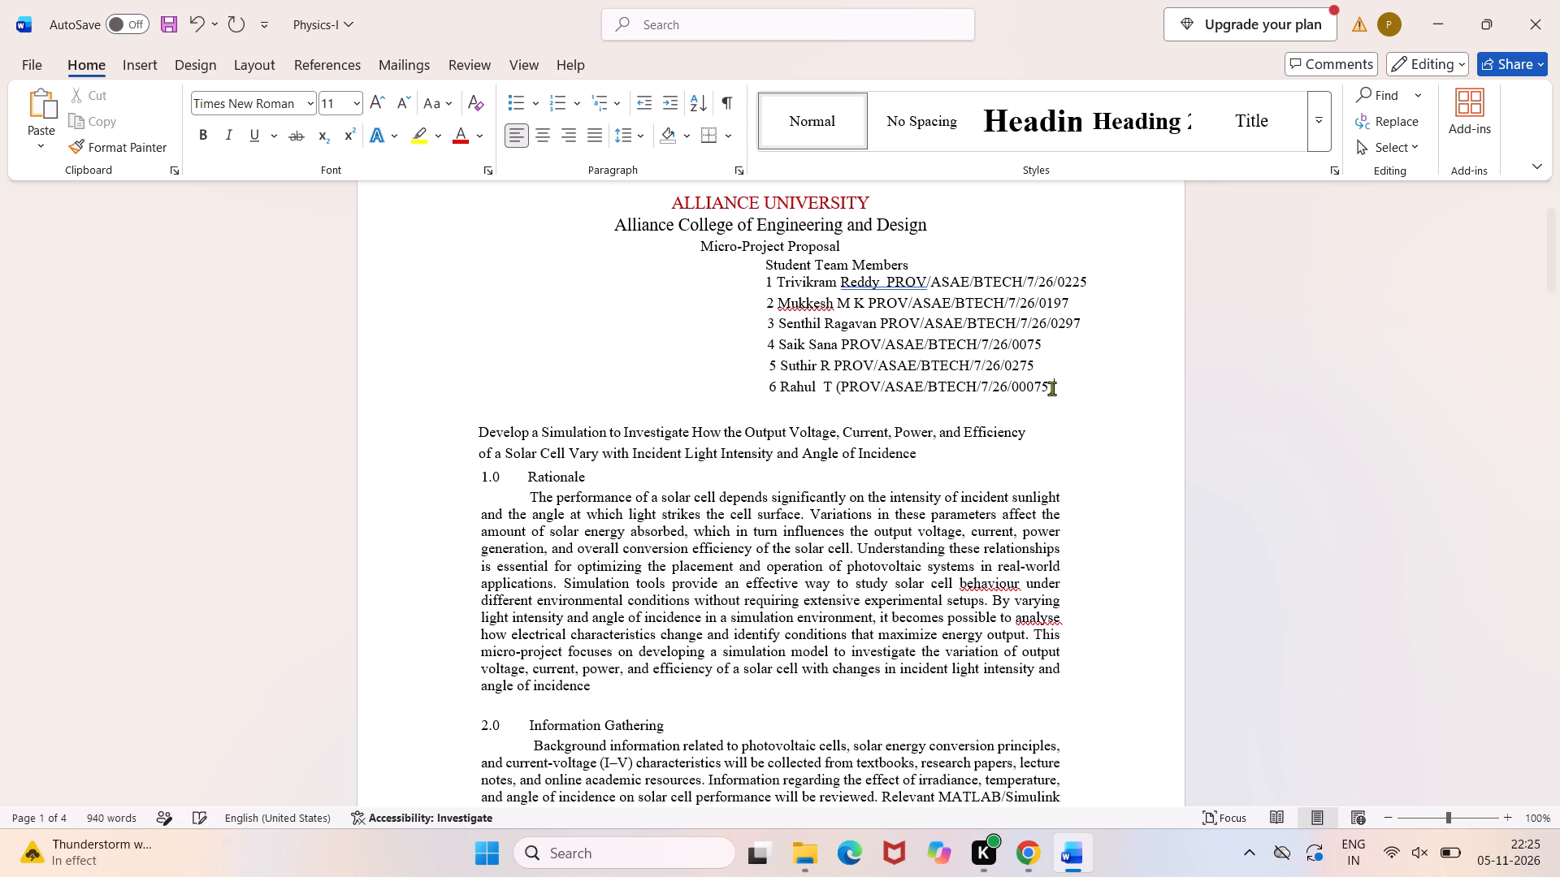
Enclose the fifth member's ID code in parentheses, removing the initial that stands before it.
{"action": "left_click", "coordinate": [1039, 365]}
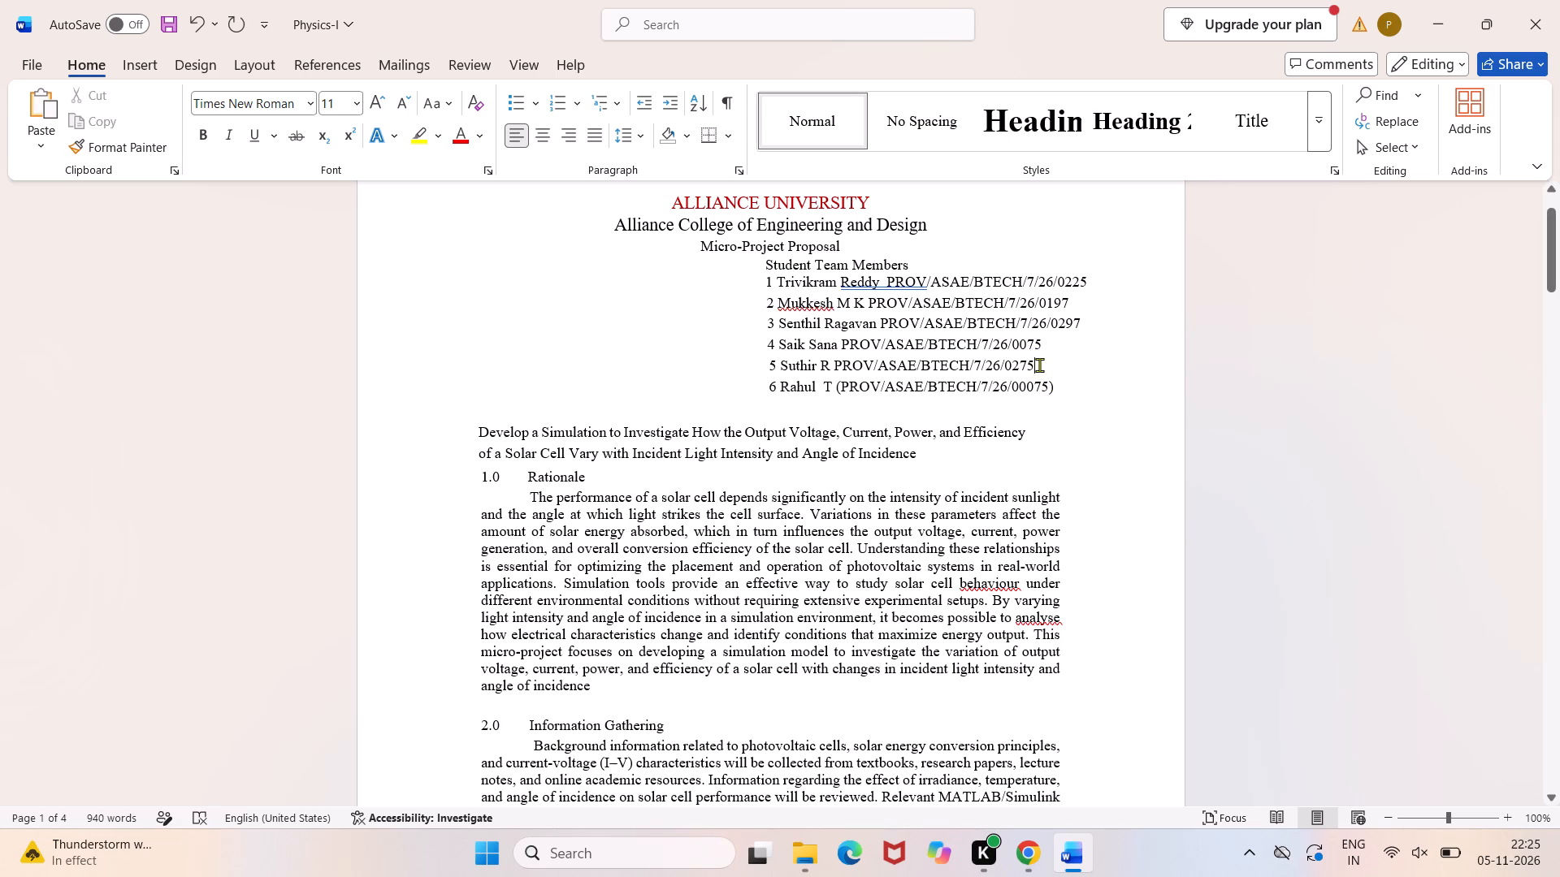
{"action": "key", "text": "shift+parenright"}
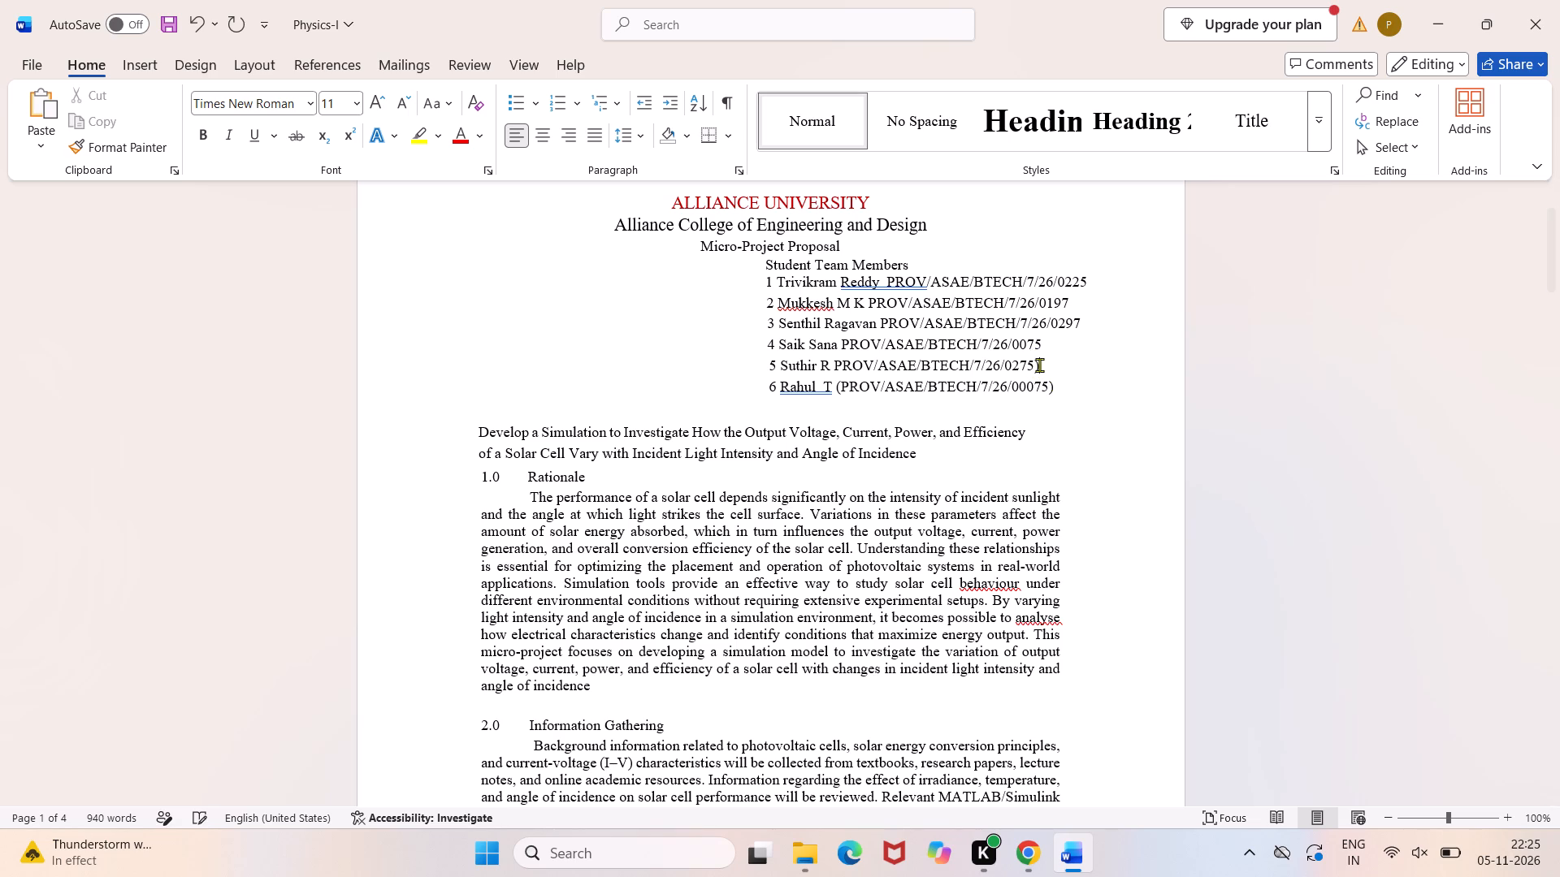
{"action": "left_click", "coordinate": [829, 364]}
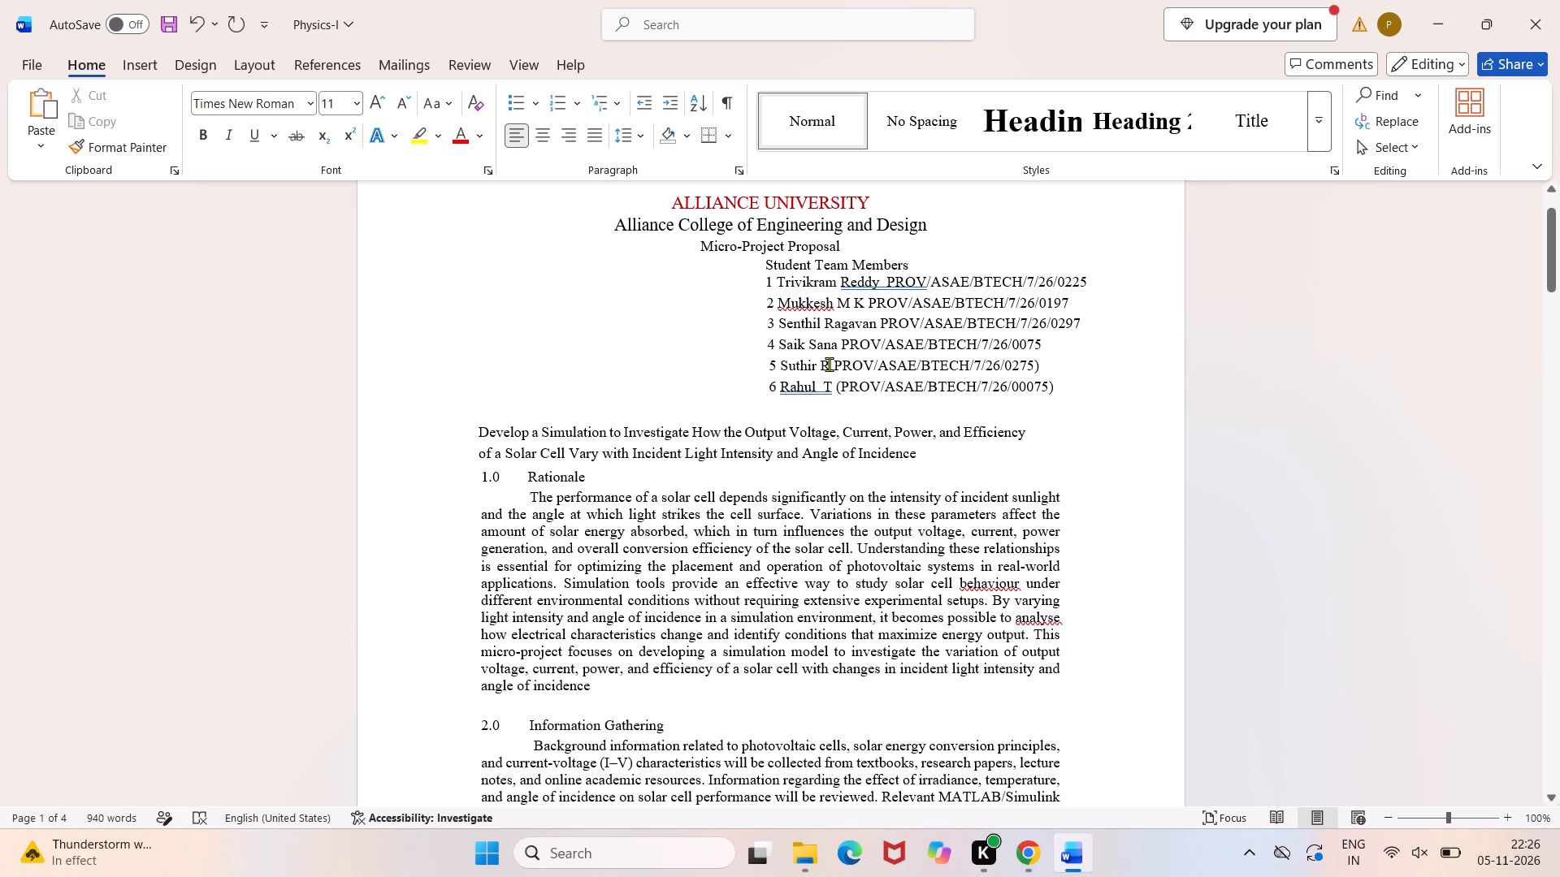
{"action": "key", "text": "shift+parenleft"}
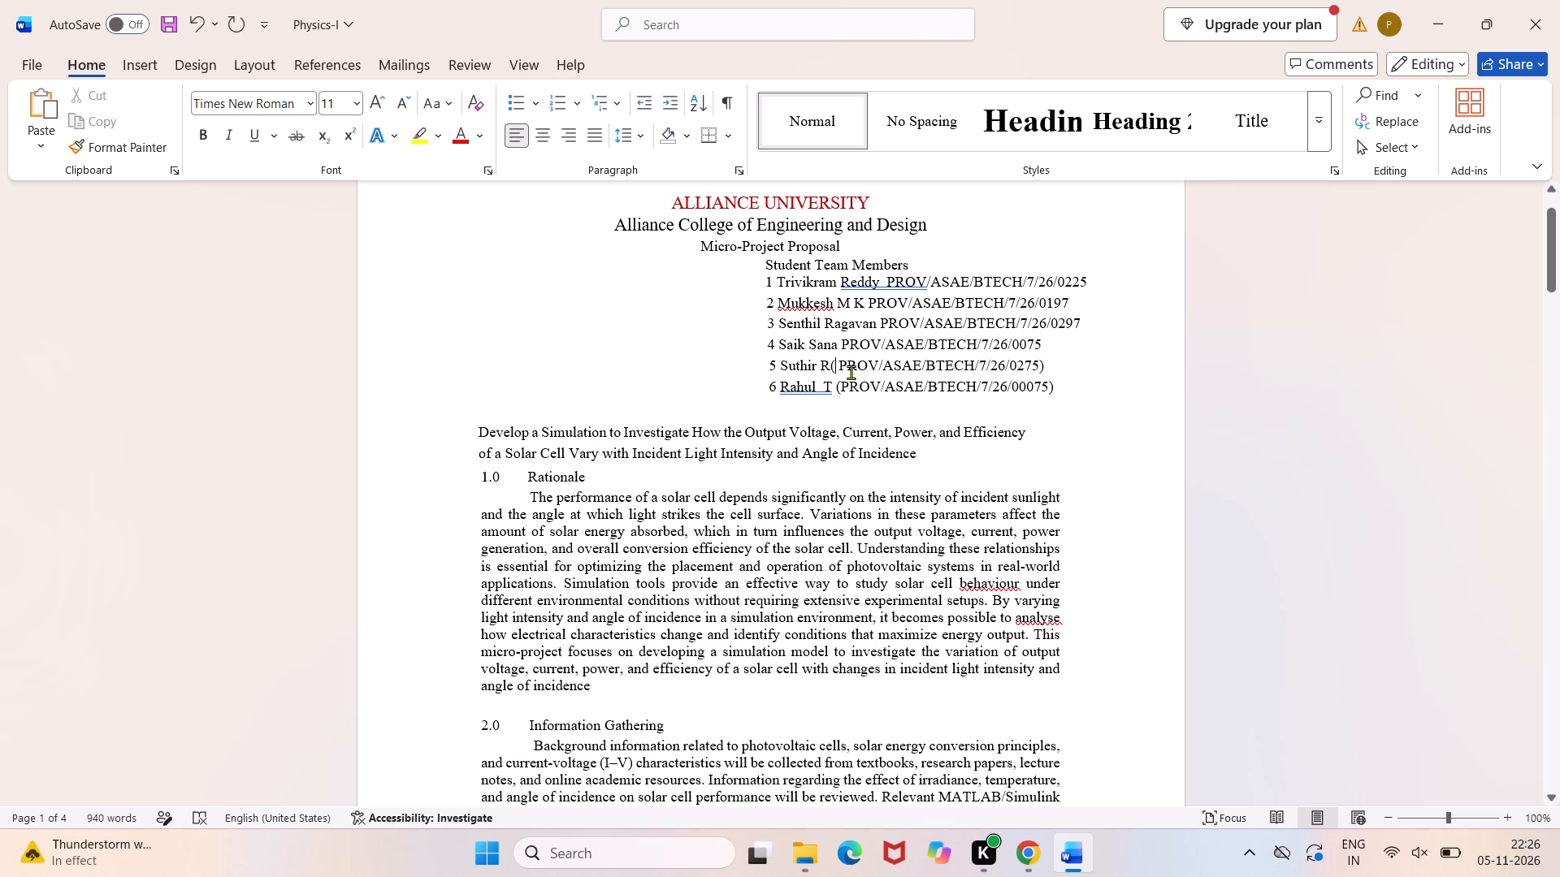
{"action": "key", "text": "BackSpace"}
{"action": "key", "text": "BackSpace"}
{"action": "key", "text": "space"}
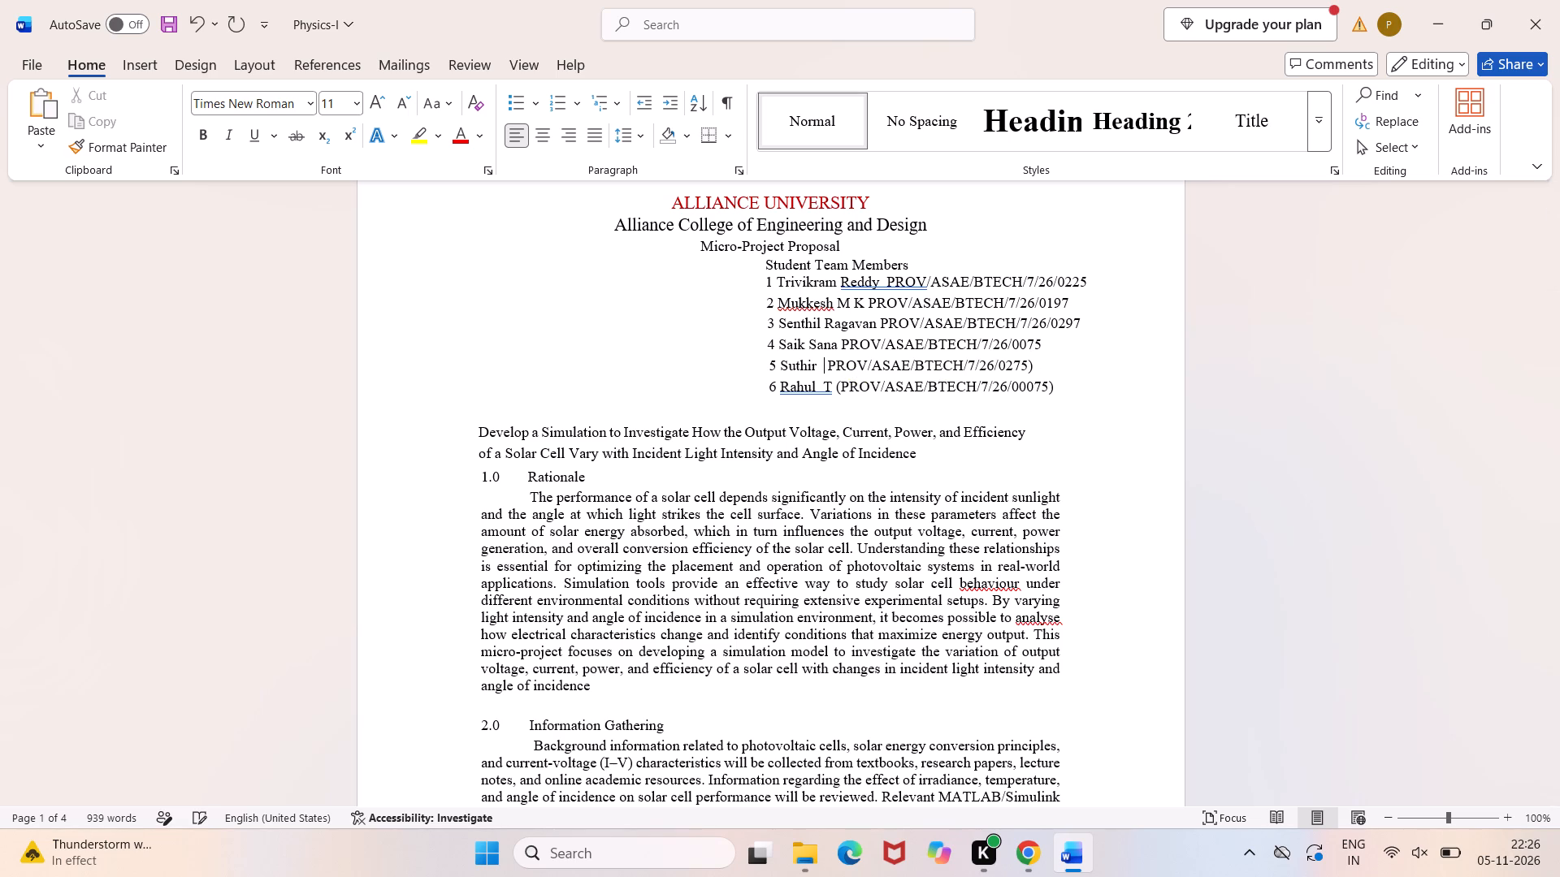
{"action": "key", "text": "BackSpace"}
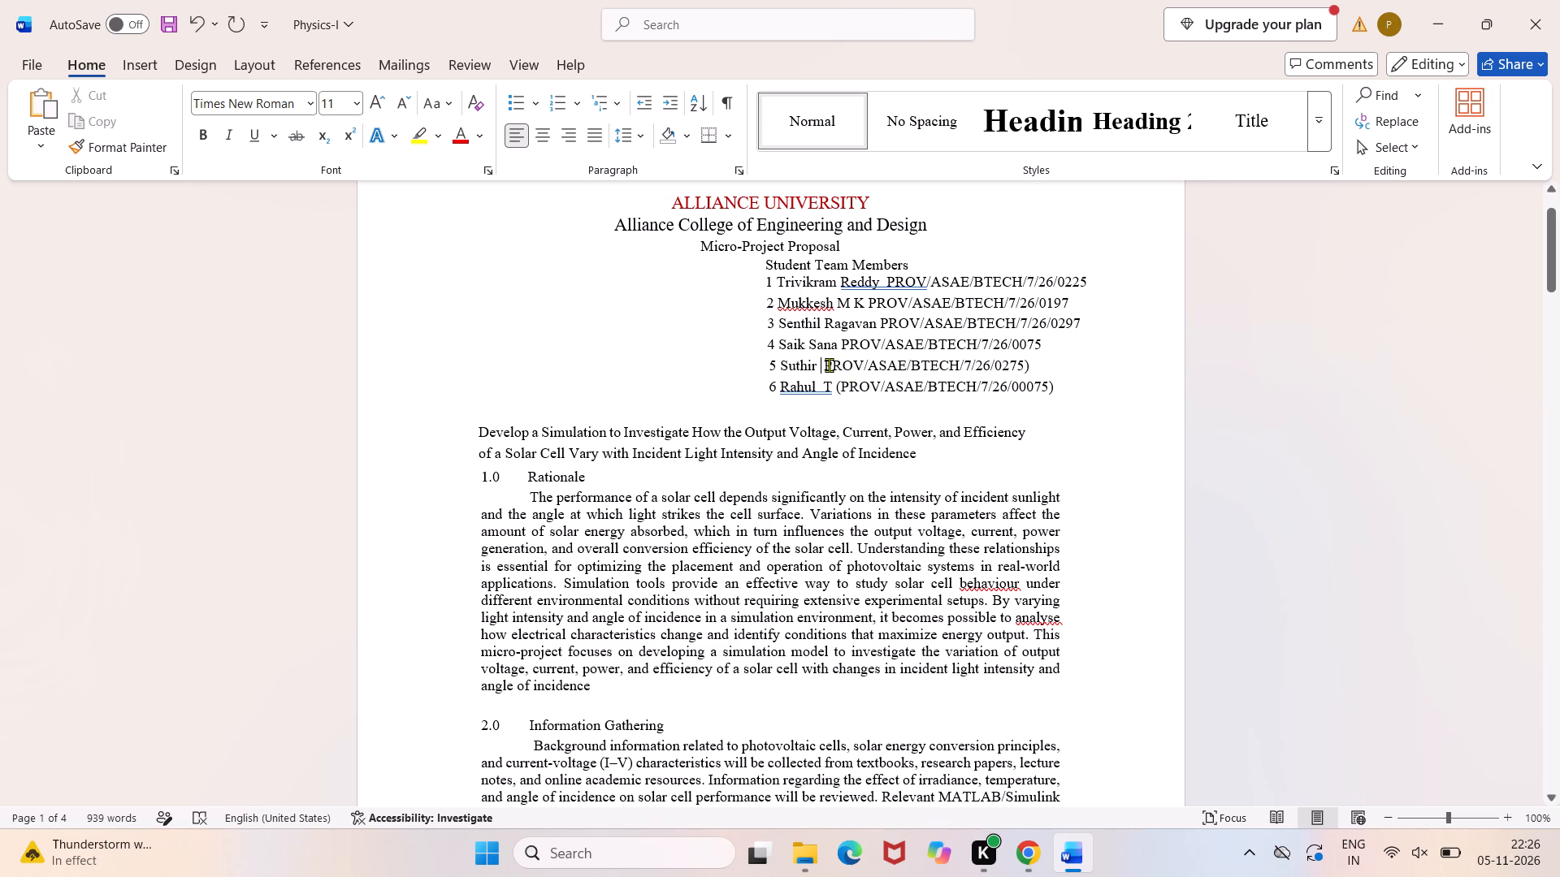
{"action": "key", "text": "Right"}
{"action": "key", "text": "shift+parenleft"}
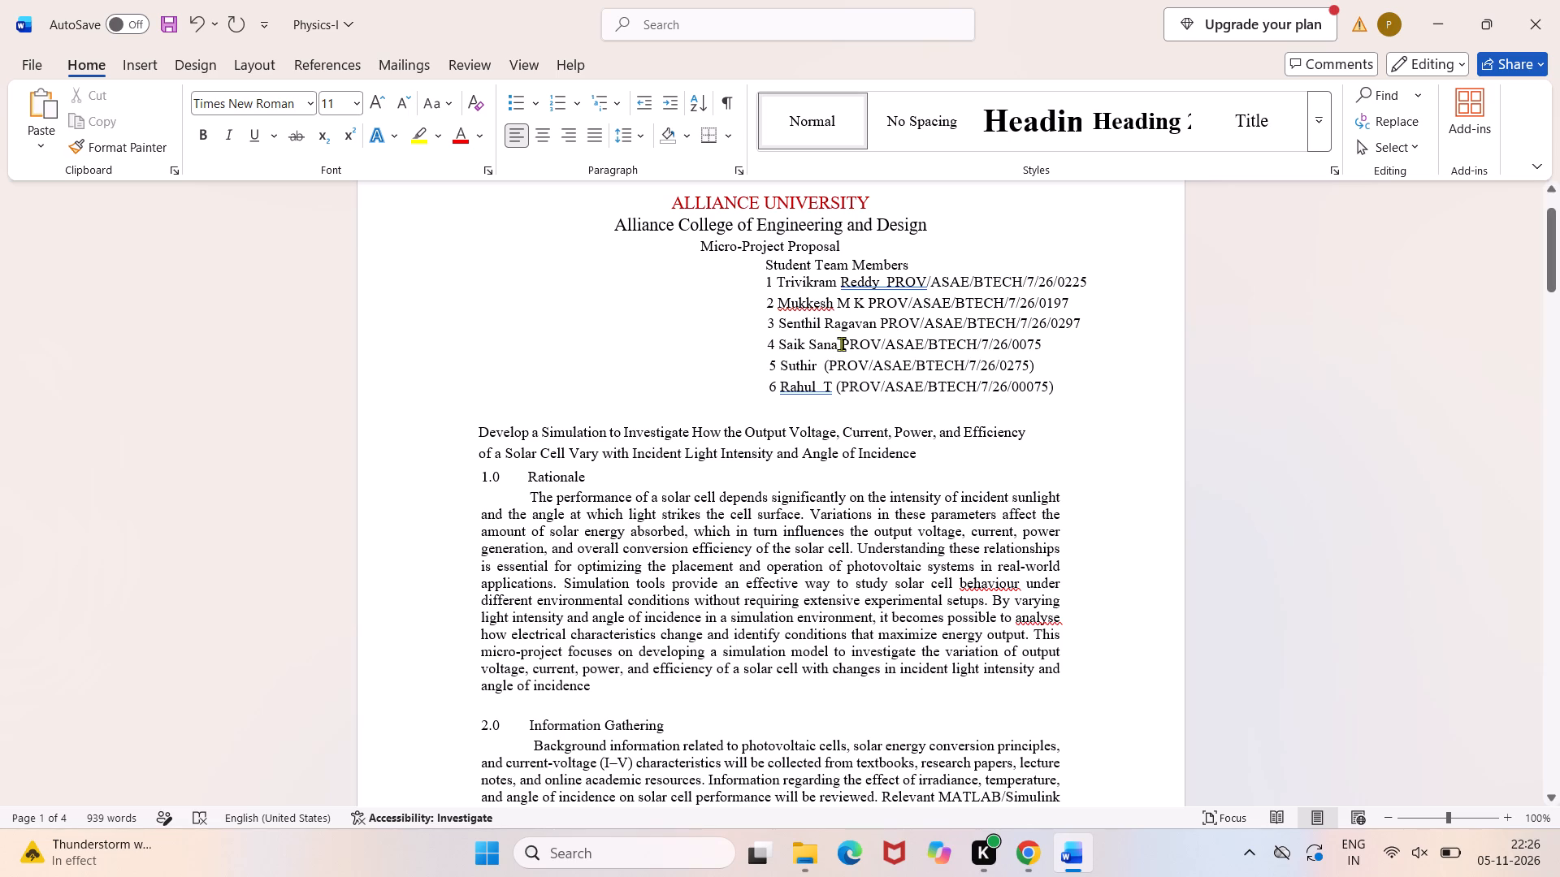
Enclose the fourth member's ID code in parentheses.
{"action": "left_click", "coordinate": [841, 343]}
{"action": "key", "text": "shift+parenleft"}
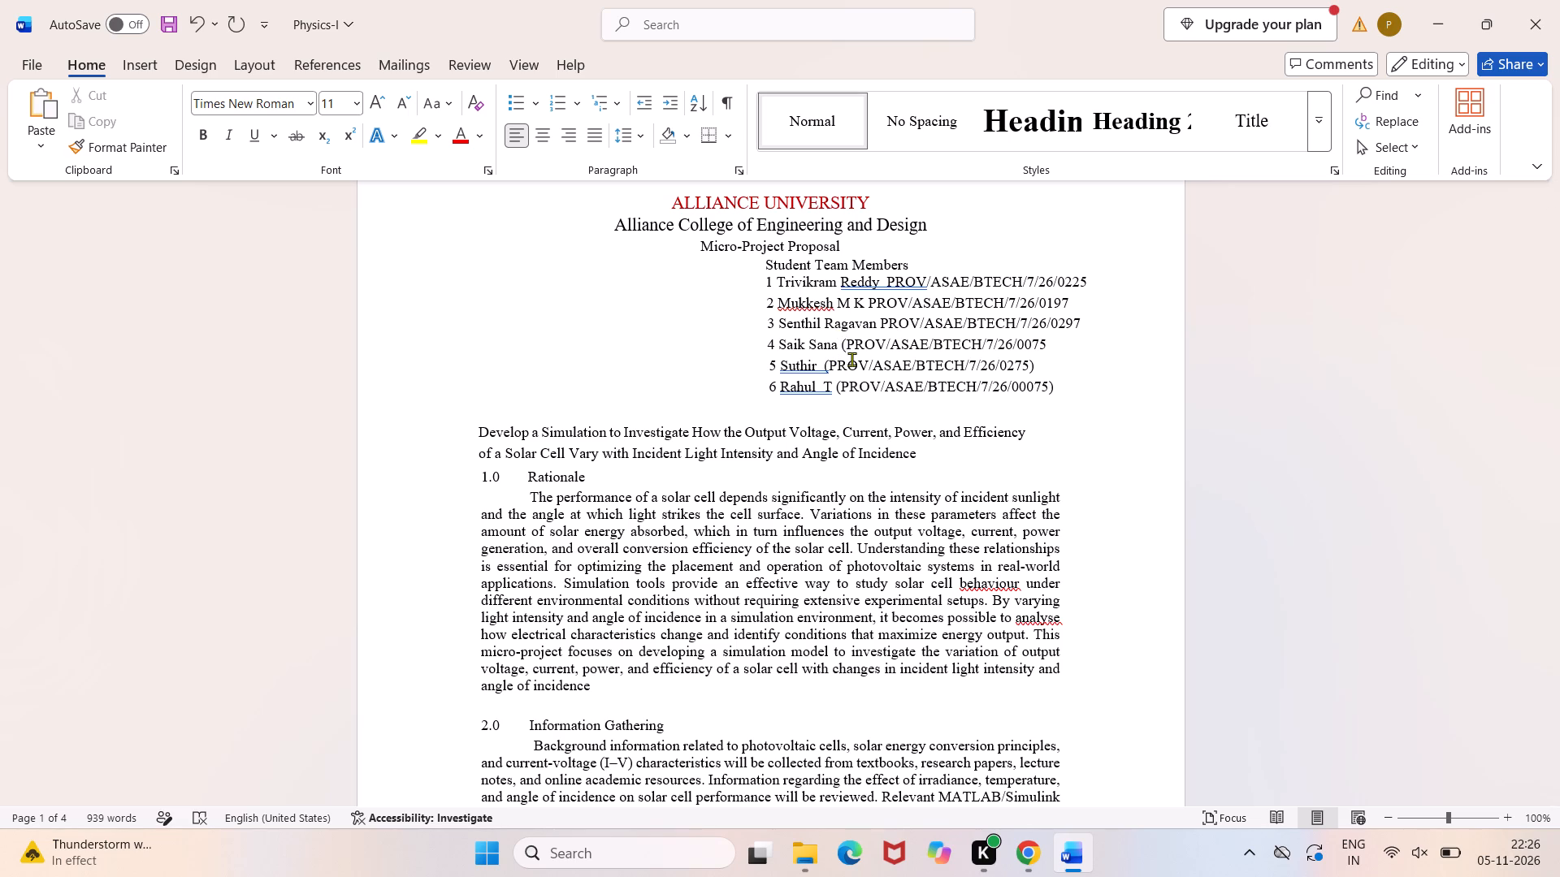
{"action": "key", "text": "Right"}
{"action": "key", "text": "Right"}
{"action": "key", "text": "Right"}
{"action": "key", "text": "Right"}
{"action": "key", "text": "Right"}
{"action": "key", "text": "Right"}
{"action": "key", "text": "Right"}
{"action": "key", "text": "Right"}
{"action": "key", "text": "Right"}
{"action": "key", "text": "Right"}
{"action": "key", "text": "Right"}
{"action": "key", "text": "Right"}
{"action": "key", "text": "Right"}
{"action": "key", "text": "Right"}
{"action": "key", "text": "Right"}
{"action": "key", "text": "Right"}
{"action": "key", "text": "Right"}
{"action": "key", "text": "Right"}
{"action": "key", "text": "Right"}
{"action": "key", "text": "Right"}
{"action": "key", "text": "Right"}
{"action": "key", "text": "Right"}
{"action": "key", "text": "Right"}
{"action": "key", "text": "Right"}
{"action": "key", "text": "Right"}
{"action": "key", "text": "Right"}
{"action": "key", "text": "Left"}
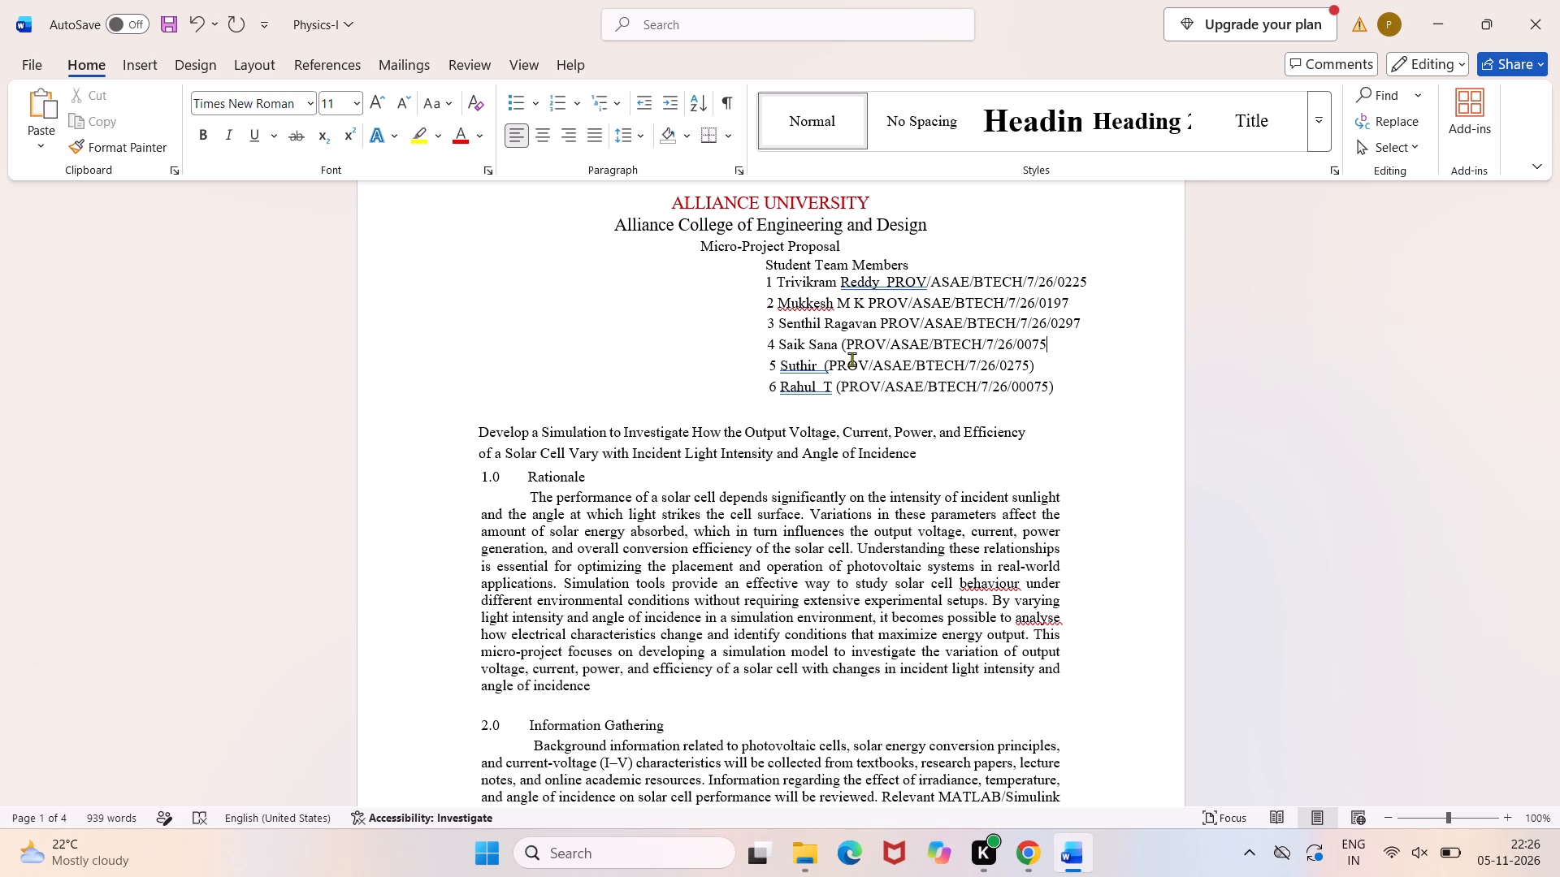
{"action": "key", "text": "shift+parenright"}
Enclose the third member's ID code in parentheses, deleting one leading space before the line's number to keep the entry on one line.
{"action": "key", "text": "Up"}
{"action": "key", "text": "Right"}
{"action": "key", "text": "Right"}
{"action": "key", "text": "Right"}
{"action": "key", "text": "Right"}
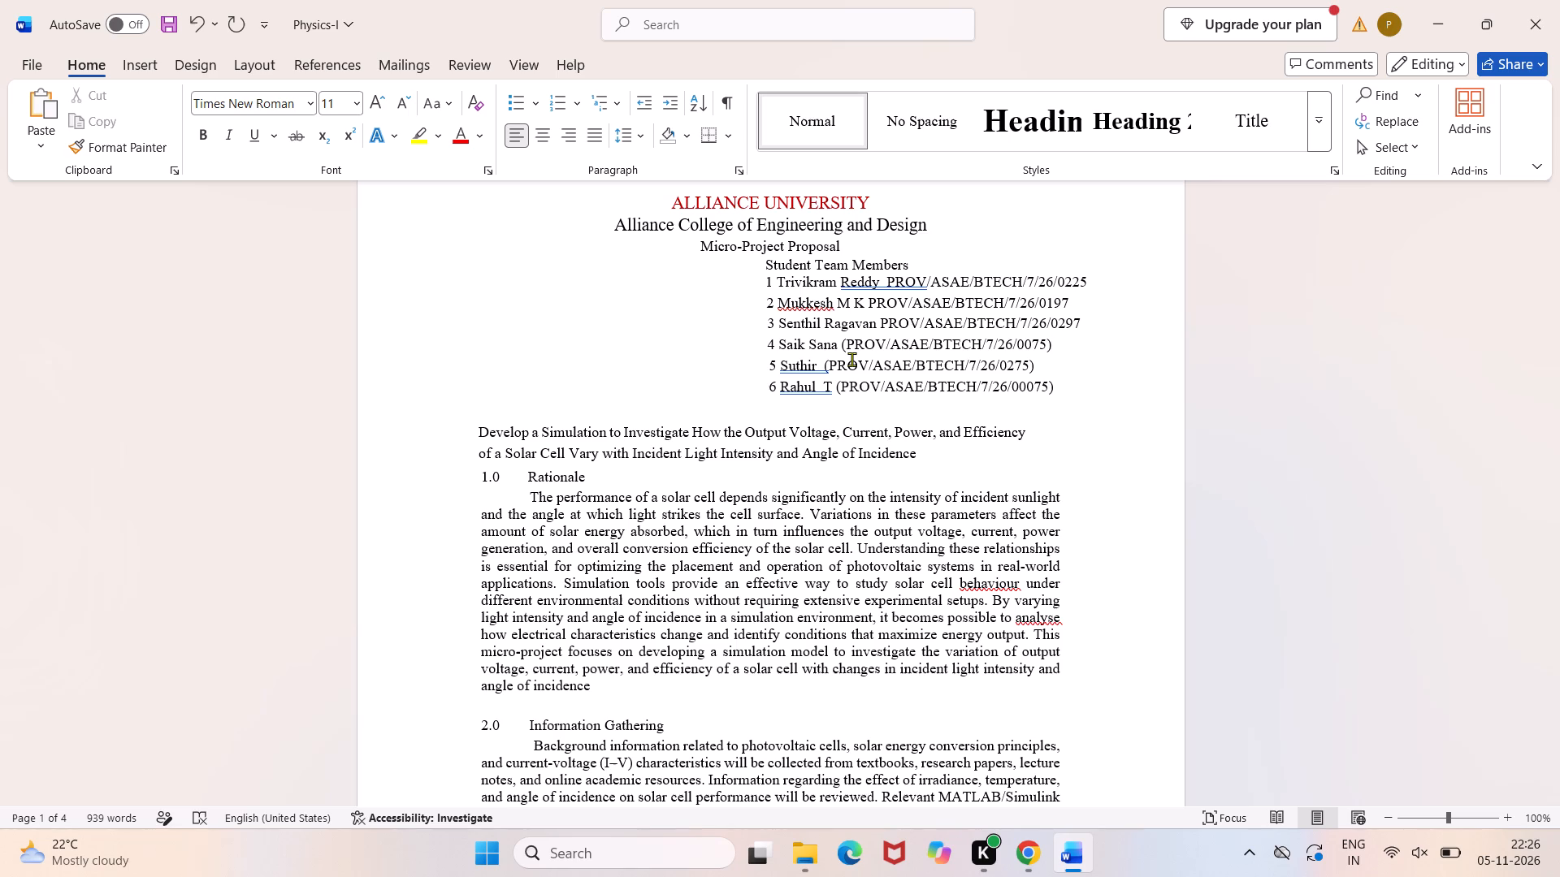
{"action": "key", "text": "shift+parenright"}
{"action": "key", "text": "Left"}
{"action": "key", "text": "Left"}
{"action": "key", "text": "Left"}
{"action": "key", "text": "Left"}
{"action": "key", "text": "Left"}
{"action": "key", "text": "Left"}
{"action": "key", "text": "Left"}
{"action": "key", "text": "Left"}
{"action": "key", "text": "Left"}
{"action": "key", "text": "Left"}
{"action": "key", "text": "Left"}
{"action": "key", "text": "Left"}
{"action": "key", "text": "Left"}
{"action": "key", "text": "Left"}
{"action": "key", "text": "Left"}
{"action": "key", "text": "Left"}
{"action": "key", "text": "Left"}
{"action": "key", "text": "Left"}
{"action": "key", "text": "Left"}
{"action": "key", "text": "Left"}
{"action": "key", "text": "Left"}
{"action": "key", "text": "Left"}
{"action": "key", "text": "Left"}
{"action": "key", "text": "Left"}
{"action": "key", "text": "Left"}
{"action": "key", "text": "Left"}
{"action": "key", "text": "shift+parenleft"}
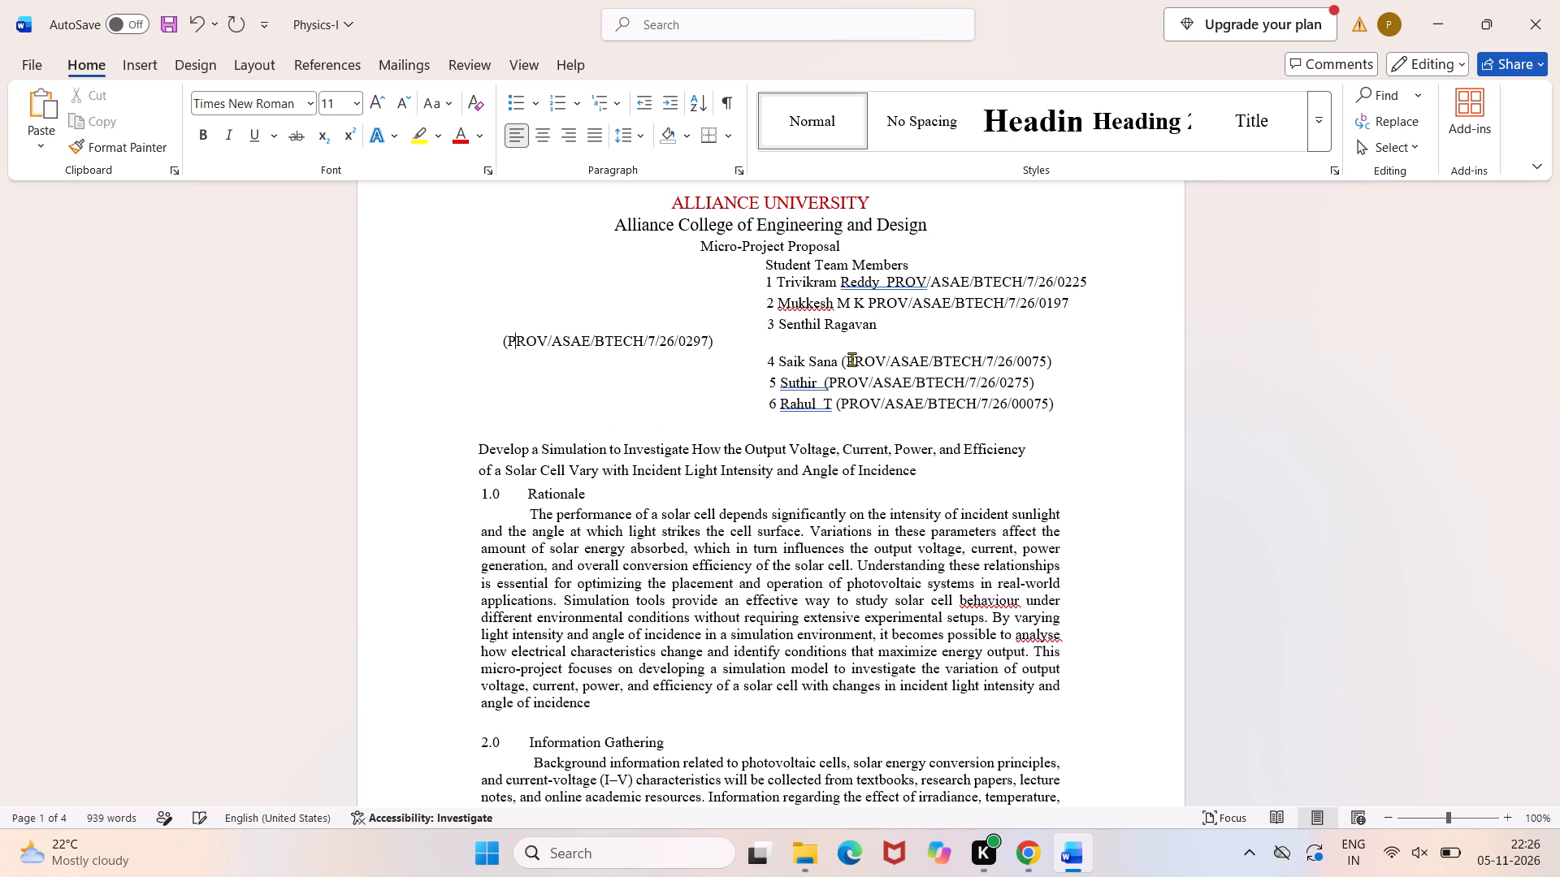
{"action": "key", "text": "BackSpace"}
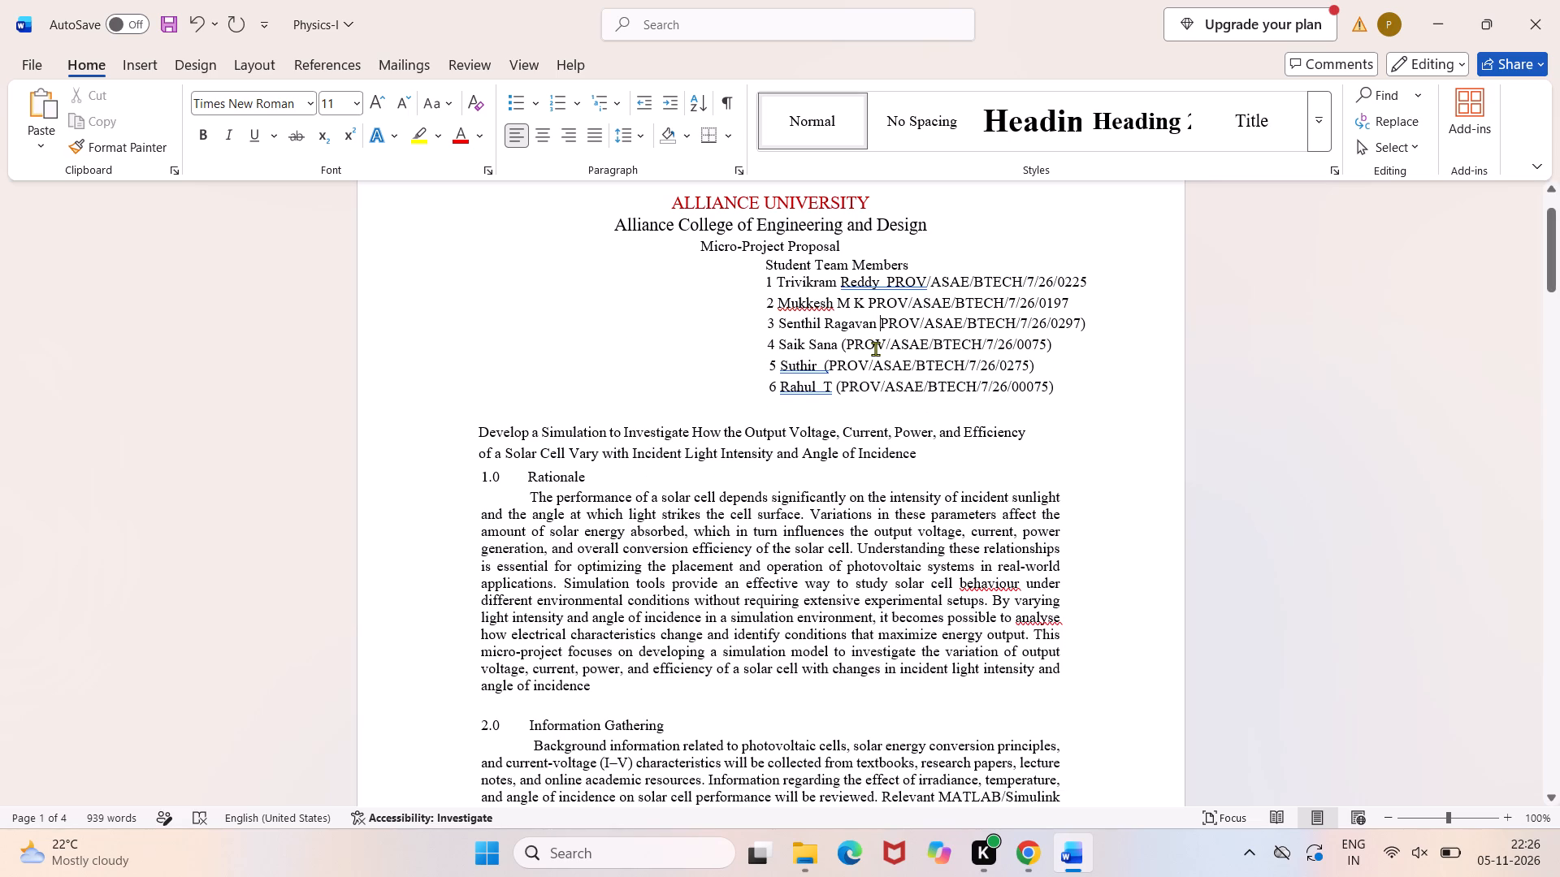
{"action": "left_click", "coordinate": [770, 322]}
{"action": "key", "text": "BackSpace"}
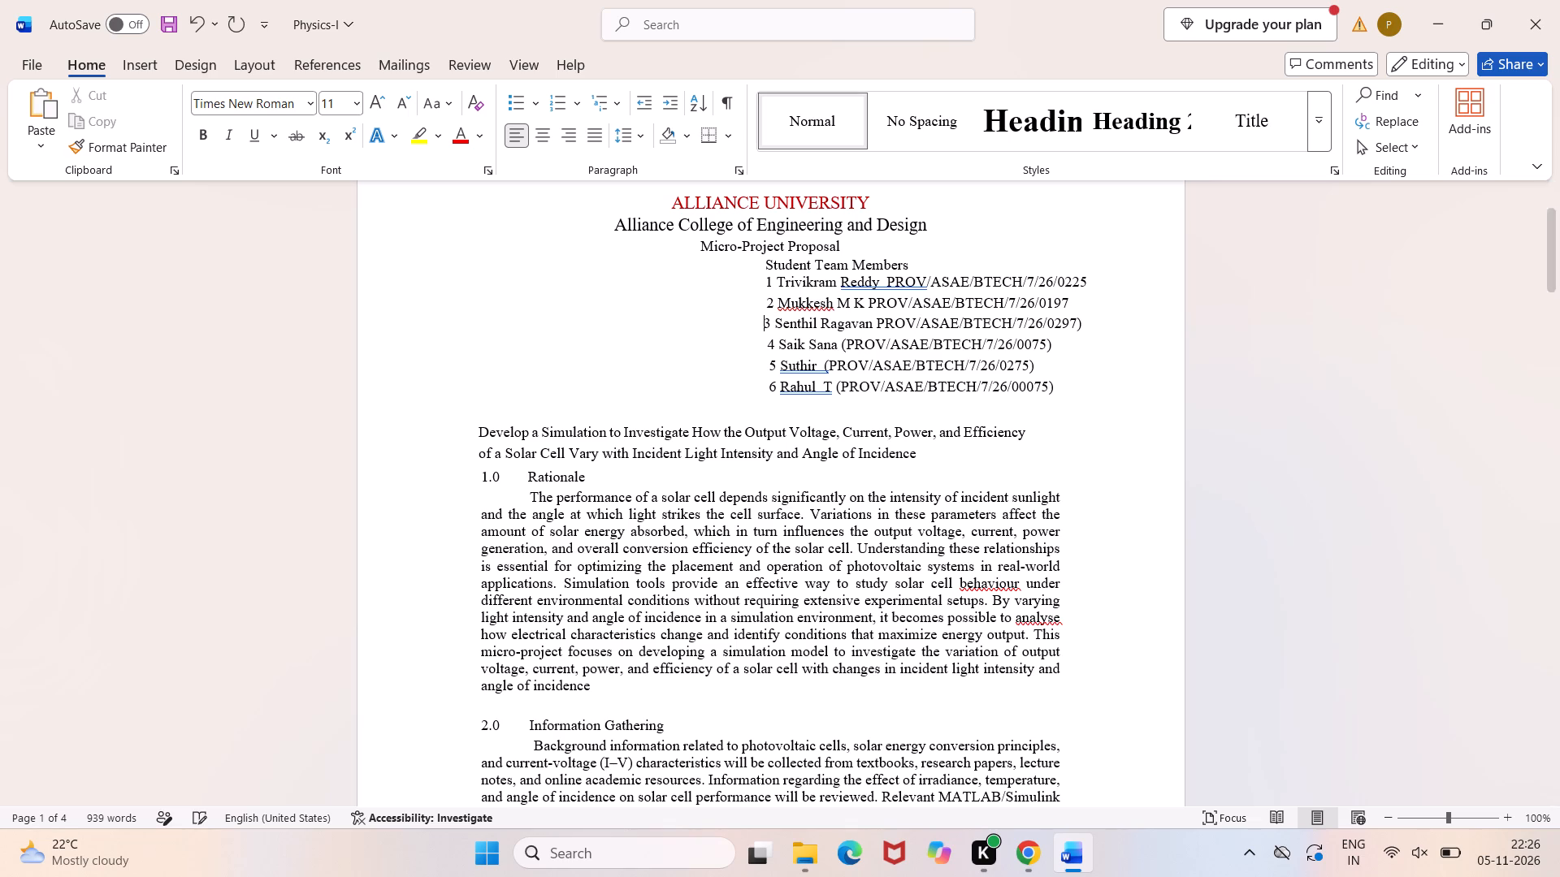
{"action": "left_click", "coordinate": [876, 325]}
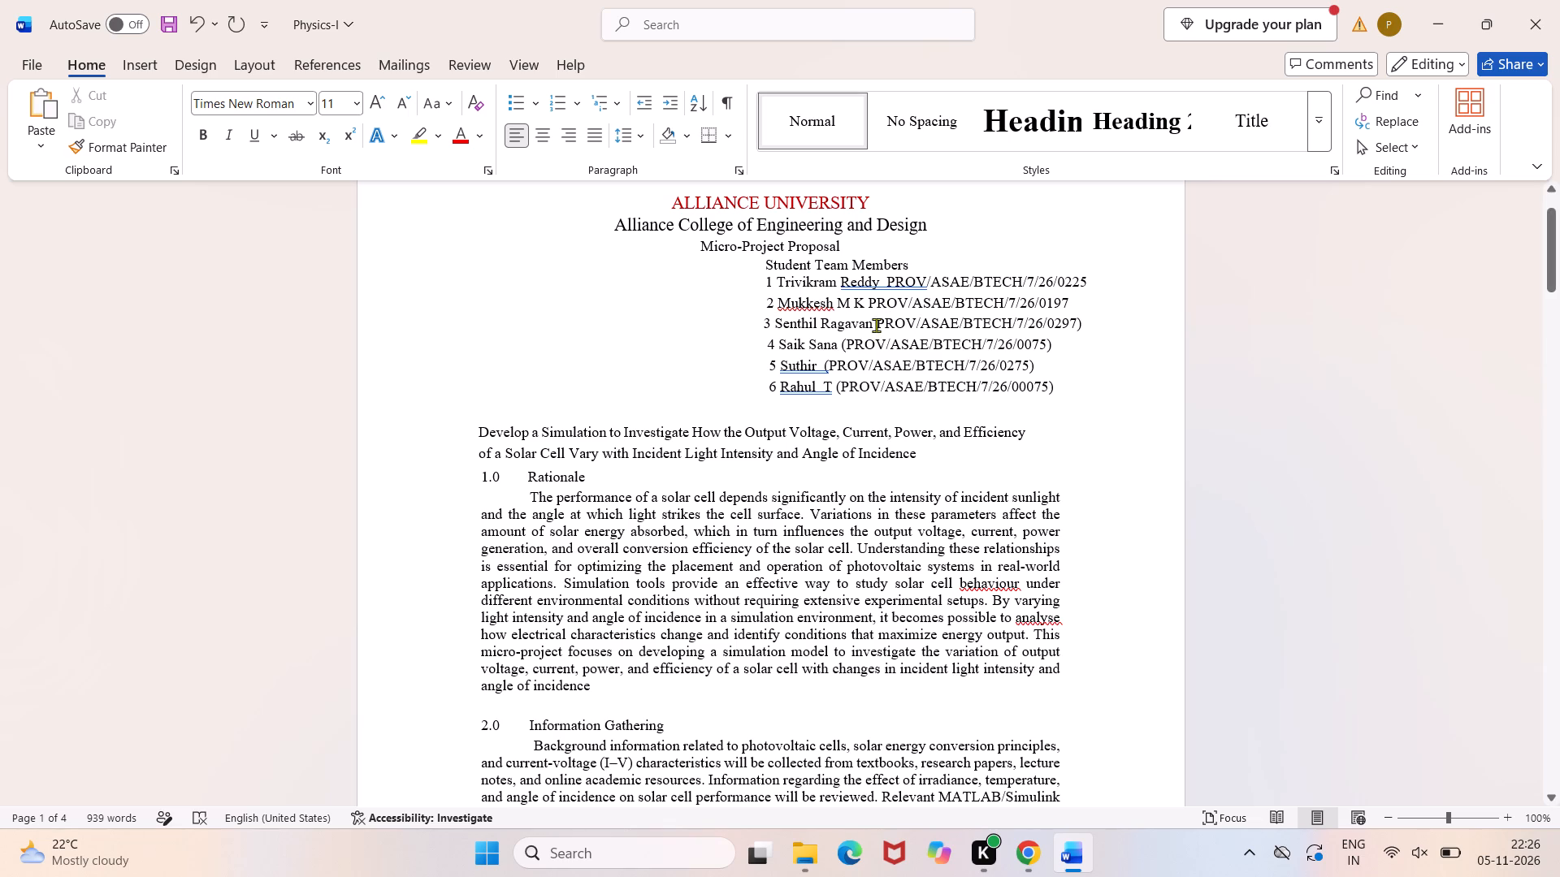
{"action": "key", "text": "shift+parenleft"}
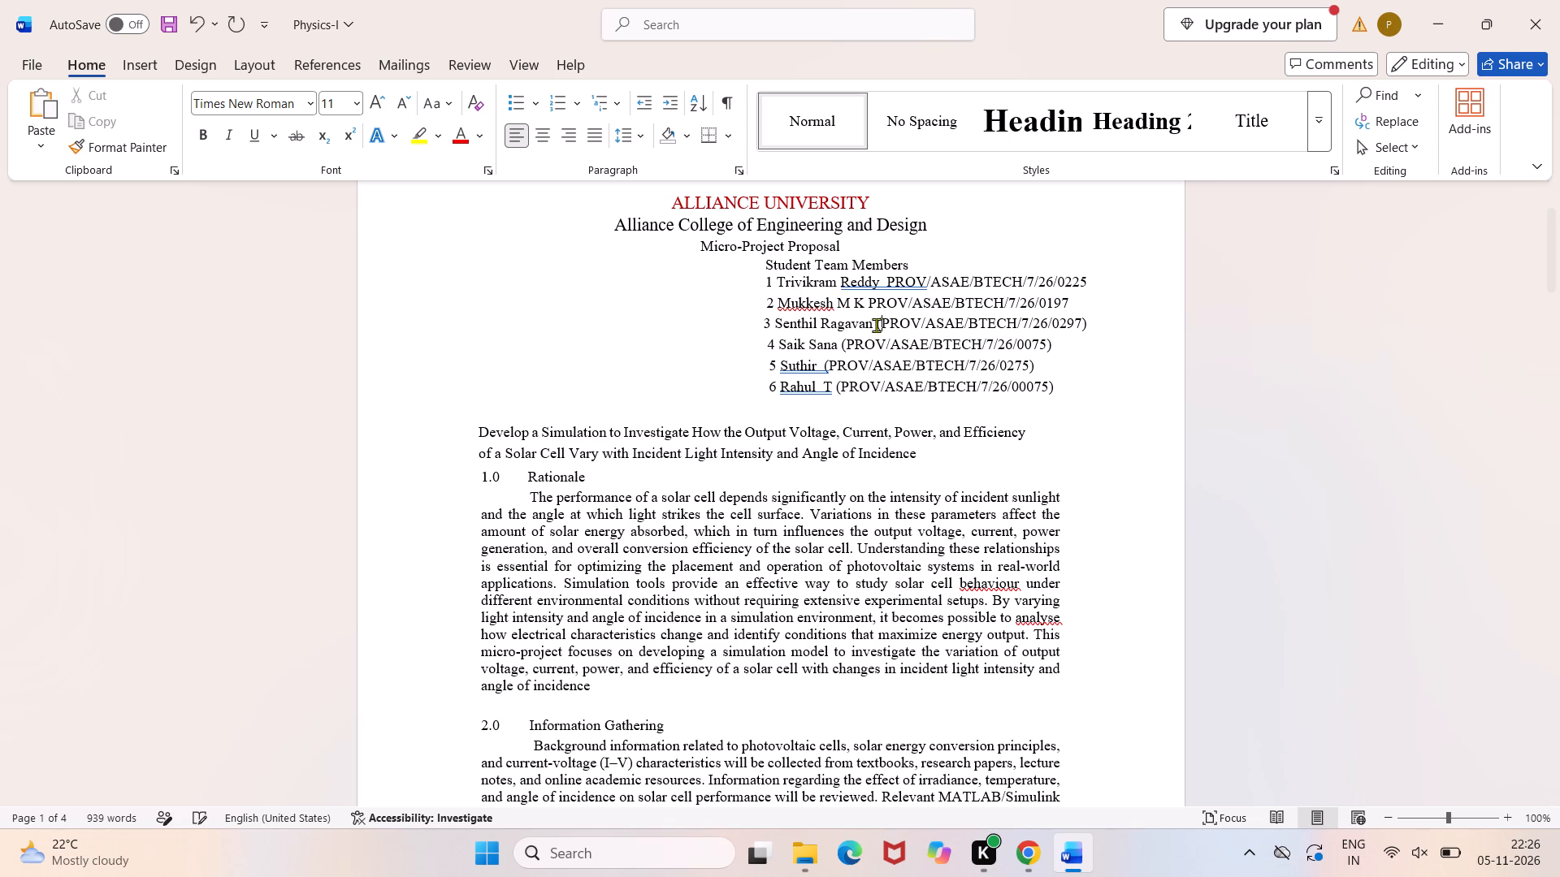
Delete one leading space from the Student Team Members heading and from the first, second, fourth, fifth and sixth members' lines.
{"action": "left_click", "coordinate": [768, 305]}
{"action": "key", "text": "BackSpace"}
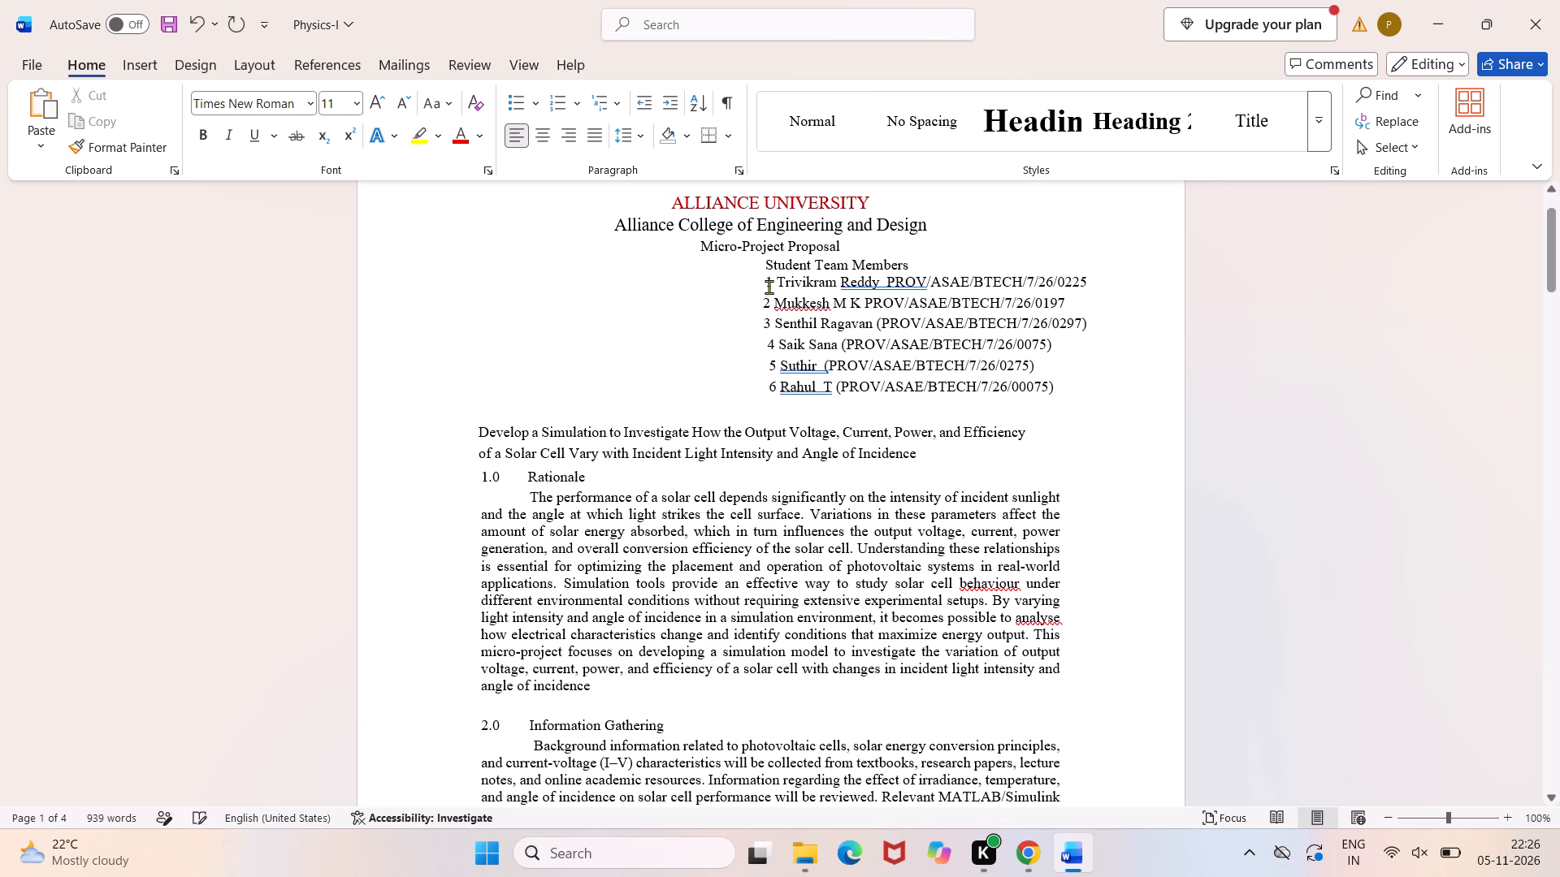
{"action": "left_click", "coordinate": [766, 284]}
{"action": "key", "text": "BackSpace"}
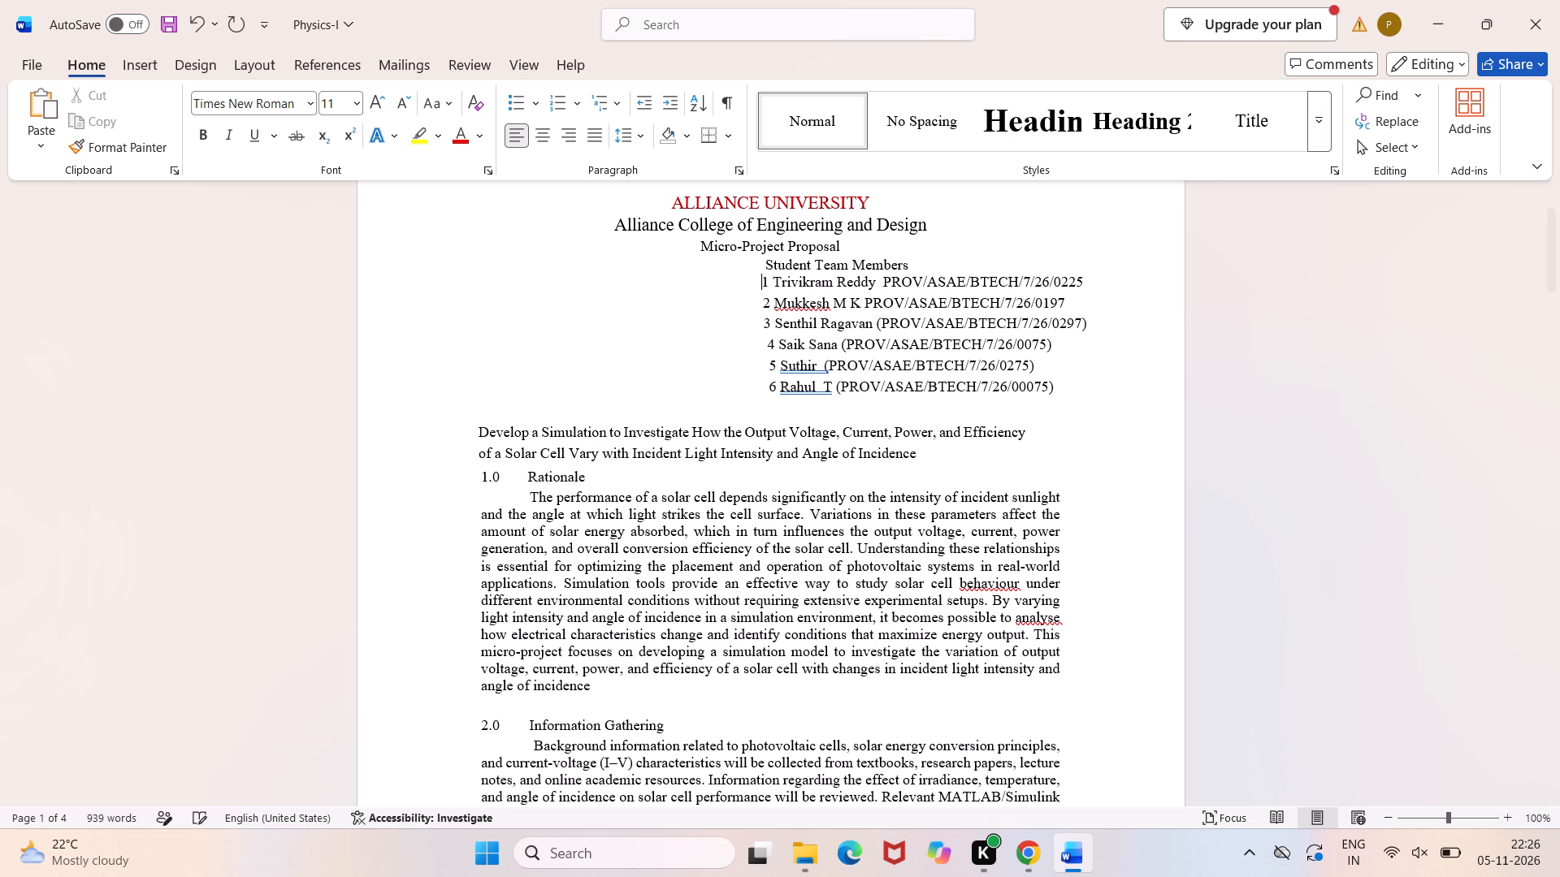
{"action": "left_click", "coordinate": [768, 265]}
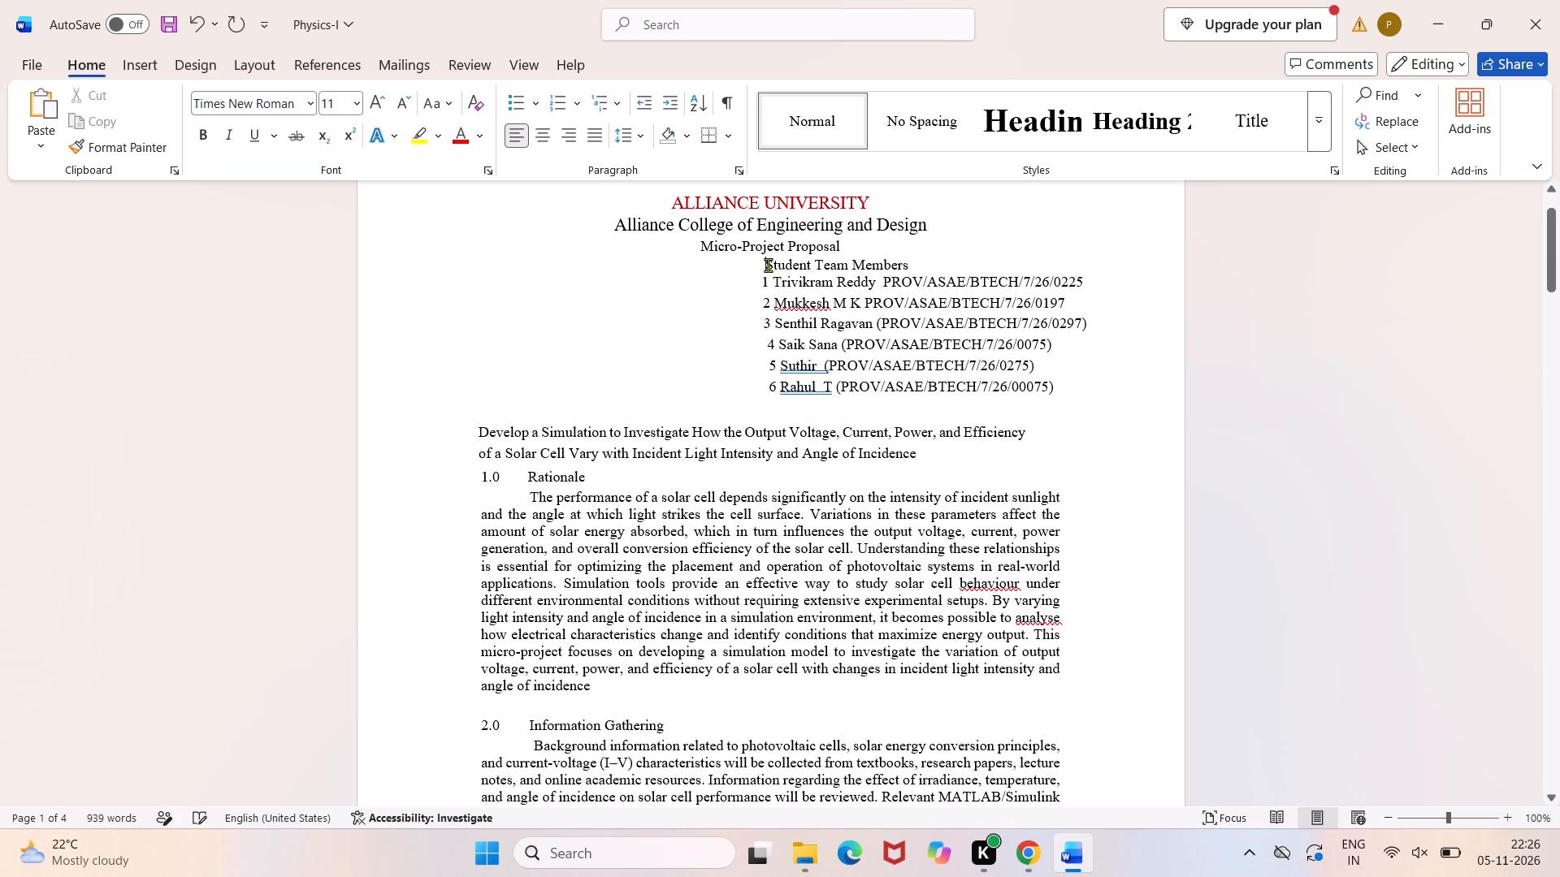
{"action": "key", "text": "BackSpace"}
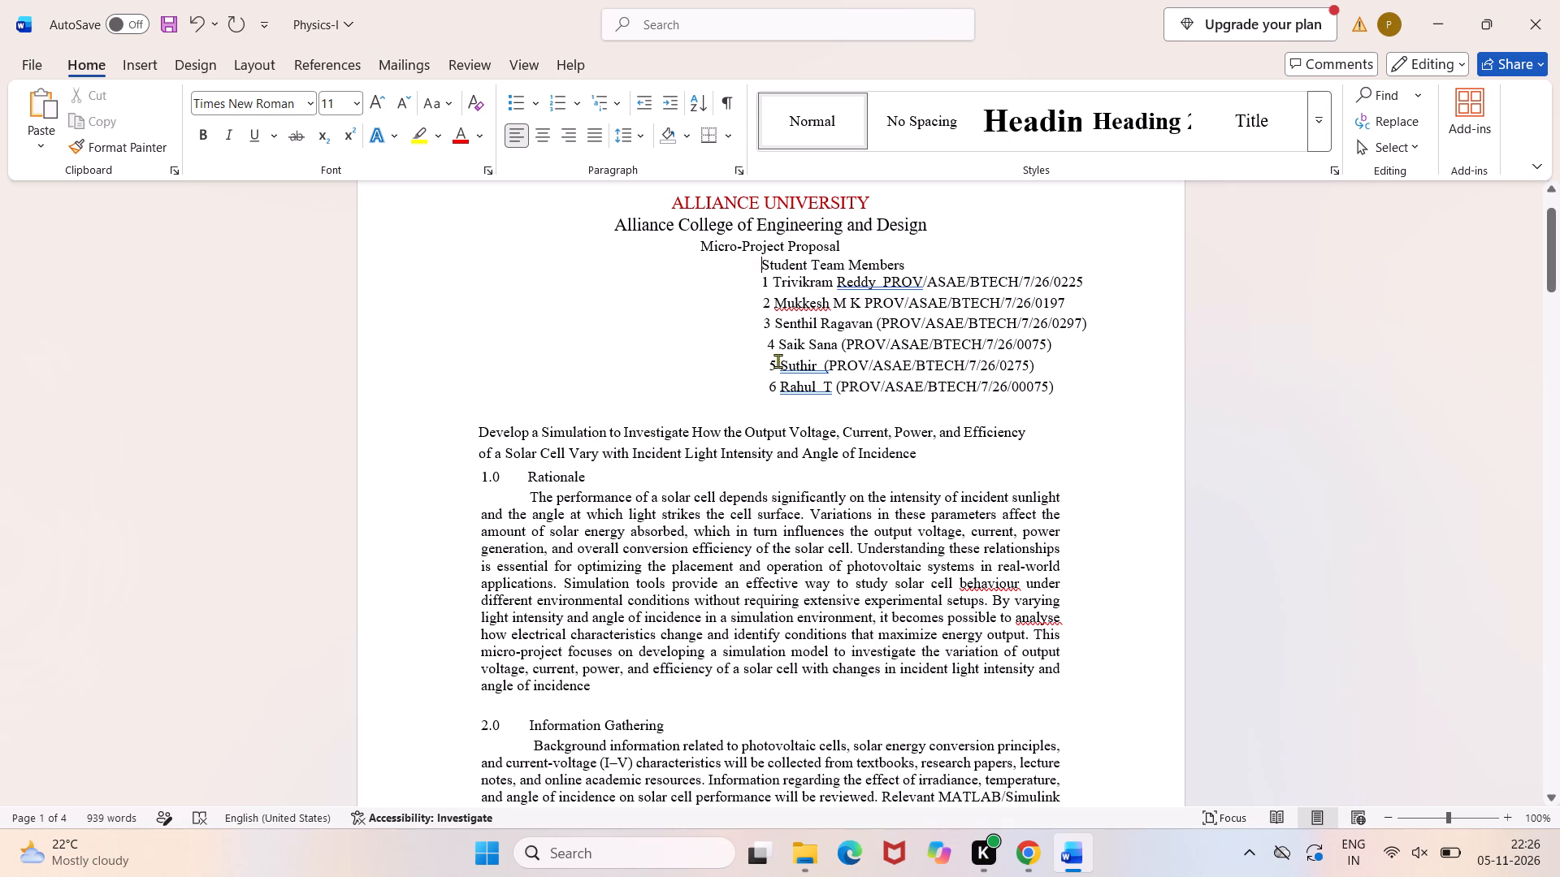
{"action": "left_click", "coordinate": [767, 347]}
{"action": "key", "text": "BackSpace"}
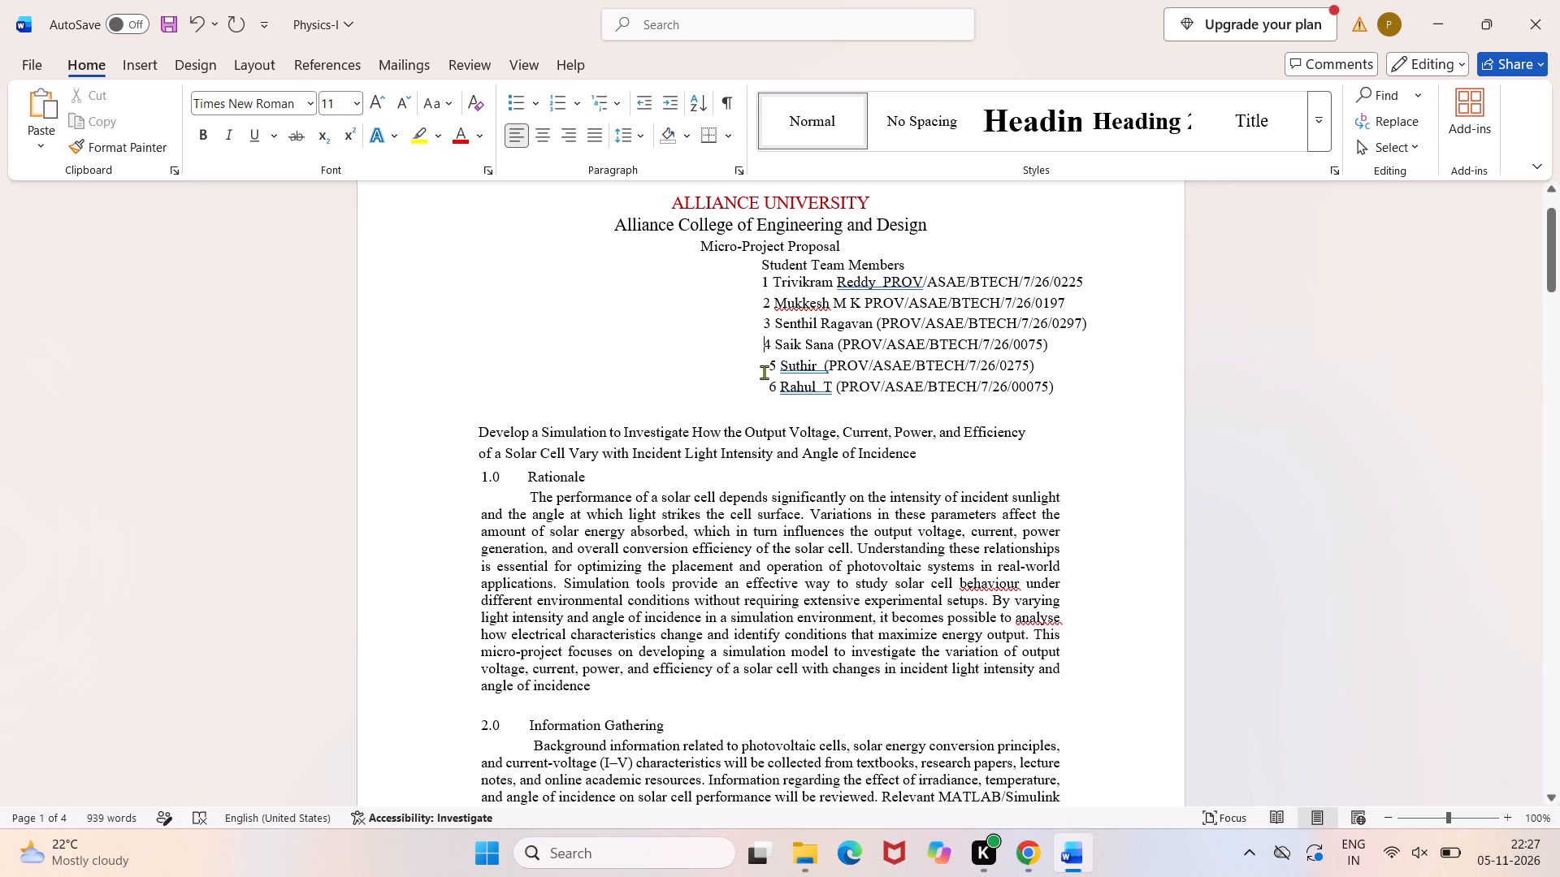
{"action": "left_click", "coordinate": [770, 369]}
{"action": "key", "text": "BackSpace"}
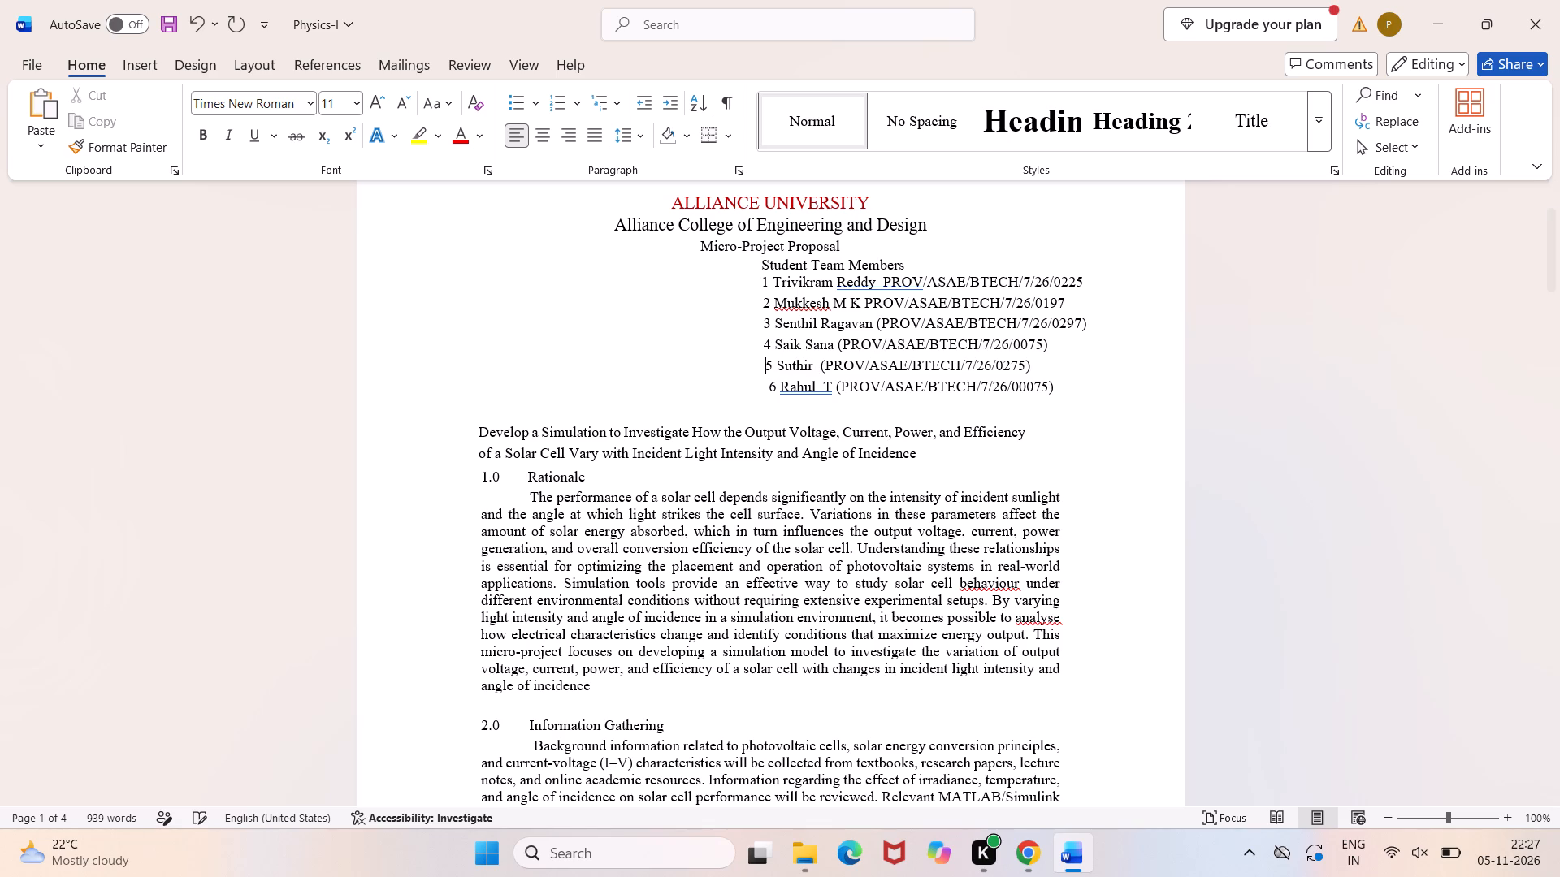
{"action": "left_click", "coordinate": [766, 388]}
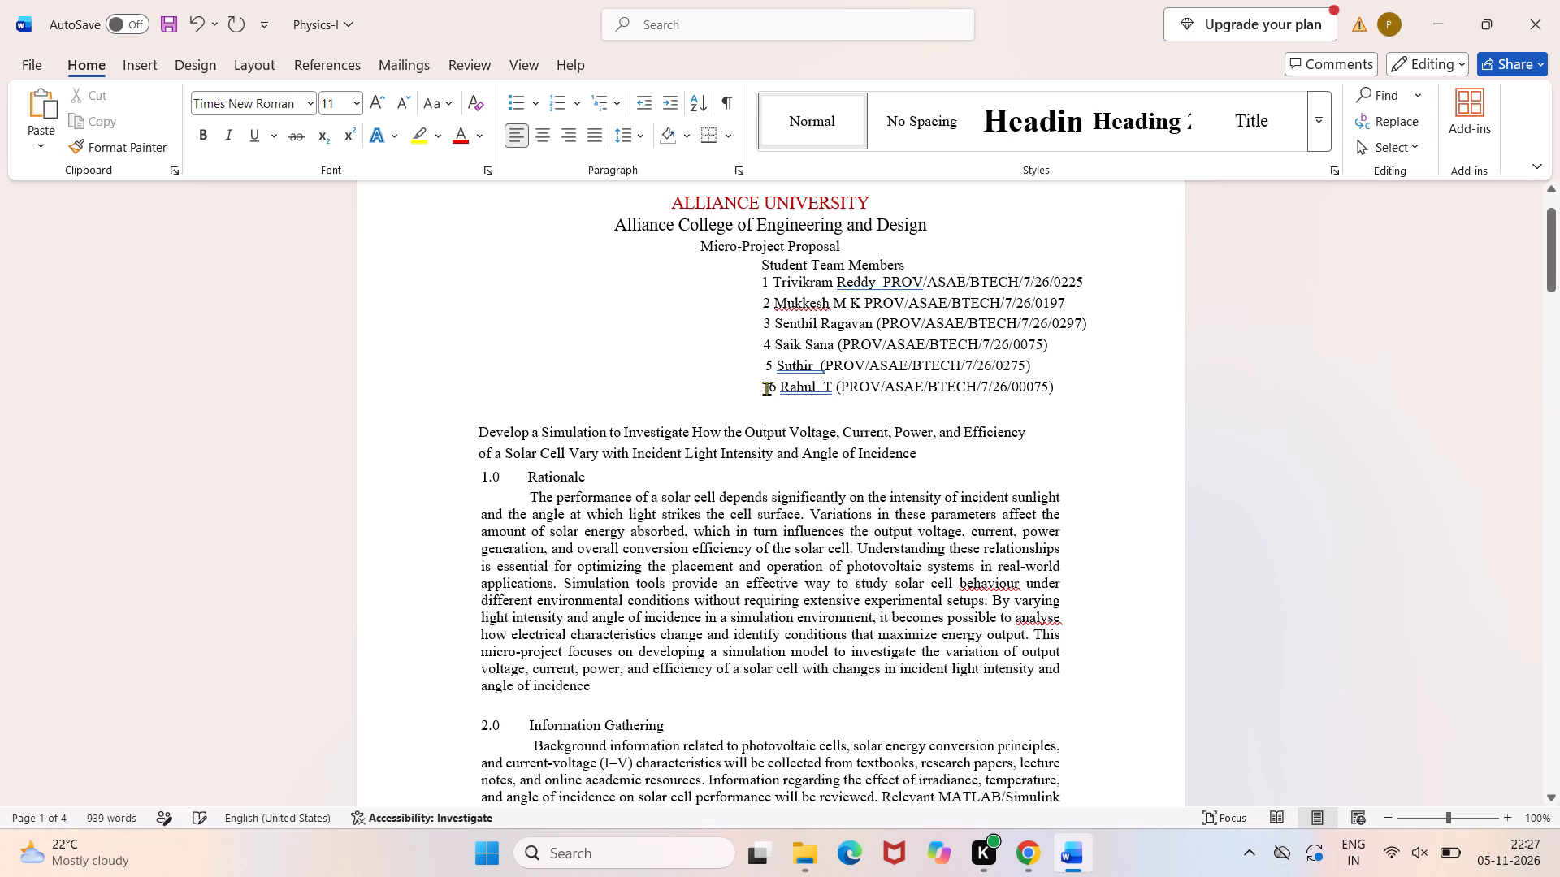
{"action": "left_click", "coordinate": [769, 388]}
{"action": "key", "text": "BackSpace"}
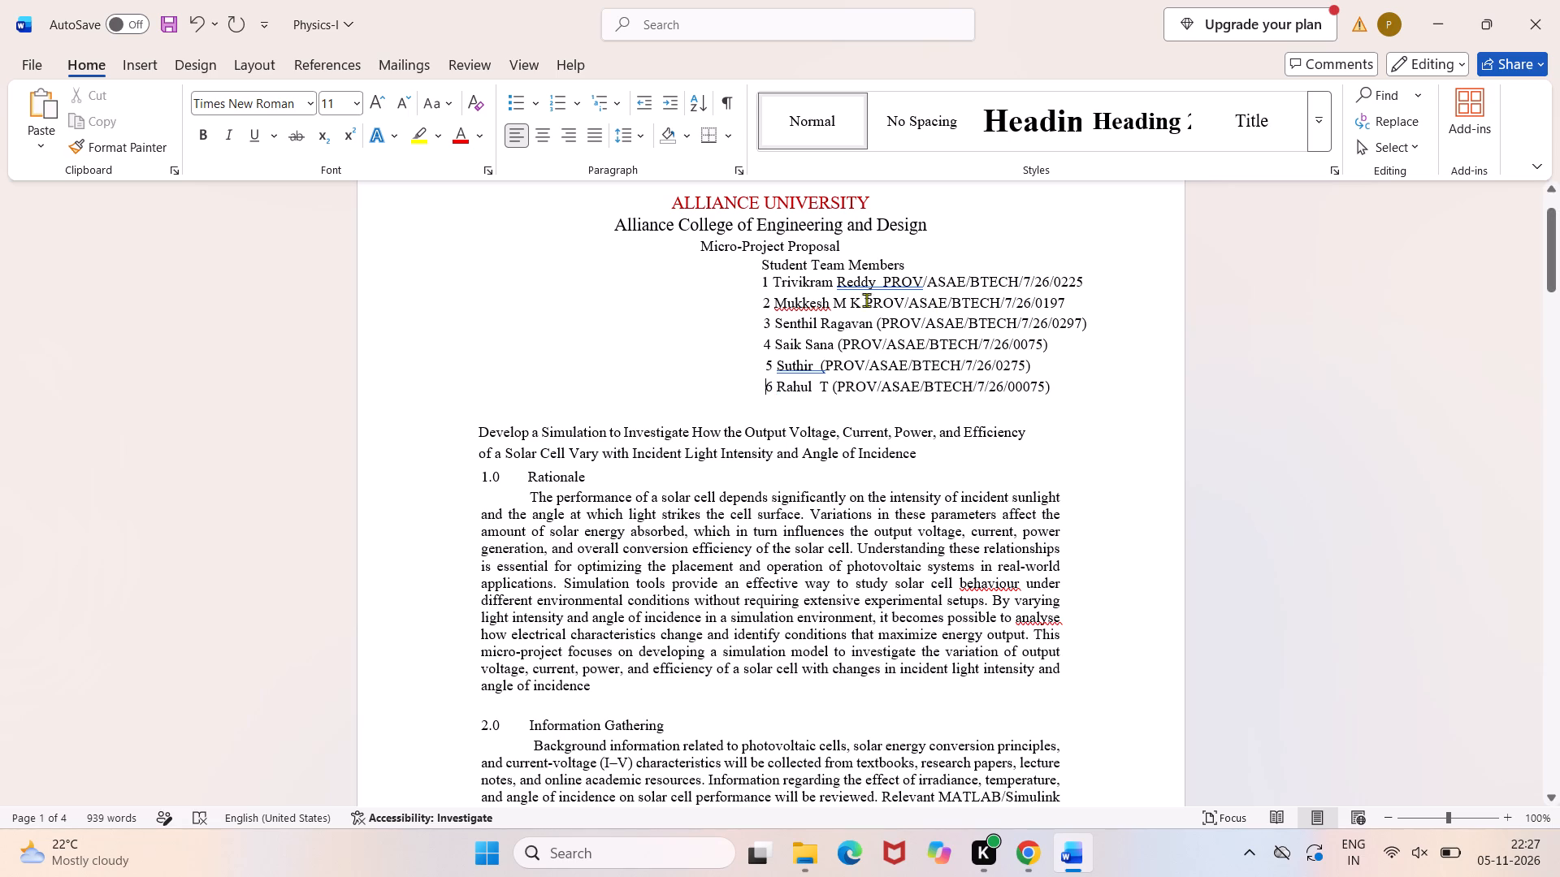
Enclose the second member's ID code in parentheses.
{"action": "left_click", "coordinate": [865, 304]}
{"action": "key", "text": "shift+parenleft"}
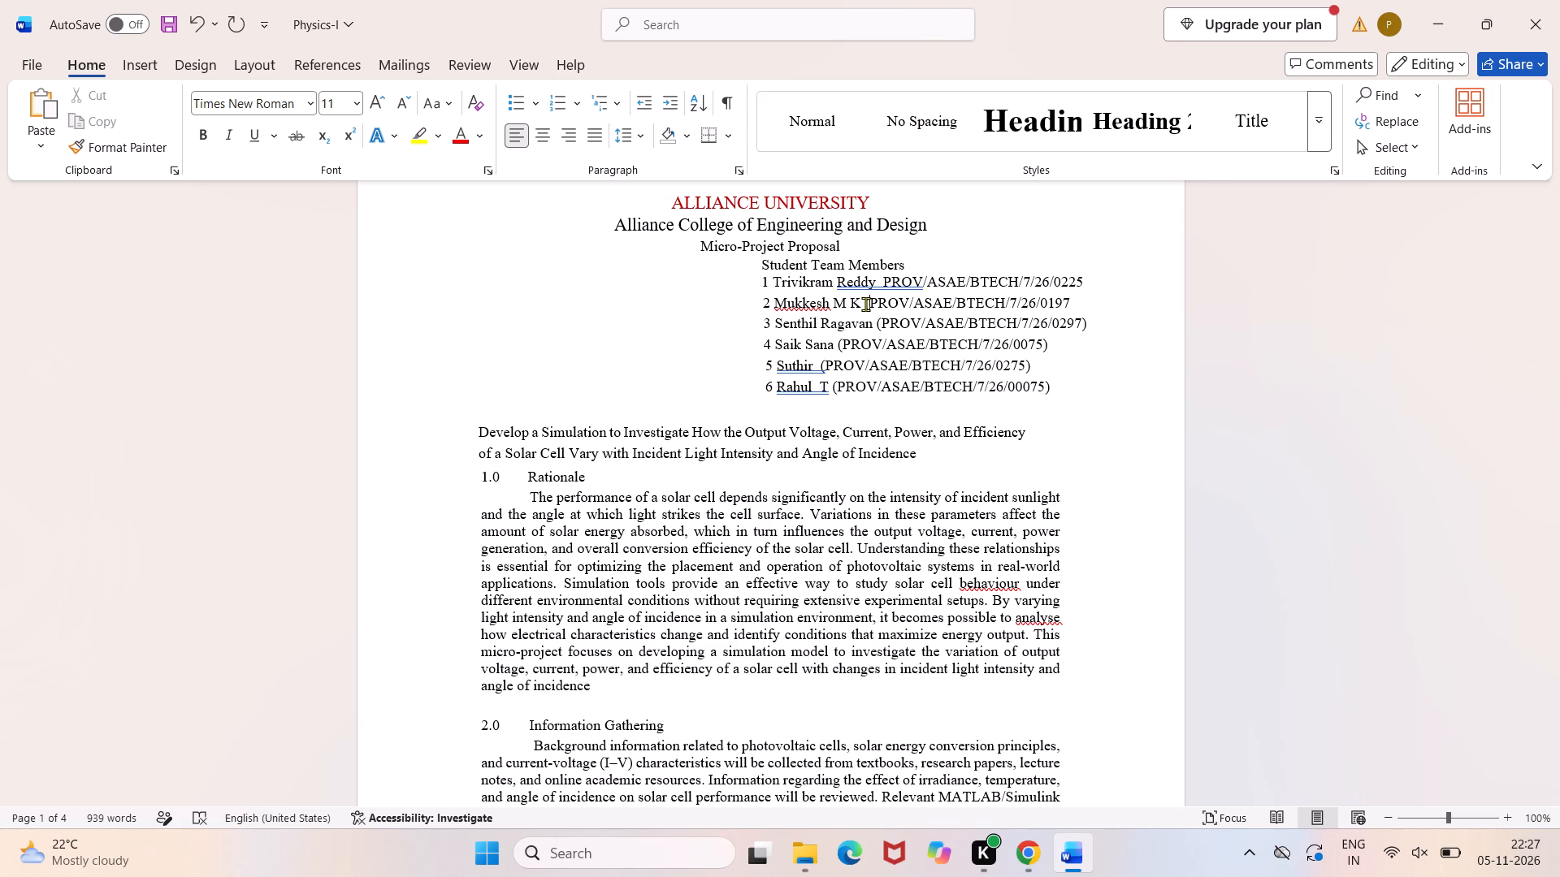
{"action": "key", "text": "Right"}
{"action": "key", "text": "Right"}
{"action": "key", "text": "Right"}
{"action": "key", "text": "Right"}
{"action": "key", "text": "Right"}
{"action": "key", "text": "Right"}
{"action": "key", "text": "Right"}
{"action": "key", "text": "Right"}
{"action": "key", "text": "Right"}
{"action": "key", "text": "Right"}
{"action": "key", "text": "Right"}
{"action": "key", "text": "Right"}
{"action": "key", "text": "Right"}
{"action": "key", "text": "Right"}
{"action": "key", "text": "Right"}
{"action": "key", "text": "Right"}
{"action": "key", "text": "Right"}
{"action": "key", "text": "Right"}
{"action": "key", "text": "Right"}
{"action": "key", "text": "Right"}
{"action": "key", "text": "Right"}
{"action": "key", "text": "Right"}
{"action": "key", "text": "Right"}
{"action": "key", "text": "Right"}
{"action": "key", "text": "shift+parenright"}
Add a closing parenthesis after the first member's ID code, deleting one leading space before the line's number to keep it on one line.
{"action": "key", "text": "Up"}
{"action": "key", "text": "Right"}
{"action": "key", "text": "shift+parenright"}
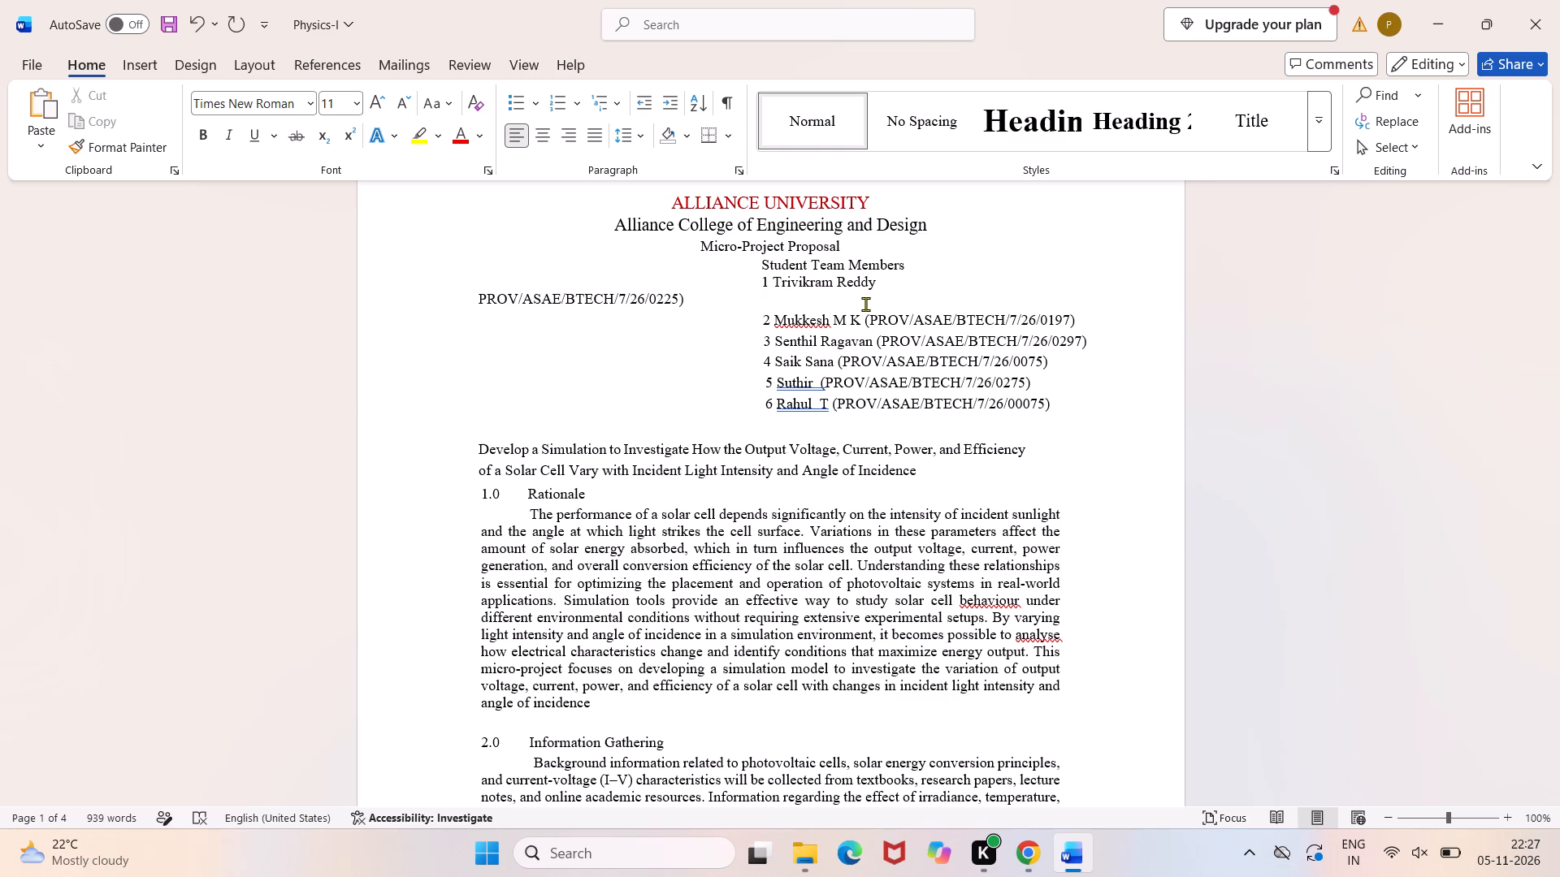
{"action": "key", "text": "Left"}
{"action": "left_click", "coordinate": [764, 280]}
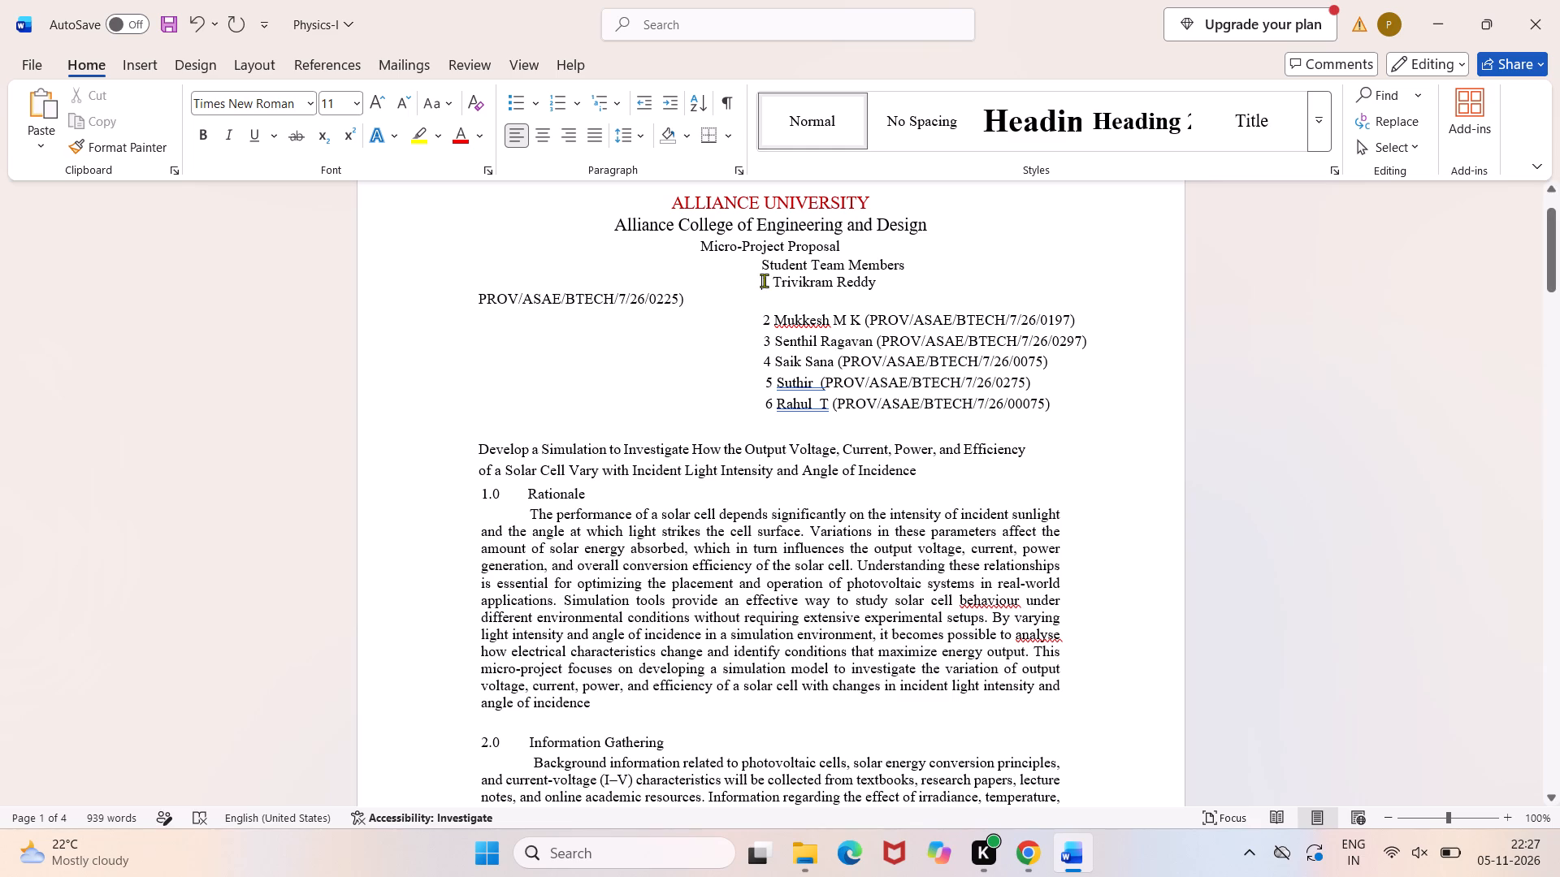
{"action": "key", "text": "Left"}
{"action": "key", "text": "Right"}
{"action": "key", "text": "BackSpace"}
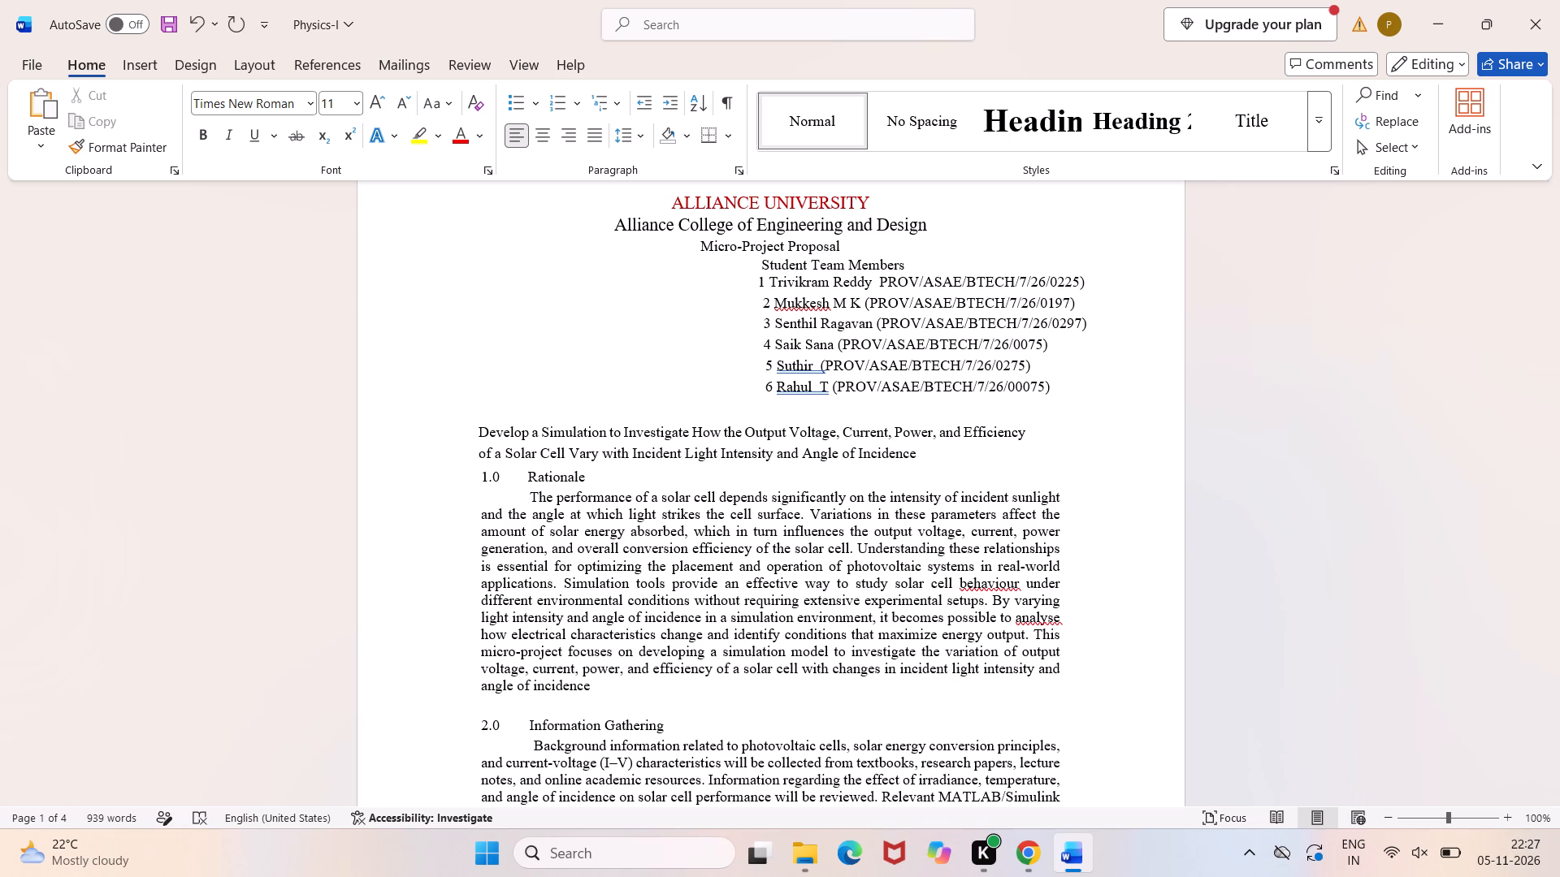
Delete one leading space from the Student Team Members heading and from the second member's line.
{"action": "left_click", "coordinate": [762, 267]}
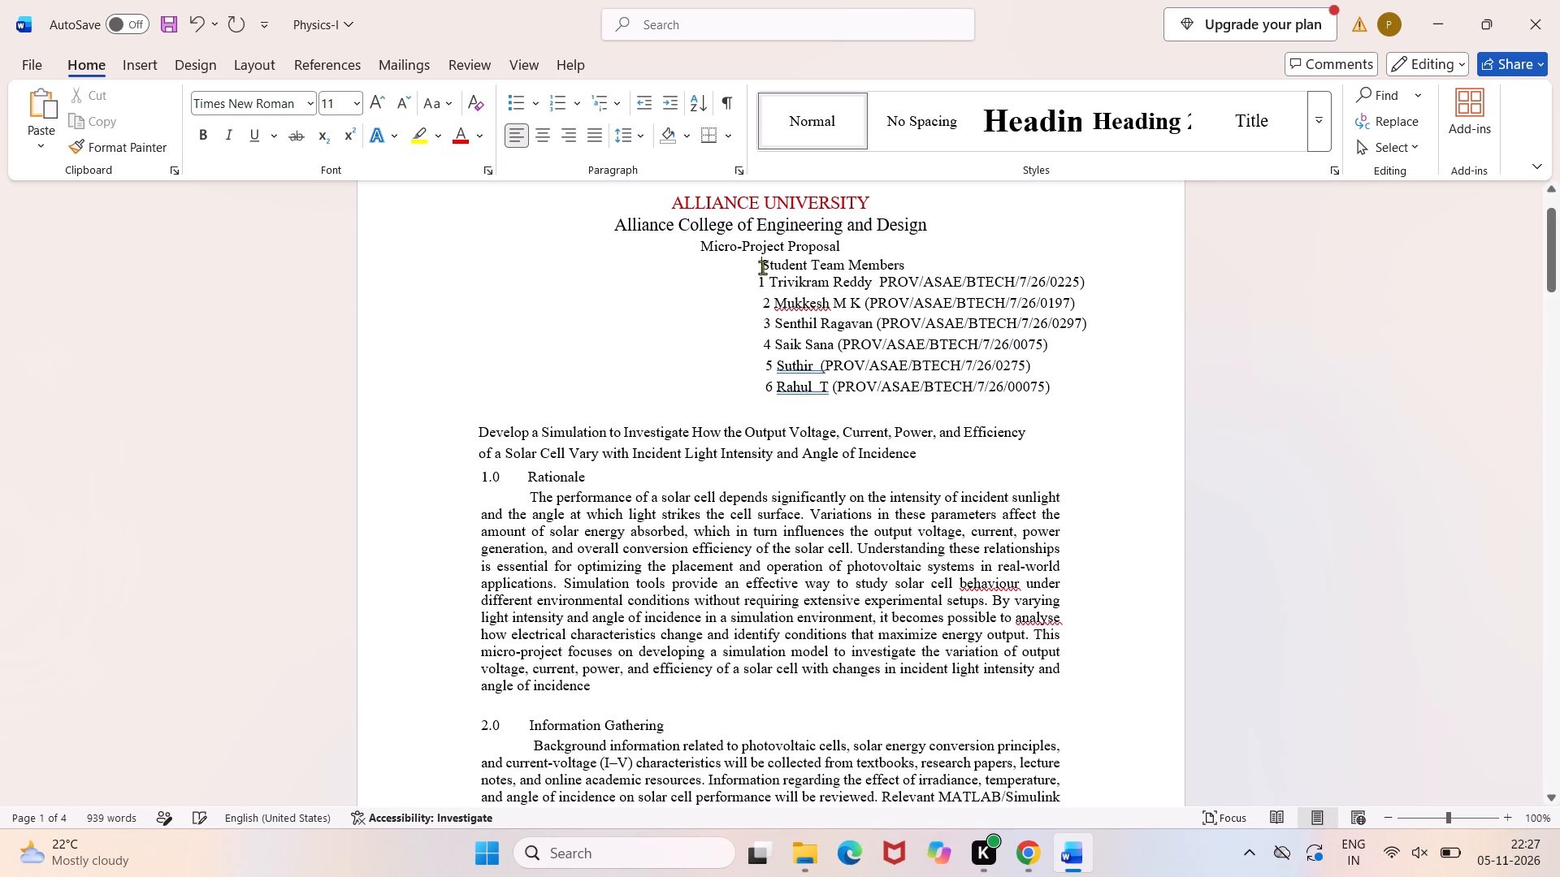
{"action": "key", "text": "BackSpace"}
{"action": "left_click", "coordinate": [765, 298]}
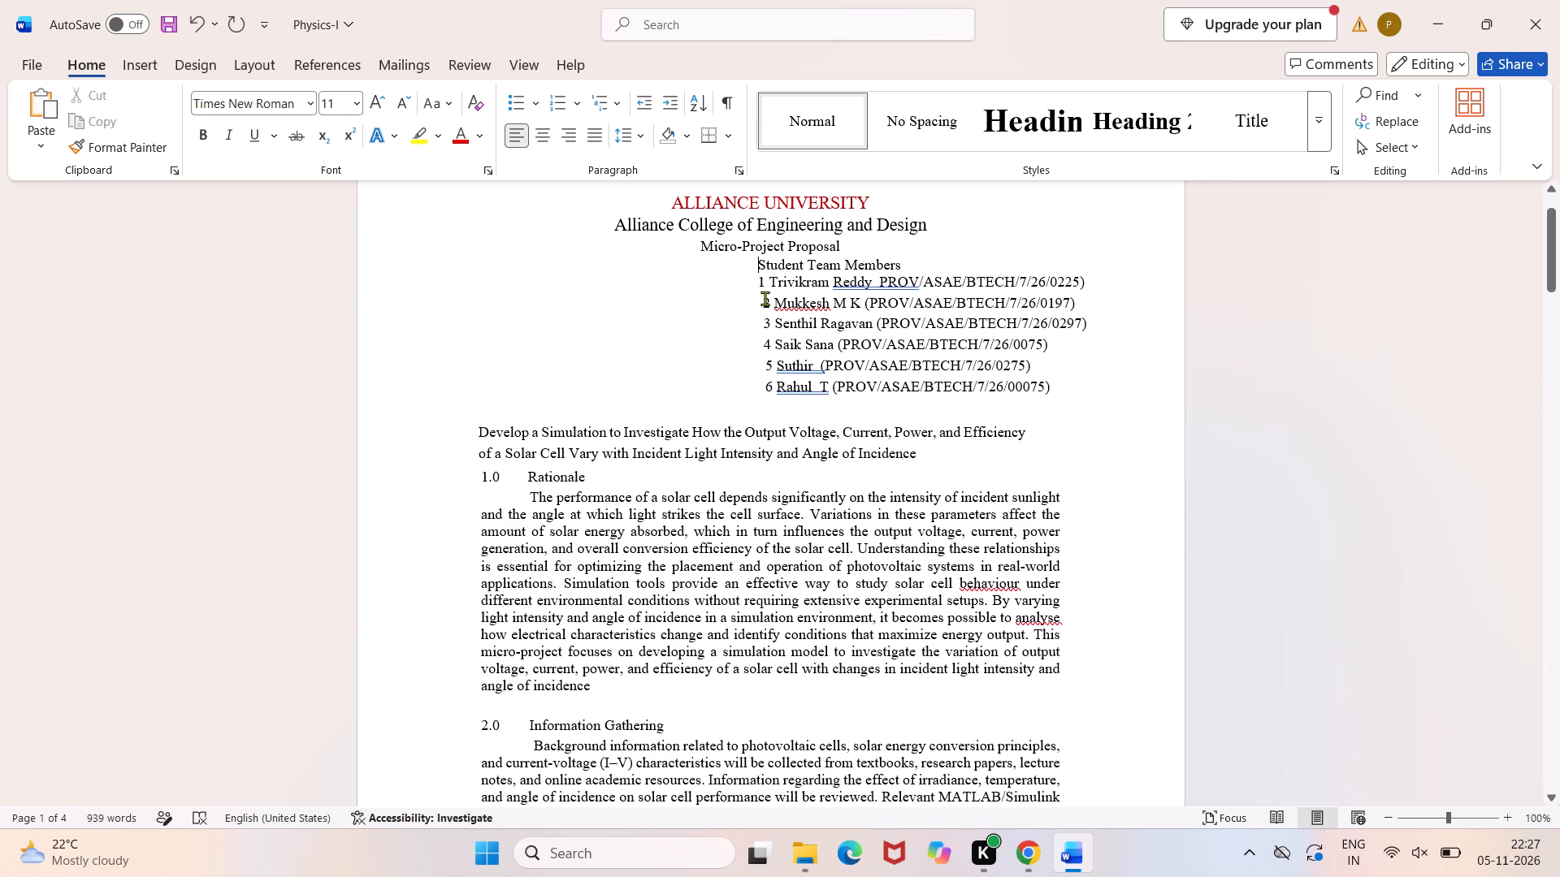
{"action": "key", "text": "BackSpace"}
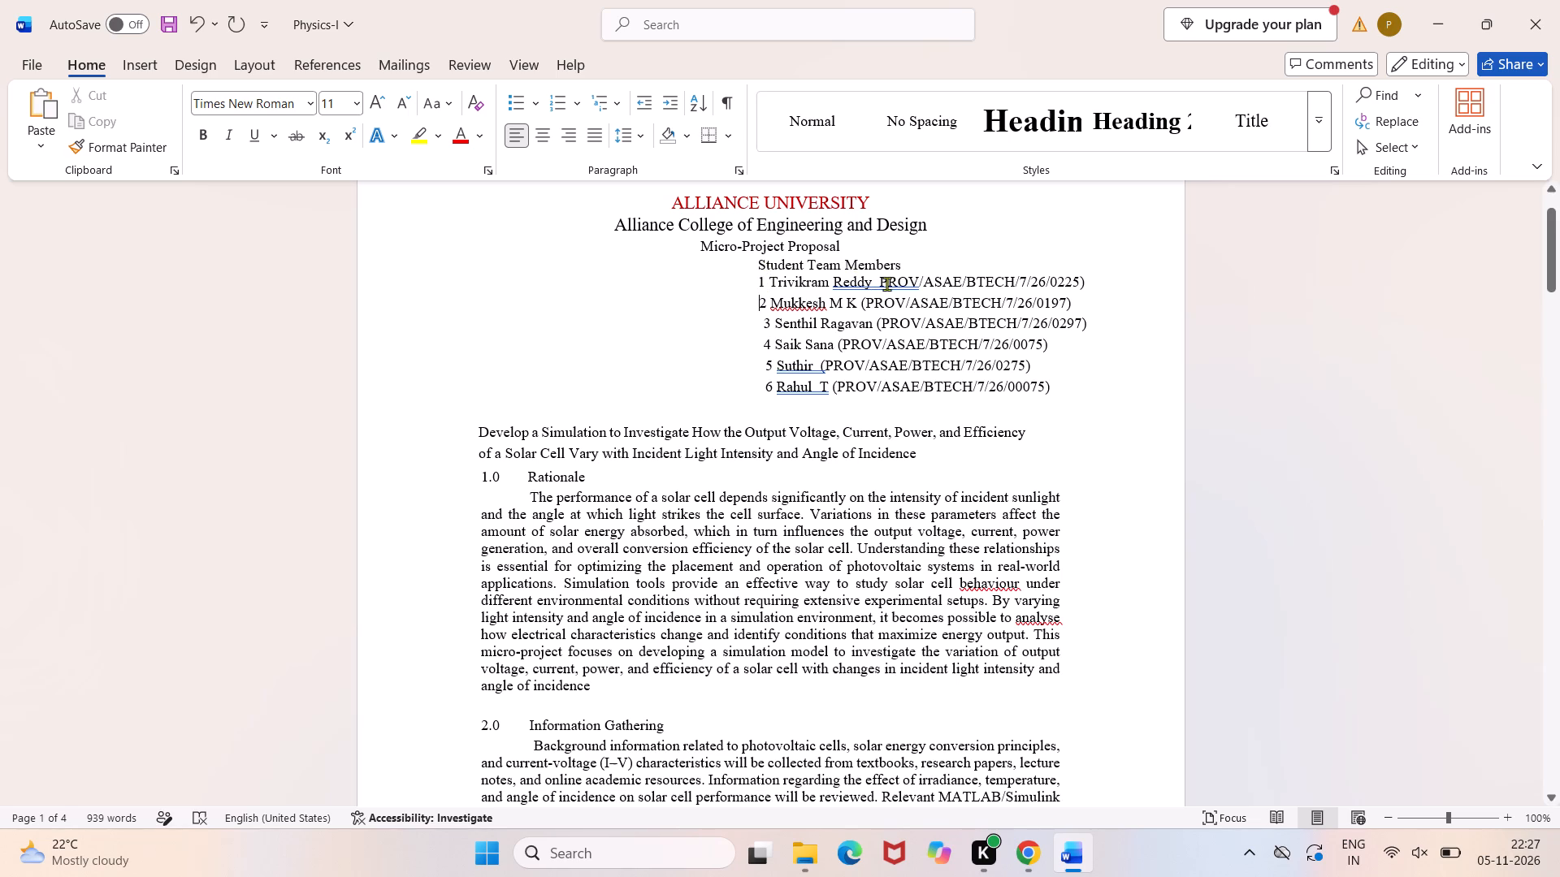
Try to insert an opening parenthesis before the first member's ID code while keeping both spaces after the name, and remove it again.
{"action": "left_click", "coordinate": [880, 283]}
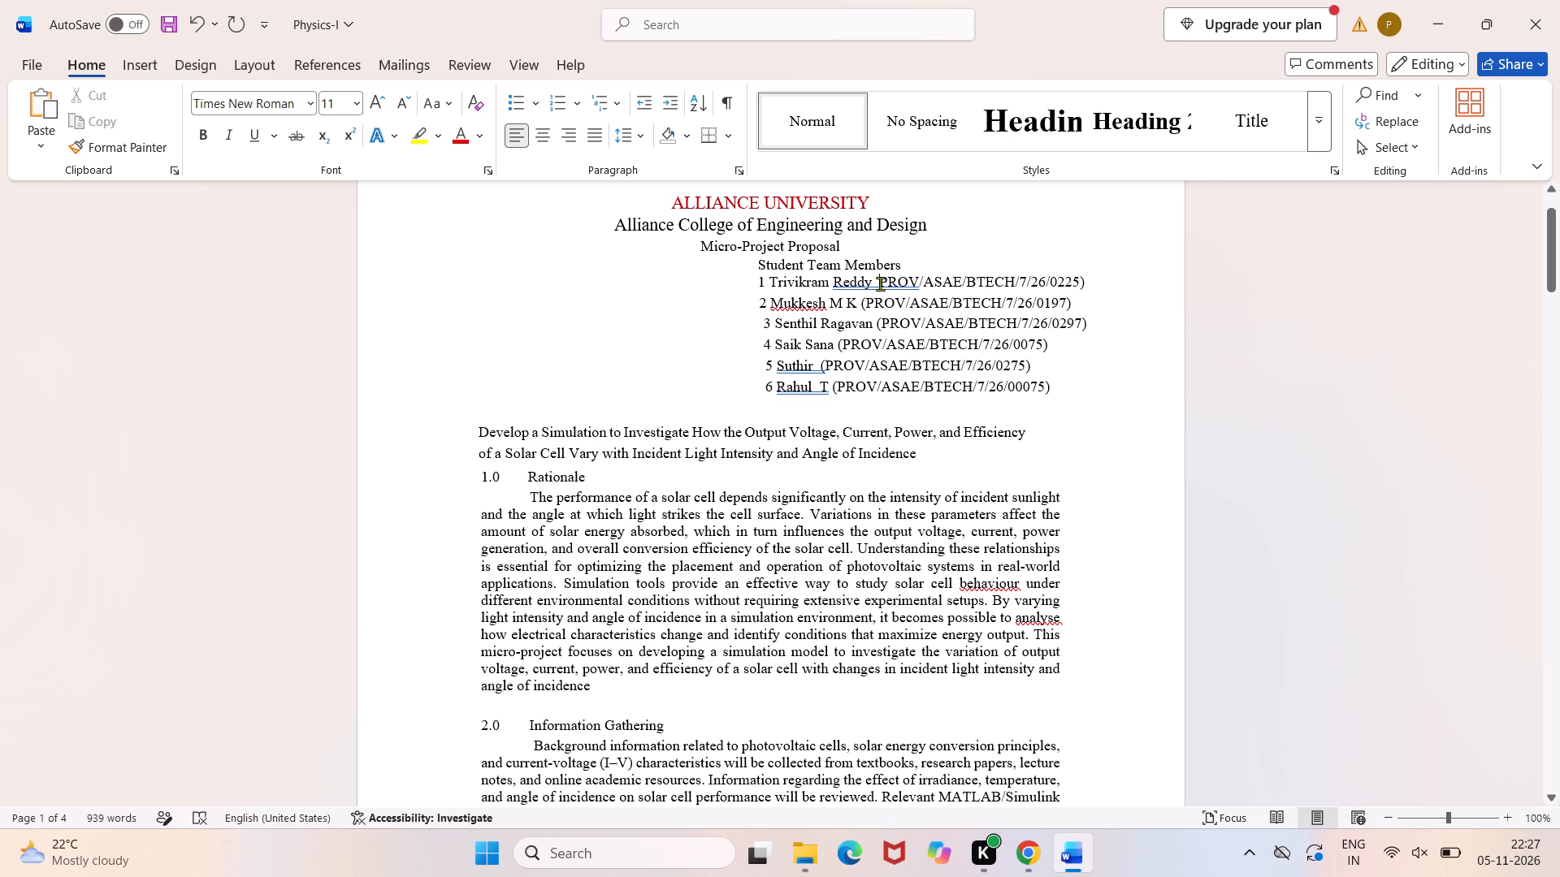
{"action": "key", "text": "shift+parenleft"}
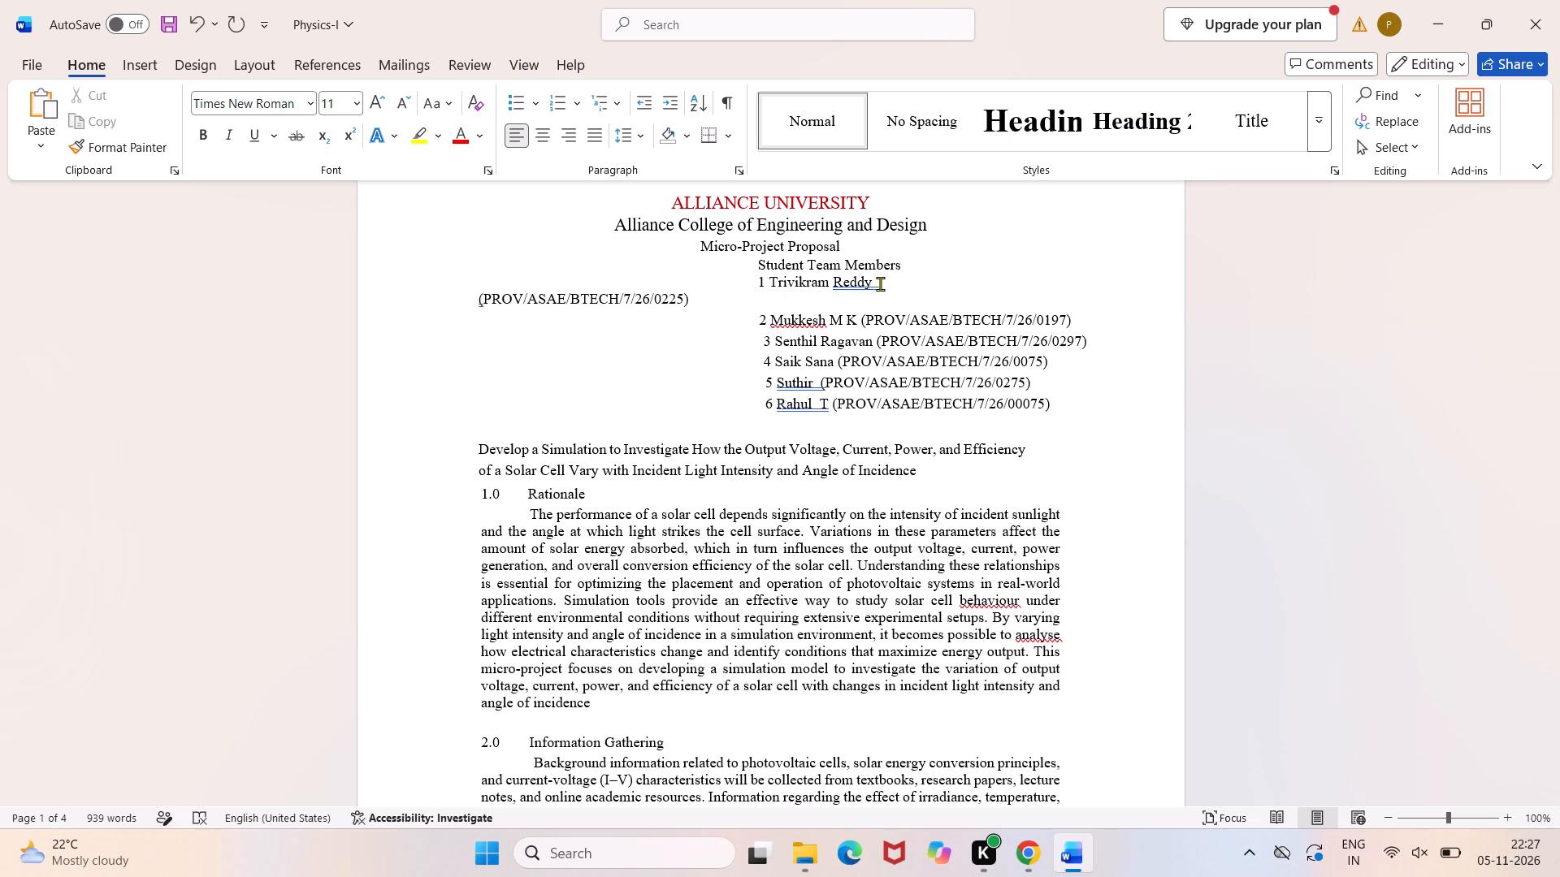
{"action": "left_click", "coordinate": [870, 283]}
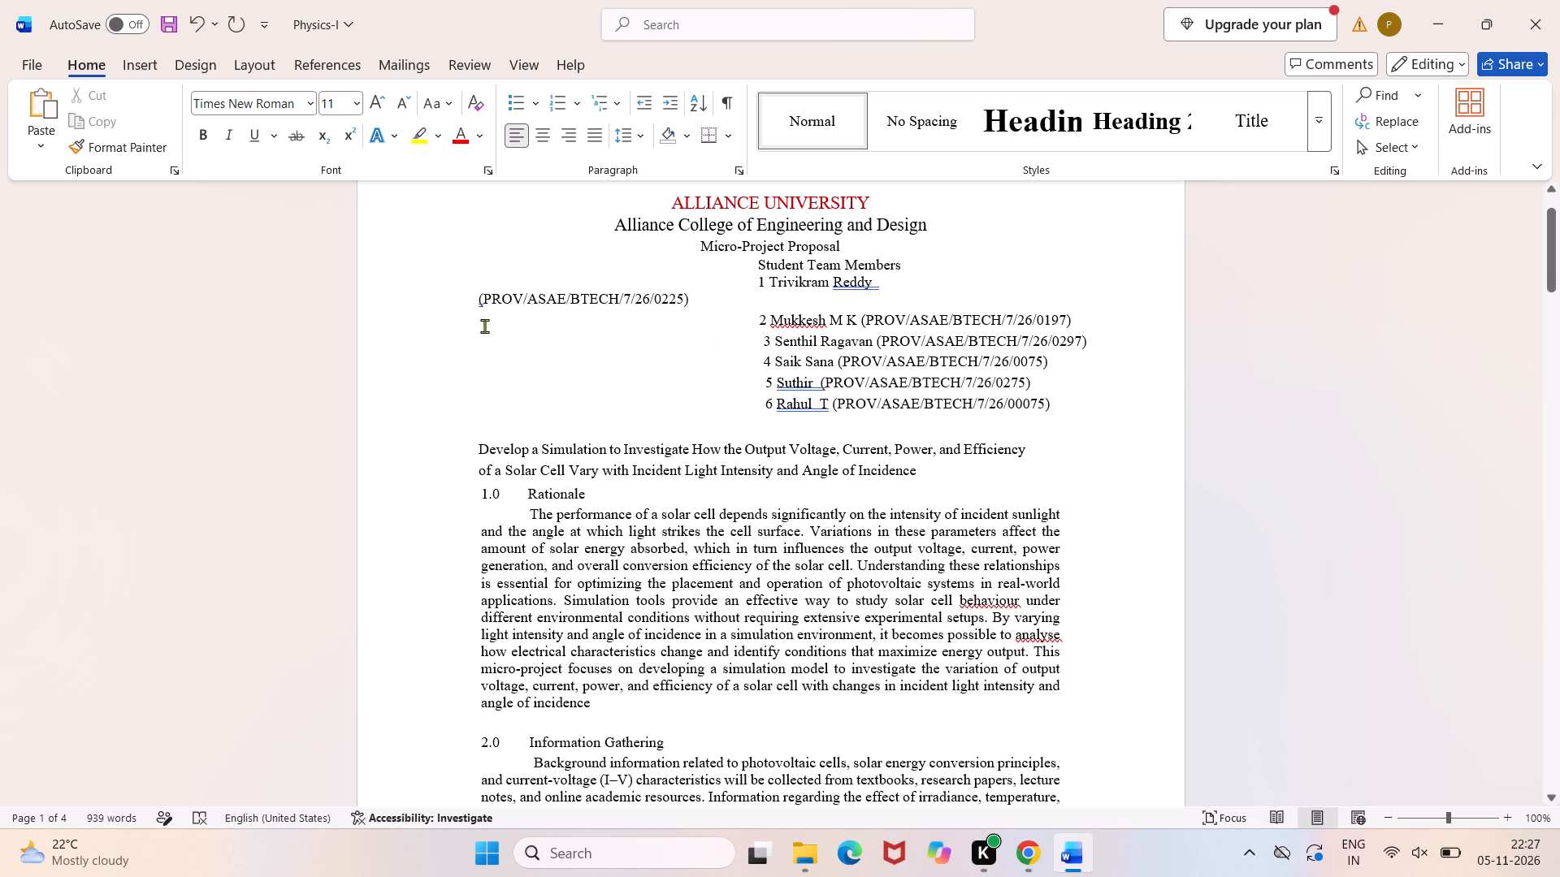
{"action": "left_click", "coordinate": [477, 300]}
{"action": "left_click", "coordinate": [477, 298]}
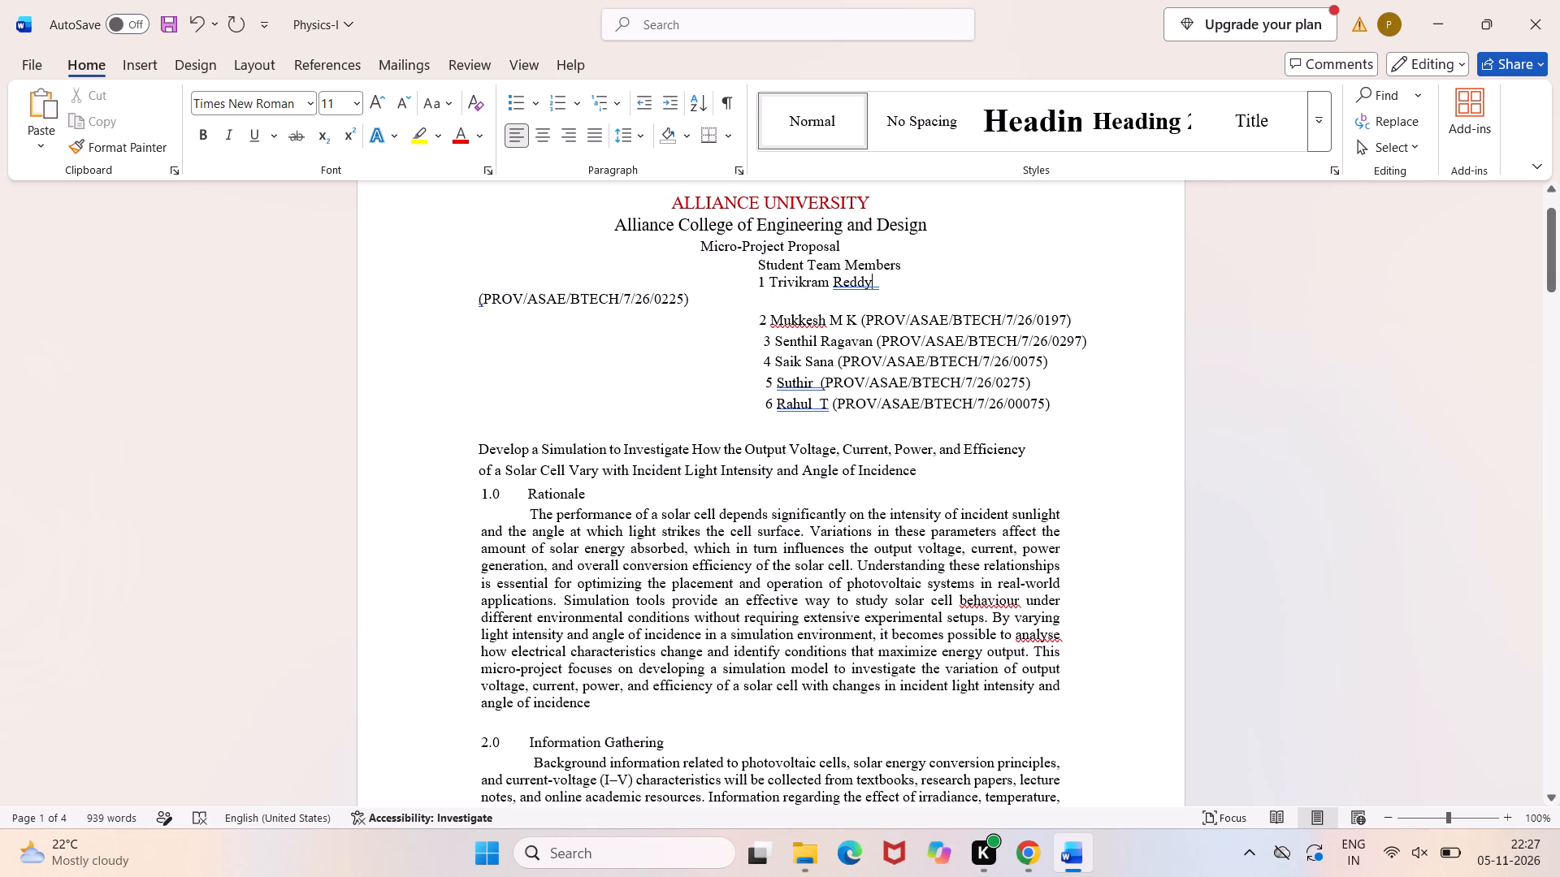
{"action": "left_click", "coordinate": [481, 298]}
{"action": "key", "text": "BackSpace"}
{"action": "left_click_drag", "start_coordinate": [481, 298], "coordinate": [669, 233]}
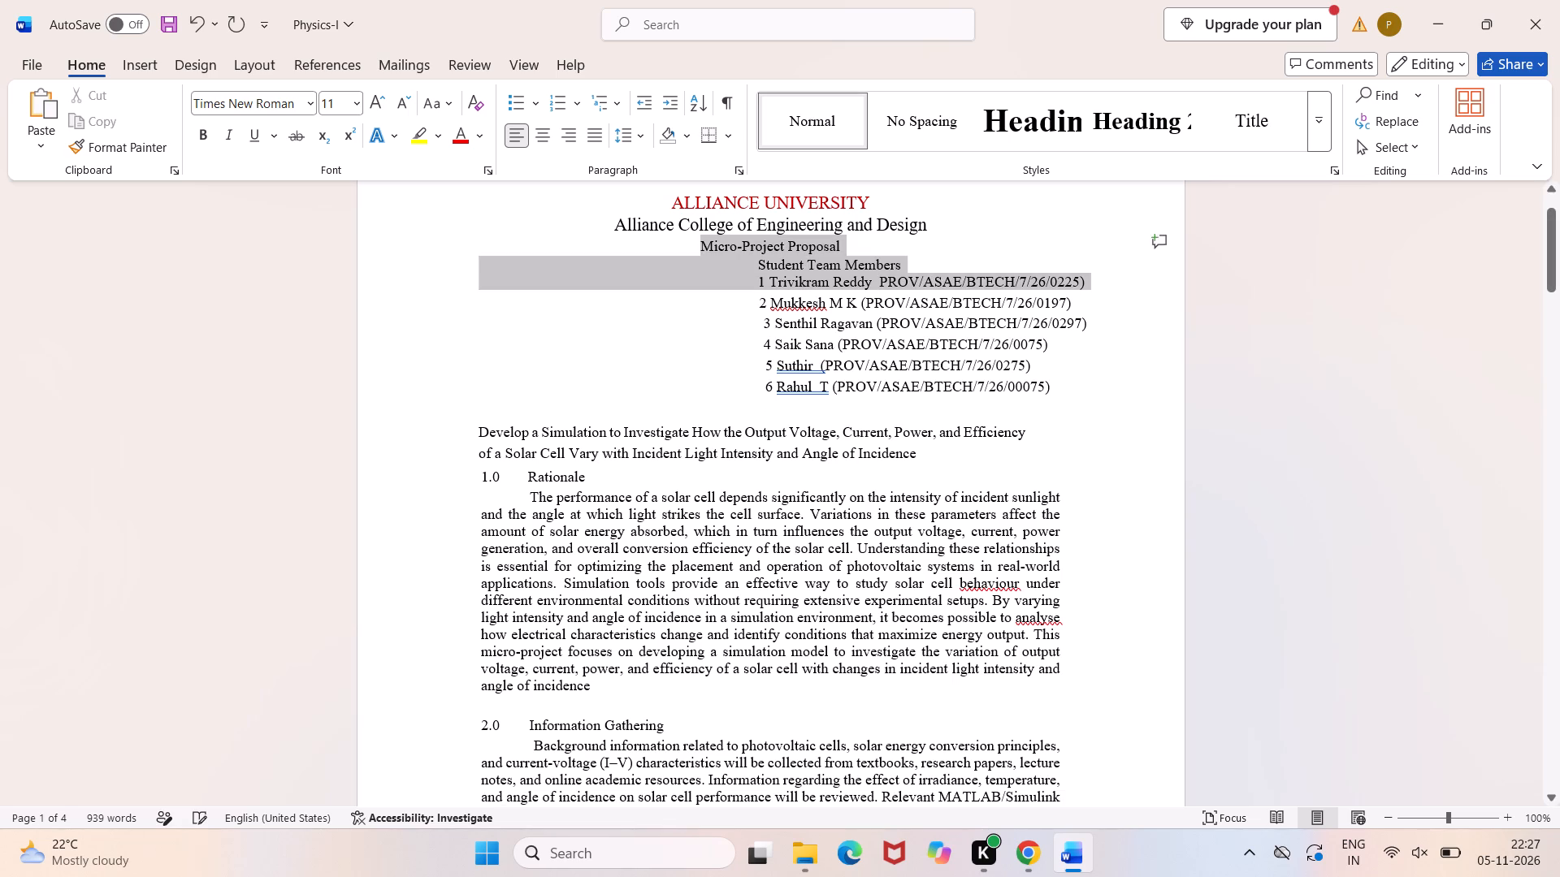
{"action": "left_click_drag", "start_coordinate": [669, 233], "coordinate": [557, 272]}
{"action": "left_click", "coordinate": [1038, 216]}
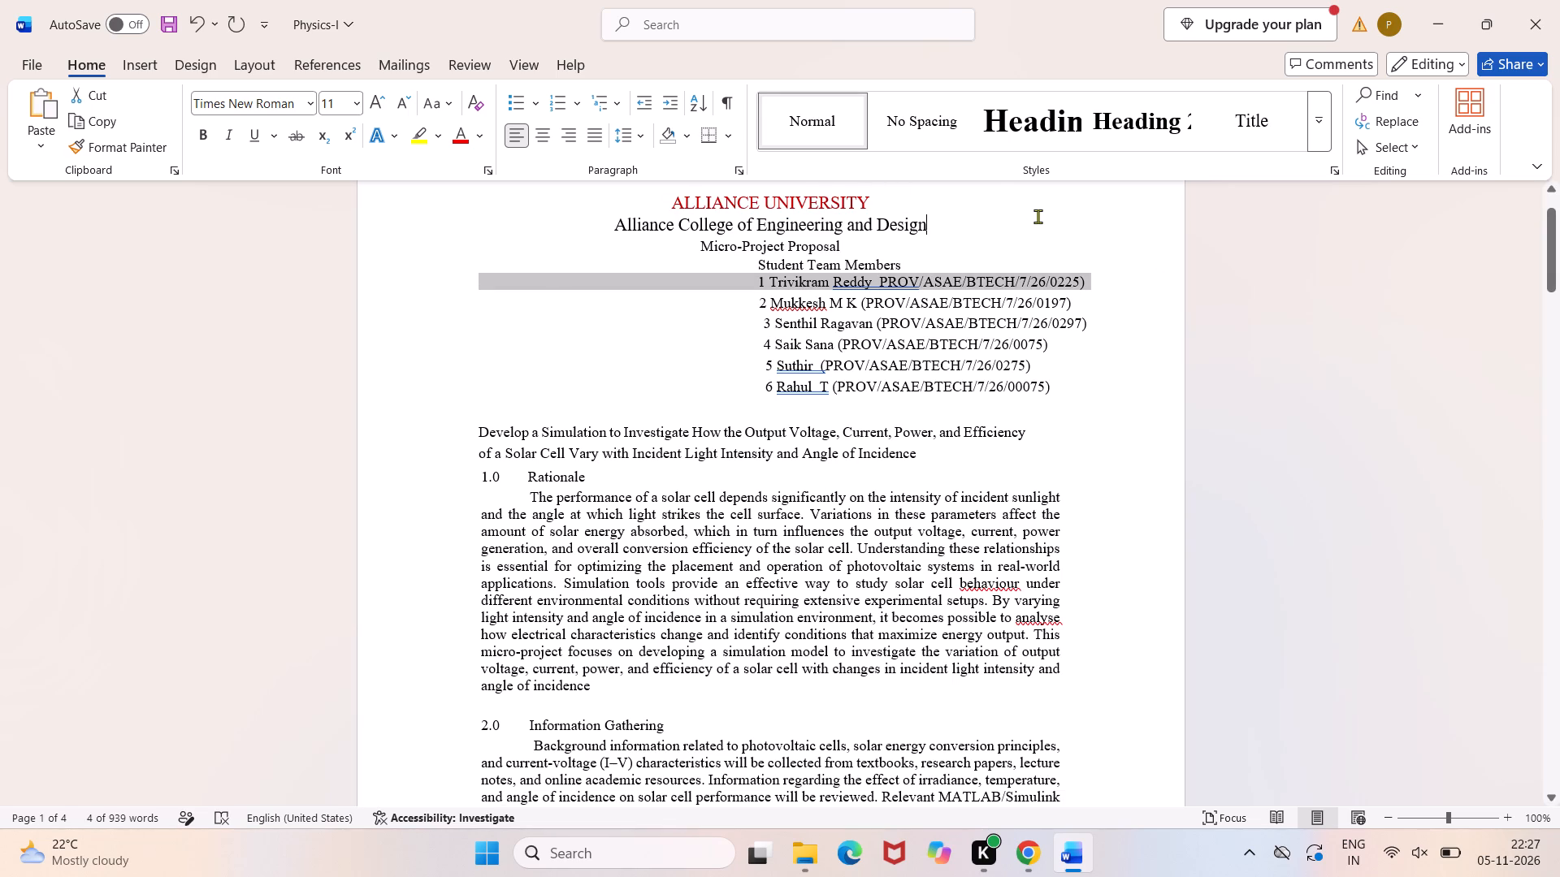
Replace the extra space before the first member's ID code with an opening parenthesis.
{"action": "left_click", "coordinate": [878, 279]}
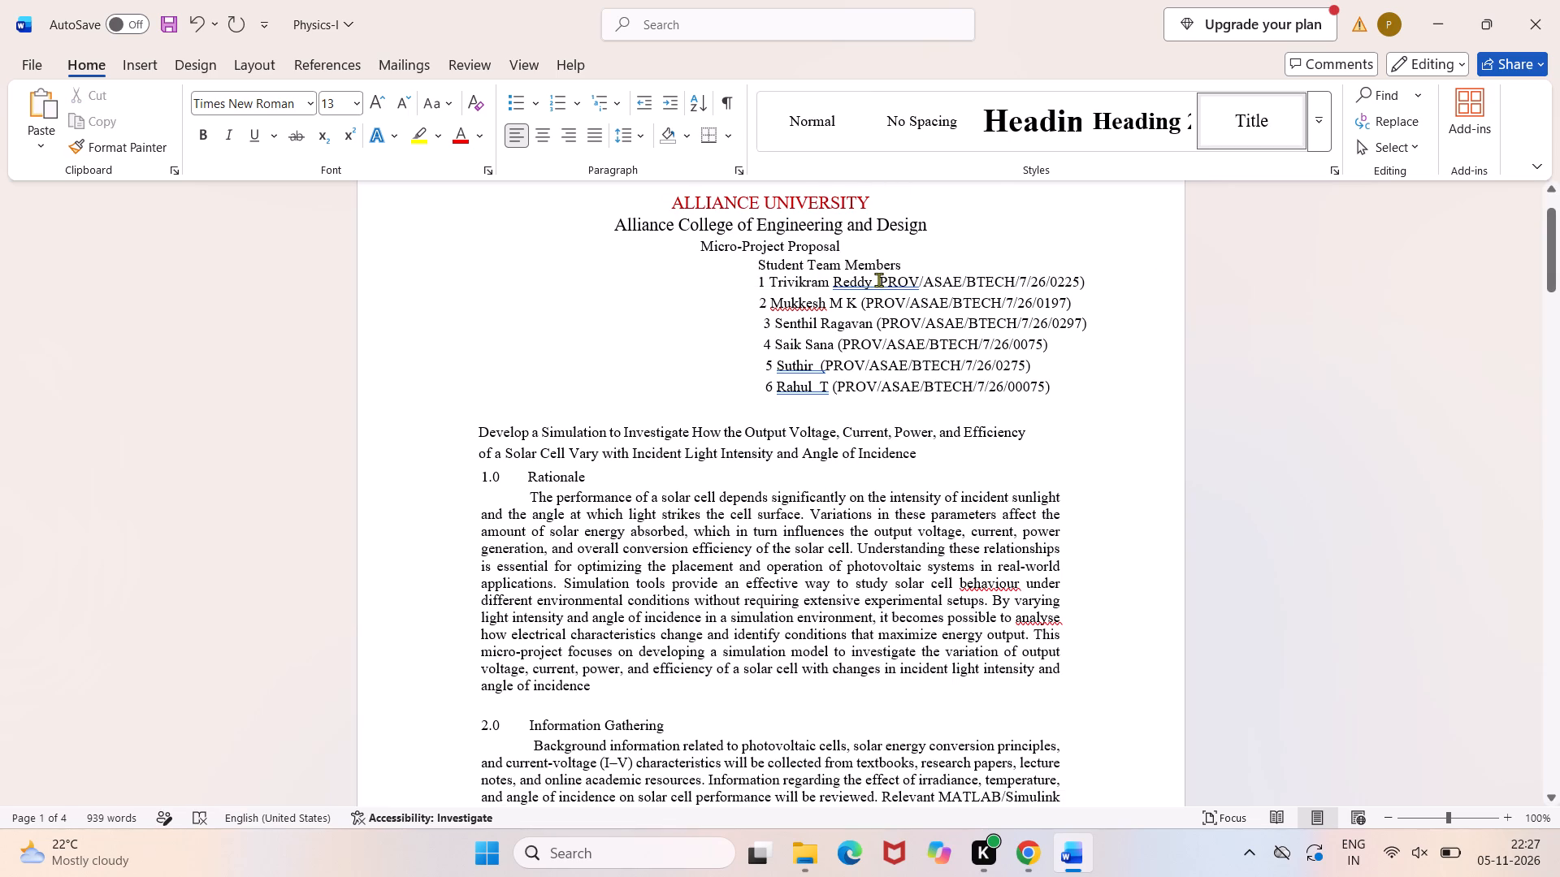
{"action": "key", "text": "BackSpace"}
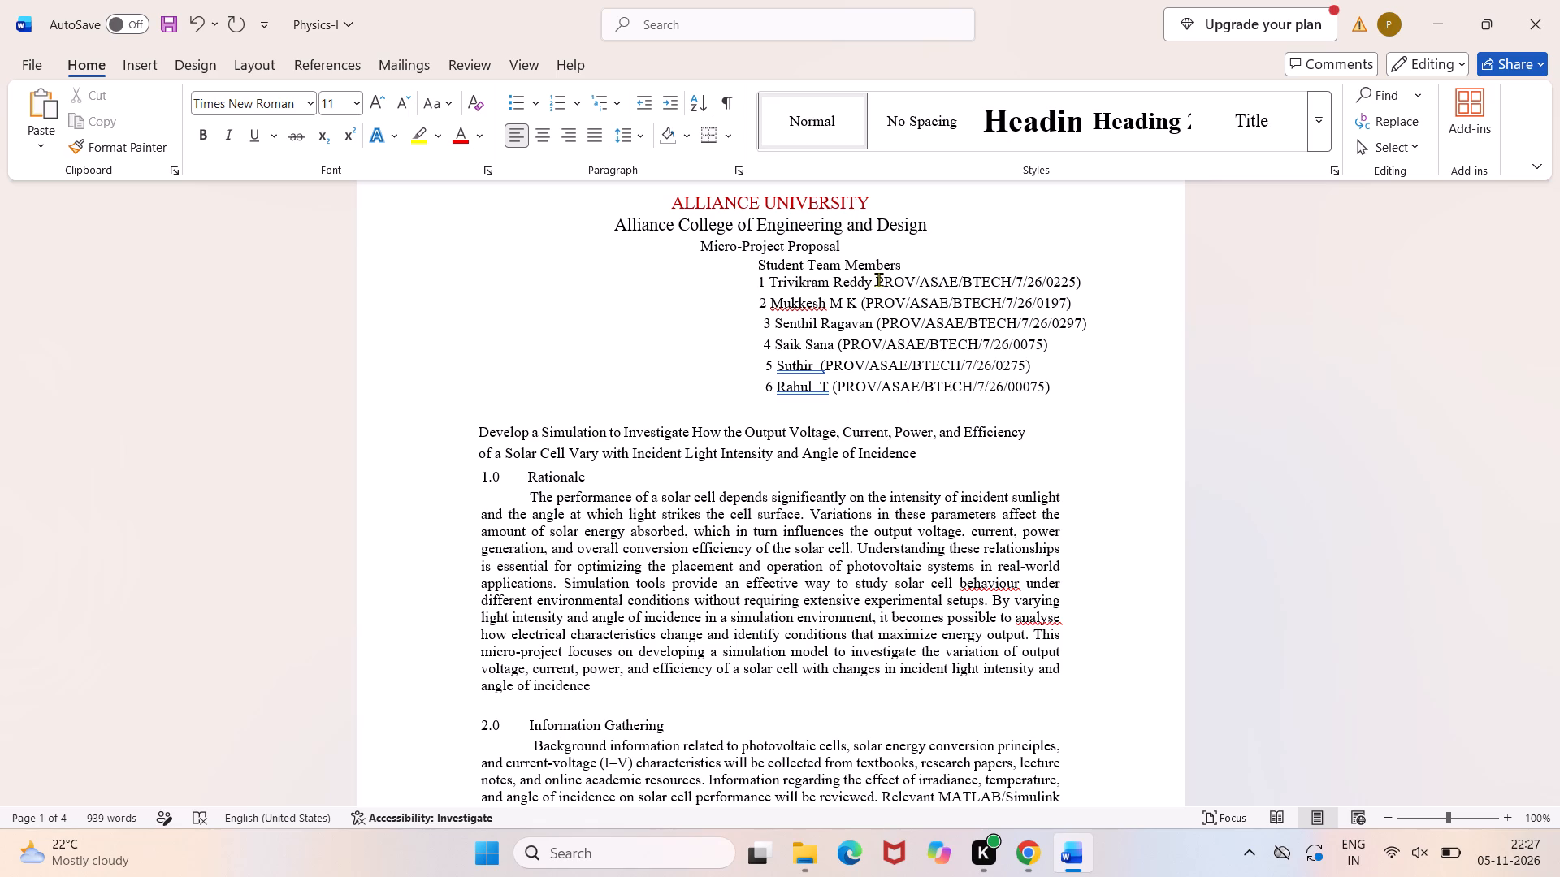
{"action": "key", "text": "shift+parenleft"}
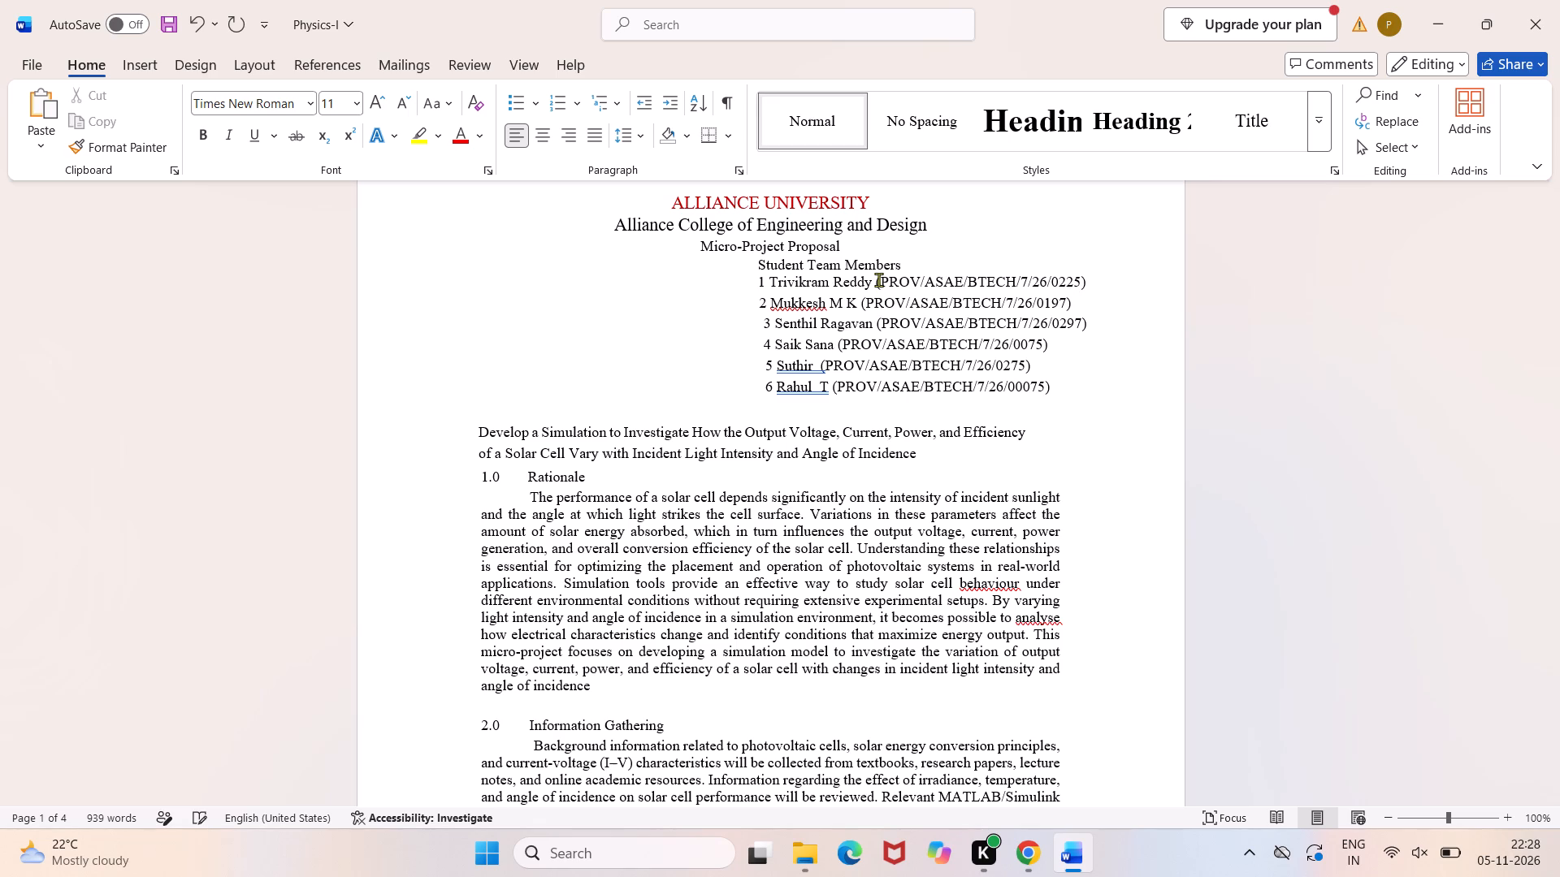
Delete one leading space from the third, fourth, fifth and sixth members' lines to align them with the entries above.
{"action": "left_click", "coordinate": [767, 330]}
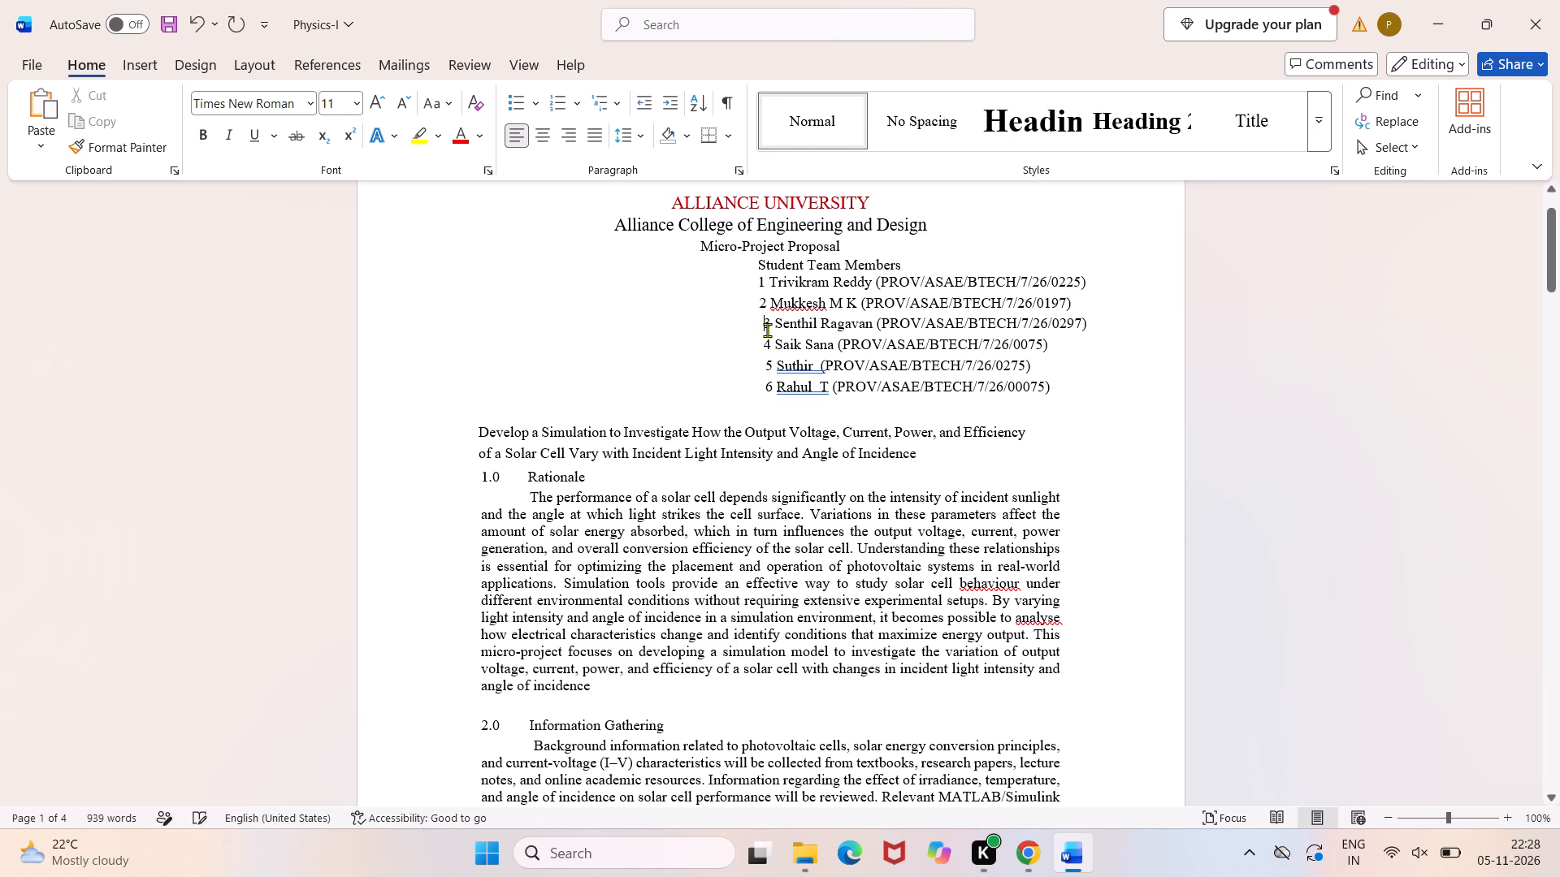
{"action": "key", "text": "BackSpace"}
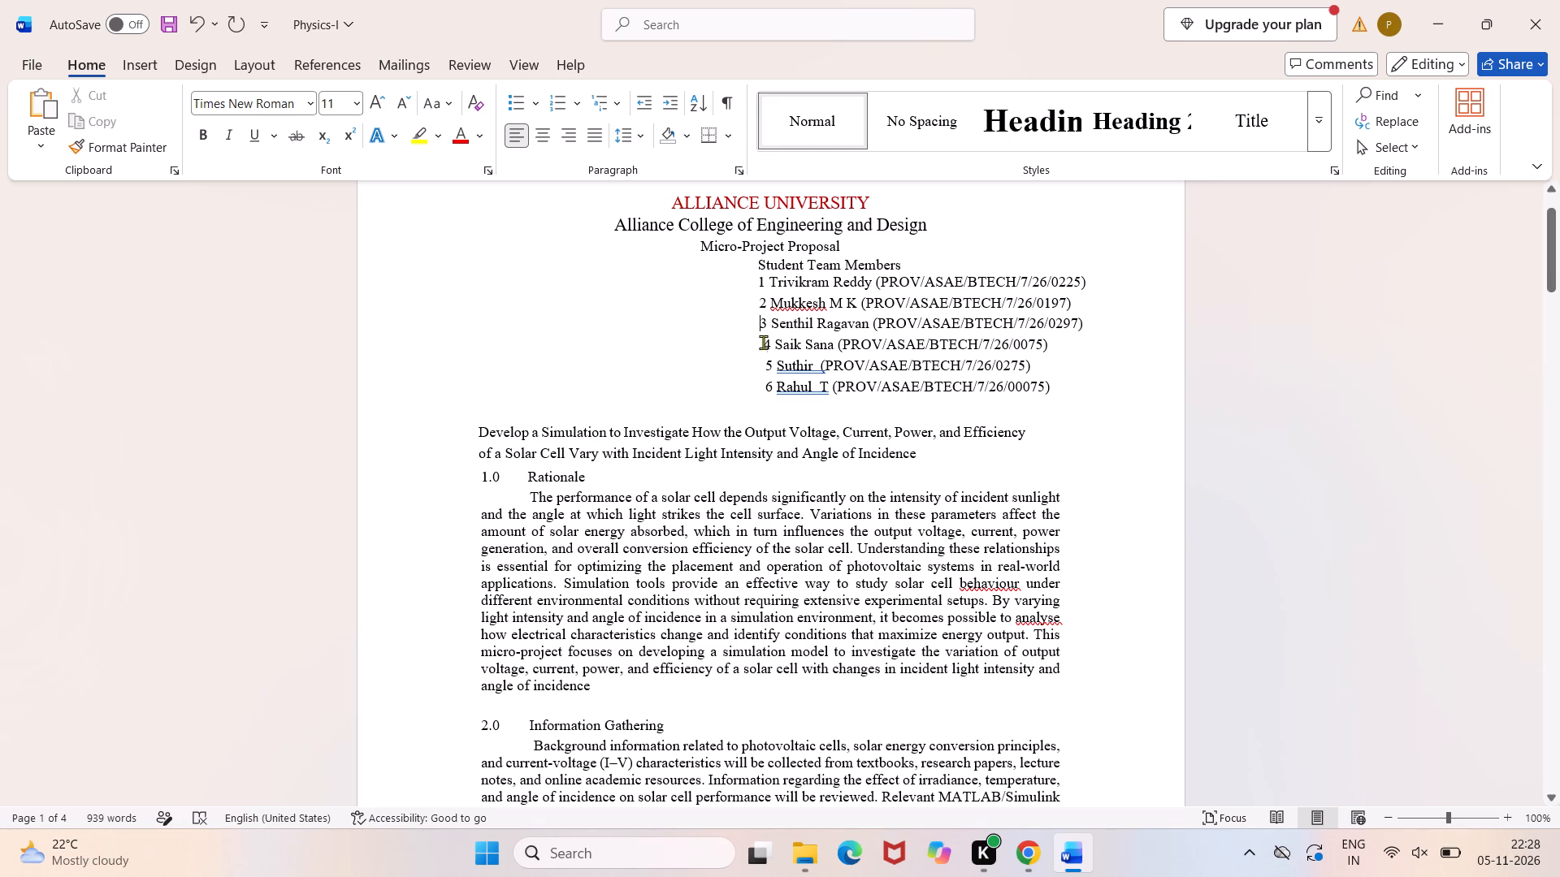
{"action": "left_click", "coordinate": [764, 341]}
{"action": "key", "text": "BackSpace"}
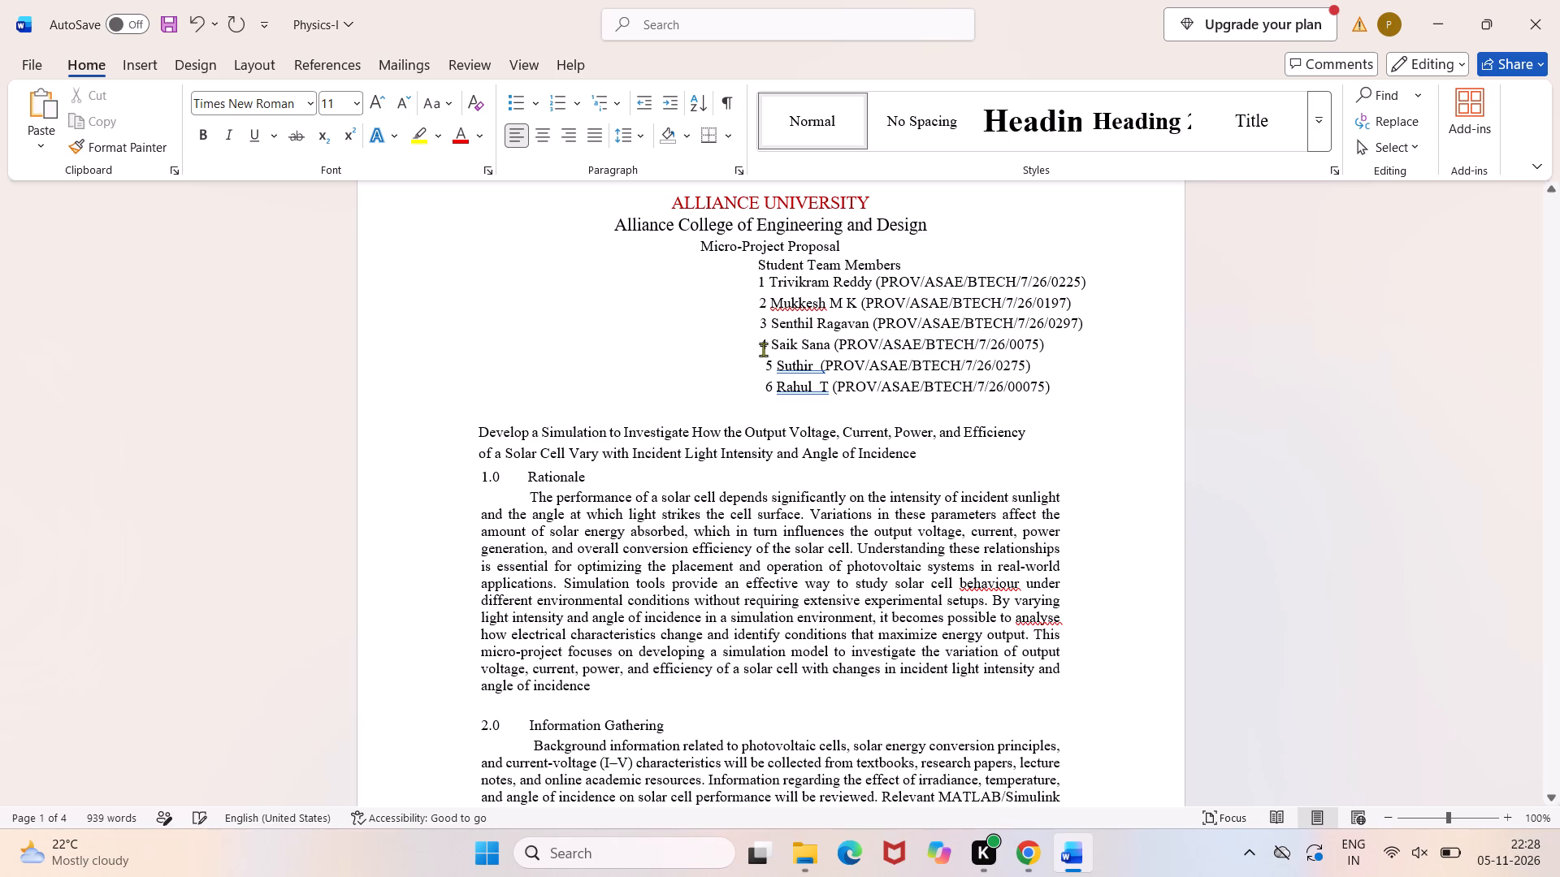
{"action": "left_click", "coordinate": [771, 365]}
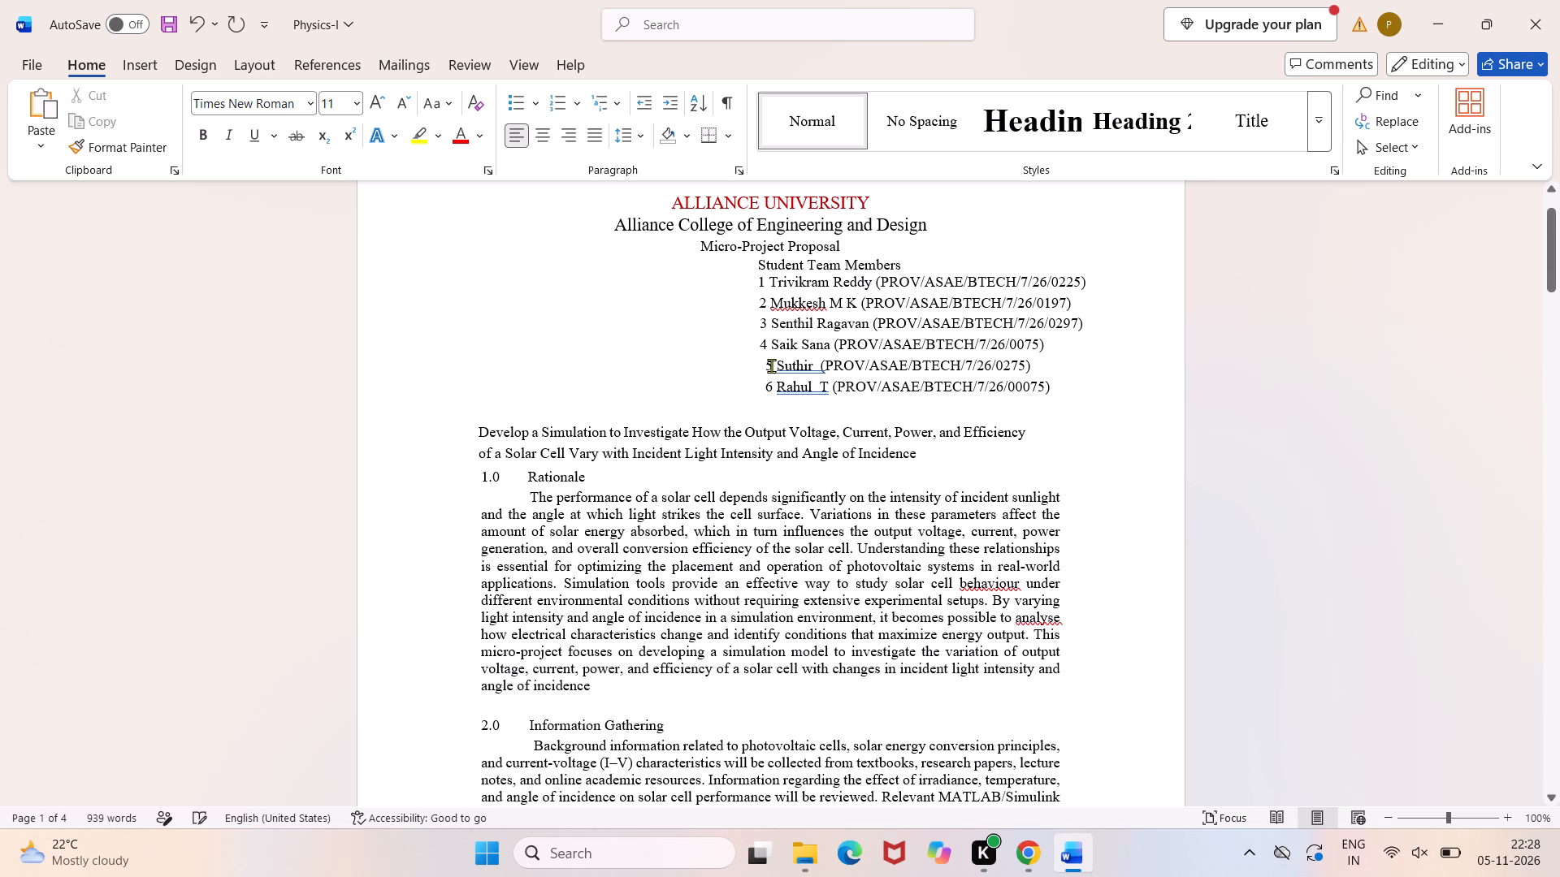
{"action": "left_click", "coordinate": [769, 367]}
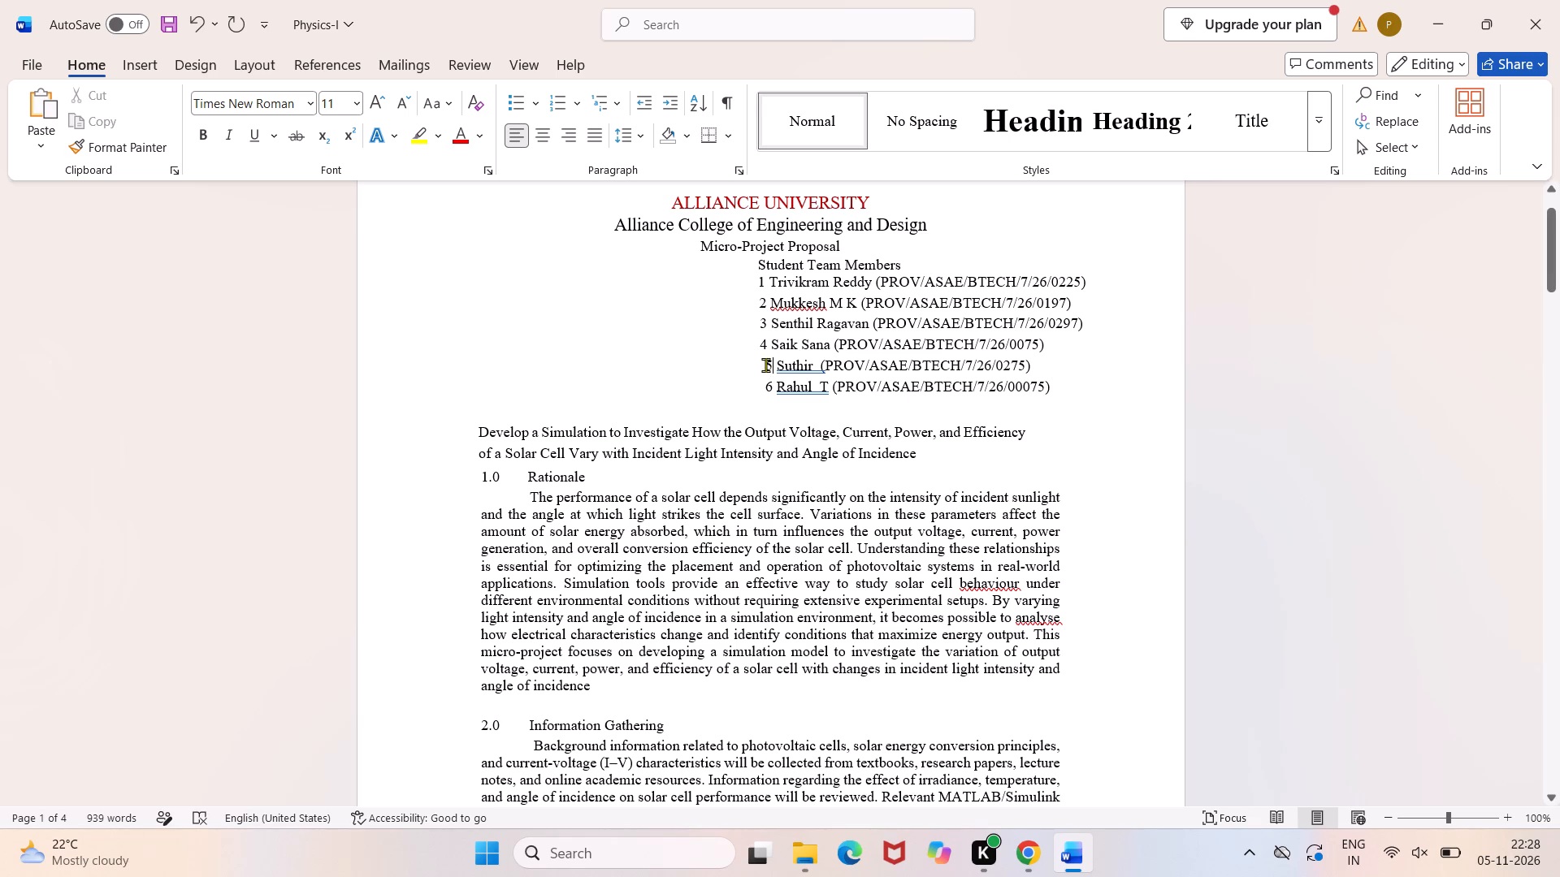
{"action": "left_click", "coordinate": [765, 363]}
{"action": "key", "text": "BackSpace"}
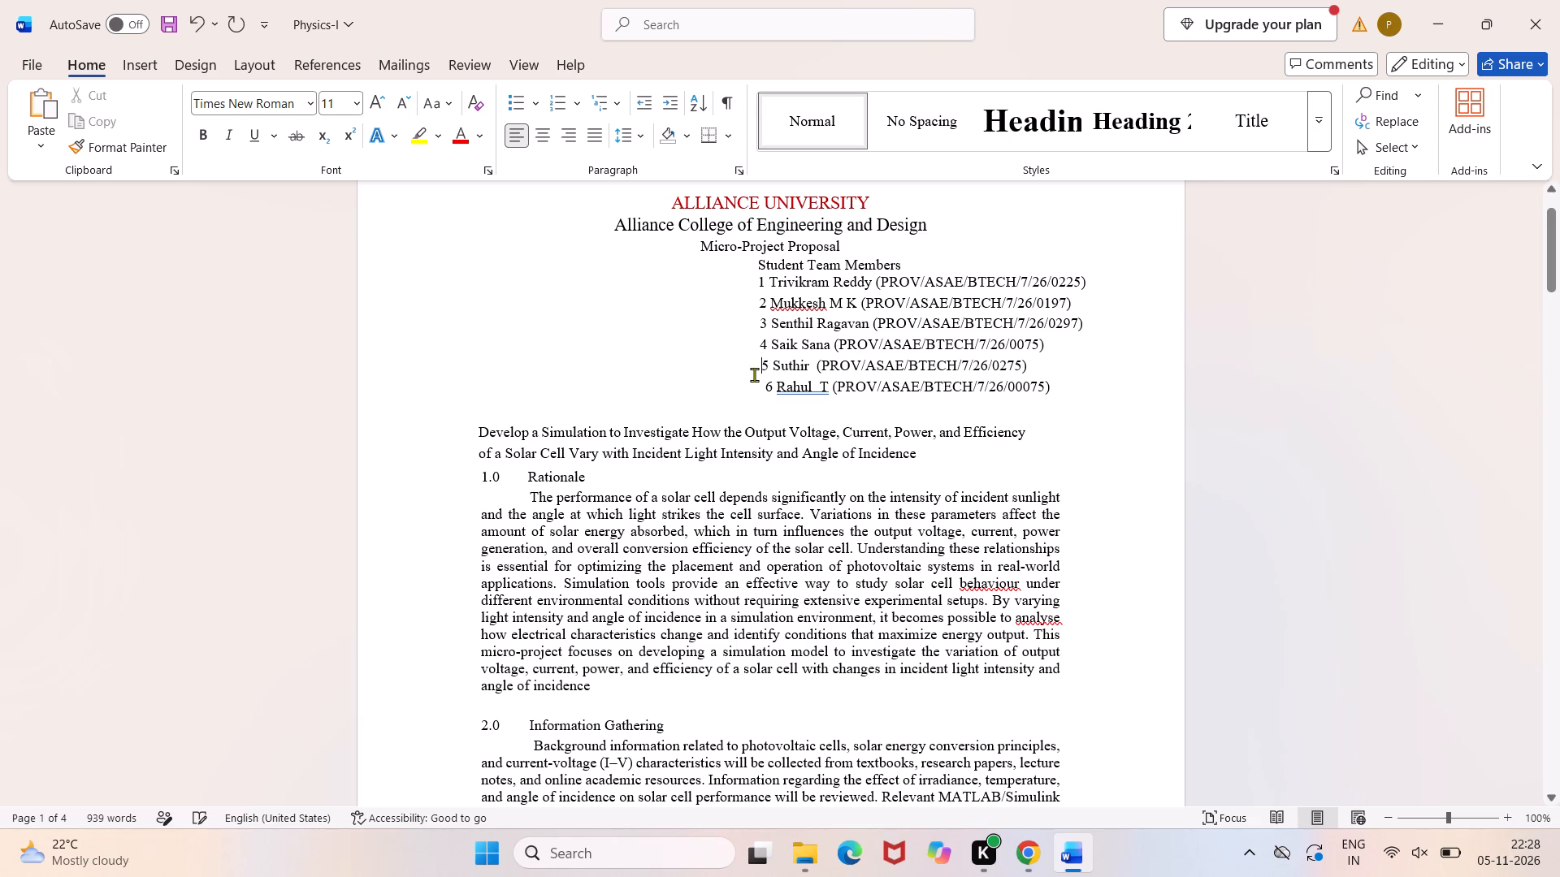
{"action": "left_click", "coordinate": [769, 388]}
{"action": "key", "text": "BackSpace"}
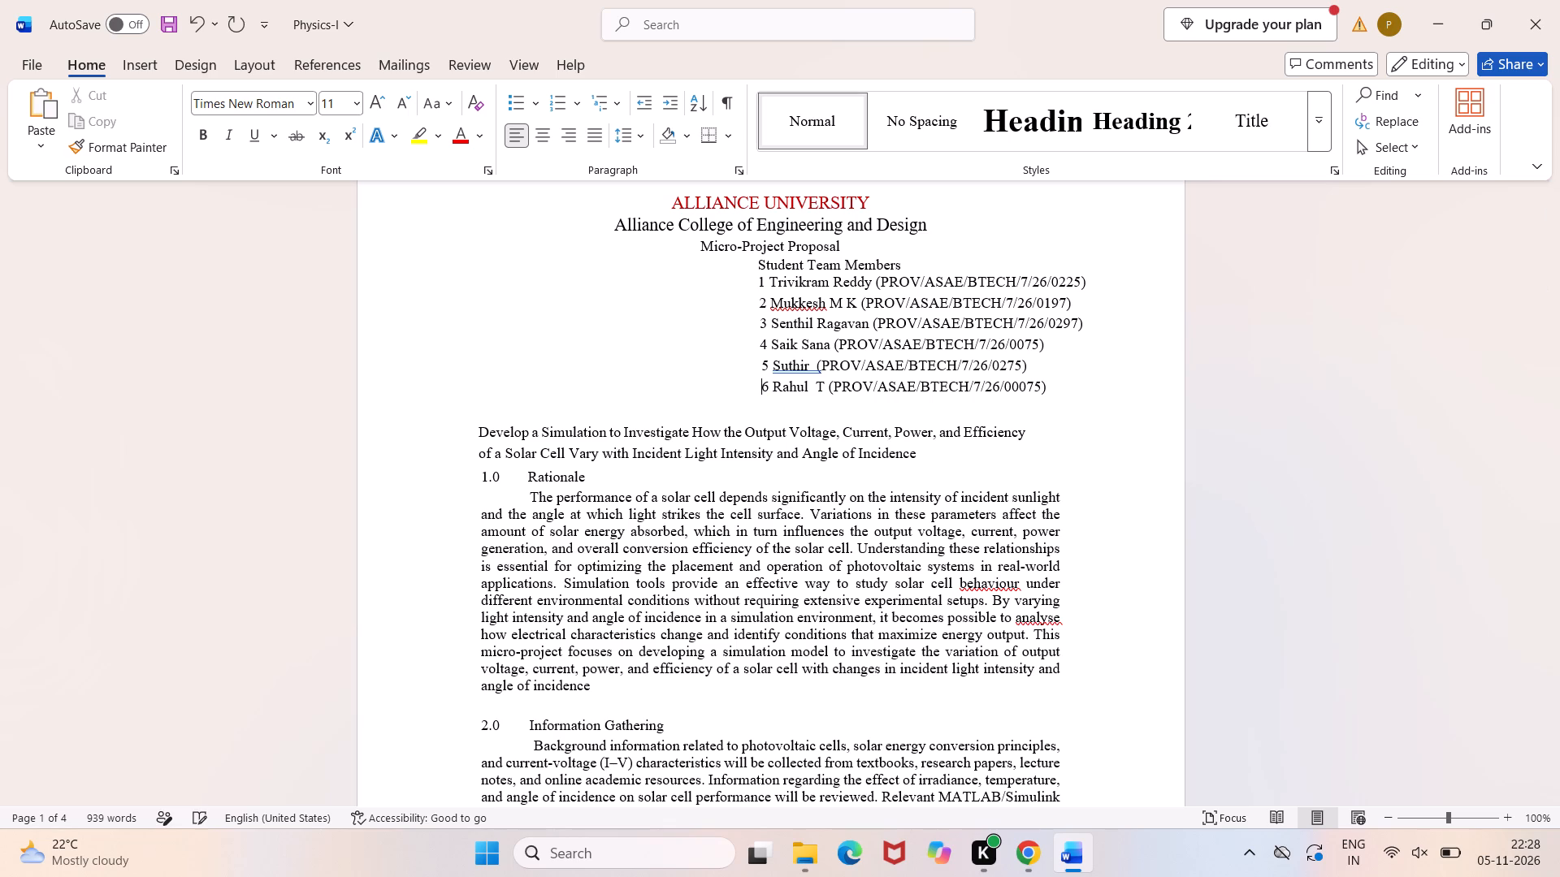
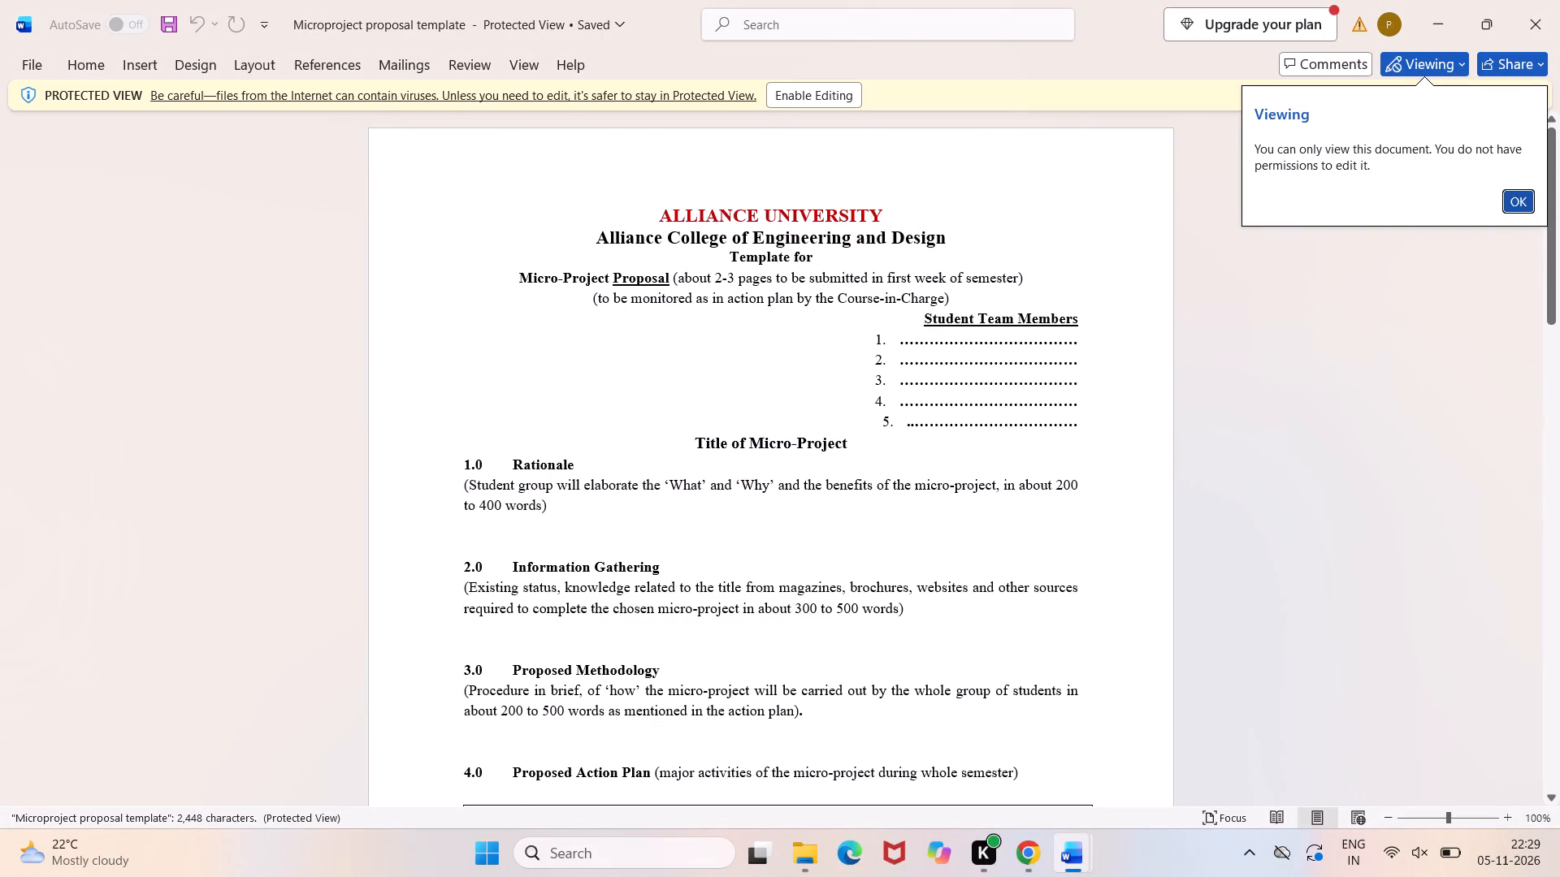
Review the Microproject proposal template's heading block, numbered sections, action plan table and resources section, and close the document.
{"action": "scroll", "coordinate": [695, 378], "scroll_direction": "up", "scroll_amount": 1}
{"action": "scroll", "coordinate": [695, 378], "scroll_direction": "down", "scroll_amount": 2}
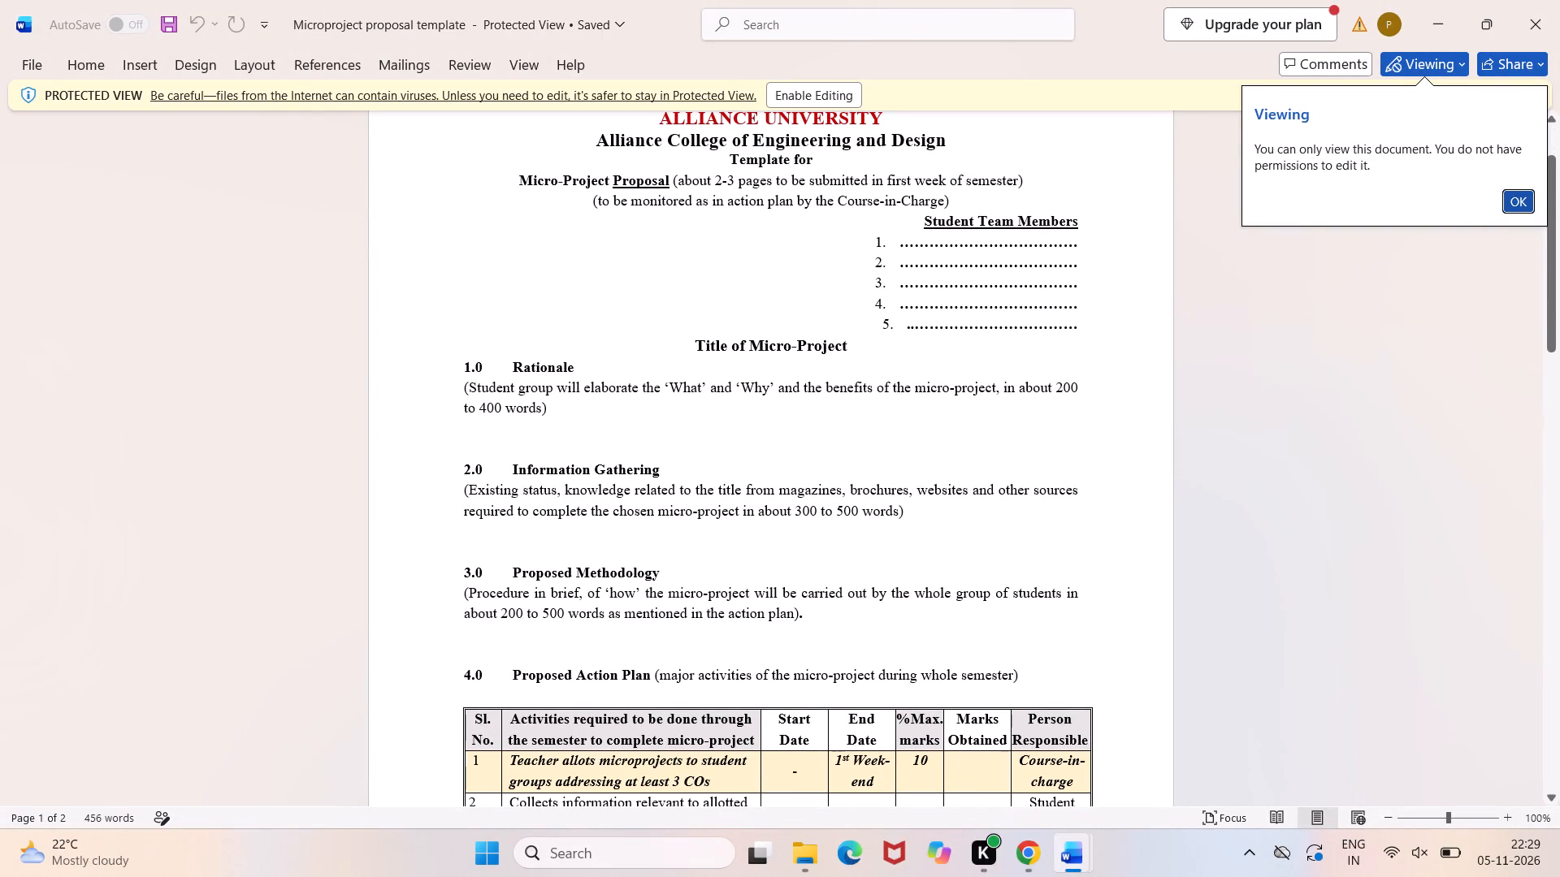
{"action": "scroll", "coordinate": [679, 348], "scroll_direction": "down", "scroll_amount": 1}
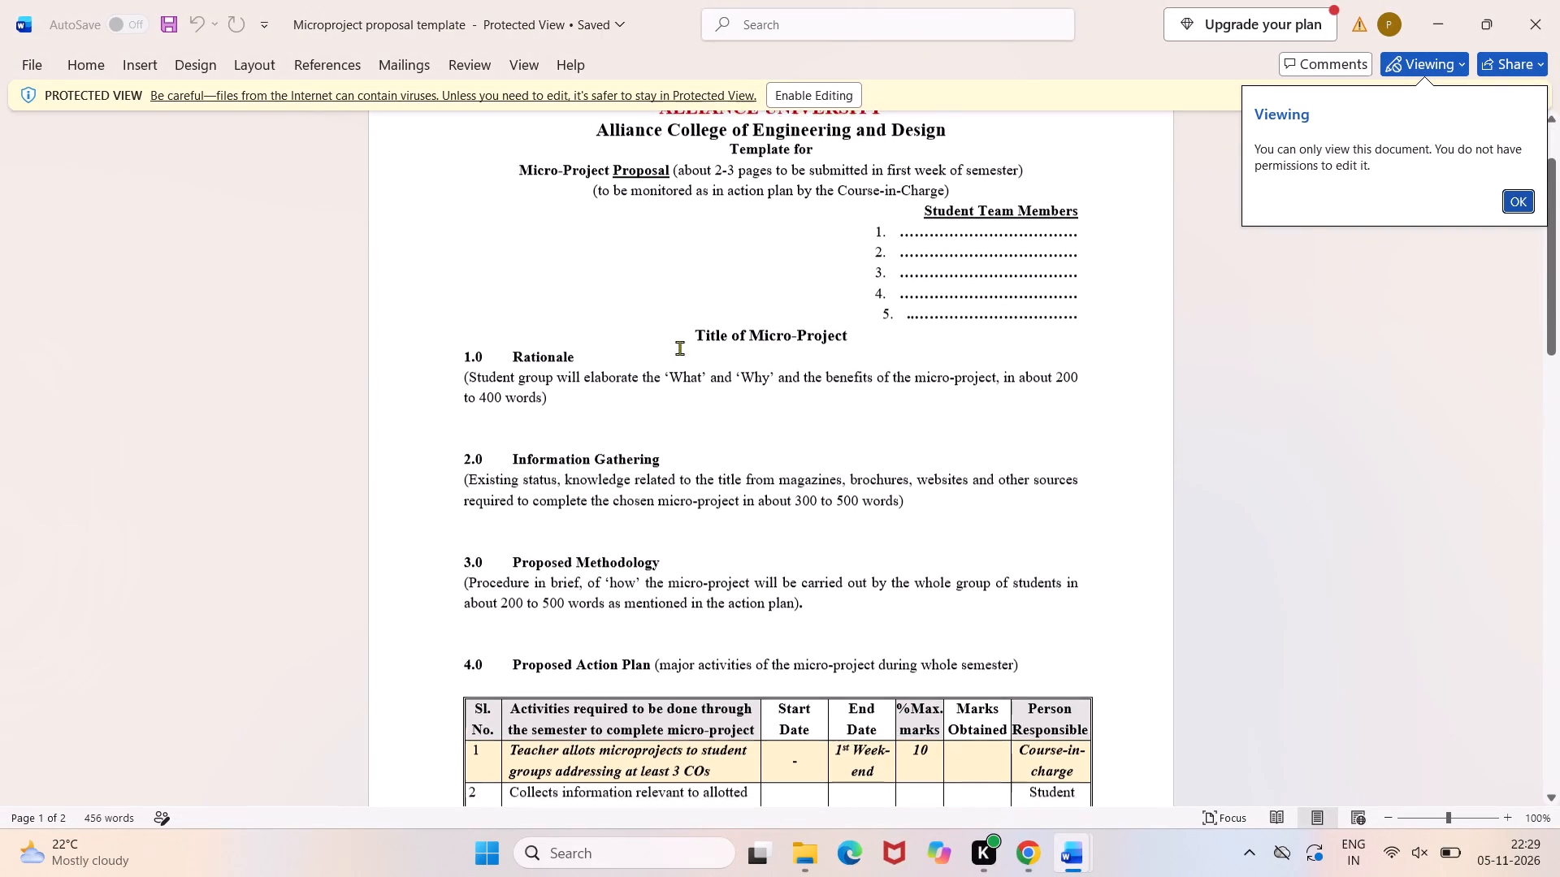
{"action": "scroll", "coordinate": [679, 348], "scroll_direction": "down", "scroll_amount": 9}
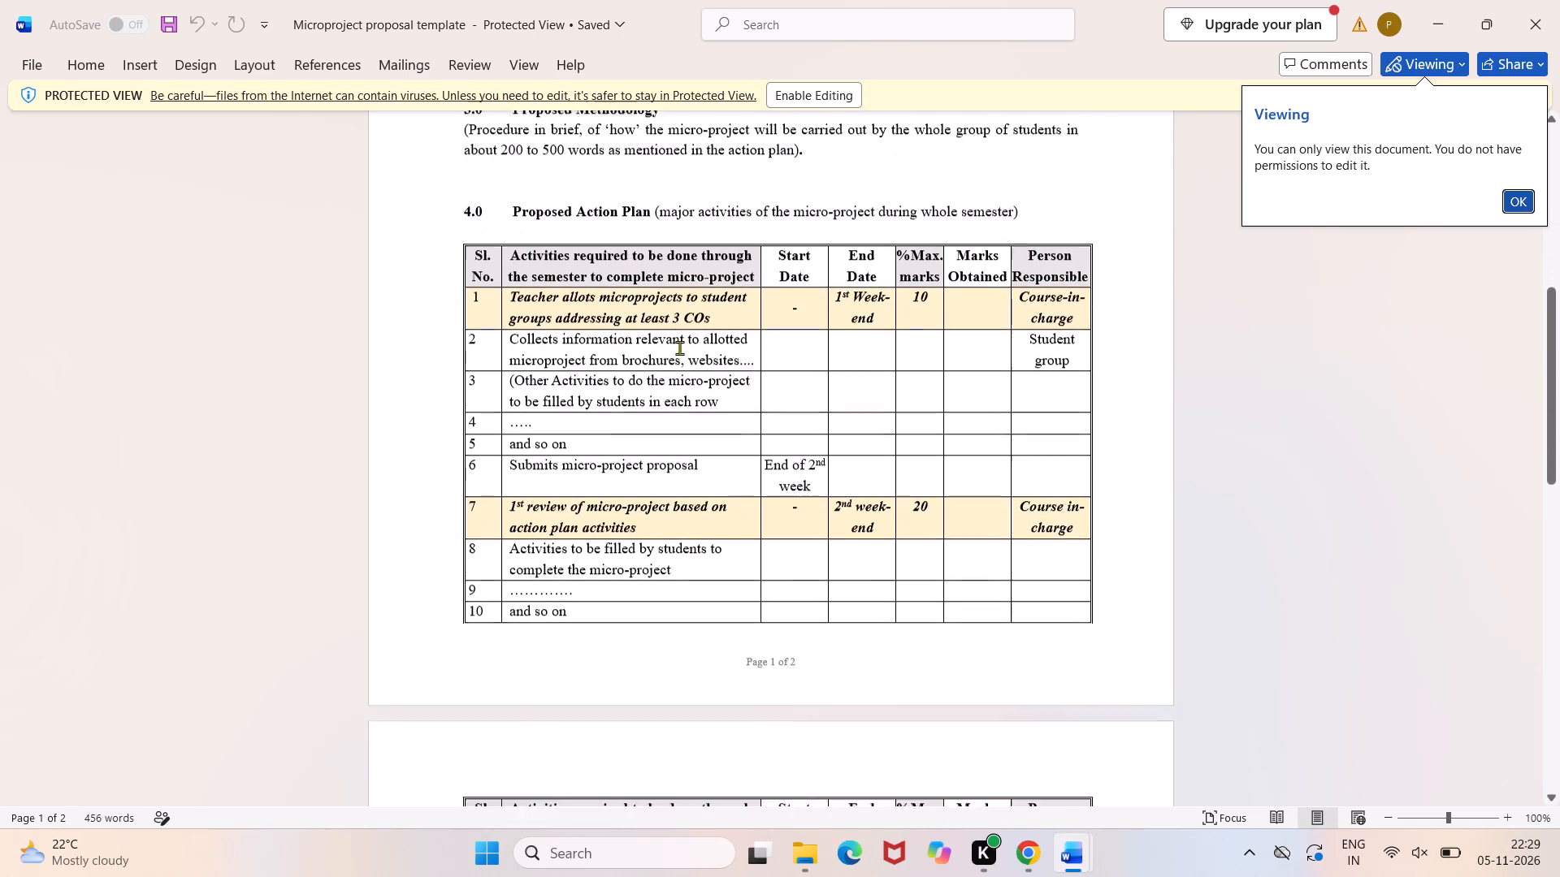
{"action": "scroll", "coordinate": [679, 348], "scroll_direction": "down", "scroll_amount": 1}
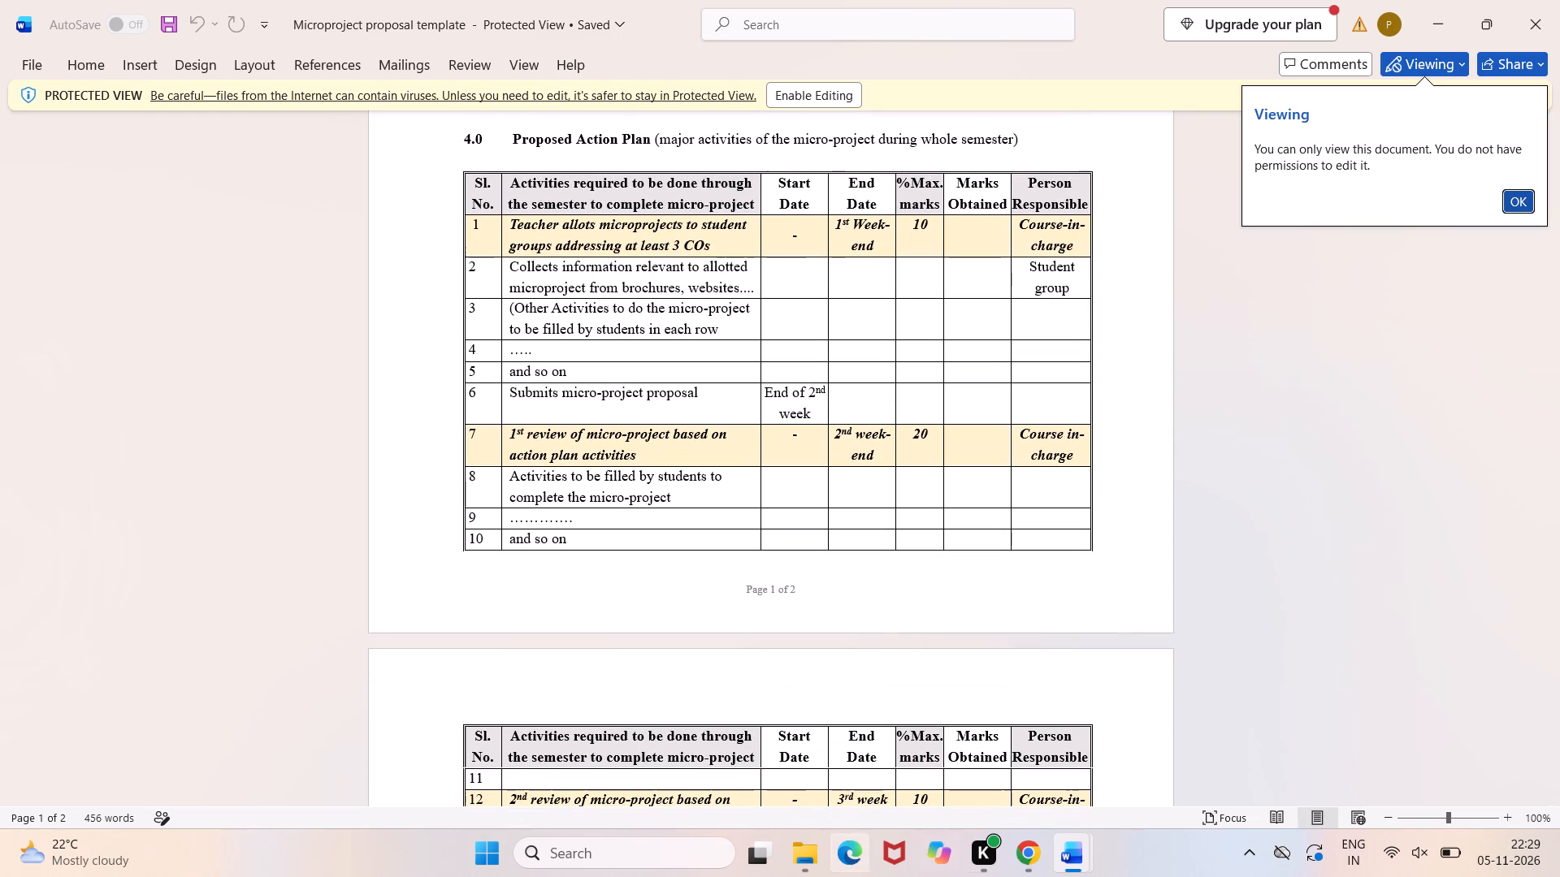
{"action": "scroll", "coordinate": [1119, 189], "scroll_direction": "down", "scroll_amount": 2}
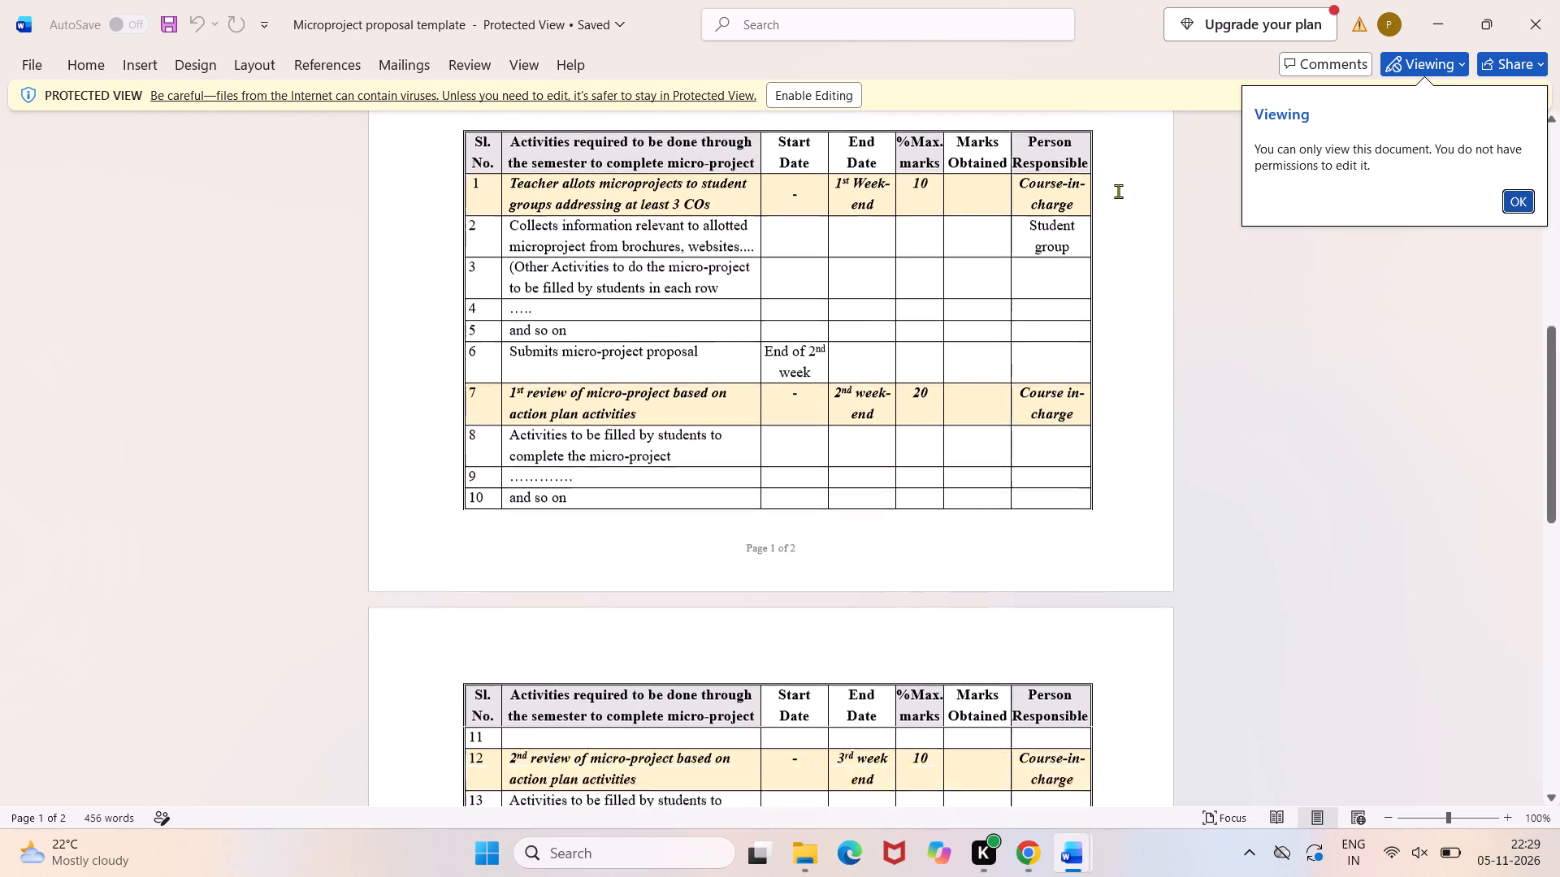
{"action": "scroll", "coordinate": [1118, 191], "scroll_direction": "down", "scroll_amount": 7}
{"action": "scroll", "coordinate": [1046, 298], "scroll_direction": "down", "scroll_amount": 9}
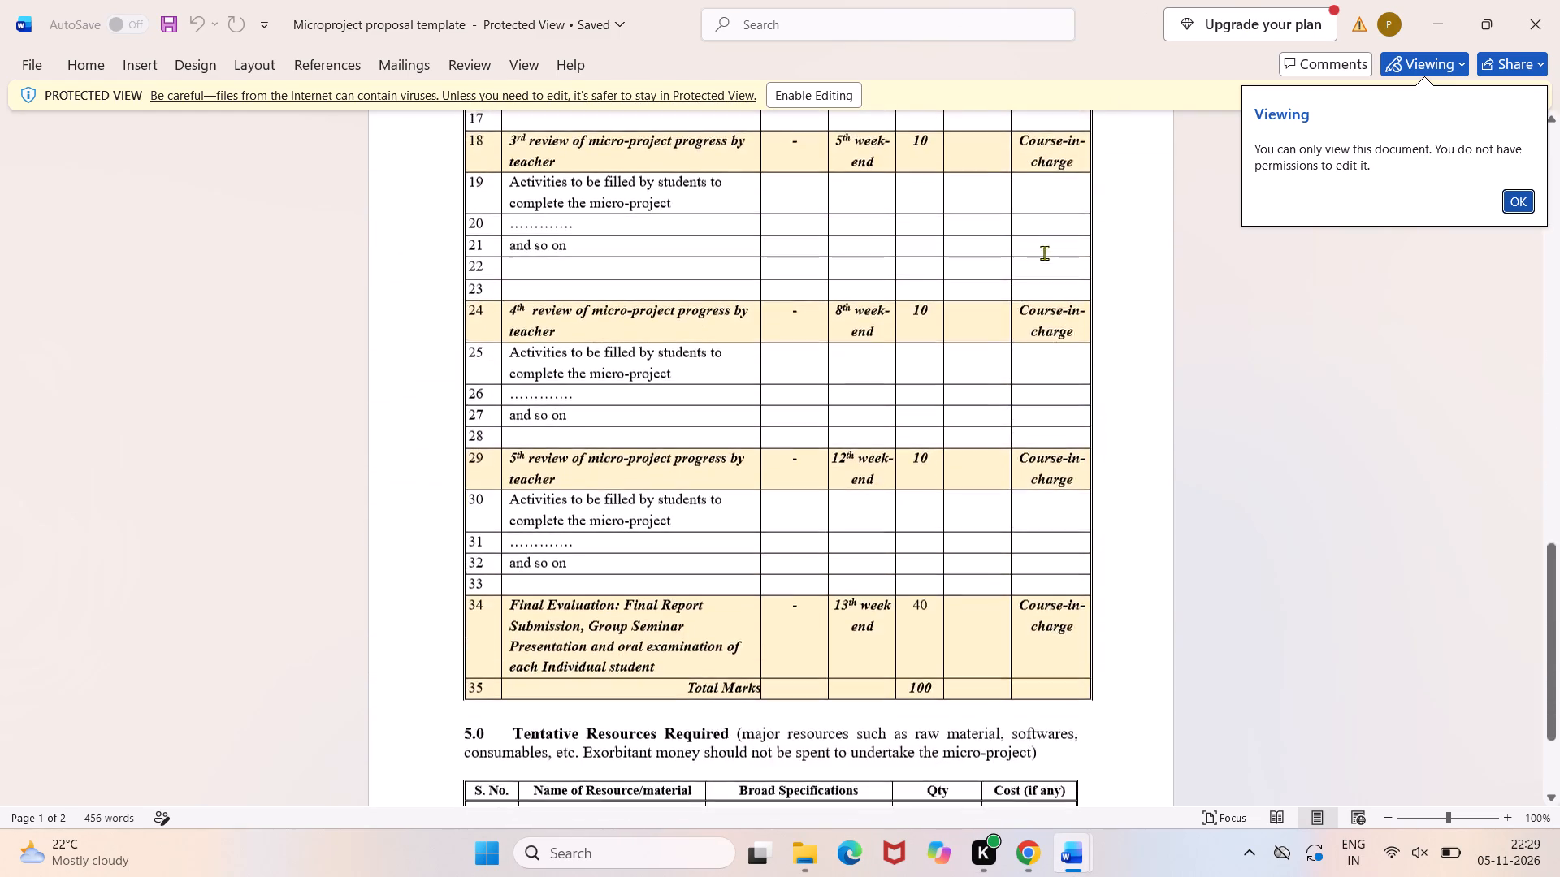
{"action": "scroll", "coordinate": [1044, 253], "scroll_direction": "down", "scroll_amount": 3}
{"action": "left_click", "coordinate": [1559, 0]}
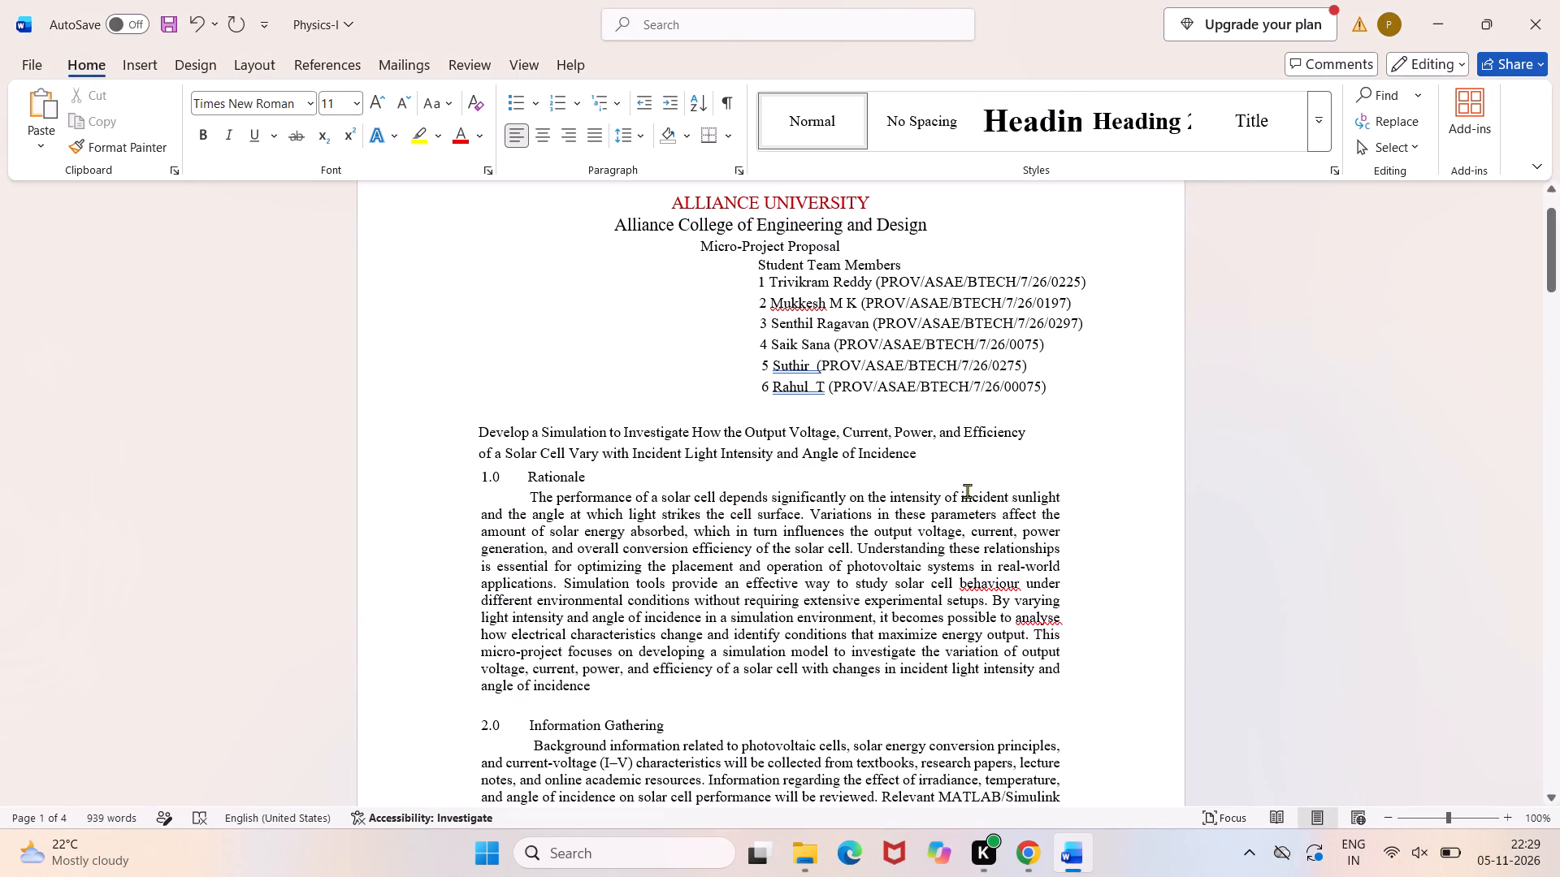
Open Microproject proposal template (1) from the Downloads folder to view its first page layout.
{"action": "left_click", "coordinate": [1429, 11]}
{"action": "scroll", "coordinate": [275, 438], "scroll_direction": "up", "scroll_amount": 1}
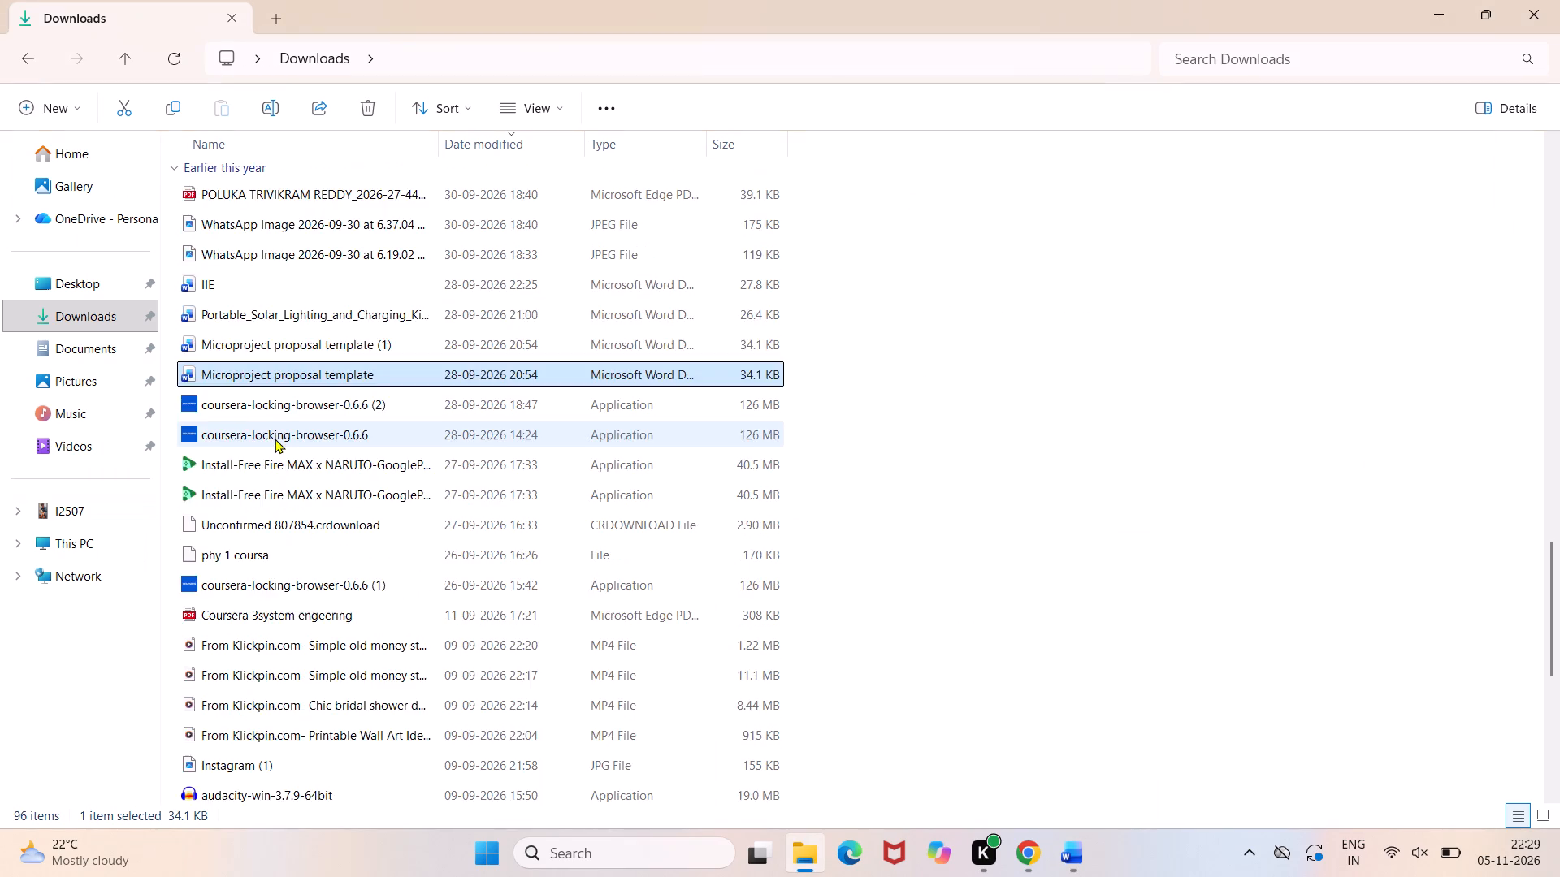
{"action": "scroll", "coordinate": [275, 438], "scroll_direction": "down", "scroll_amount": 1}
{"action": "scroll", "coordinate": [275, 438], "scroll_direction": "up", "scroll_amount": 1}
{"action": "double_click", "coordinate": [297, 348]}
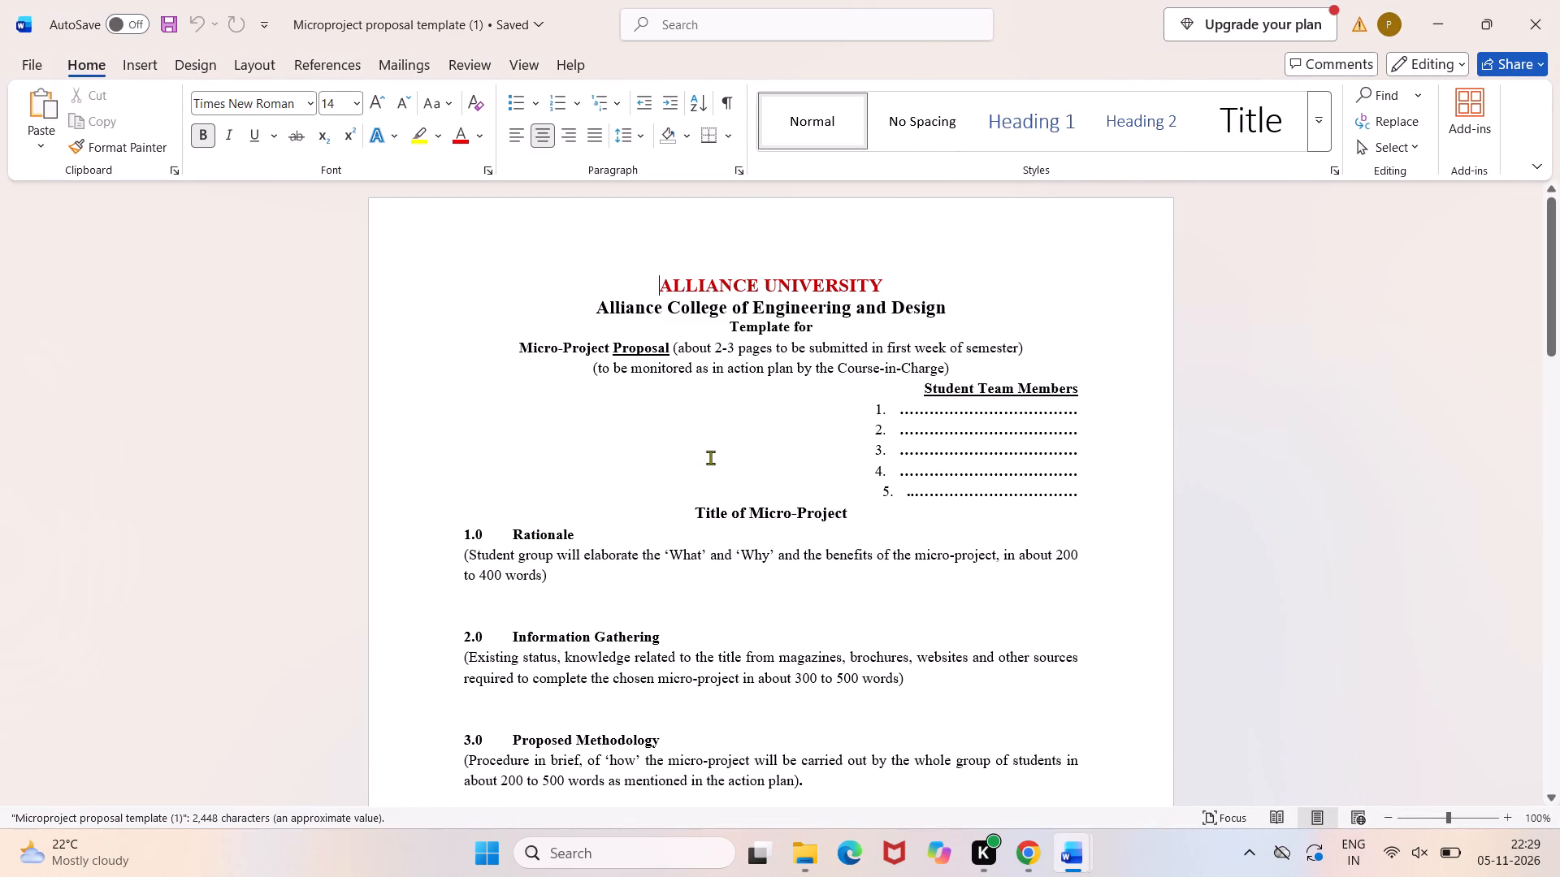
{"action": "left_click", "coordinate": [1453, 18]}
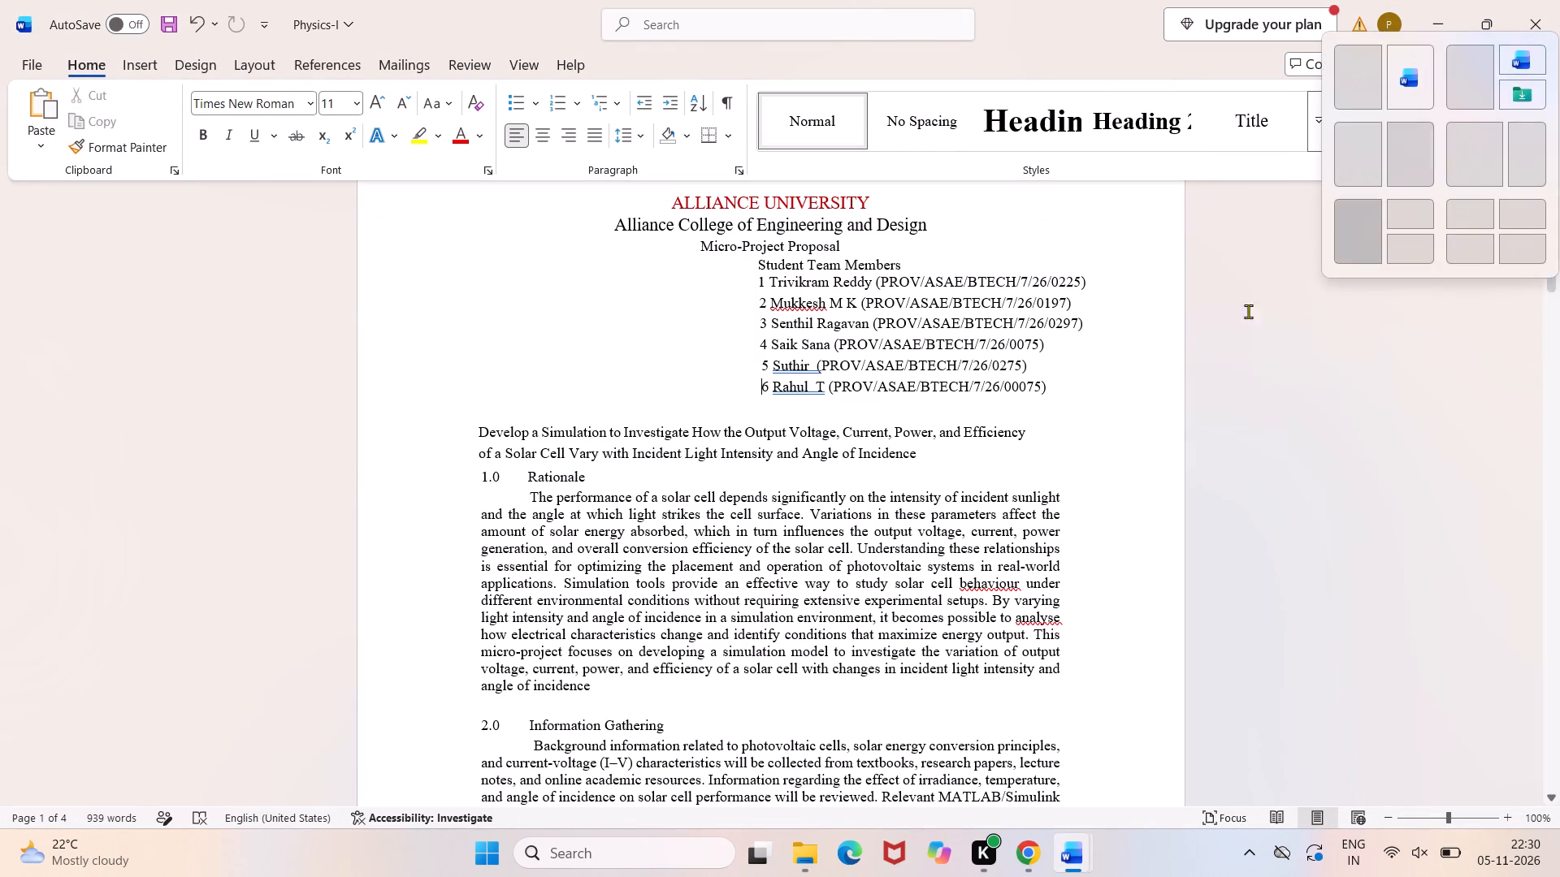
Open the Portable_Solar_Lighting_and_Charging_Kit proposal from Downloads and examine the formatting of its headings, member list and action plan table.
{"action": "left_click", "coordinate": [1453, 27]}
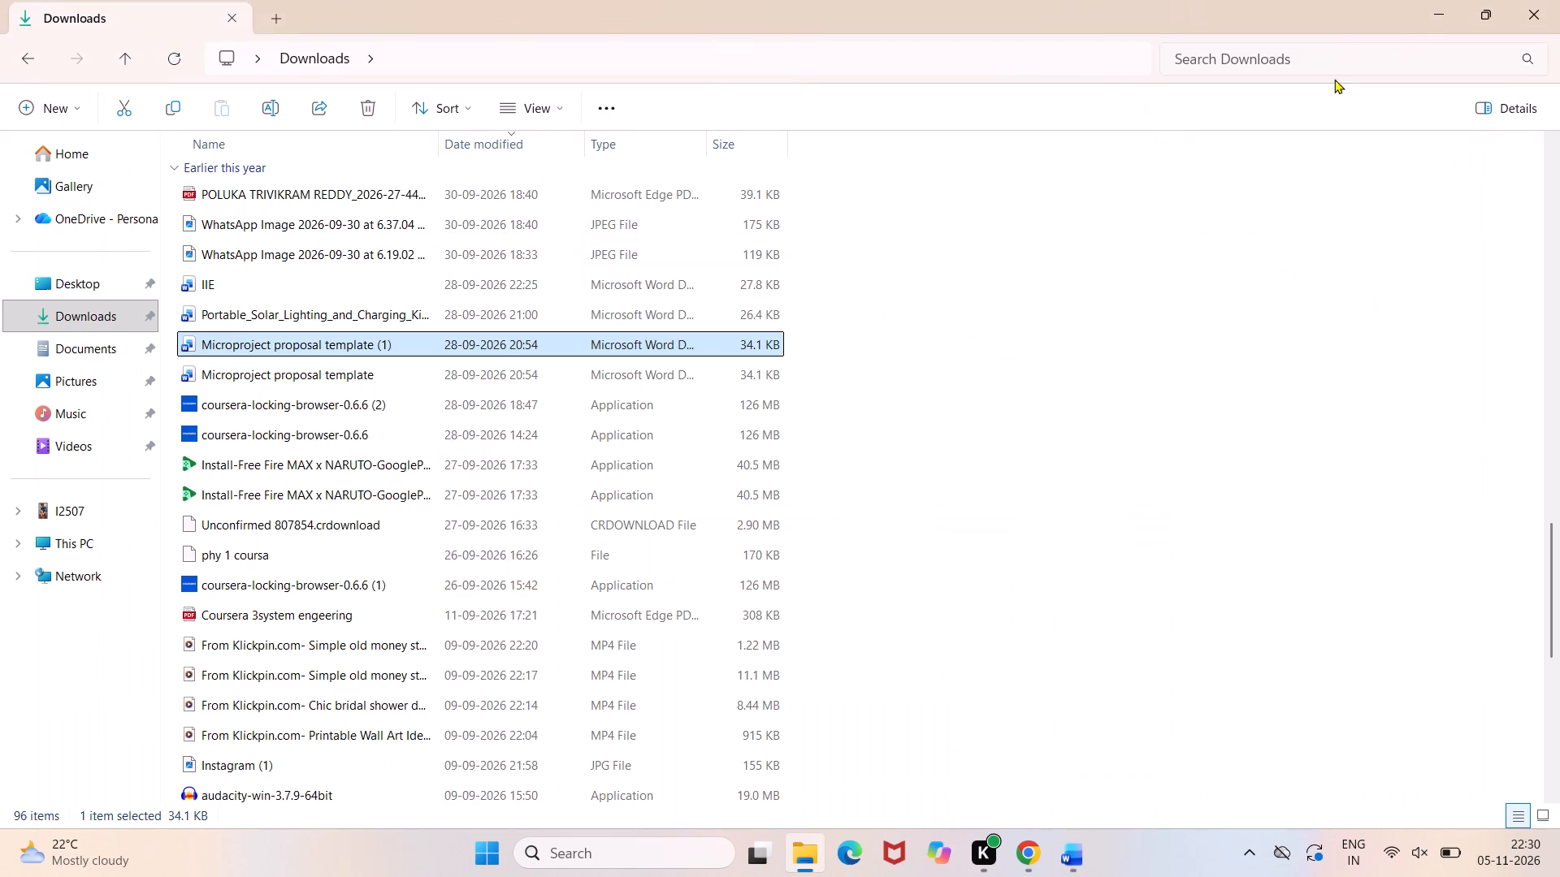
{"action": "double_click", "coordinate": [503, 305]}
{"action": "scroll", "coordinate": [732, 370], "scroll_direction": "down", "scroll_amount": 1}
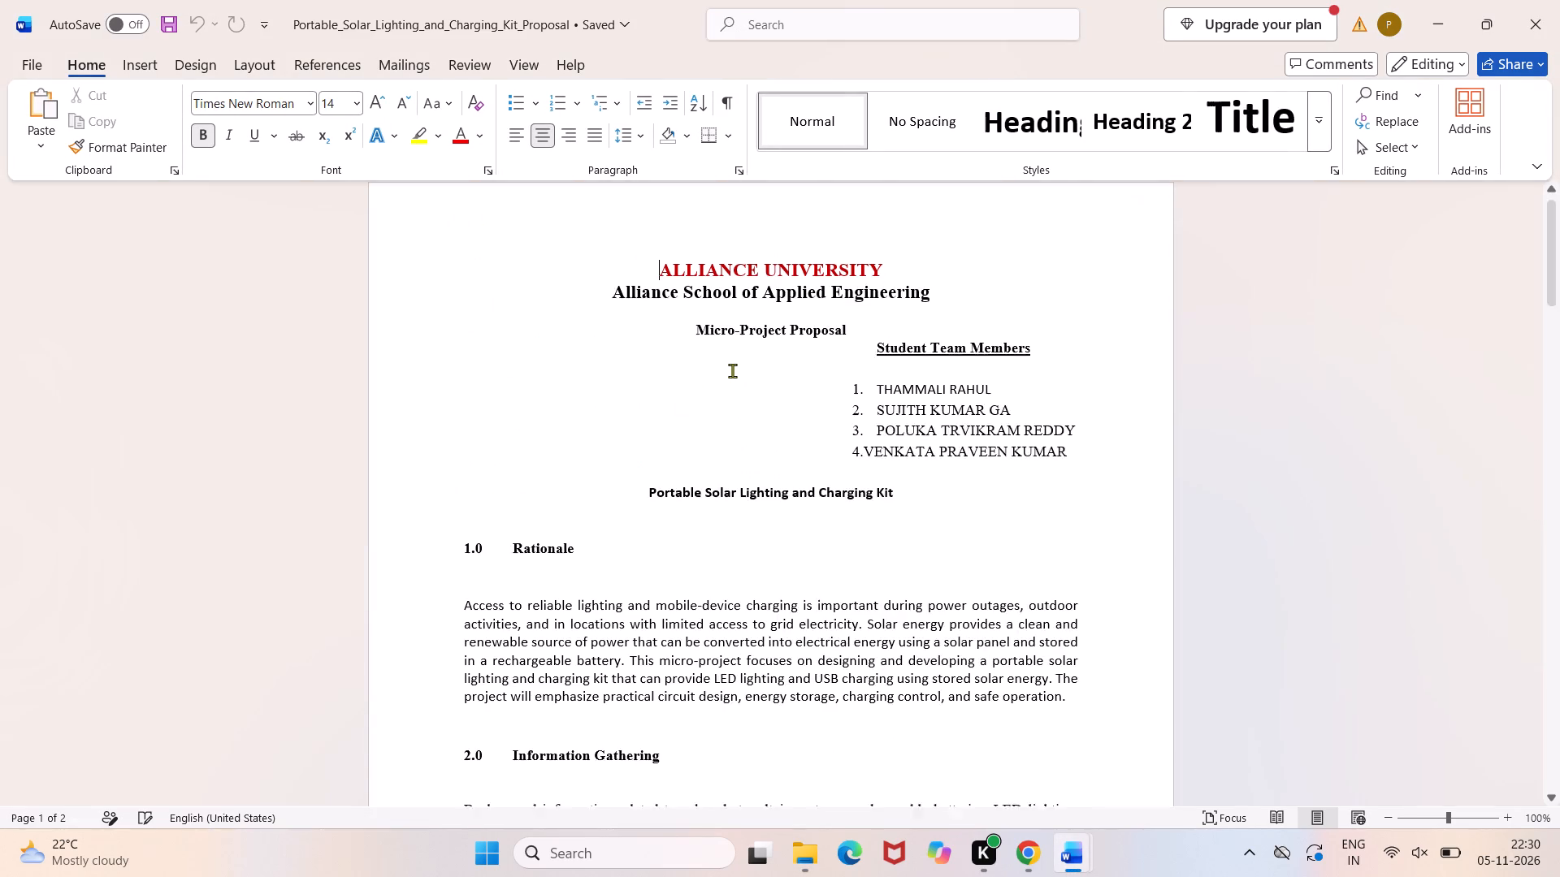
{"action": "scroll", "coordinate": [732, 369], "scroll_direction": "down", "scroll_amount": 4}
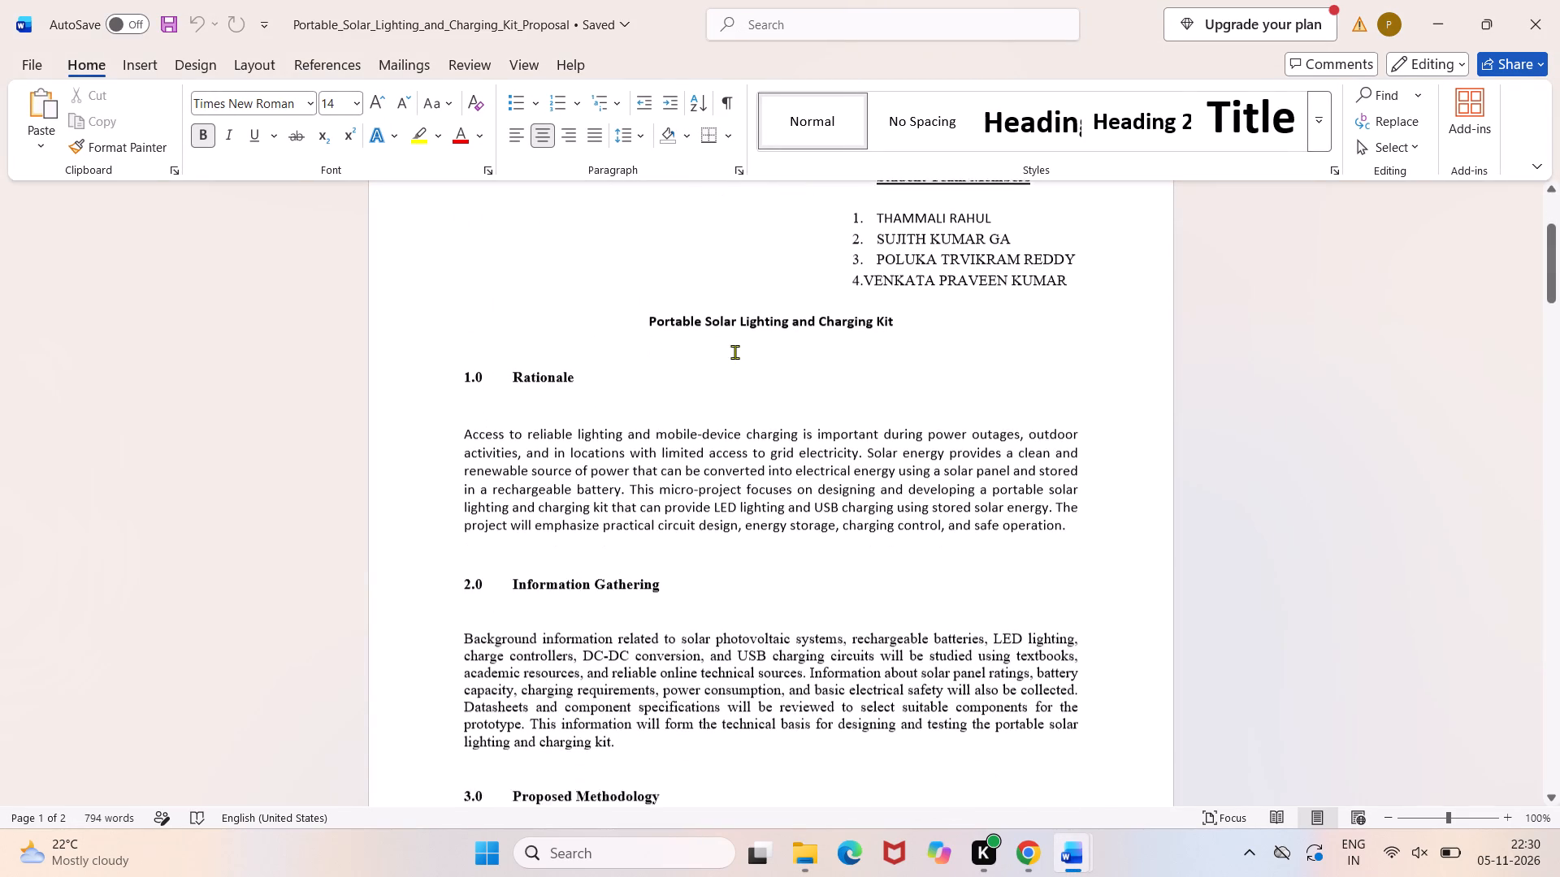
{"action": "scroll", "coordinate": [735, 349], "scroll_direction": "down", "scroll_amount": 10}
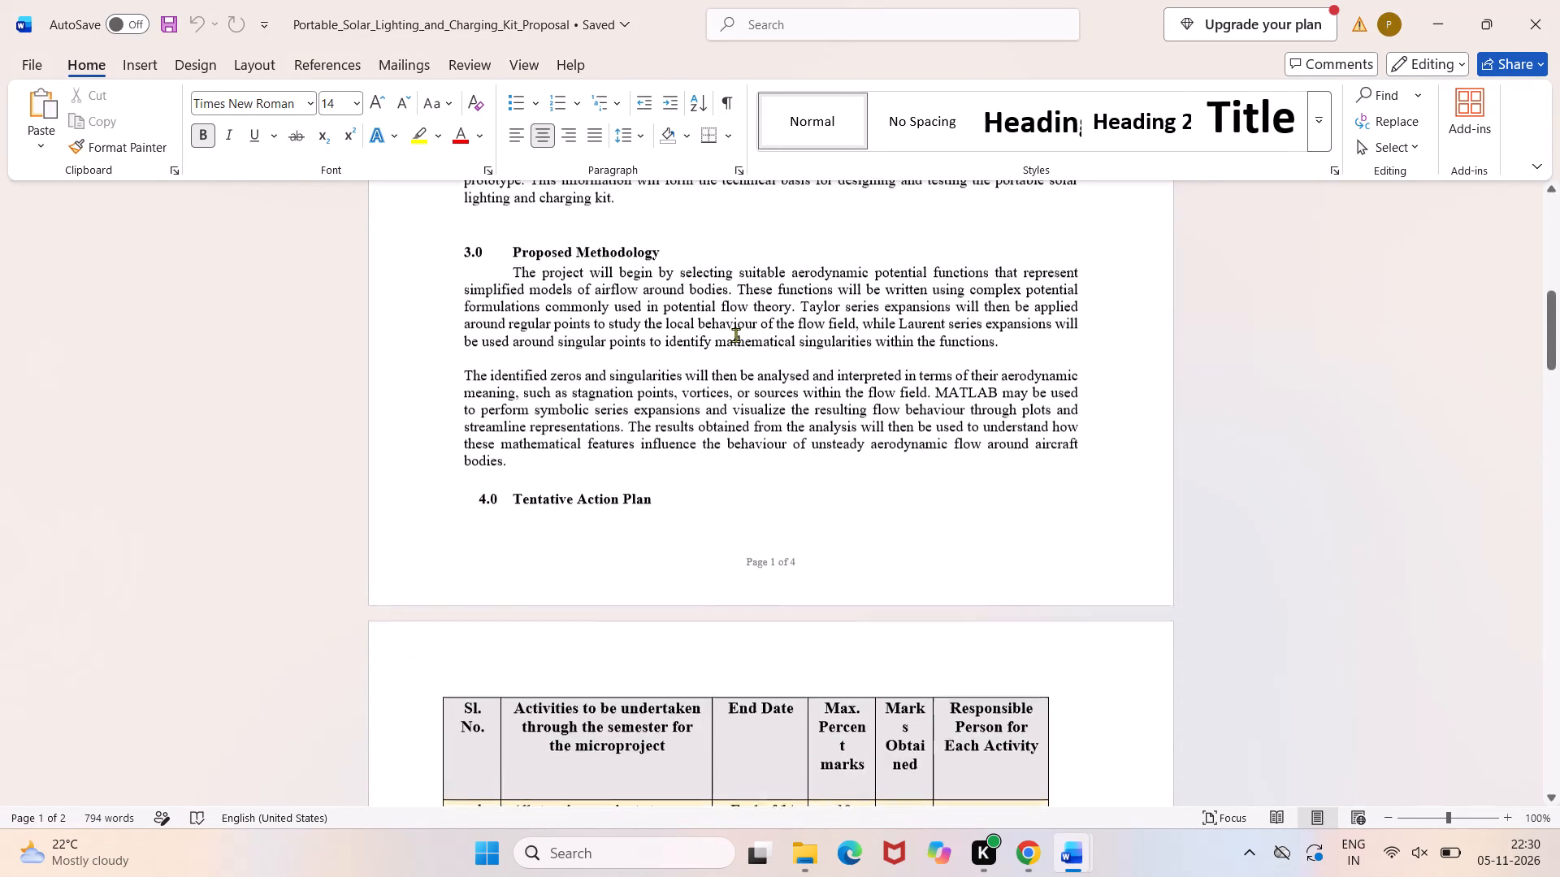
{"action": "scroll", "coordinate": [735, 335], "scroll_direction": "down", "scroll_amount": 16}
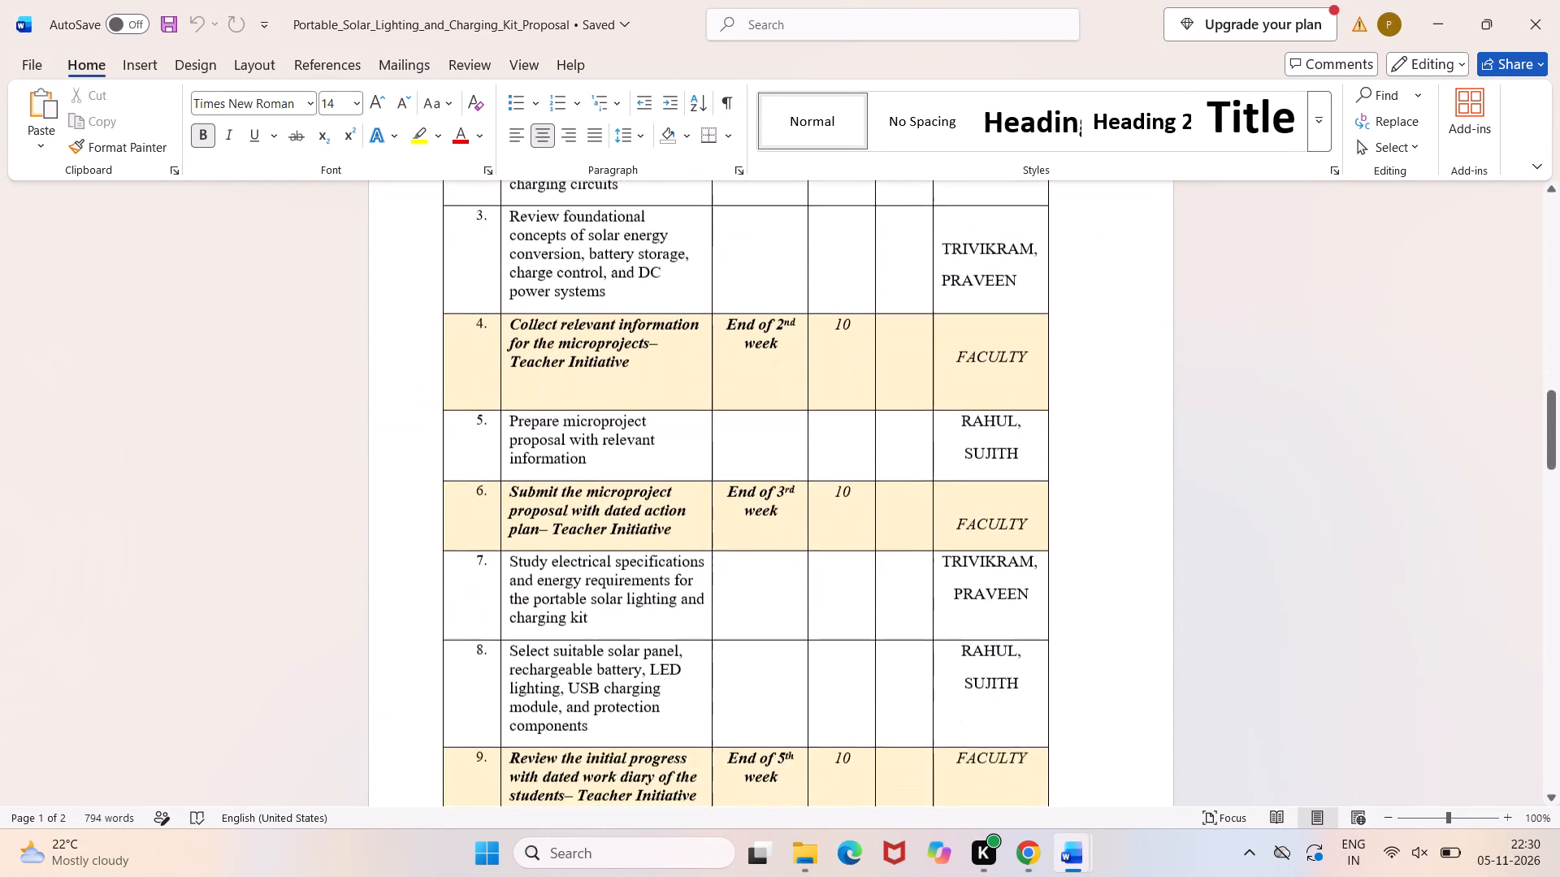
{"action": "scroll", "coordinate": [735, 324], "scroll_direction": "down", "scroll_amount": 3}
{"action": "scroll", "coordinate": [735, 322], "scroll_direction": "up", "scroll_amount": 6}
{"action": "left_click", "coordinate": [1445, 14]}
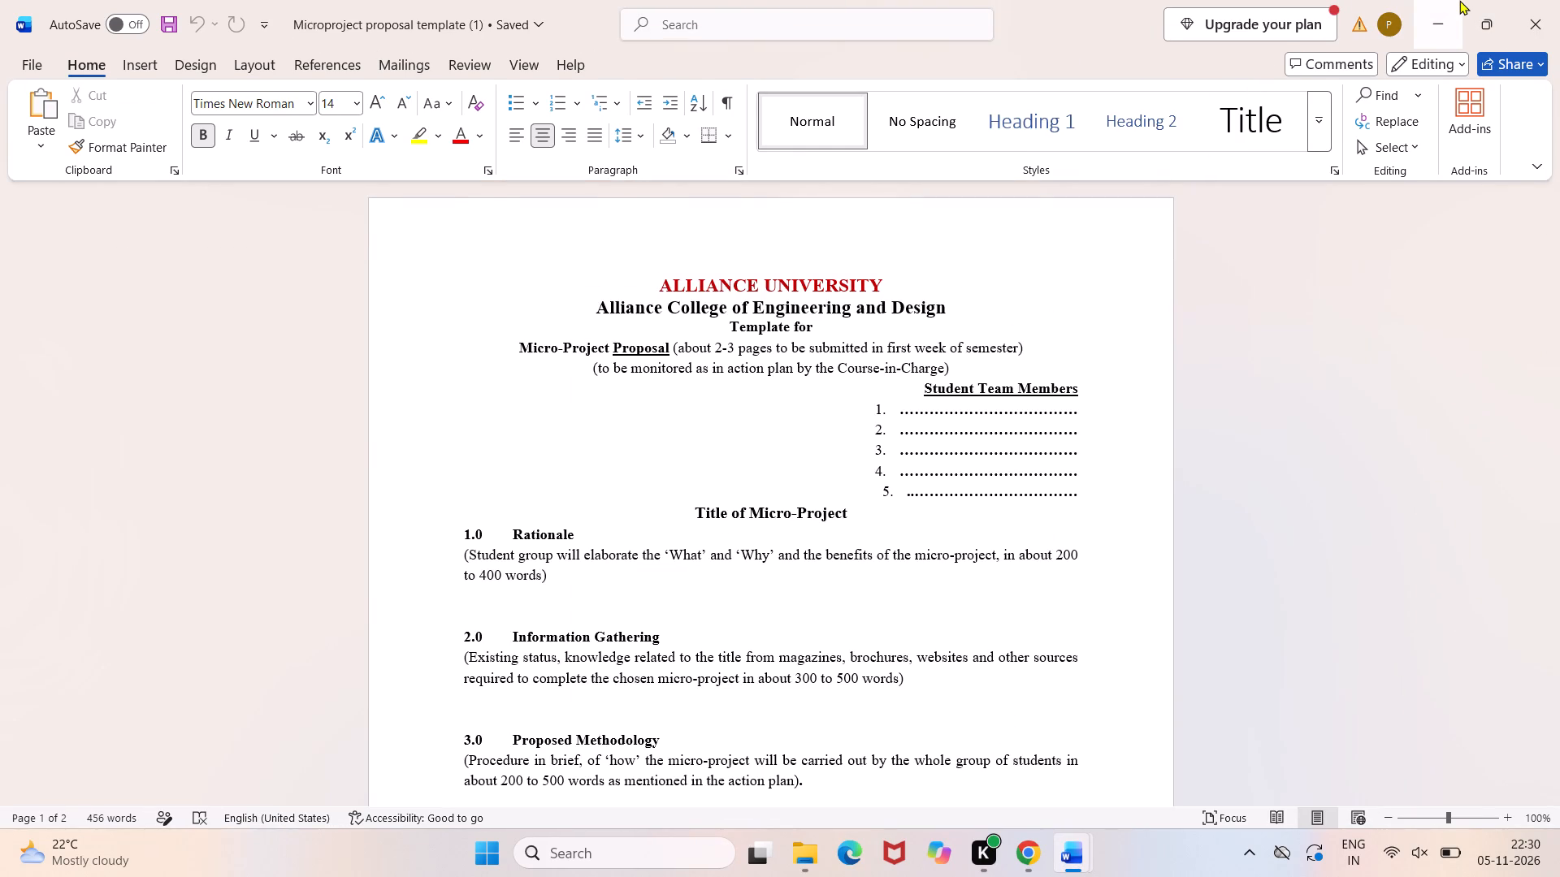
Open Hotel_Room_Booking FINAL from Downloads, examine its member list, title and section formatting, and close it.
{"action": "left_click", "coordinate": [1459, 0]}
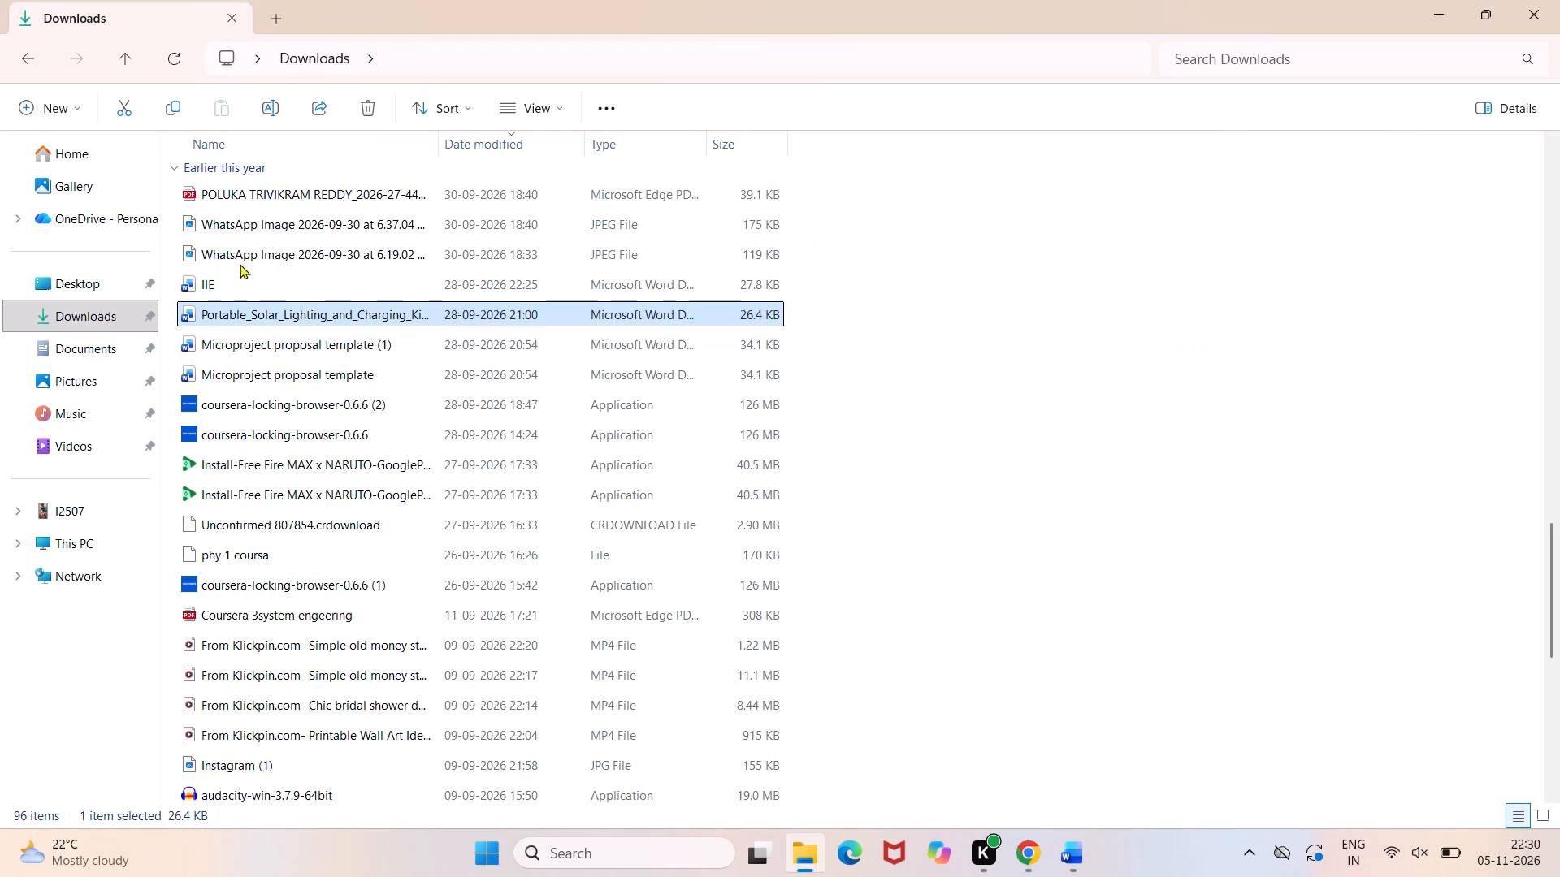
{"action": "scroll", "coordinate": [245, 277], "scroll_direction": "up", "scroll_amount": 2}
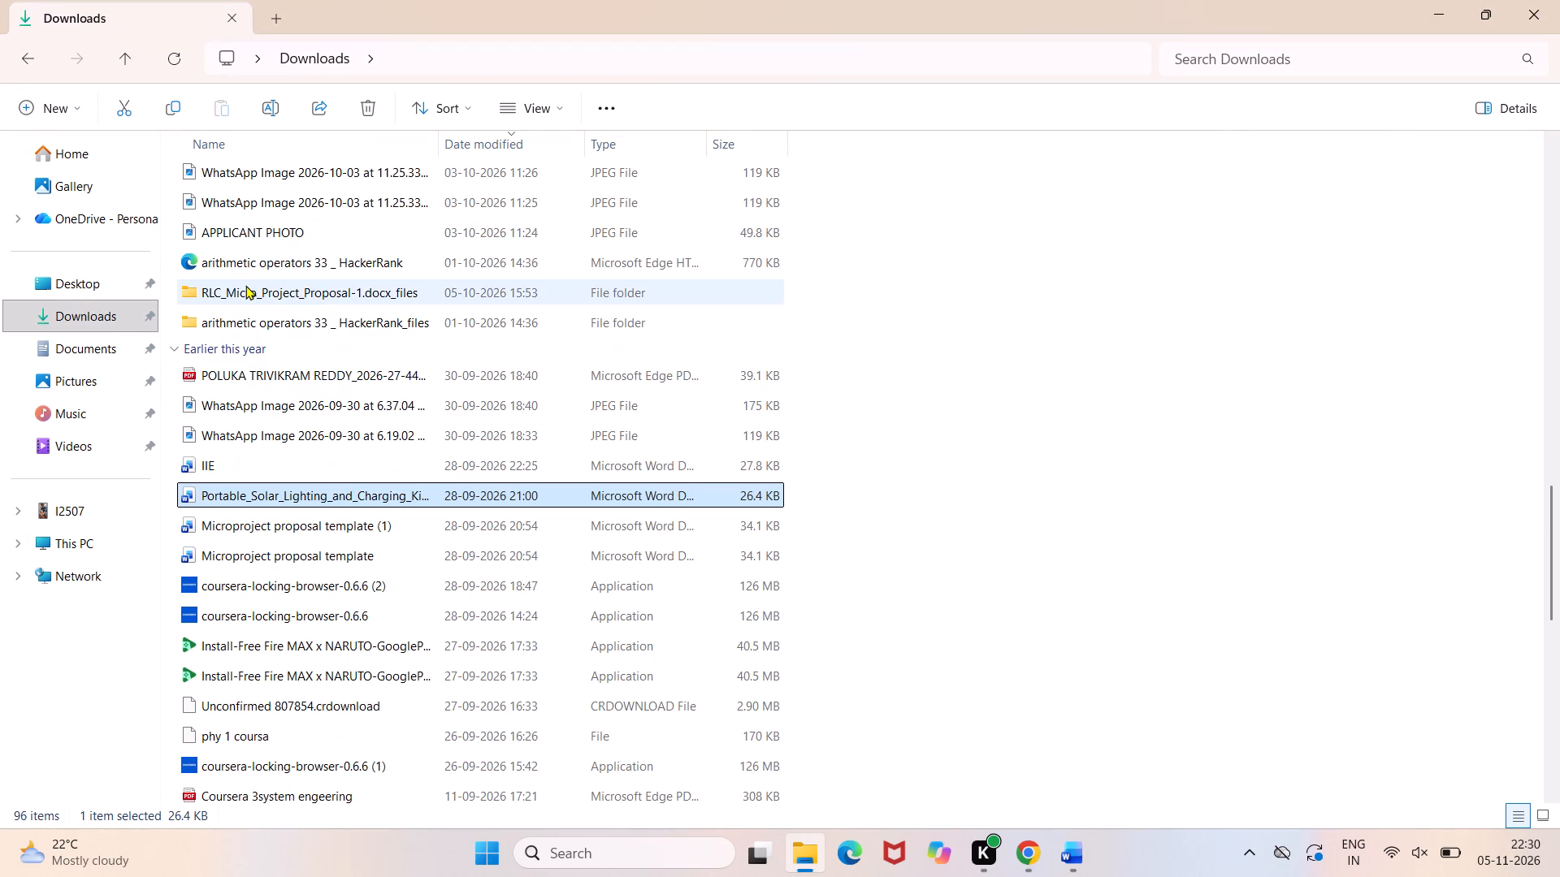
{"action": "scroll", "coordinate": [245, 285], "scroll_direction": "up", "scroll_amount": 3}
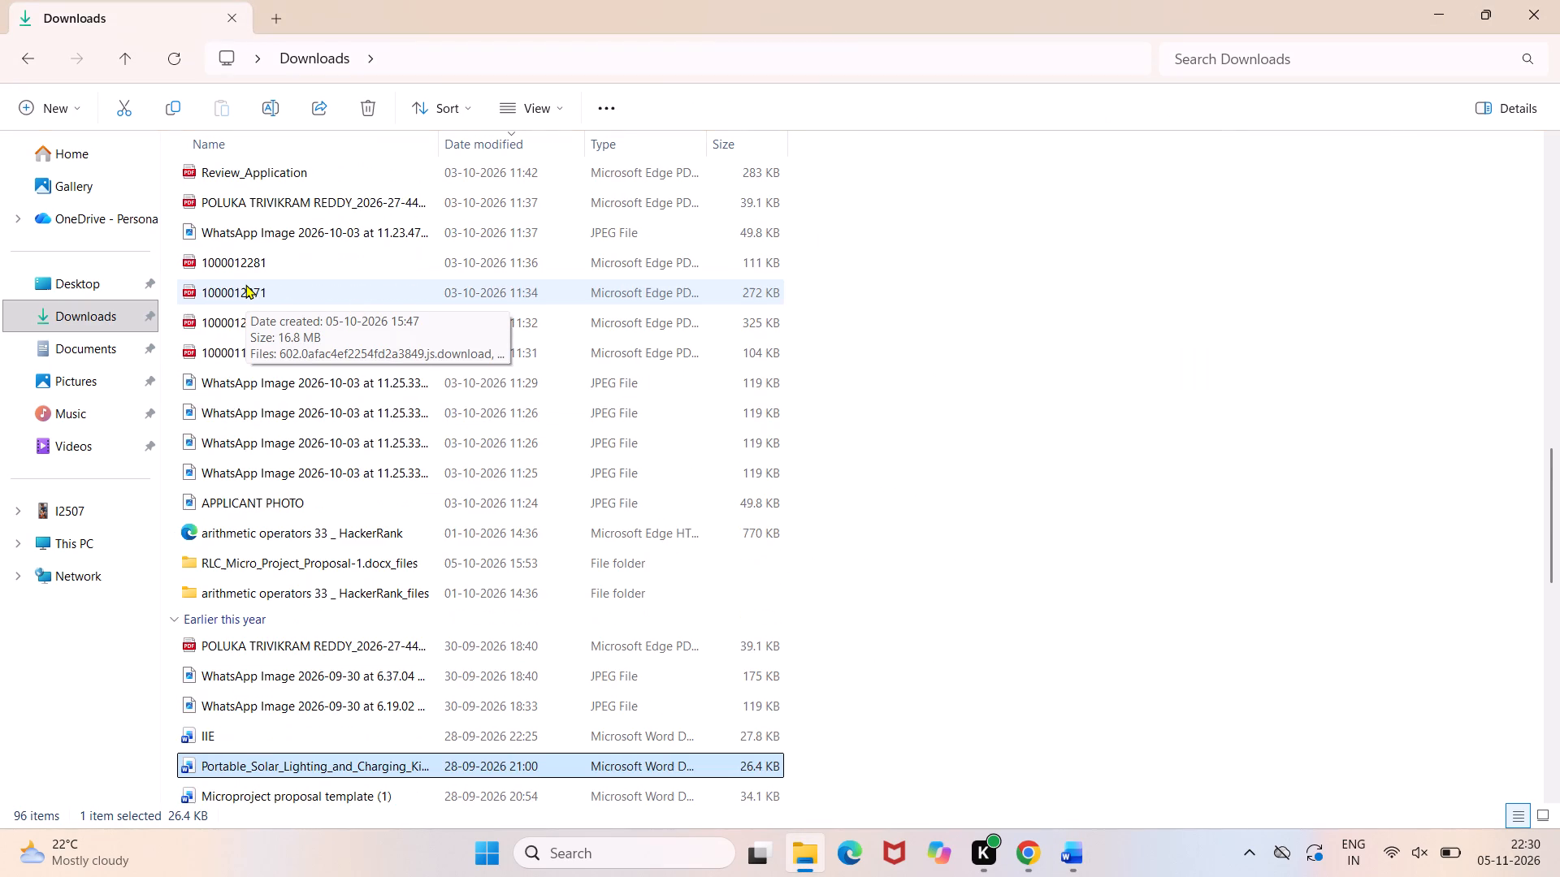
{"action": "scroll", "coordinate": [245, 284], "scroll_direction": "up", "scroll_amount": 1}
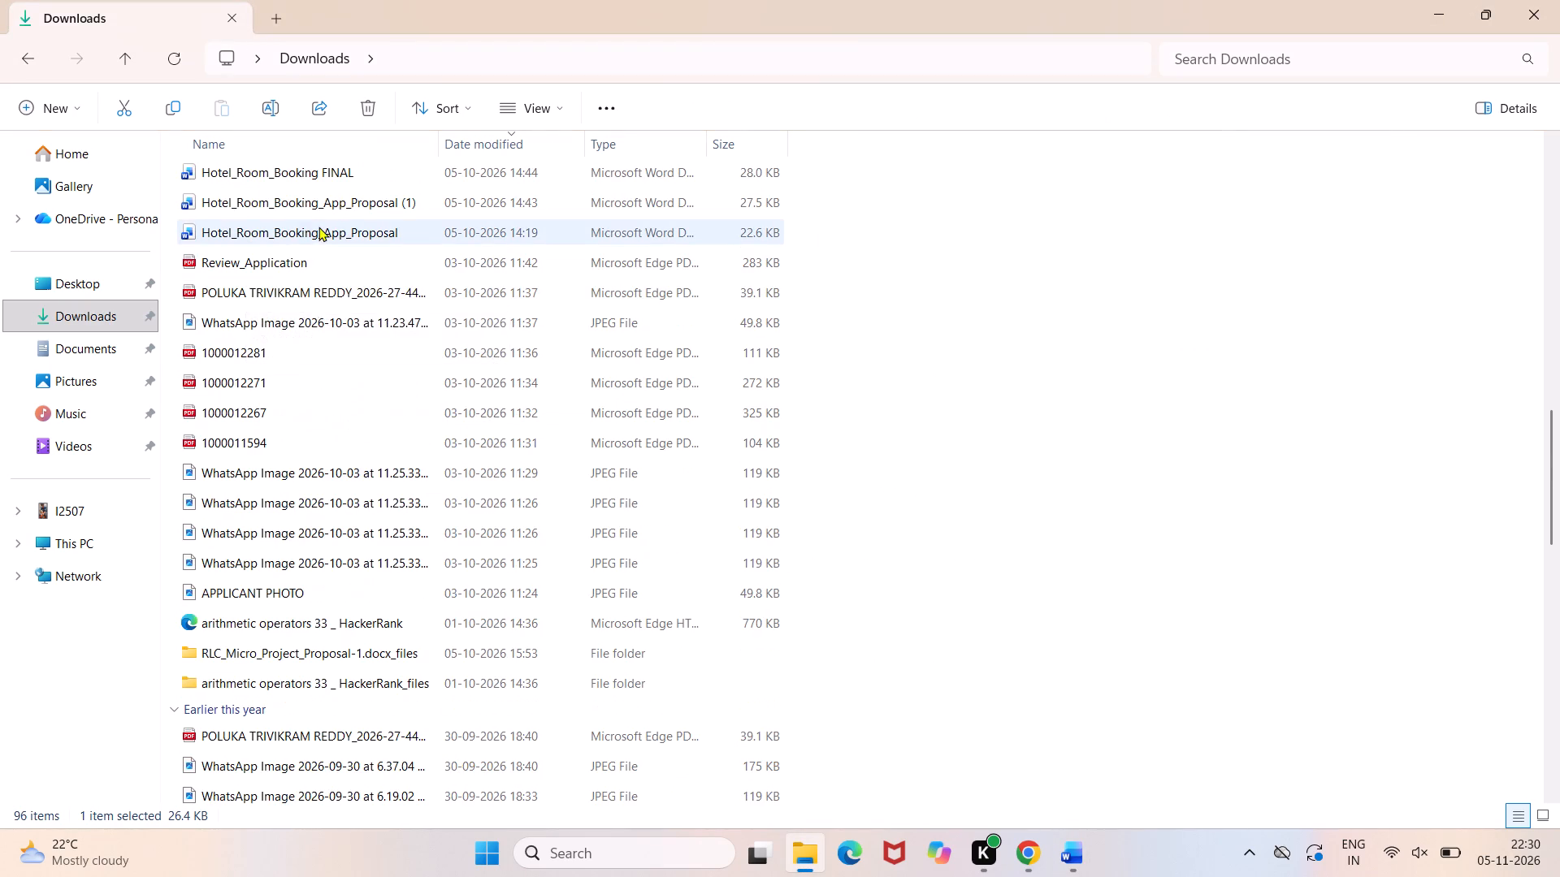
{"action": "scroll", "coordinate": [318, 227], "scroll_direction": "up", "scroll_amount": 1}
{"action": "double_click", "coordinate": [297, 263]}
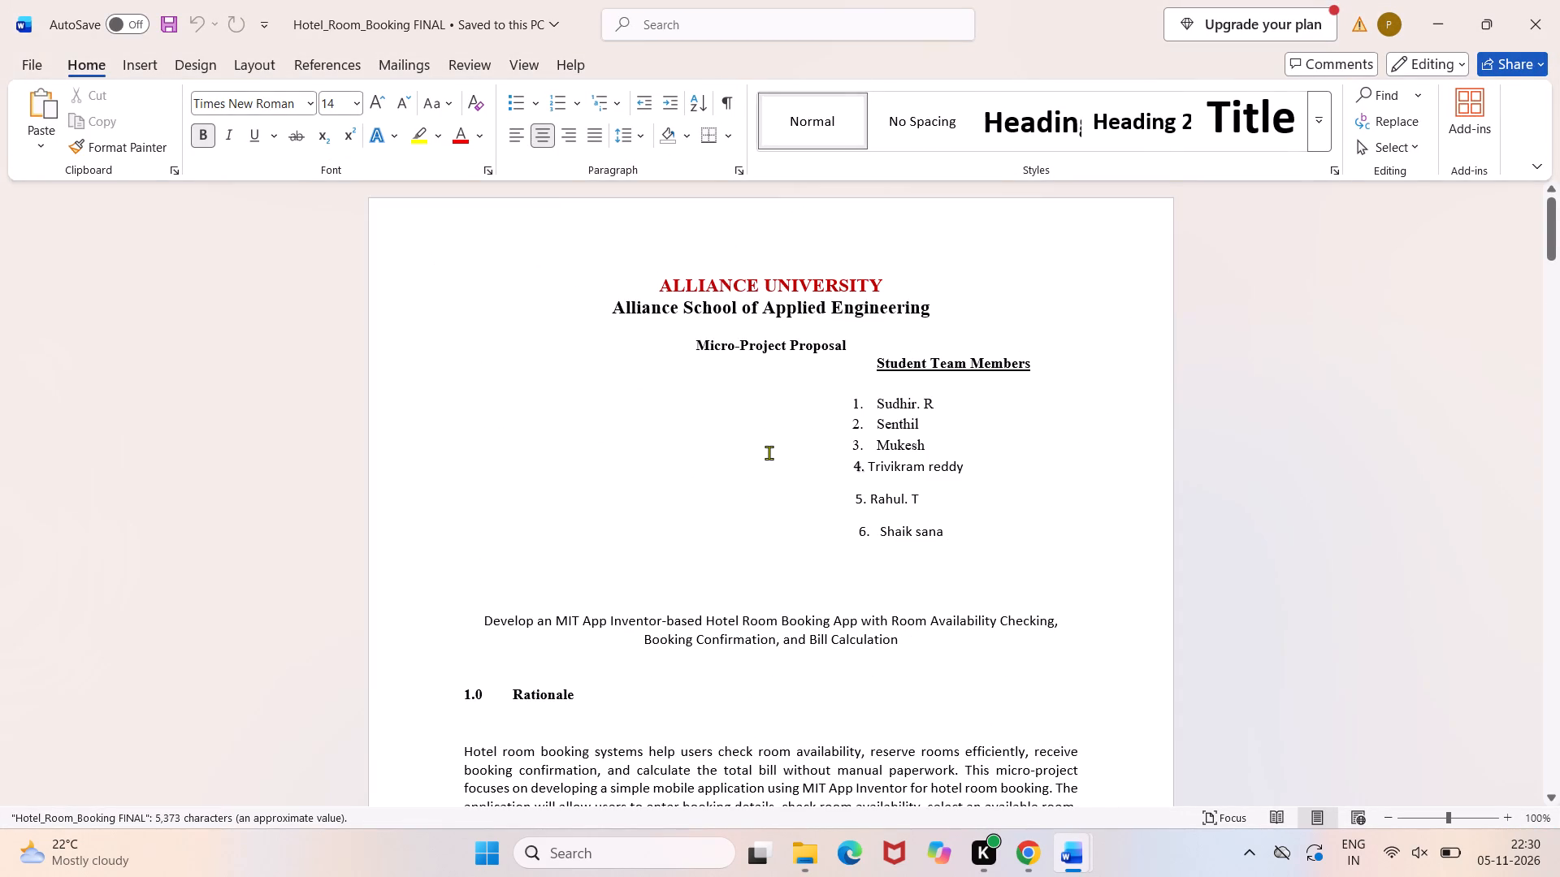
{"action": "scroll", "coordinate": [769, 452], "scroll_direction": "down", "scroll_amount": 10}
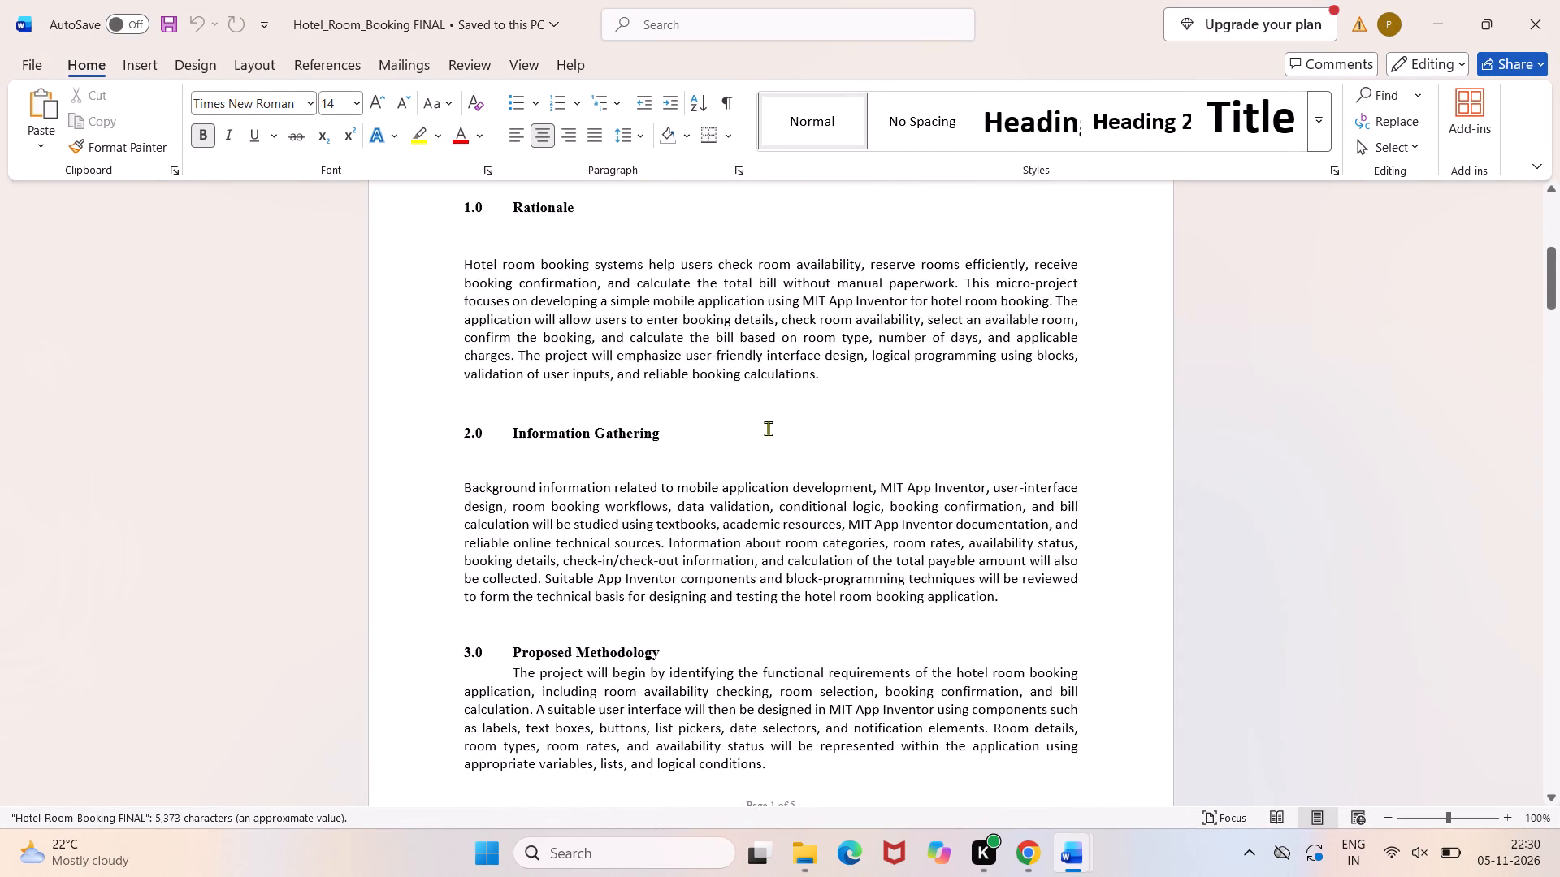
{"action": "scroll", "coordinate": [767, 421], "scroll_direction": "down", "scroll_amount": 10}
{"action": "left_click", "coordinate": [1558, 2]}
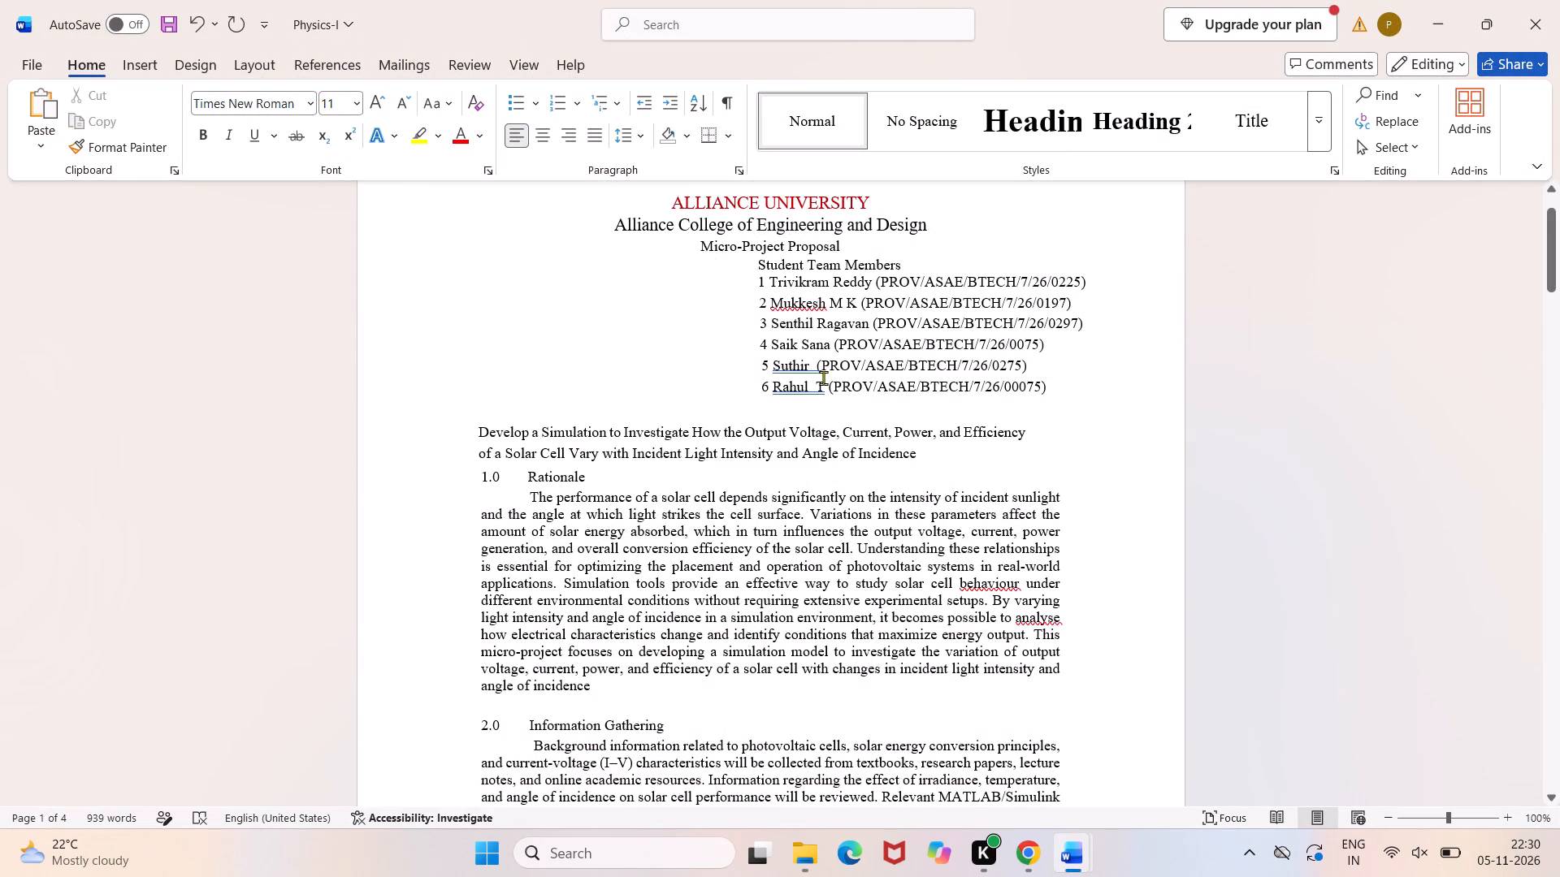
Make the two-line project title above the Rationale section of the Physics-I proposal bold.
{"action": "left_click", "coordinate": [791, 372]}
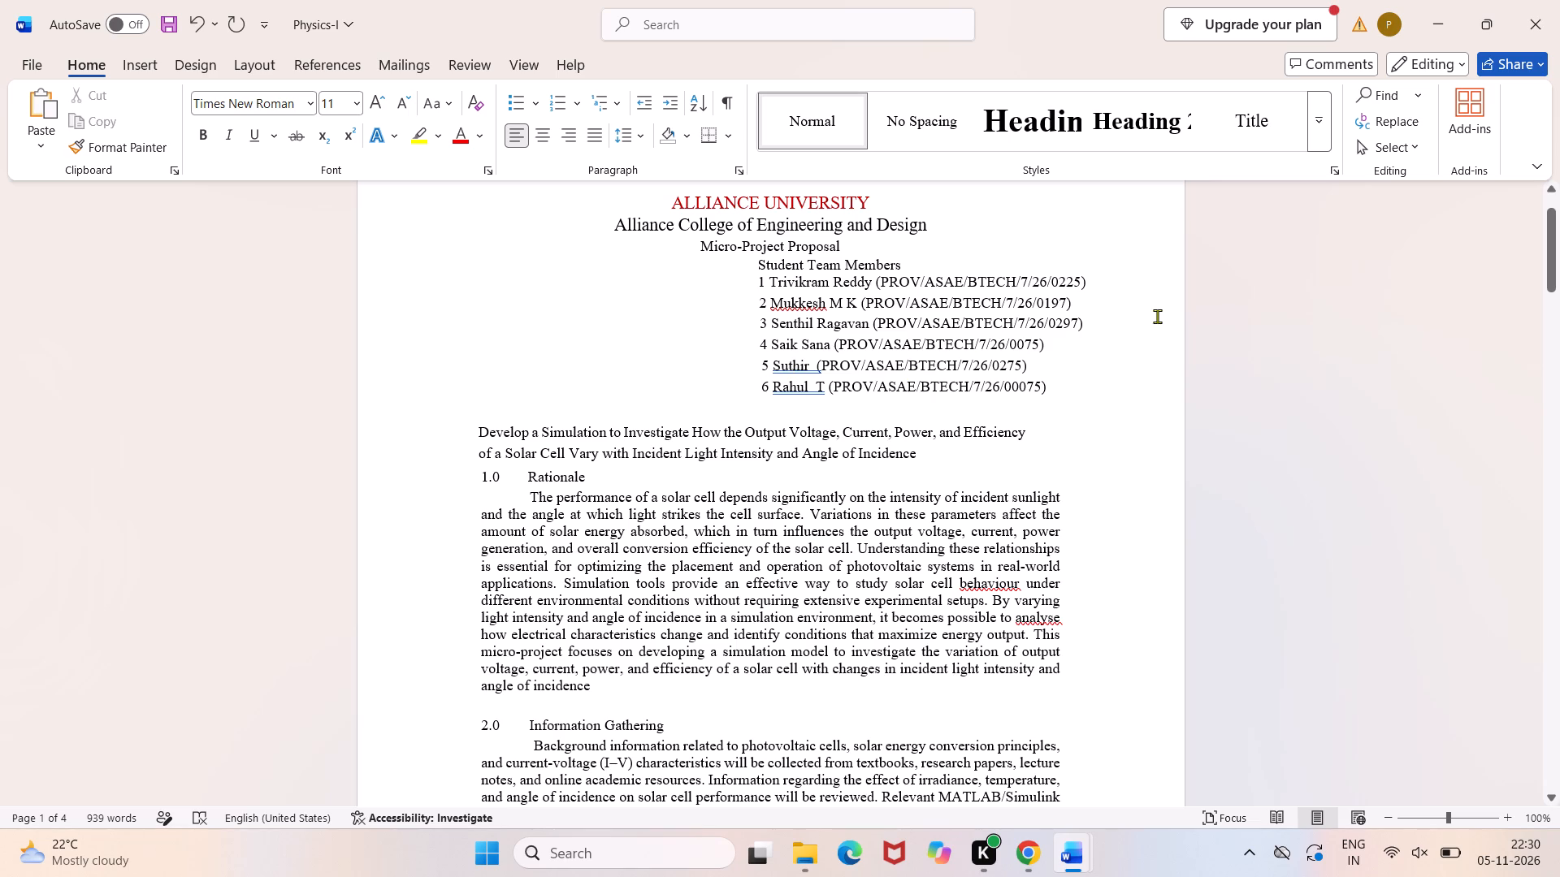
{"action": "left_click", "coordinate": [1158, 316]}
{"action": "left_click", "coordinate": [479, 431]}
{"action": "left_click_drag", "start_coordinate": [480, 429], "coordinate": [813, 458]}
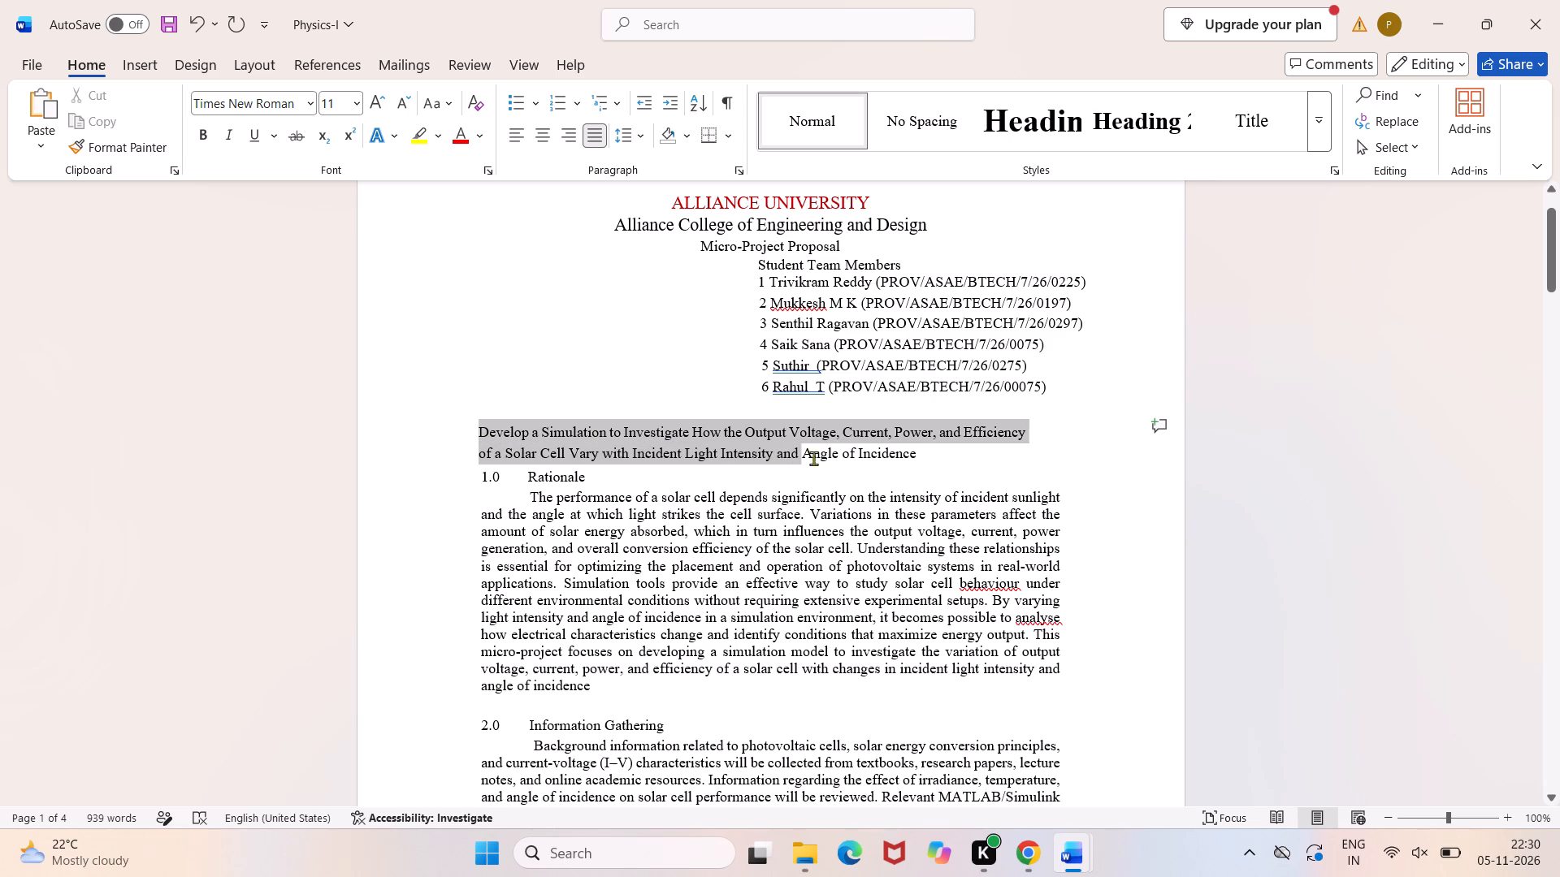
{"action": "left_click_drag", "start_coordinate": [813, 458], "coordinate": [912, 459]}
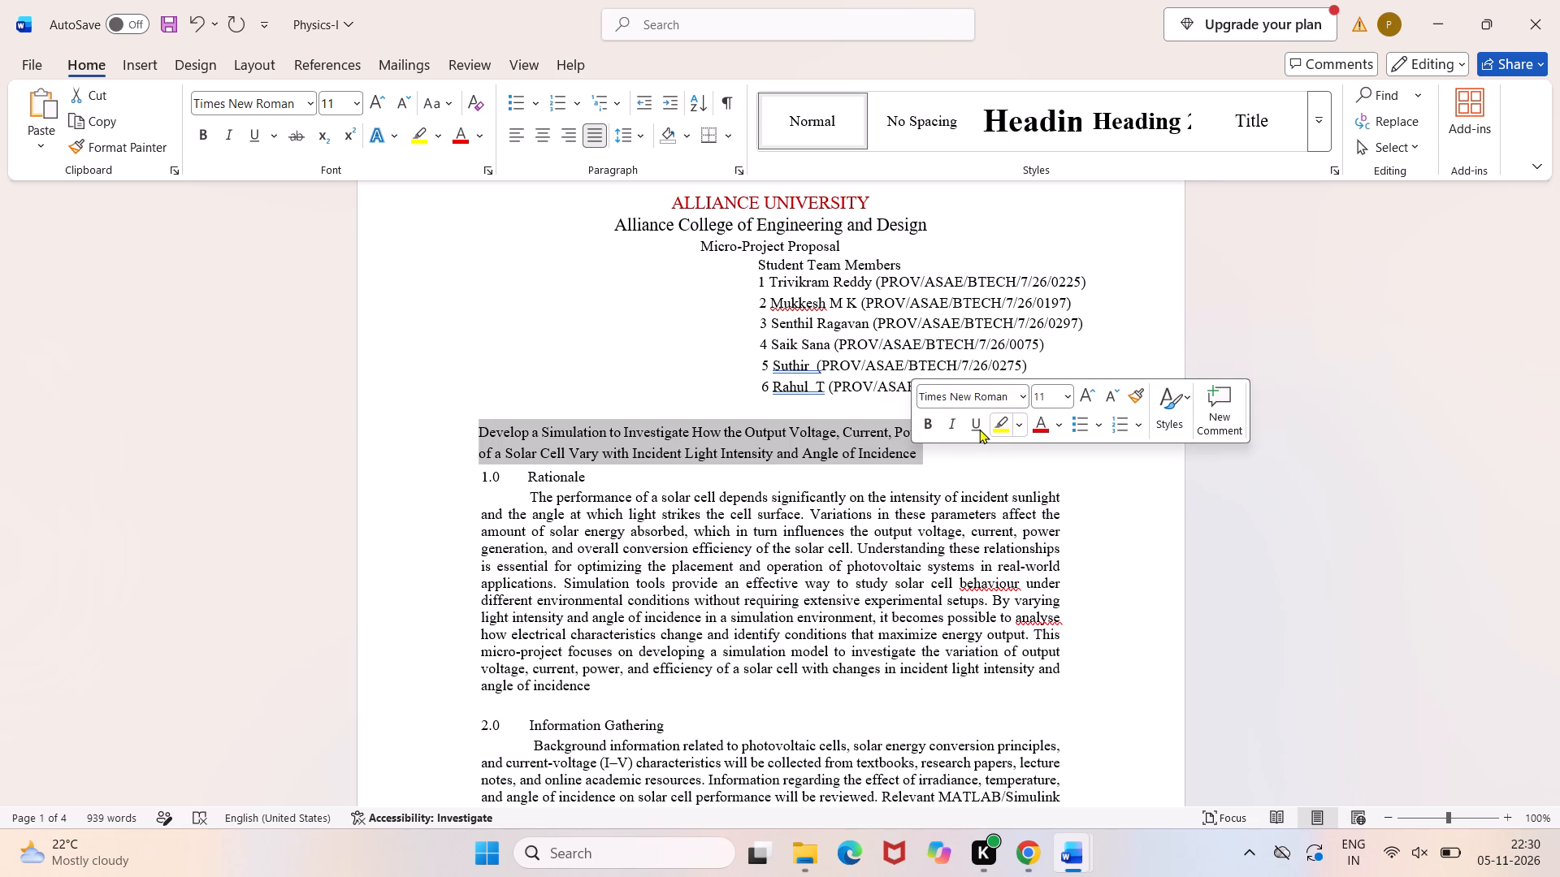
{"action": "left_click", "coordinate": [926, 422]}
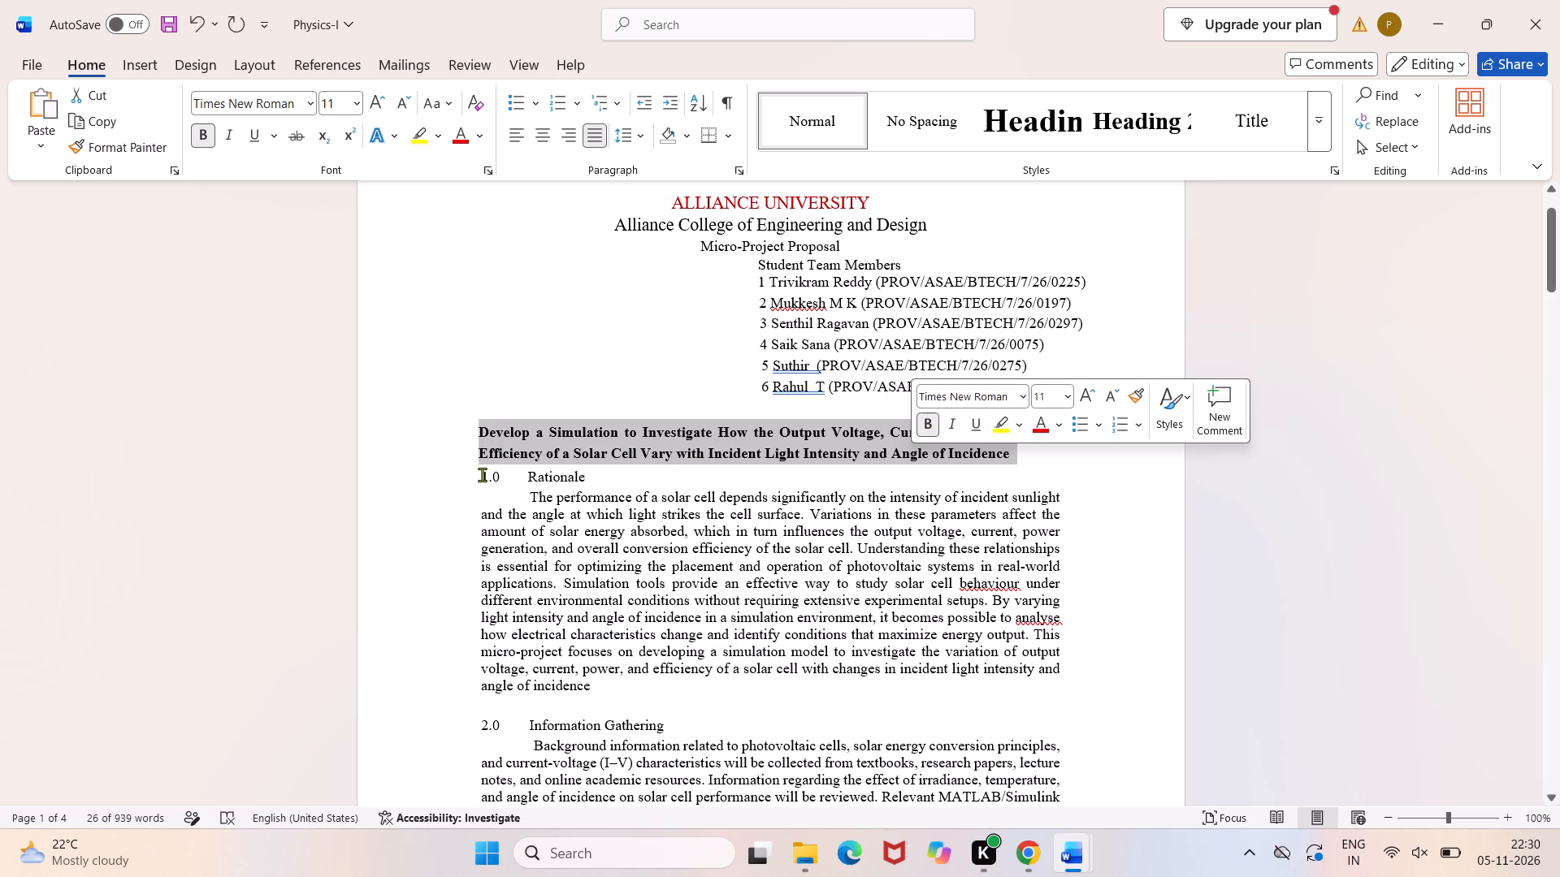
Shift the 1.0 Rationale heading with its number further right from the text margin.
{"action": "left_click_drag", "start_coordinate": [482, 474], "coordinate": [568, 474]}
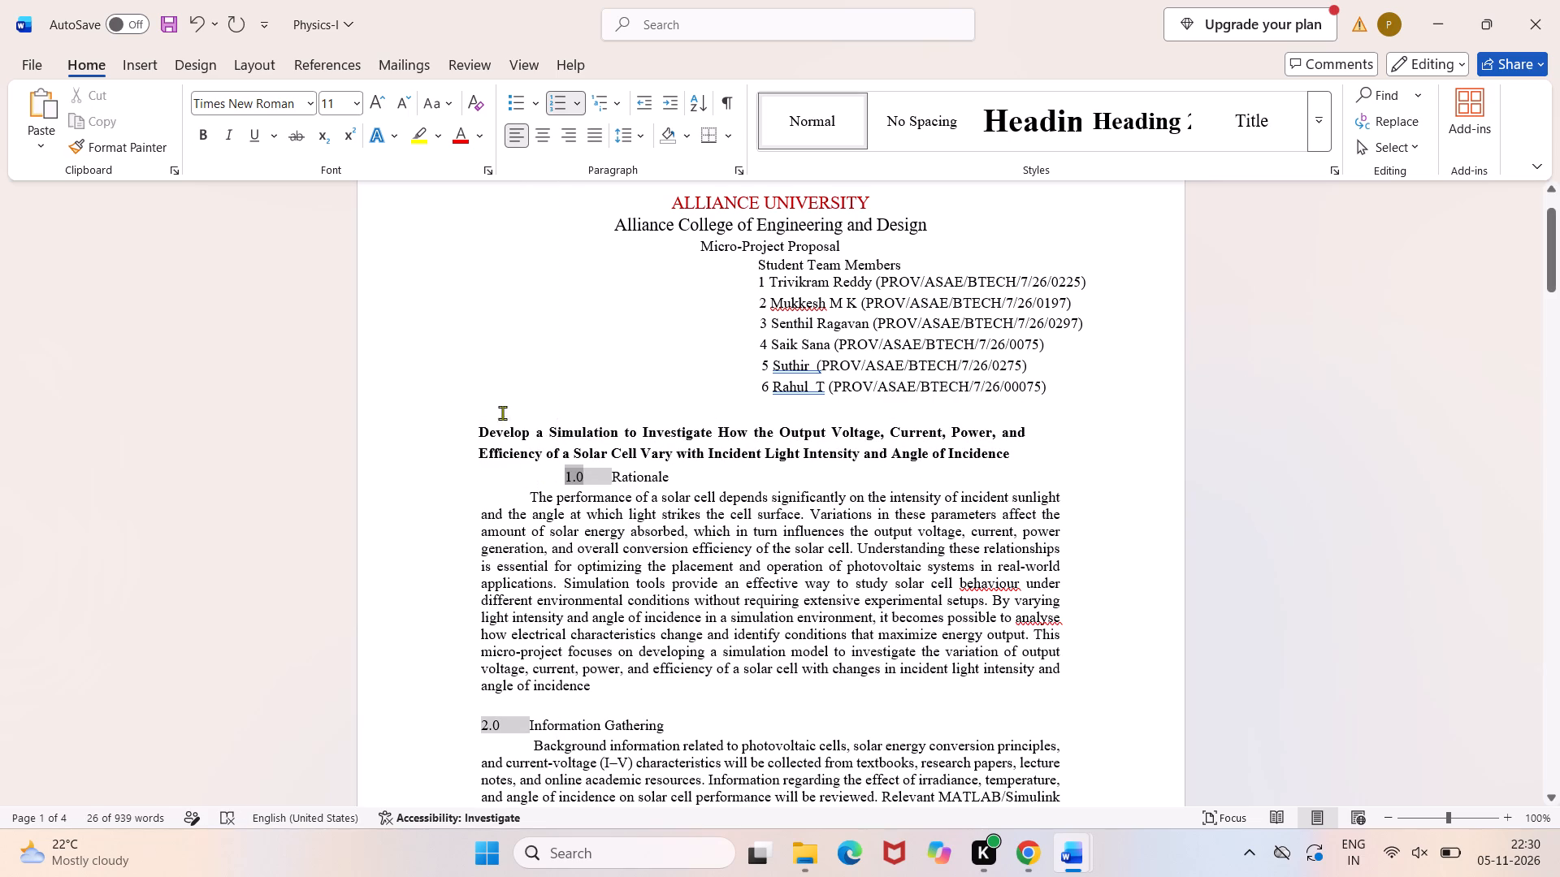
Move the 1.0 Rationale heading back to the text margin so it lines up with the project title above it.
{"action": "left_click_drag", "start_coordinate": [566, 476], "coordinate": [556, 477]}
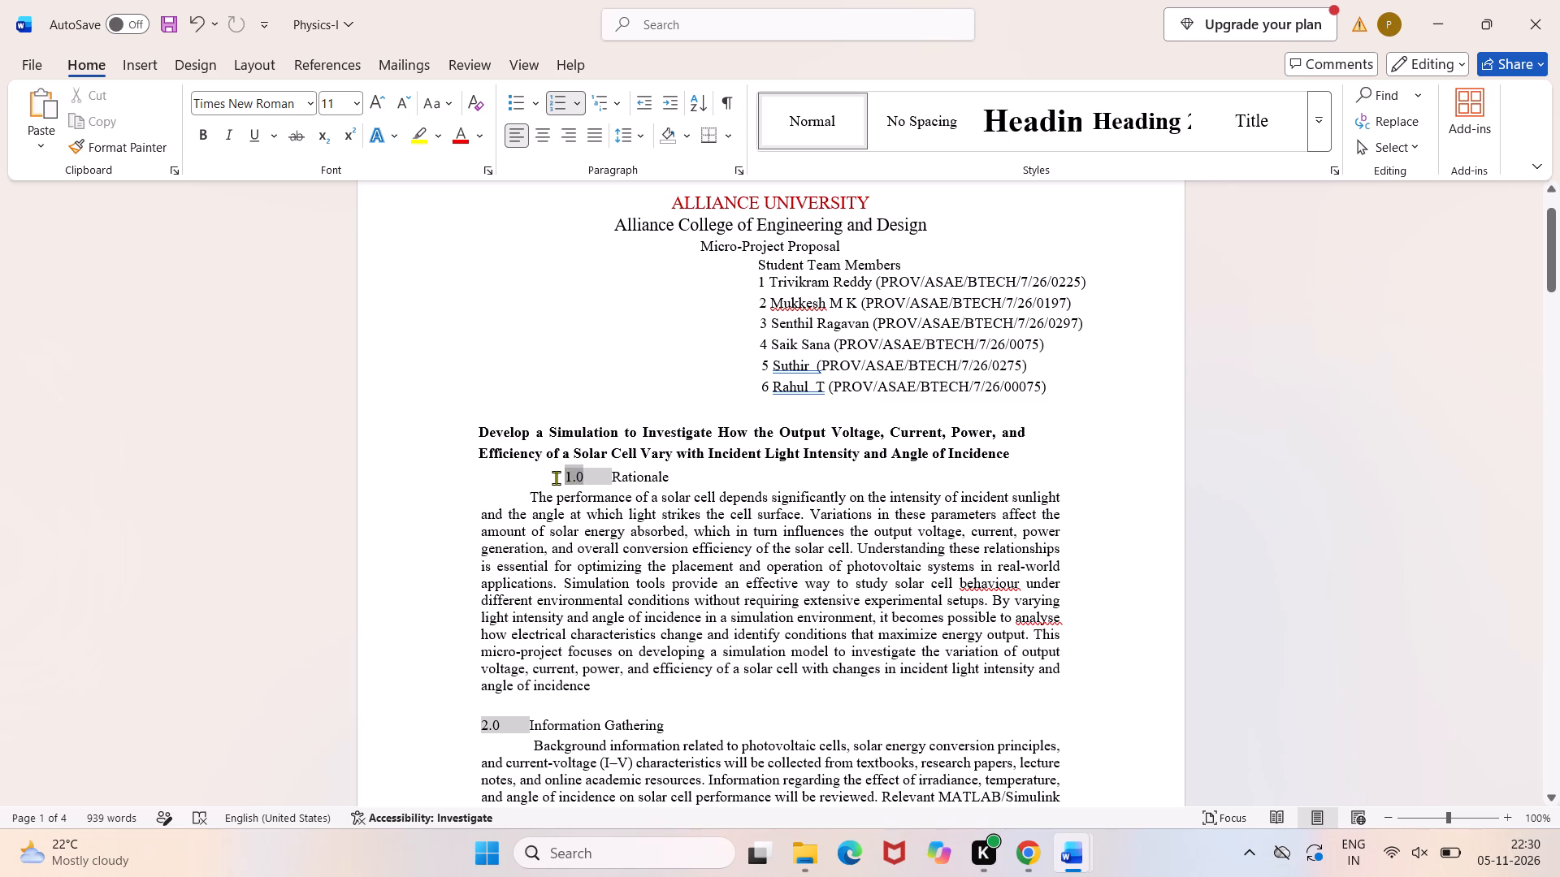
{"action": "left_click_drag", "start_coordinate": [556, 477], "coordinate": [482, 492]}
{"action": "left_click", "coordinate": [563, 472]}
{"action": "left_click_drag", "start_coordinate": [564, 478], "coordinate": [420, 509]}
{"action": "left_click", "coordinate": [588, 316]}
{"action": "left_click", "coordinate": [730, 463]}
{"action": "left_click", "coordinate": [604, 471]}
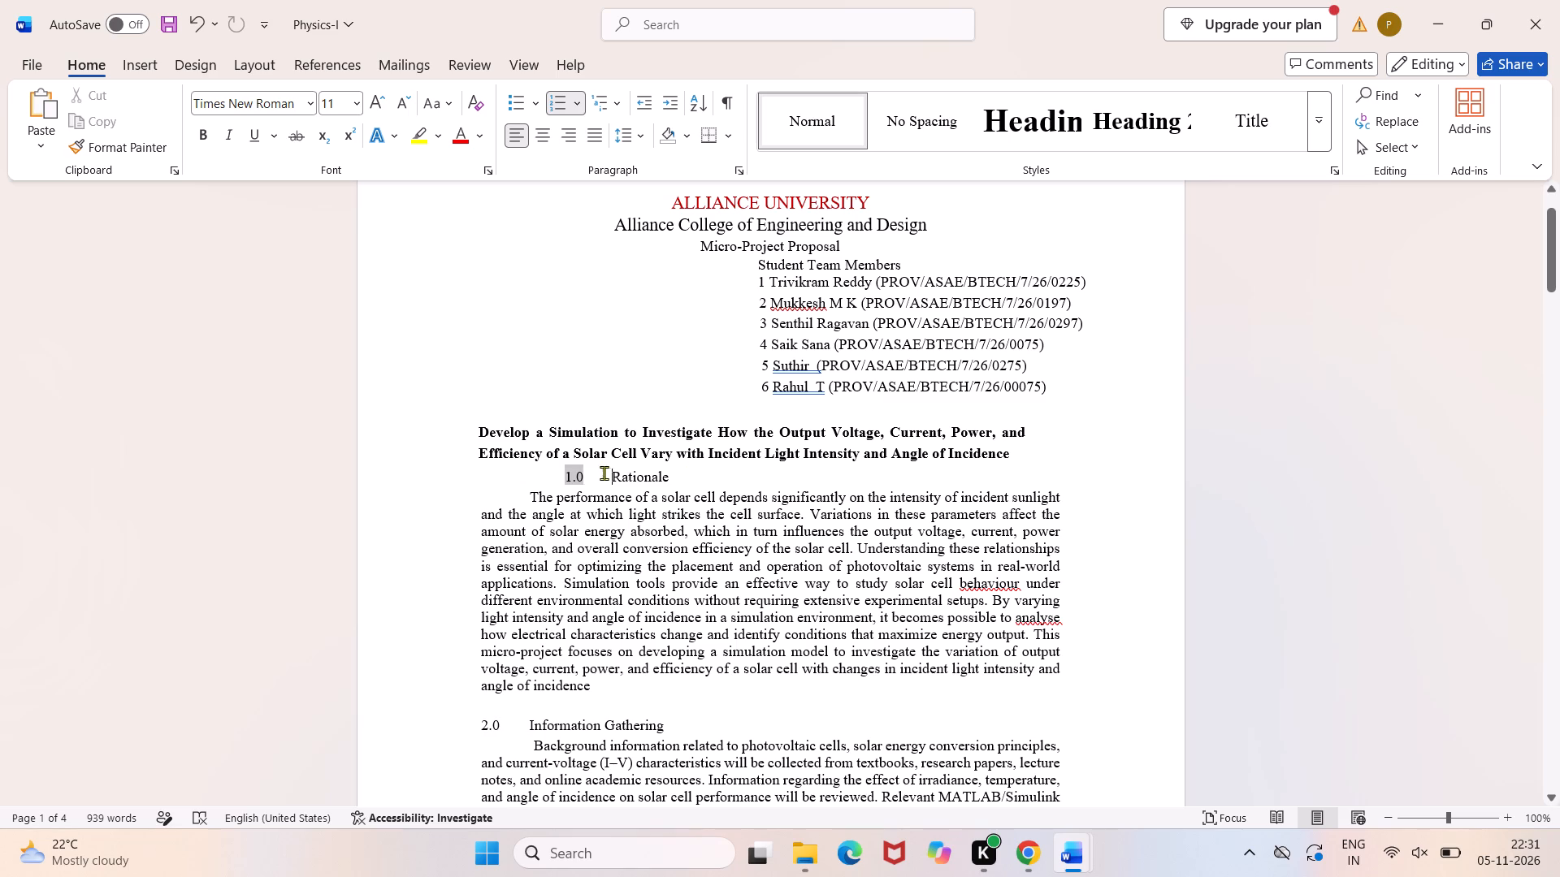
{"action": "left_click", "coordinate": [569, 477]}
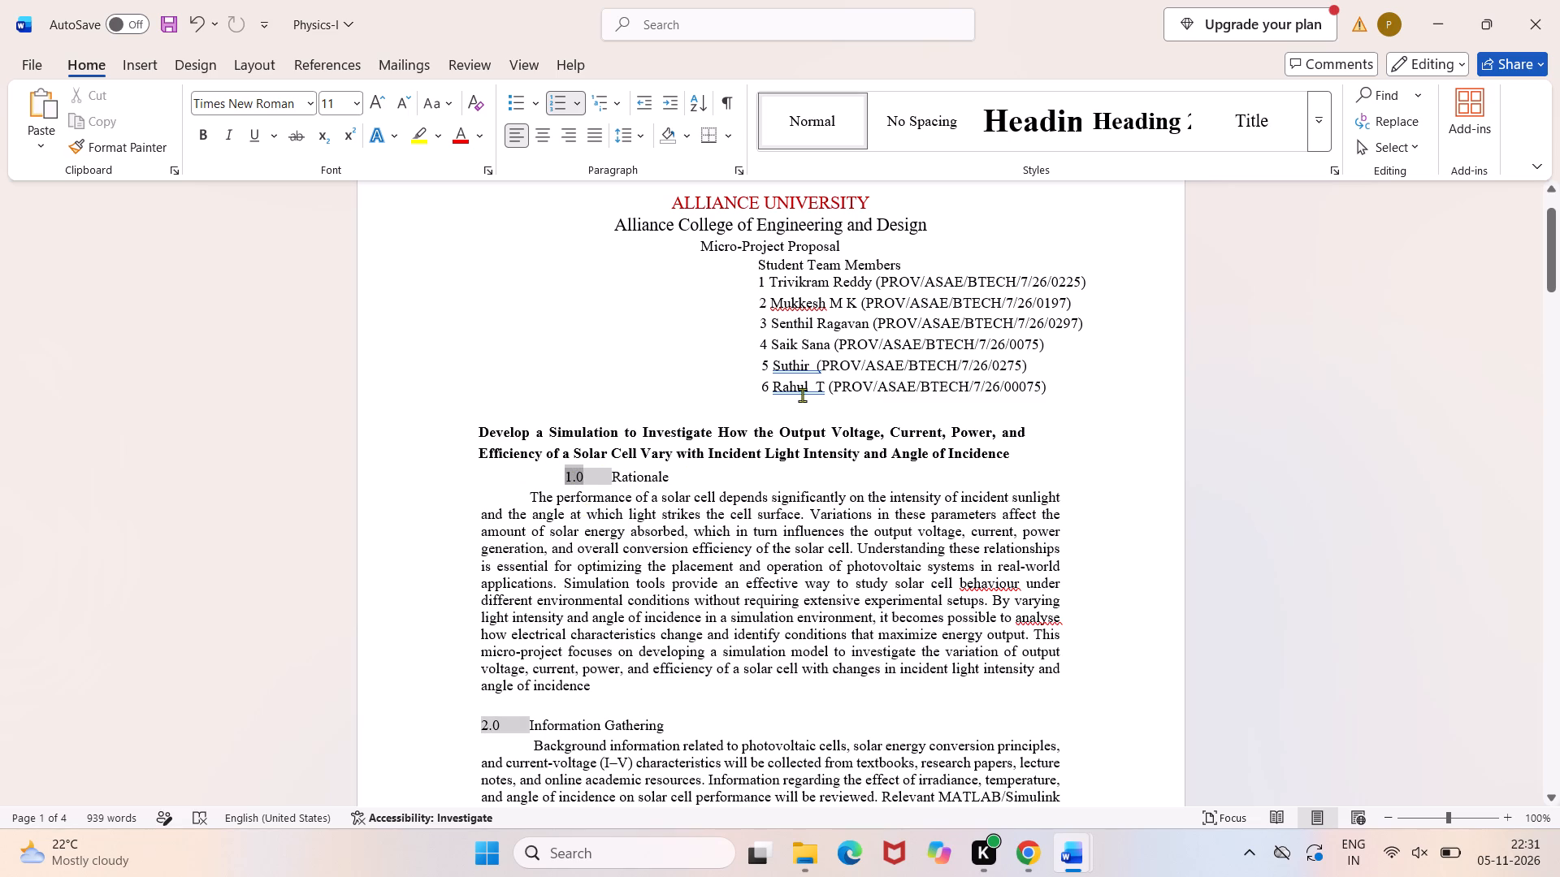
{"action": "left_click", "coordinate": [715, 379]}
{"action": "left_click", "coordinate": [561, 477]}
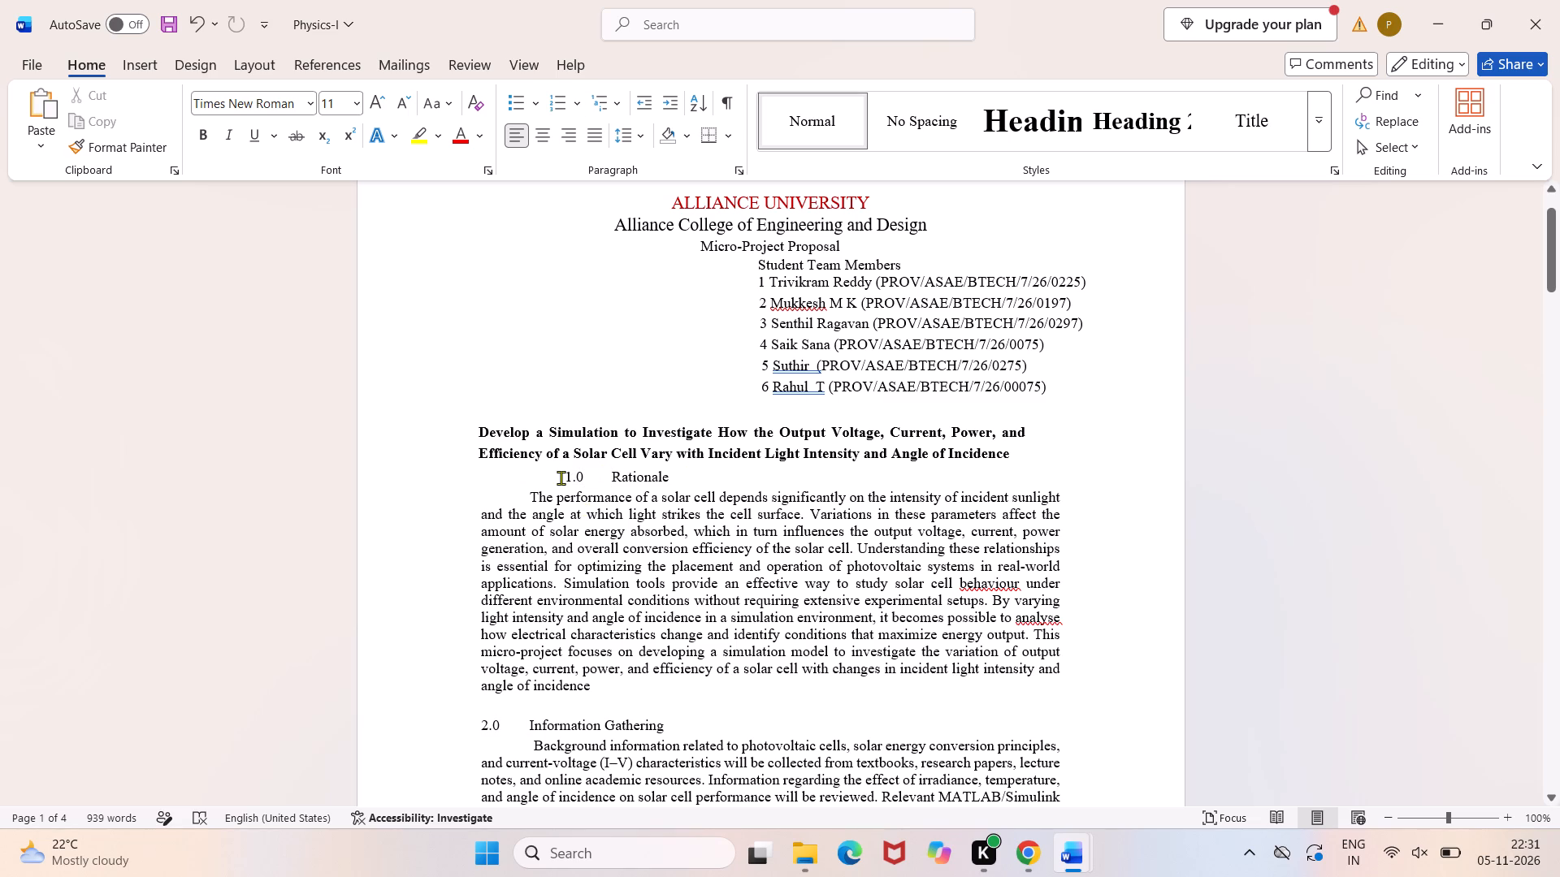
{"action": "left_click", "coordinate": [569, 477]}
{"action": "left_click_drag", "start_coordinate": [574, 470], "coordinate": [449, 479]}
{"action": "left_click", "coordinate": [449, 479]}
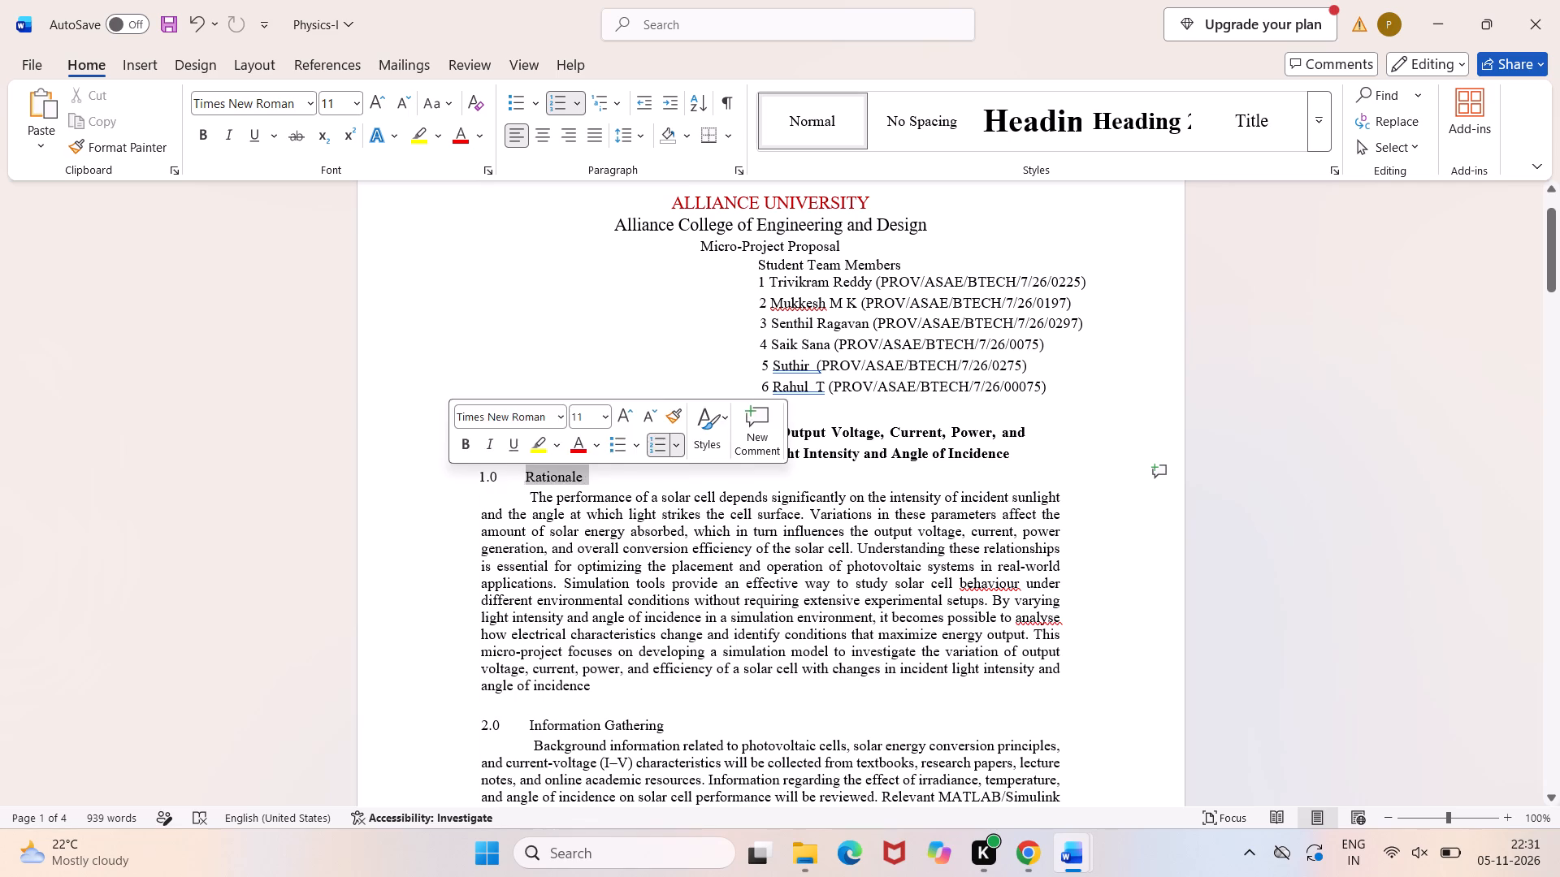
{"action": "left_click", "coordinate": [496, 341]}
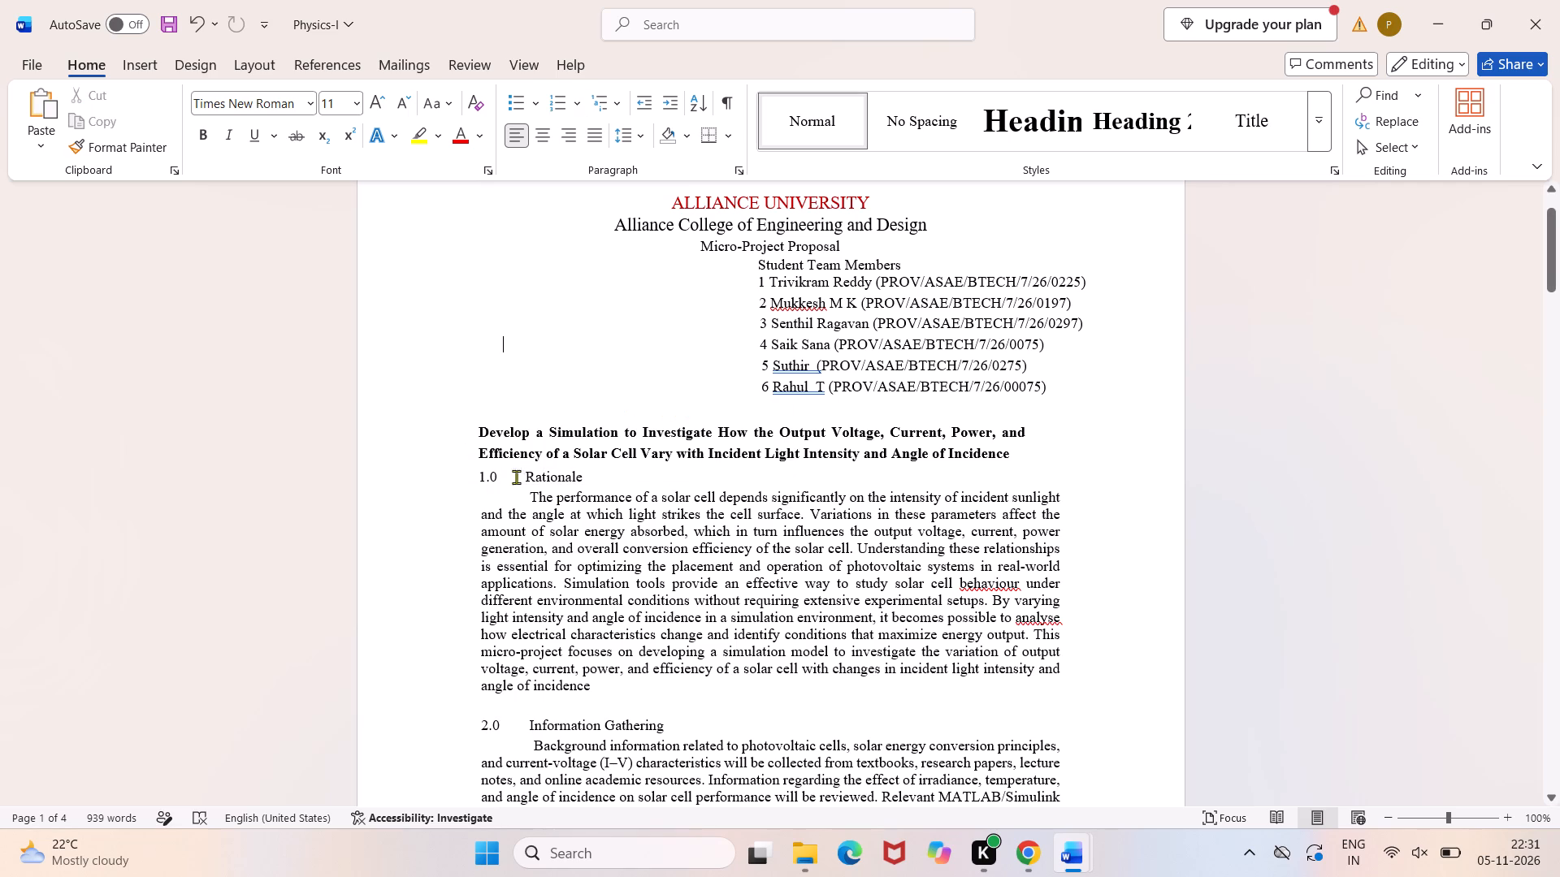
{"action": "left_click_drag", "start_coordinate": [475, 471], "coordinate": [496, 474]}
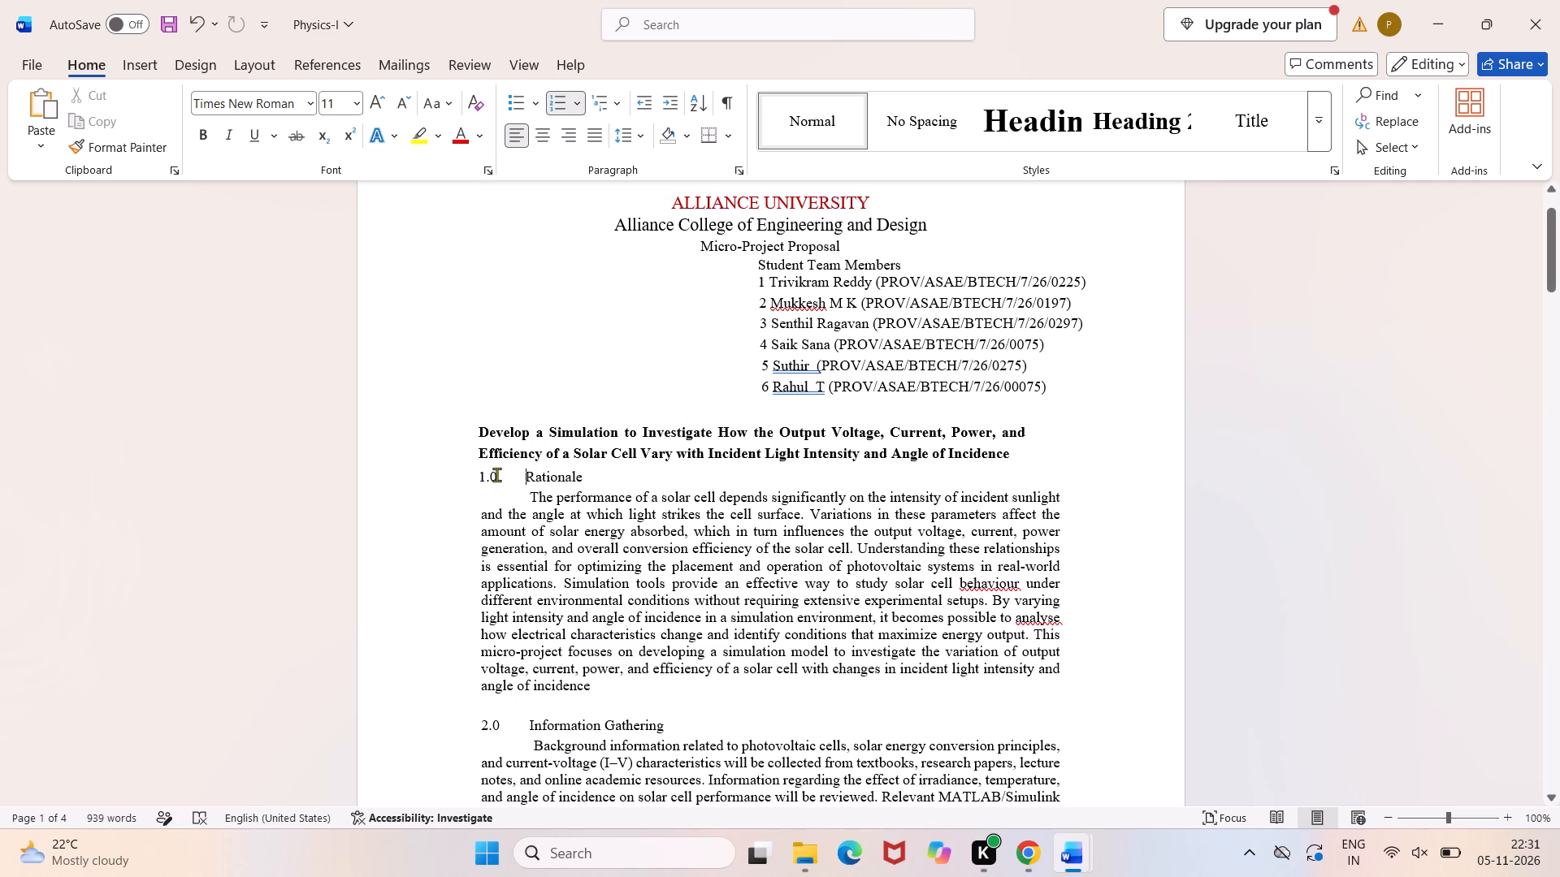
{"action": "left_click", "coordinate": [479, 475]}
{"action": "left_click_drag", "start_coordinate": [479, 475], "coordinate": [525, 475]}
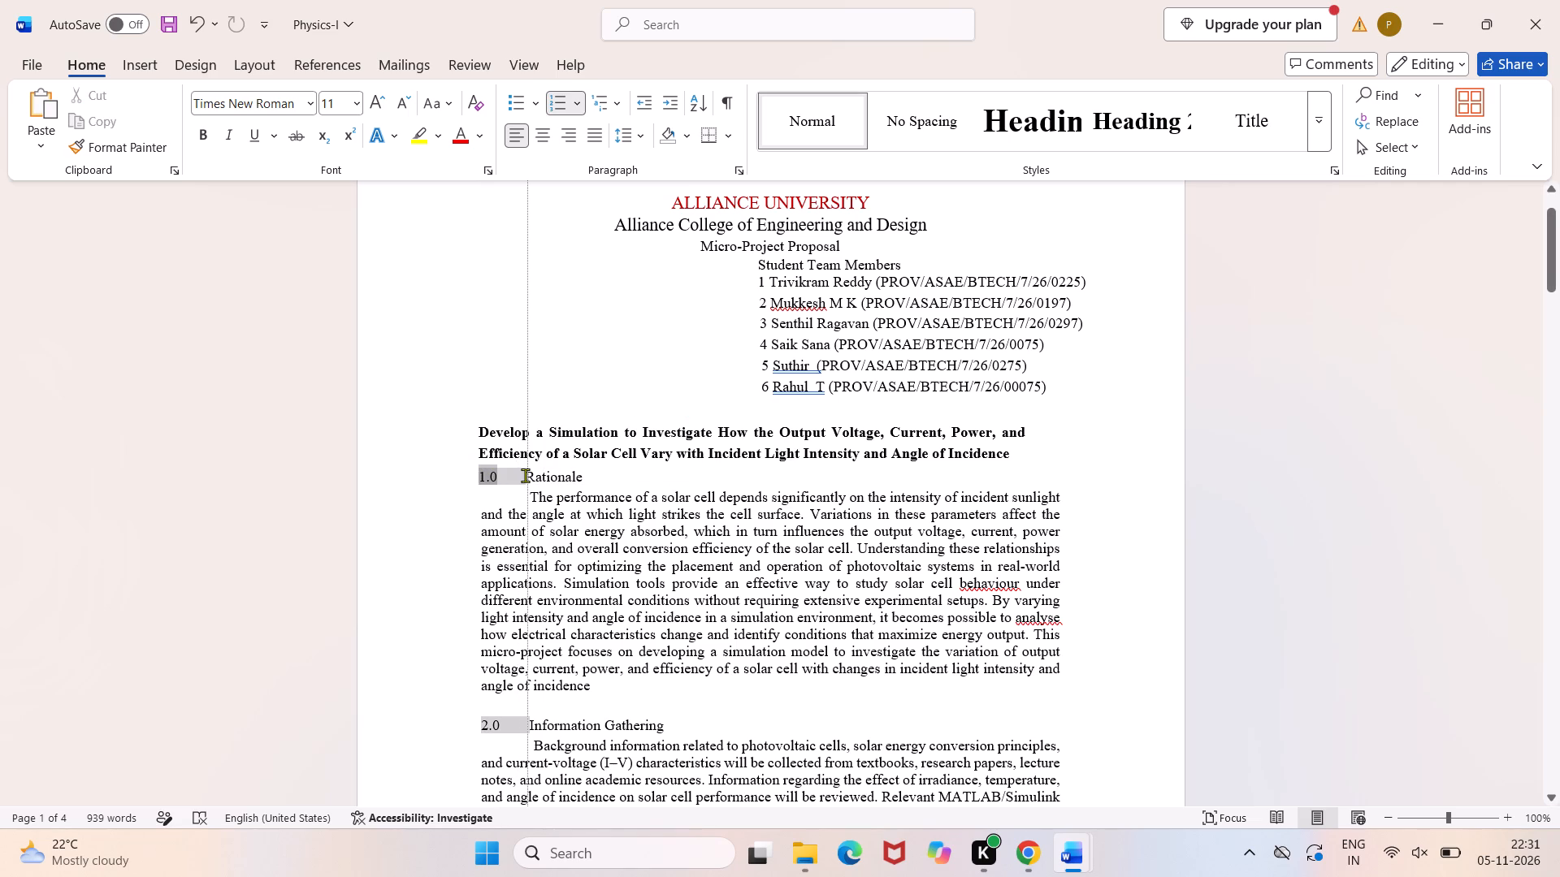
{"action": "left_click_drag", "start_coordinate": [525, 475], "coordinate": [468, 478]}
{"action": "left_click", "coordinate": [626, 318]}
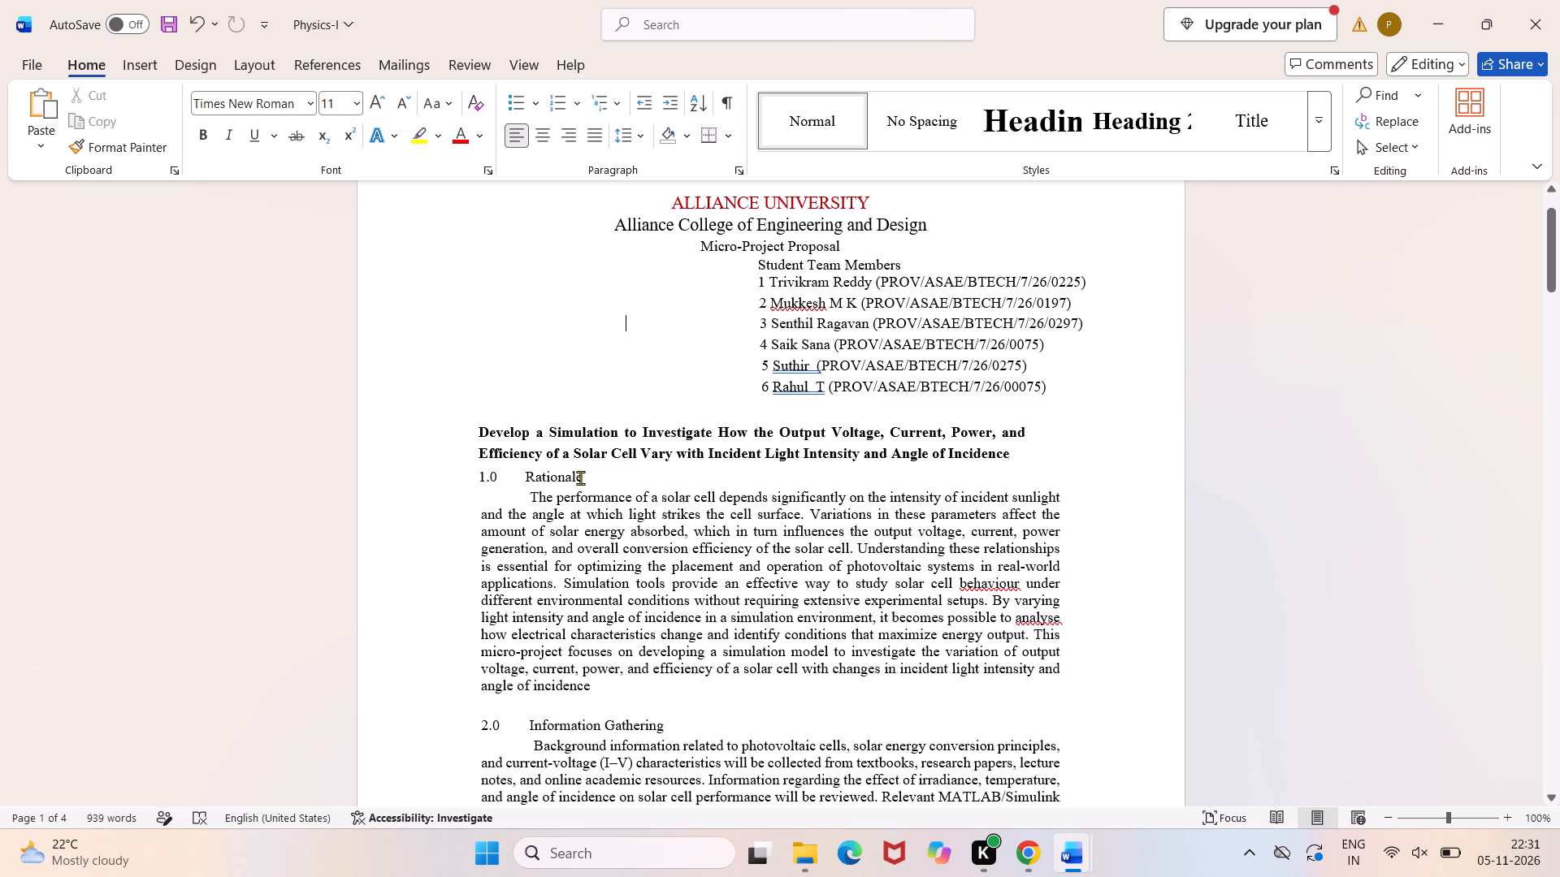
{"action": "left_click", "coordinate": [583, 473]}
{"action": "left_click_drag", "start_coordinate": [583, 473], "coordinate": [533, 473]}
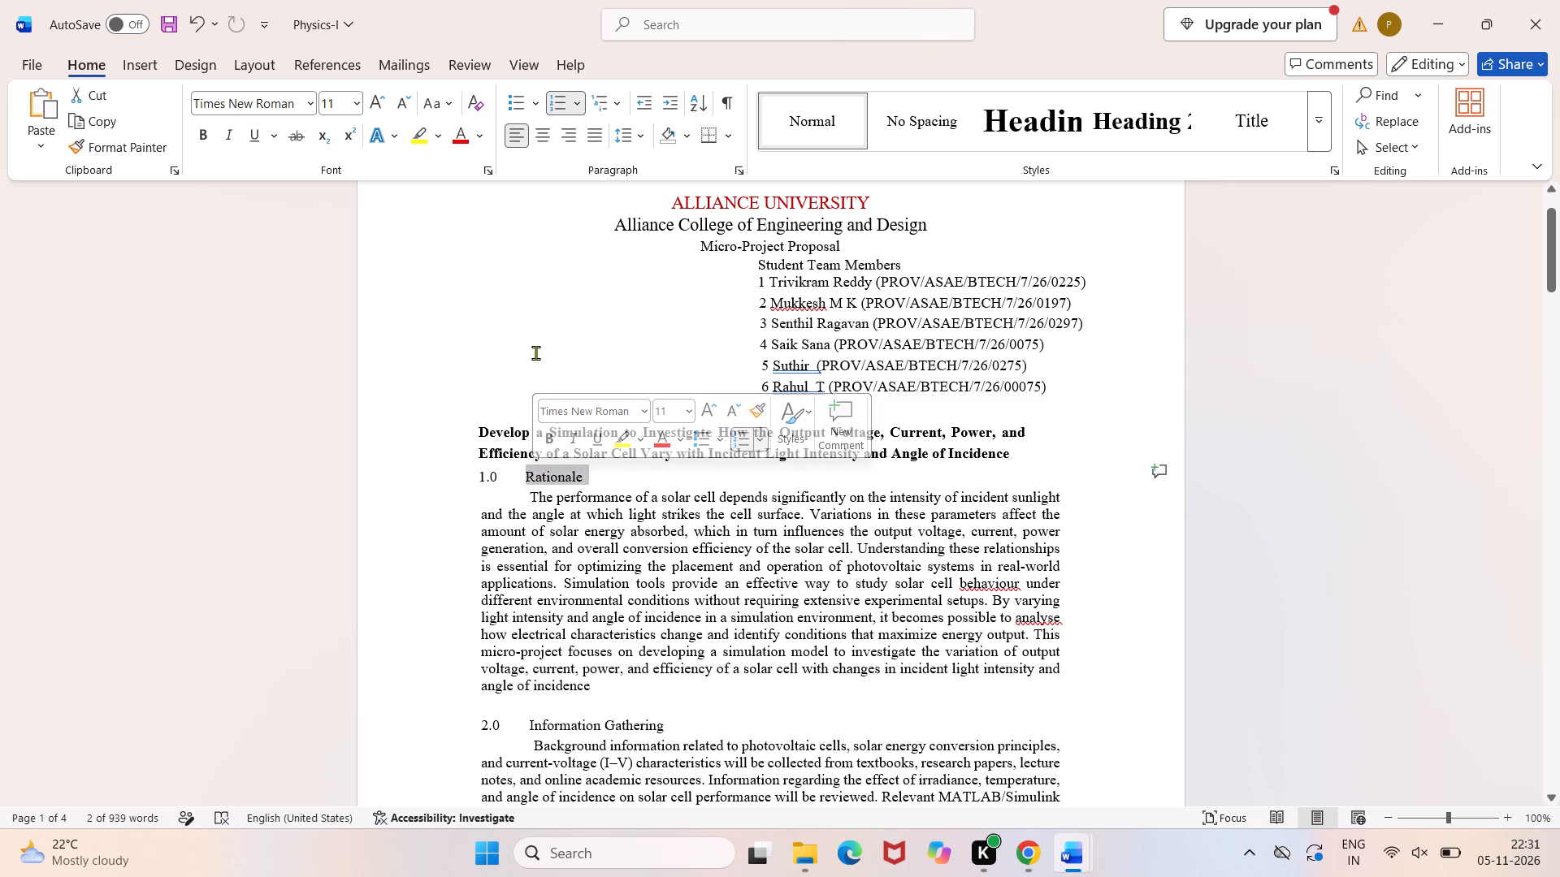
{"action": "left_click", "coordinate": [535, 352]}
Replace the automatic 1.0 numbering of the Rationale heading with a plain "1" and a space at the text margin.
{"action": "left_click", "coordinate": [523, 476]}
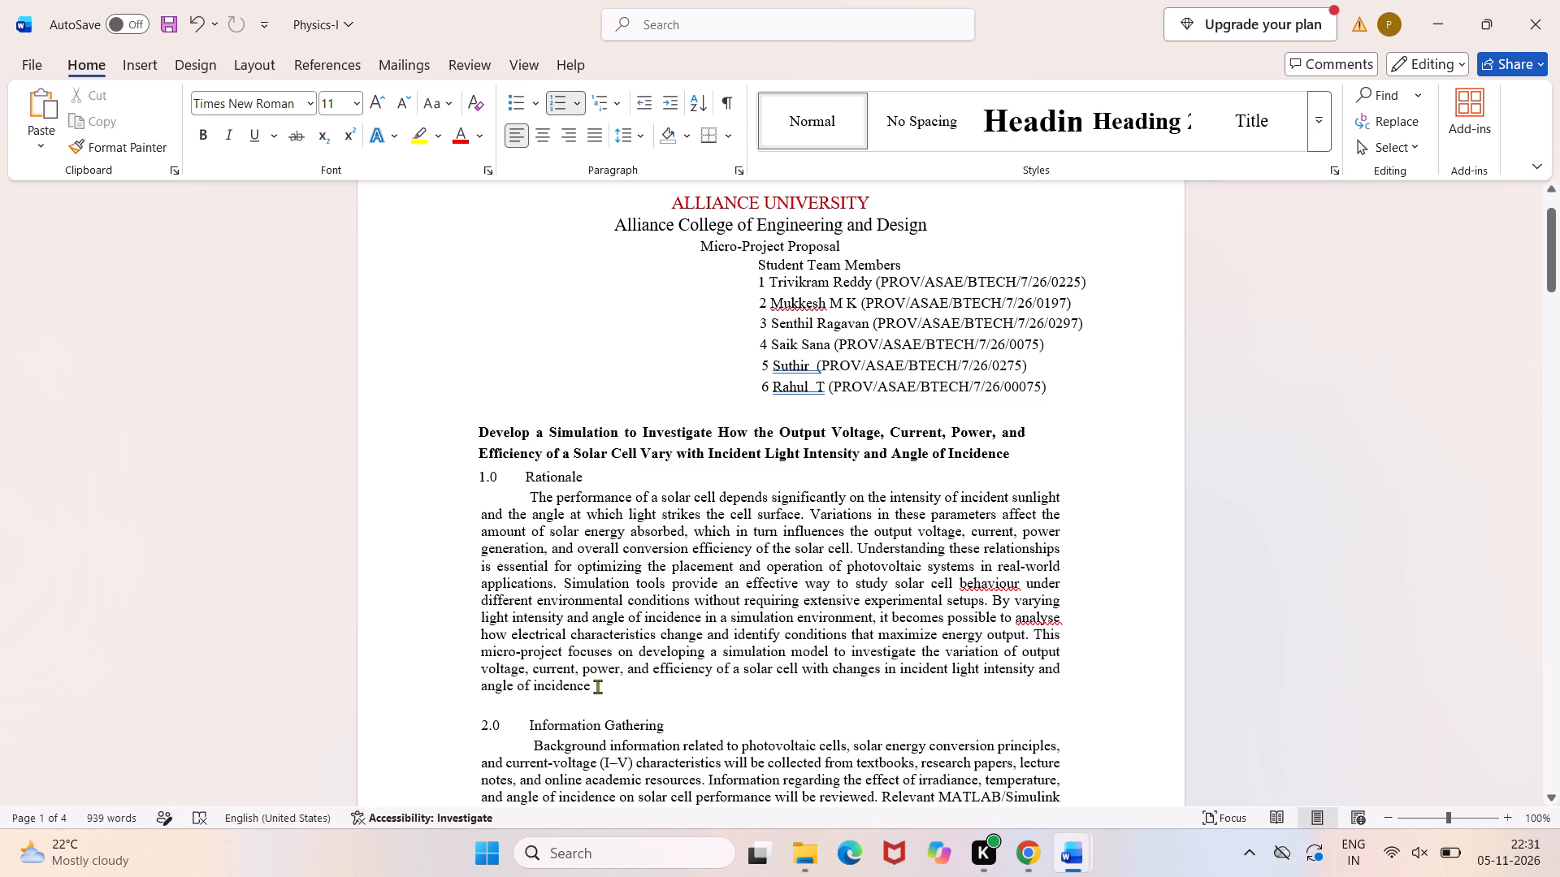
{"action": "key", "text": "BackSpace"}
{"action": "key", "text": "BackSpace"}
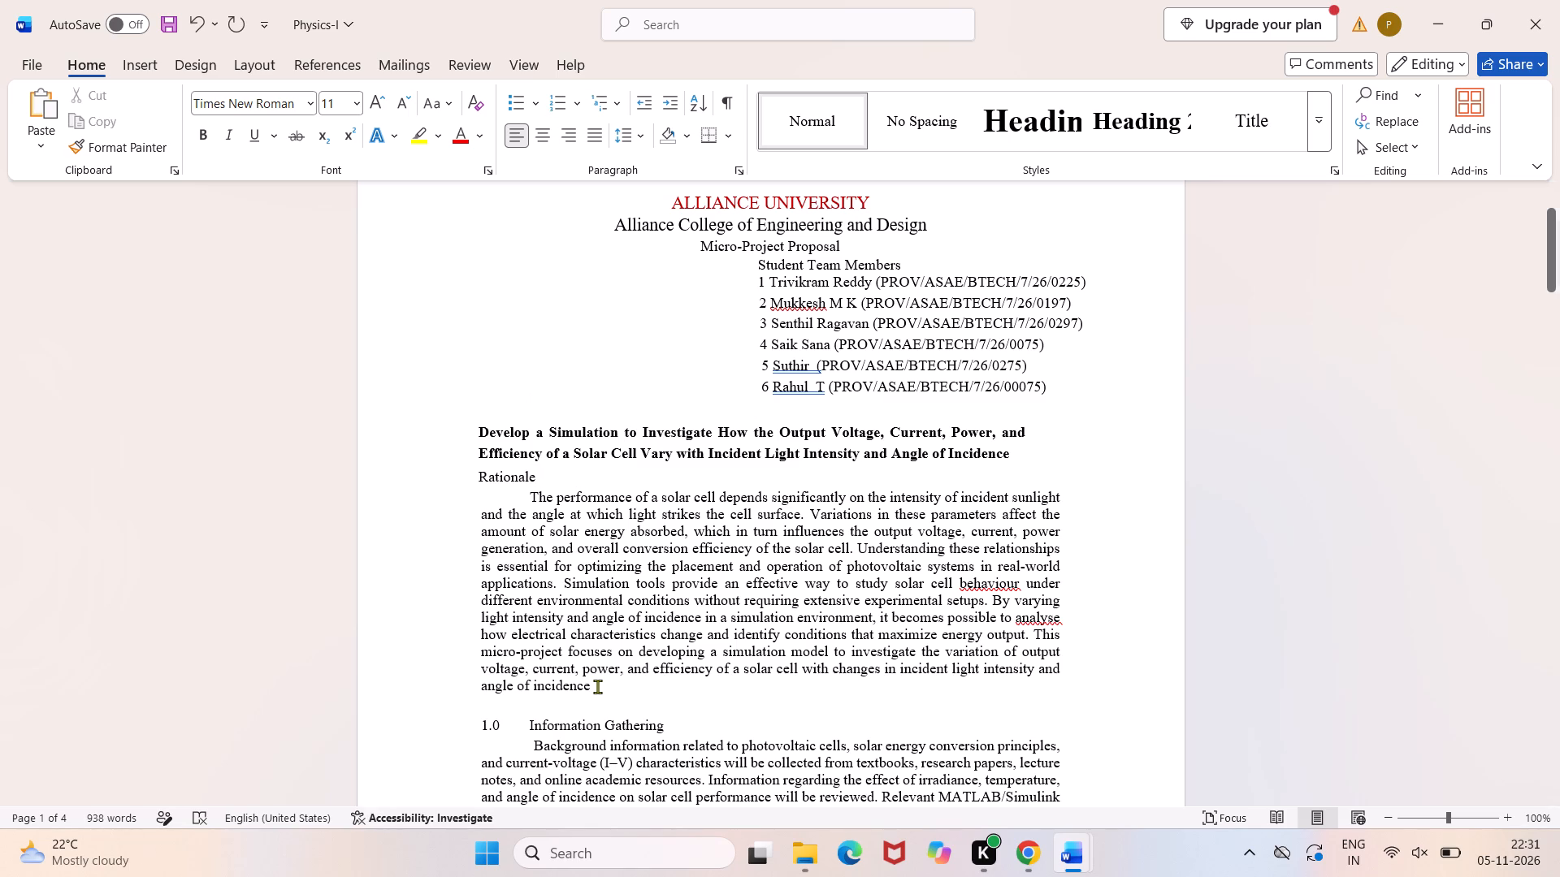
{"action": "key", "text": "1"}
{"action": "key", "text": "space"}
Replace the wide first-line indent of the Rationale paragraph with three spaces.
{"action": "left_click", "coordinate": [531, 496]}
{"action": "key", "text": "BackSpace"}
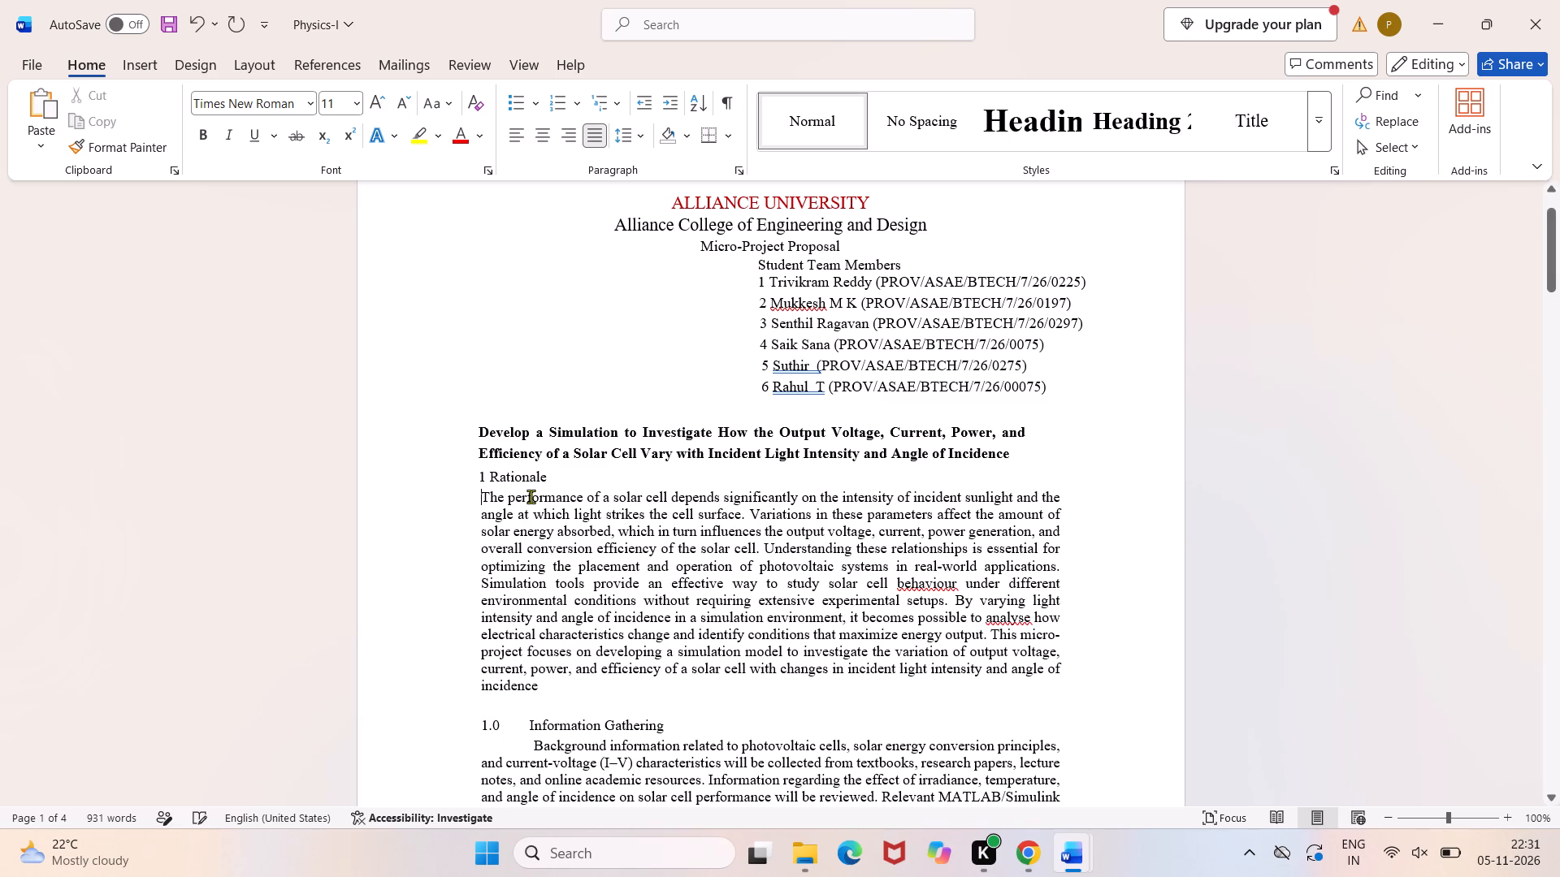
{"action": "key", "text": "space"}
{"action": "key", "text": "space"}
{"action": "key", "text": "space"}
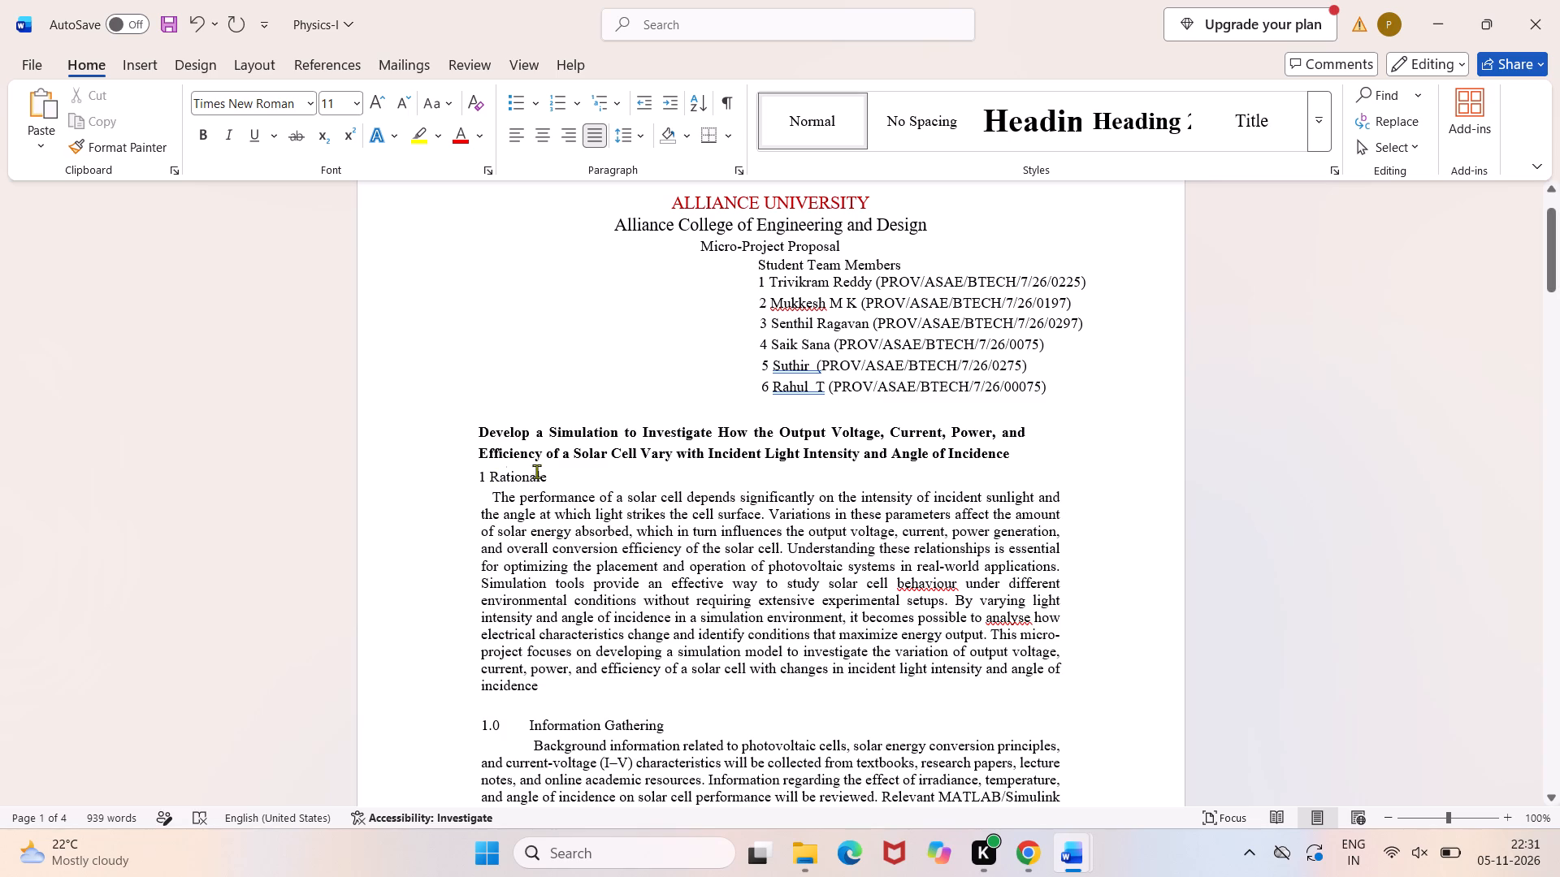
Make the "1 Rationale" heading bold.
{"action": "left_click_drag", "start_coordinate": [550, 476], "coordinate": [506, 475]}
{"action": "left_click_drag", "start_coordinate": [506, 475], "coordinate": [472, 474]}
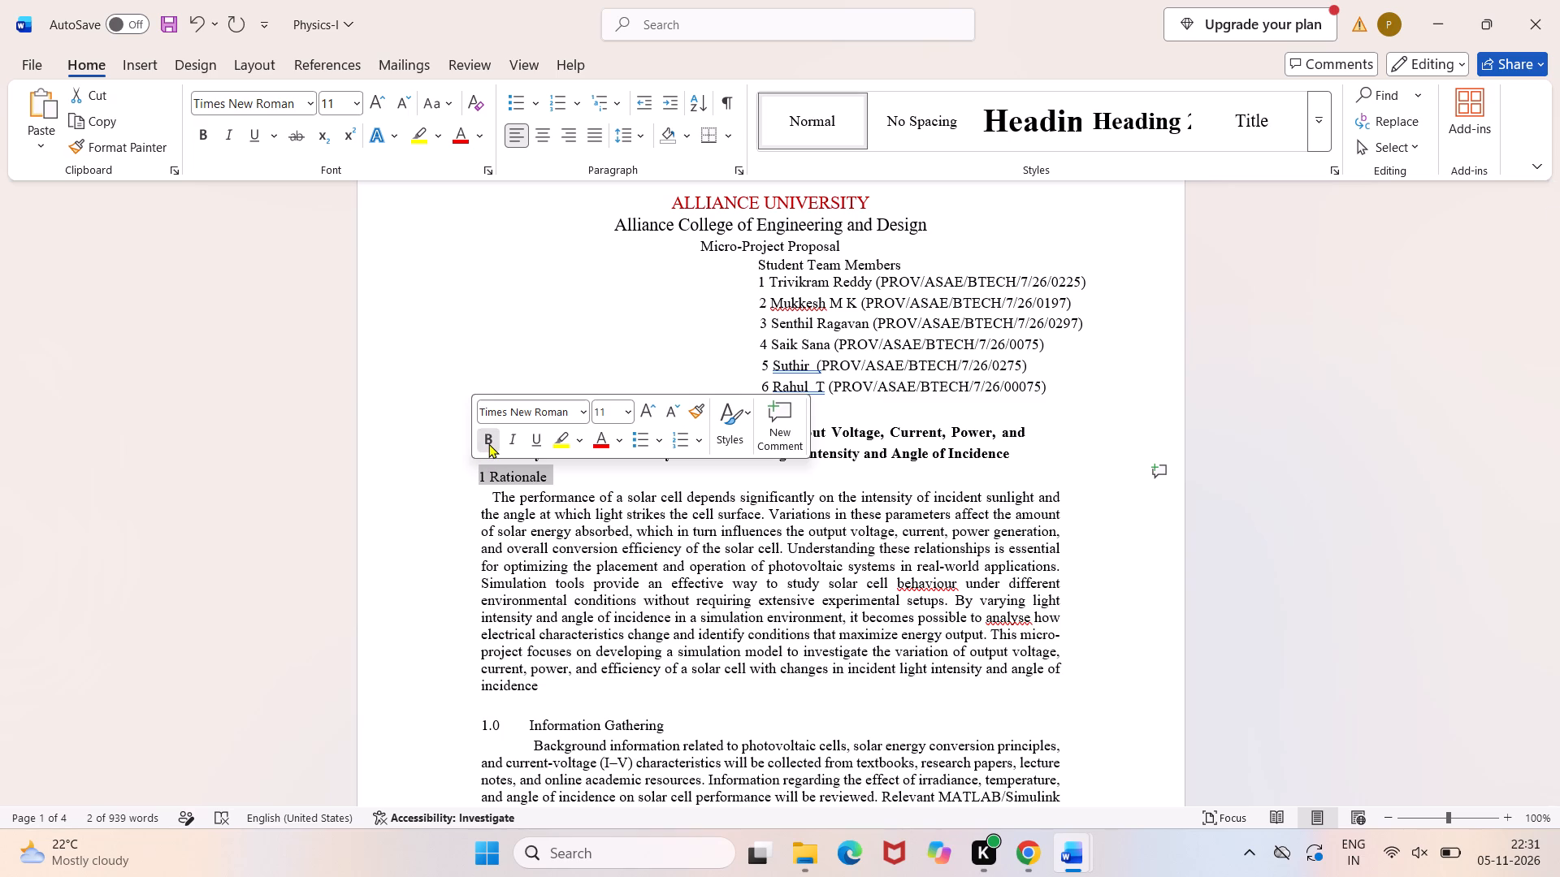
{"action": "left_click", "coordinate": [488, 443]}
Add a period after the number so the heading reads "1. Rationale".
{"action": "scroll", "coordinate": [488, 443], "scroll_direction": "down", "scroll_amount": 2}
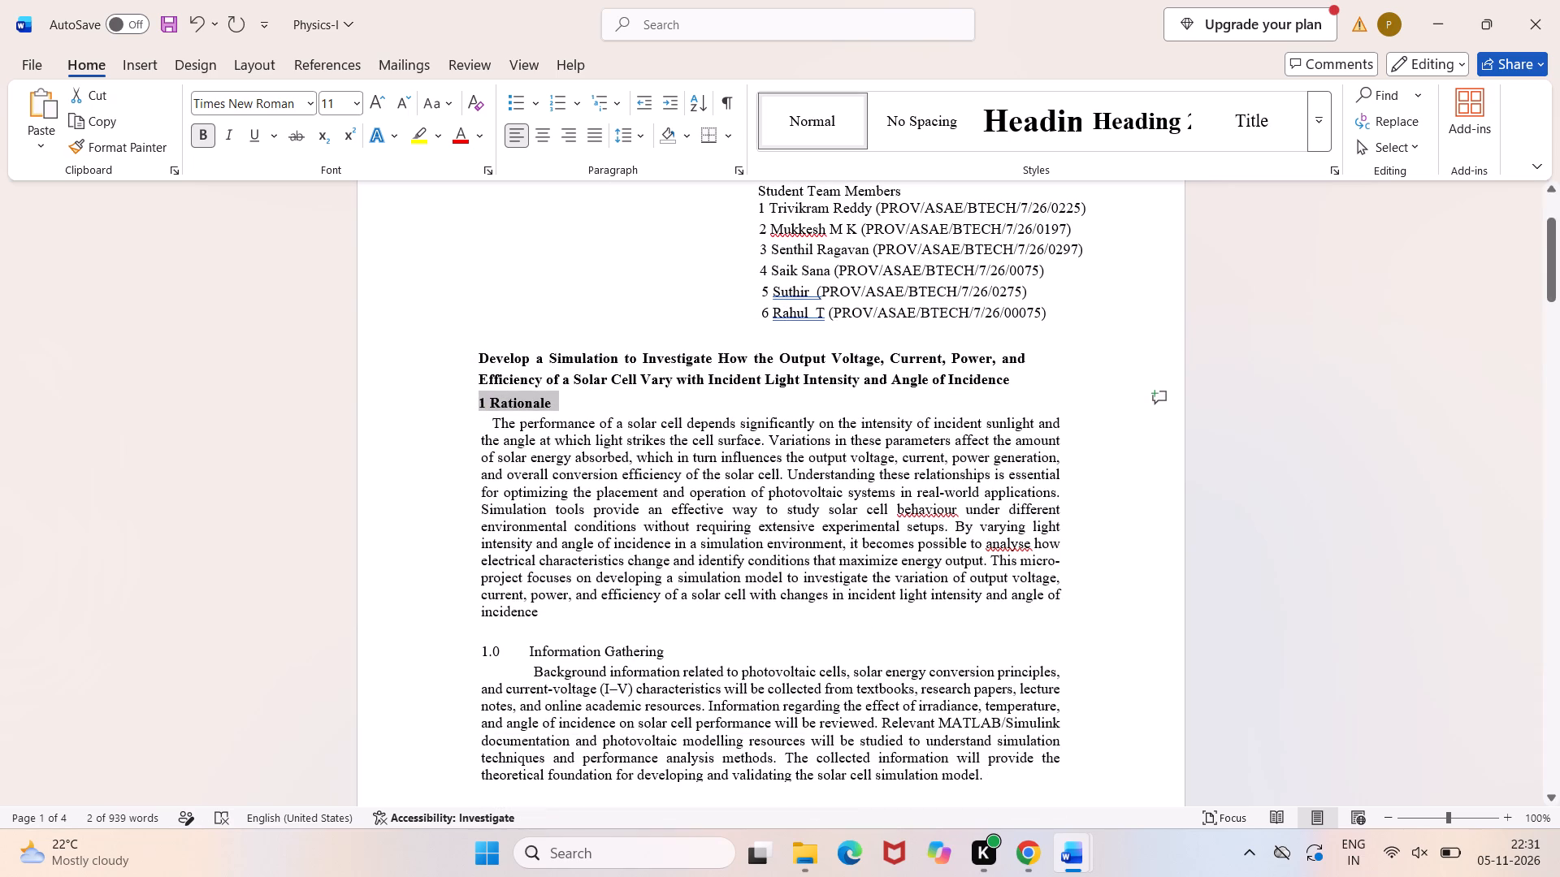
{"action": "left_click_drag", "start_coordinate": [478, 400], "coordinate": [396, 419]}
{"action": "left_click", "coordinate": [396, 419]}
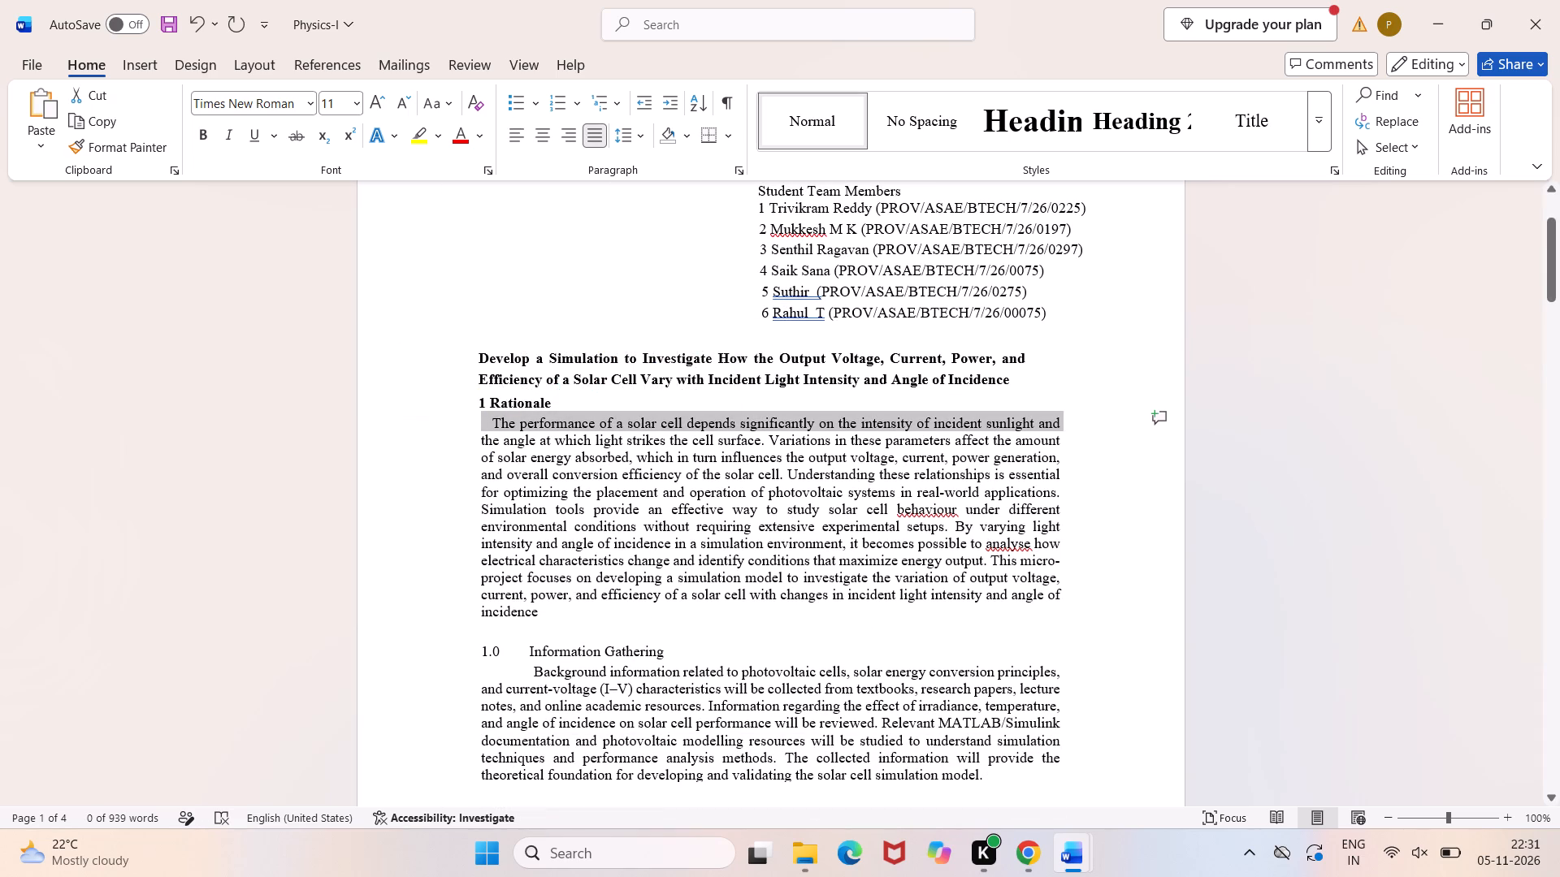
{"action": "left_click", "coordinate": [387, 351]}
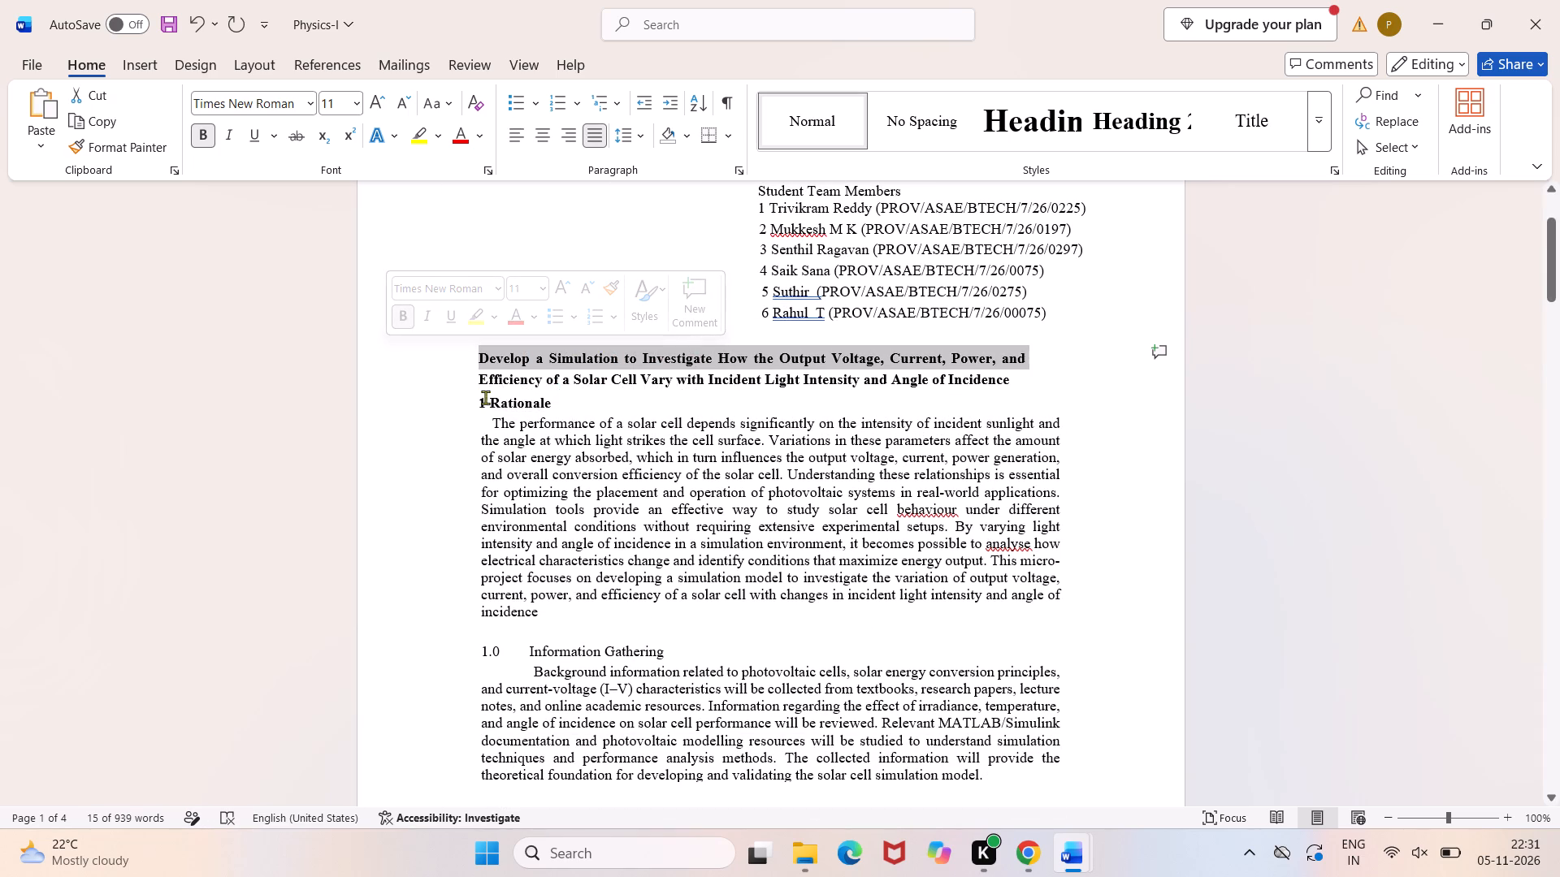
{"action": "left_click", "coordinate": [487, 400]}
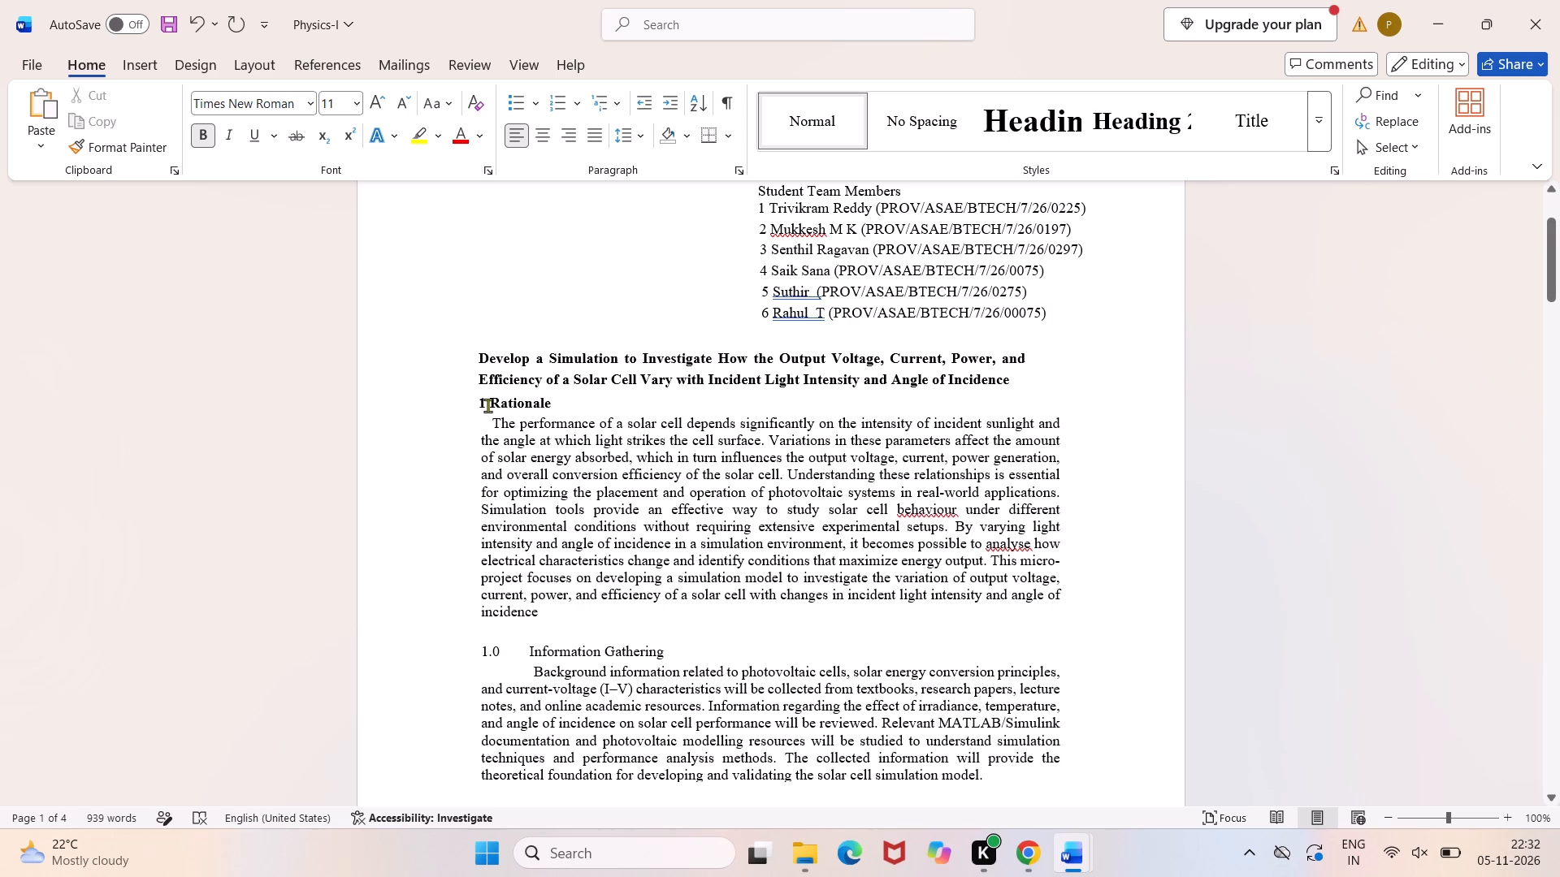
{"action": "key", "text": "period"}
Replace the automatic numbering of the Information Gathering heading with a plain "2." and a space at the text margin.
{"action": "scroll", "coordinate": [532, 617], "scroll_direction": "down", "scroll_amount": 1}
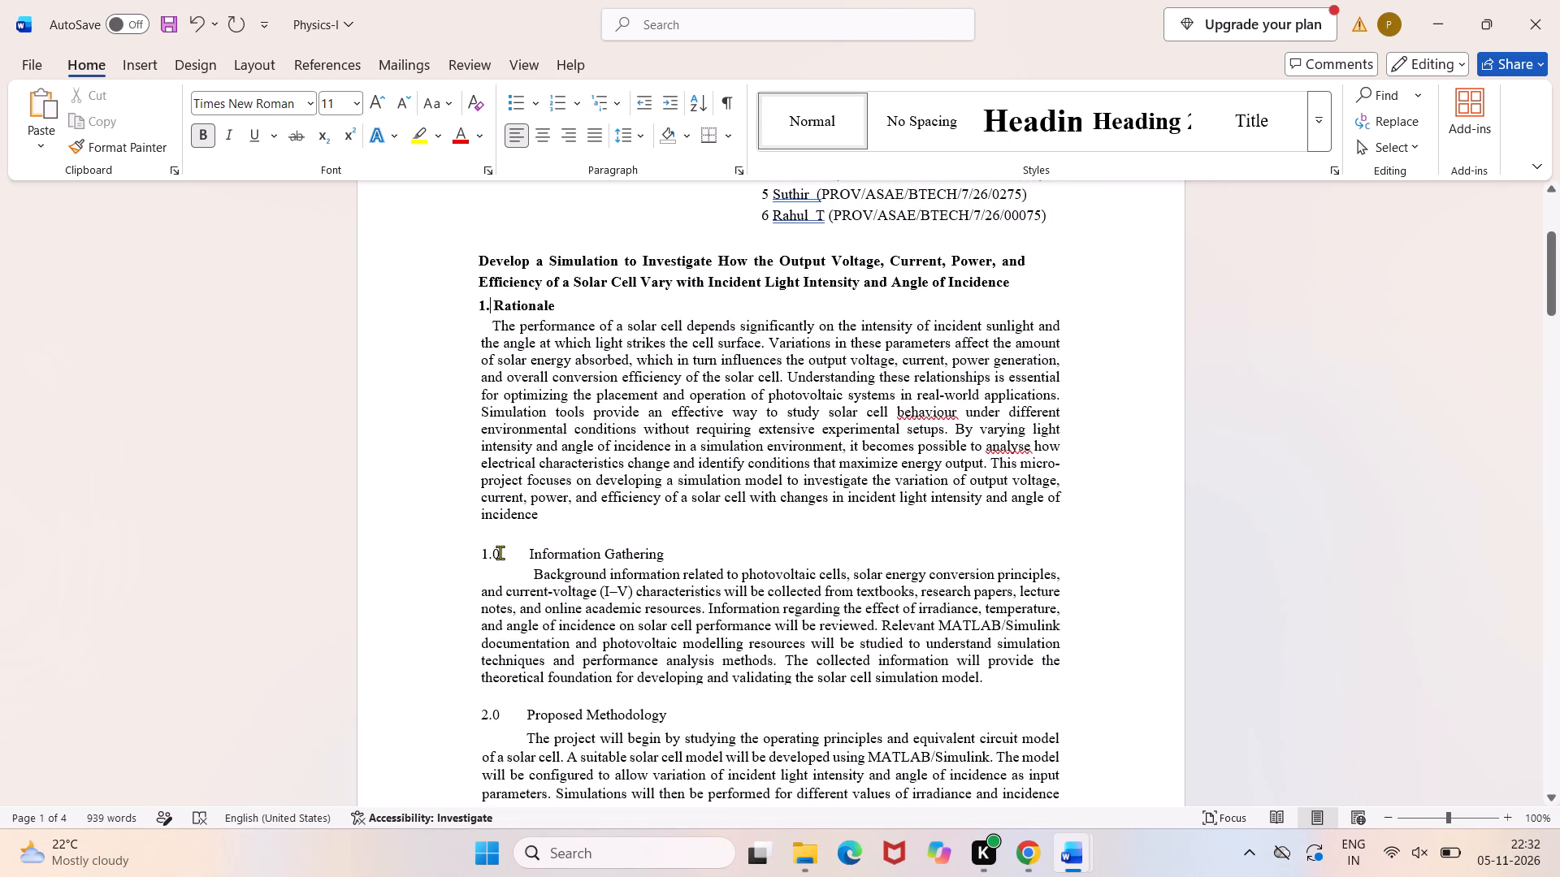
{"action": "left_click", "coordinate": [500, 552]}
{"action": "key", "text": "BackSpace"}
{"action": "key", "text": "BackSpace"}
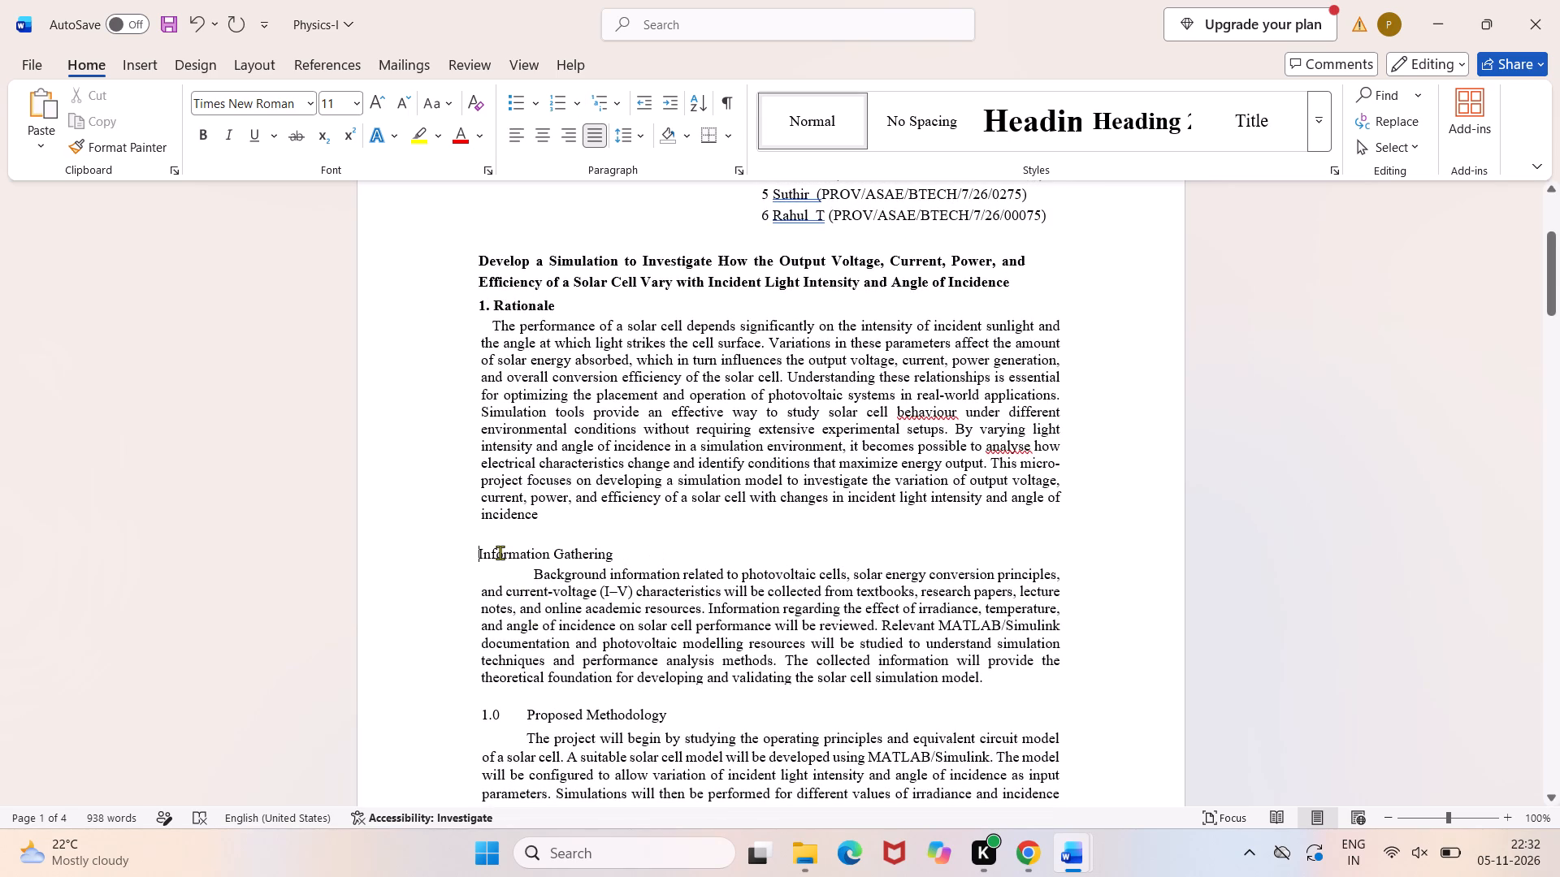
{"action": "key", "text": "2"}
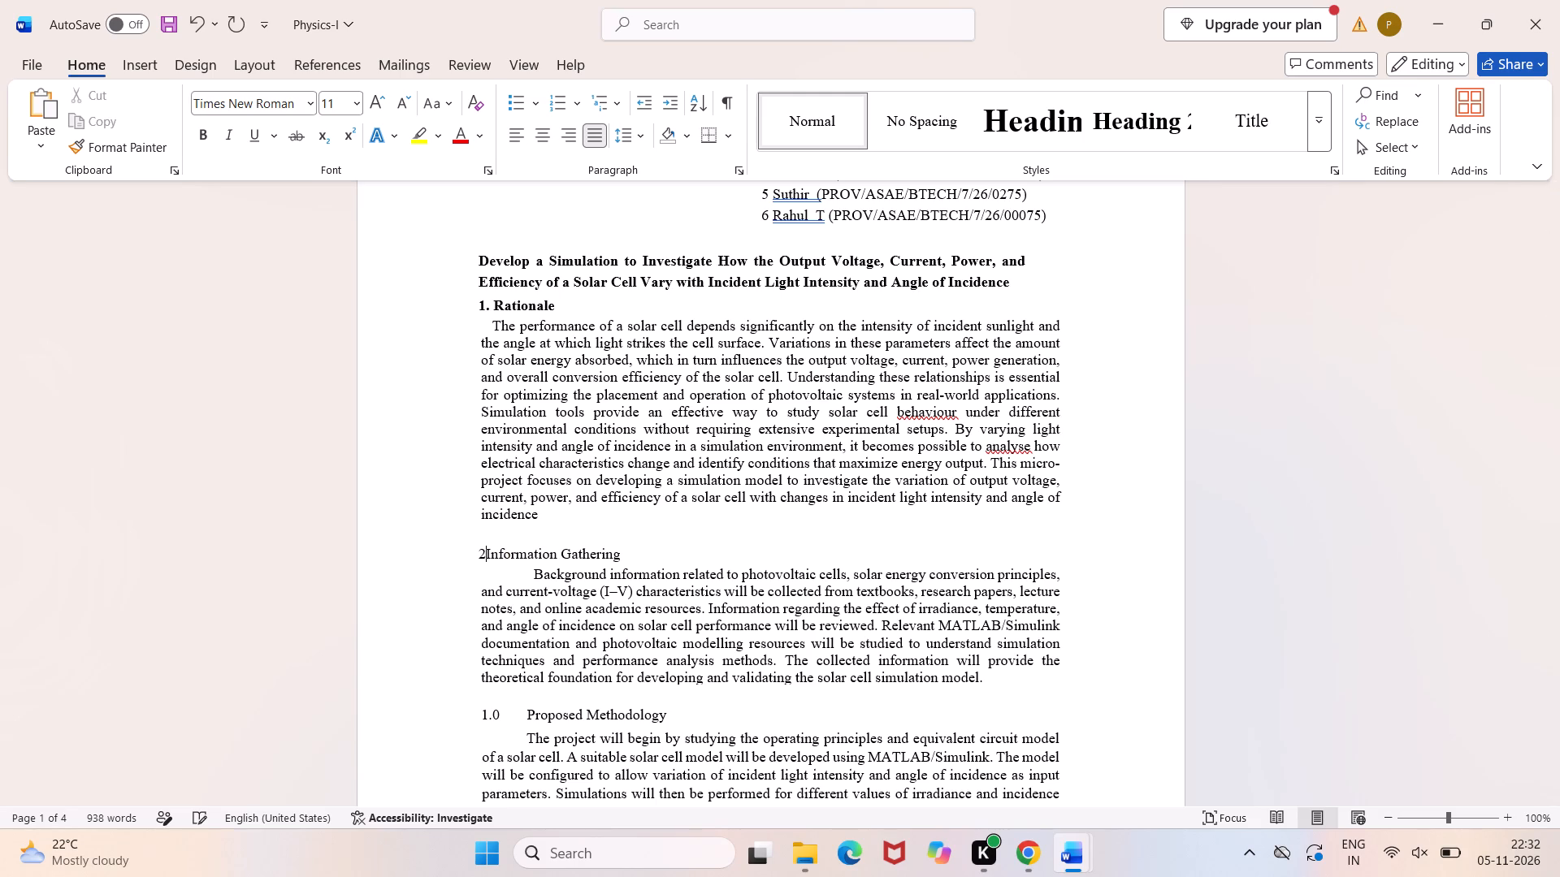
{"action": "type", "text": "."}
{"action": "key", "text": "space"}
Replace the wide first-line indent of the Information Gathering paragraph with three spaces, matching the Rationale paragraph.
{"action": "left_click", "coordinate": [536, 576]}
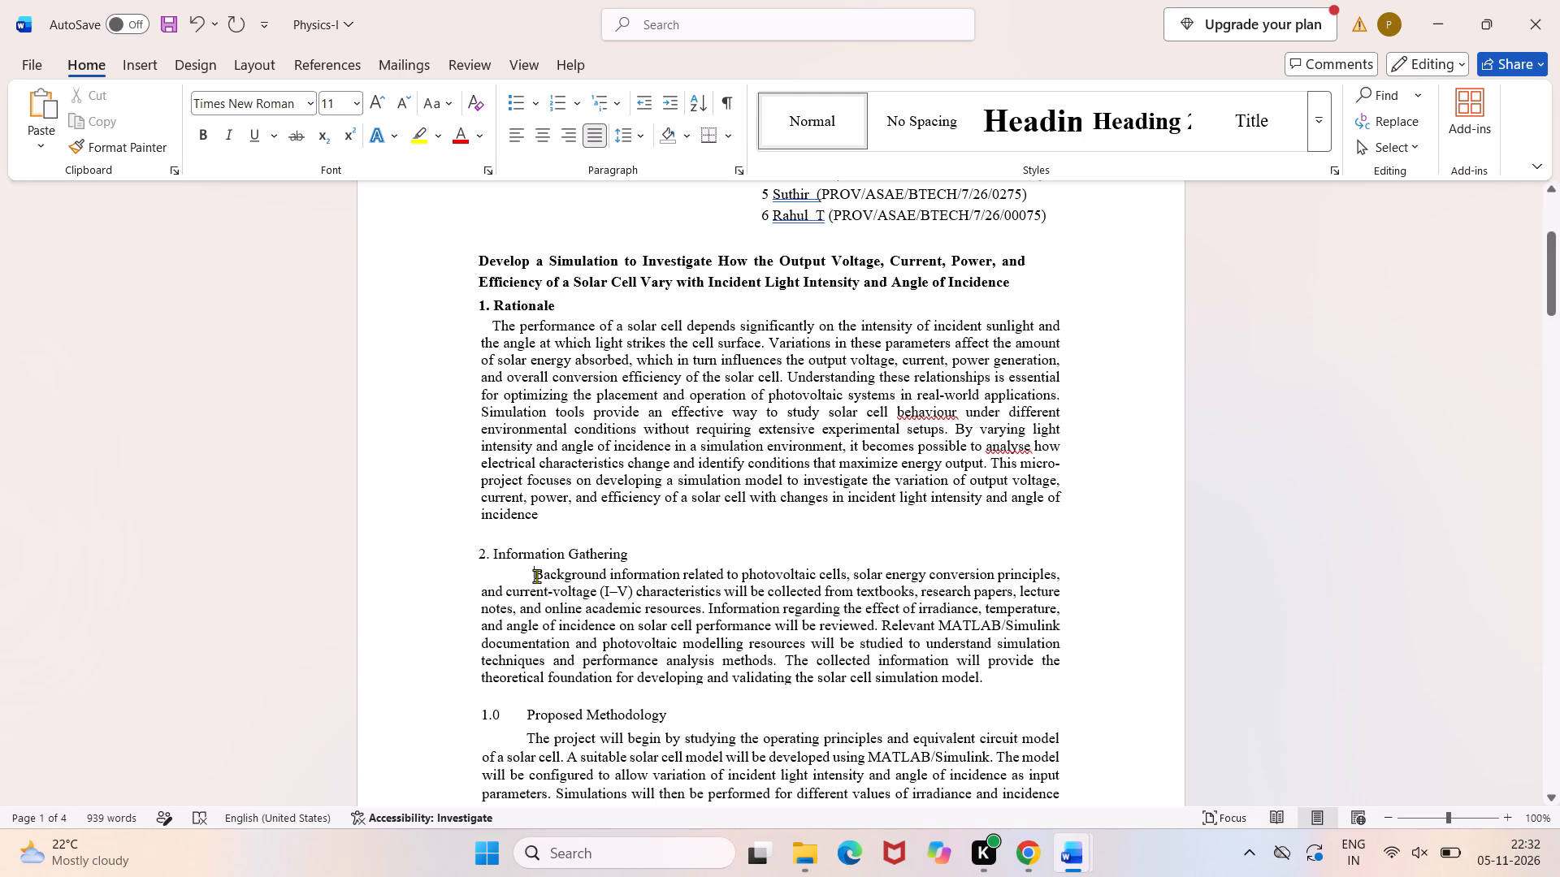
{"action": "key", "text": "BackSpace"}
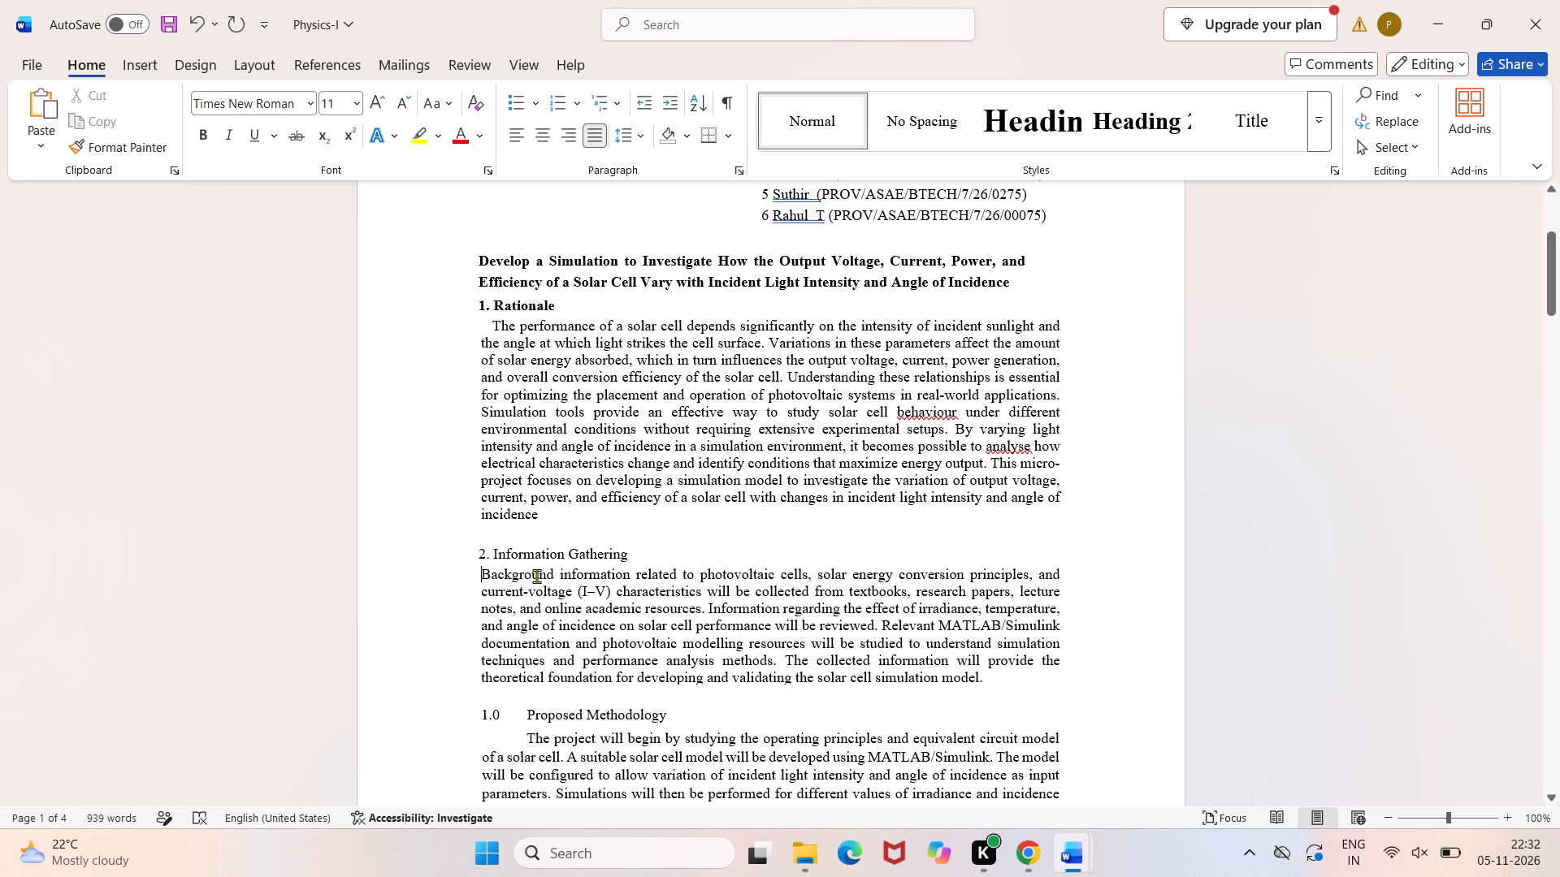
{"action": "key", "text": "space"}
{"action": "key", "text": "space"}
{"action": "key", "text": "space"}
{"action": "key", "text": "space"}
{"action": "key", "text": "space"}
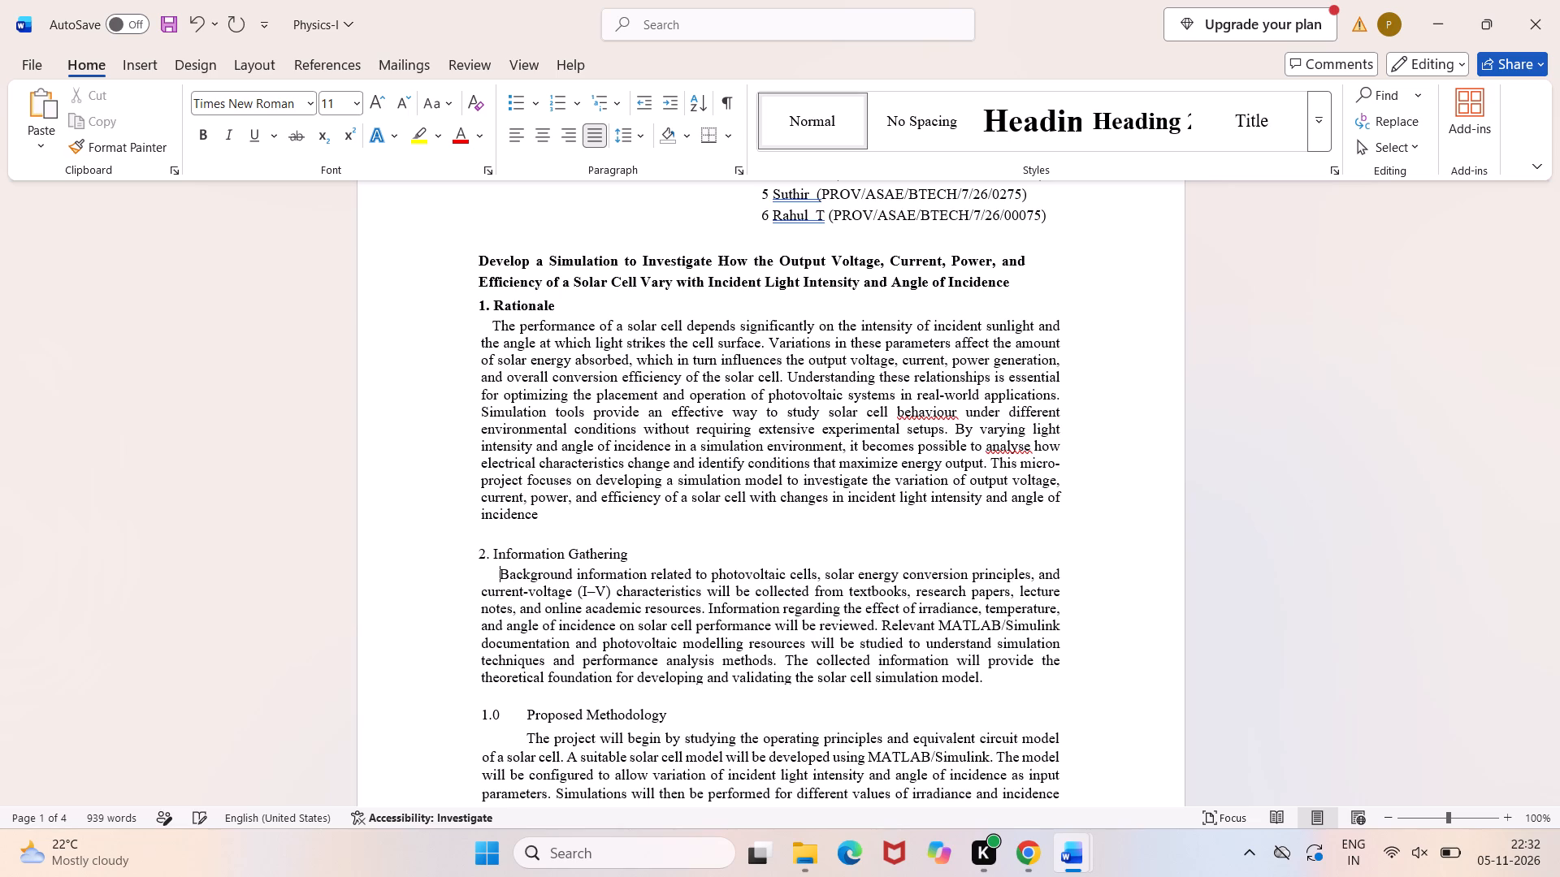
{"action": "key", "text": "space"}
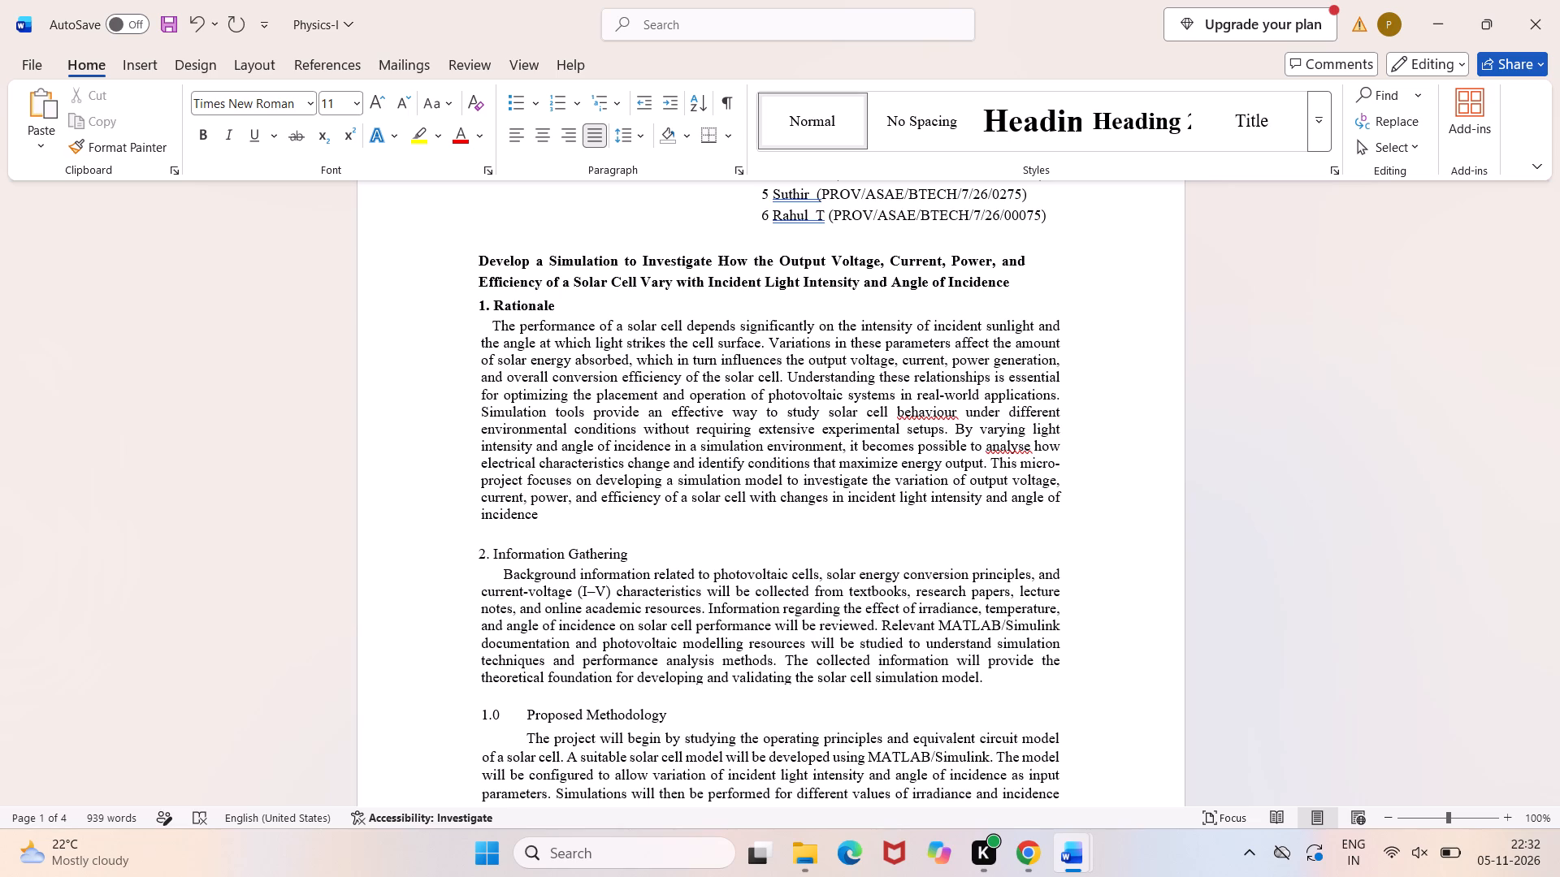
{"action": "key", "text": "BackSpace"}
{"action": "key", "text": "BackSpace"}
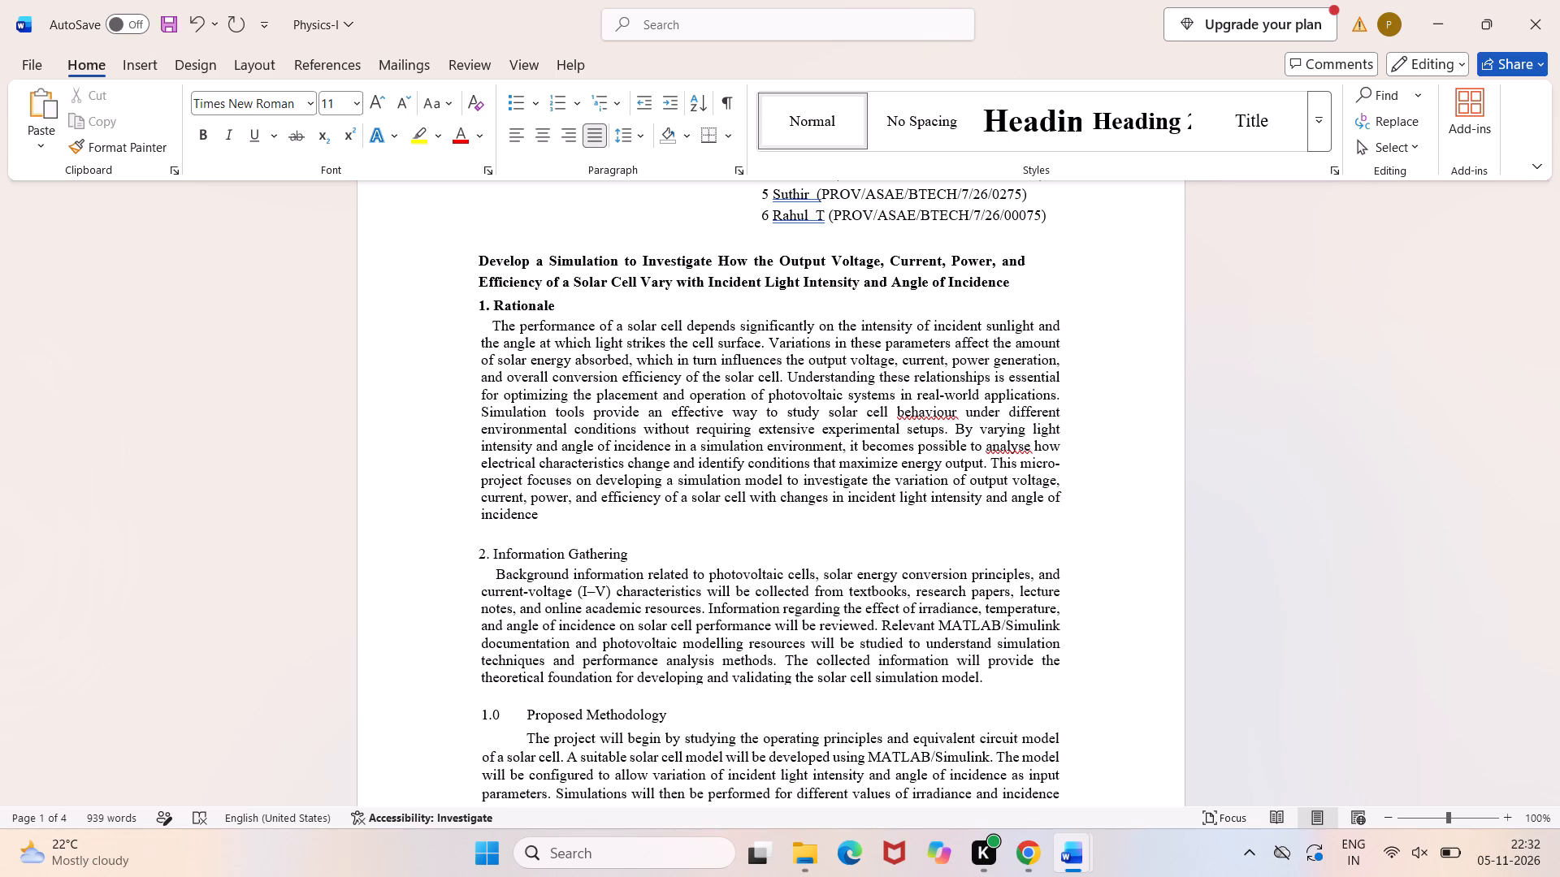
{"action": "key", "text": "BackSpace"}
{"action": "scroll", "coordinate": [536, 576], "scroll_direction": "down", "scroll_amount": 2}
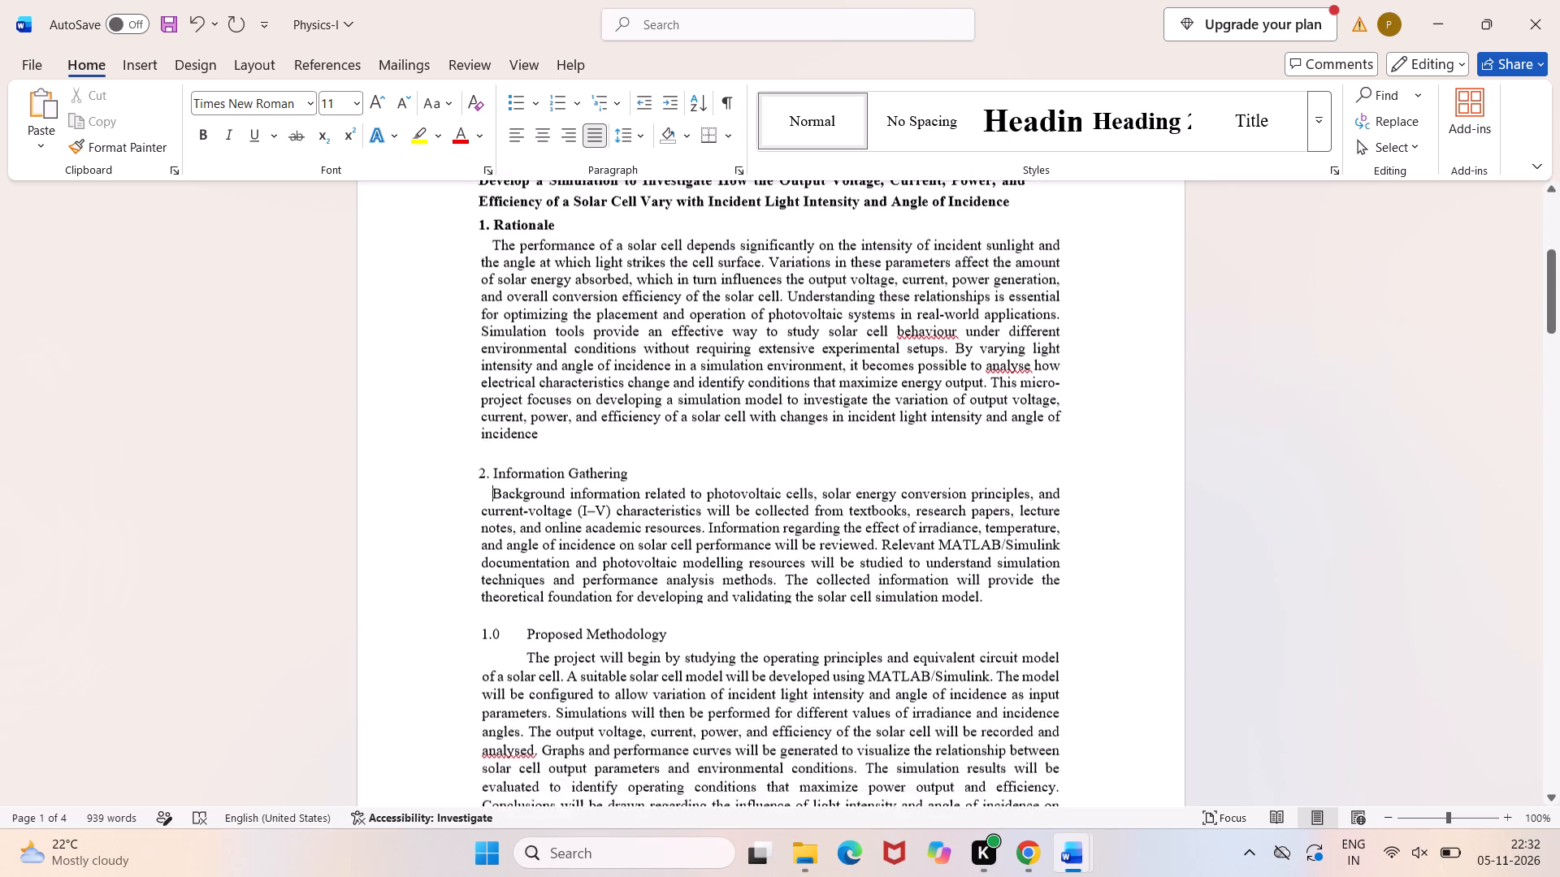
Replace the automatic numbering of the Proposed Methodology heading with a plain "3." and a space at the text margin.
{"action": "scroll", "coordinate": [536, 576], "scroll_direction": "down", "scroll_amount": 1}
{"action": "left_click", "coordinate": [526, 458]}
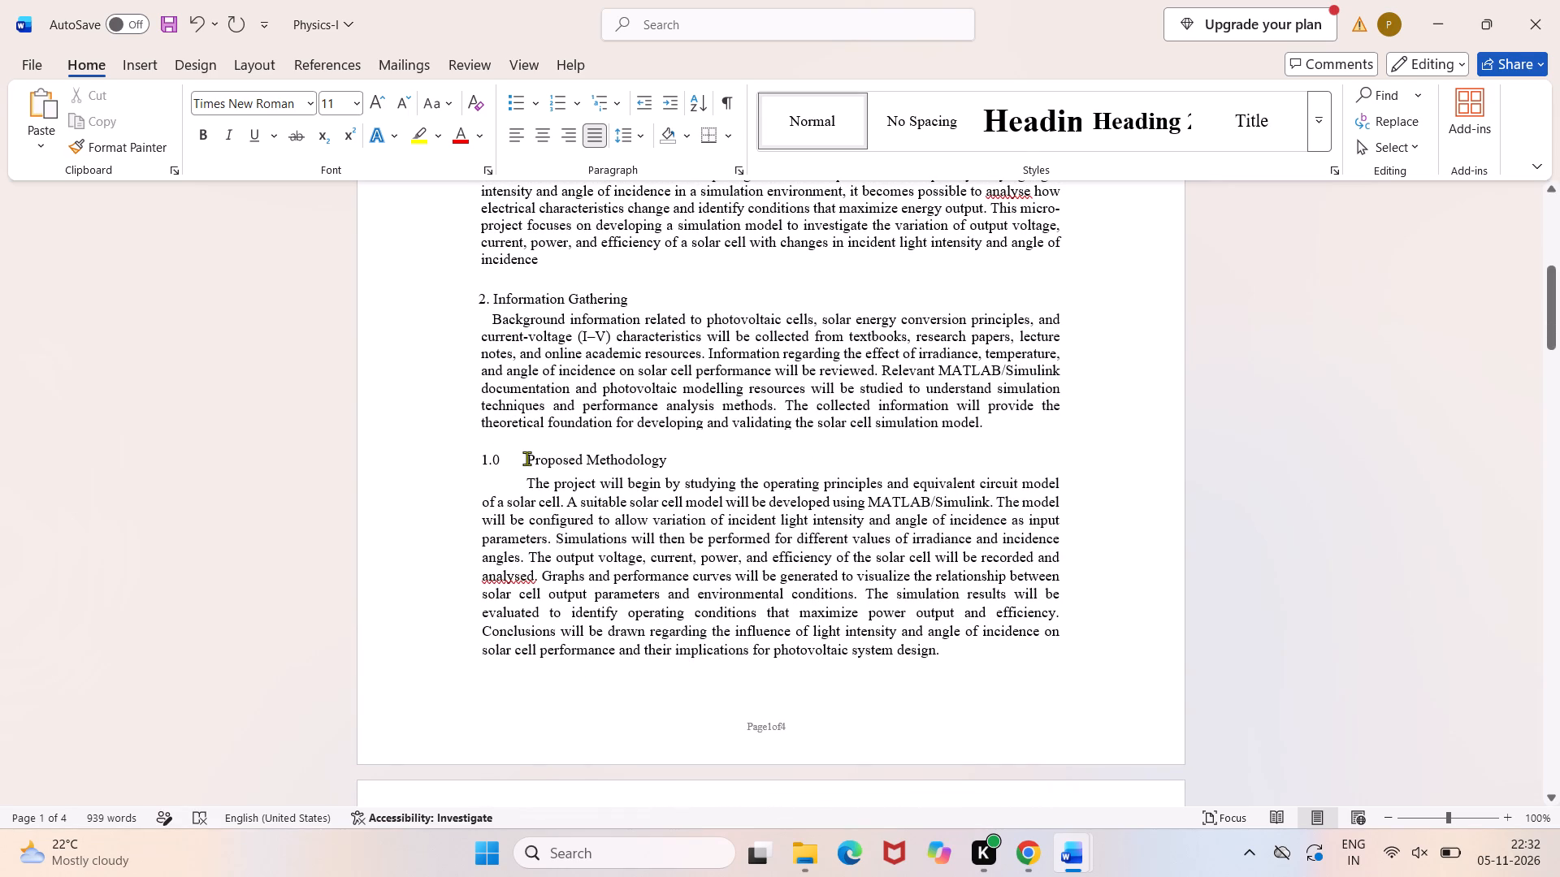
{"action": "key", "text": "BackSpace"}
{"action": "key", "text": "BackSpace"}
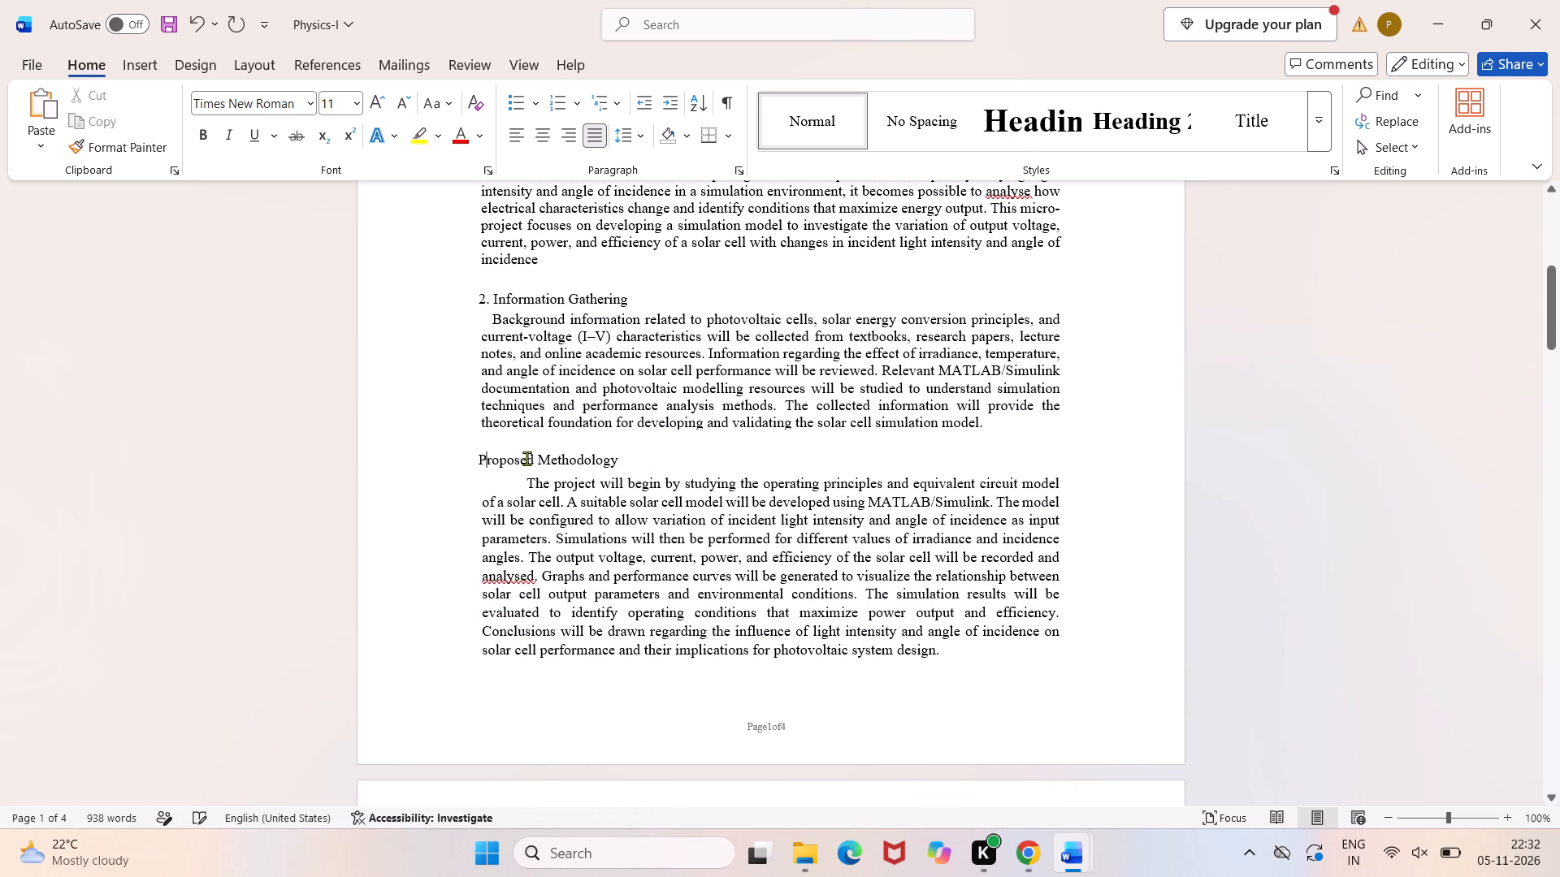
{"action": "key", "text": "BackSpace"}
{"action": "key", "text": "Return"}
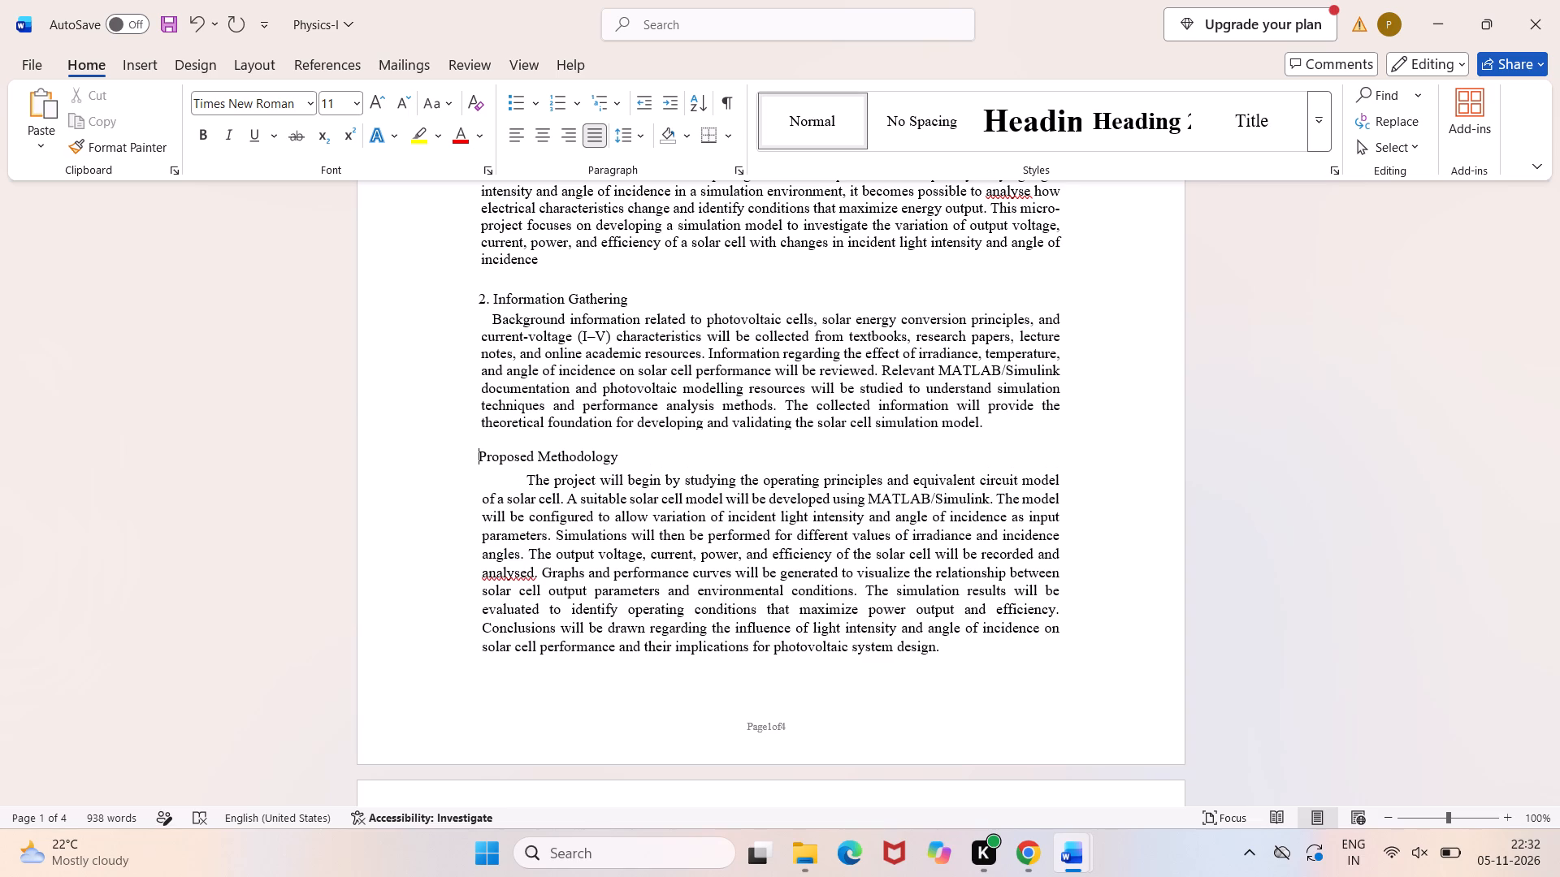
{"action": "key", "text": "3"}
{"action": "key", "text": "period"}
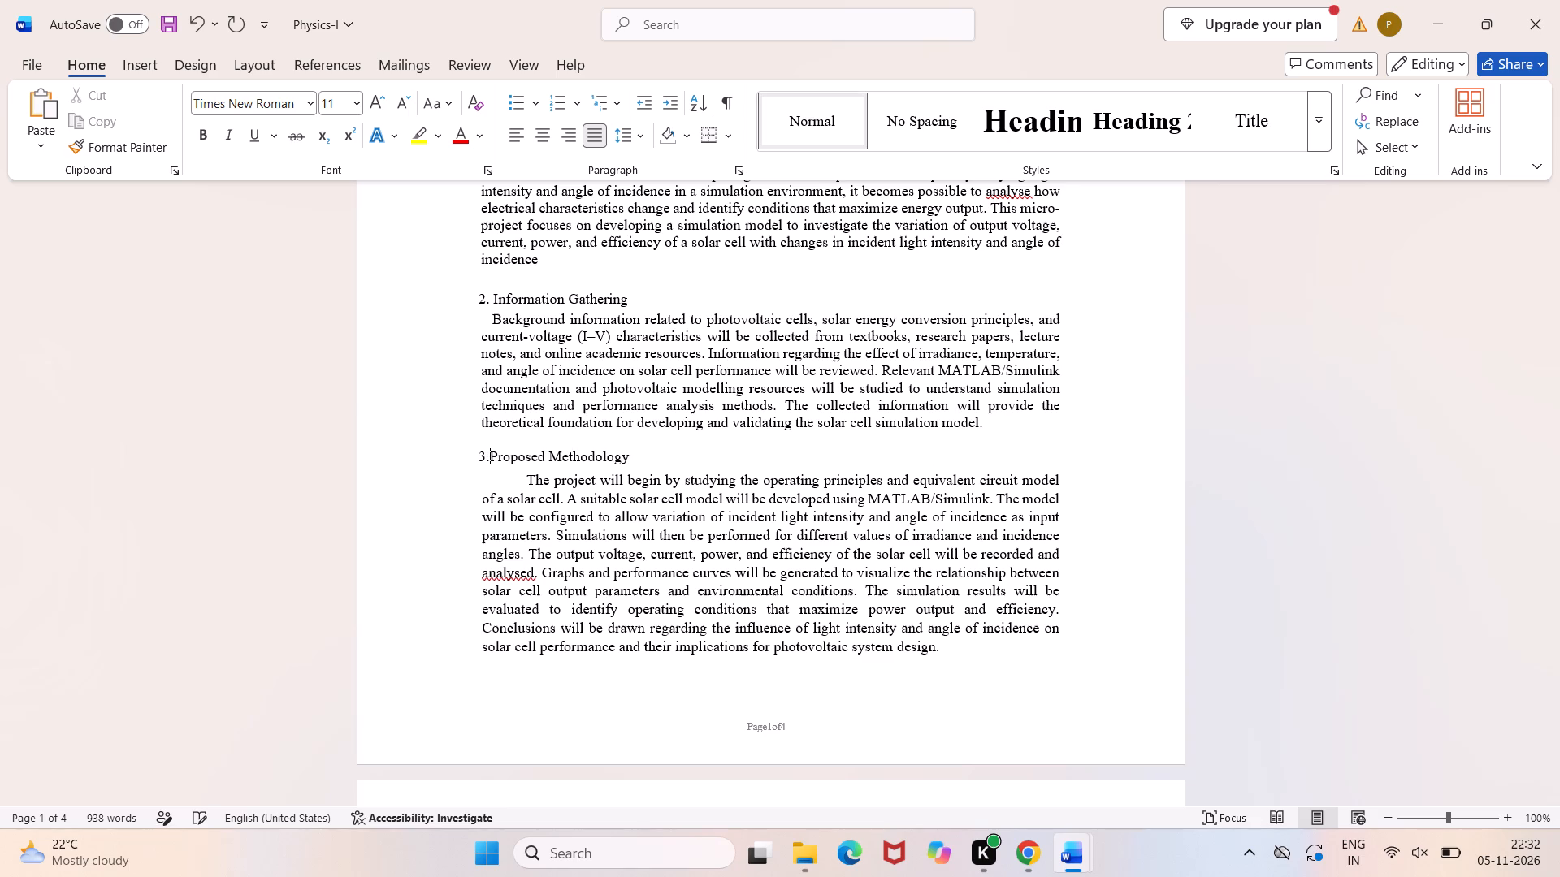
{"action": "key", "text": "space"}
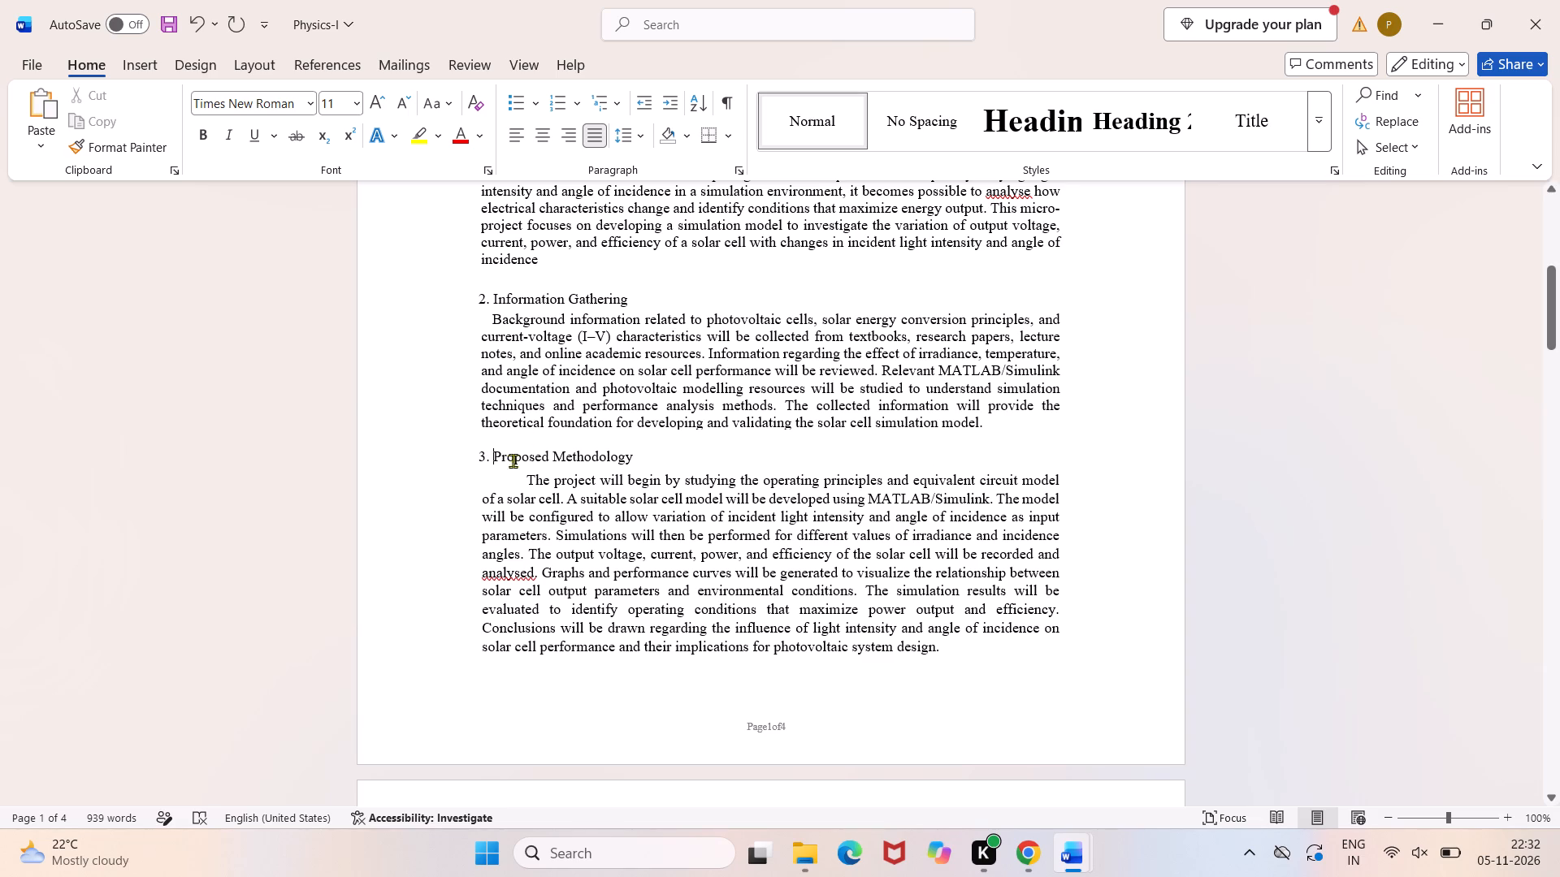
Replace the wide first-line indent of the Proposed Methodology paragraph with four spaces.
{"action": "left_click", "coordinate": [523, 476]}
{"action": "key", "text": "BackSpace"}
{"action": "key", "text": "space"}
{"action": "key", "text": "space"}
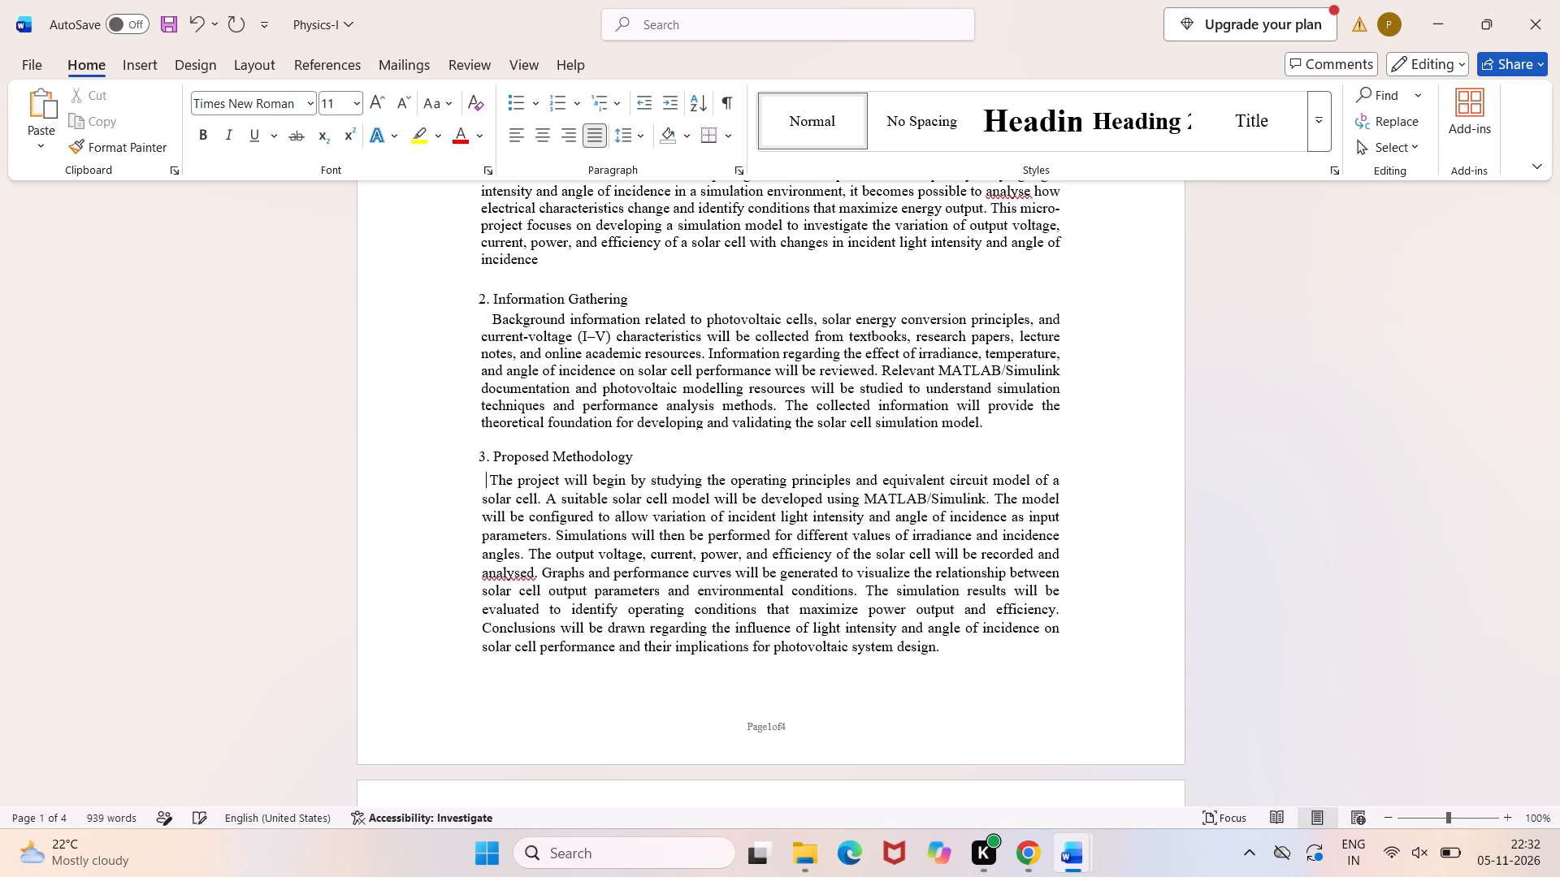
{"action": "key", "text": "space"}
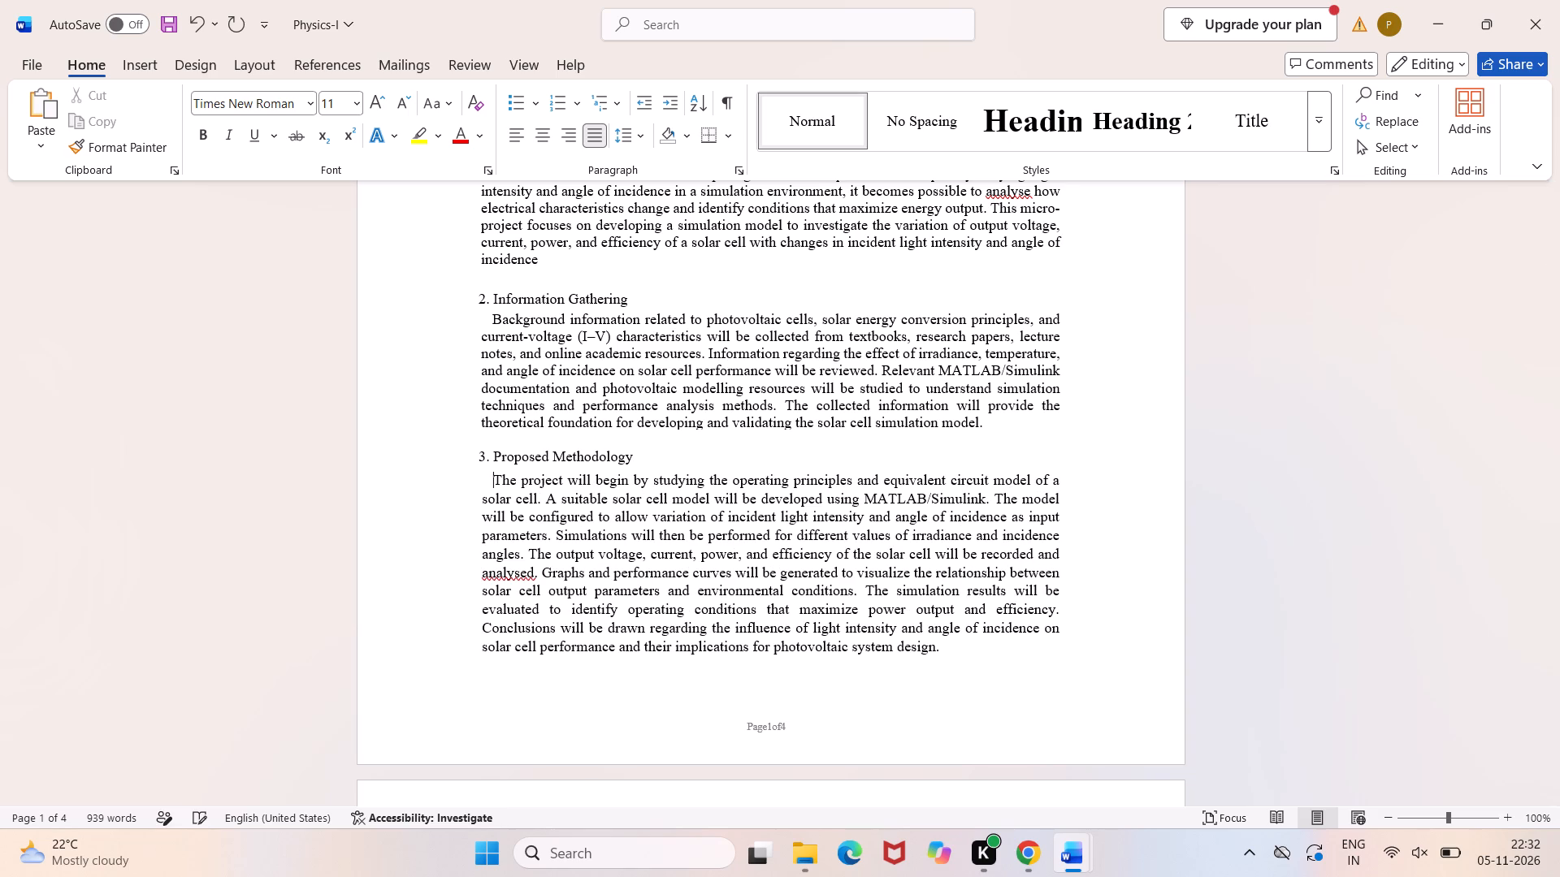
{"action": "key", "text": "space"}
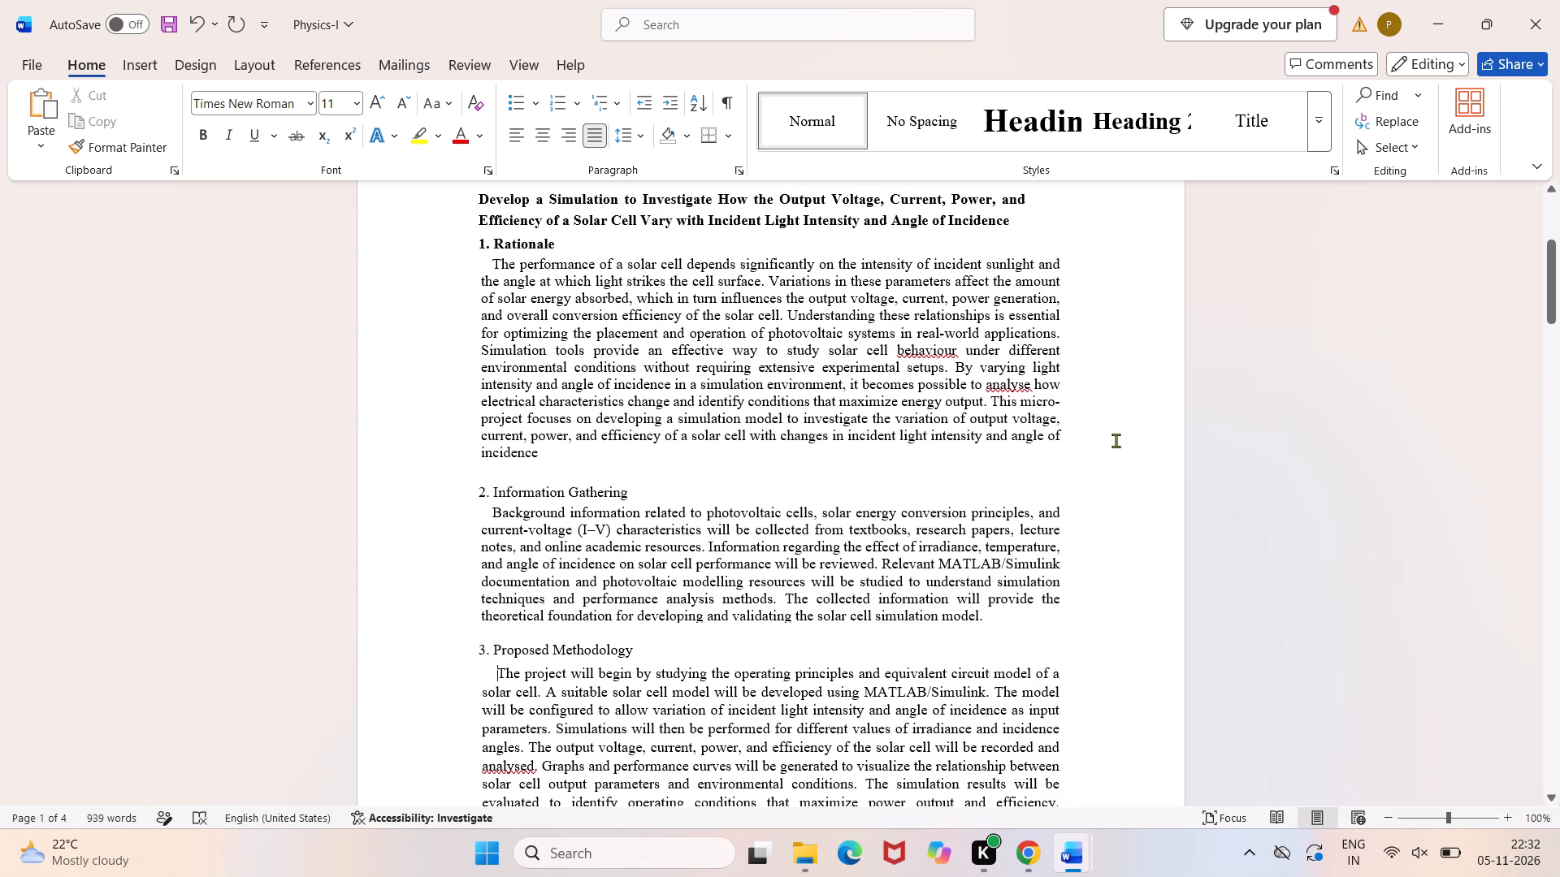
Set the font size to 11 for everything from the bold project title through the end of the document.
{"action": "scroll", "coordinate": [1116, 440], "scroll_direction": "up", "scroll_amount": 4}
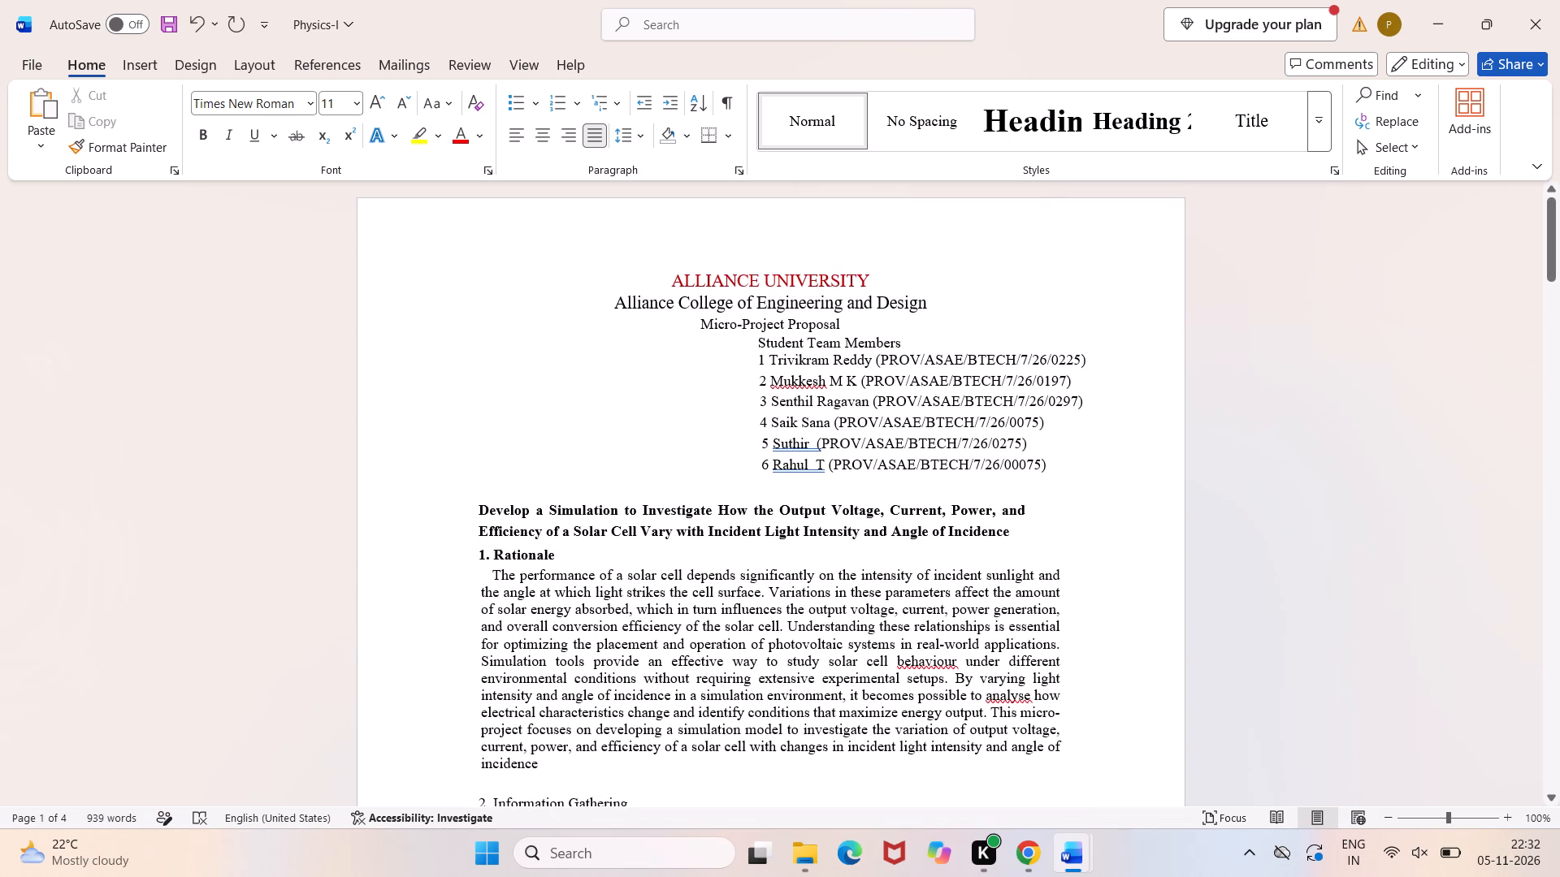
{"action": "left_click", "coordinate": [481, 573]}
{"action": "left_click_drag", "start_coordinate": [478, 550], "coordinate": [552, 601]}
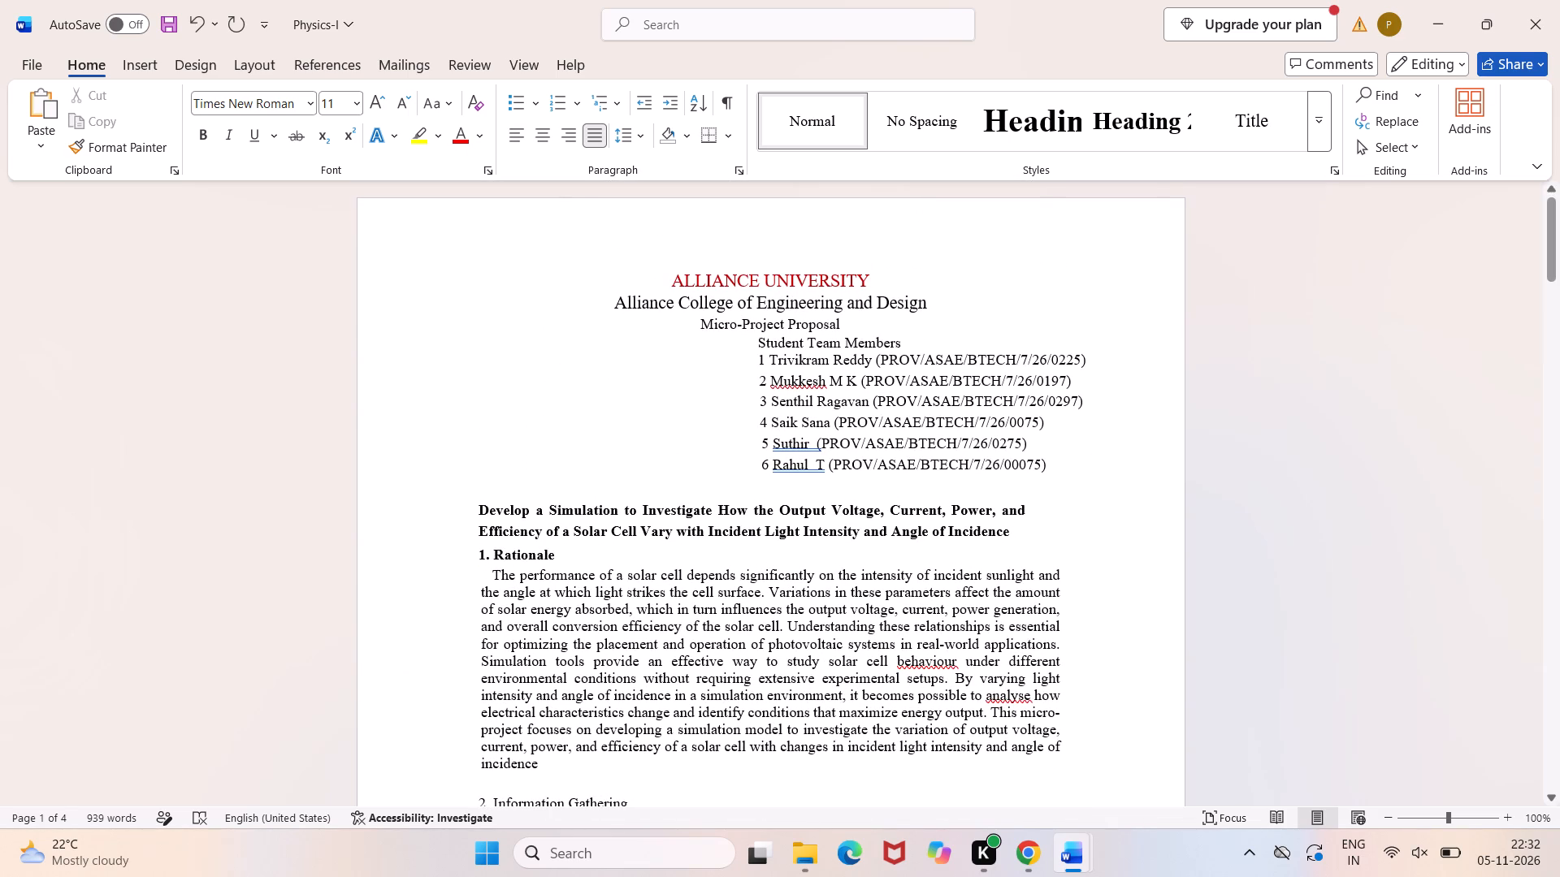
{"action": "left_click", "coordinate": [469, 503]}
{"action": "left_click_drag", "start_coordinate": [470, 501], "coordinate": [555, 575]}
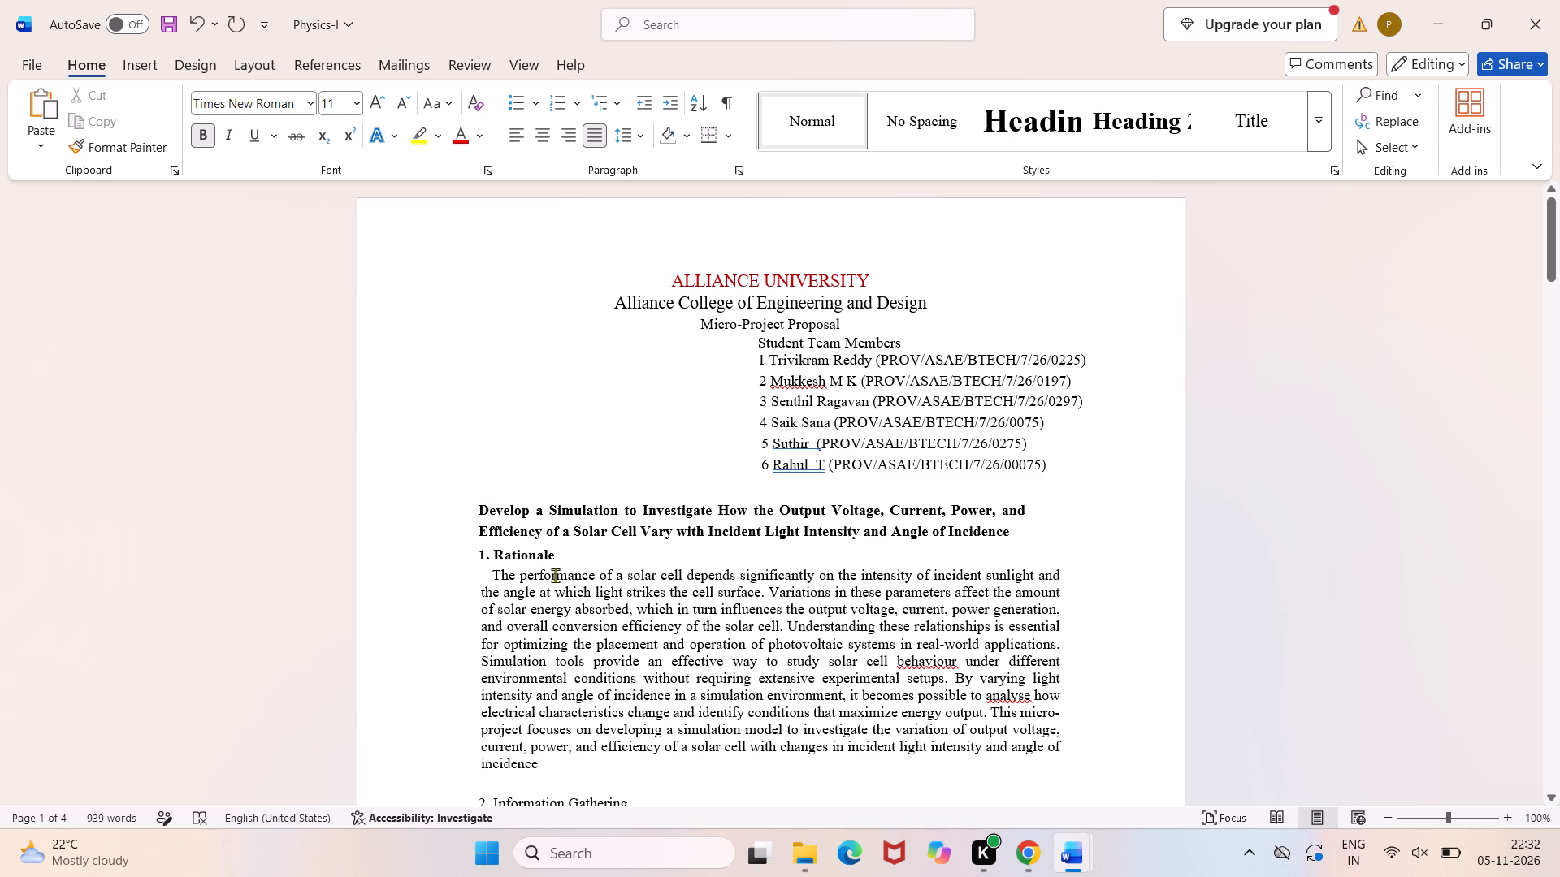
{"action": "left_click_drag", "start_coordinate": [555, 575], "coordinate": [1044, 800]}
{"action": "scroll", "coordinate": [1049, 822], "scroll_direction": "down", "scroll_amount": 4}
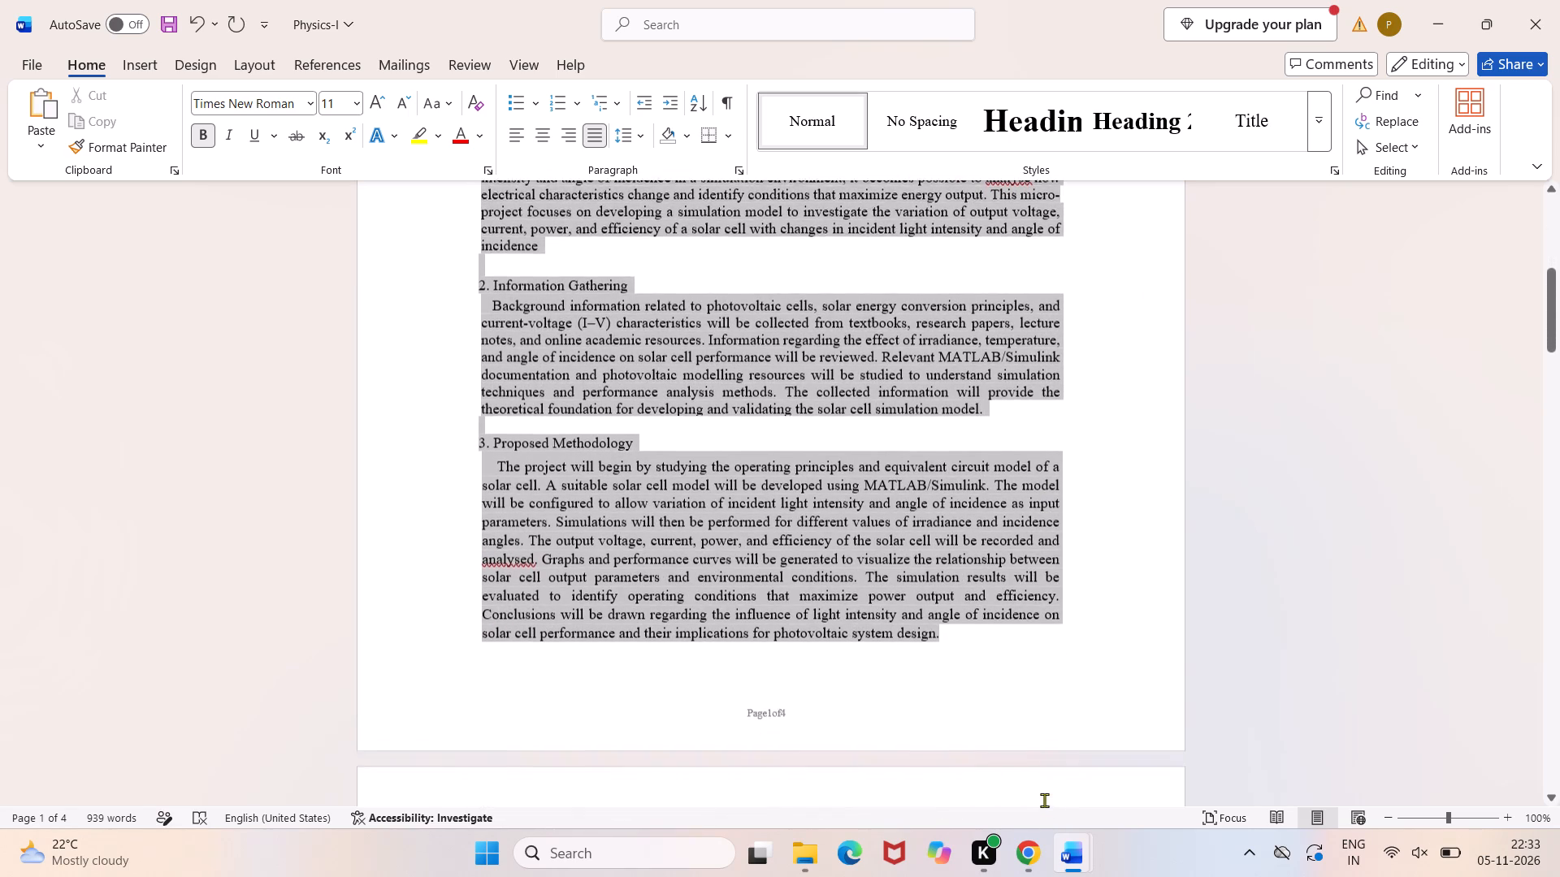
{"action": "left_click_drag", "start_coordinate": [1044, 800], "coordinate": [1041, 812]}
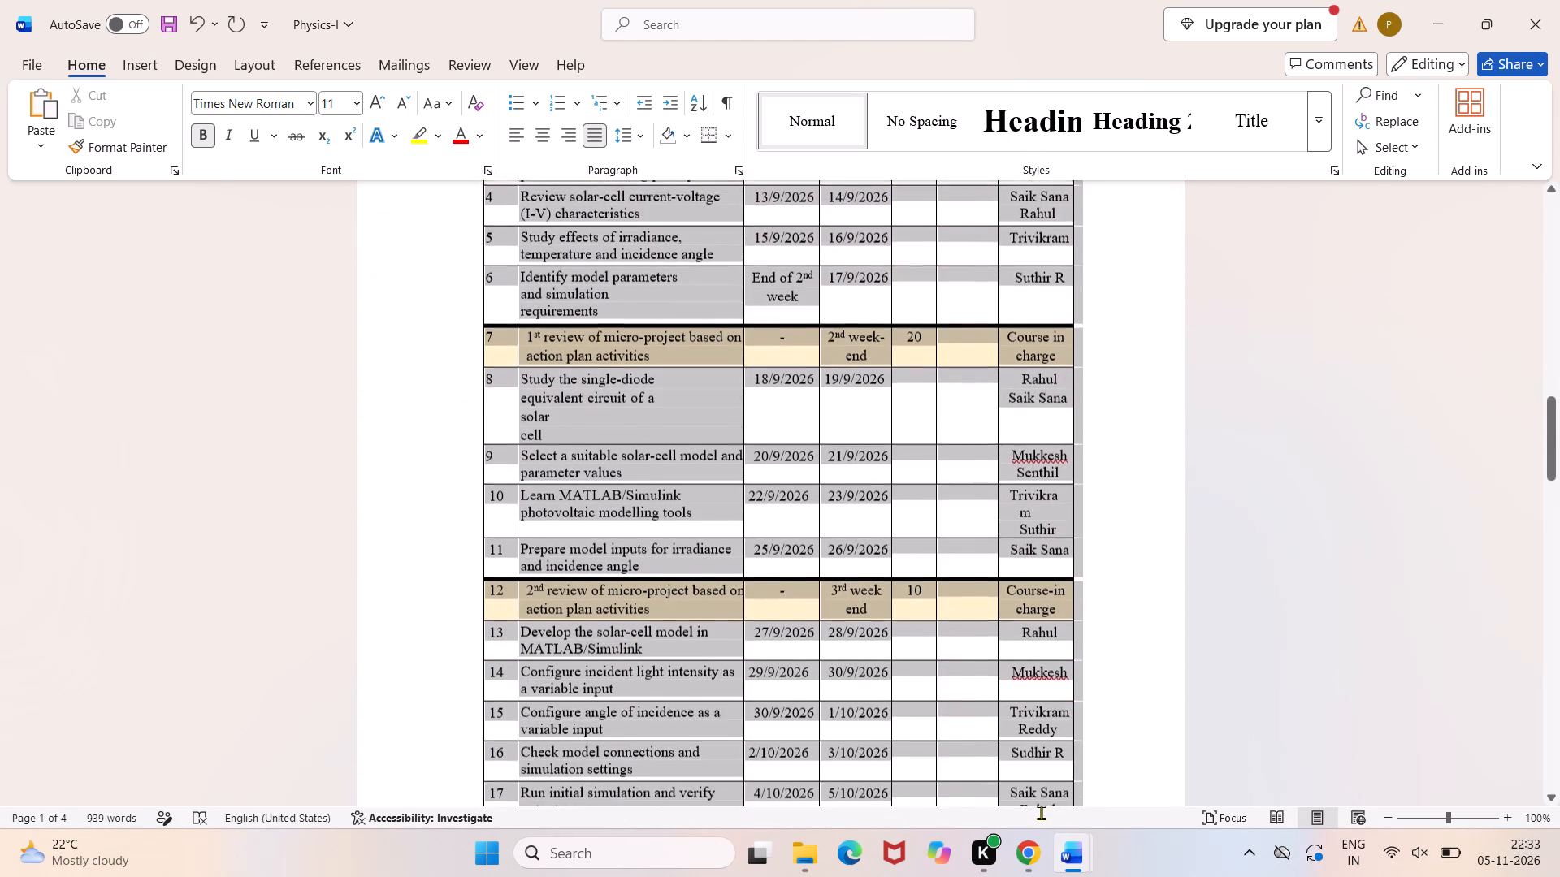
{"action": "left_click_drag", "start_coordinate": [1041, 812], "coordinate": [1042, 812]}
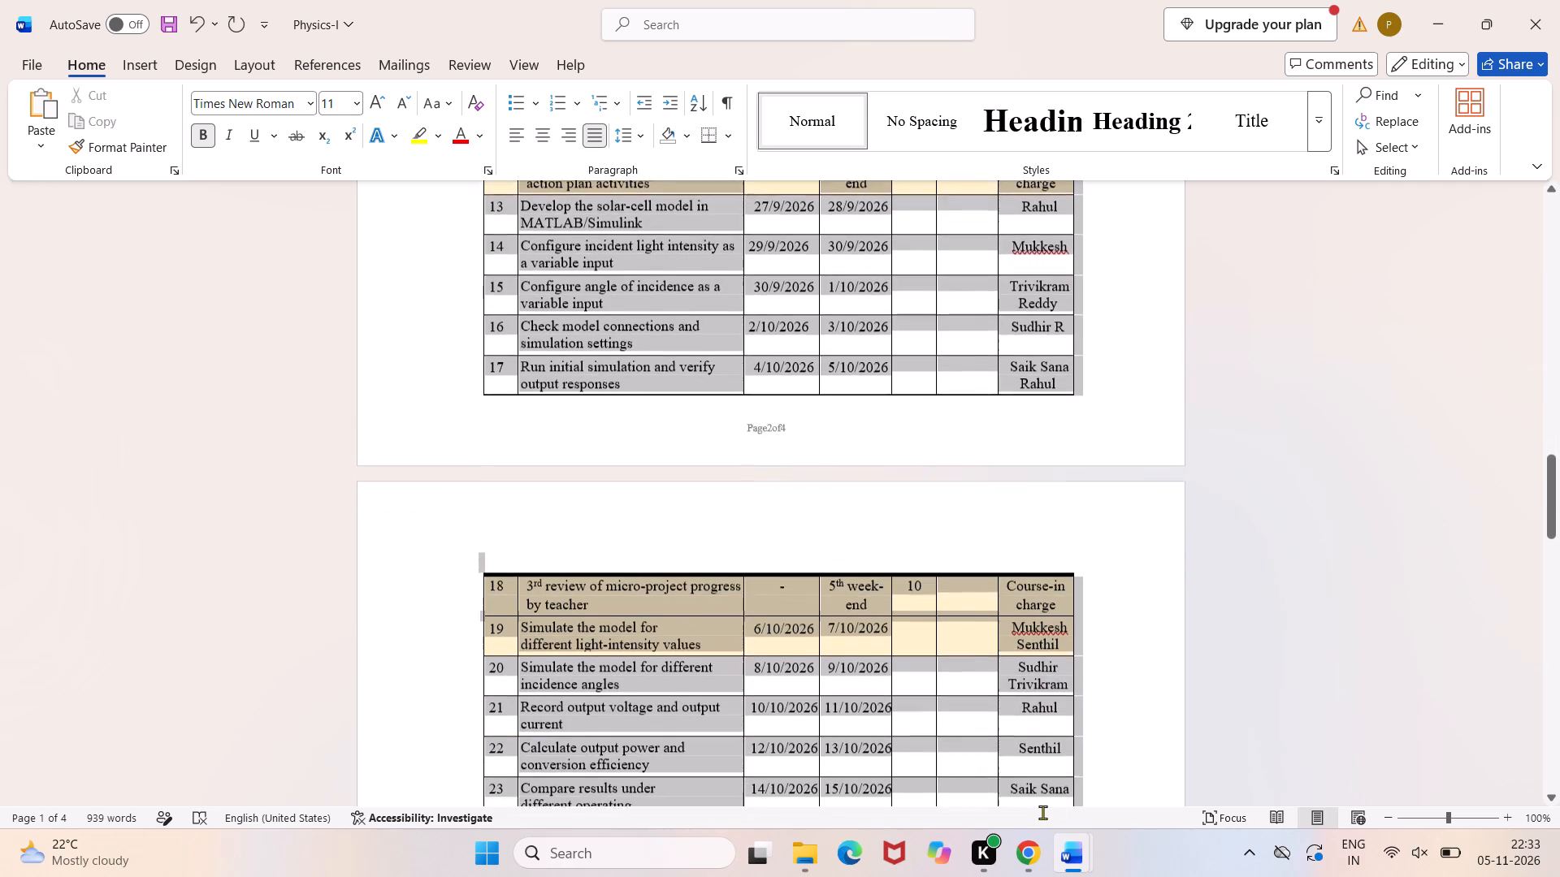
{"action": "left_click_drag", "start_coordinate": [1042, 812], "coordinate": [1032, 766]}
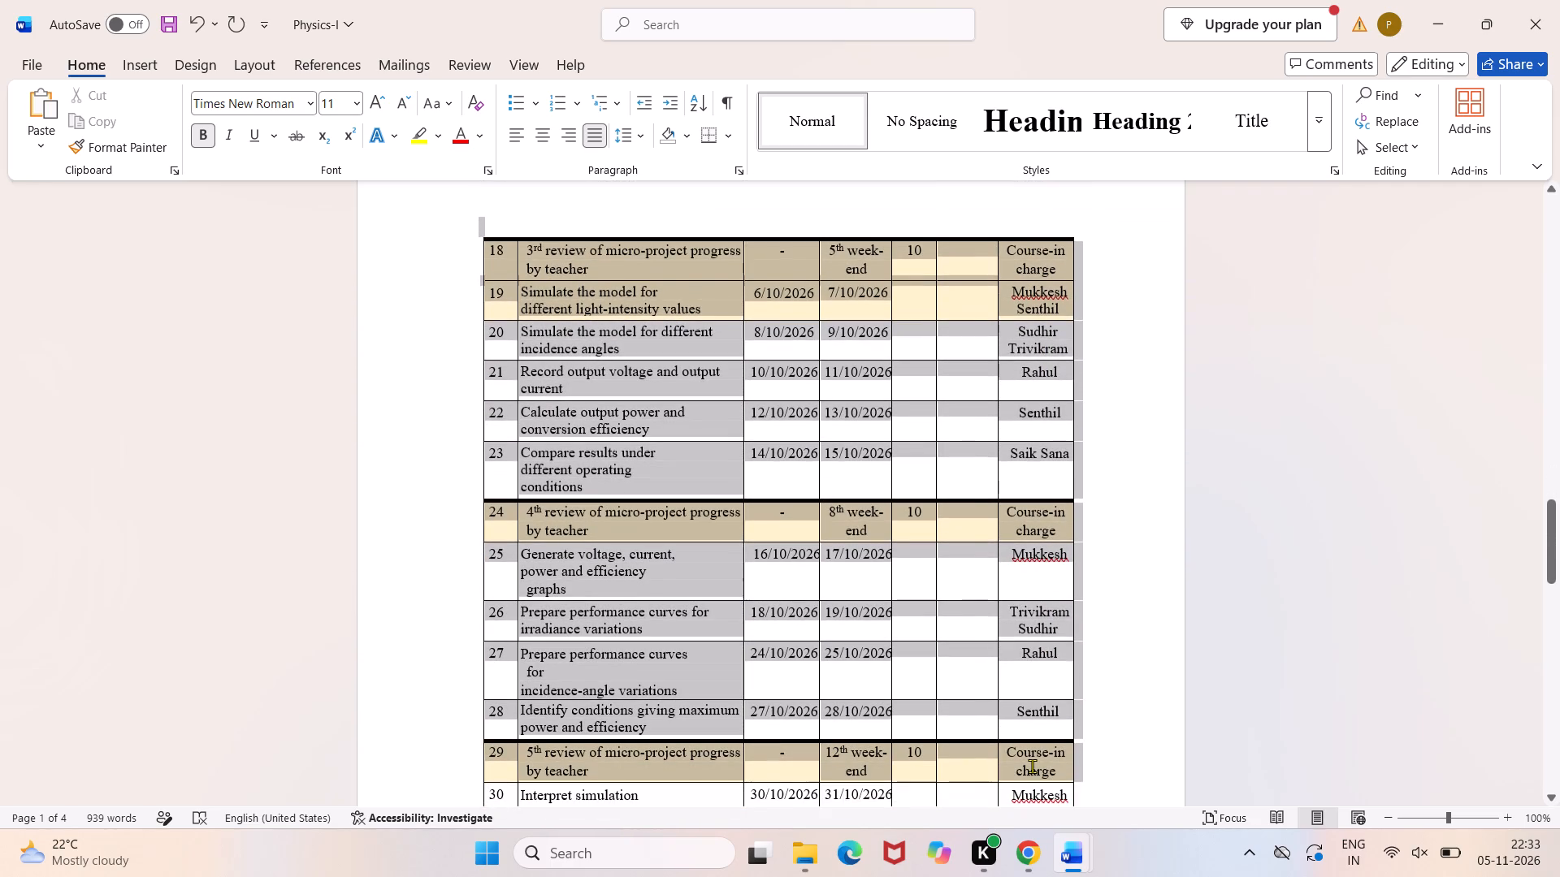
{"action": "left_click_drag", "start_coordinate": [1032, 766], "coordinate": [1087, 808]}
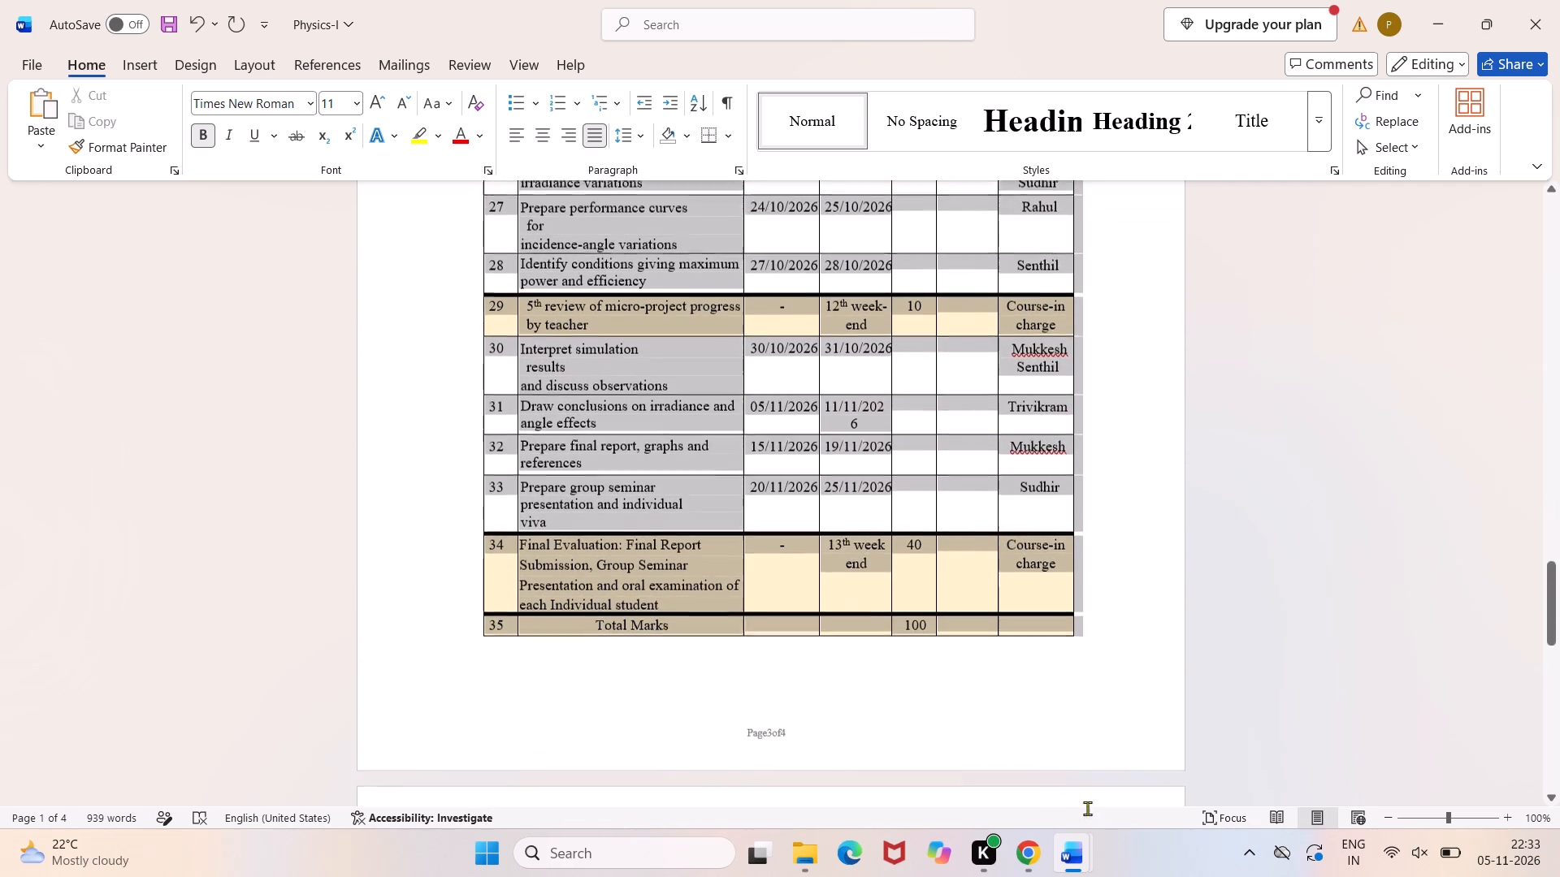
{"action": "left_click_drag", "start_coordinate": [1087, 808], "coordinate": [1051, 651]}
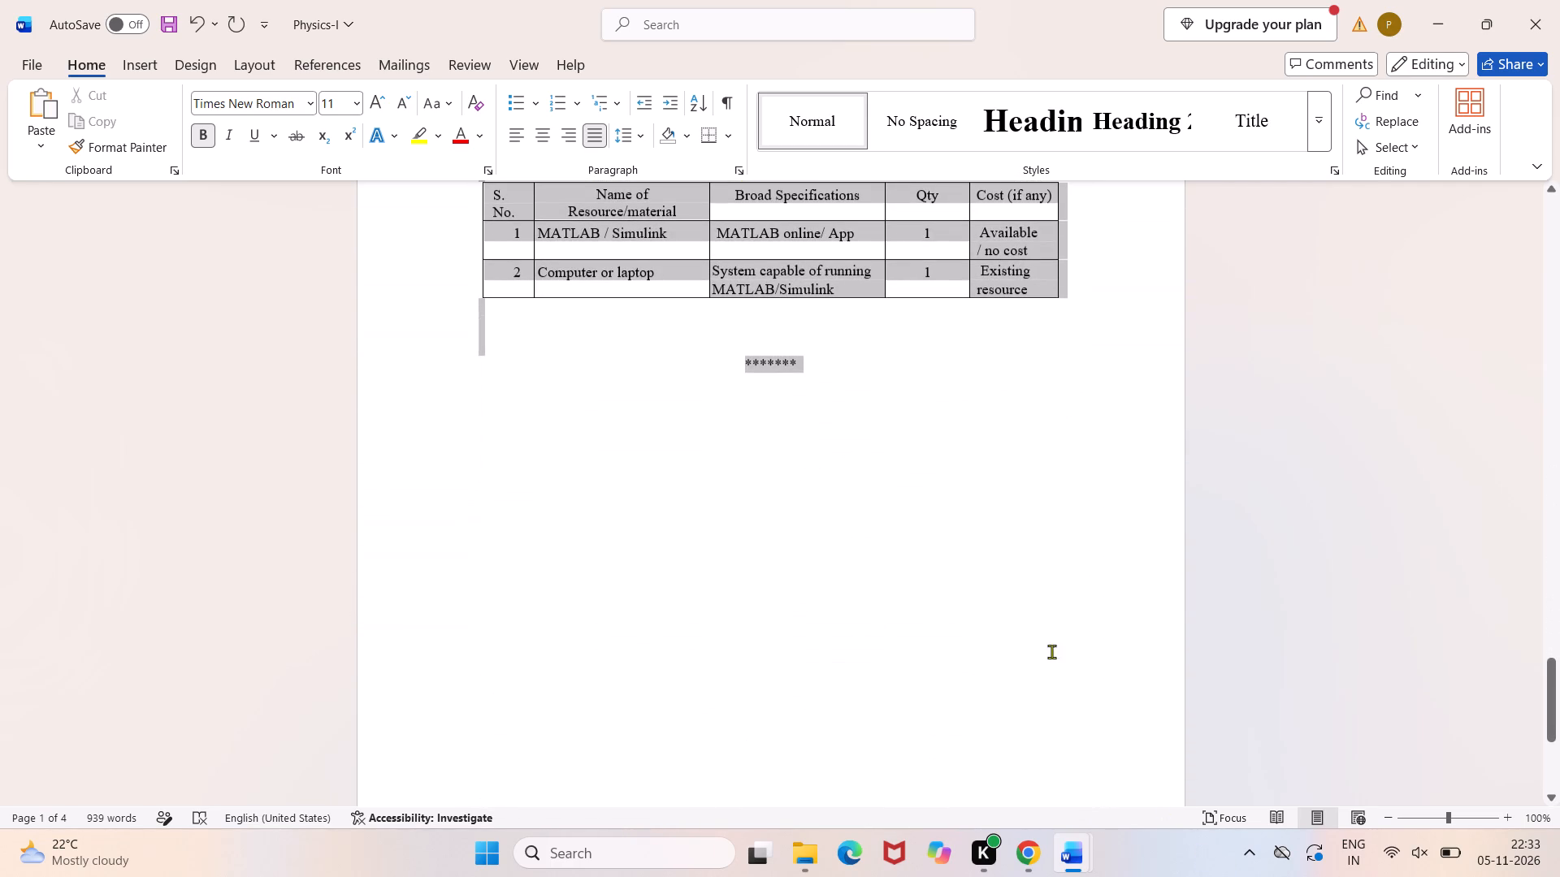
{"action": "left_click_drag", "start_coordinate": [1051, 651], "coordinate": [1051, 620]}
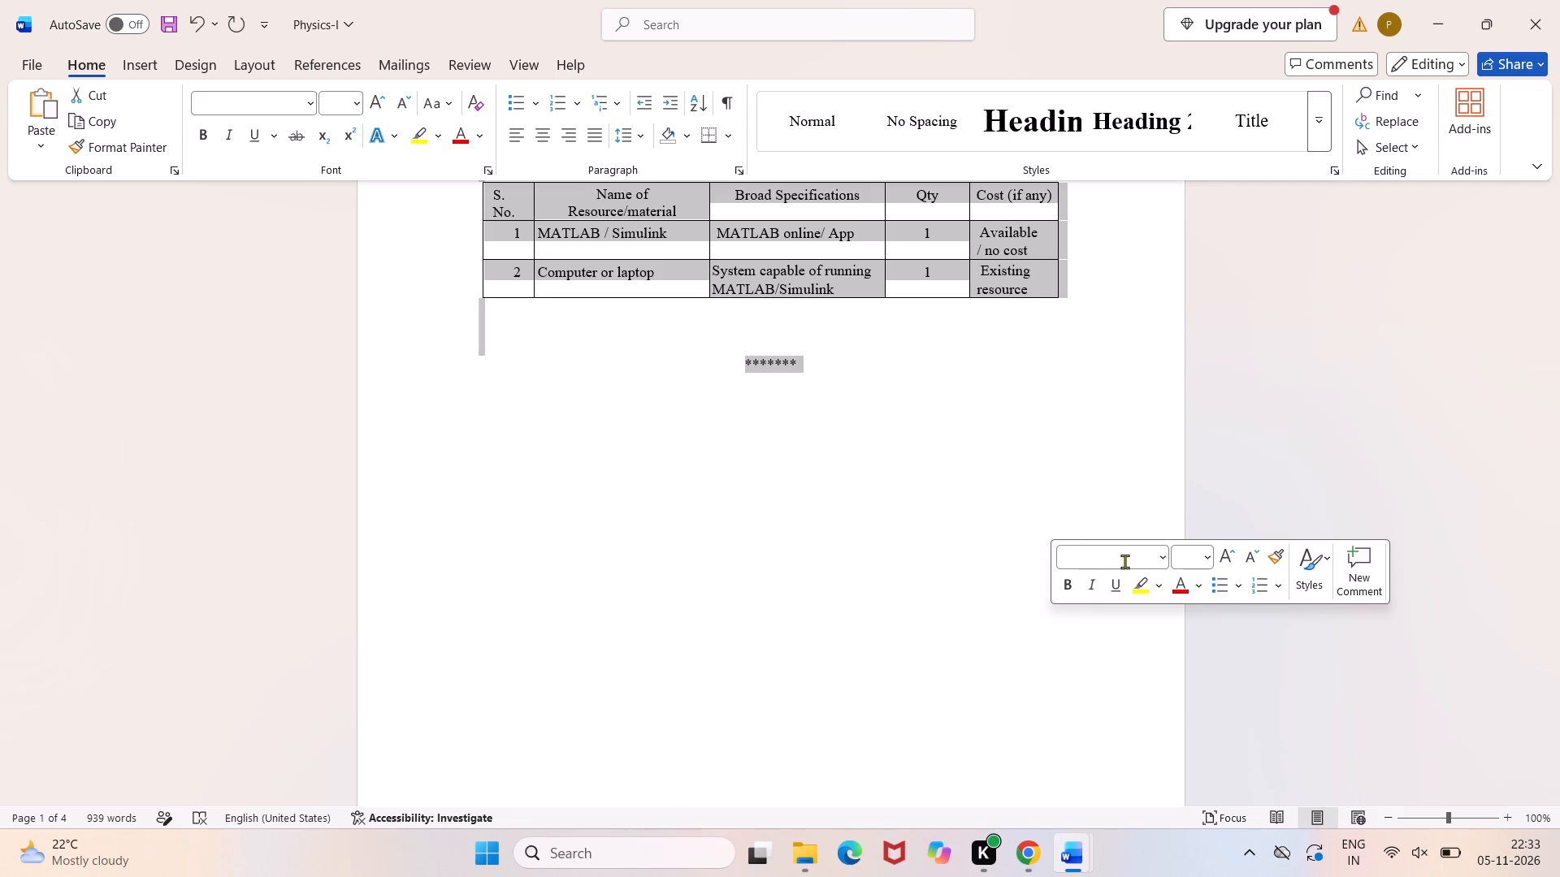
{"action": "left_click", "coordinate": [1189, 561]}
{"action": "type", "text": "11"}
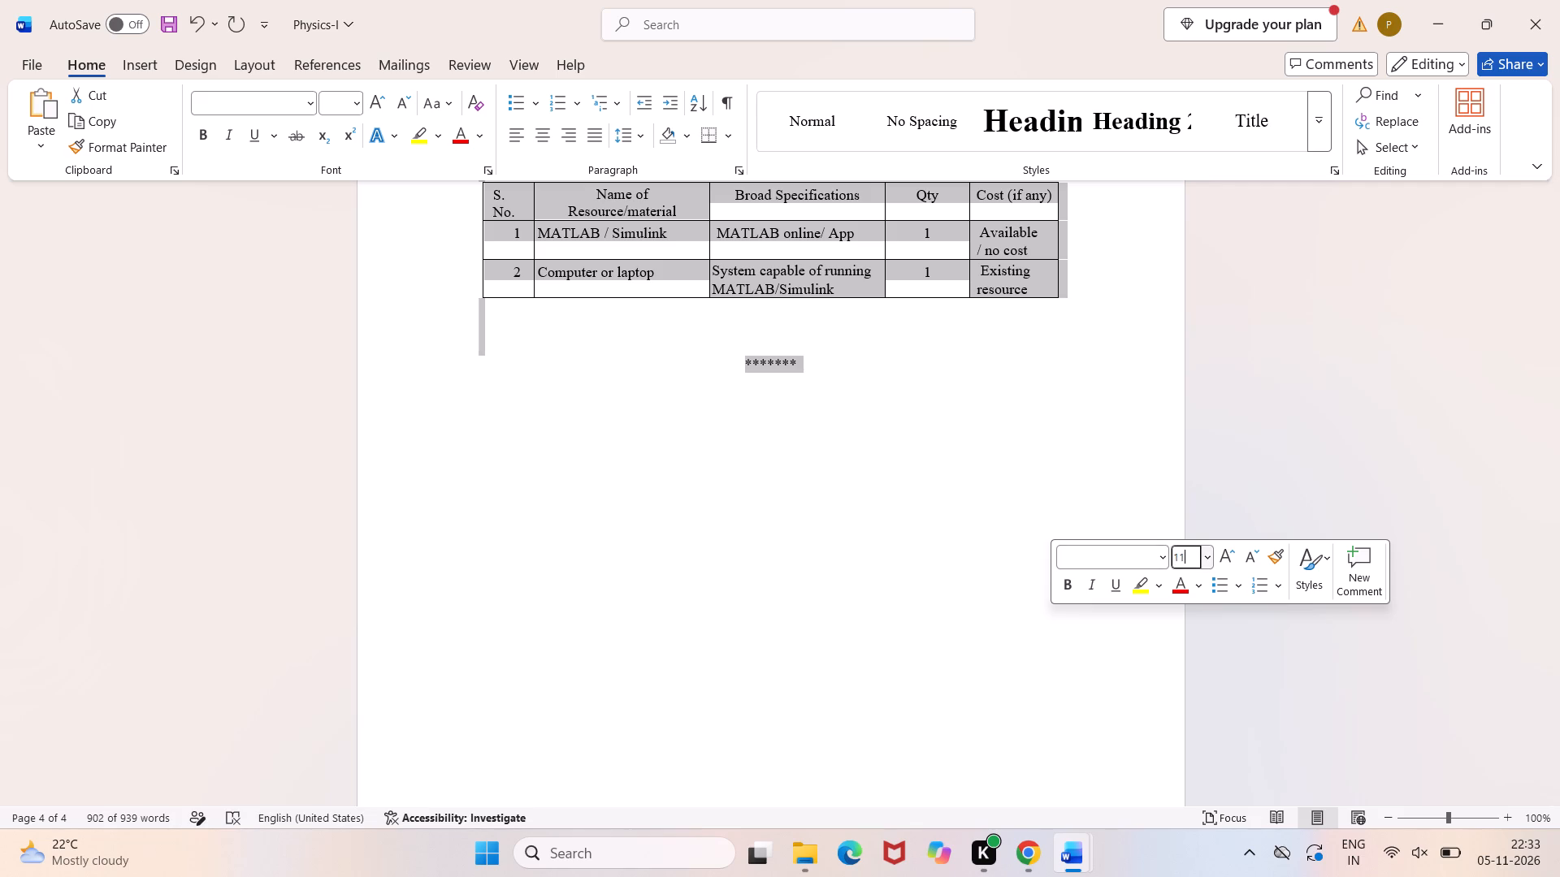
{"action": "key", "text": "Return"}
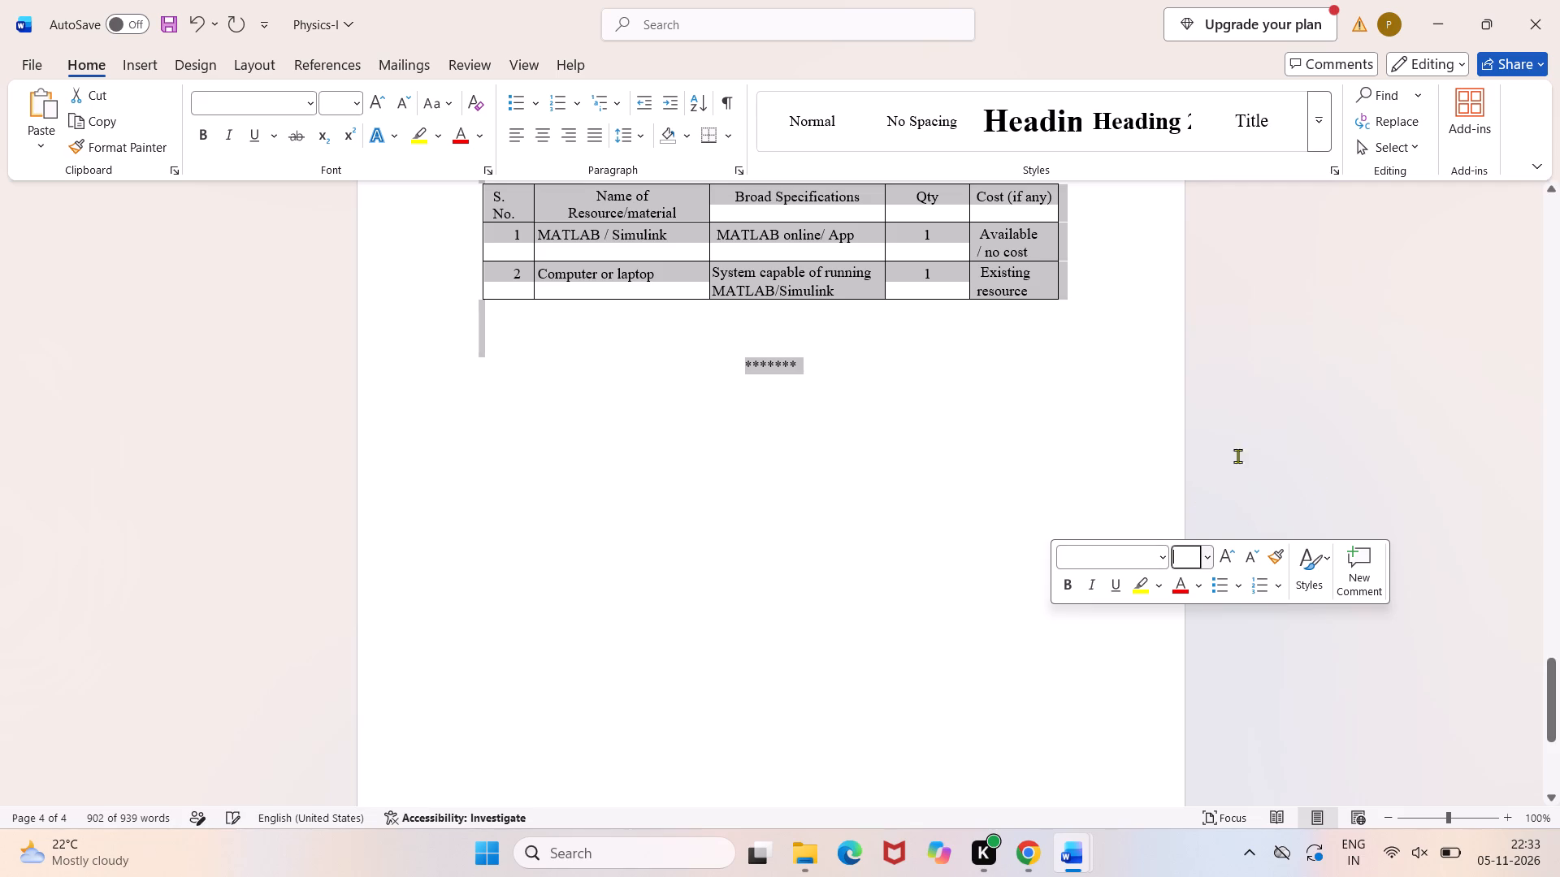
{"action": "left_click", "coordinate": [1244, 447]}
{"action": "left_click", "coordinate": [1244, 447]}
Make the "2. Information Gathering" heading bold.
{"action": "scroll", "coordinate": [1244, 447], "scroll_direction": "up", "scroll_amount": 4}
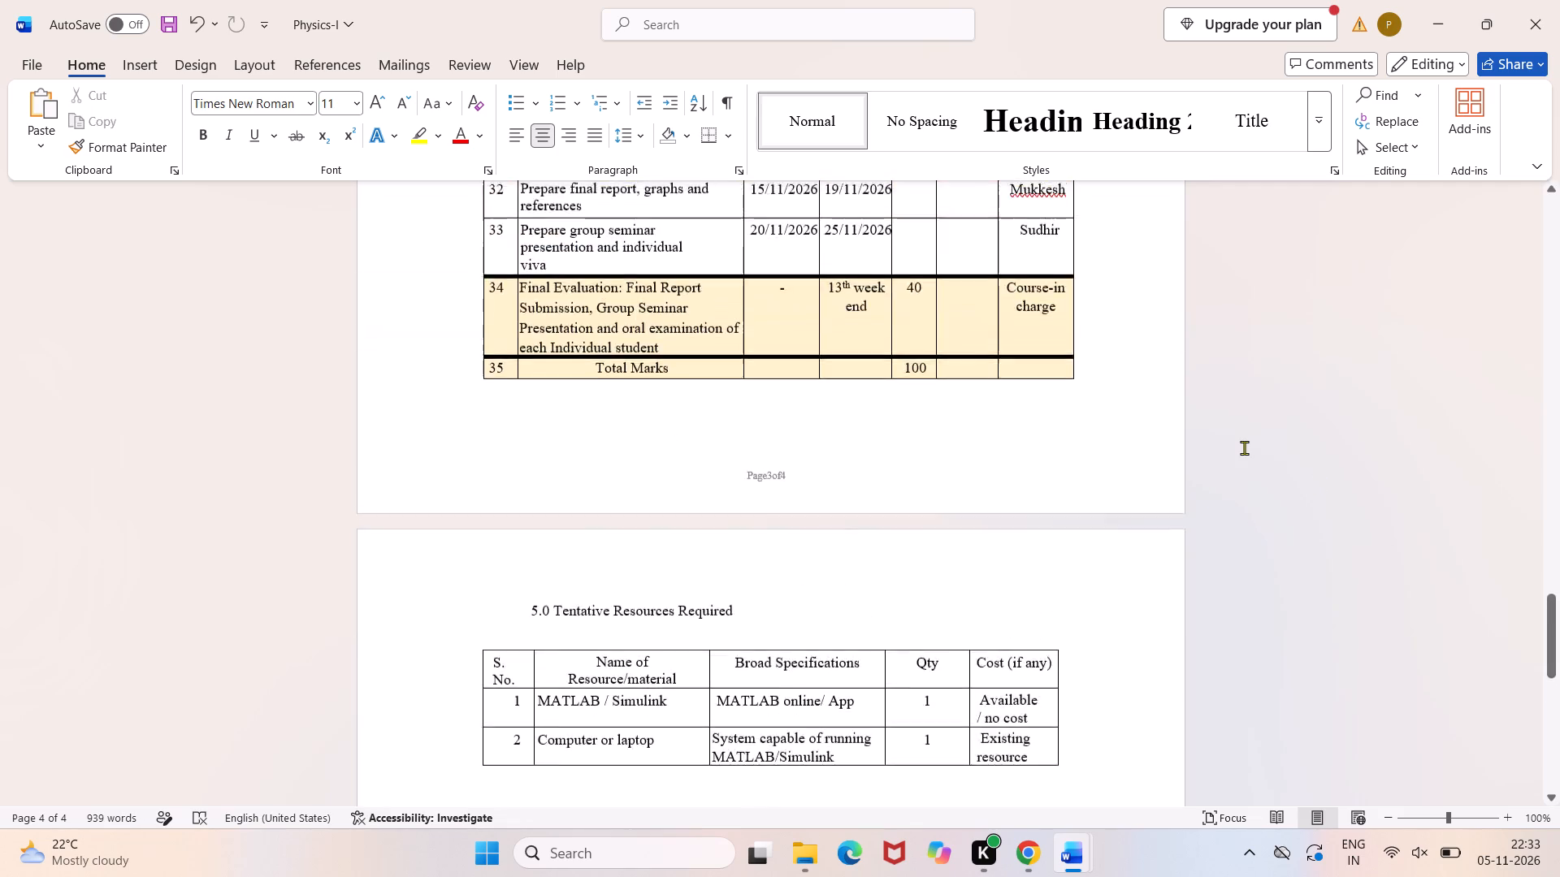
{"action": "scroll", "coordinate": [1244, 447], "scroll_direction": "up", "scroll_amount": 5}
{"action": "scroll", "coordinate": [1244, 447], "scroll_direction": "down", "scroll_amount": 8}
{"action": "scroll", "coordinate": [1244, 447], "scroll_direction": "up", "scroll_amount": 1}
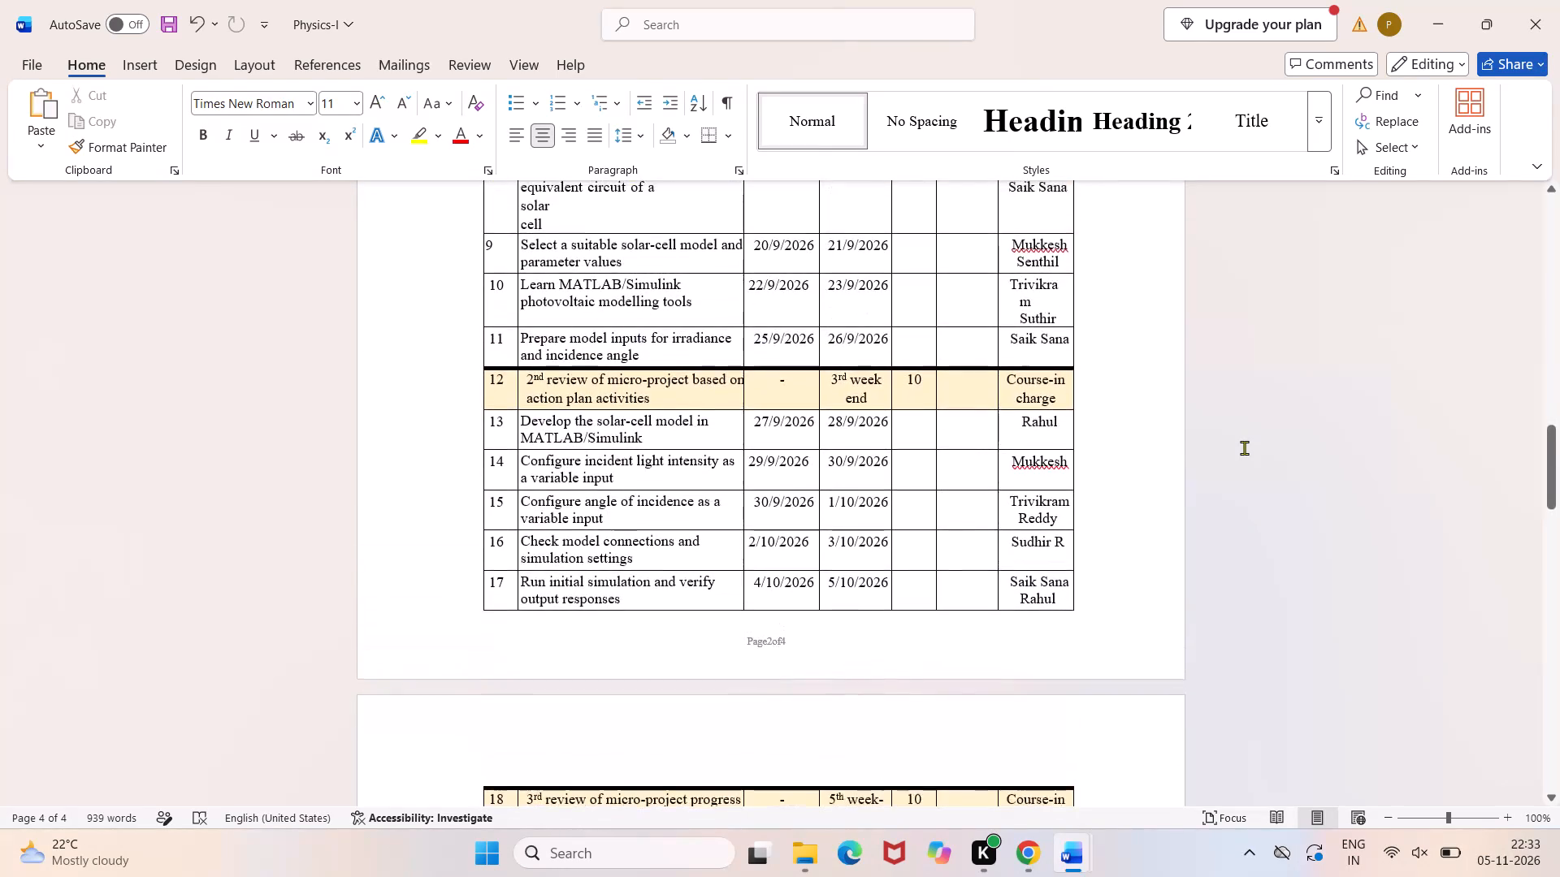
{"action": "scroll", "coordinate": [1244, 447], "scroll_direction": "up", "scroll_amount": 2}
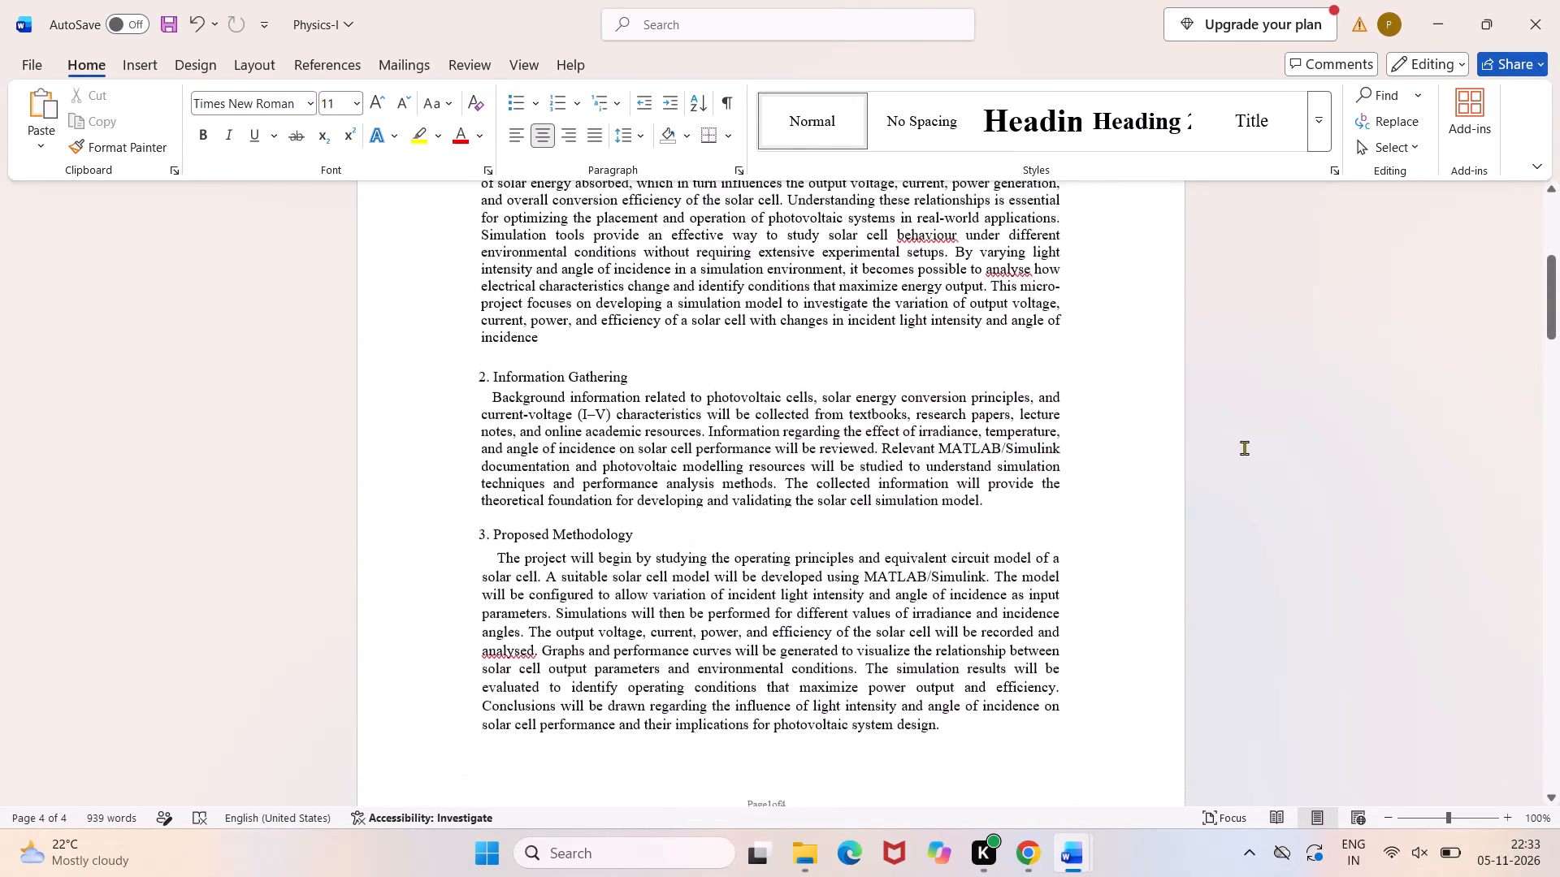
{"action": "scroll", "coordinate": [1244, 447], "scroll_direction": "up", "scroll_amount": 1}
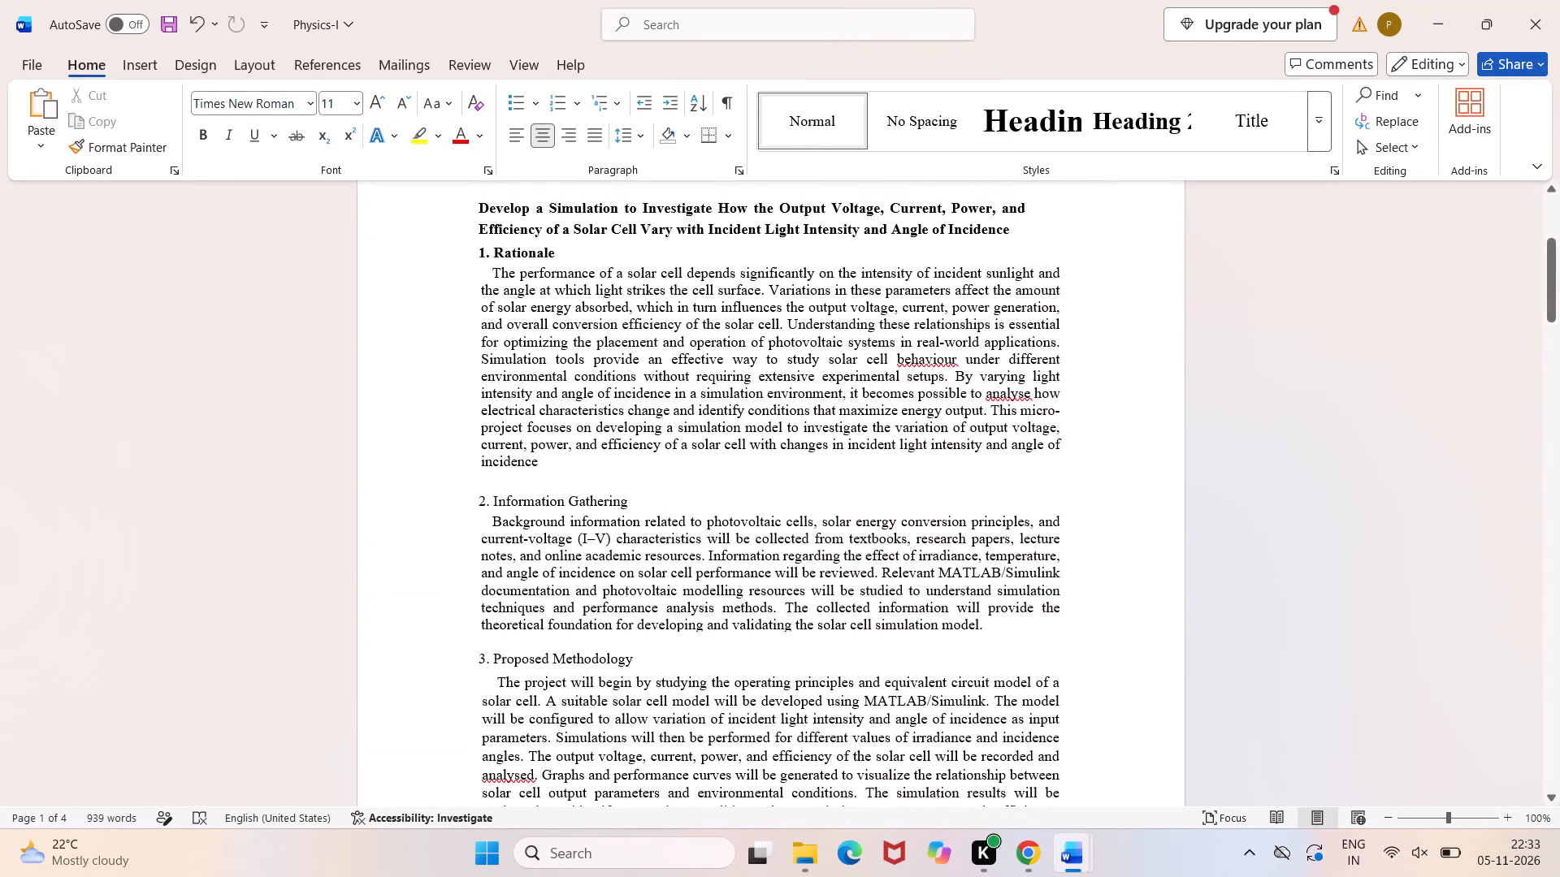
{"action": "left_click", "coordinate": [469, 496]}
{"action": "left_click_drag", "start_coordinate": [469, 496], "coordinate": [524, 496]}
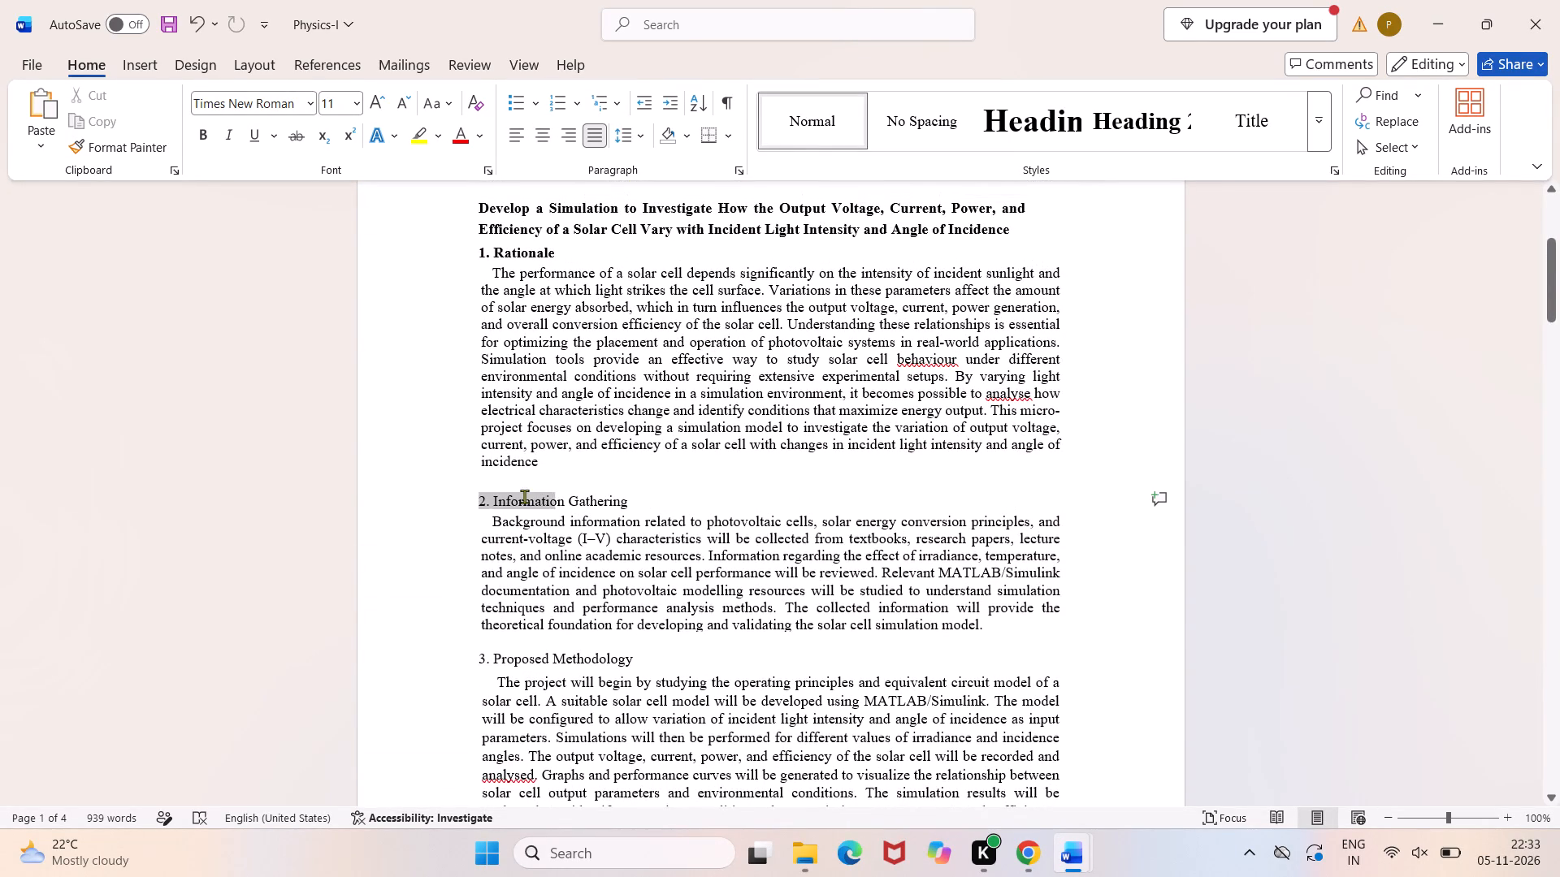
{"action": "left_click_drag", "start_coordinate": [524, 496], "coordinate": [651, 495]}
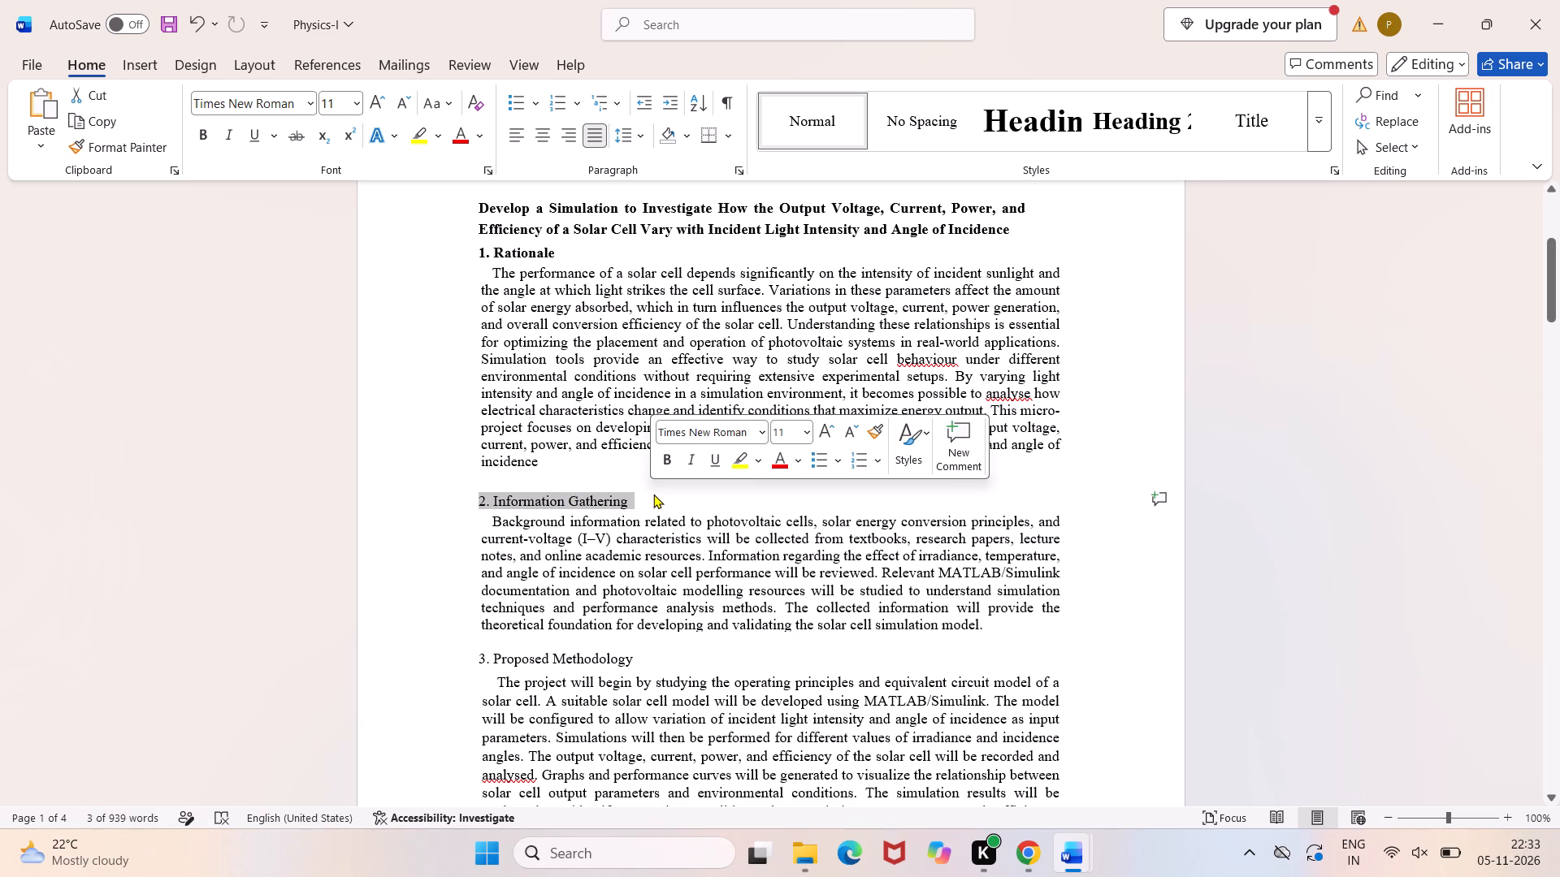
{"action": "left_click", "coordinate": [667, 461]}
{"action": "left_click", "coordinate": [695, 518]}
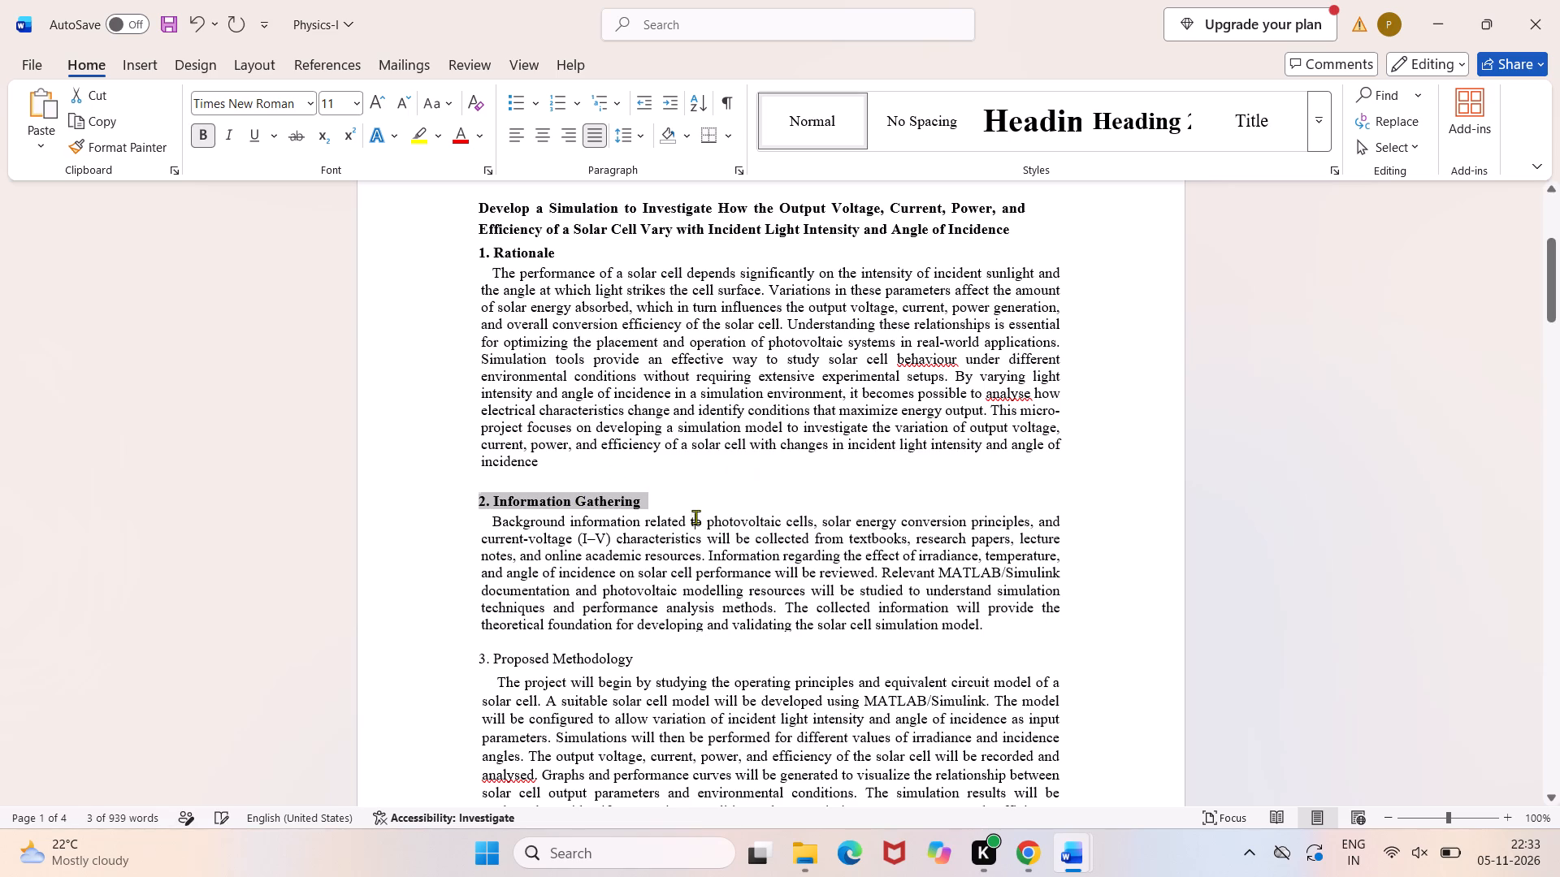
Make the "3. Proposed Methodology" heading bold.
{"action": "left_click_drag", "start_coordinate": [469, 662], "coordinate": [592, 649]}
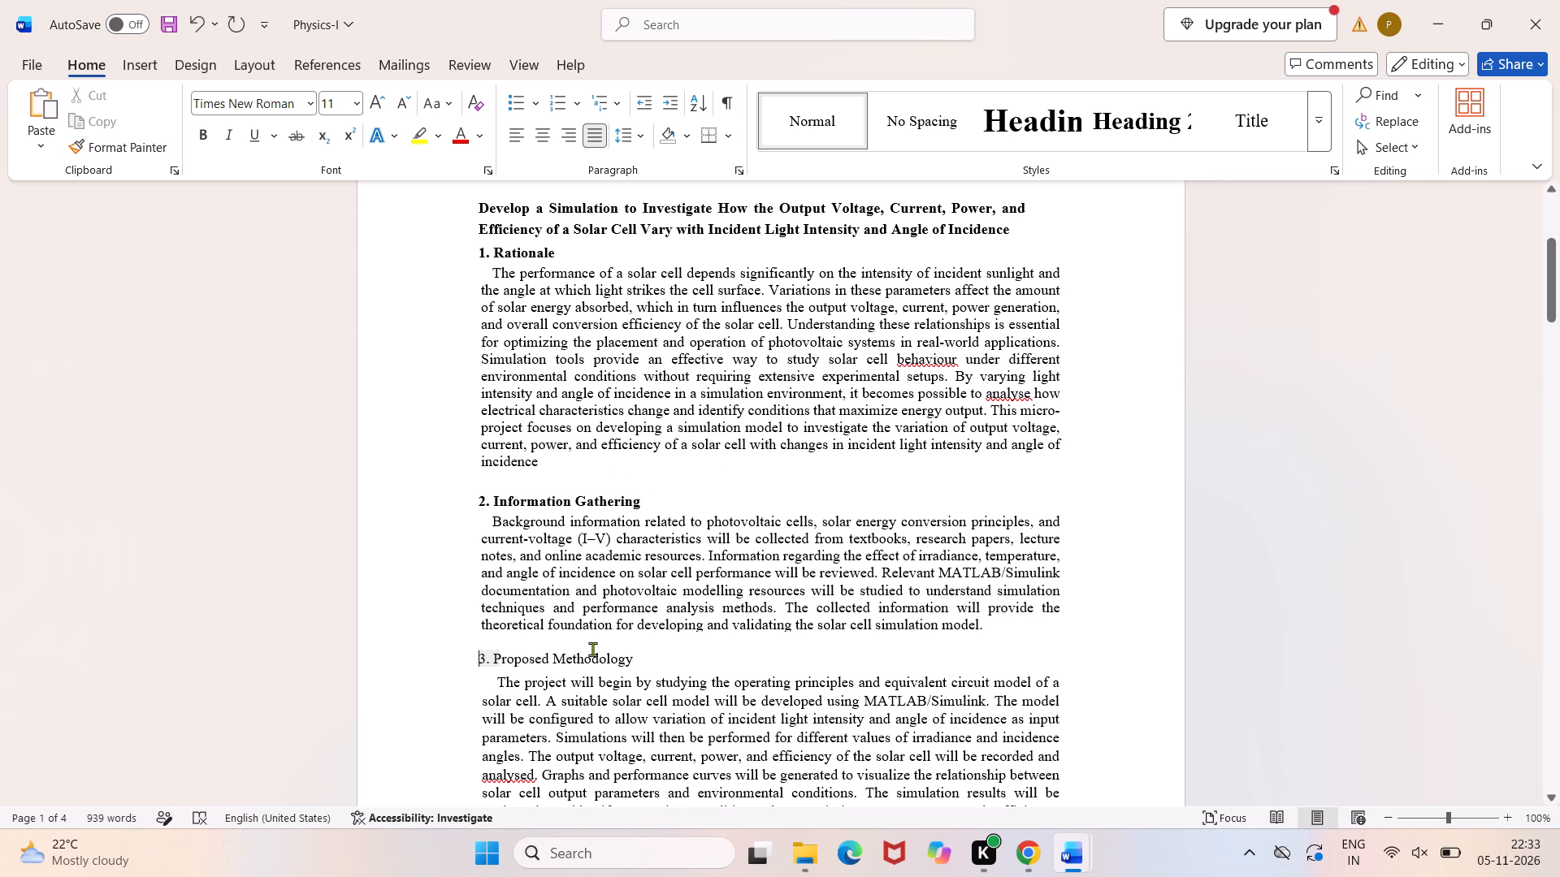
{"action": "left_click_drag", "start_coordinate": [592, 649], "coordinate": [649, 659]}
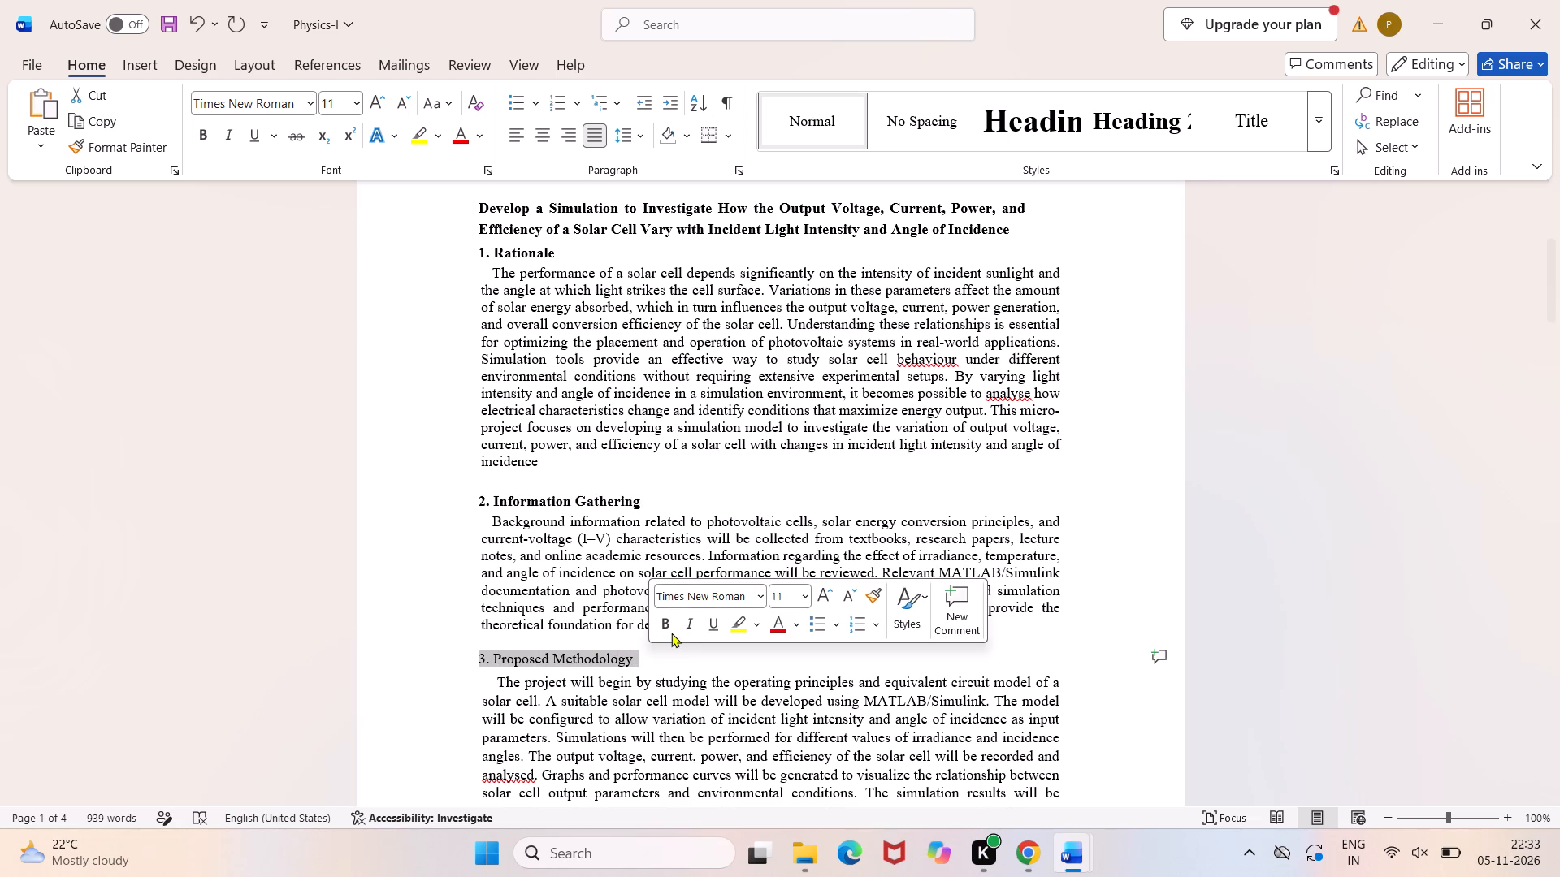
{"action": "left_click", "coordinate": [669, 631]}
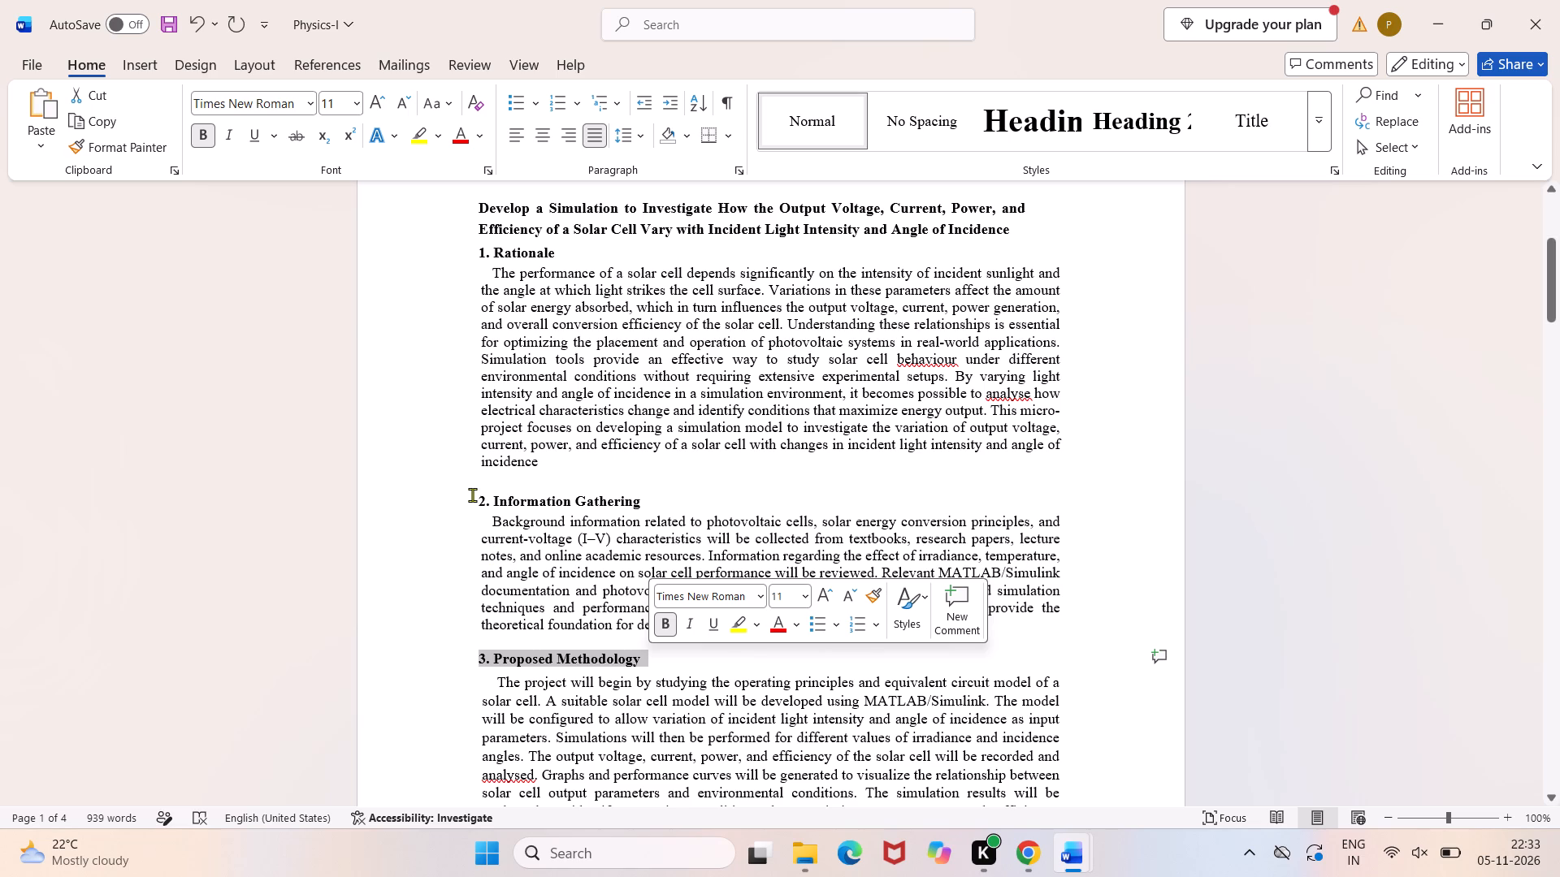
Replace the blank line between the Rationale paragraph and the Information Gathering heading with a fresh line break.
{"action": "left_click", "coordinate": [472, 495]}
{"action": "key", "text": "BackSpace"}
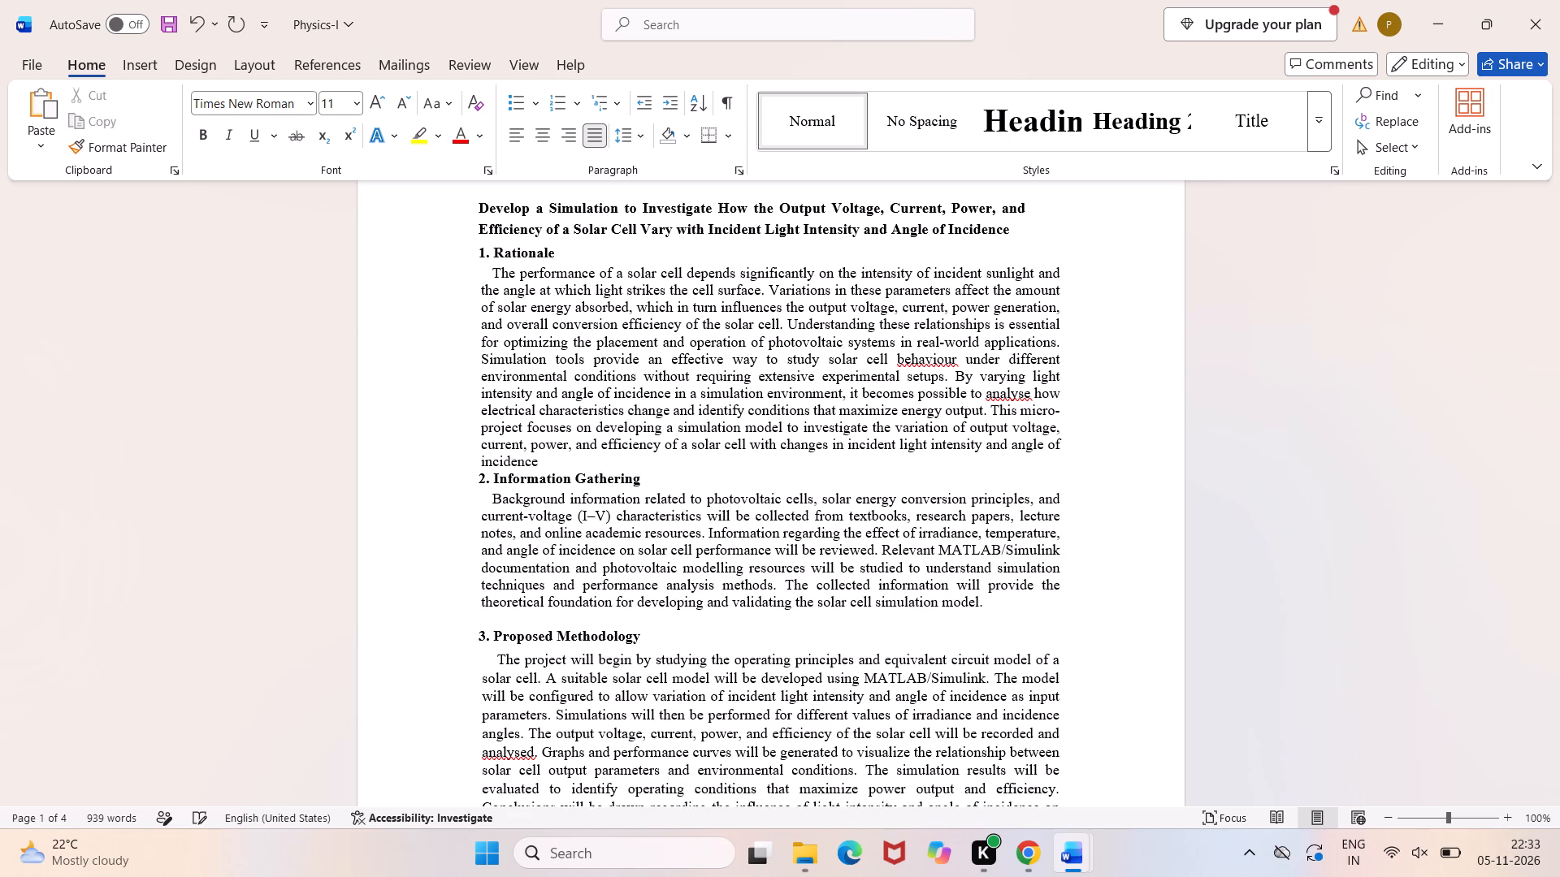
{"action": "key", "text": "Return"}
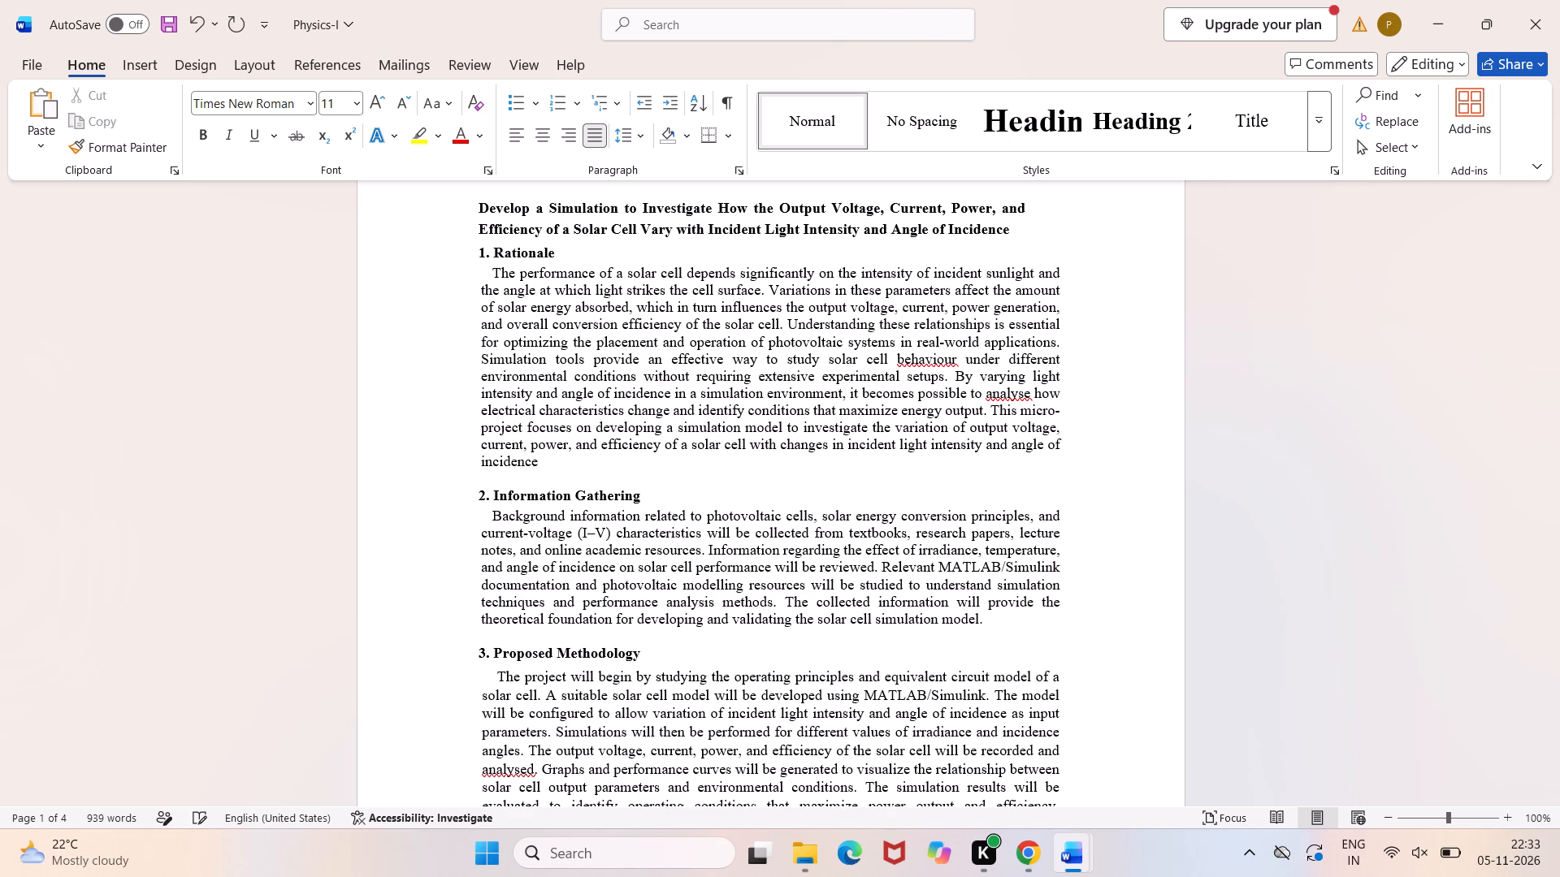
{"action": "scroll", "coordinate": [492, 576], "scroll_direction": "up", "scroll_amount": 1}
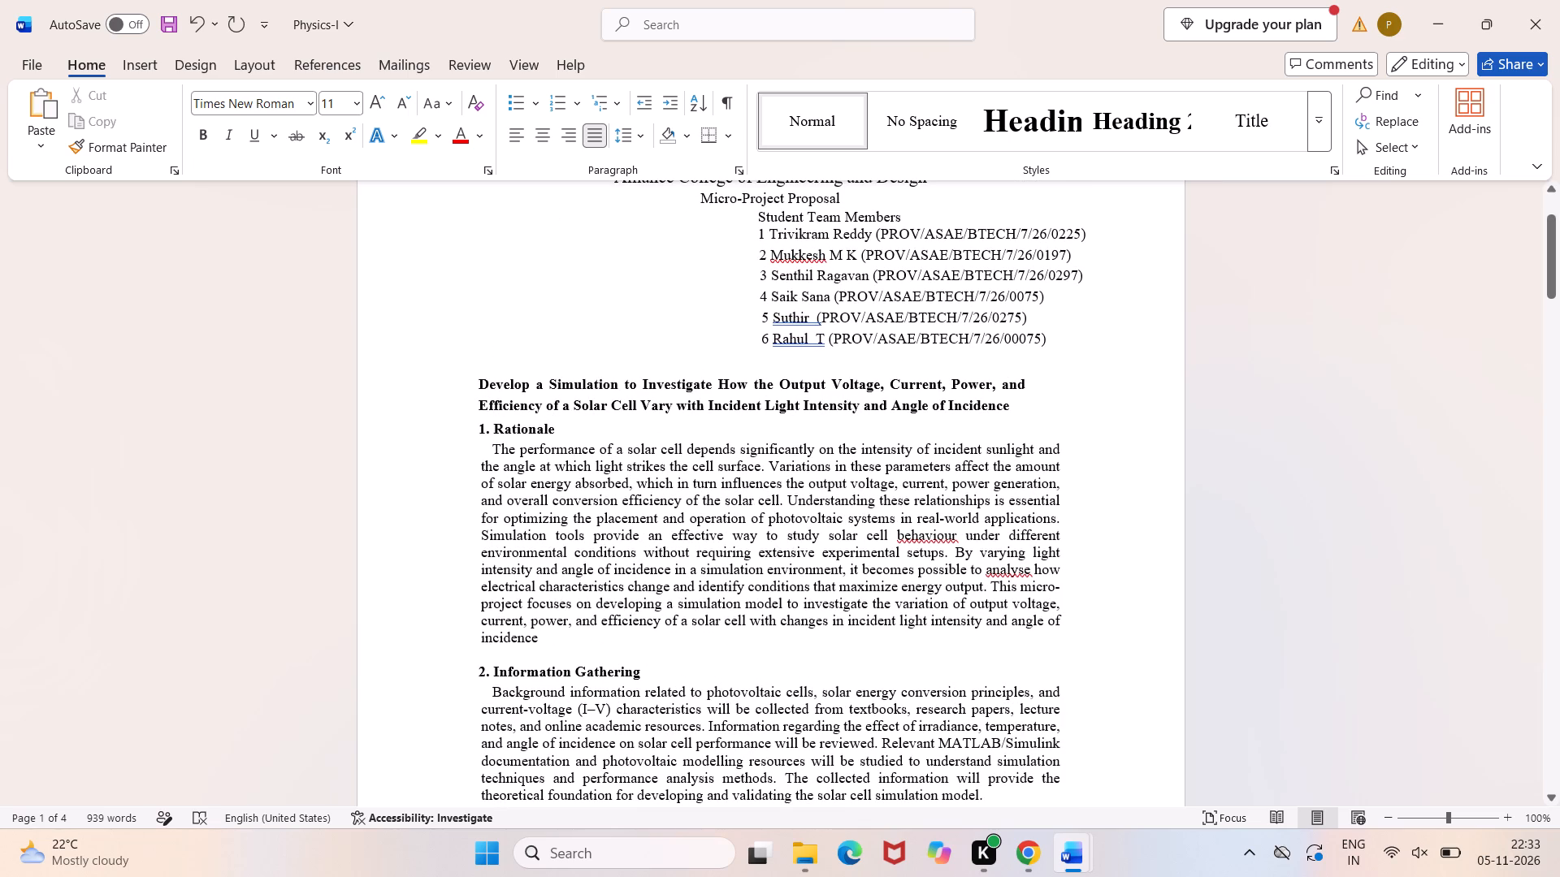
Insert a blank line between the bold project title and the "1. Rationale" heading.
{"action": "left_click", "coordinate": [475, 426]}
{"action": "key", "text": "Return"}
Remove the automatic 1.0 numbering and its indent from the Proposed Action Plan heading on page 2.
{"action": "scroll", "coordinate": [475, 426], "scroll_direction": "down", "scroll_amount": 2}
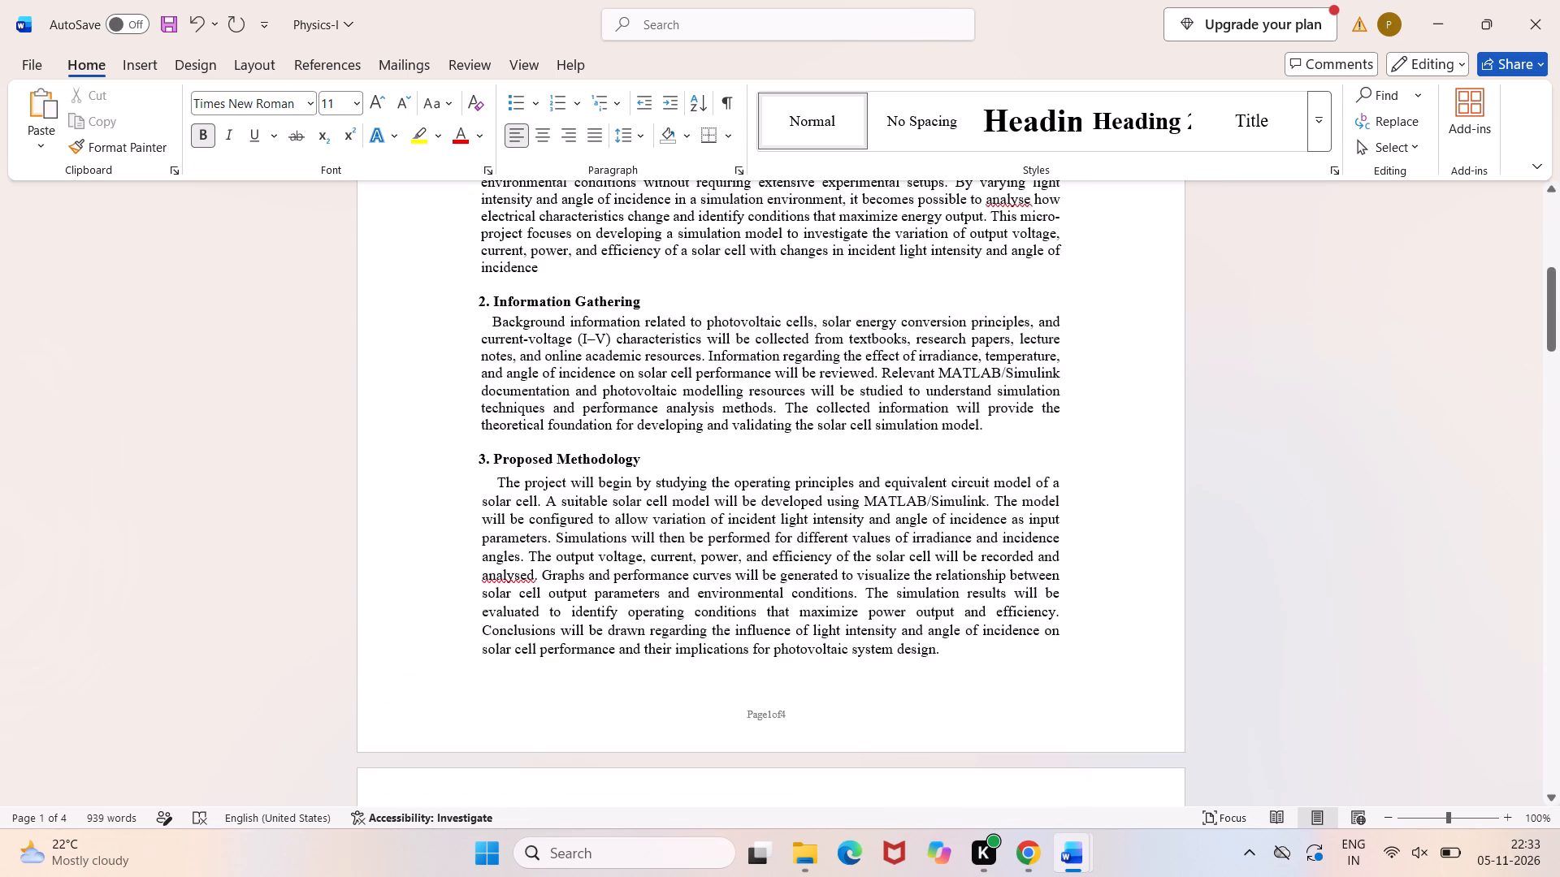
{"action": "scroll", "coordinate": [475, 426], "scroll_direction": "right", "scroll_amount": 1}
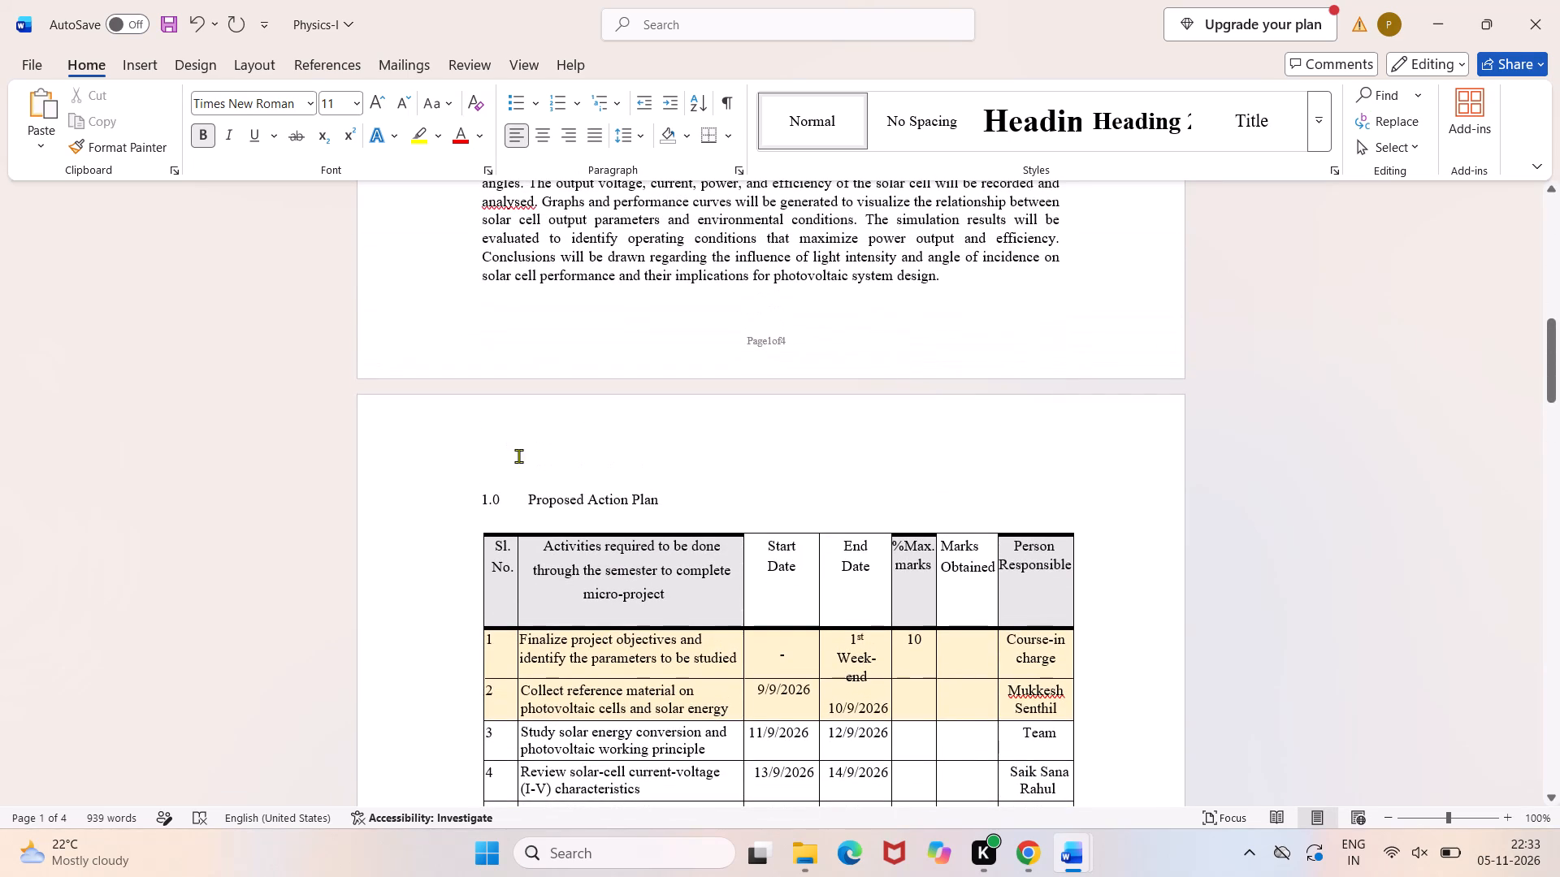
{"action": "left_click", "coordinate": [512, 499]}
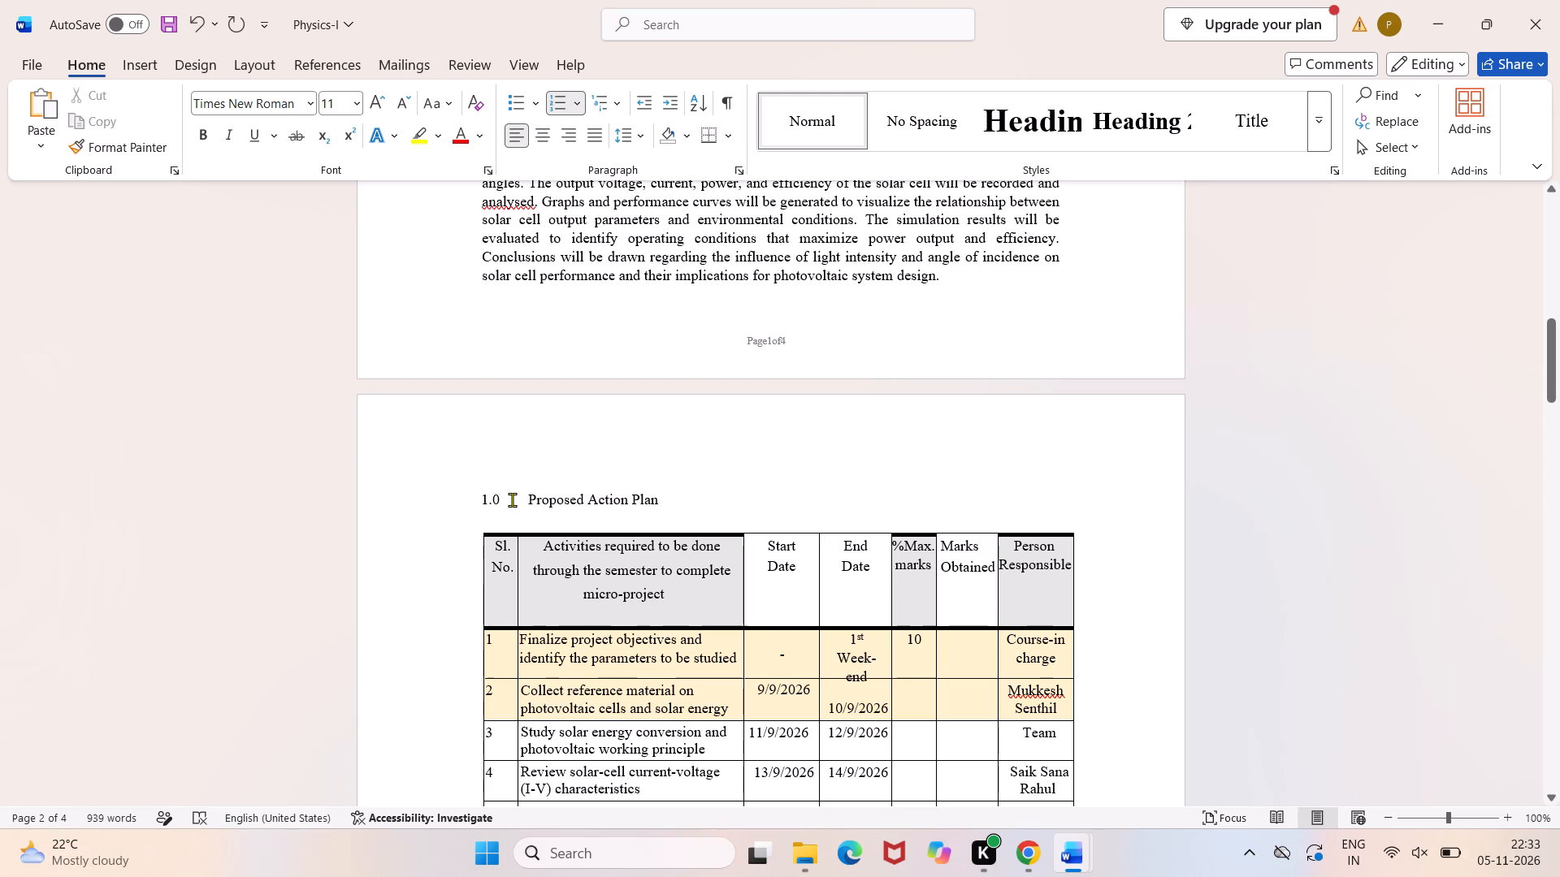
{"action": "key", "text": "BackSpace"}
{"action": "key", "text": "BackSpace"}
{"action": "key", "text": "BackSpace"}
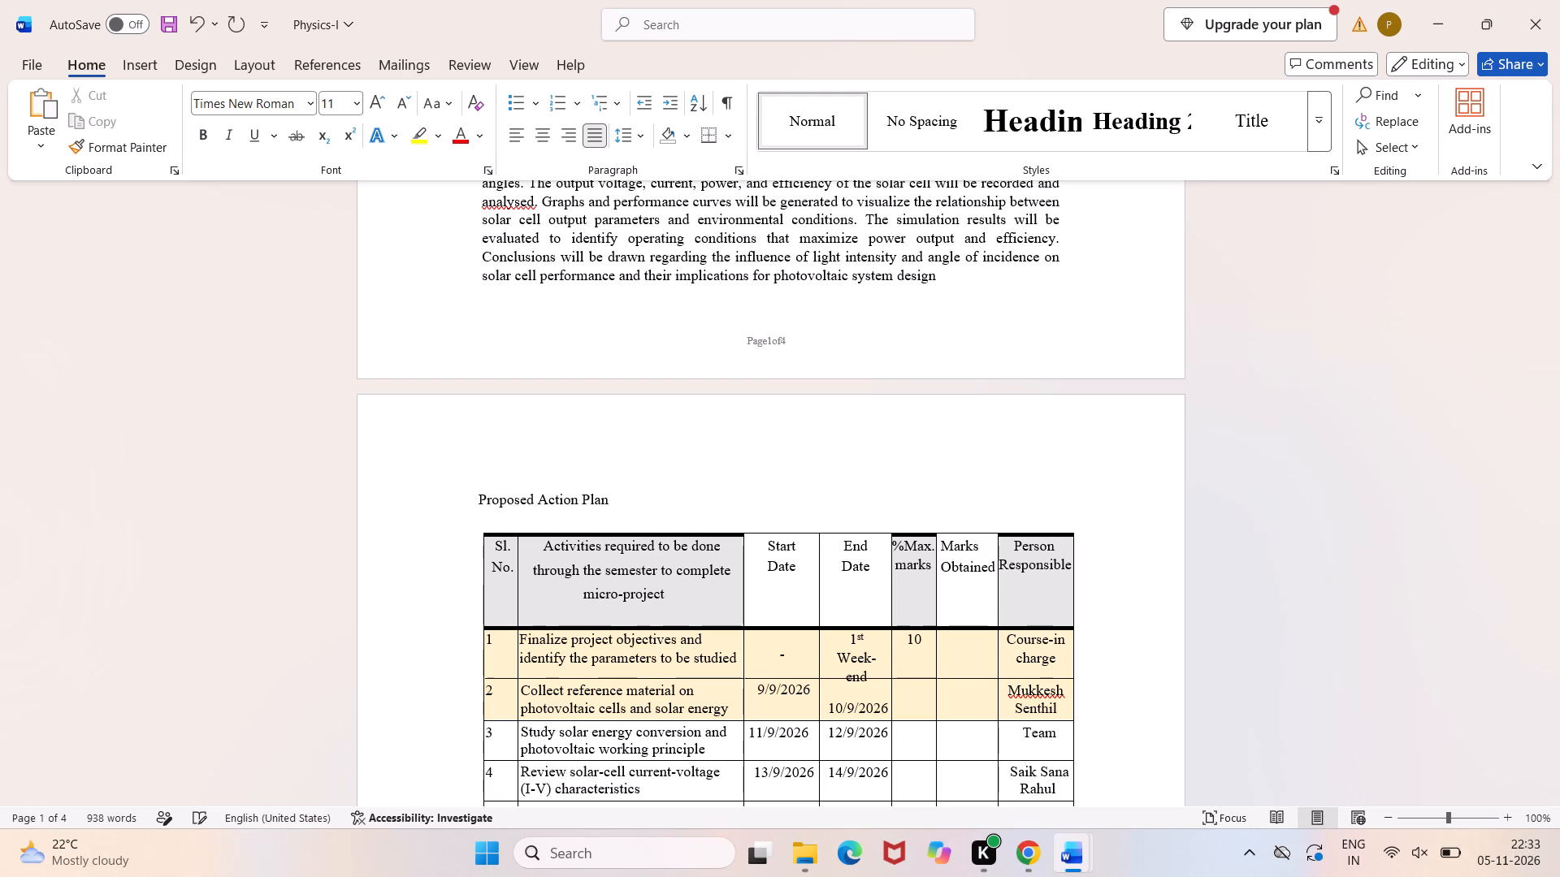
Restore the full stop after "photovoltaic system design" in the Proposed Methodology paragraph, leaving no stray characters or extra blank lines after it.
{"action": "key", "text": "4"}
{"action": "key", "text": "BackSpace"}
{"action": "key", "text": "period"}
{"action": "key", "text": "Return"}
{"action": "key", "text": "Return"}
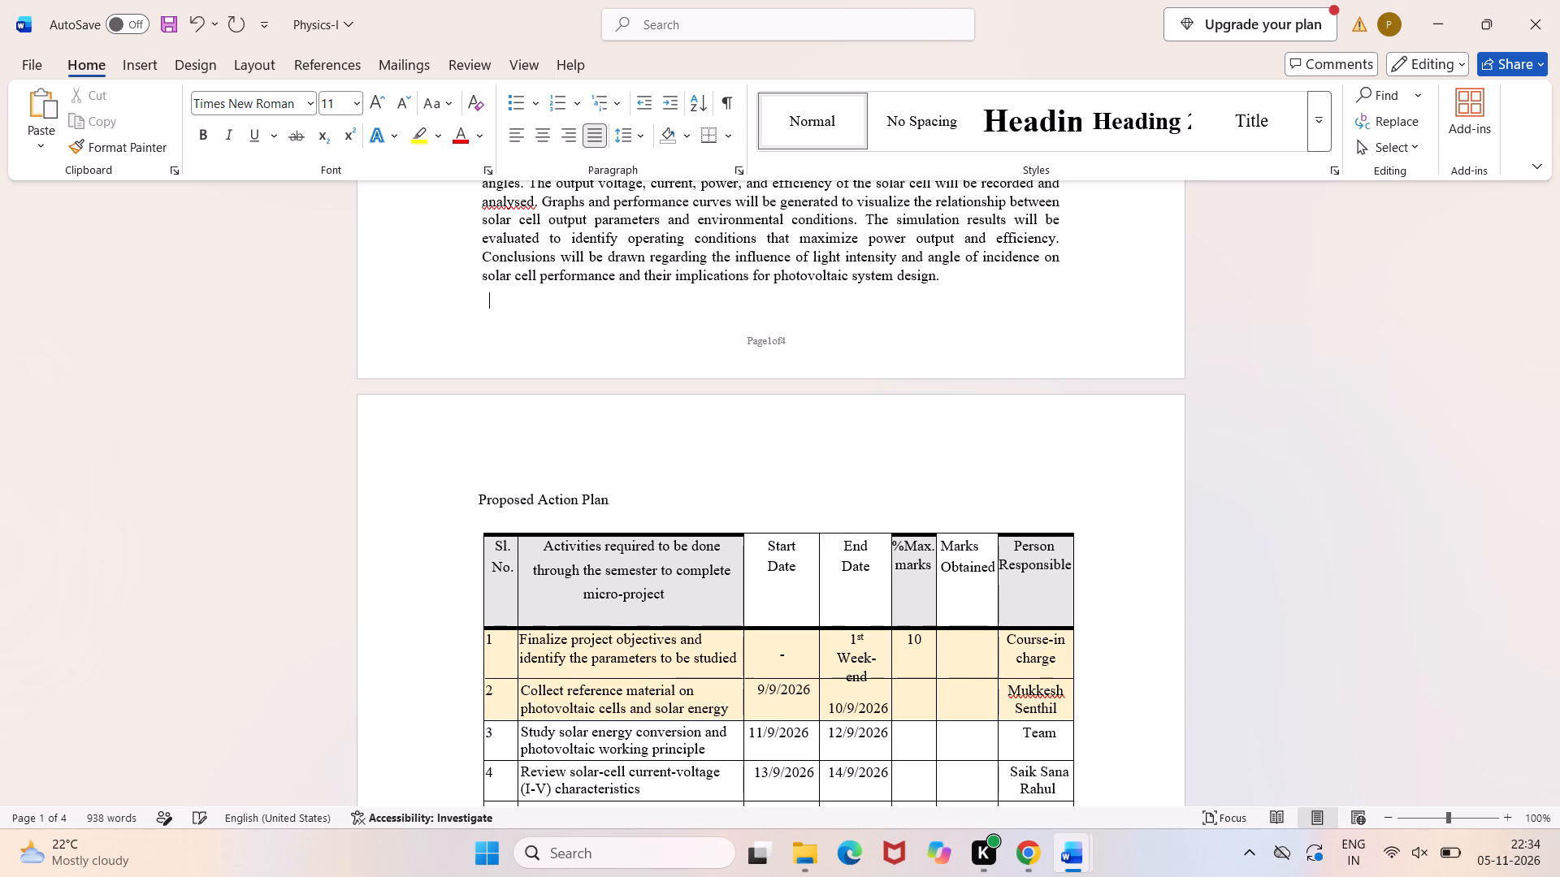
{"action": "key", "text": "Return"}
{"action": "key", "text": "BackSpace"}
{"action": "key", "text": "BackSpace"}
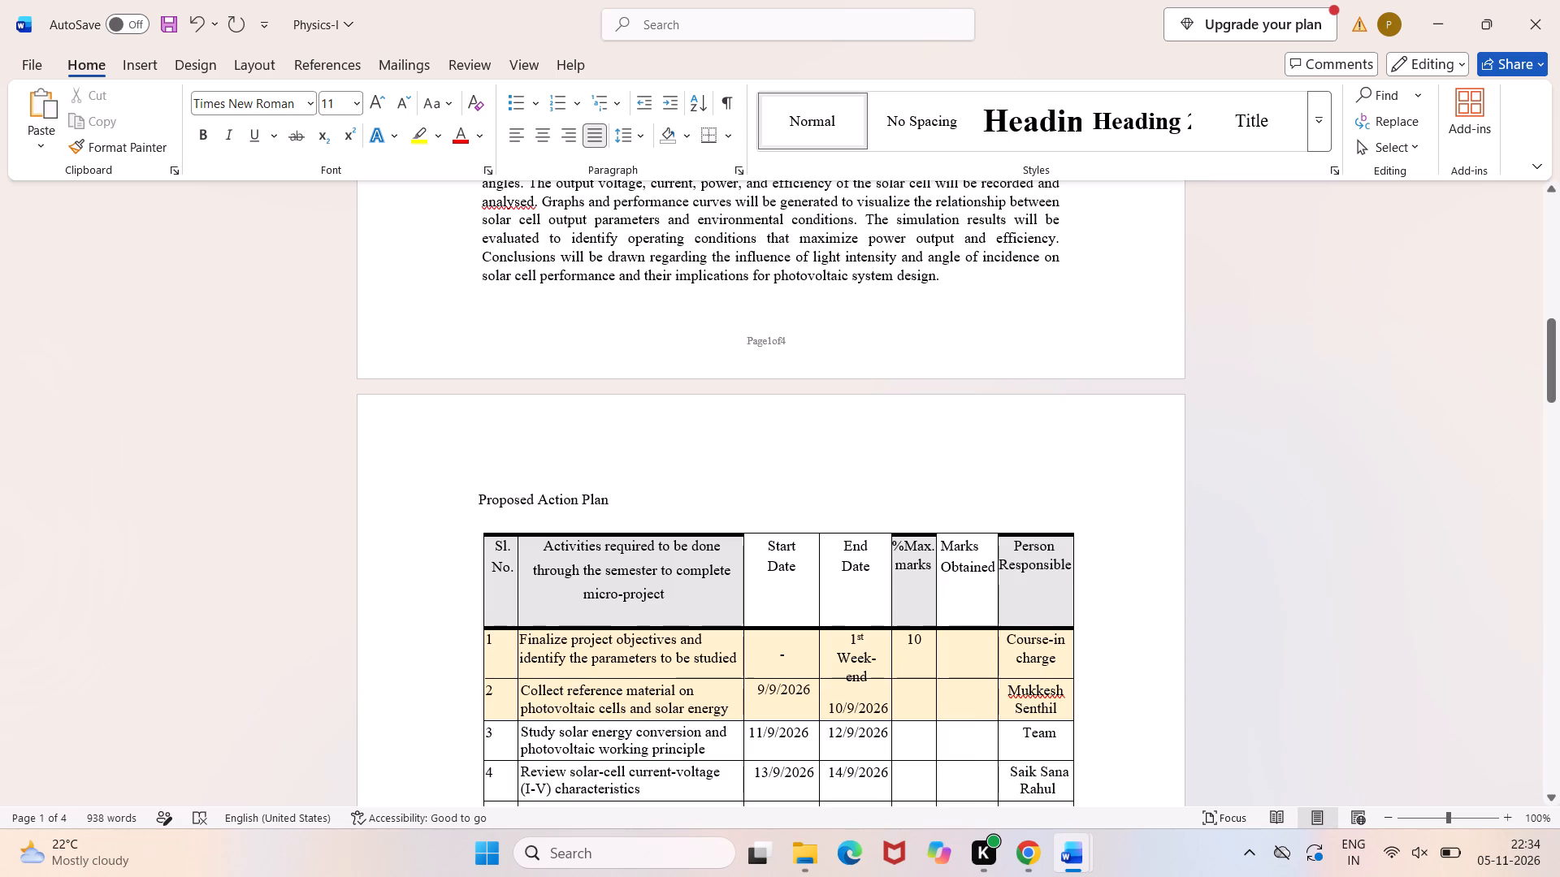
{"action": "key", "text": "BackSpace"}
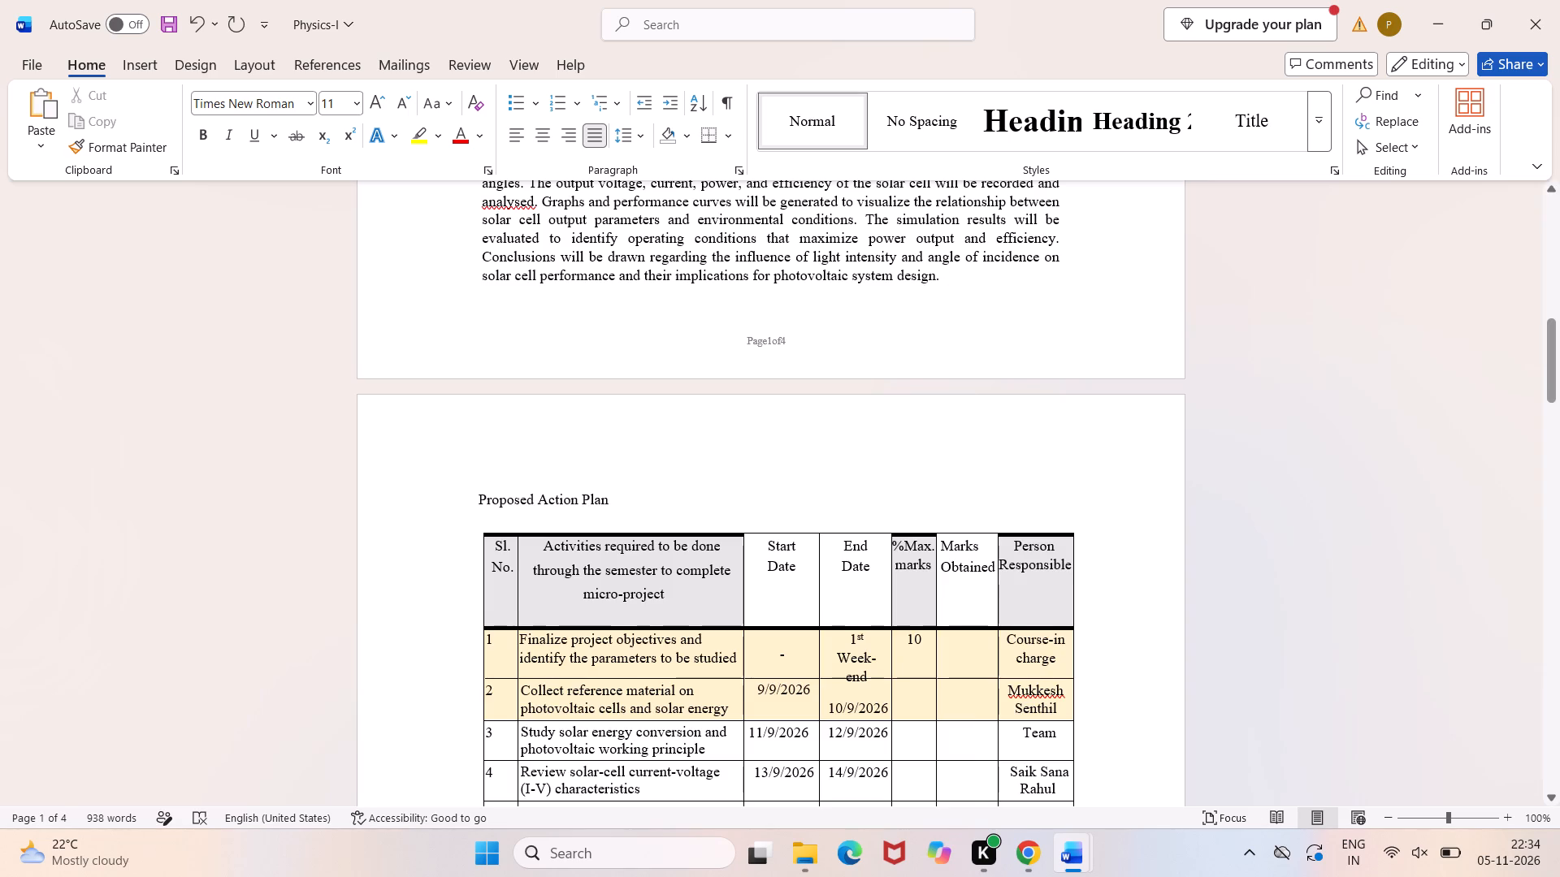
Add the plain number "4." and a space before the Proposed Action Plan heading.
{"action": "left_click", "coordinate": [479, 494]}
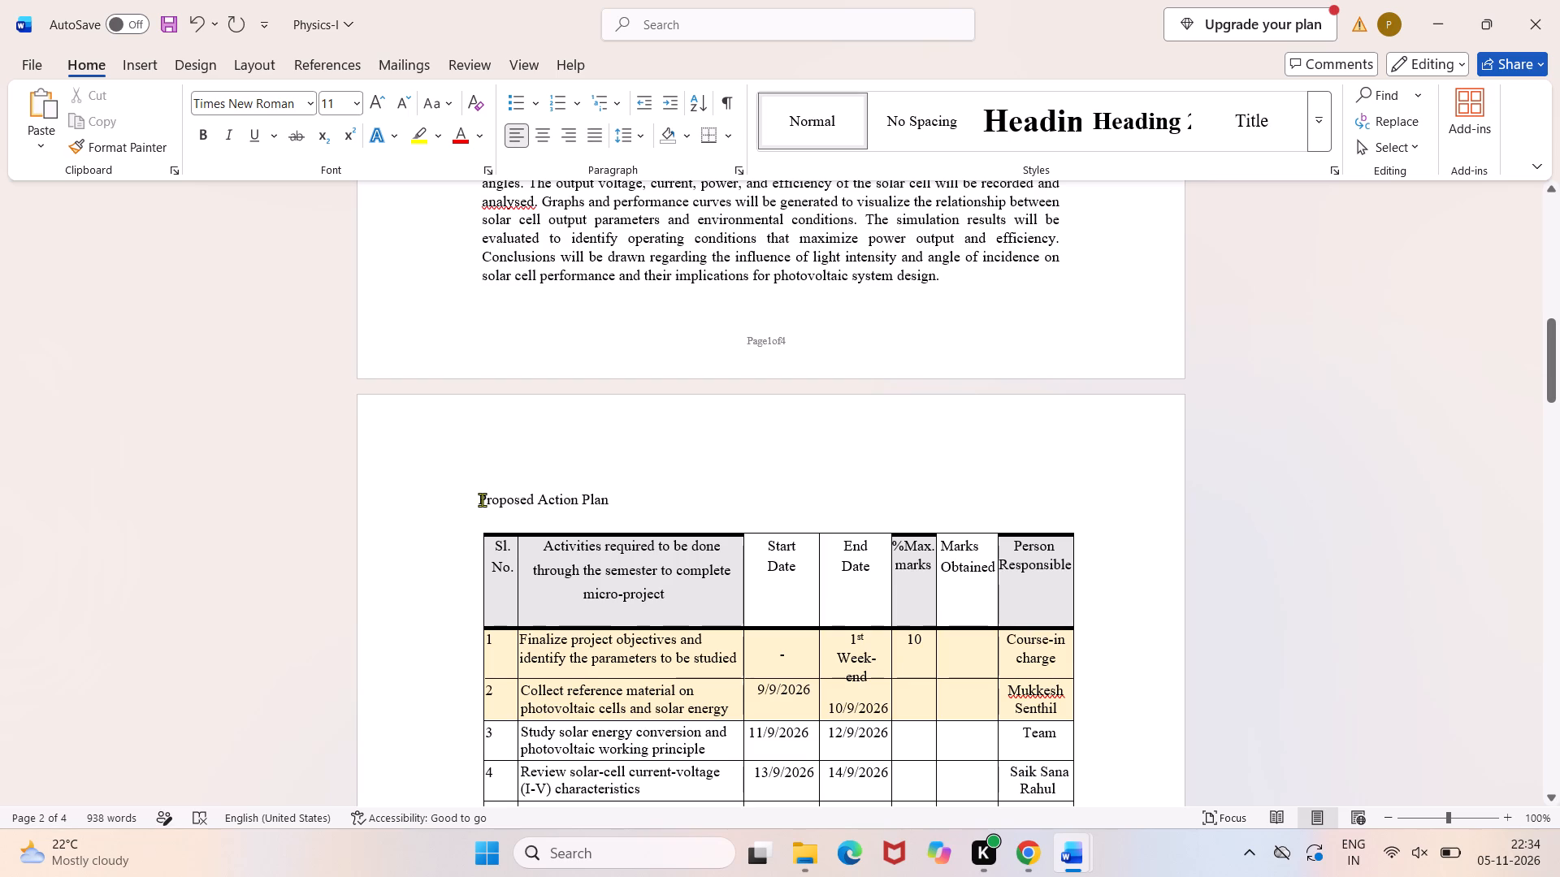
{"action": "key", "text": "4"}
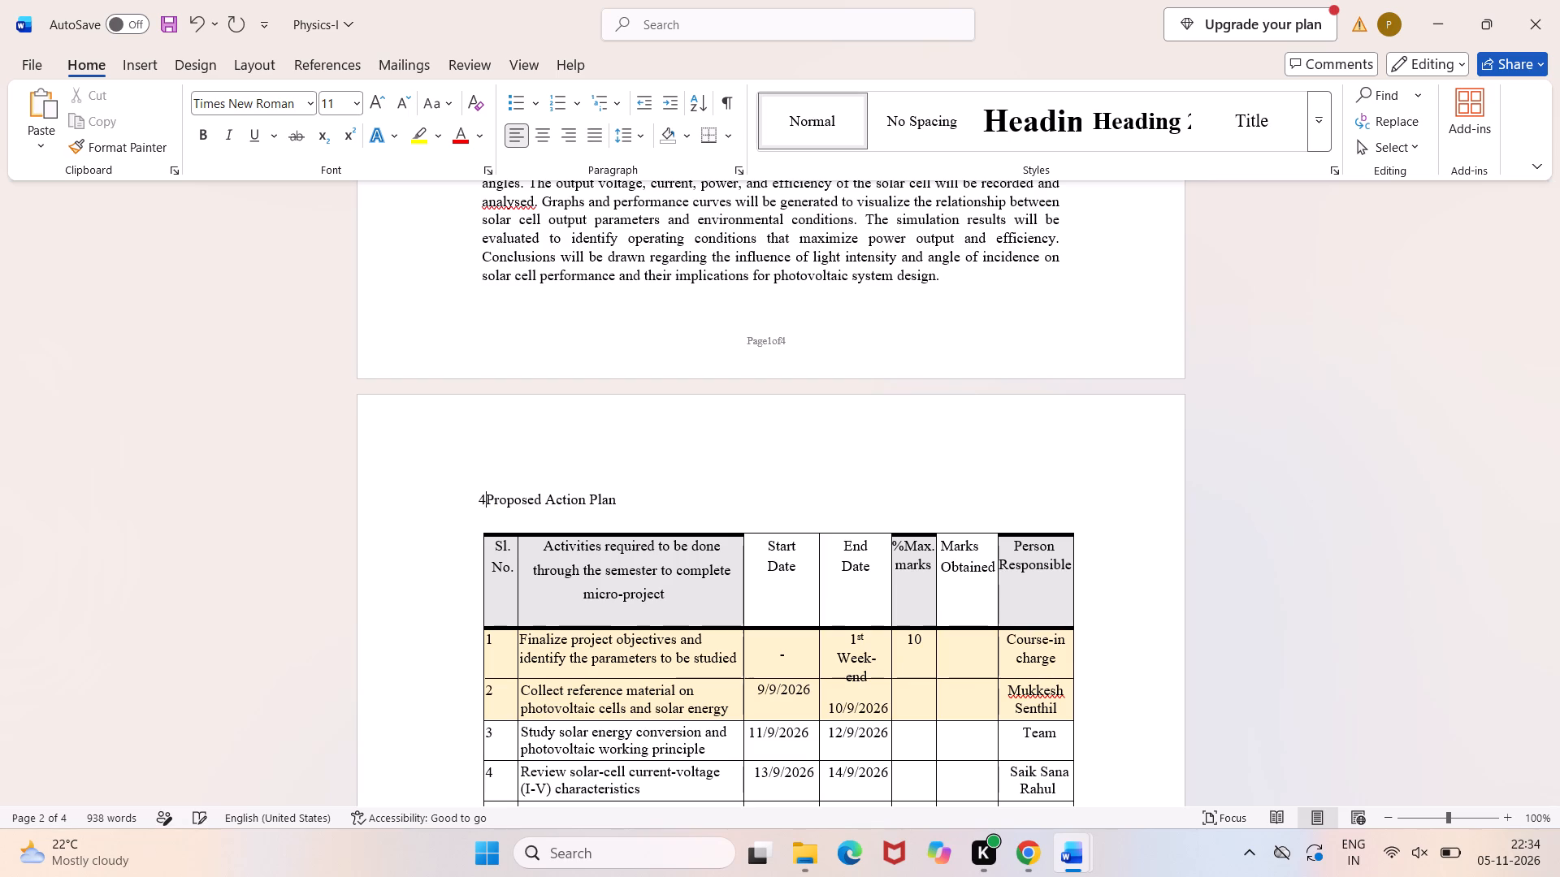
{"action": "type", "text": "."}
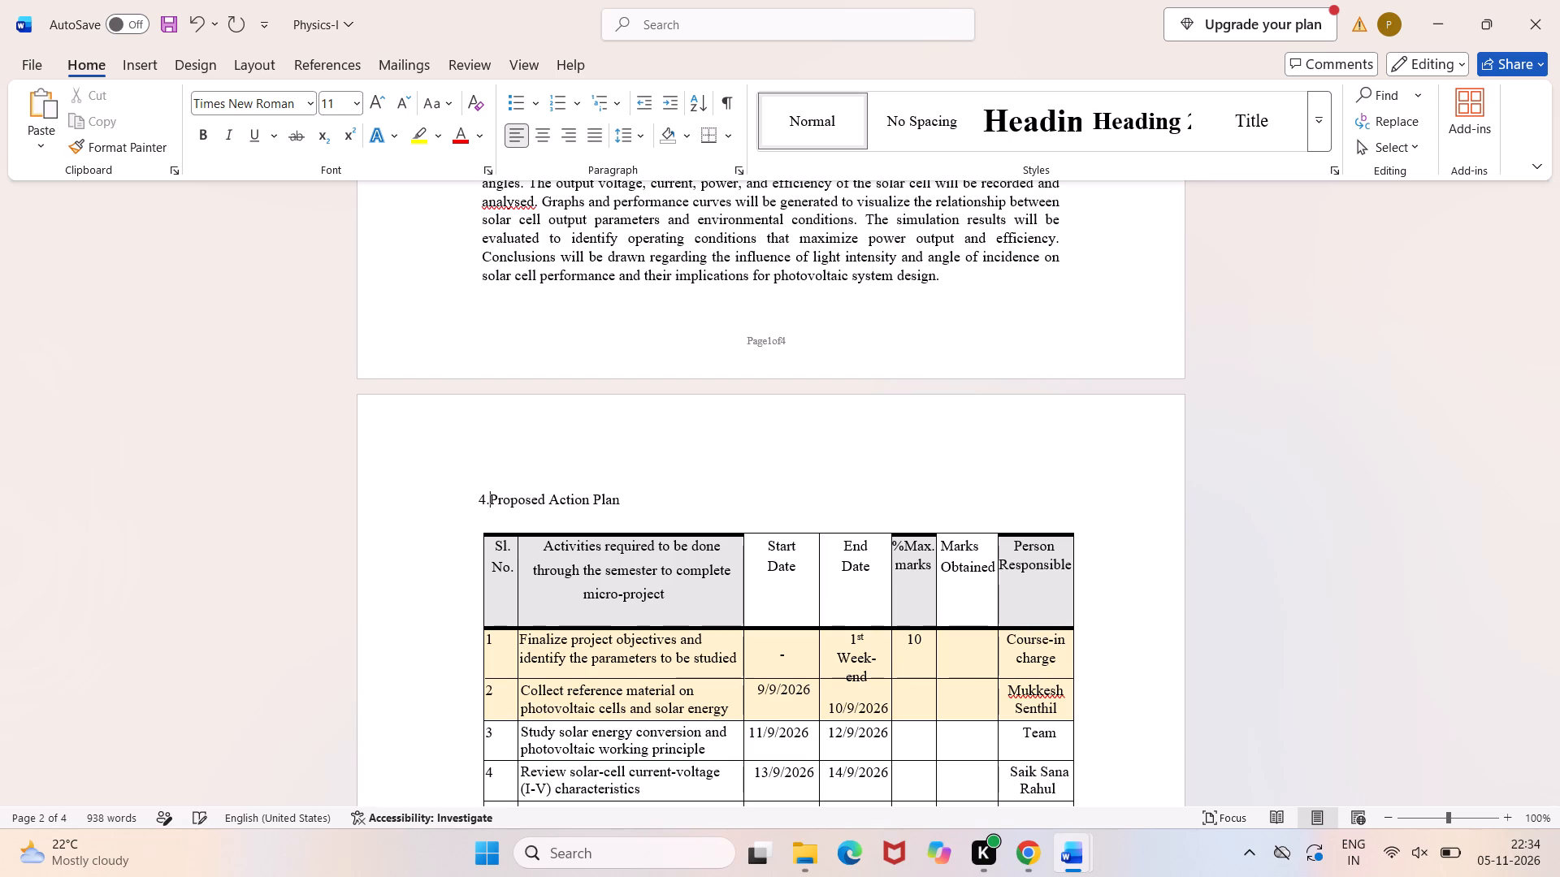
{"action": "key", "text": "space"}
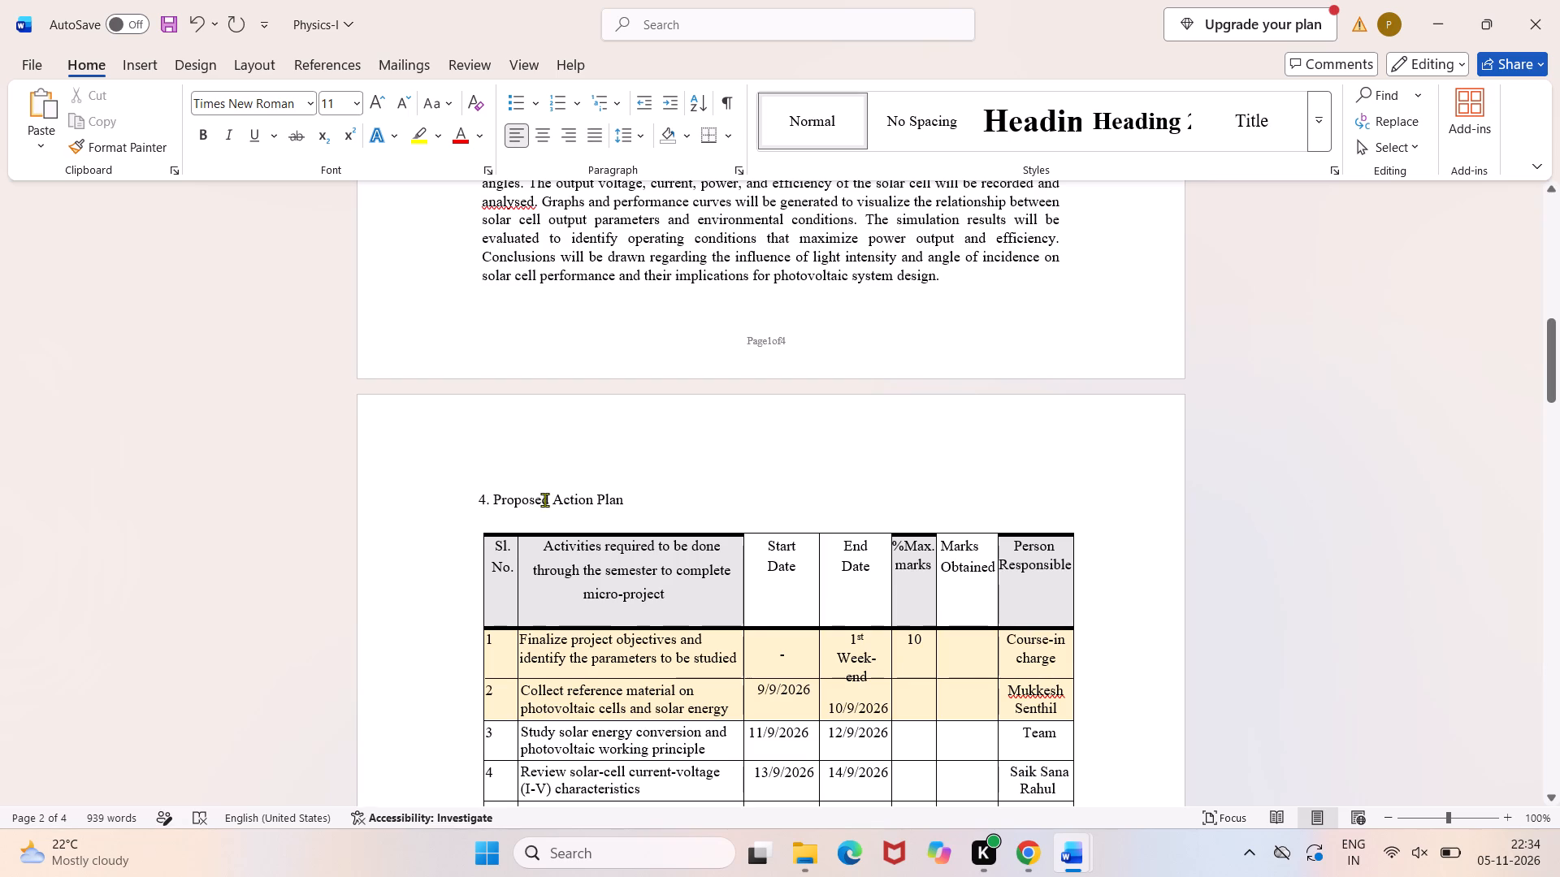
Make the "4. Proposed Action Plan" heading bold.
{"action": "left_click_drag", "start_coordinate": [466, 495], "coordinate": [548, 486]}
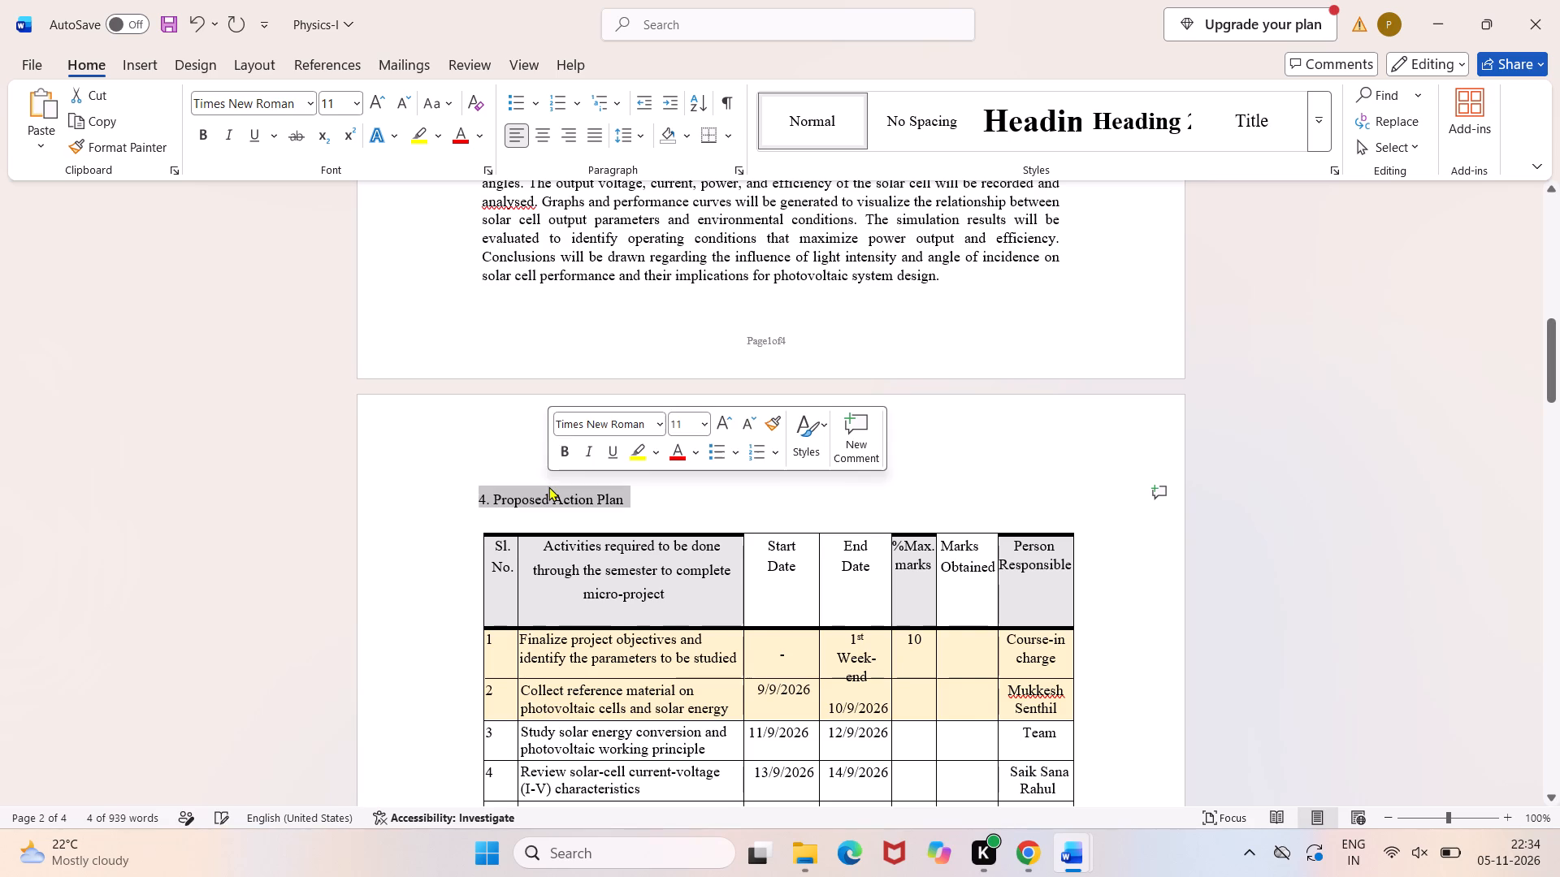
{"action": "left_click", "coordinate": [565, 456]}
{"action": "left_click", "coordinate": [512, 405]}
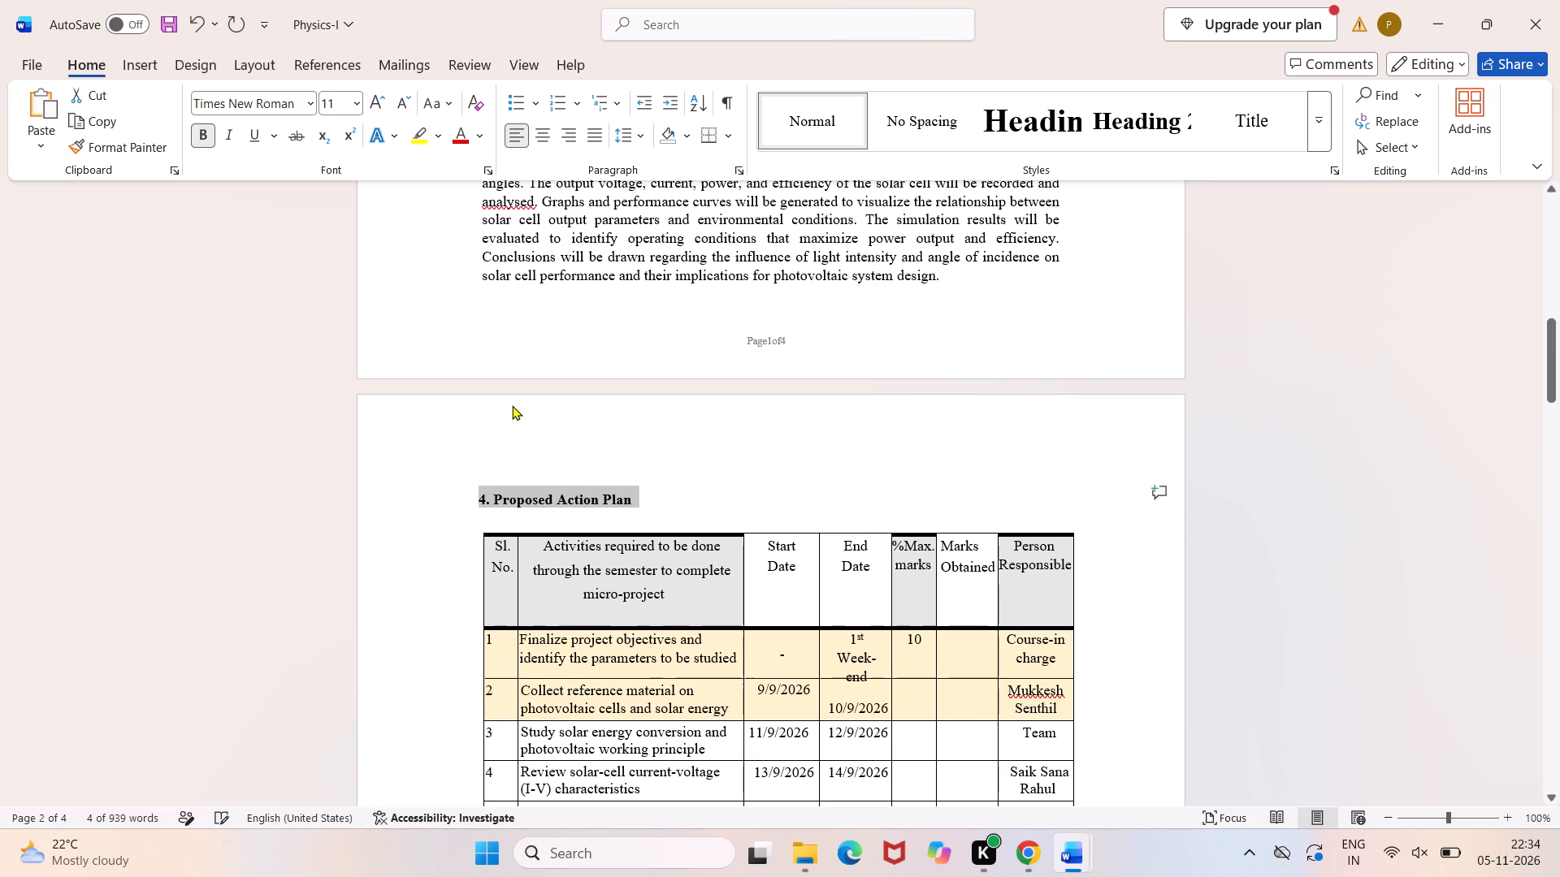
Save the proposal as a Word document named Physics-I in the Downloads folder and close it.
{"action": "scroll", "coordinate": [512, 405], "scroll_direction": "down", "scroll_amount": 8}
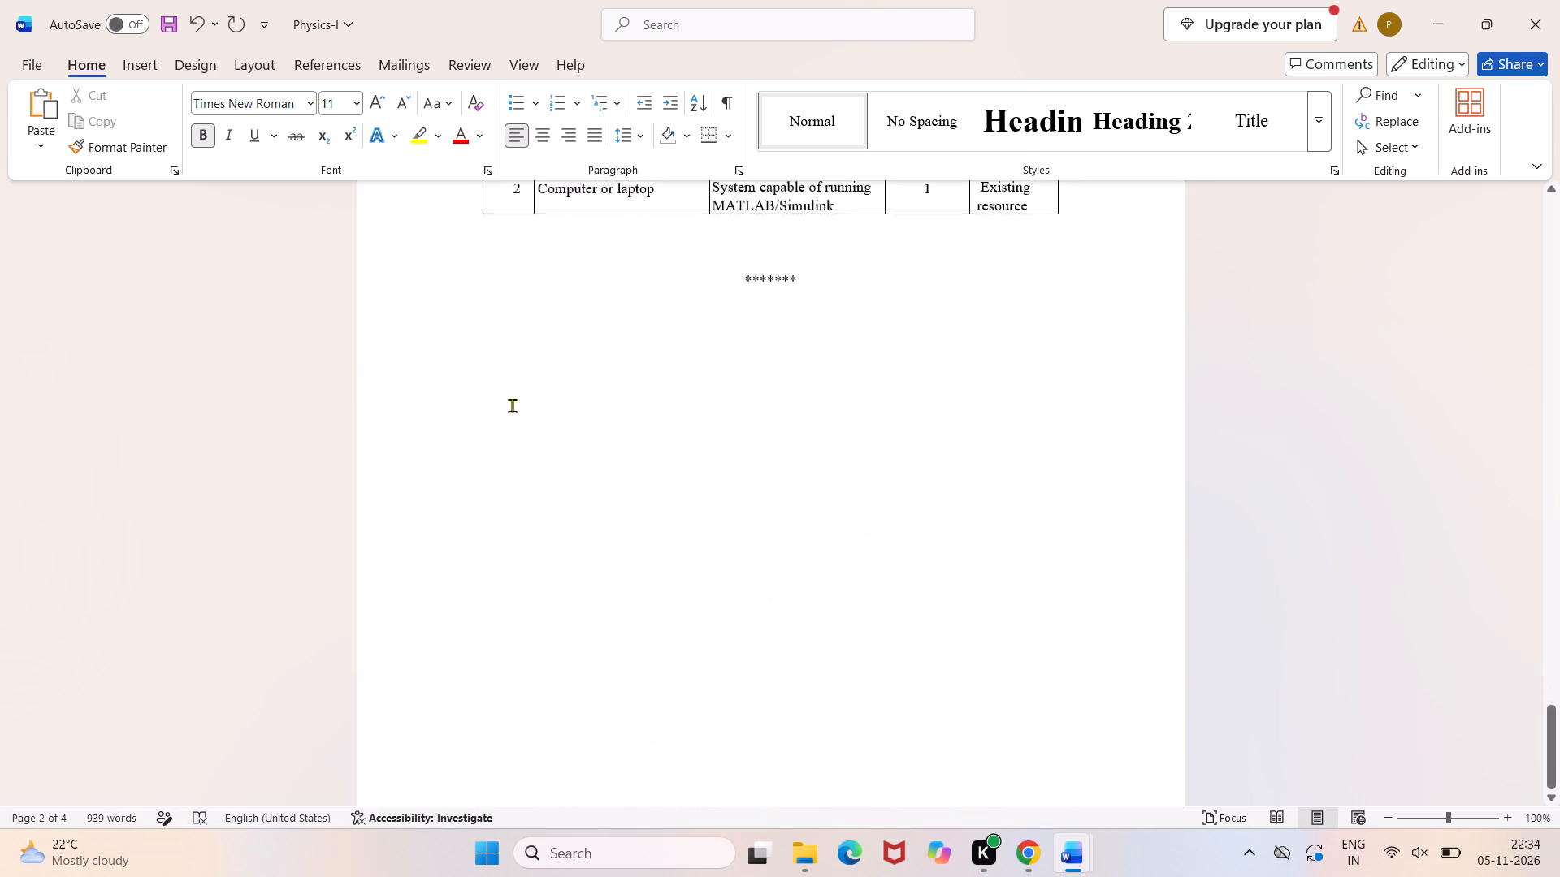
{"action": "scroll", "coordinate": [512, 405], "scroll_direction": "up", "scroll_amount": 8}
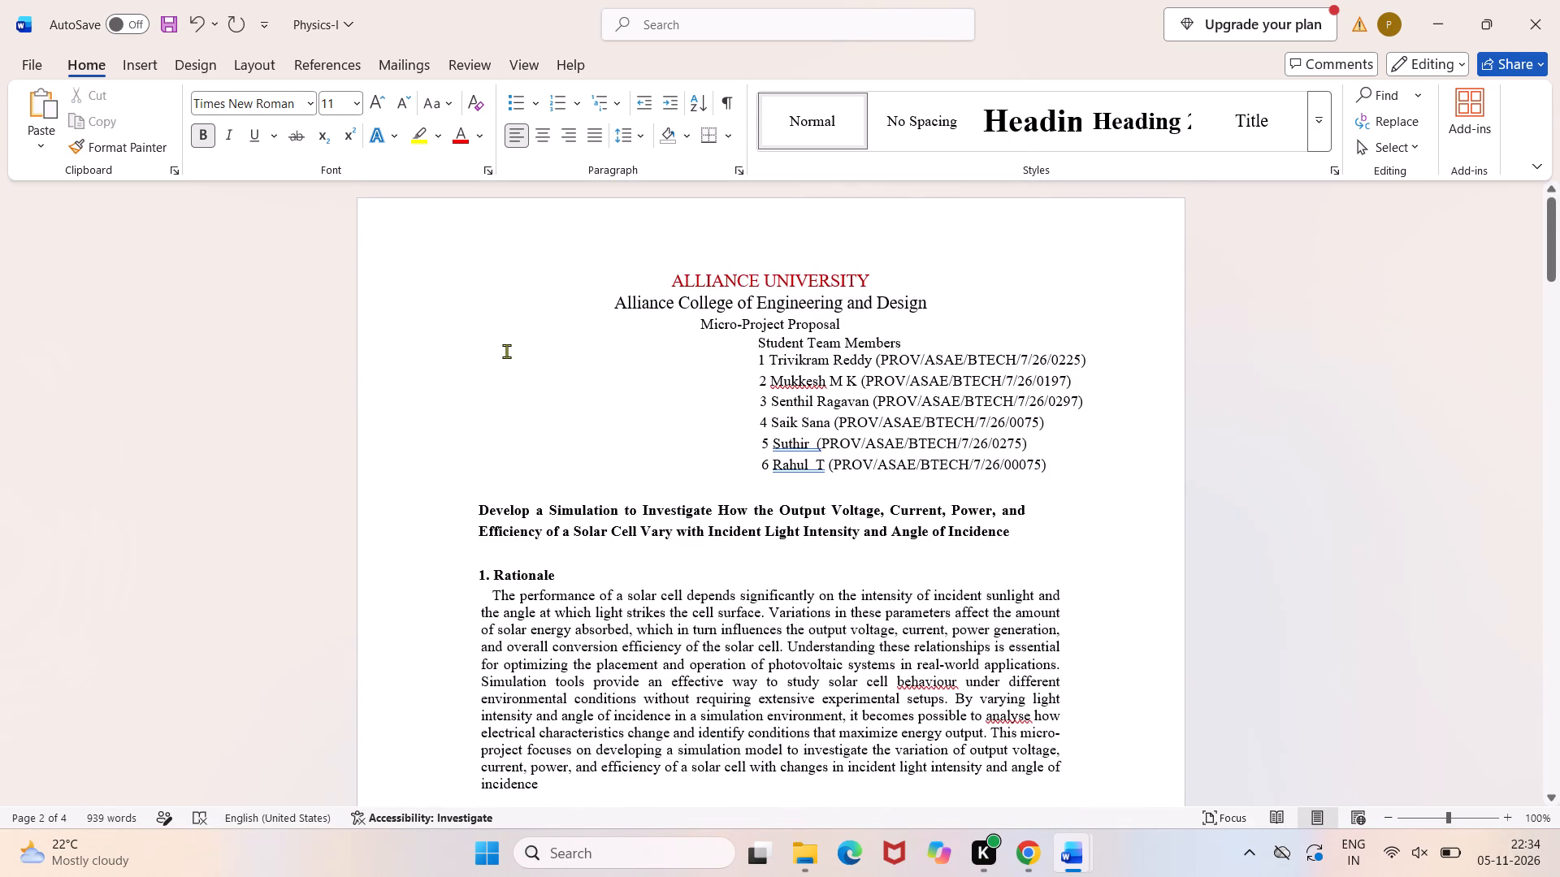
{"action": "left_click", "coordinate": [19, 58]}
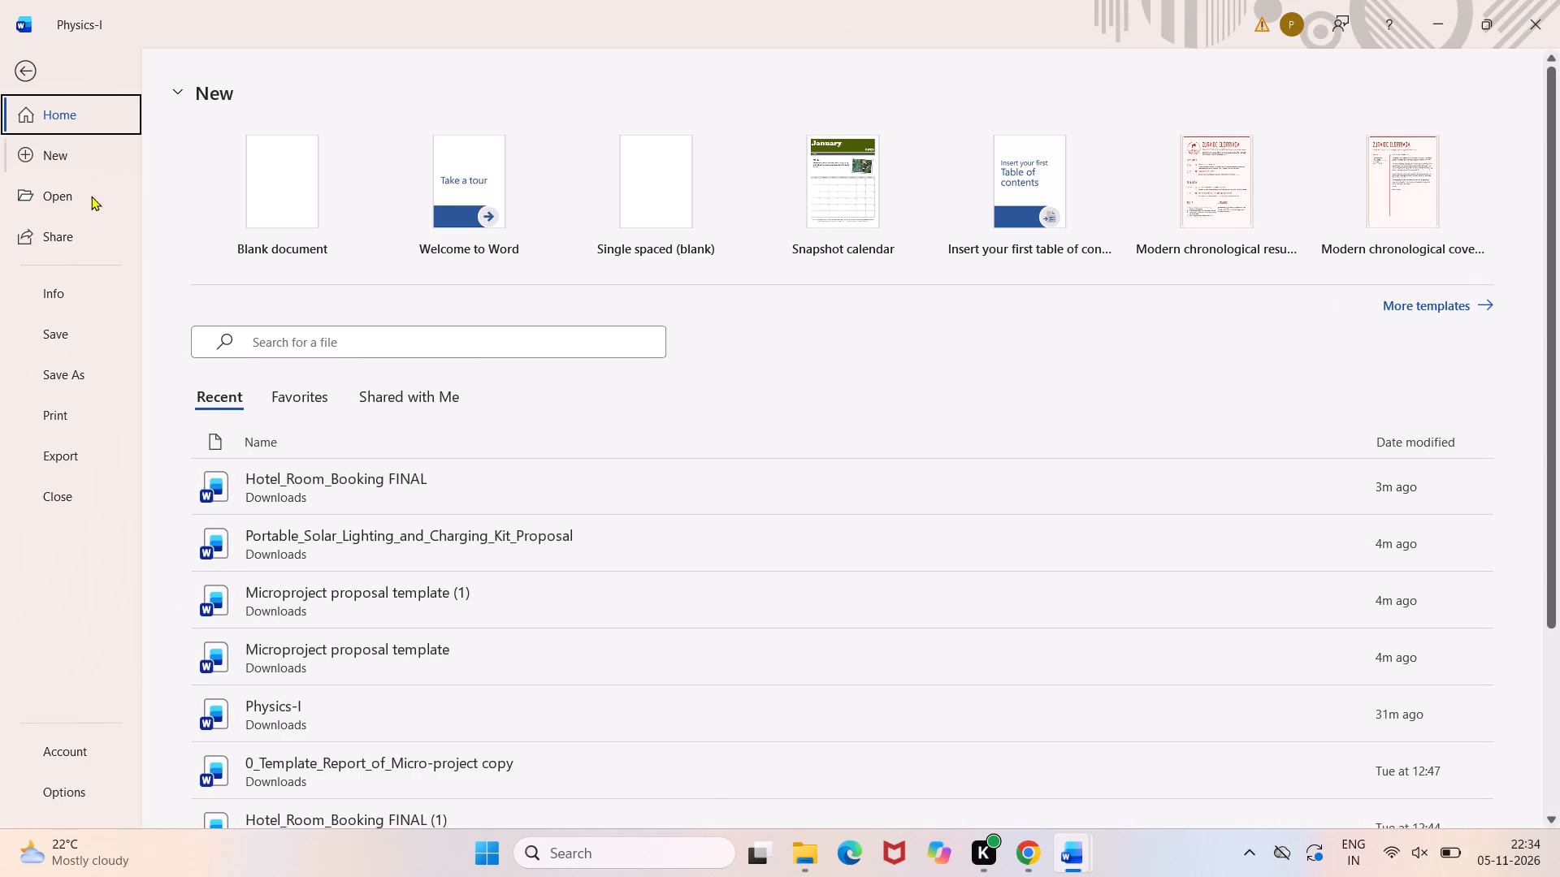
{"action": "left_click", "coordinate": [100, 371]}
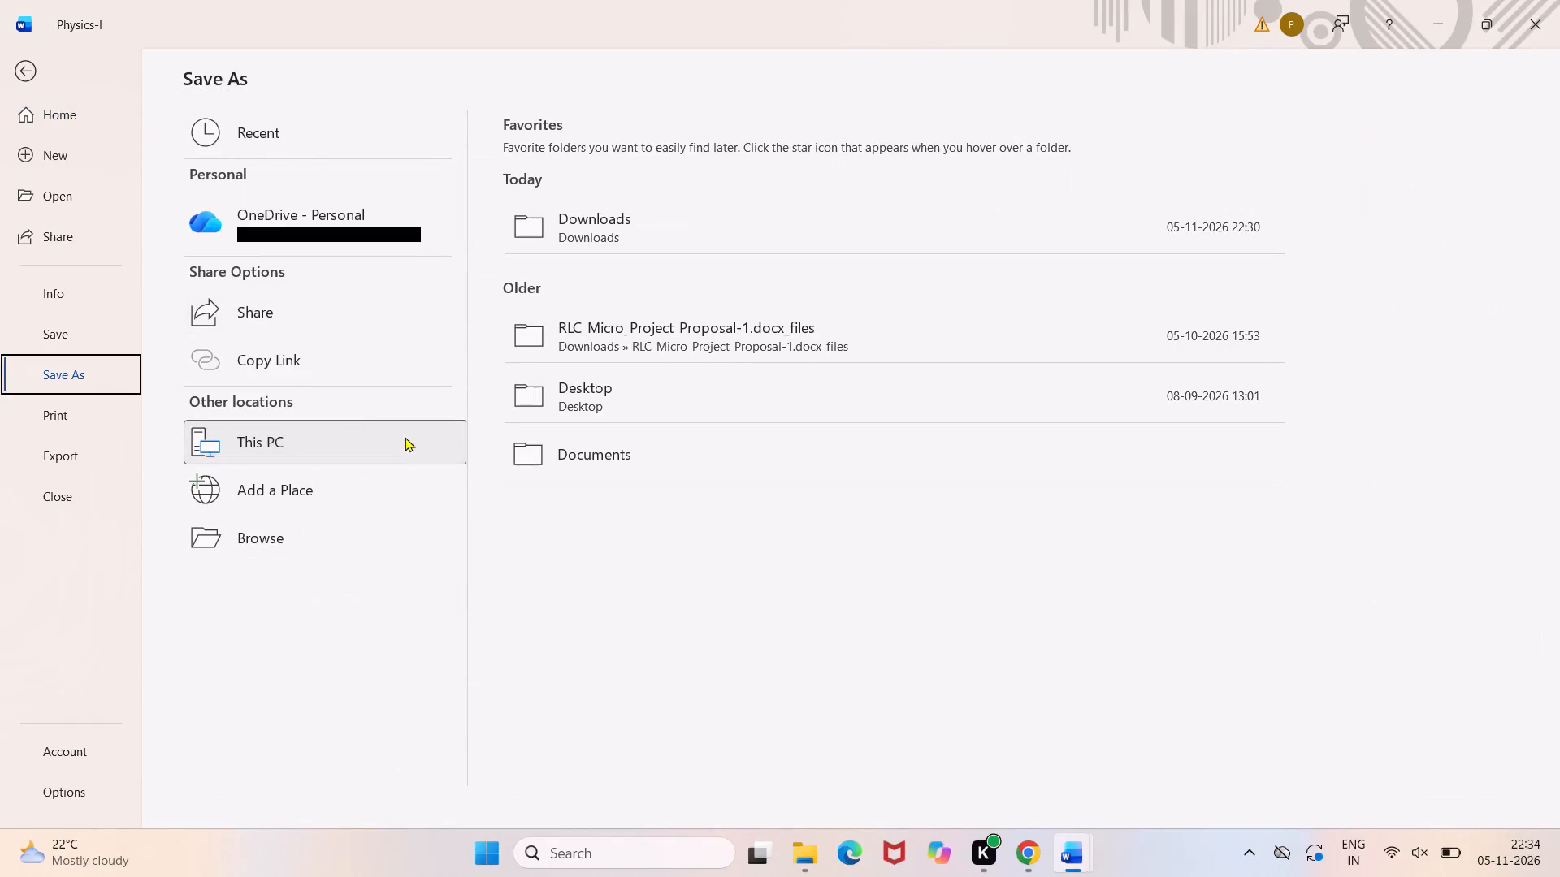
{"action": "left_click", "coordinate": [617, 227]}
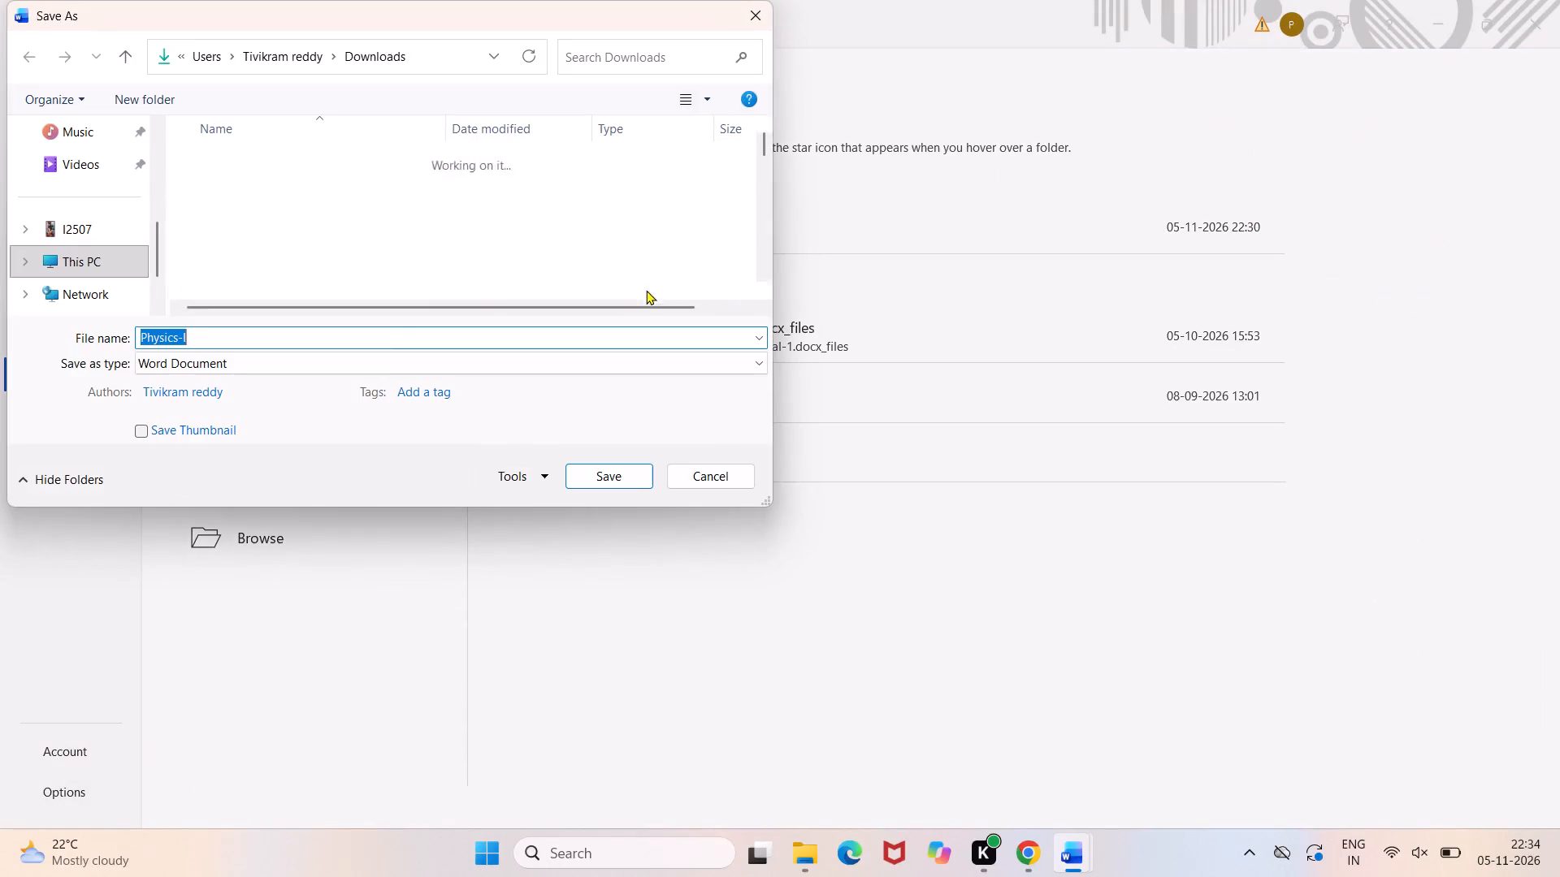
{"action": "left_click", "coordinate": [605, 472]}
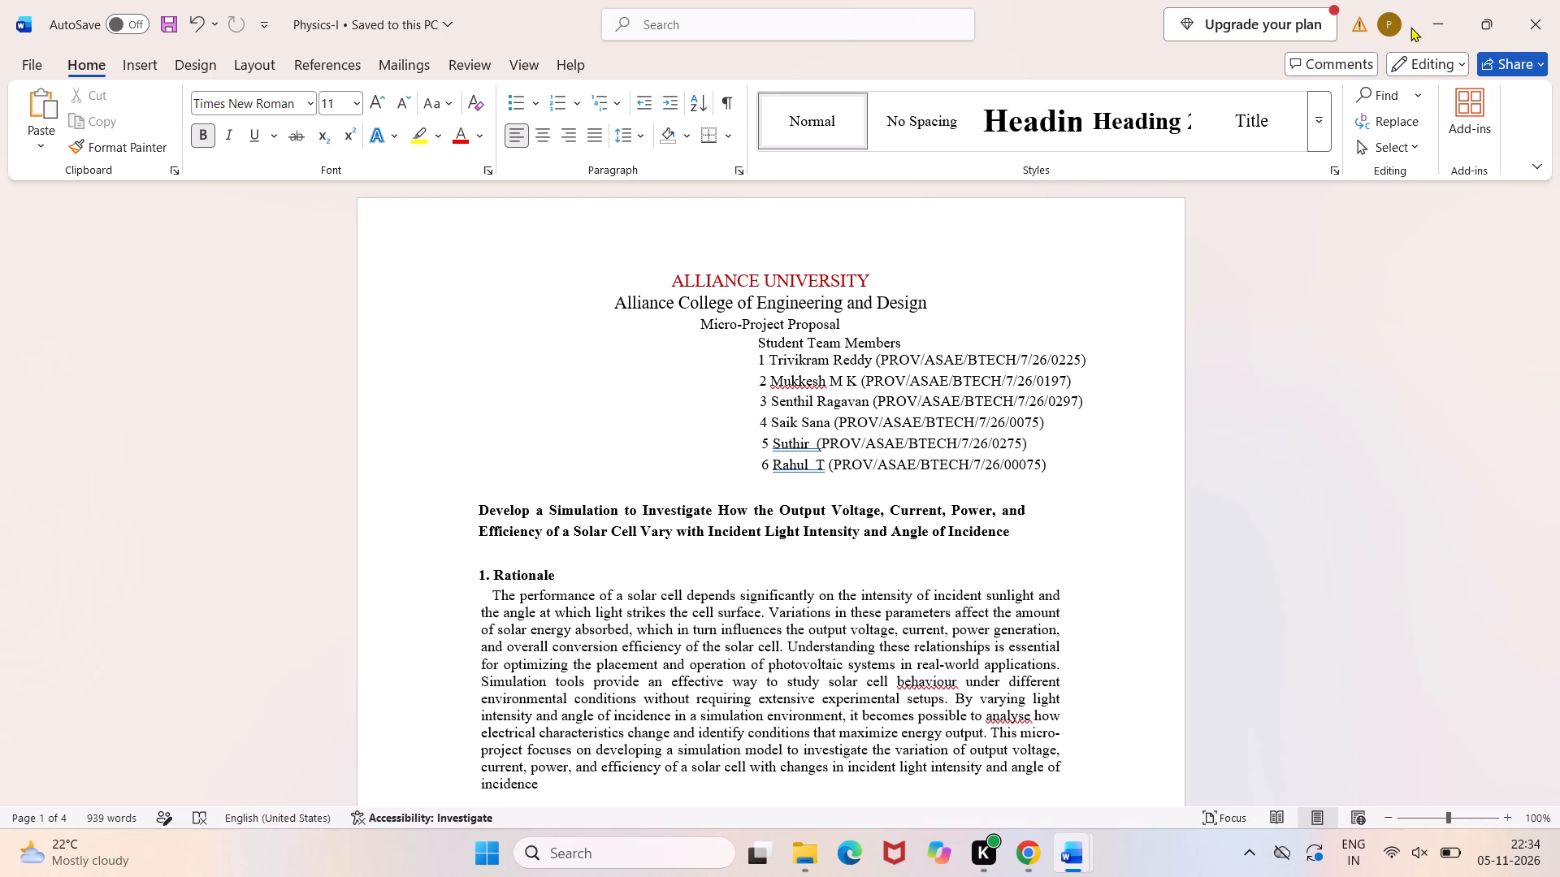
{"action": "left_click", "coordinate": [1522, 0]}
Reopen the Physics-I document from the Downloads folder in File Explorer.
{"action": "scroll", "coordinate": [695, 311], "scroll_direction": "up", "scroll_amount": 6}
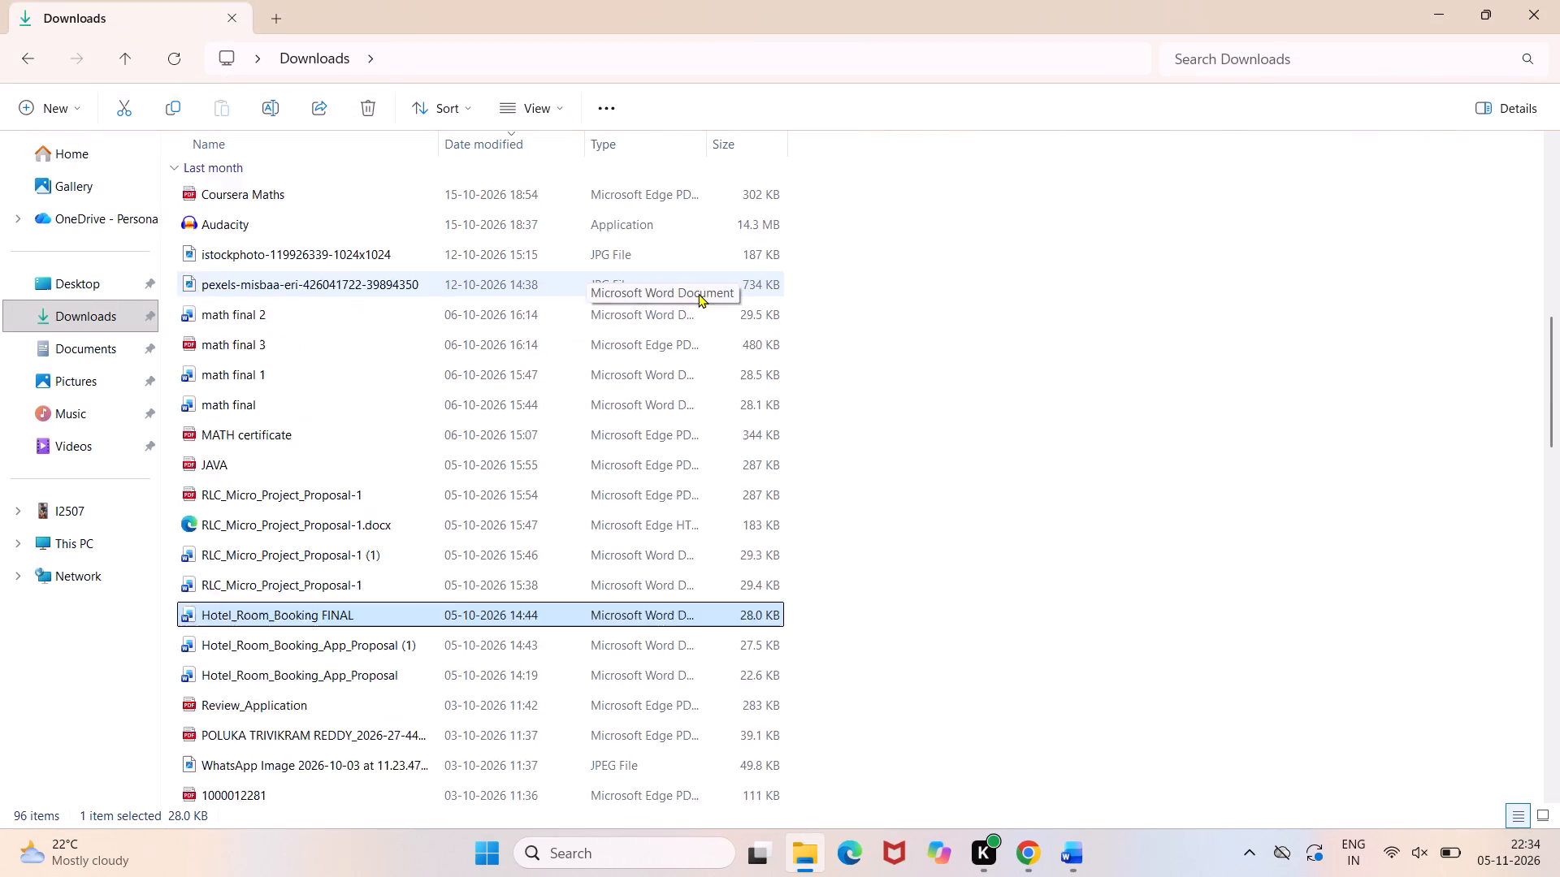
{"action": "scroll", "coordinate": [698, 293], "scroll_direction": "up", "scroll_amount": 11}
{"action": "scroll", "coordinate": [739, 227], "scroll_direction": "up", "scroll_amount": 3}
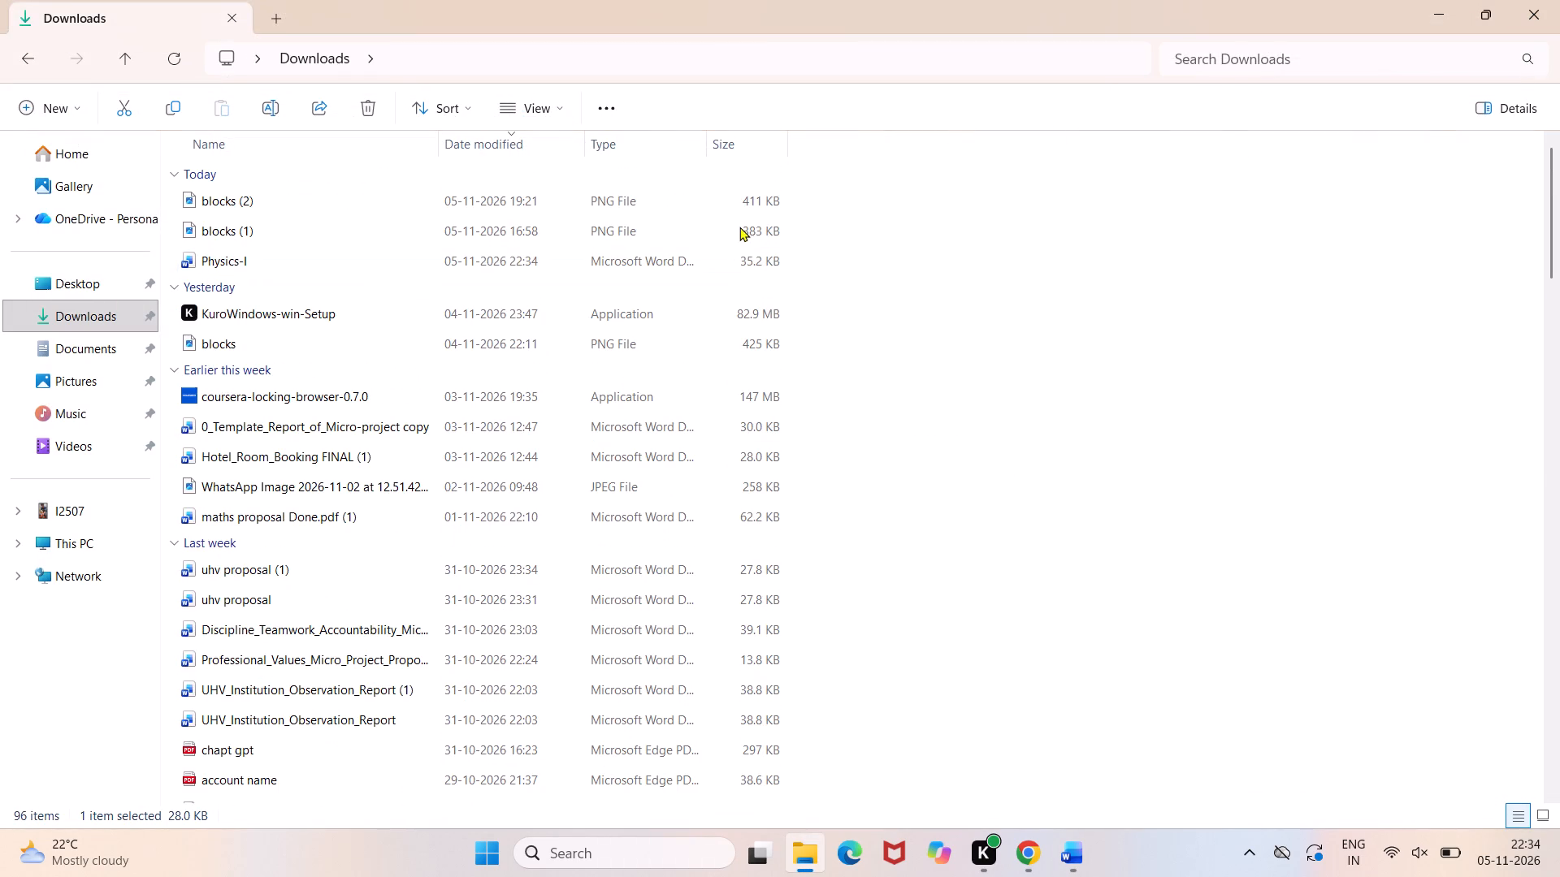
{"action": "double_click", "coordinate": [215, 251]}
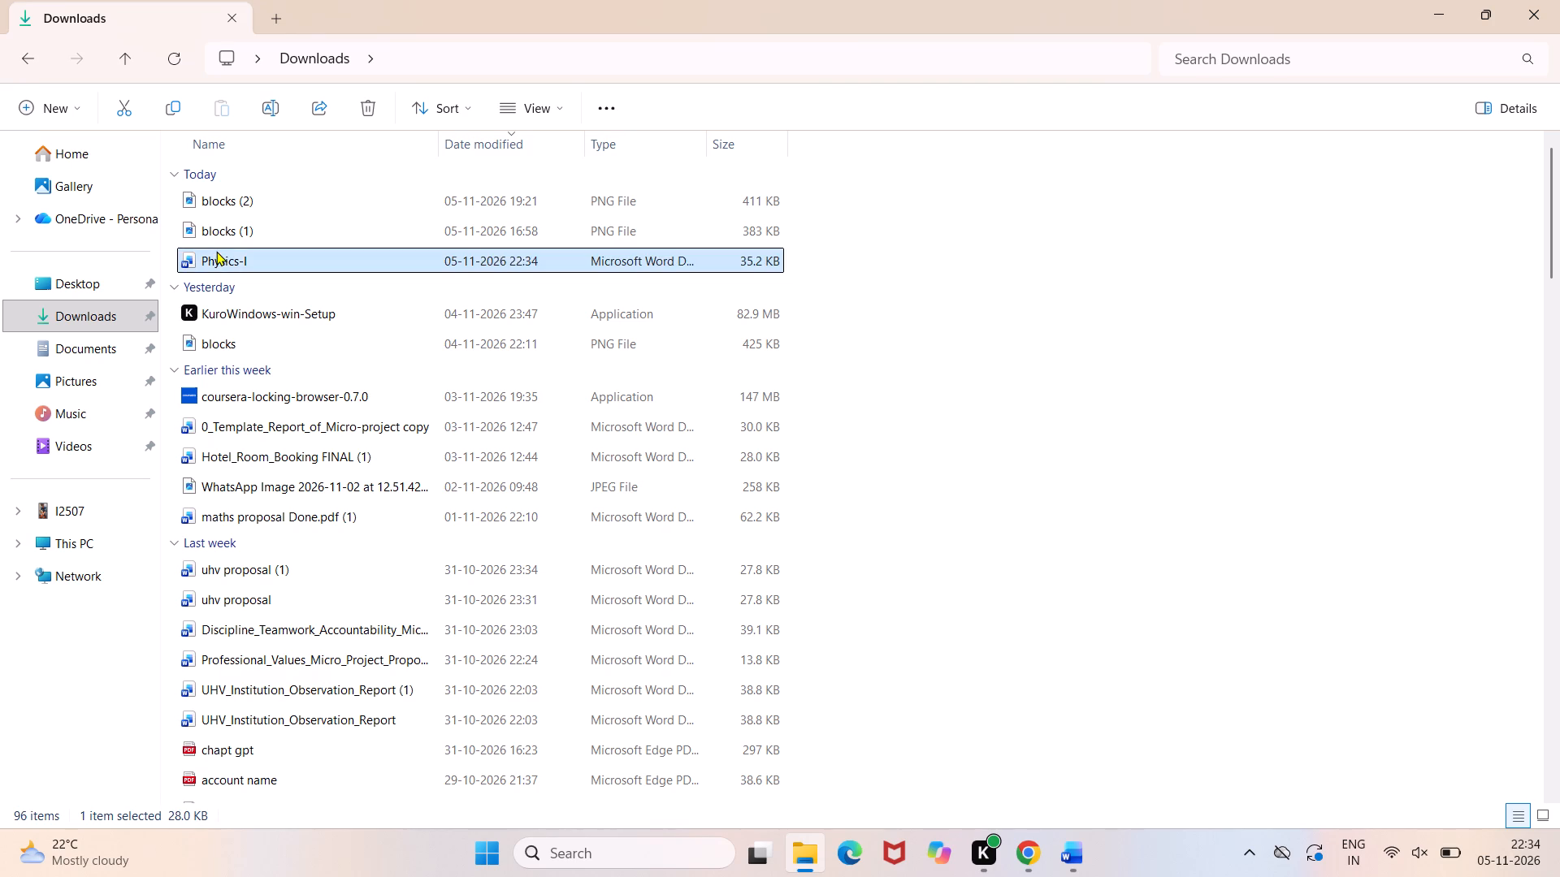
Review the reopened Physics-I proposal, checking the title block, team member list and the numbered sections from Rationale to Proposed Methodology.
{"action": "scroll", "coordinate": [835, 377], "scroll_direction": "up", "scroll_amount": 3}
{"action": "scroll", "coordinate": [836, 356], "scroll_direction": "down", "scroll_amount": 2}
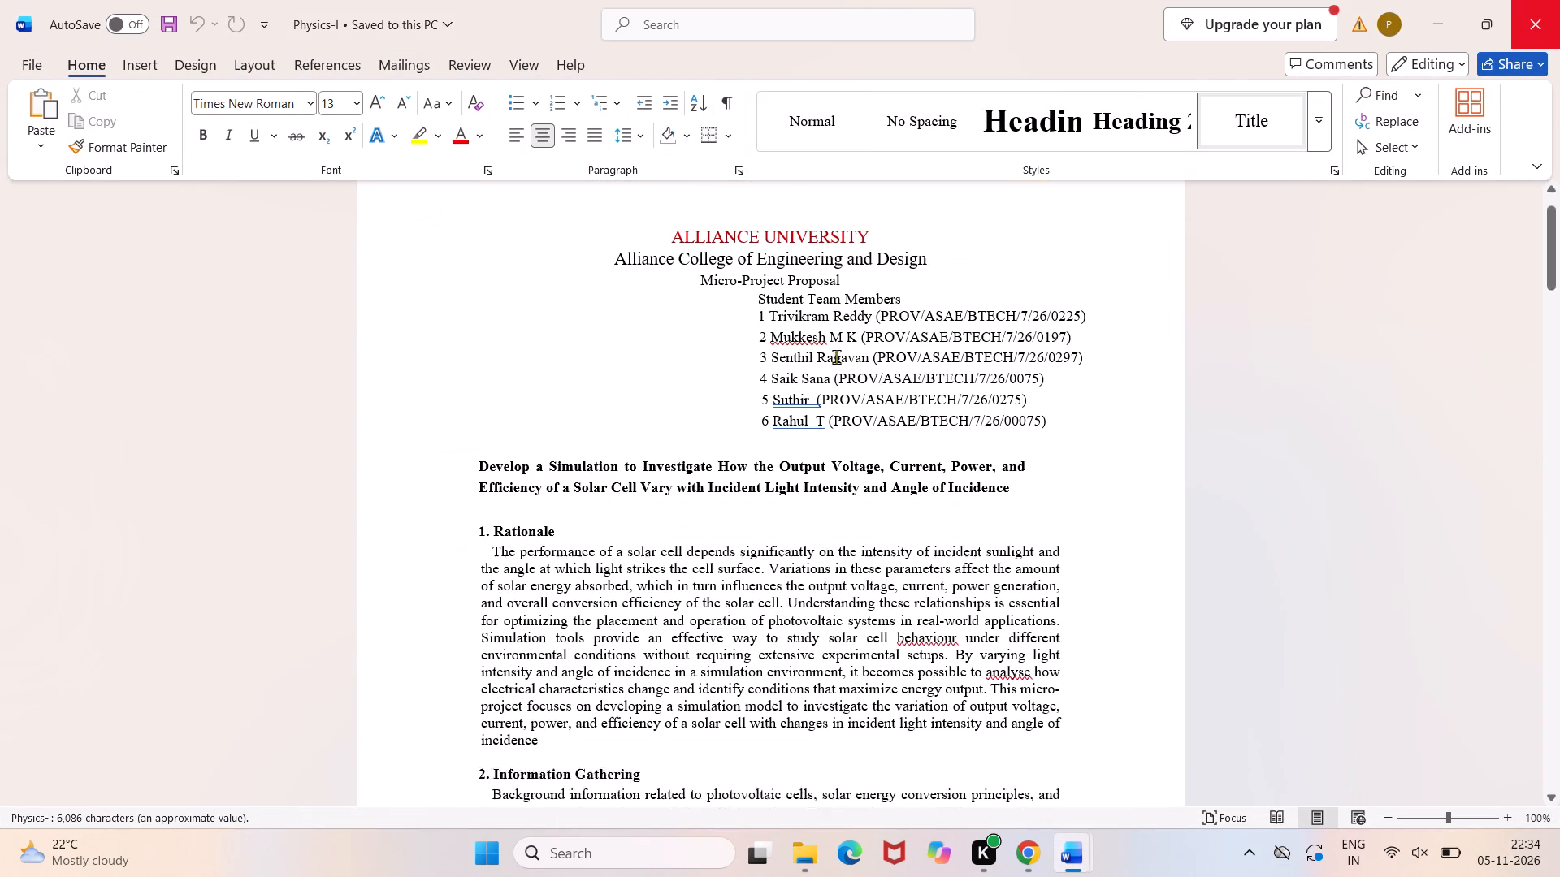
{"action": "scroll", "coordinate": [836, 356], "scroll_direction": "down", "scroll_amount": 4}
{"action": "scroll", "coordinate": [836, 346], "scroll_direction": "up", "scroll_amount": 8}
{"action": "scroll", "coordinate": [836, 337], "scroll_direction": "down", "scroll_amount": 3}
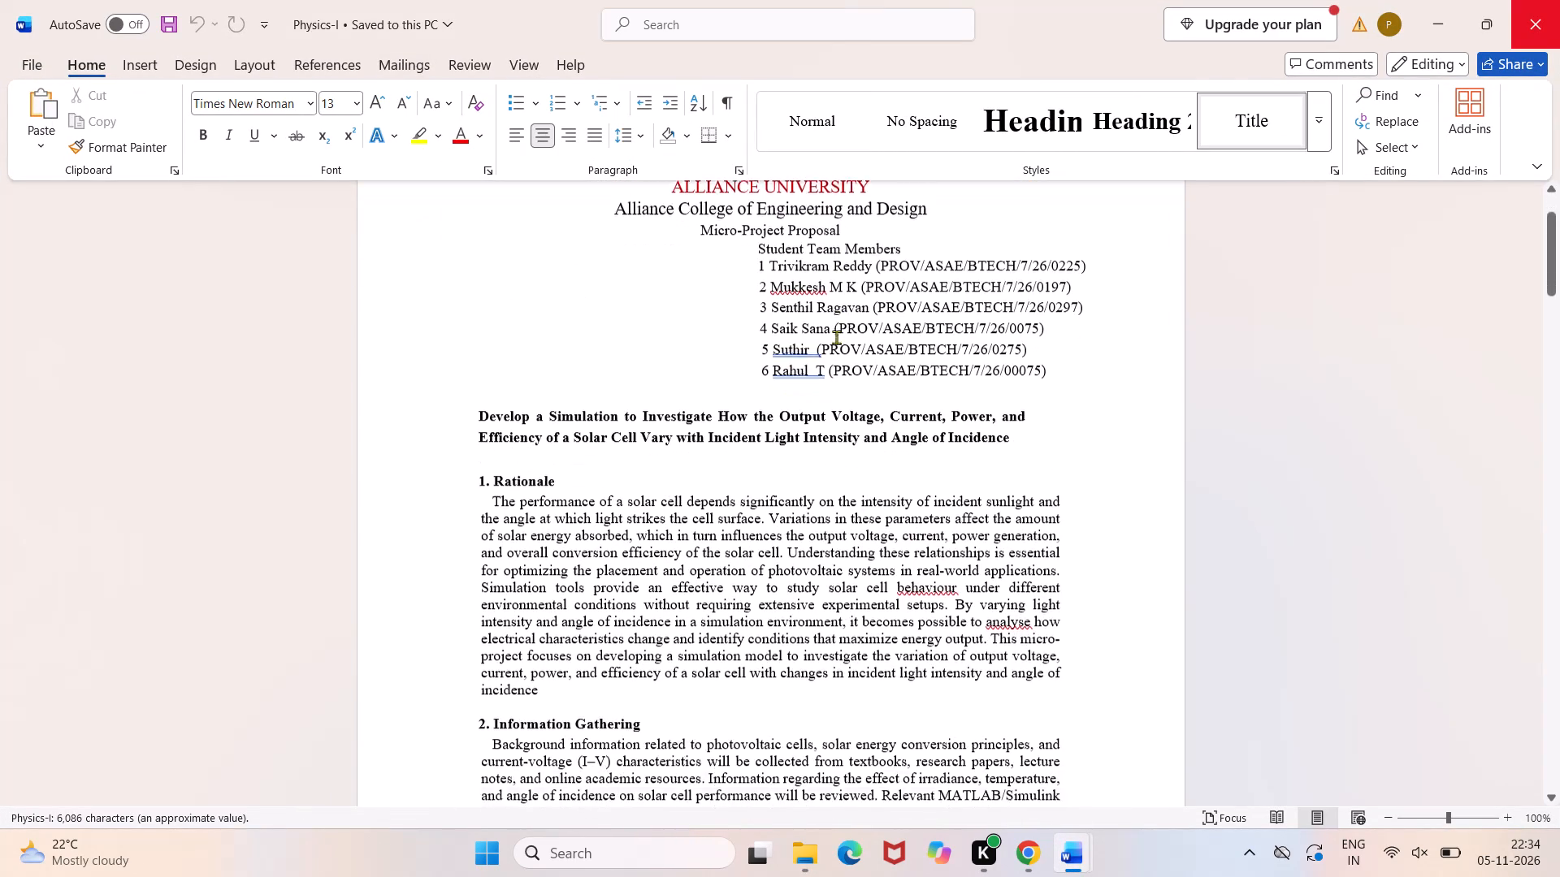
{"action": "scroll", "coordinate": [836, 337], "scroll_direction": "down", "scroll_amount": 9}
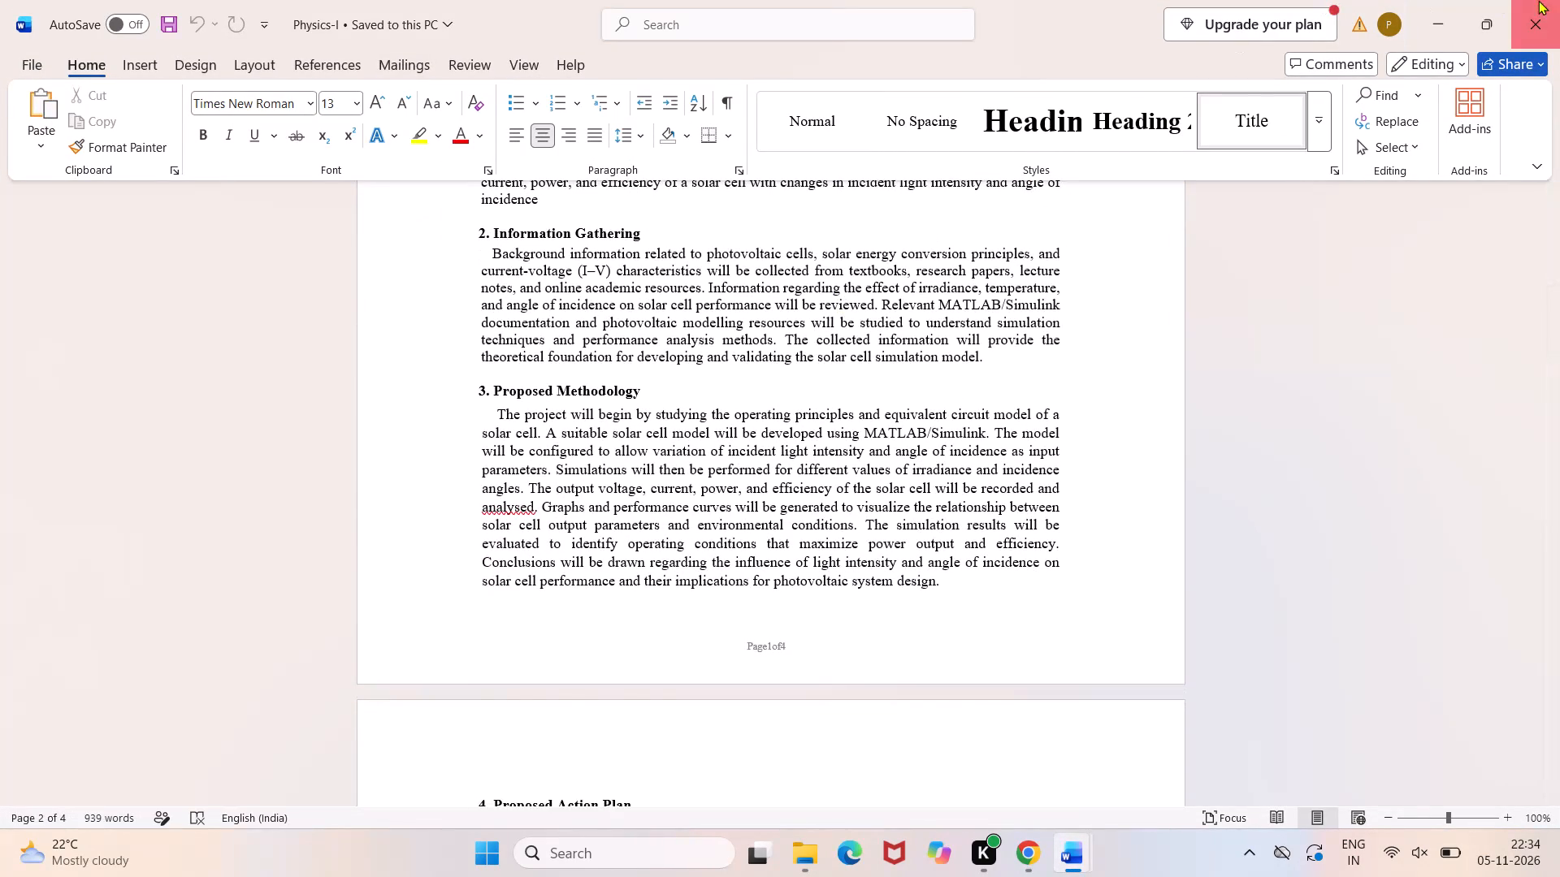
Close the Physics-I document and the open portable solar lighting and charging kit proposal, returning to the Downloads folder.
{"action": "left_click", "coordinate": [1538, 0]}
{"action": "left_click", "coordinate": [1559, 0]}
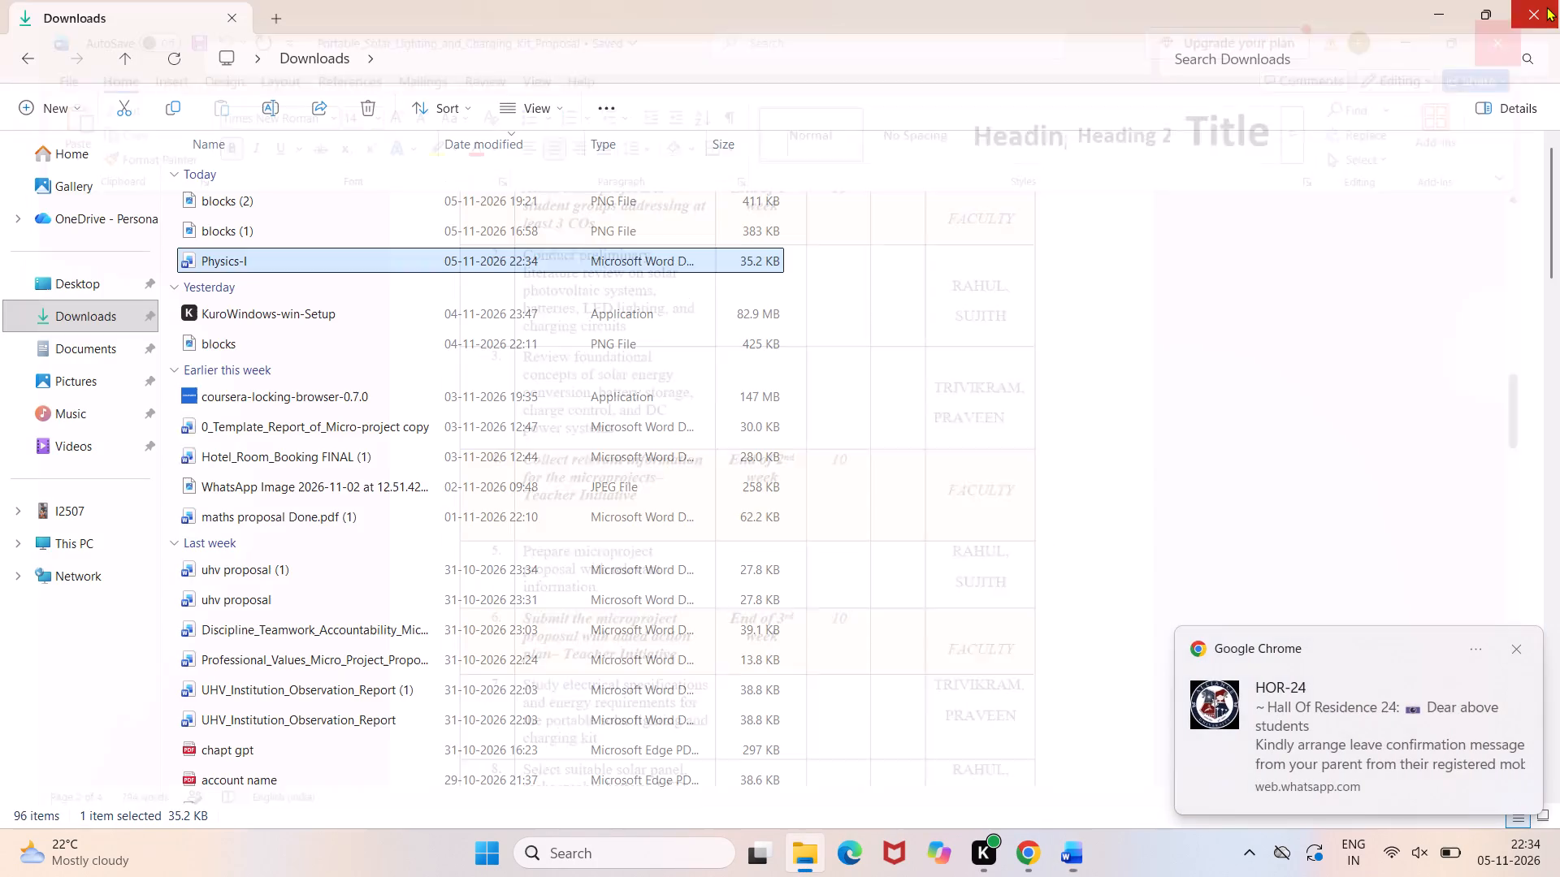
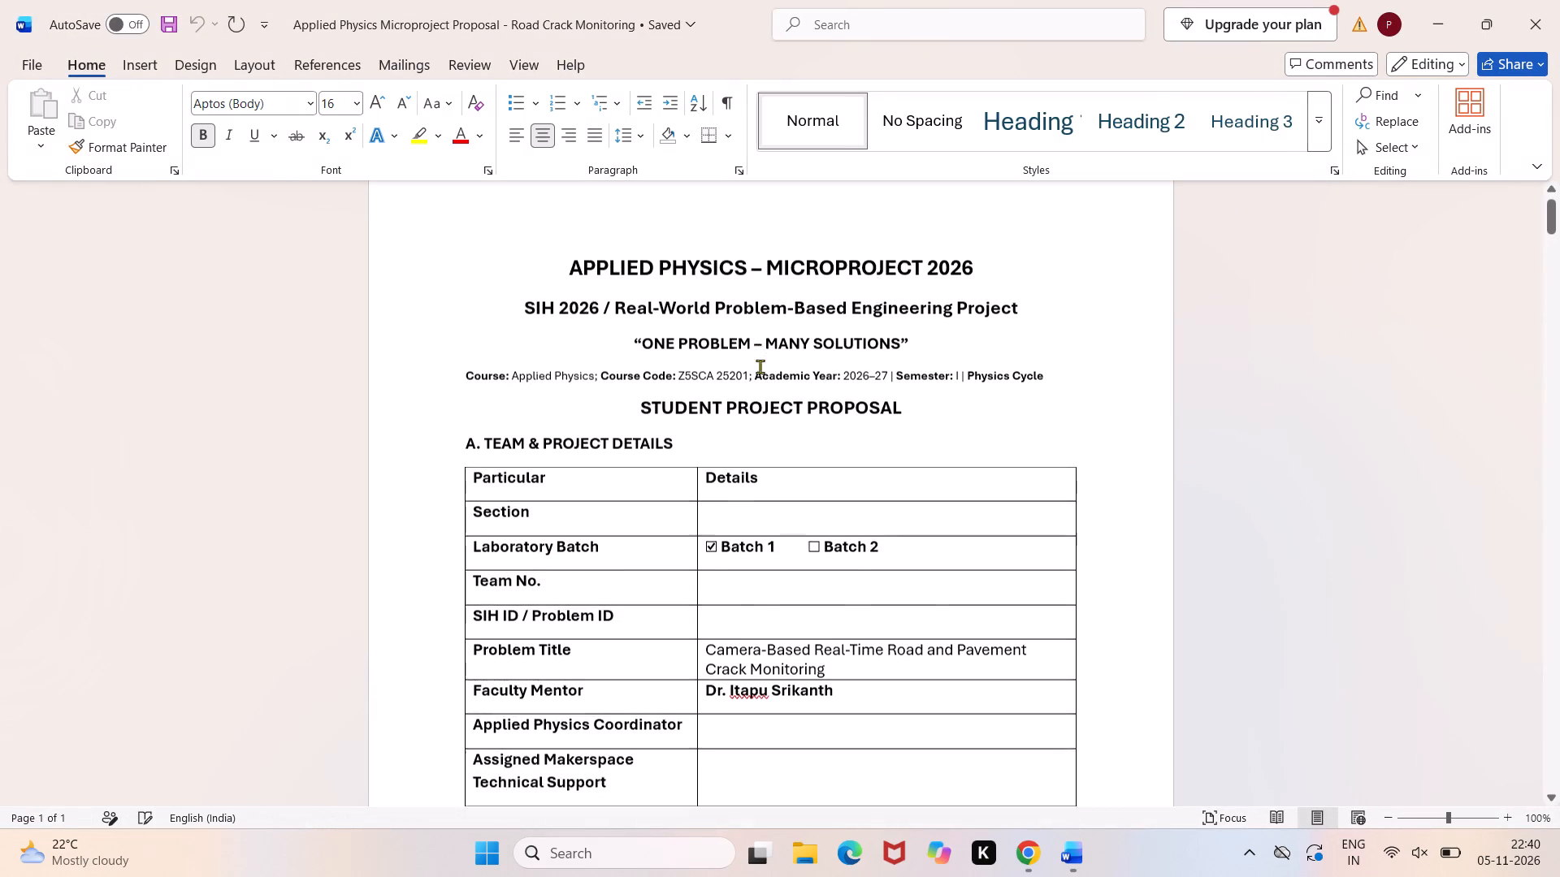
Review the Team & Project Details and Team Members tables on the first page of the Road Crack Monitoring proposal.
{"action": "left_click", "coordinate": [721, 460]}
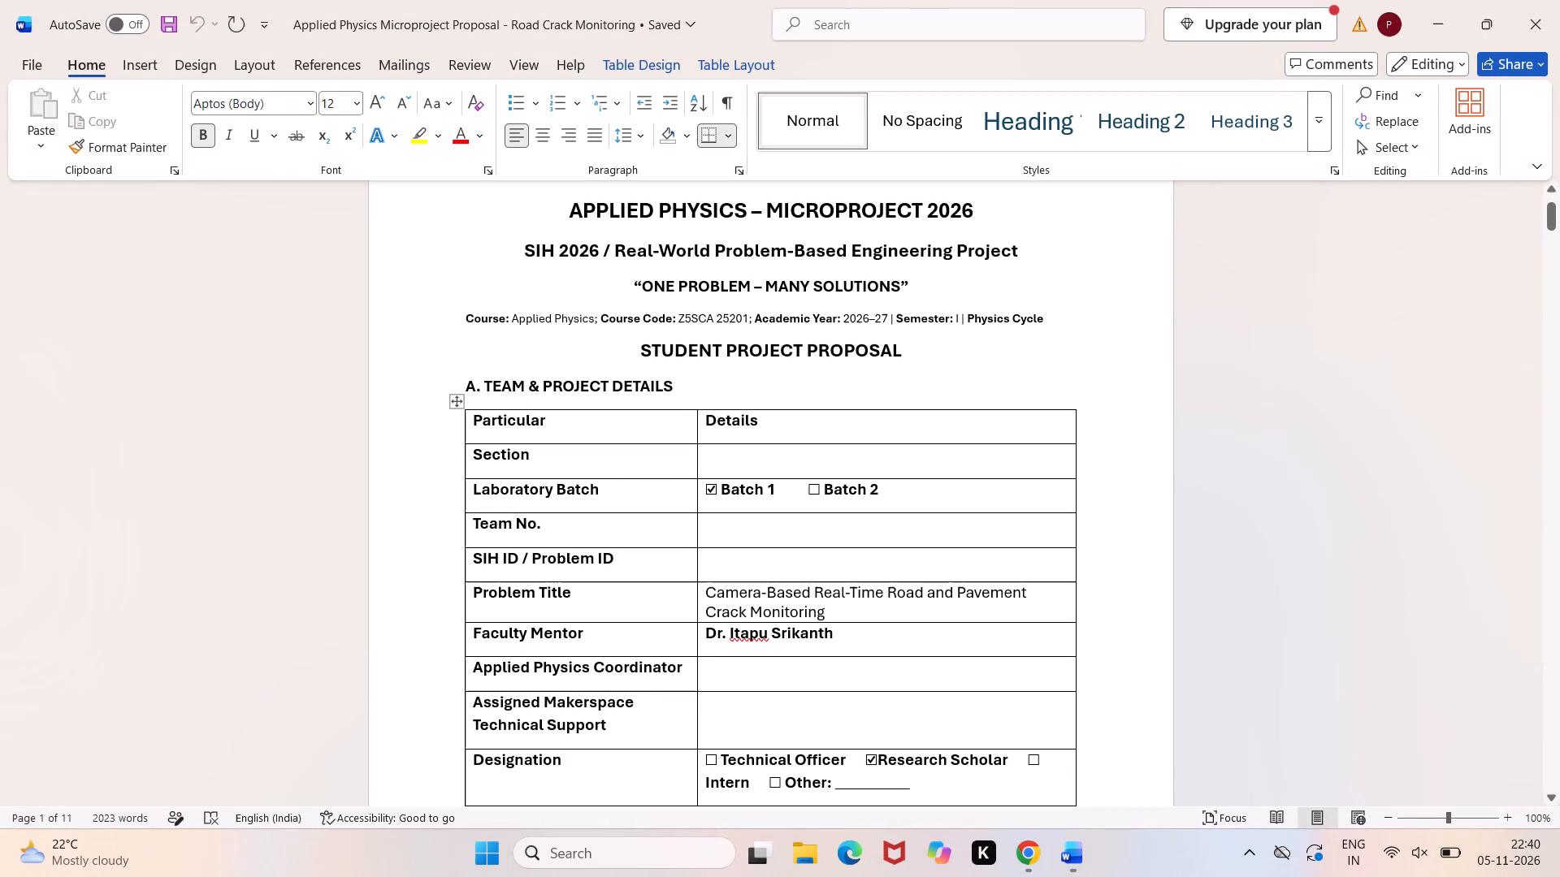
{"action": "scroll", "coordinate": [757, 452], "scroll_direction": "down", "scroll_amount": 1}
{"action": "scroll", "coordinate": [757, 452], "scroll_direction": "up", "scroll_amount": 1}
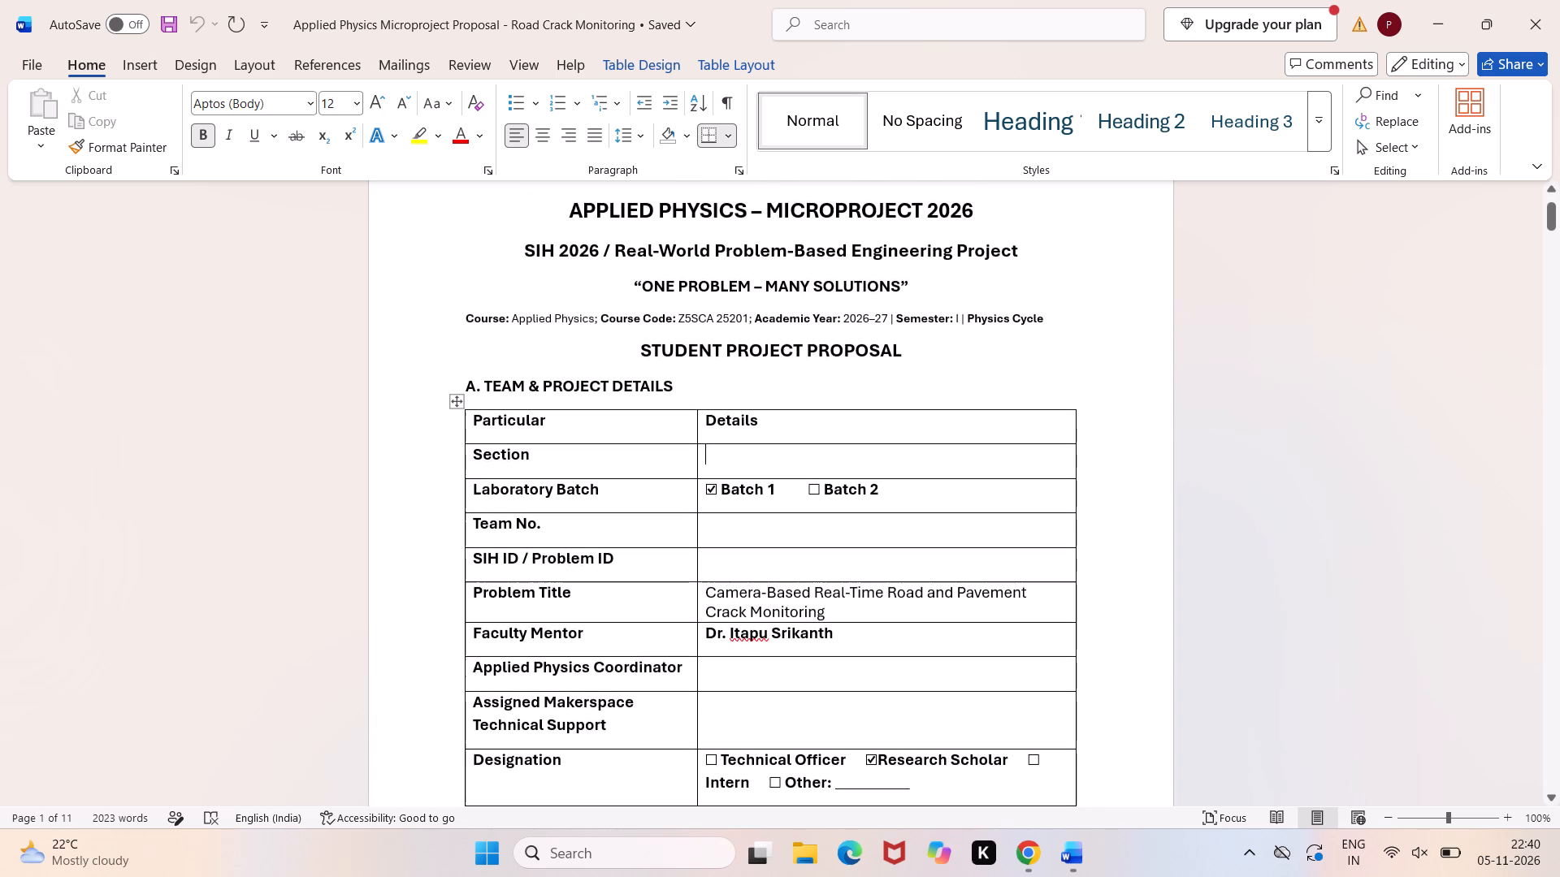
{"action": "scroll", "coordinate": [757, 452], "scroll_direction": "down", "scroll_amount": 2}
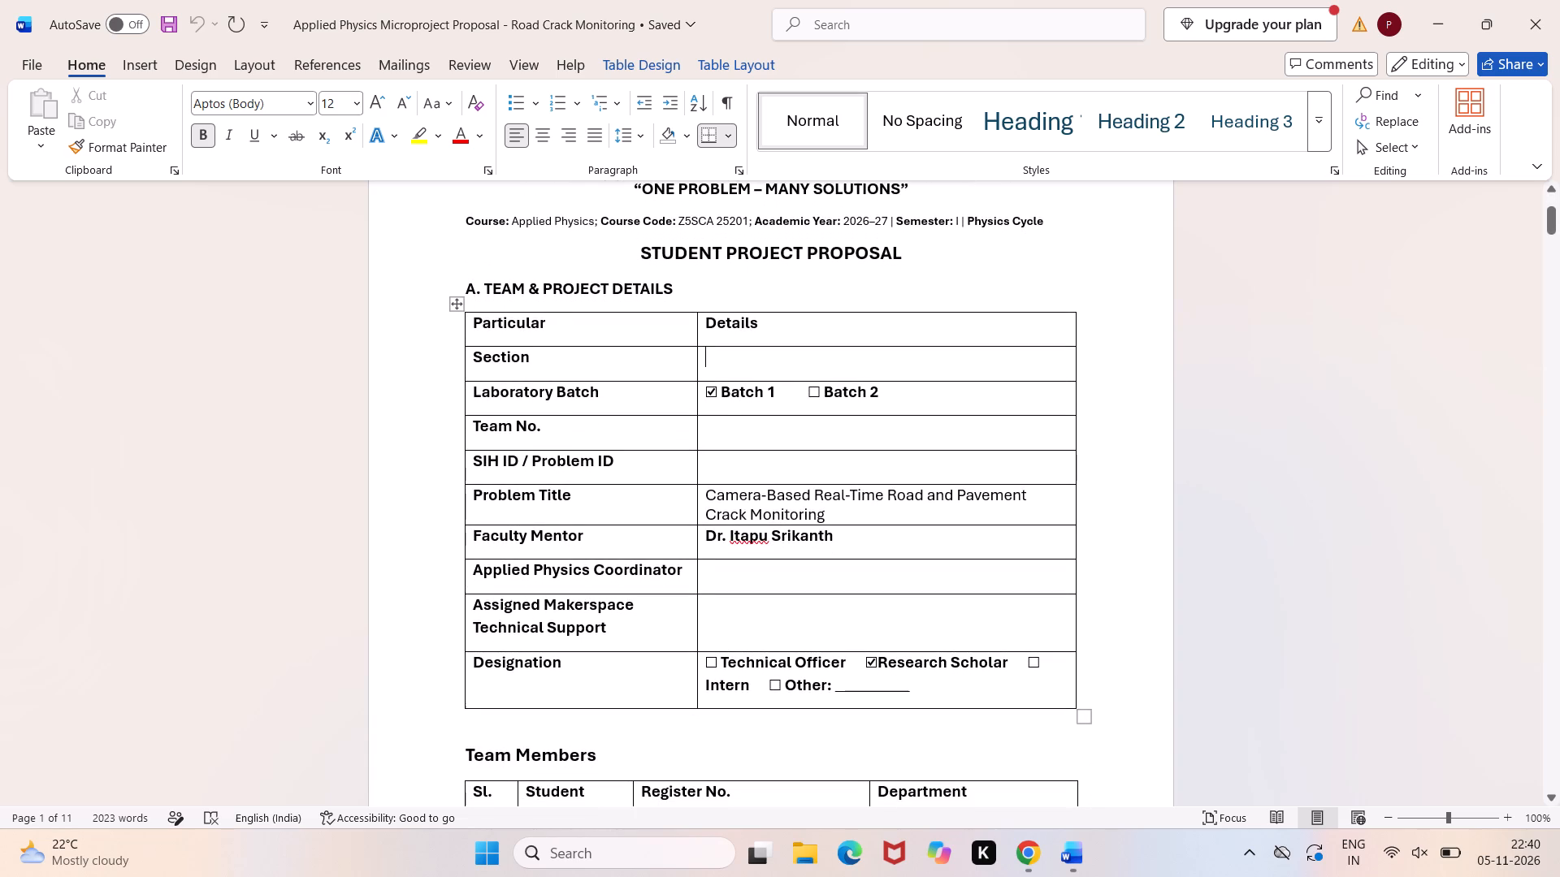
{"action": "scroll", "coordinate": [757, 452], "scroll_direction": "down", "scroll_amount": 9}
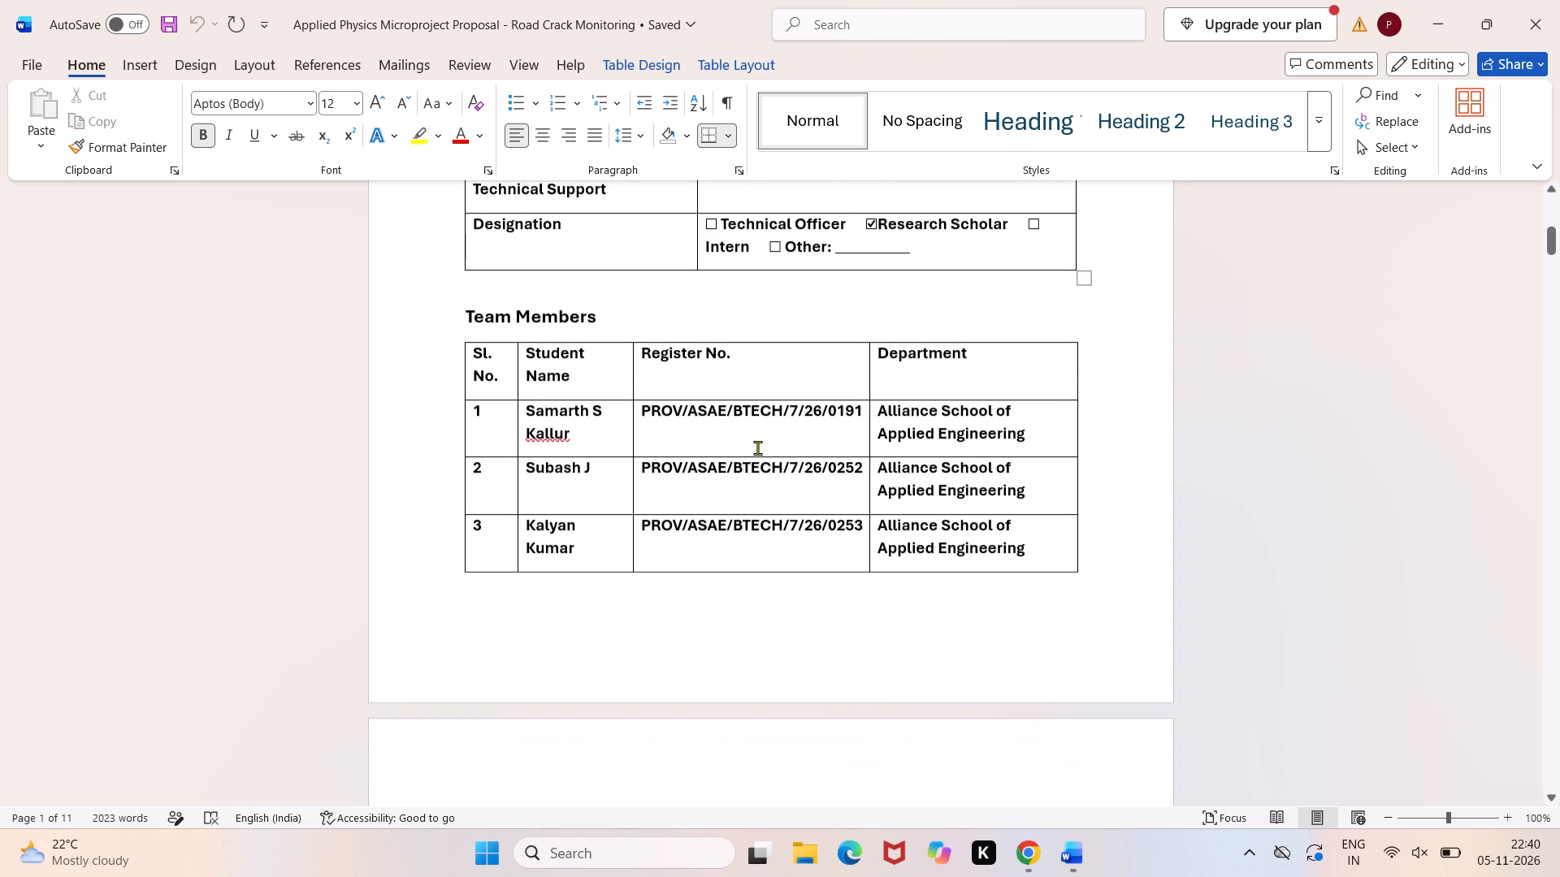
Read through the Road Crack Monitoring proposal from the Team Members table to the Initial Review Status at the end.
{"action": "scroll", "coordinate": [717, 424], "scroll_direction": "down", "scroll_amount": 11}
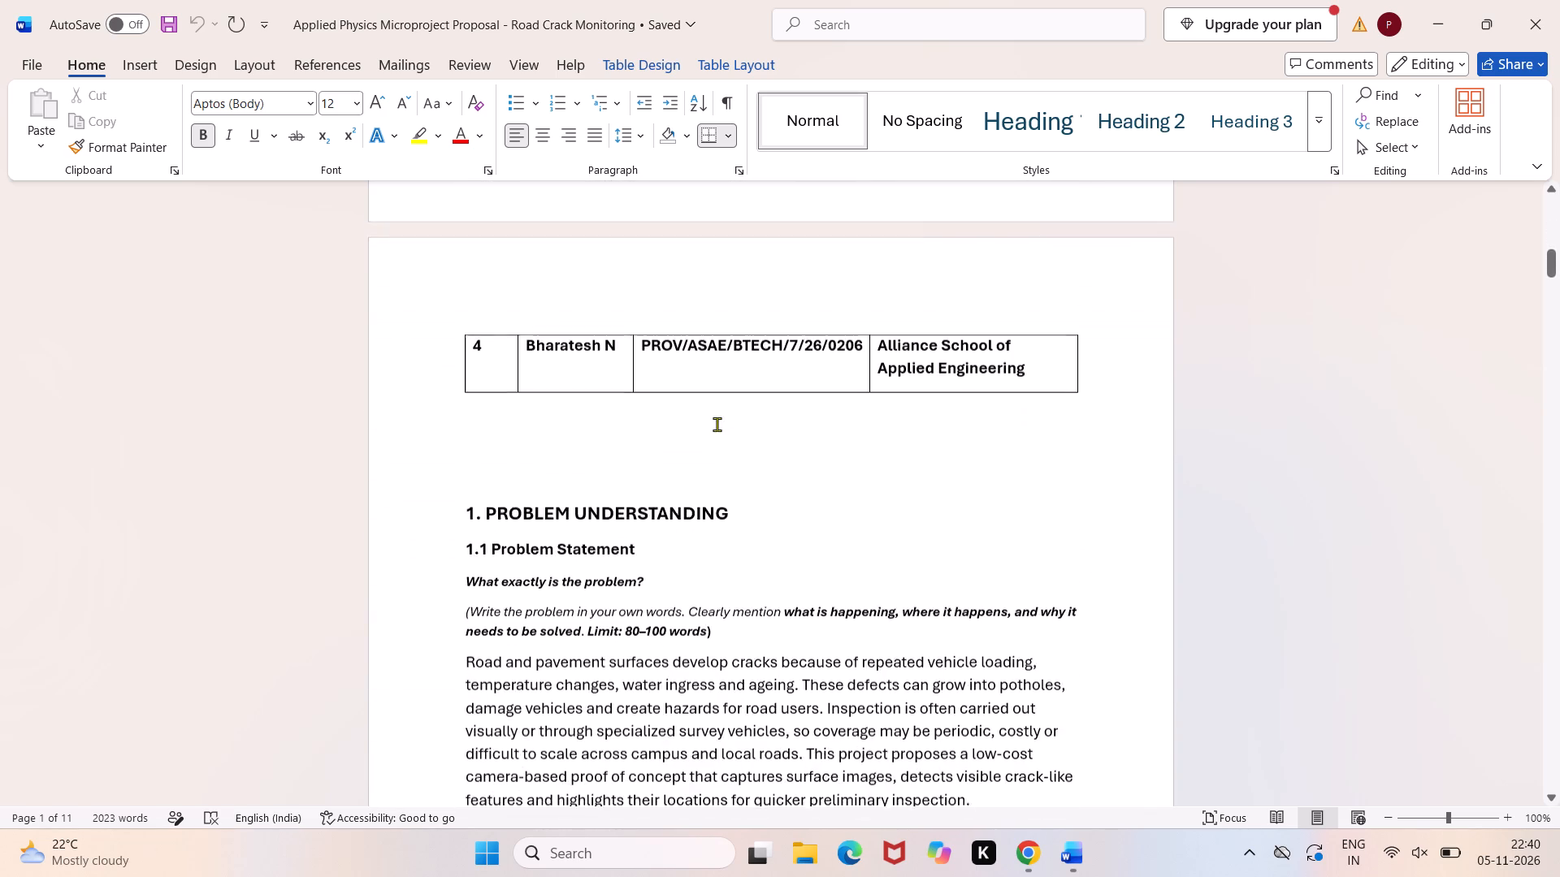
{"action": "scroll", "coordinate": [717, 424], "scroll_direction": "down", "scroll_amount": 13}
{"action": "scroll", "coordinate": [717, 421], "scroll_direction": "down", "scroll_amount": 10}
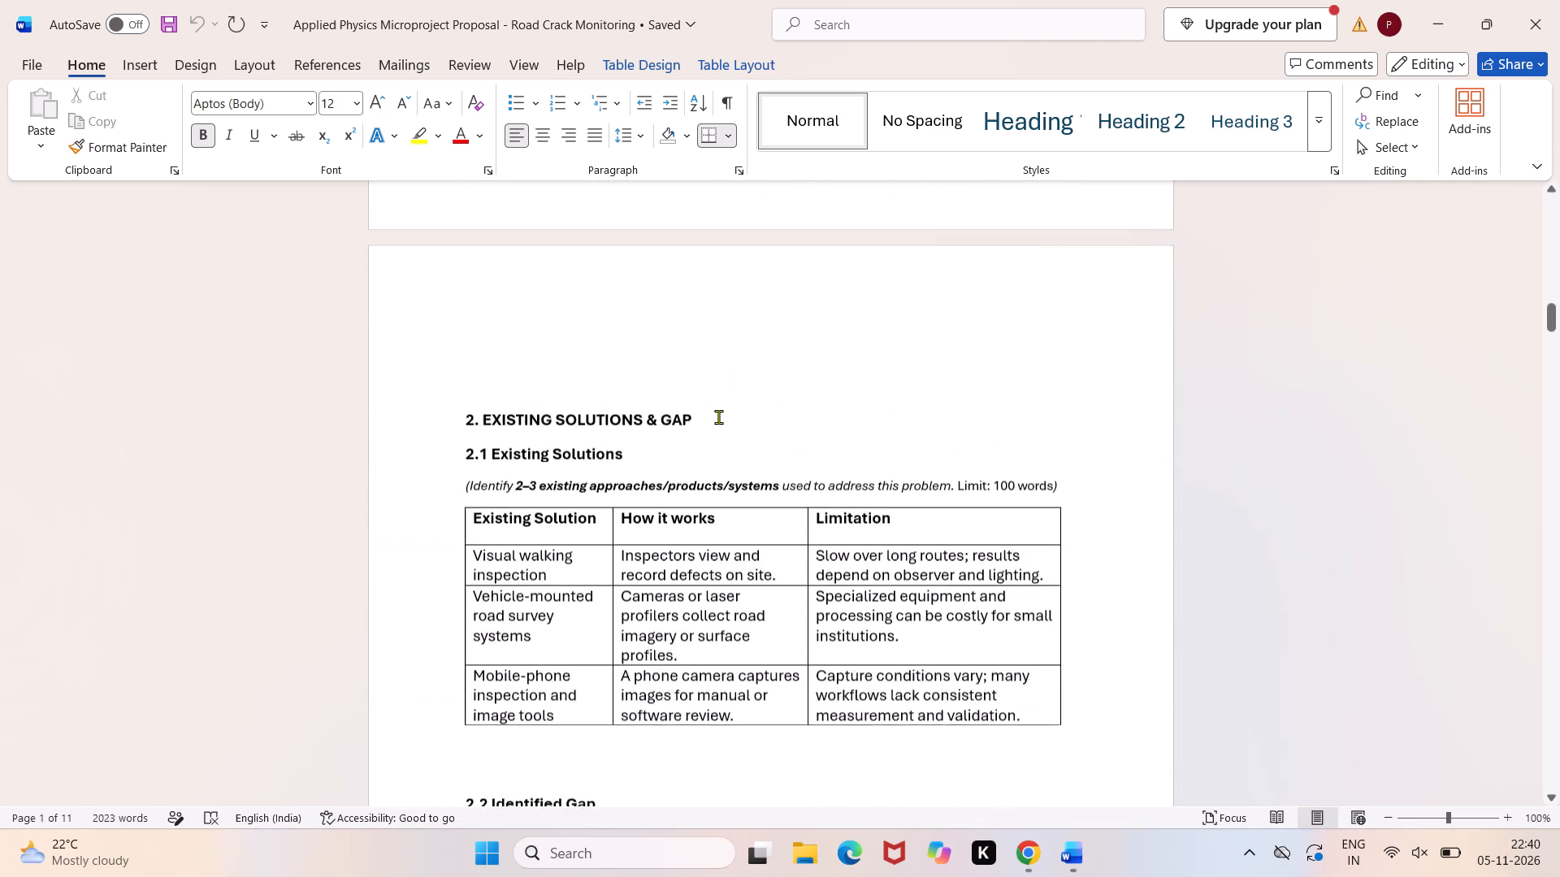
{"action": "scroll", "coordinate": [718, 417], "scroll_direction": "down", "scroll_amount": 5}
{"action": "scroll", "coordinate": [574, 421], "scroll_direction": "down", "scroll_amount": 7}
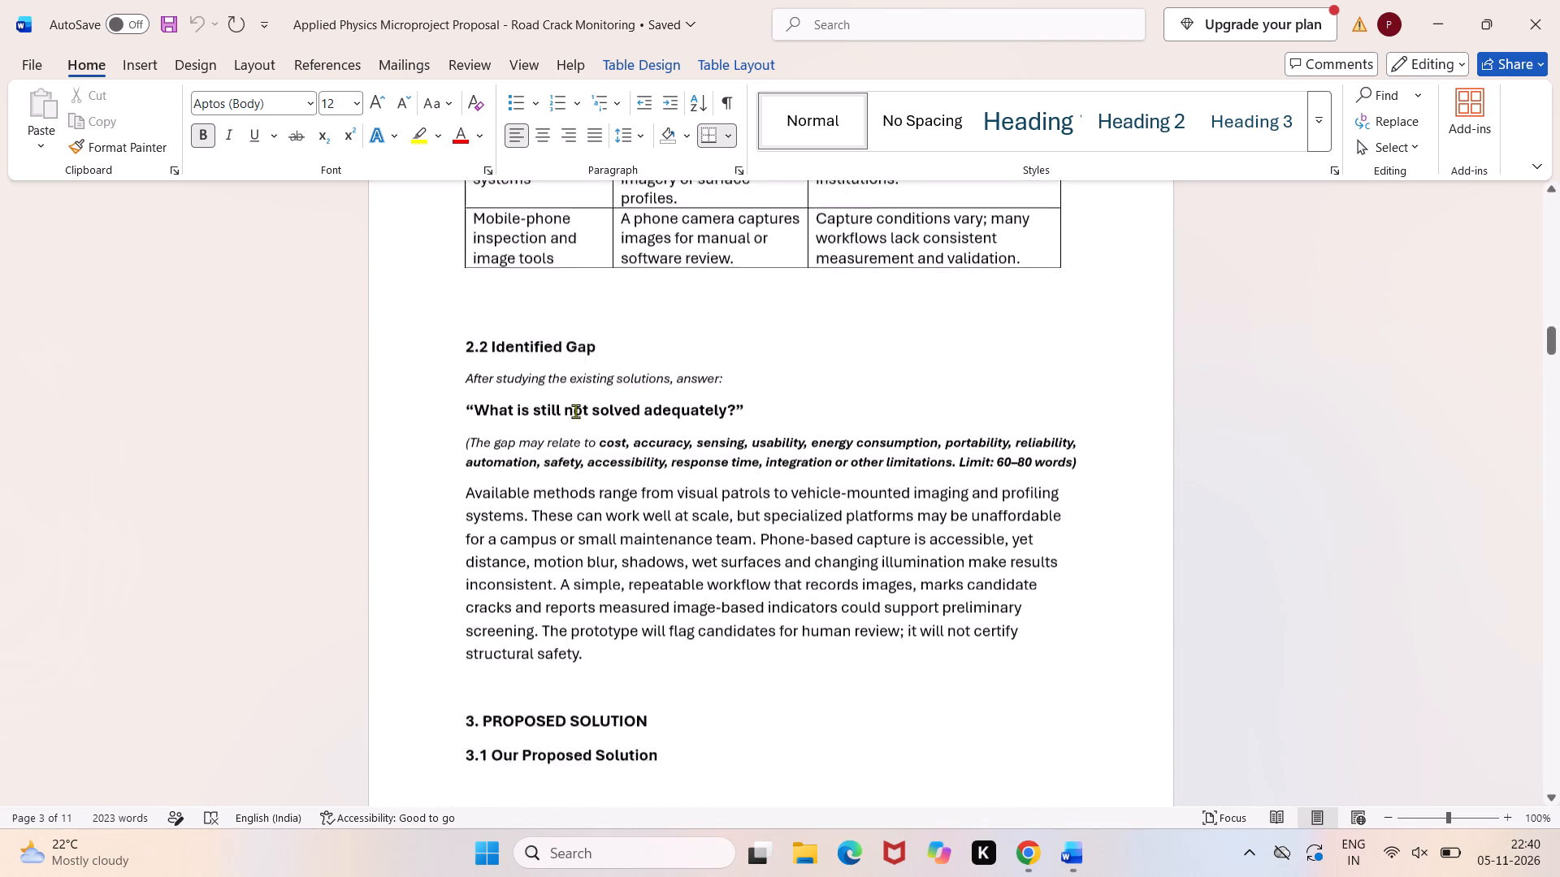
{"action": "scroll", "coordinate": [575, 411], "scroll_direction": "down", "scroll_amount": 15}
{"action": "scroll", "coordinate": [574, 376], "scroll_direction": "down", "scroll_amount": 8}
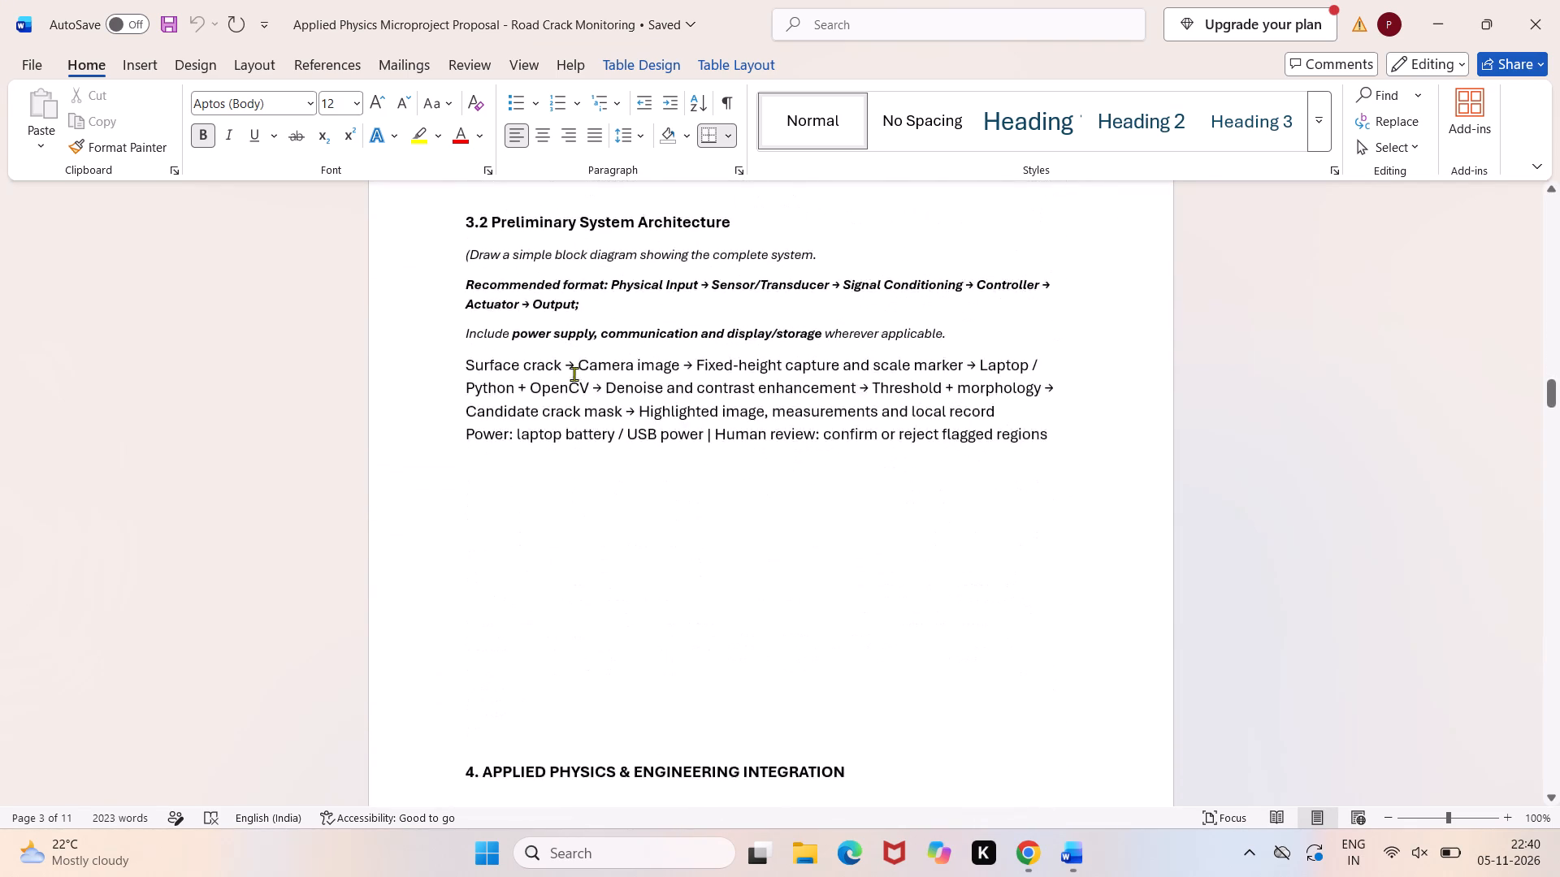
{"action": "scroll", "coordinate": [574, 374], "scroll_direction": "down", "scroll_amount": 14}
{"action": "scroll", "coordinate": [574, 372], "scroll_direction": "down", "scroll_amount": 7}
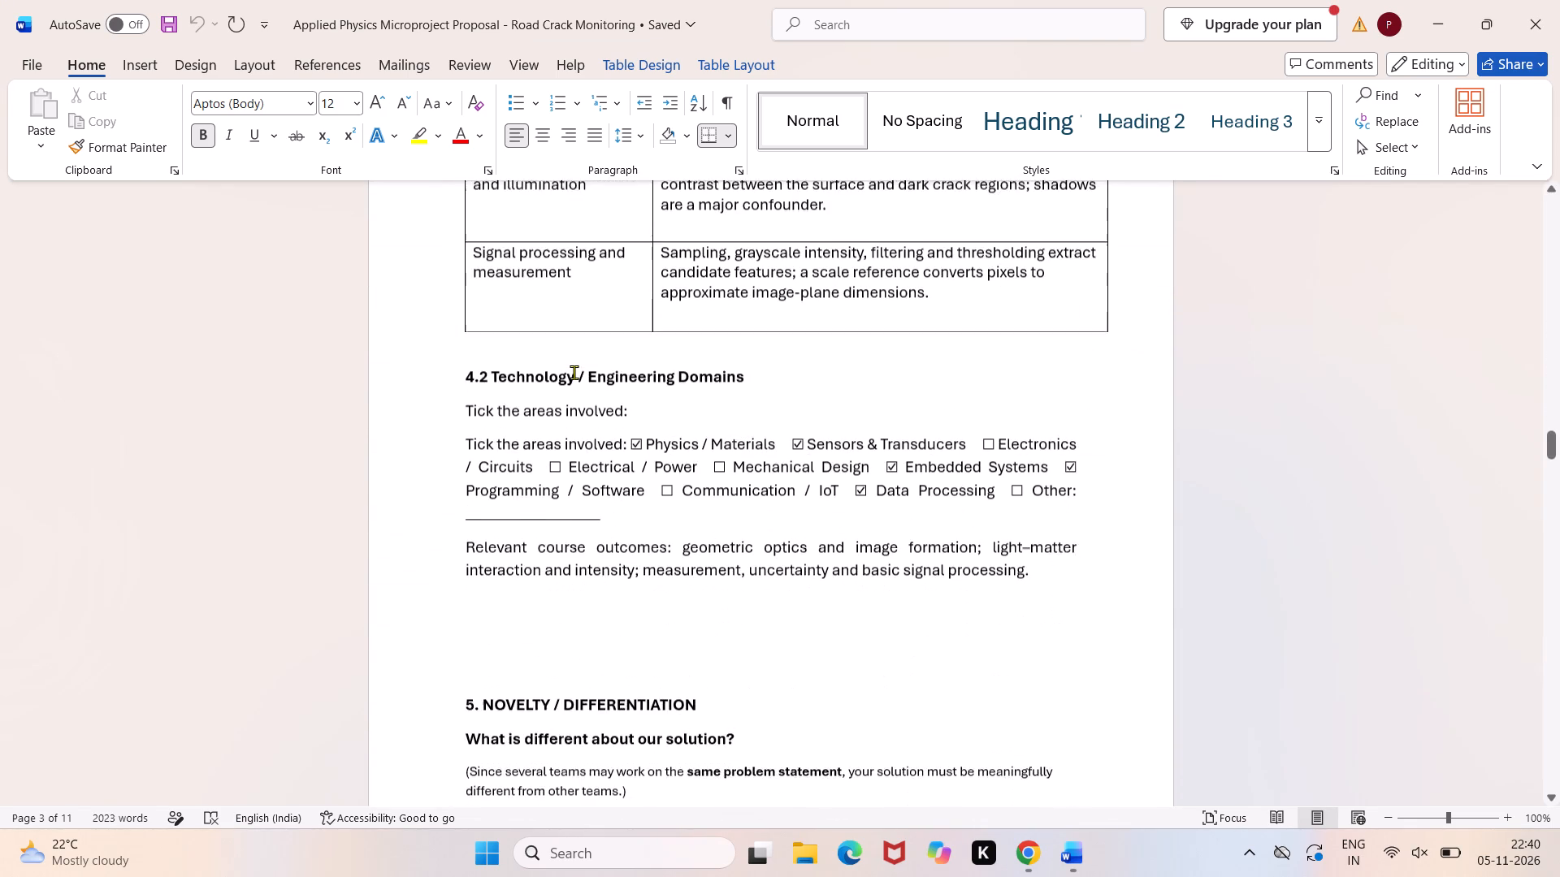
{"action": "scroll", "coordinate": [574, 372], "scroll_direction": "down", "scroll_amount": 18}
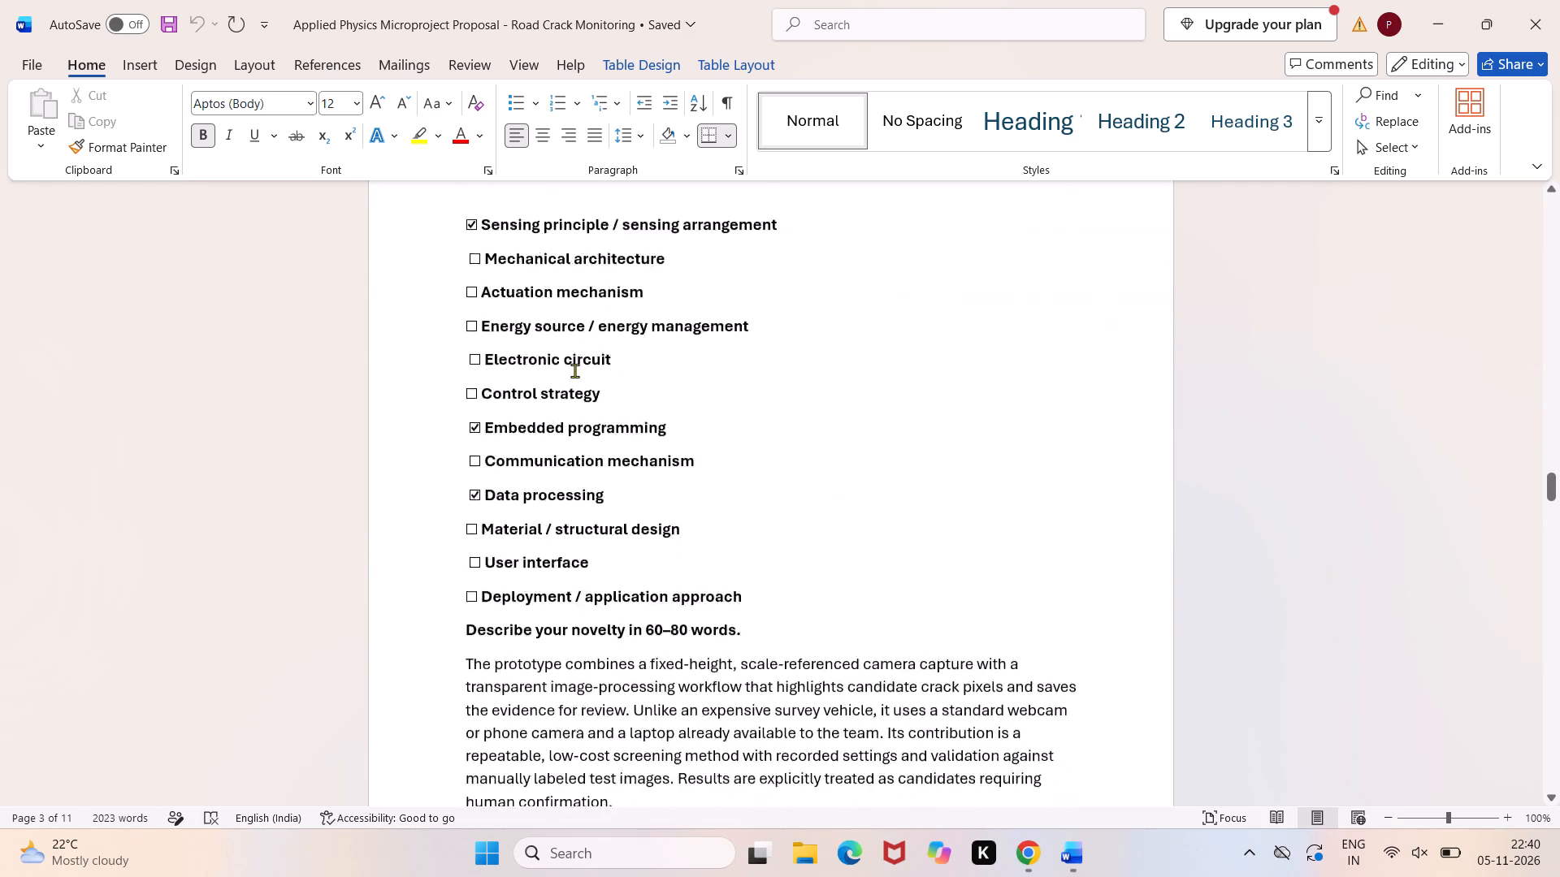
{"action": "scroll", "coordinate": [574, 370], "scroll_direction": "down", "scroll_amount": 17}
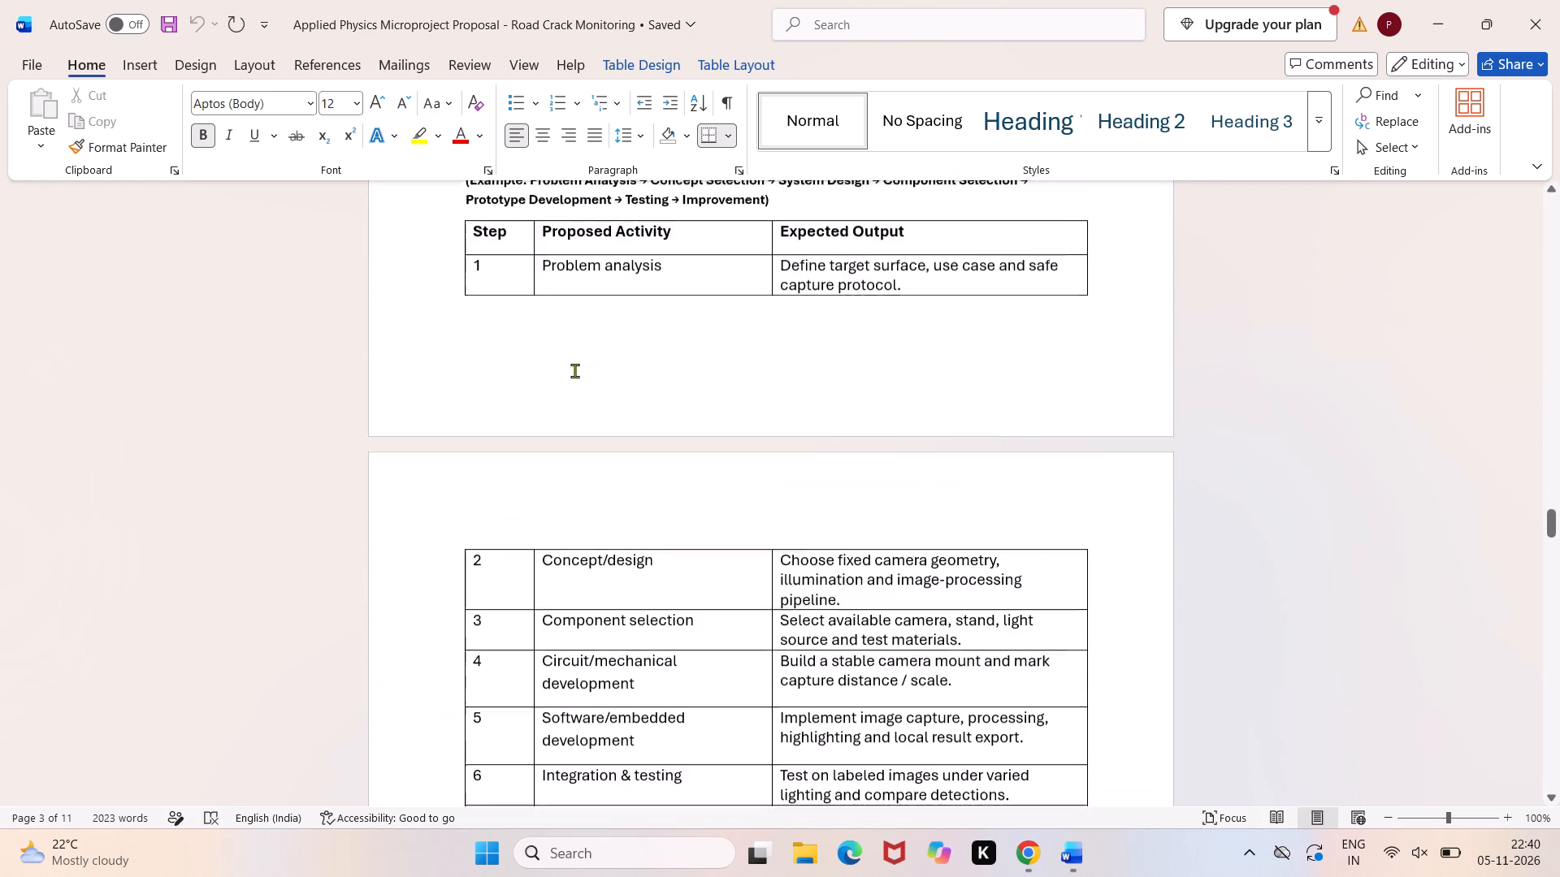
{"action": "scroll", "coordinate": [574, 370], "scroll_direction": "down", "scroll_amount": 17}
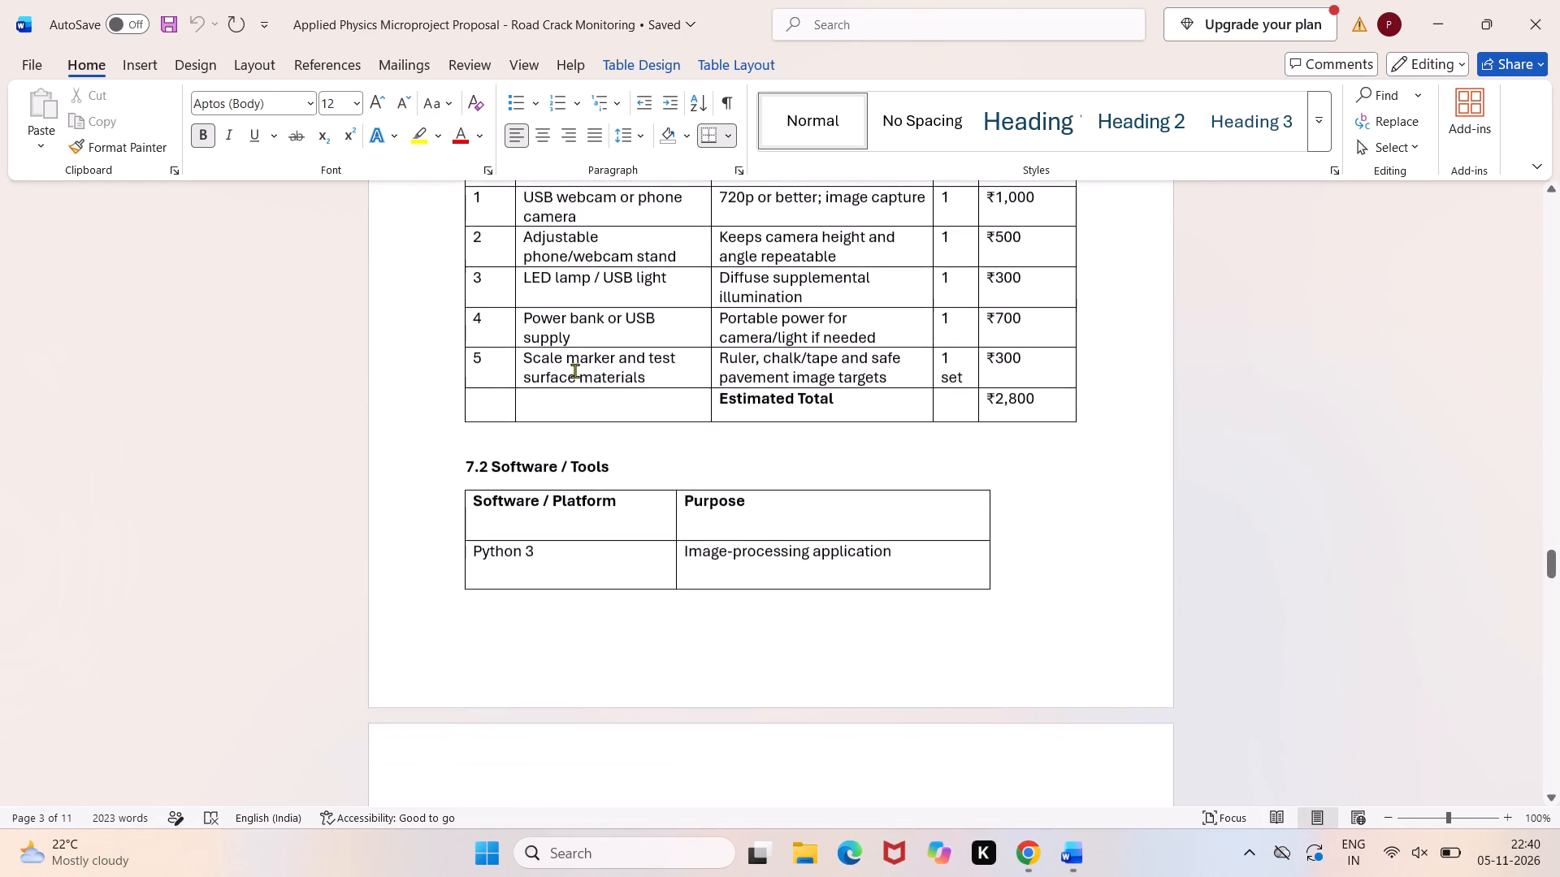
{"action": "scroll", "coordinate": [574, 370], "scroll_direction": "down", "scroll_amount": 16}
{"action": "scroll", "coordinate": [574, 367], "scroll_direction": "down", "scroll_amount": 8}
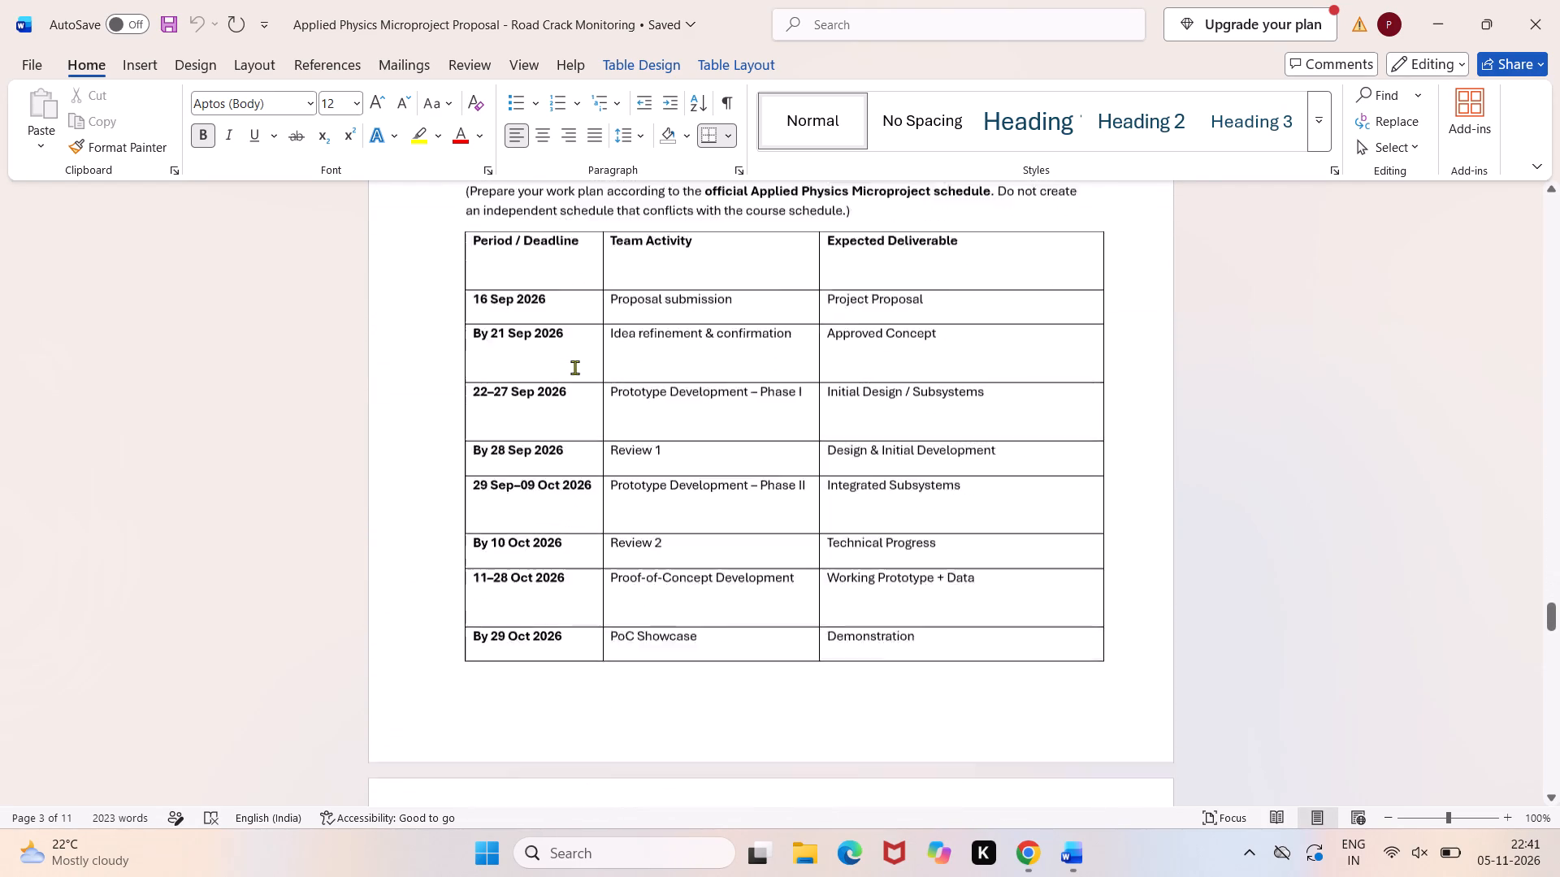
{"action": "scroll", "coordinate": [574, 367], "scroll_direction": "down", "scroll_amount": 13}
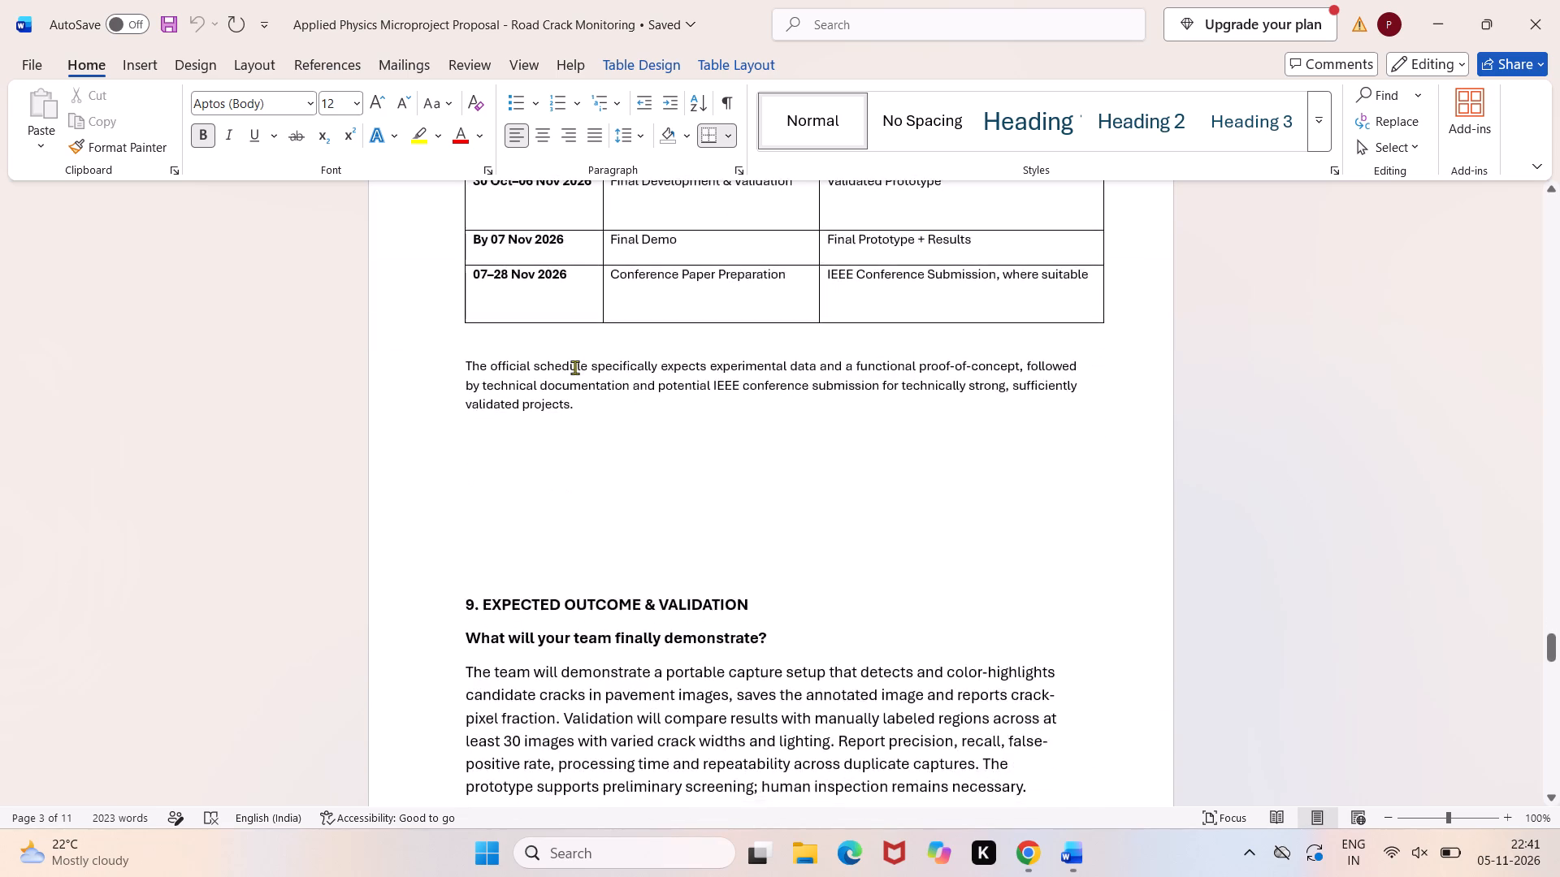
{"action": "scroll", "coordinate": [574, 367], "scroll_direction": "down", "scroll_amount": 9}
{"action": "scroll", "coordinate": [574, 367], "scroll_direction": "up", "scroll_amount": 10}
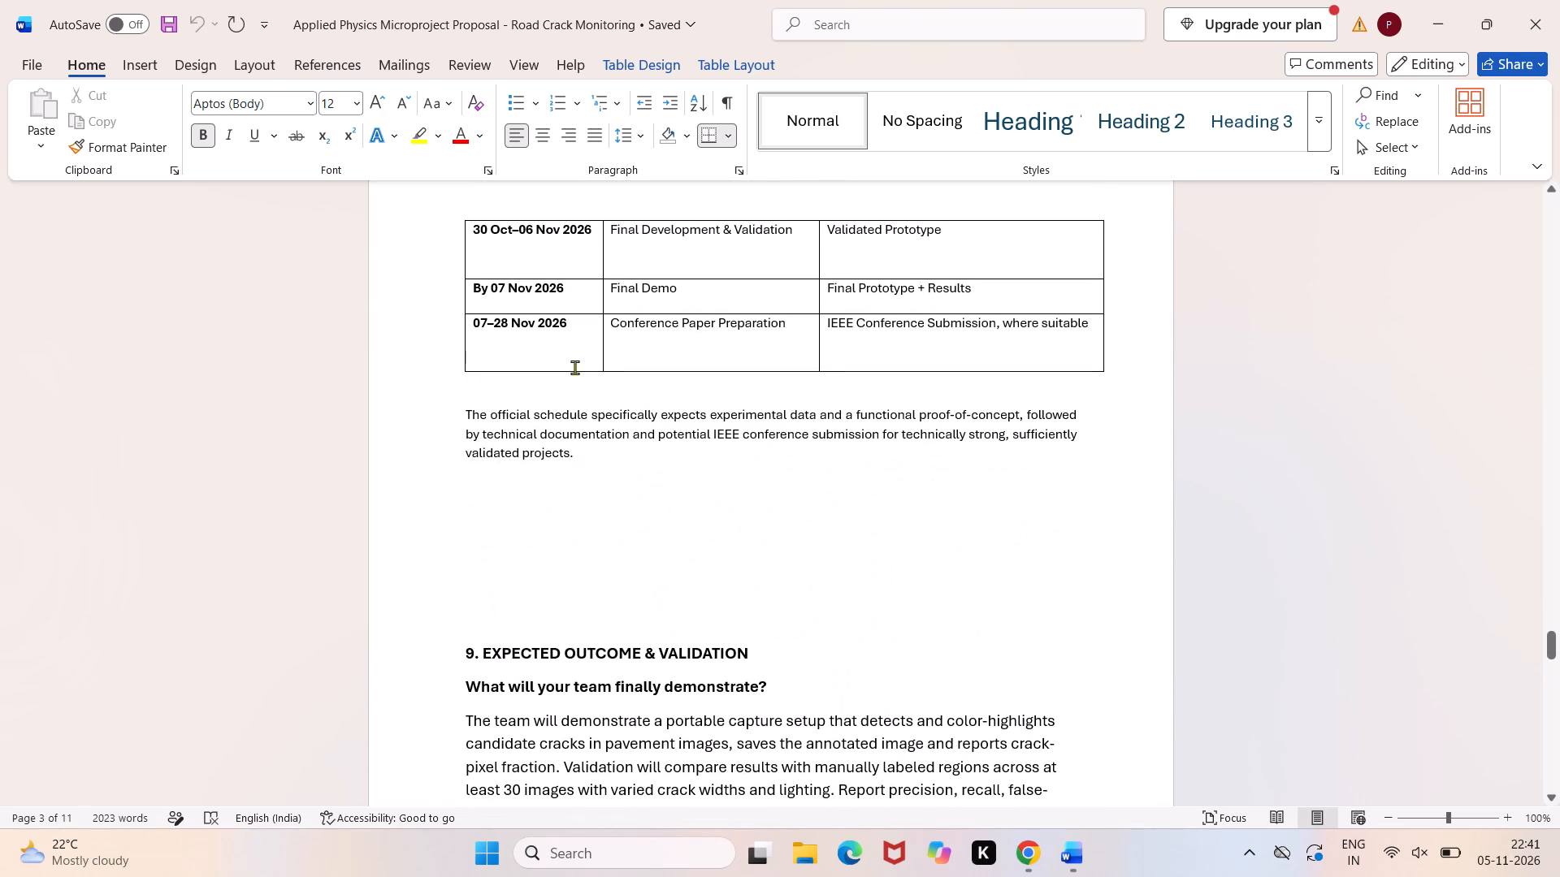
{"action": "scroll", "coordinate": [574, 367], "scroll_direction": "down", "scroll_amount": 2}
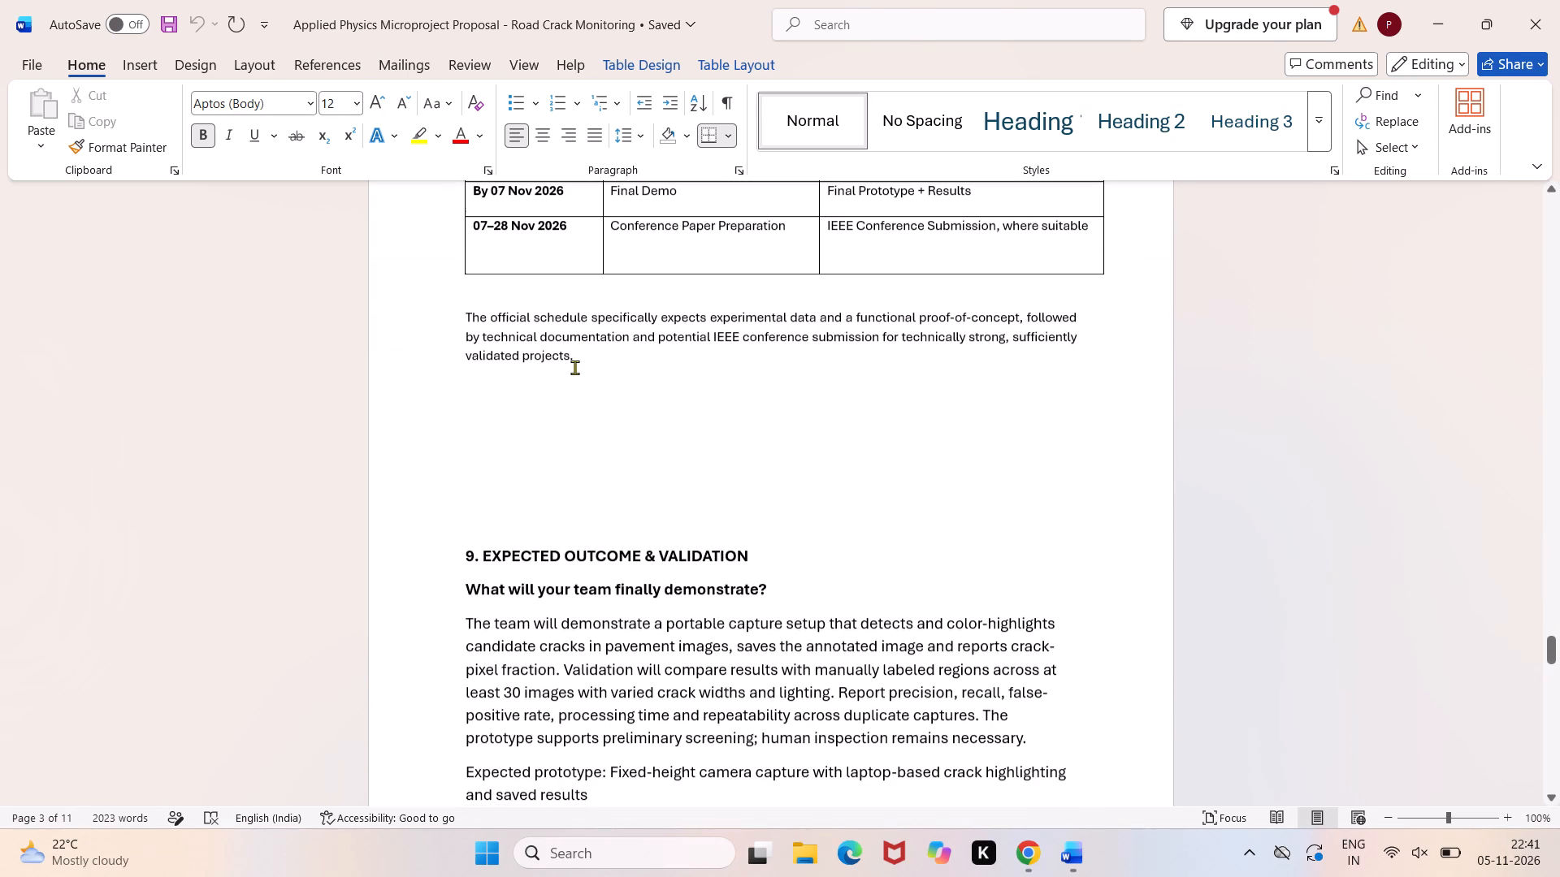
{"action": "scroll", "coordinate": [574, 367], "scroll_direction": "down", "scroll_amount": 13}
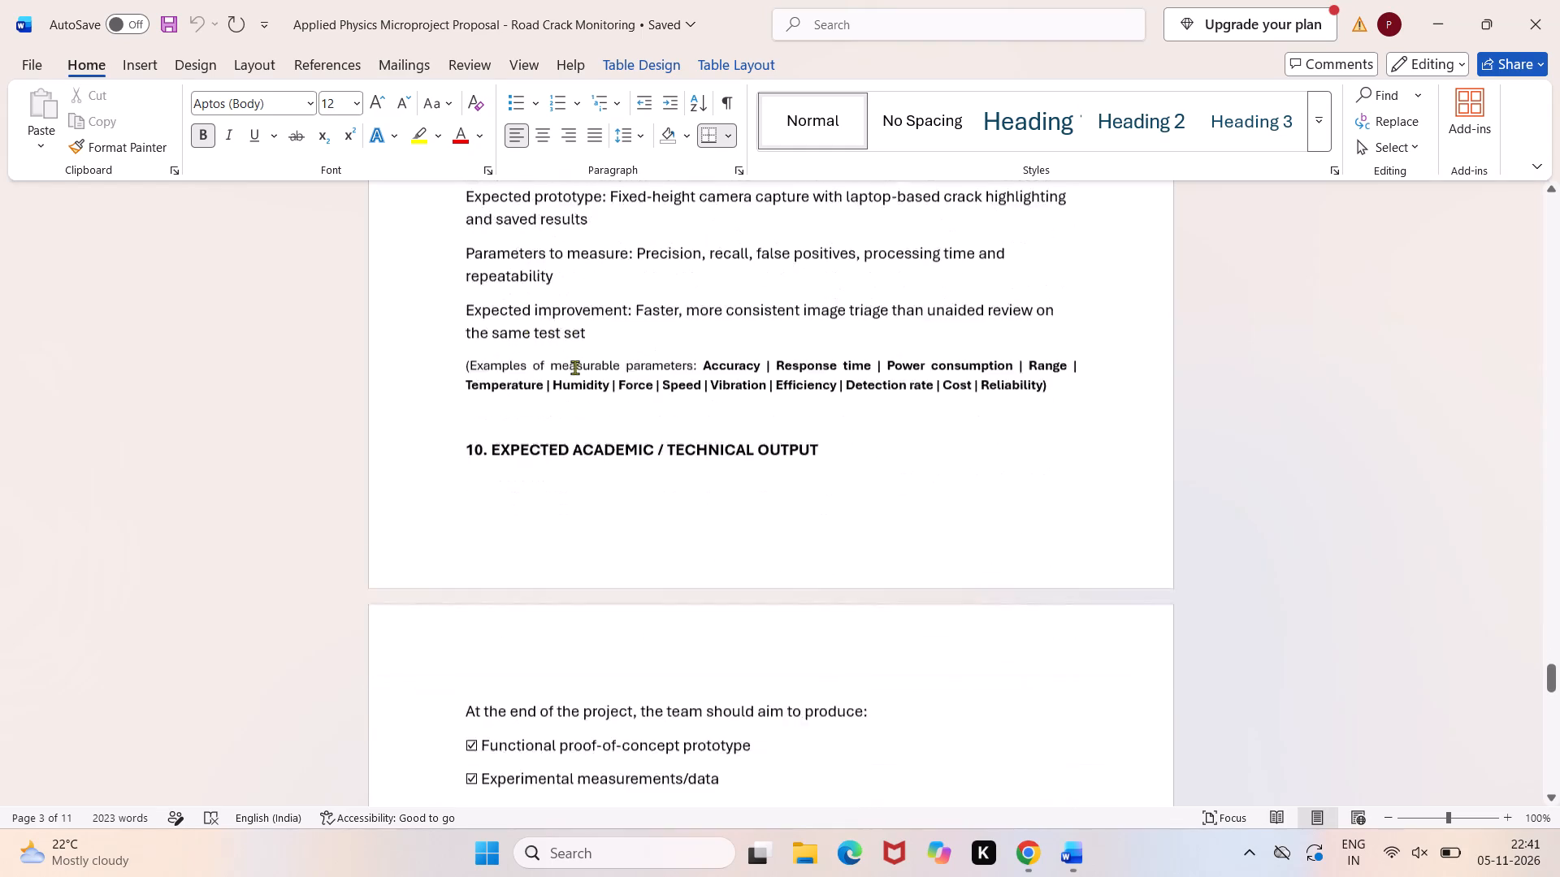
{"action": "scroll", "coordinate": [574, 367], "scroll_direction": "down", "scroll_amount": 12}
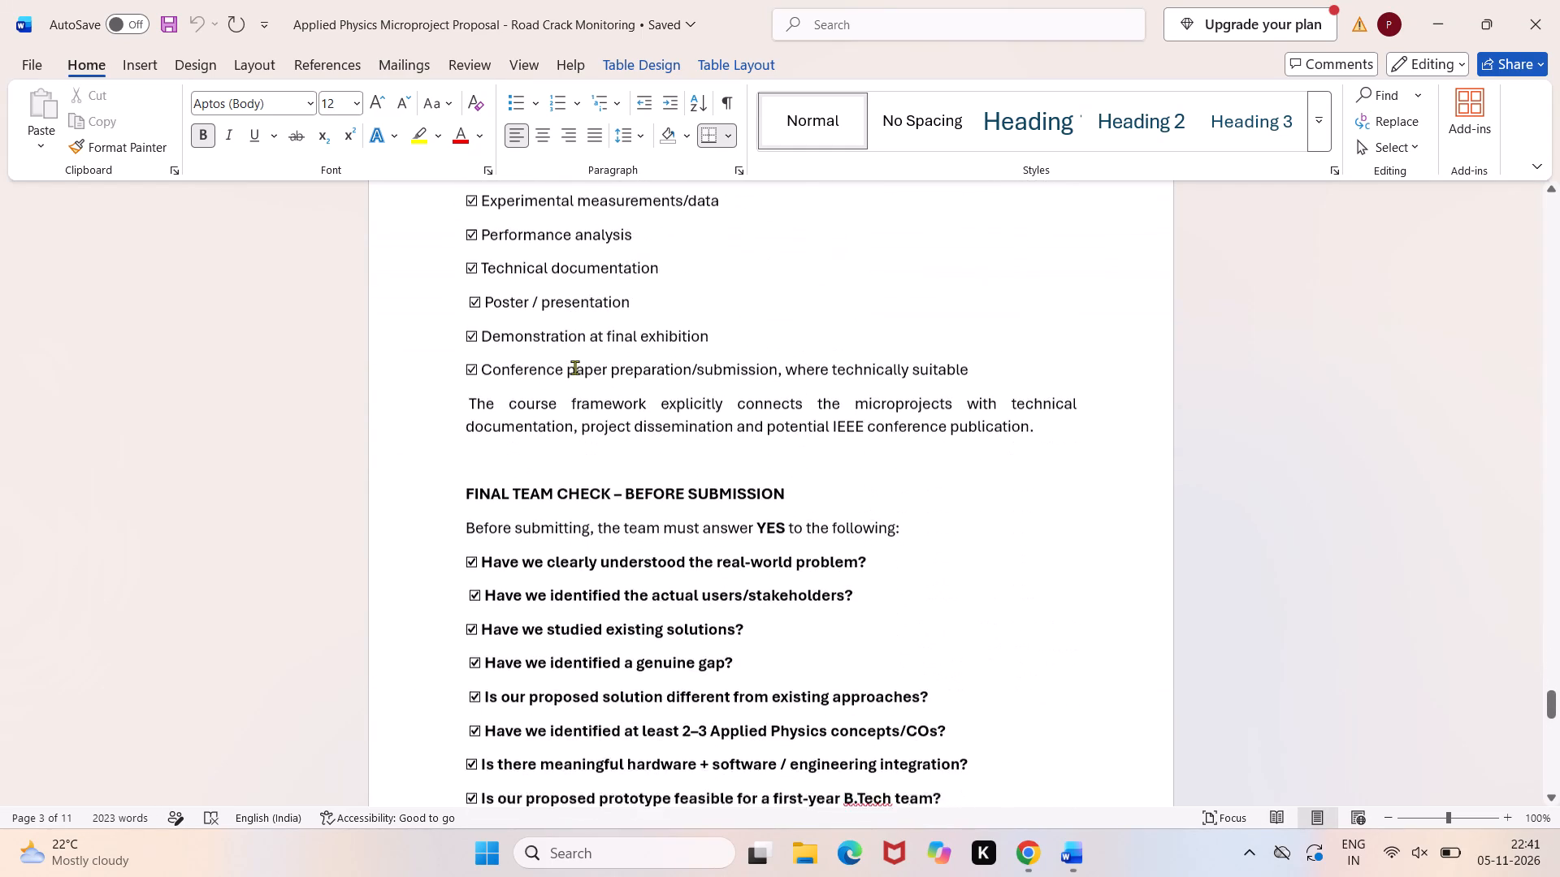
{"action": "scroll", "coordinate": [574, 367], "scroll_direction": "down", "scroll_amount": 10}
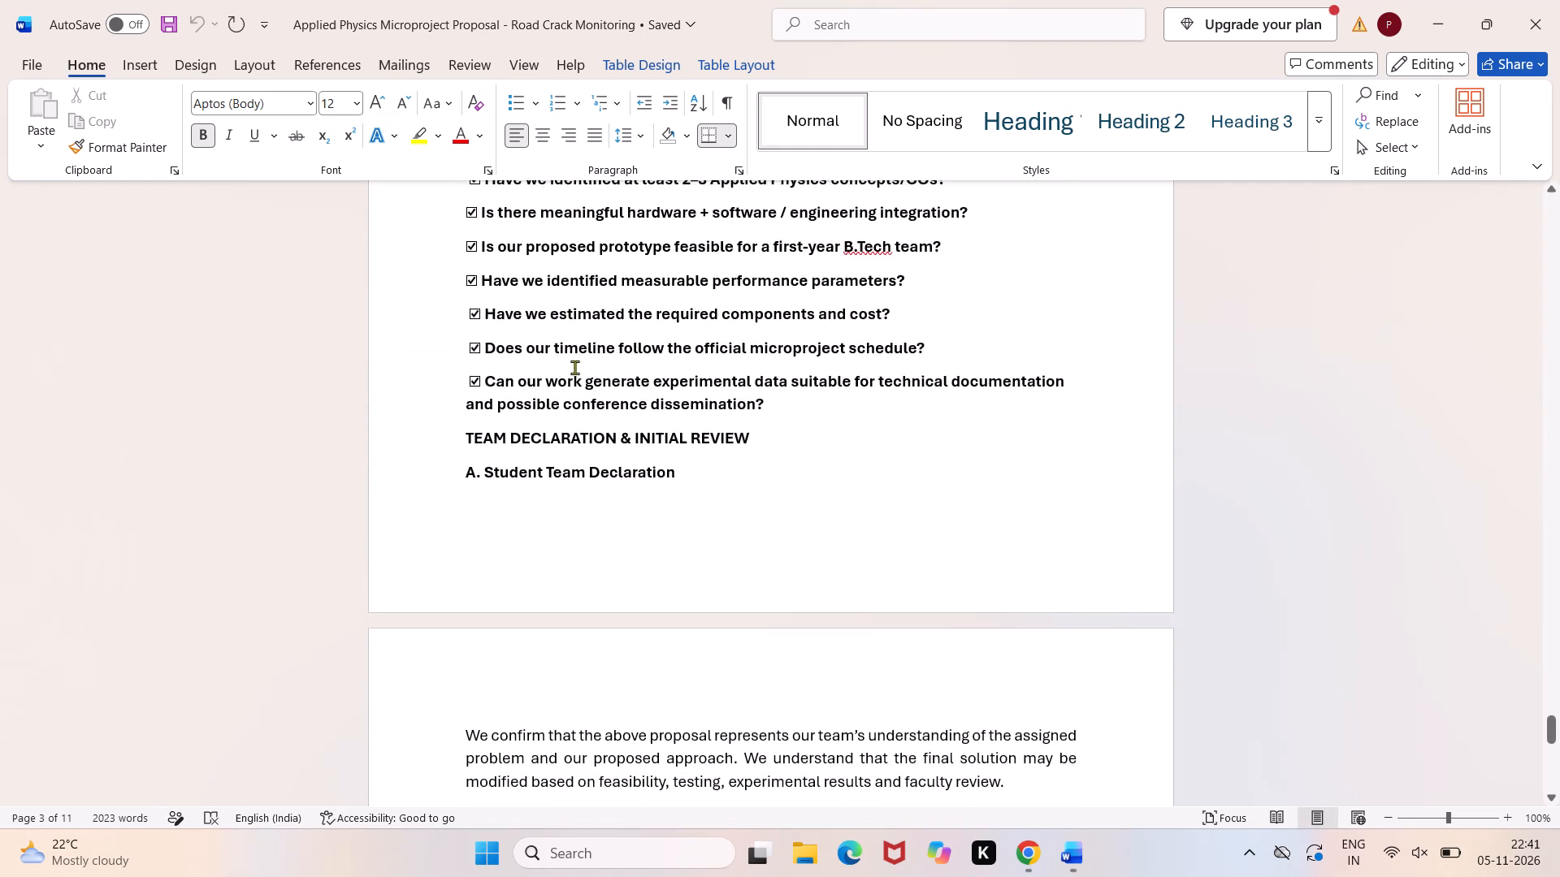
{"action": "scroll", "coordinate": [574, 367], "scroll_direction": "down", "scroll_amount": 15}
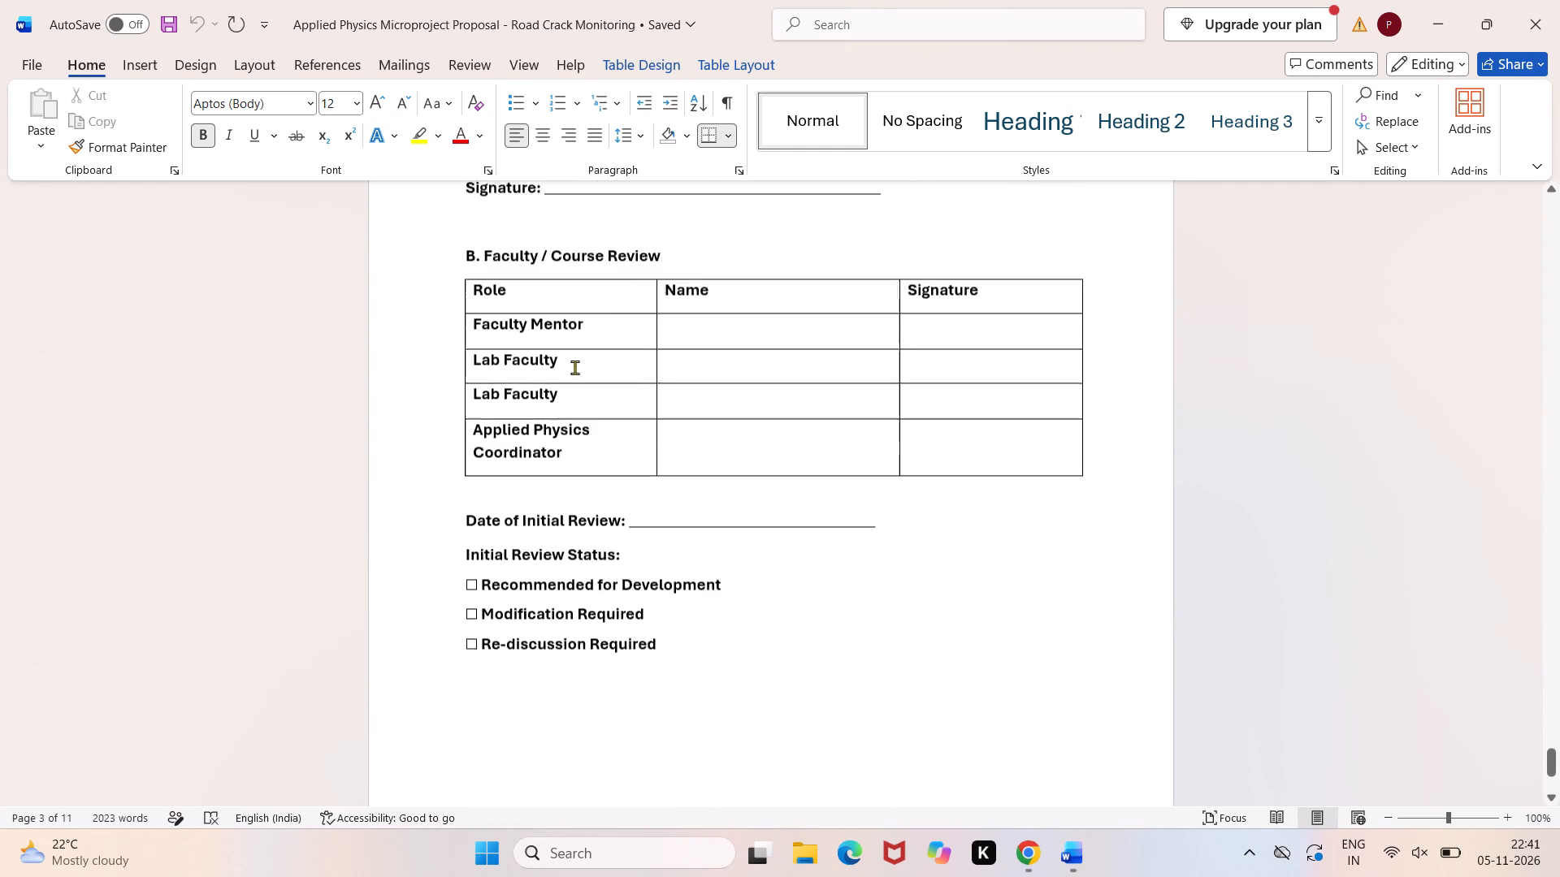
{"action": "scroll", "coordinate": [574, 367], "scroll_direction": "down", "scroll_amount": 5}
Review the proposal's sections again in reverse, from the faculty review back to the Team & Project Details table.
{"action": "scroll", "coordinate": [574, 367], "scroll_direction": "up", "scroll_amount": 4}
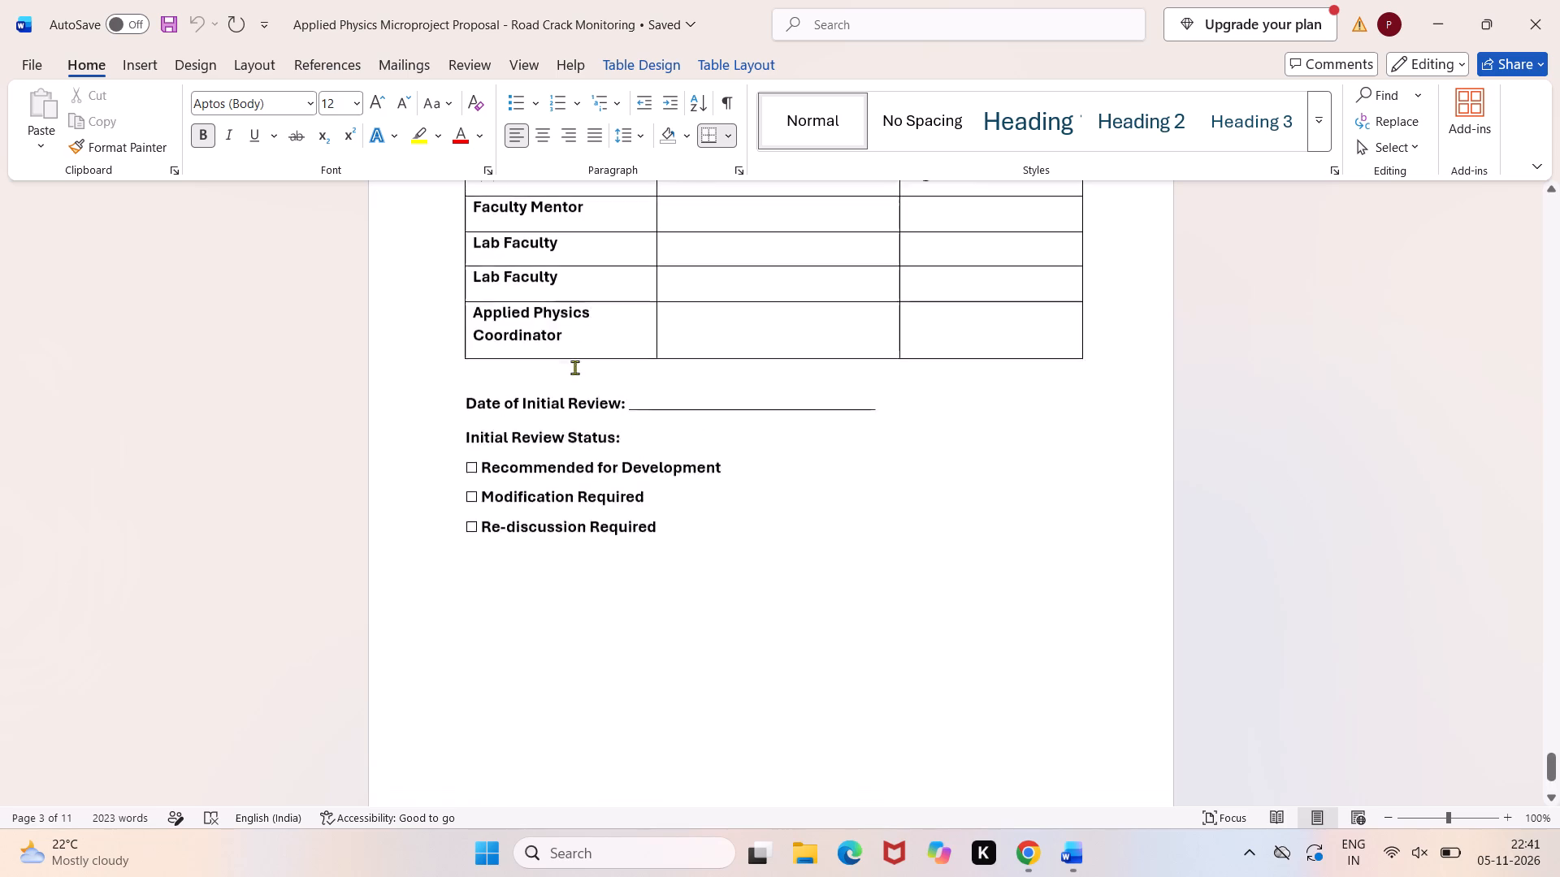
{"action": "scroll", "coordinate": [574, 367], "scroll_direction": "up", "scroll_amount": 10}
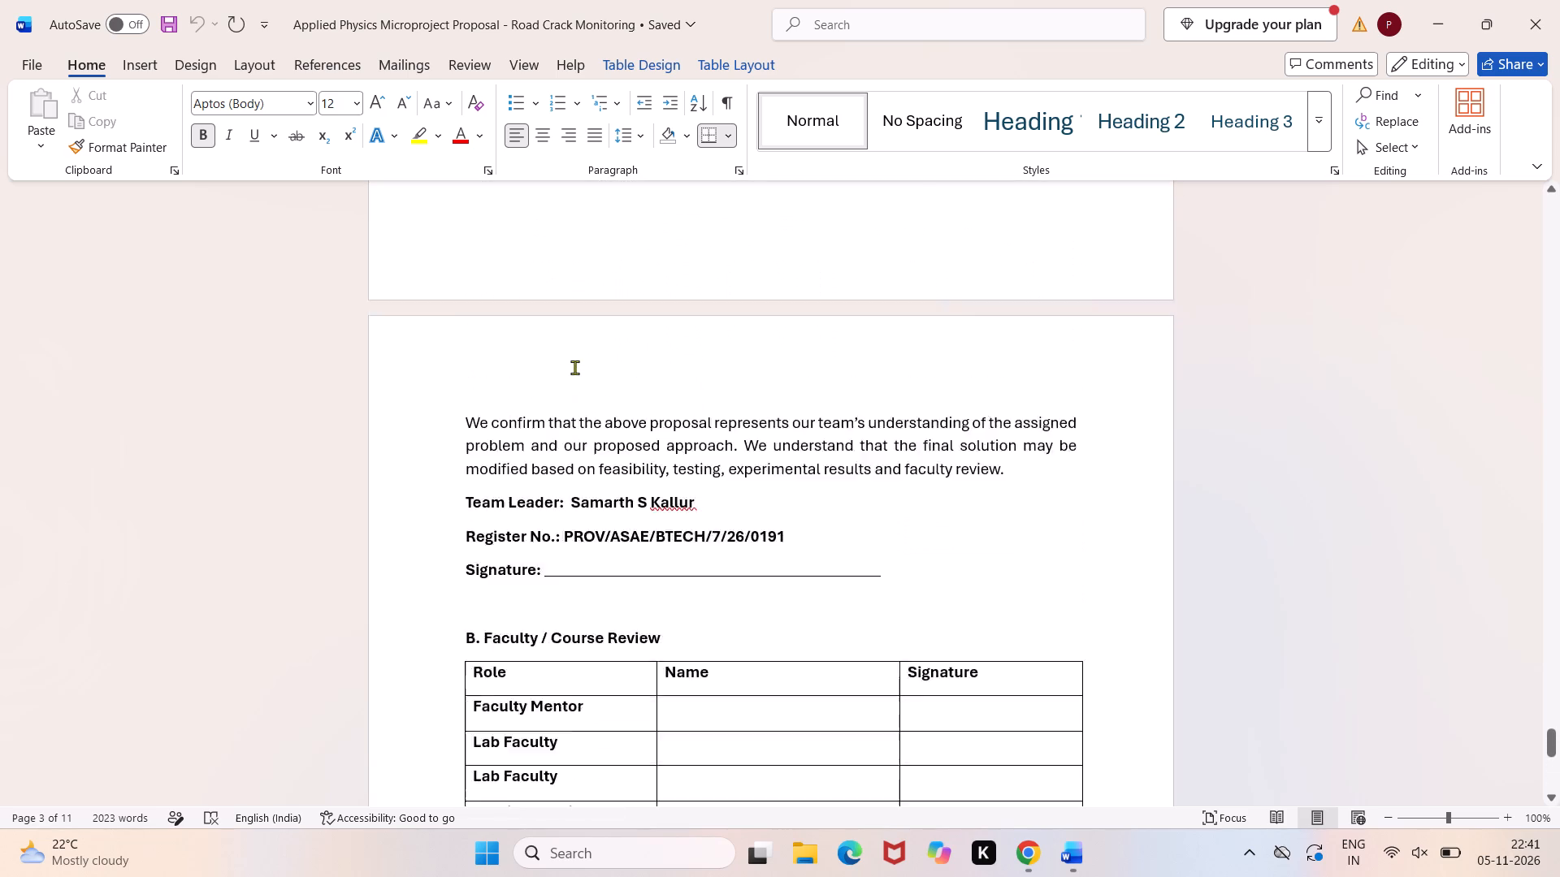
{"action": "scroll", "coordinate": [574, 367], "scroll_direction": "up", "scroll_amount": 15}
{"action": "scroll", "coordinate": [574, 367], "scroll_direction": "up", "scroll_amount": 6}
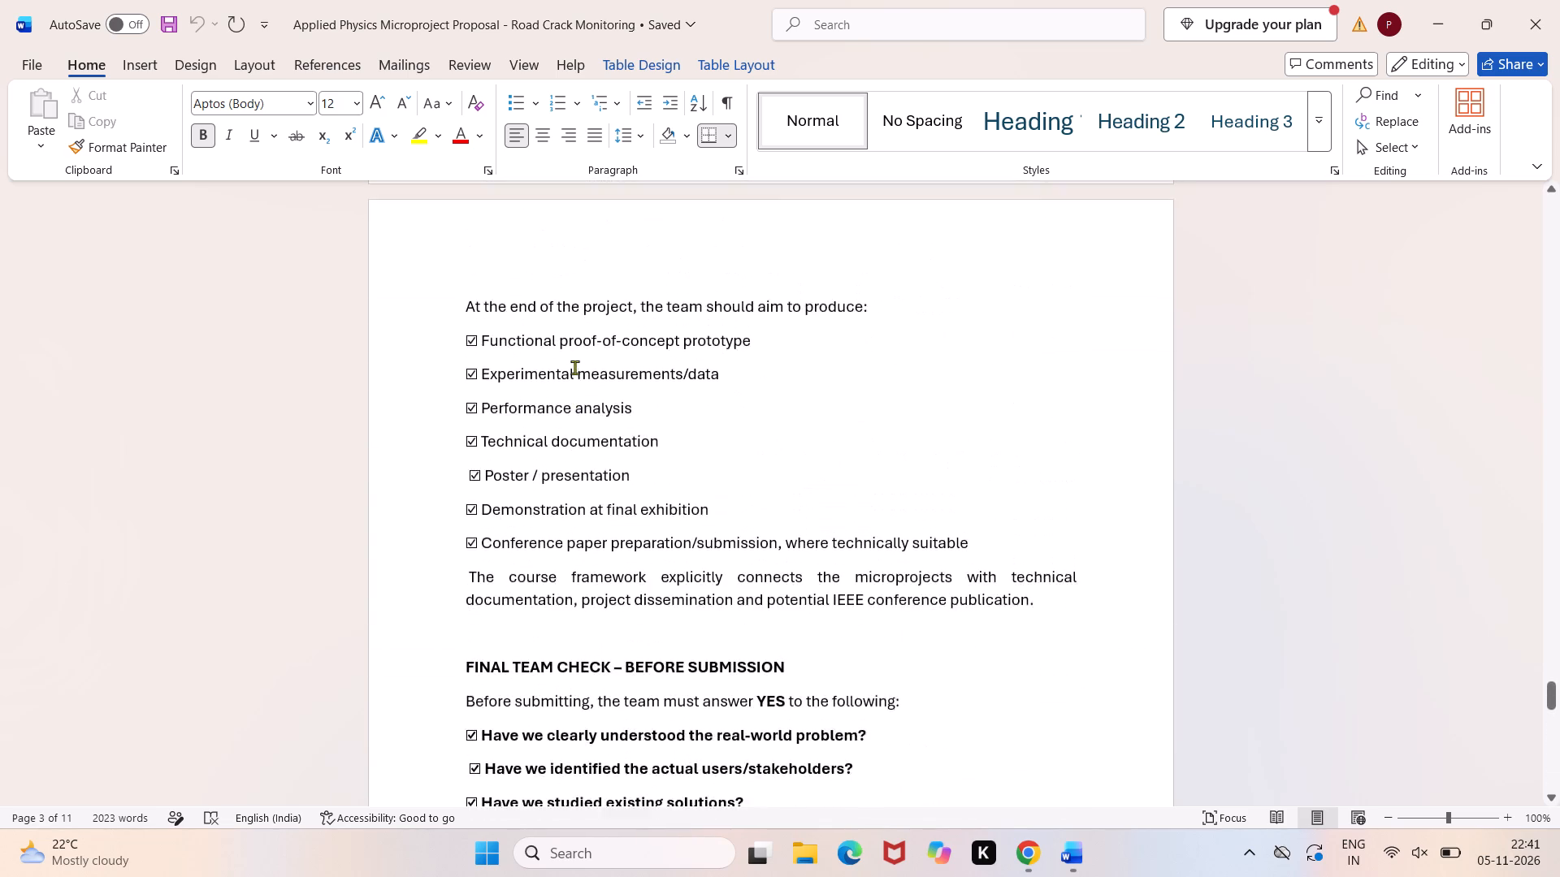
{"action": "scroll", "coordinate": [574, 367], "scroll_direction": "up", "scroll_amount": 15}
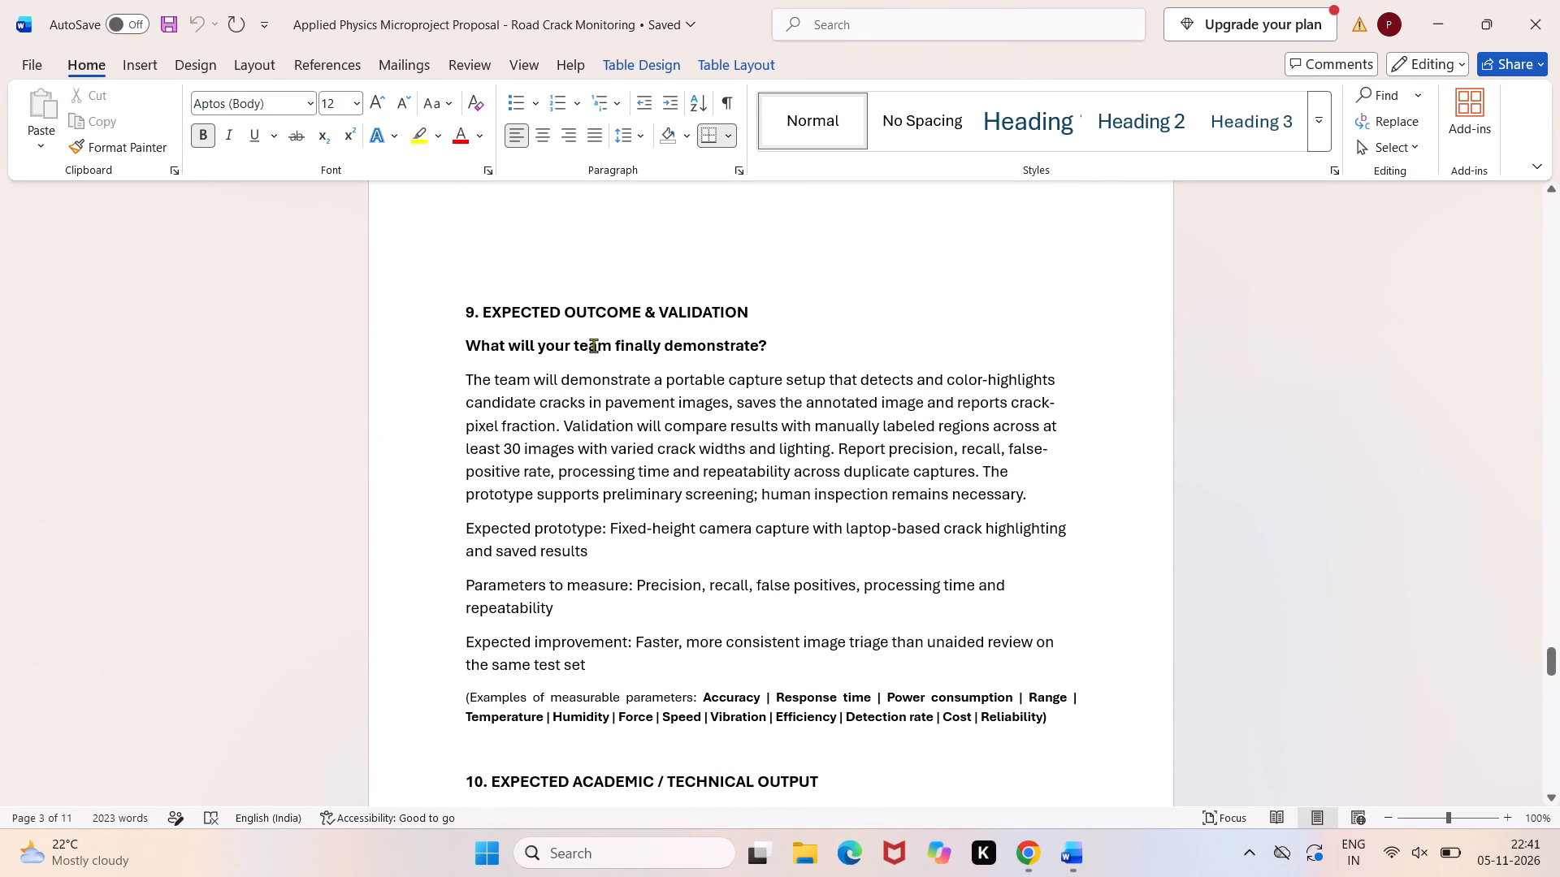
{"action": "scroll", "coordinate": [595, 343], "scroll_direction": "up", "scroll_amount": 16}
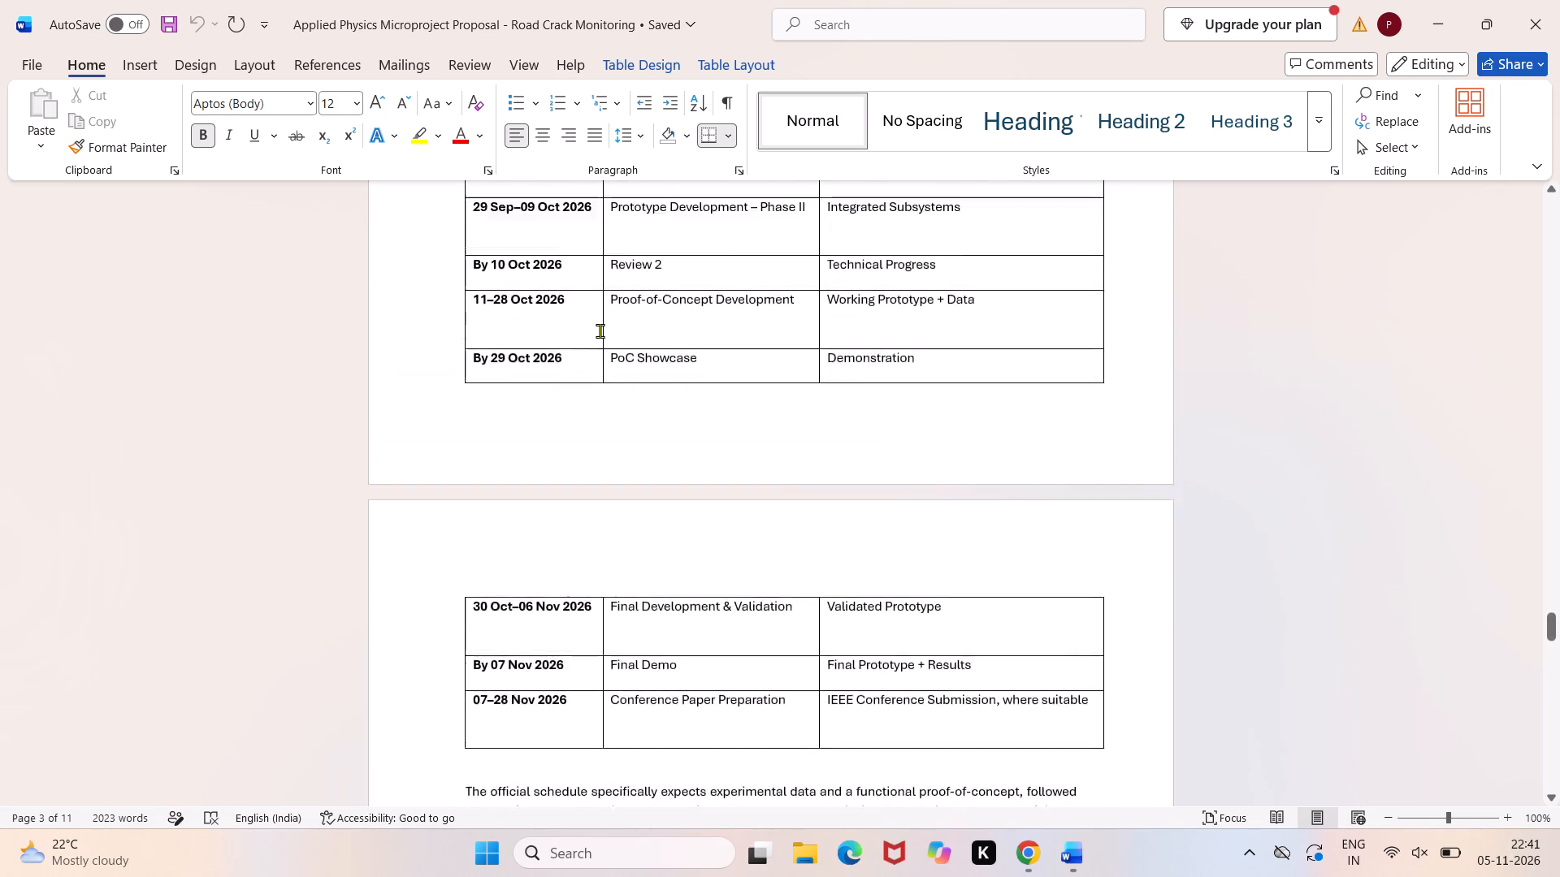
{"action": "scroll", "coordinate": [600, 330], "scroll_direction": "up", "scroll_amount": 5}
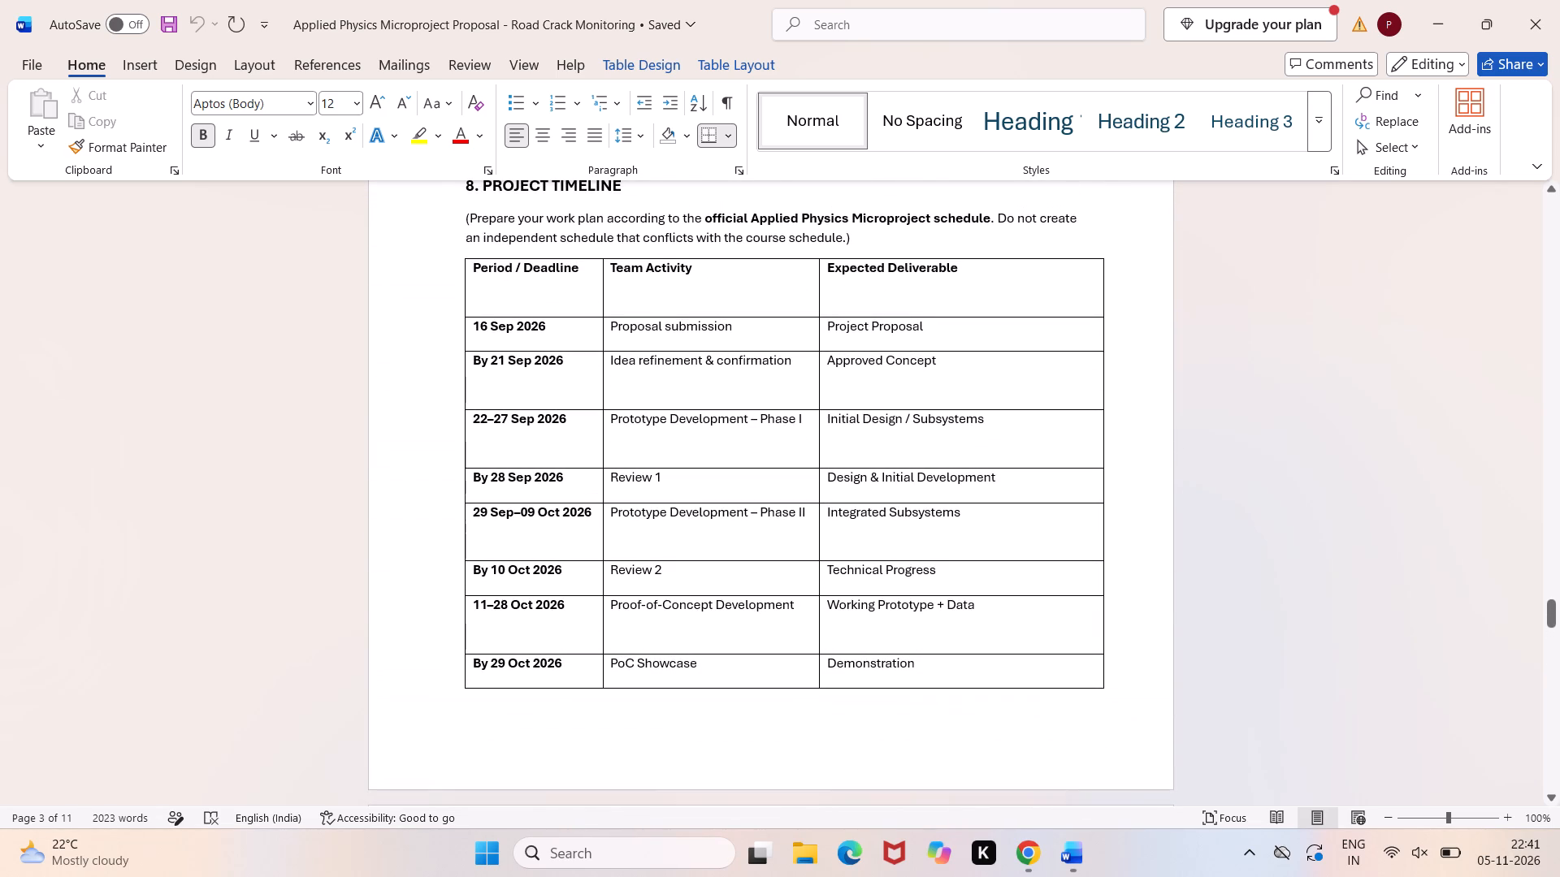
{"action": "scroll", "coordinate": [601, 331], "scroll_direction": "up", "scroll_amount": 10}
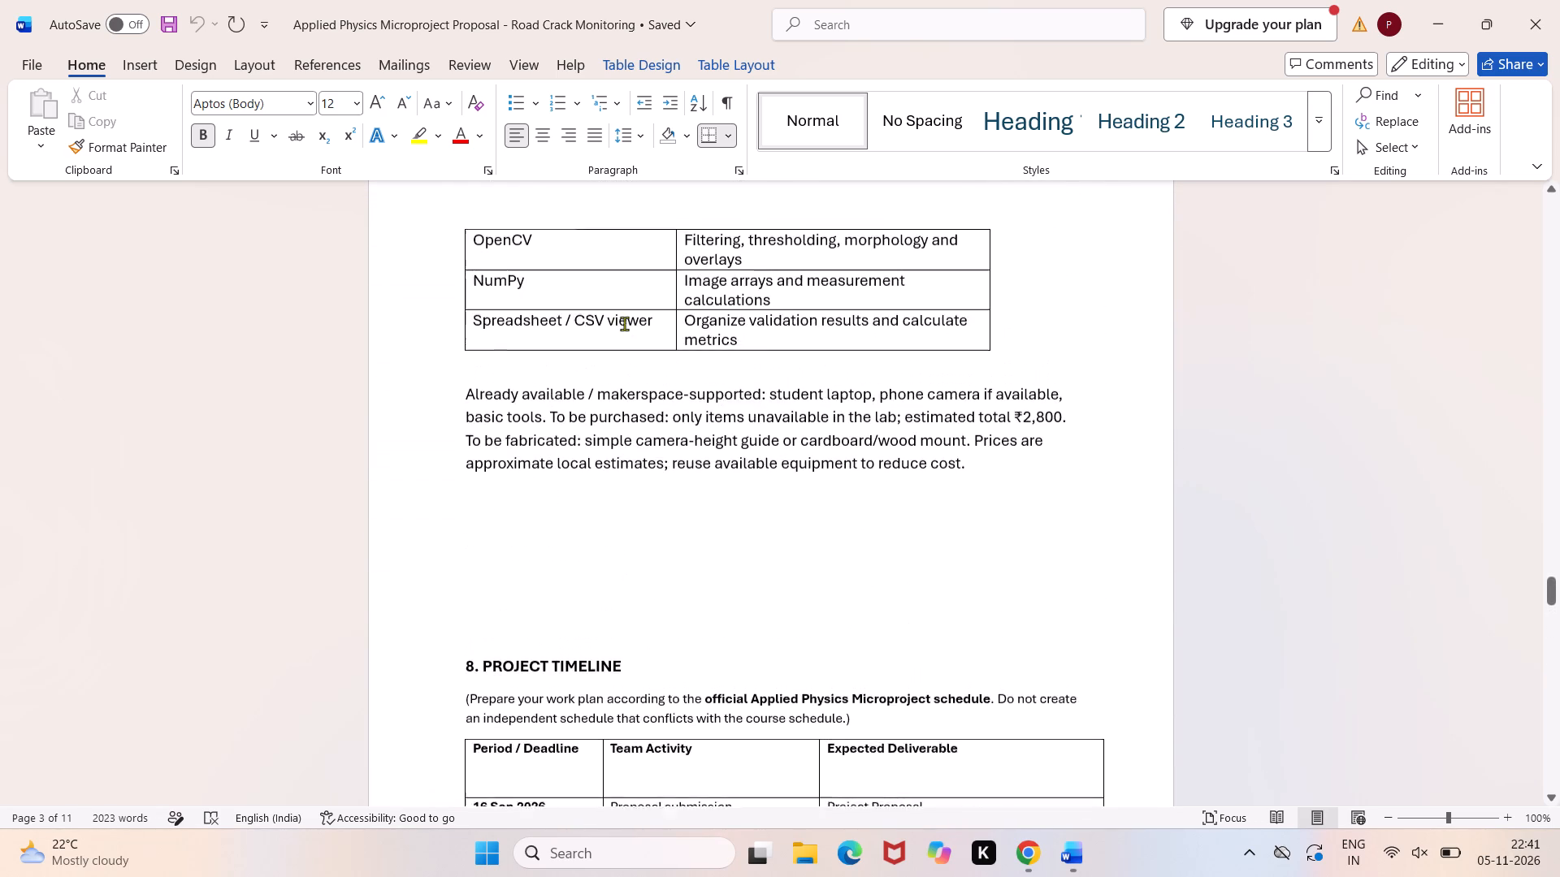
{"action": "scroll", "coordinate": [624, 323], "scroll_direction": "up", "scroll_amount": 10}
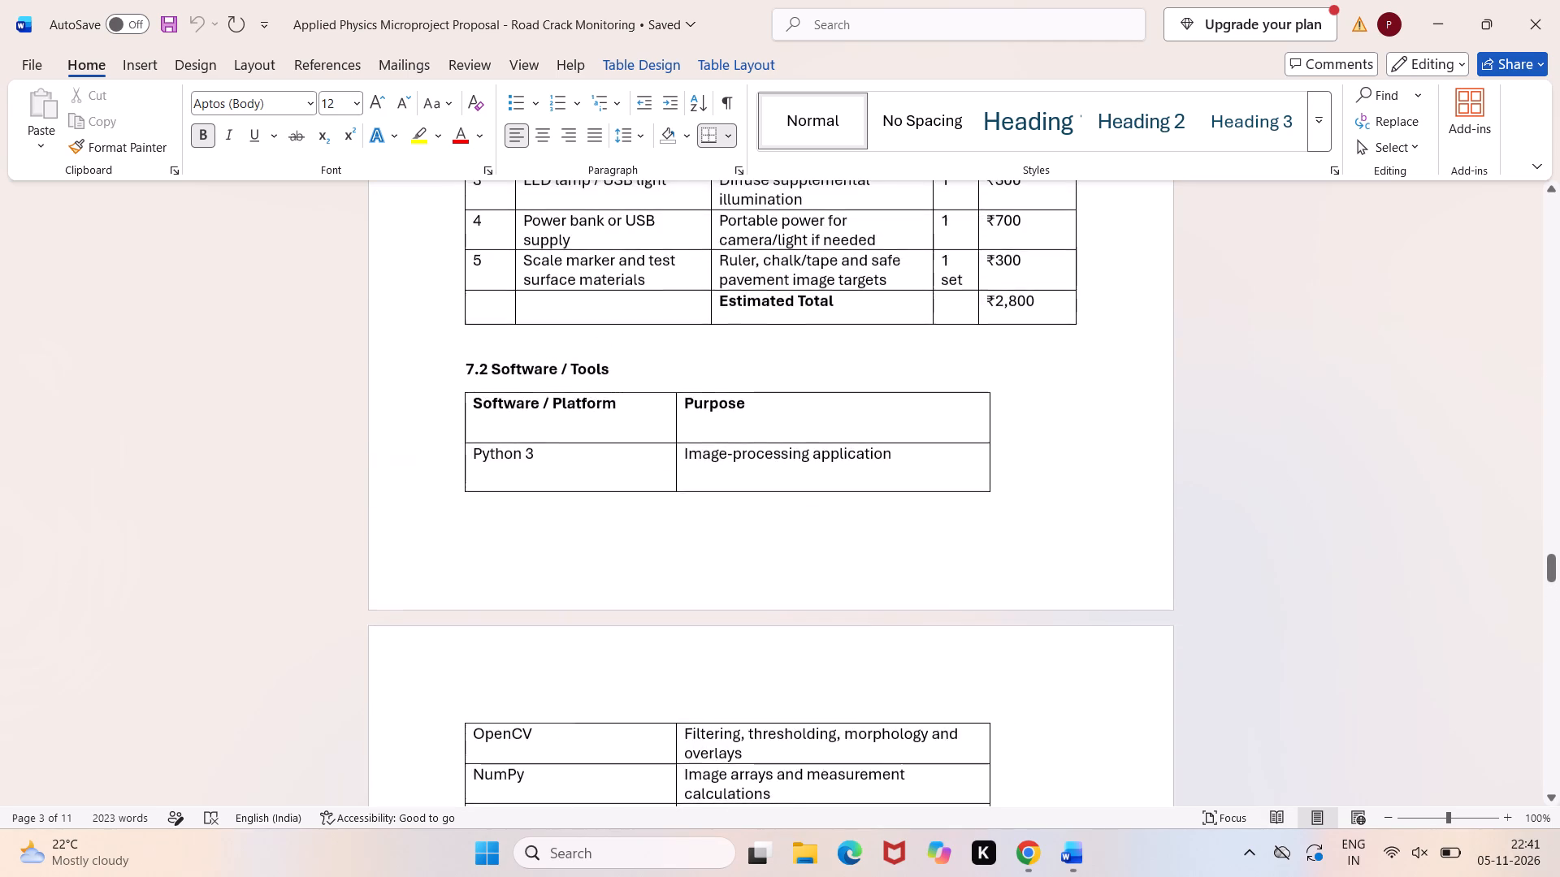
{"action": "scroll", "coordinate": [624, 323], "scroll_direction": "up", "scroll_amount": 5}
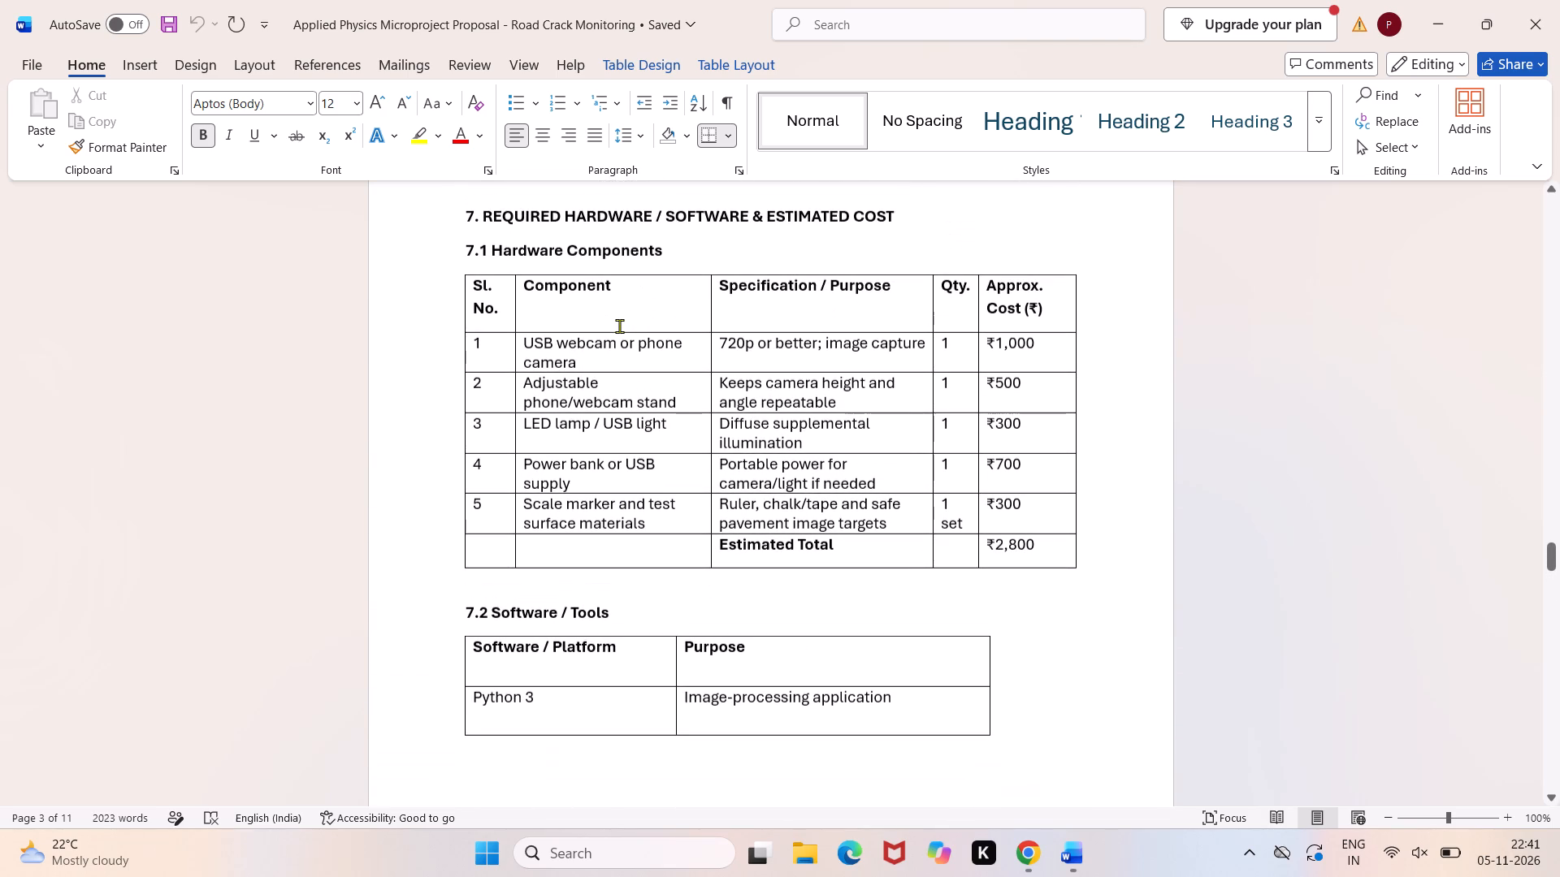
{"action": "scroll", "coordinate": [657, 316], "scroll_direction": "up", "scroll_amount": 4}
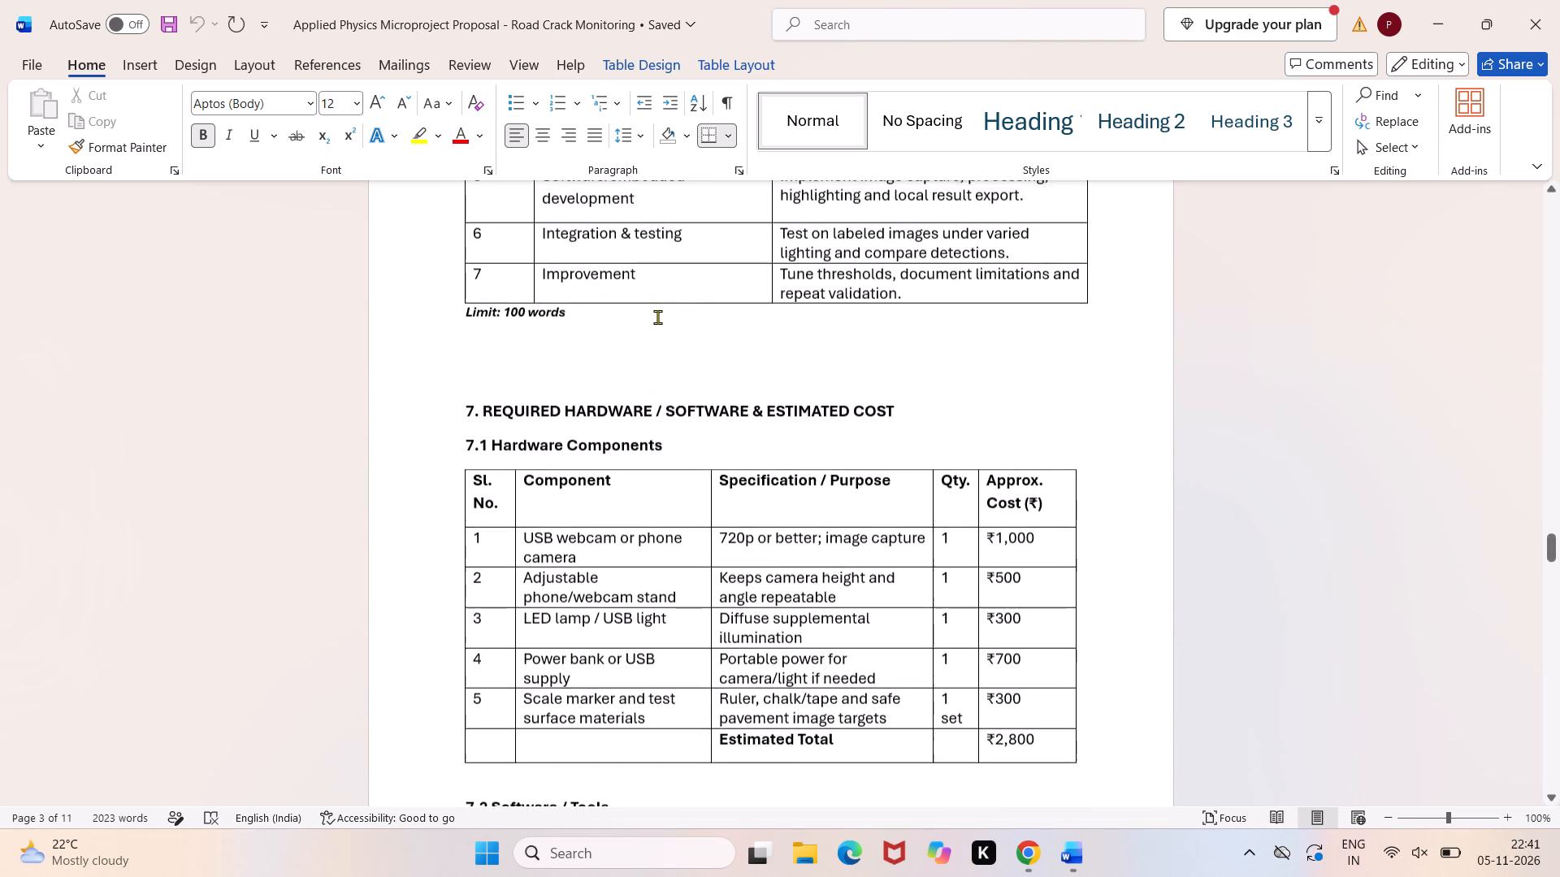
{"action": "scroll", "coordinate": [657, 317], "scroll_direction": "up", "scroll_amount": 14}
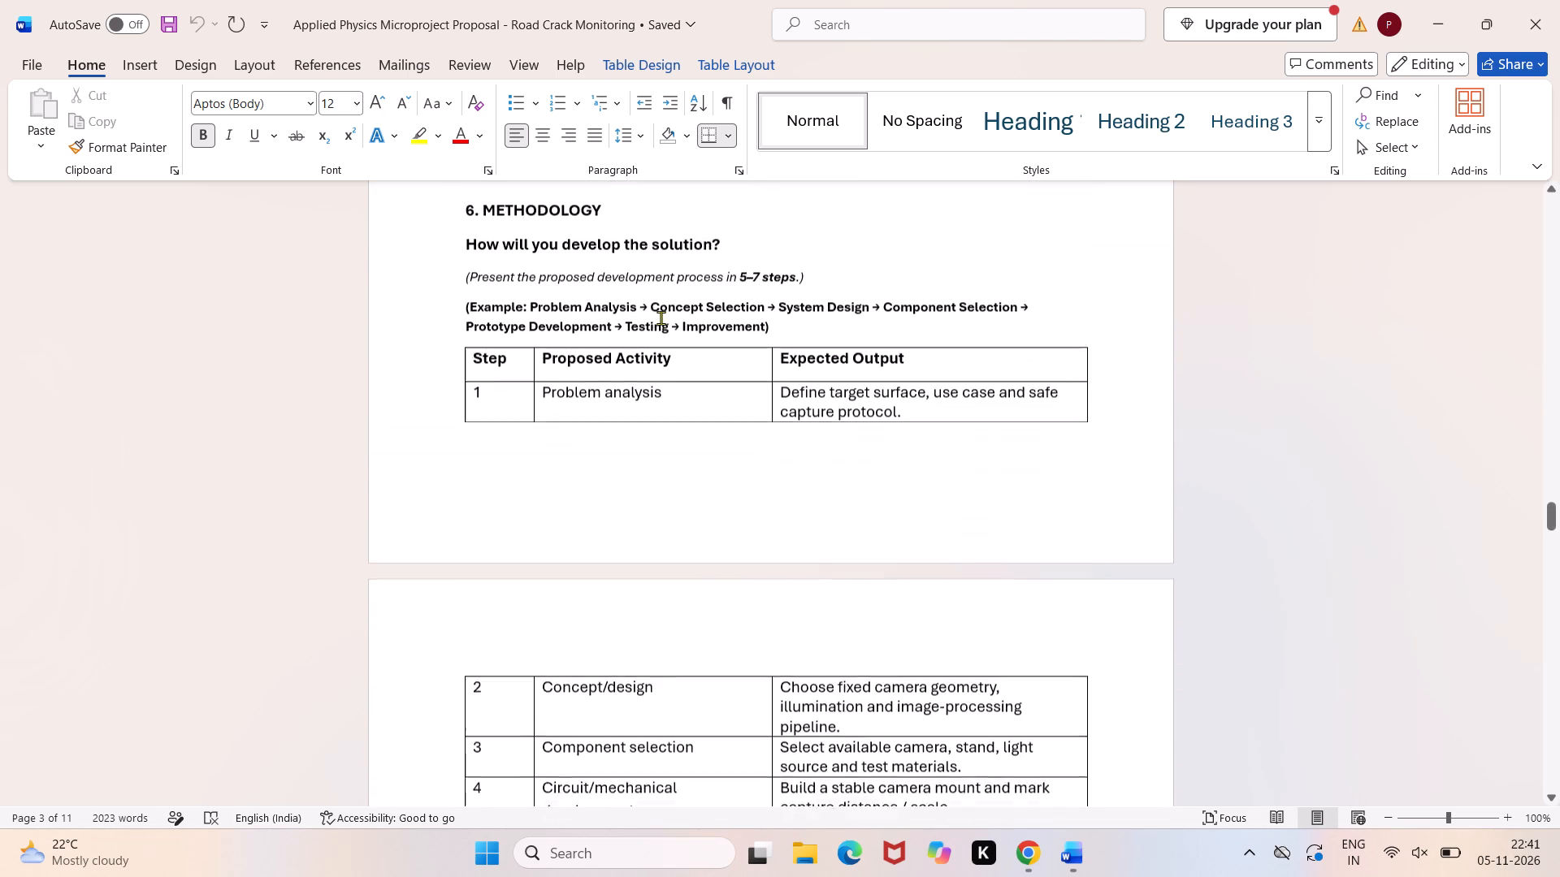
{"action": "scroll", "coordinate": [661, 318], "scroll_direction": "up", "scroll_amount": 6}
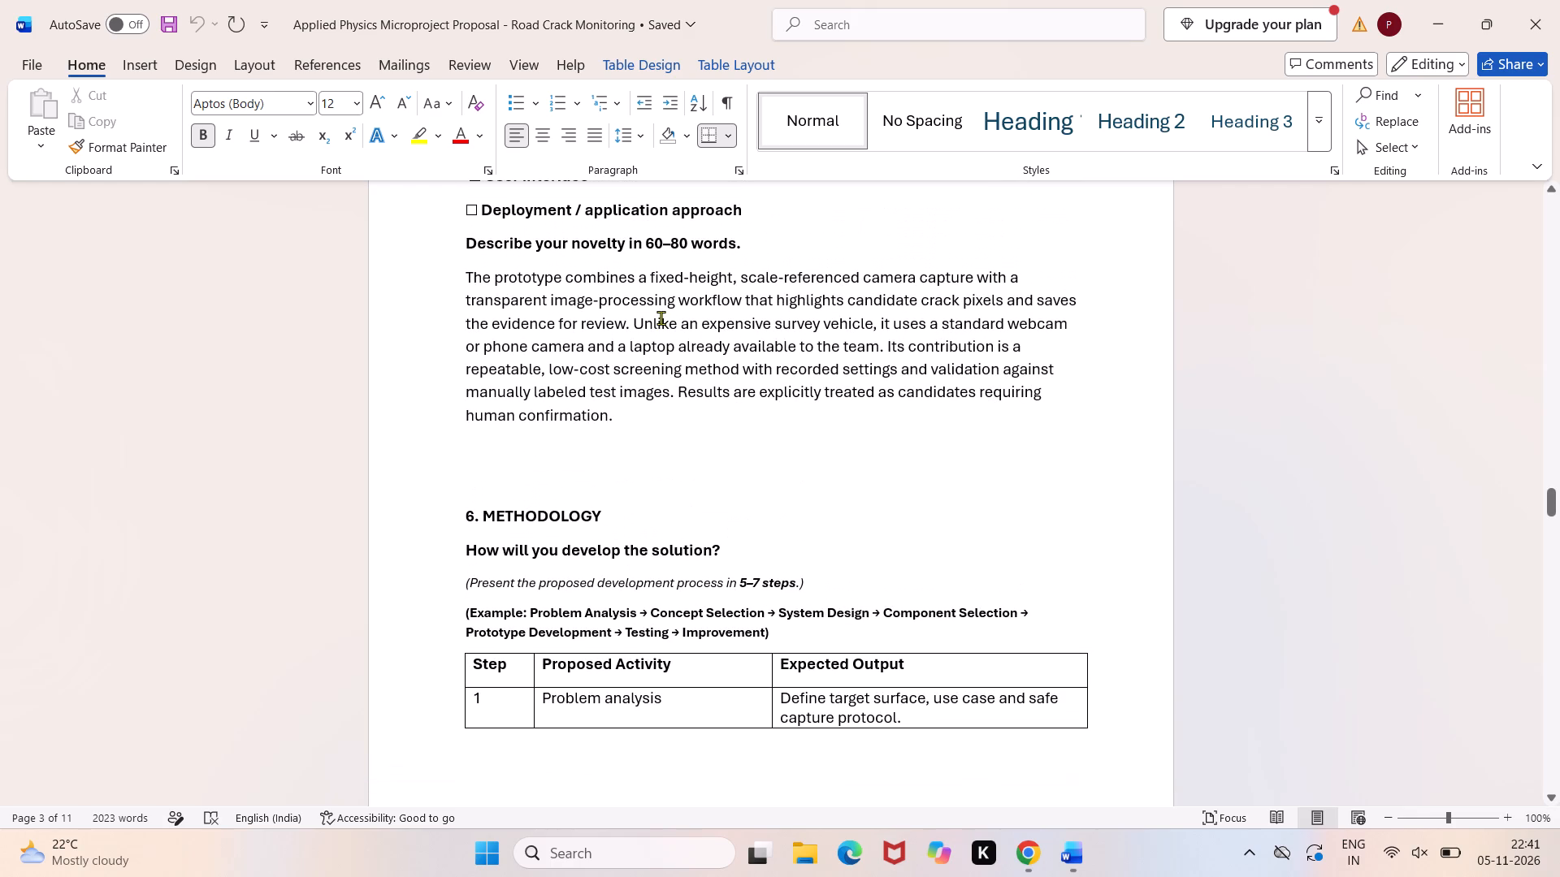
{"action": "scroll", "coordinate": [661, 318], "scroll_direction": "up", "scroll_amount": 20}
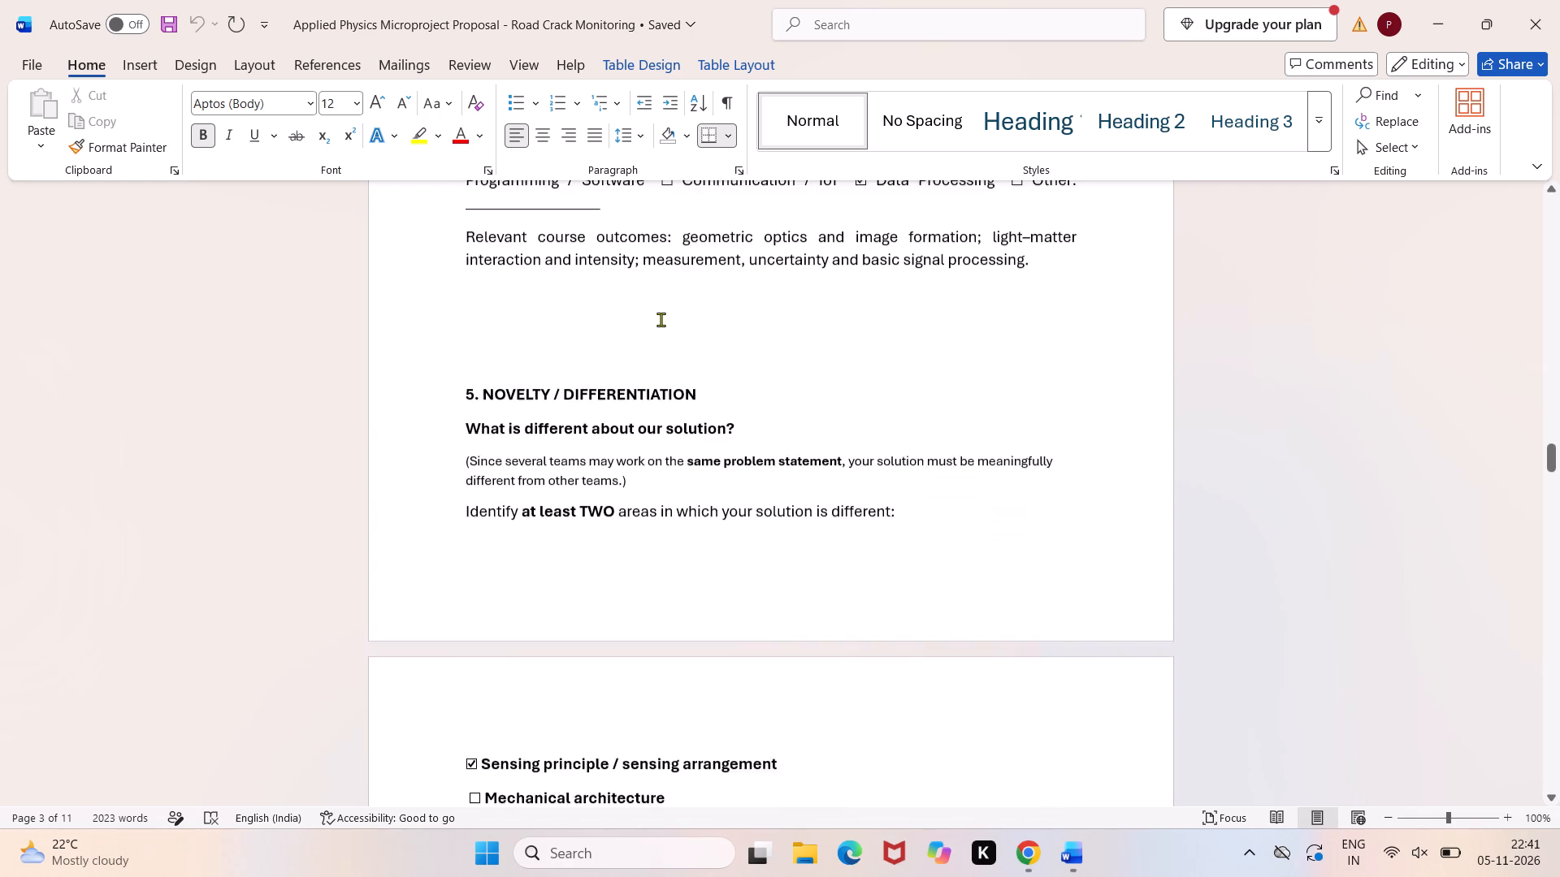
{"action": "scroll", "coordinate": [661, 319], "scroll_direction": "up", "scroll_amount": 8}
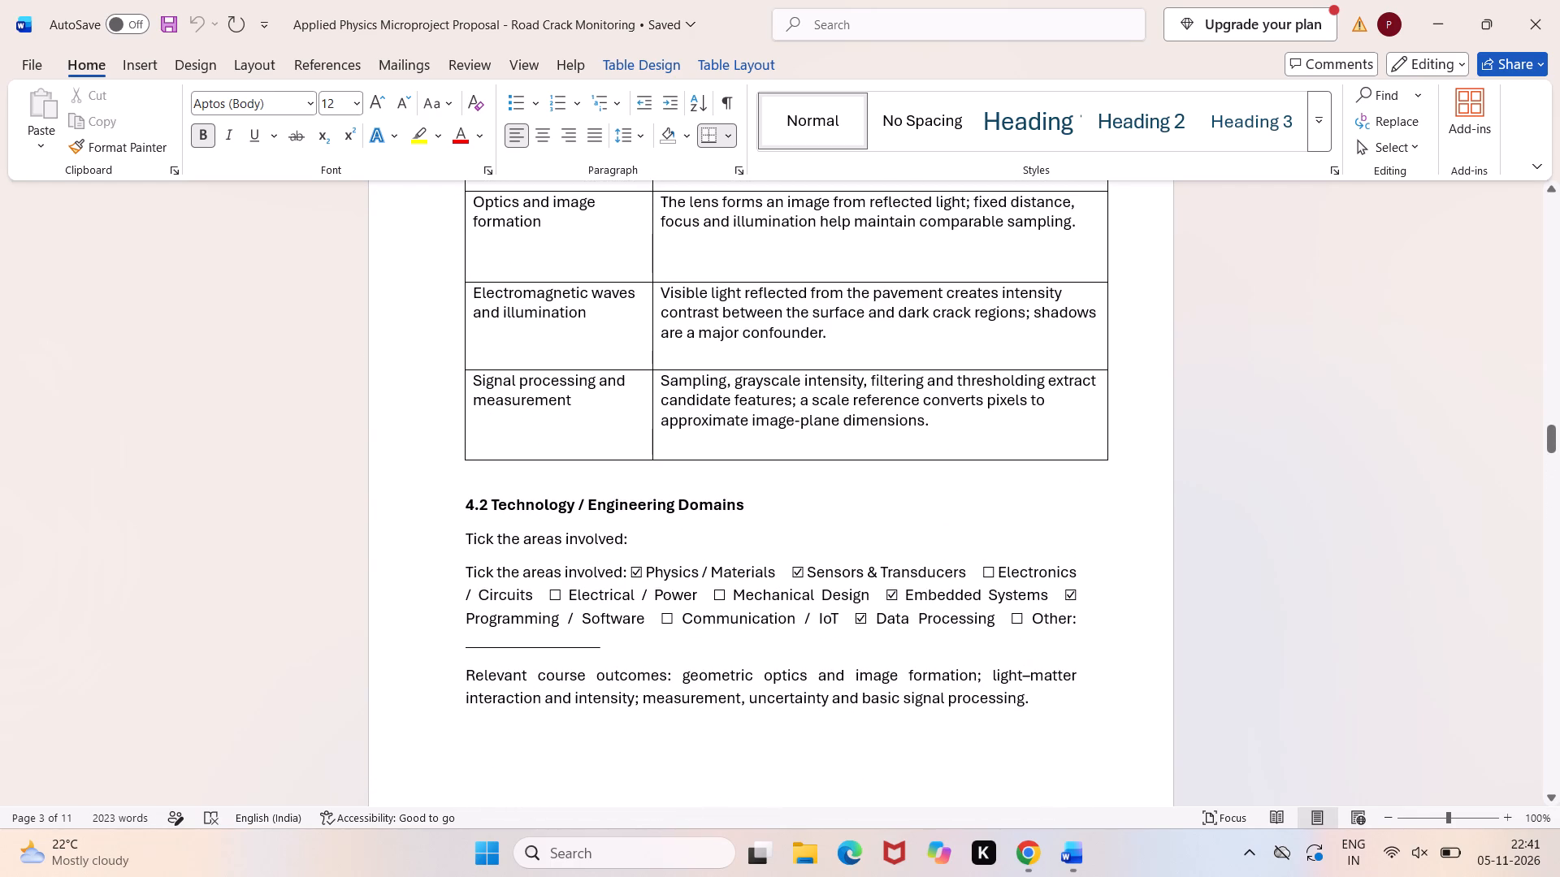
{"action": "scroll", "coordinate": [630, 339], "scroll_direction": "up", "scroll_amount": 3}
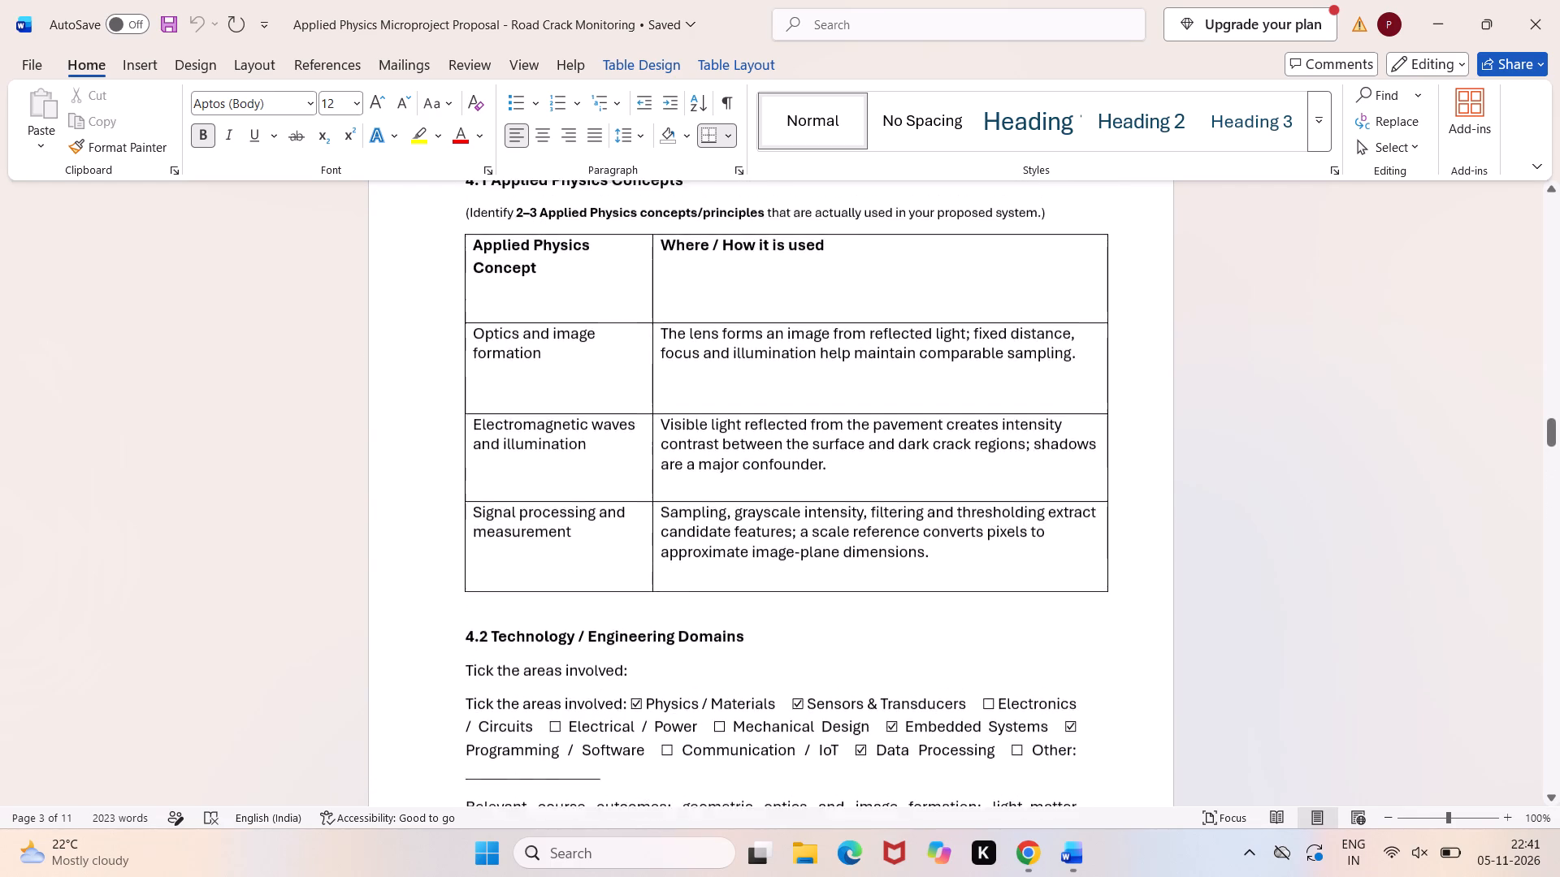
{"action": "scroll", "coordinate": [630, 339], "scroll_direction": "up", "scroll_amount": 14}
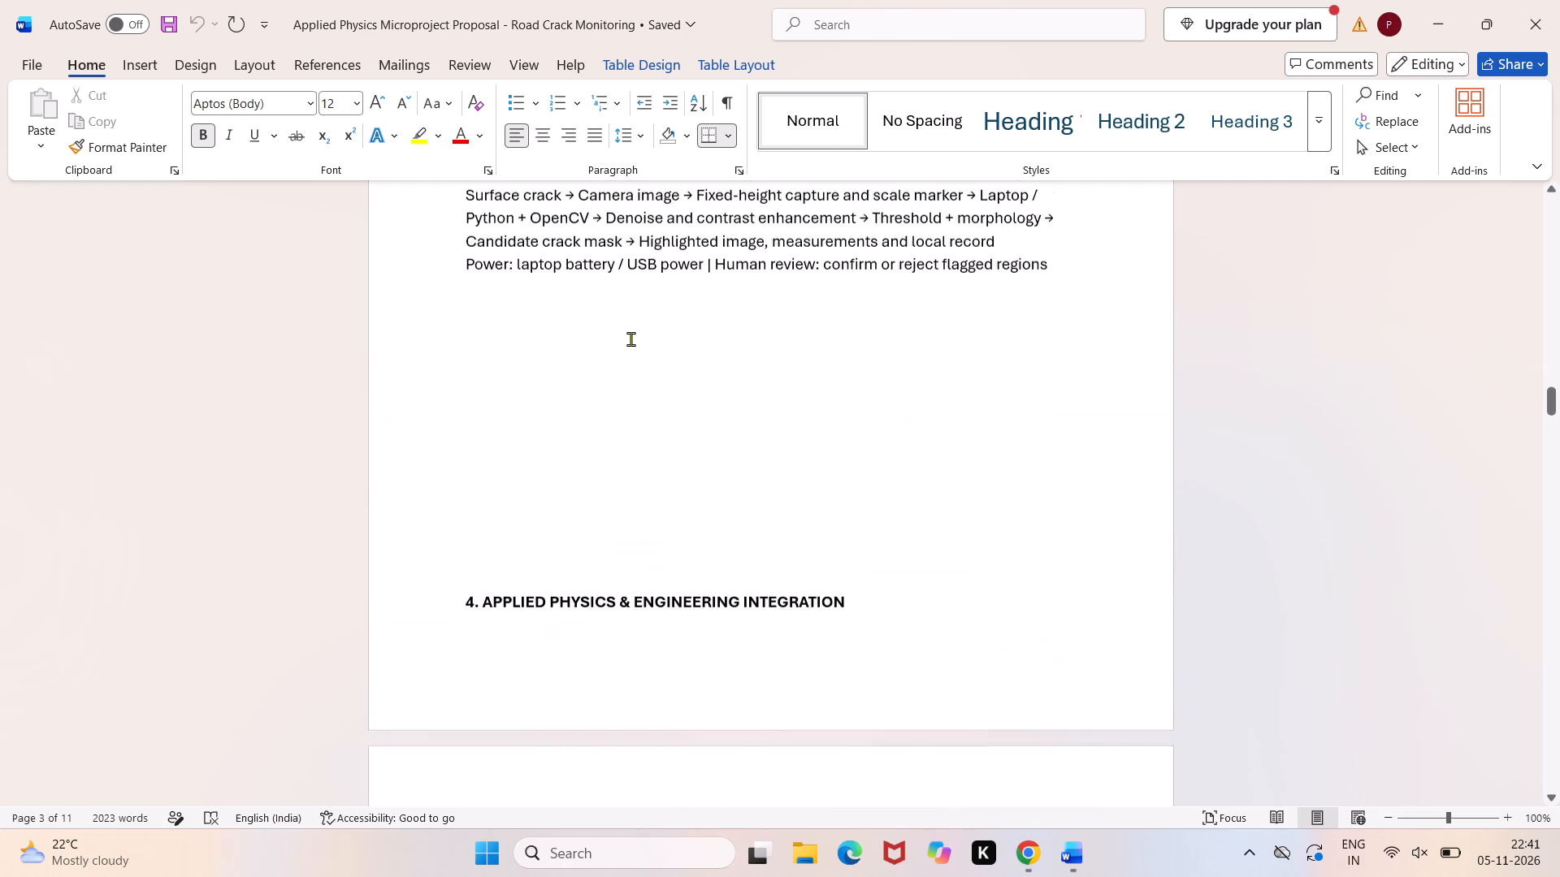
{"action": "scroll", "coordinate": [630, 339], "scroll_direction": "down", "scroll_amount": 6}
{"action": "scroll", "coordinate": [630, 339], "scroll_direction": "up", "scroll_amount": 8}
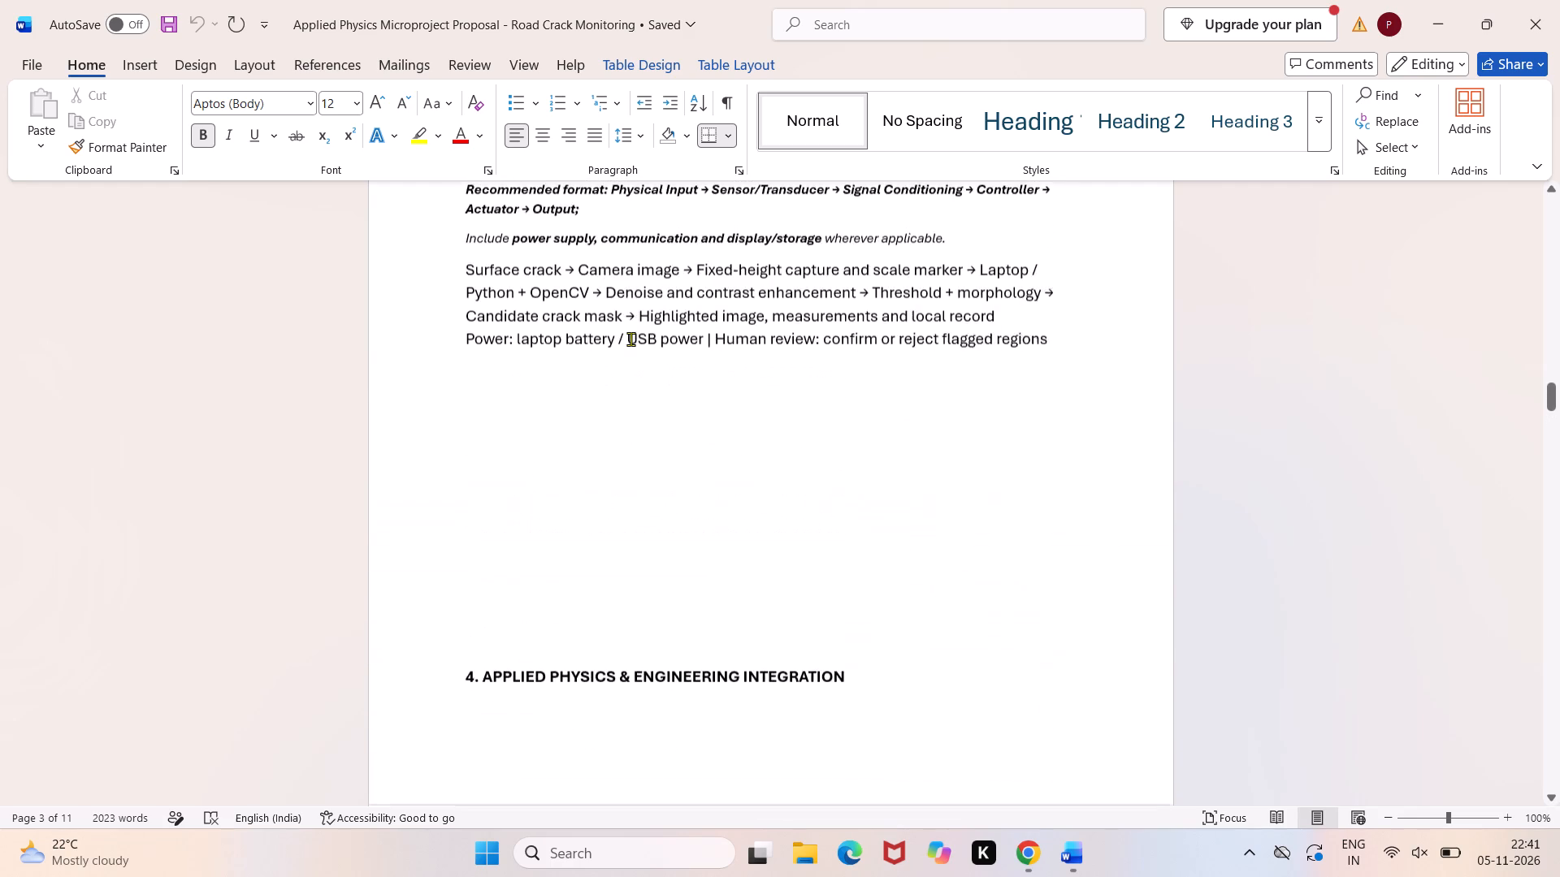
{"action": "scroll", "coordinate": [630, 339], "scroll_direction": "up", "scroll_amount": 18}
{"action": "scroll", "coordinate": [630, 339], "scroll_direction": "up", "scroll_amount": 3}
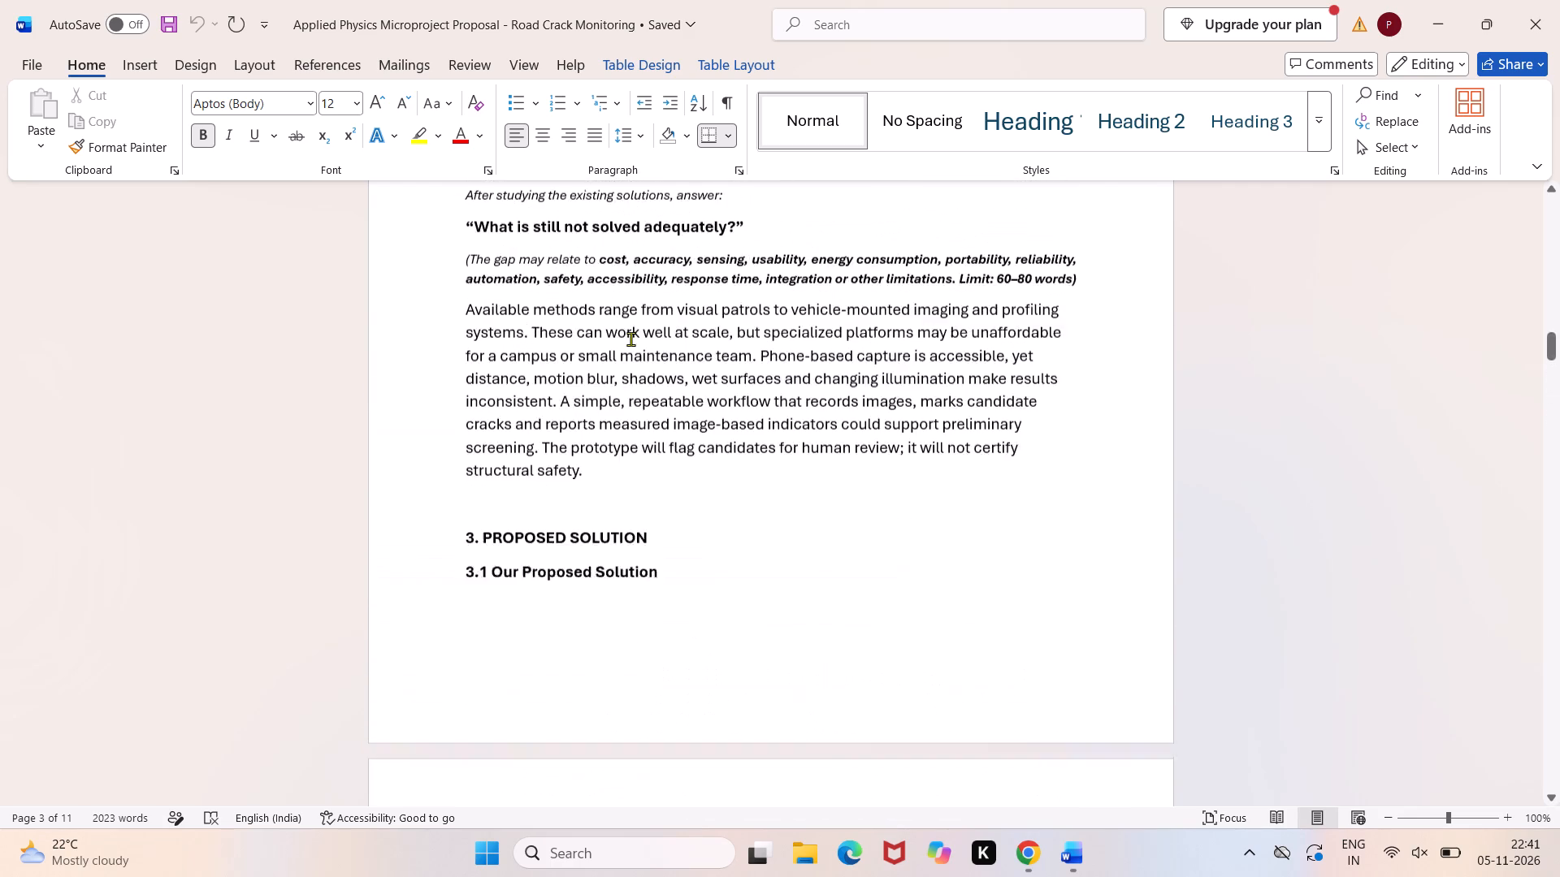
{"action": "scroll", "coordinate": [630, 339], "scroll_direction": "up", "scroll_amount": 9}
{"action": "scroll", "coordinate": [630, 339], "scroll_direction": "up", "scroll_amount": 13}
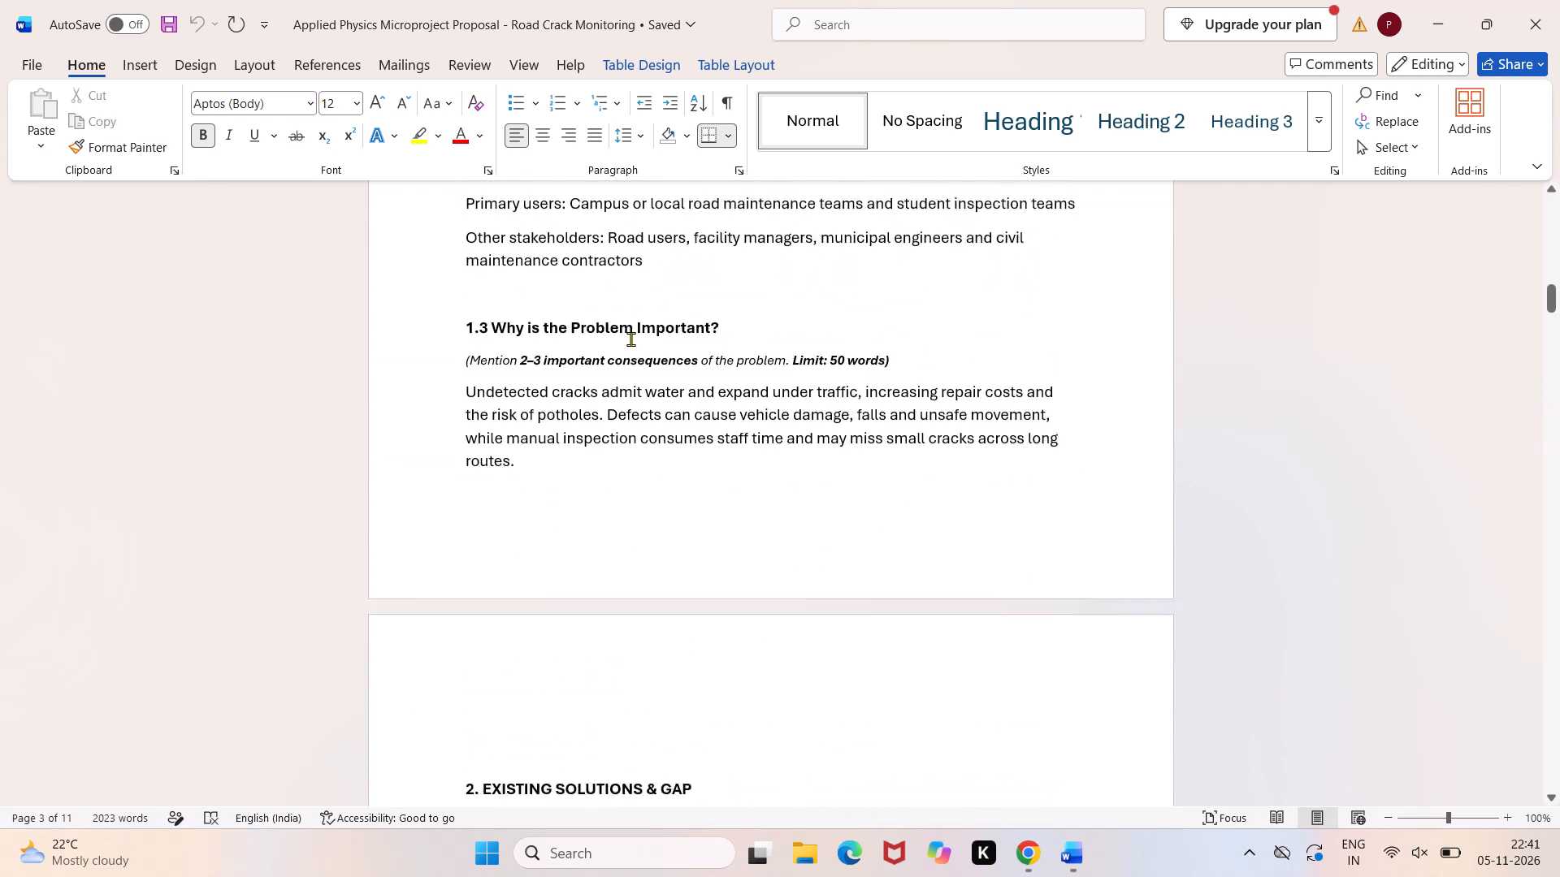
{"action": "scroll", "coordinate": [630, 339], "scroll_direction": "up", "scroll_amount": 18}
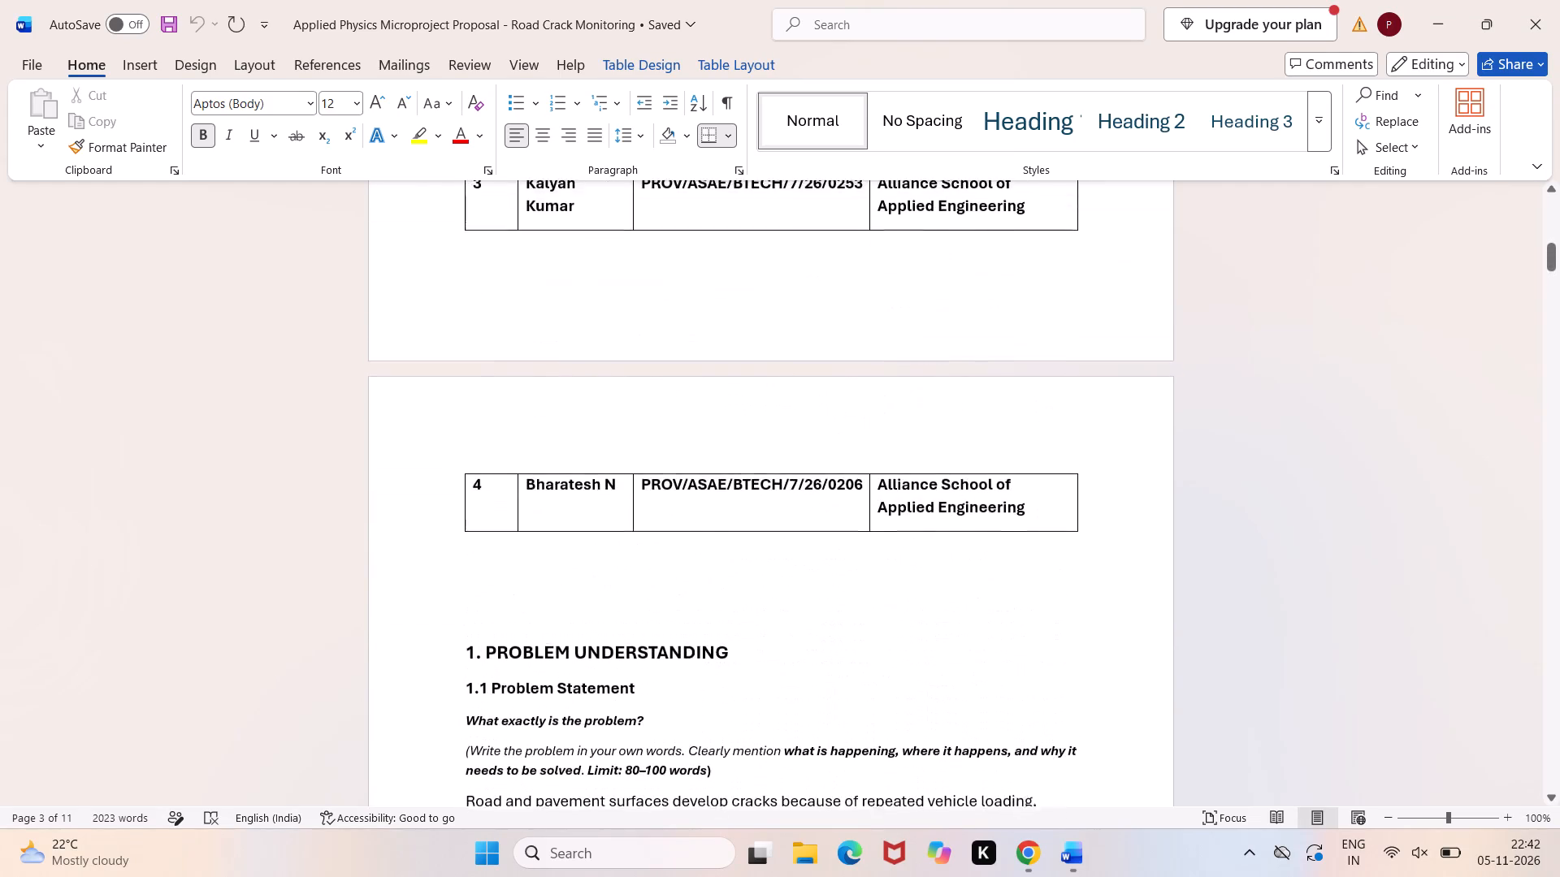
{"action": "scroll", "coordinate": [630, 339], "scroll_direction": "up", "scroll_amount": 17}
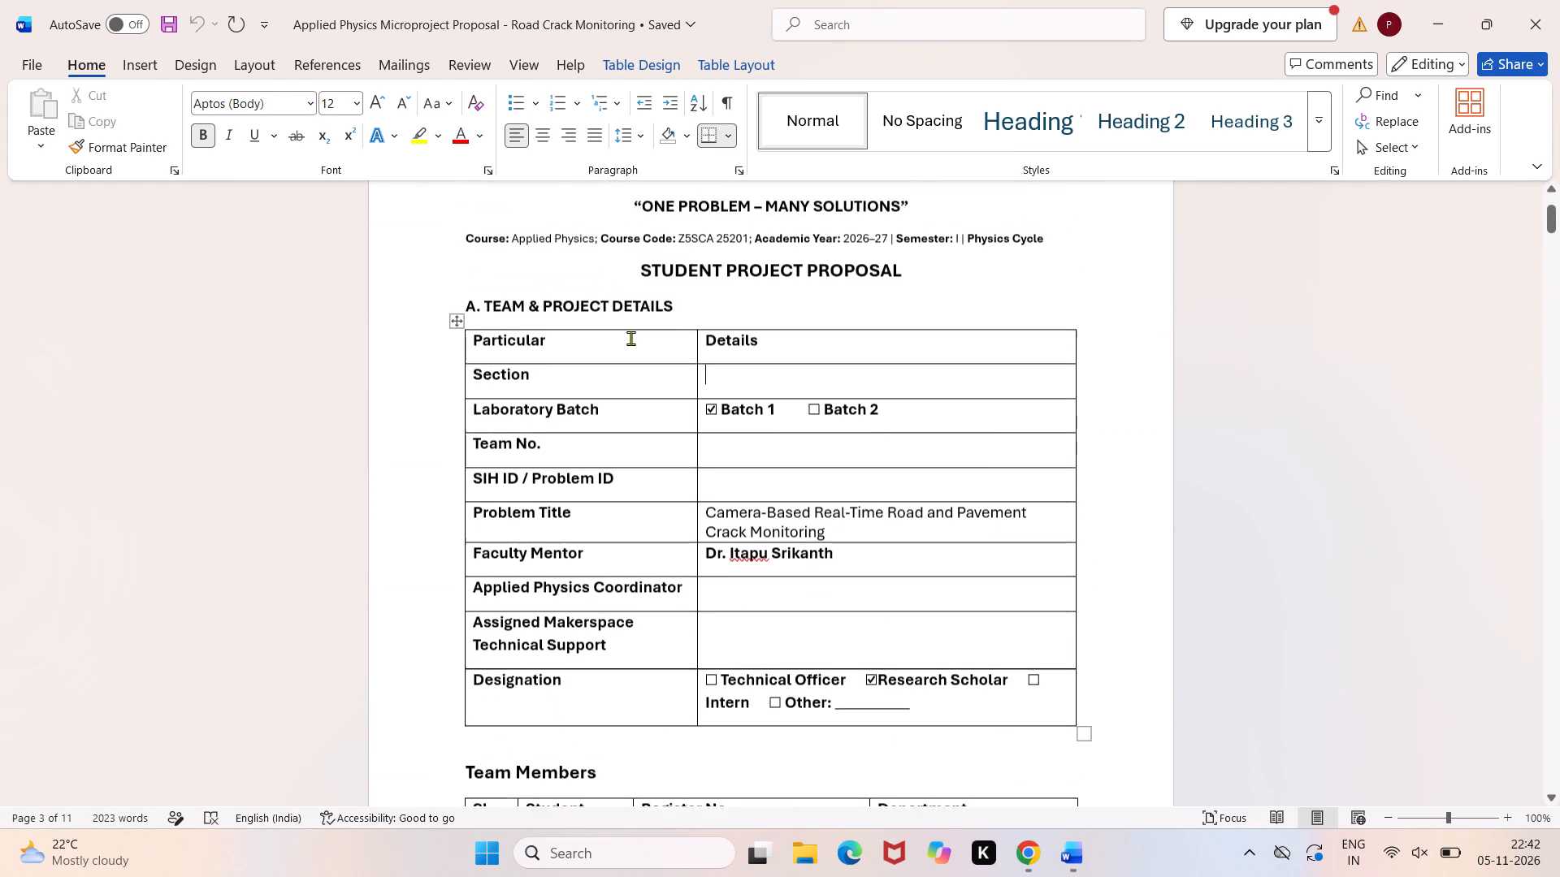
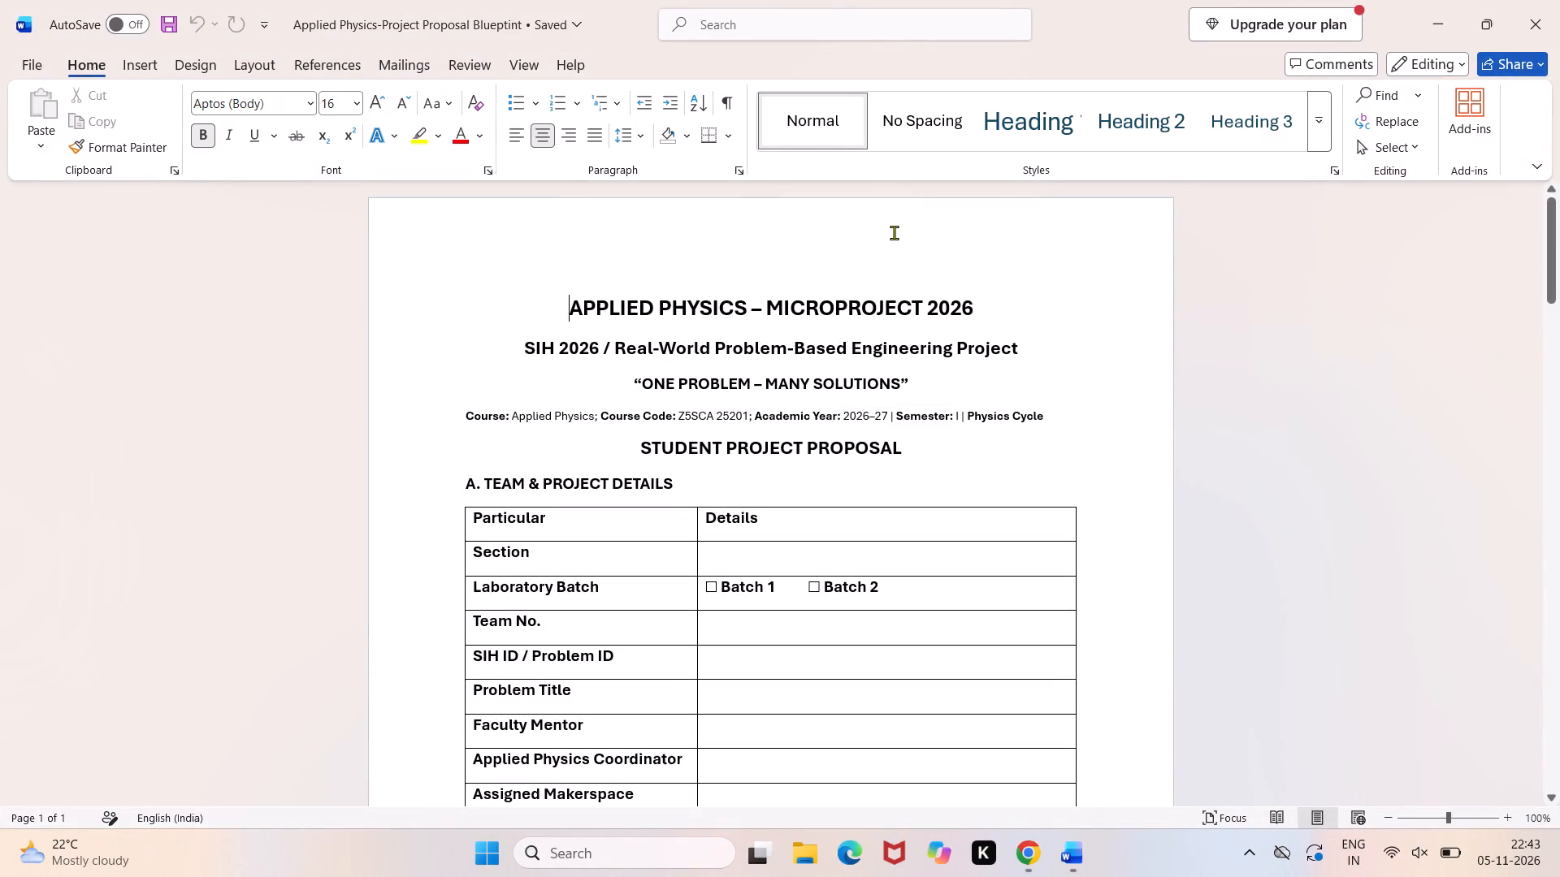
Enter 4 as the Section in the Team & Project Details table of the blank project proposal template.
{"action": "scroll", "coordinate": [894, 232], "scroll_direction": "down", "scroll_amount": 3}
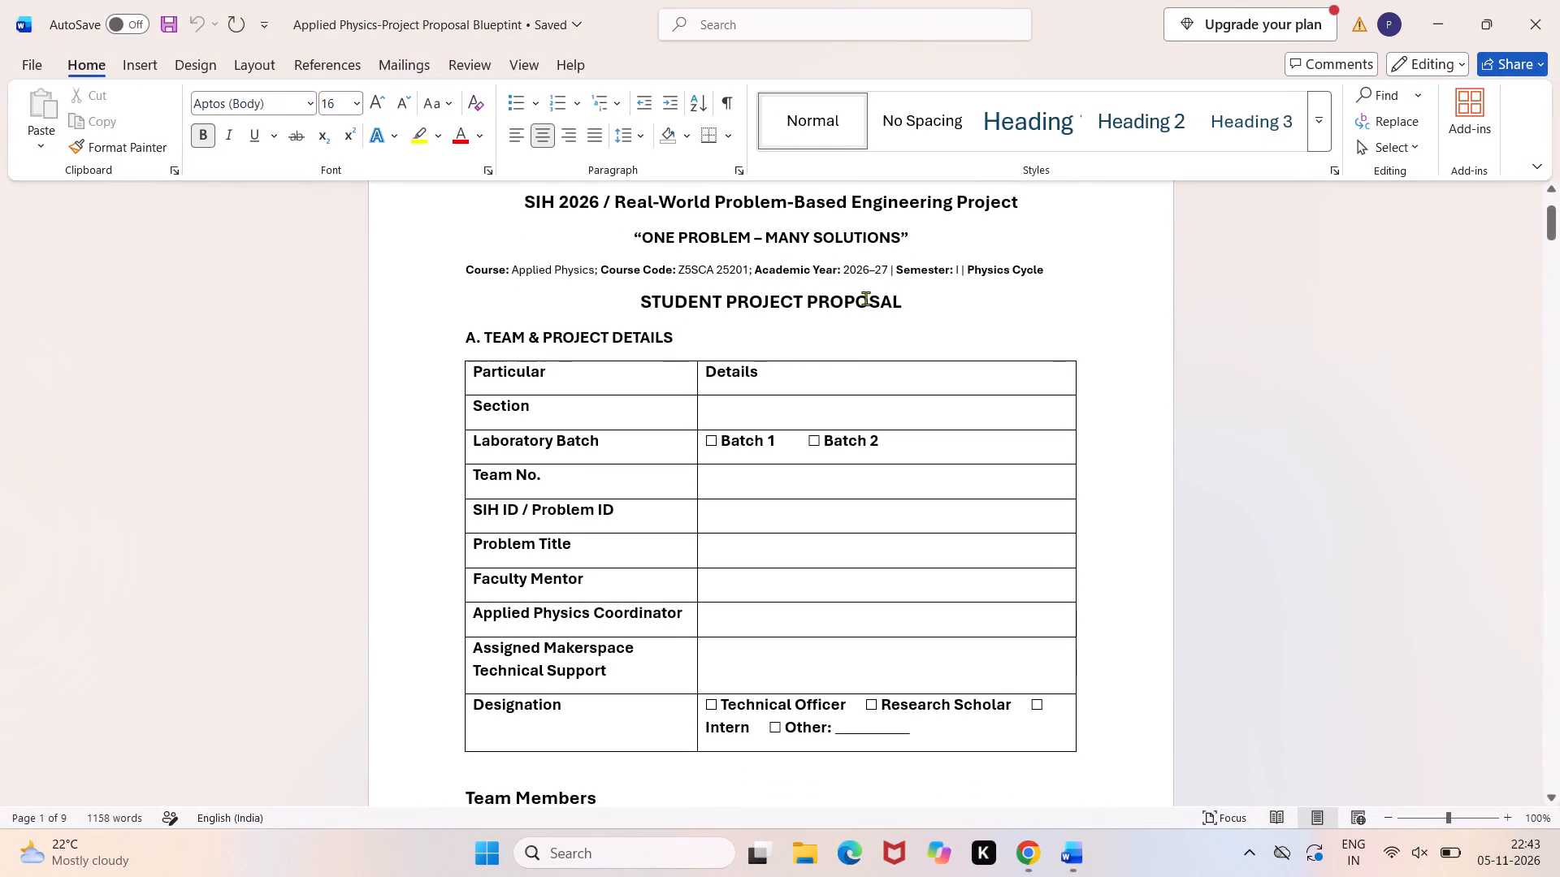
{"action": "left_click", "coordinate": [730, 424]}
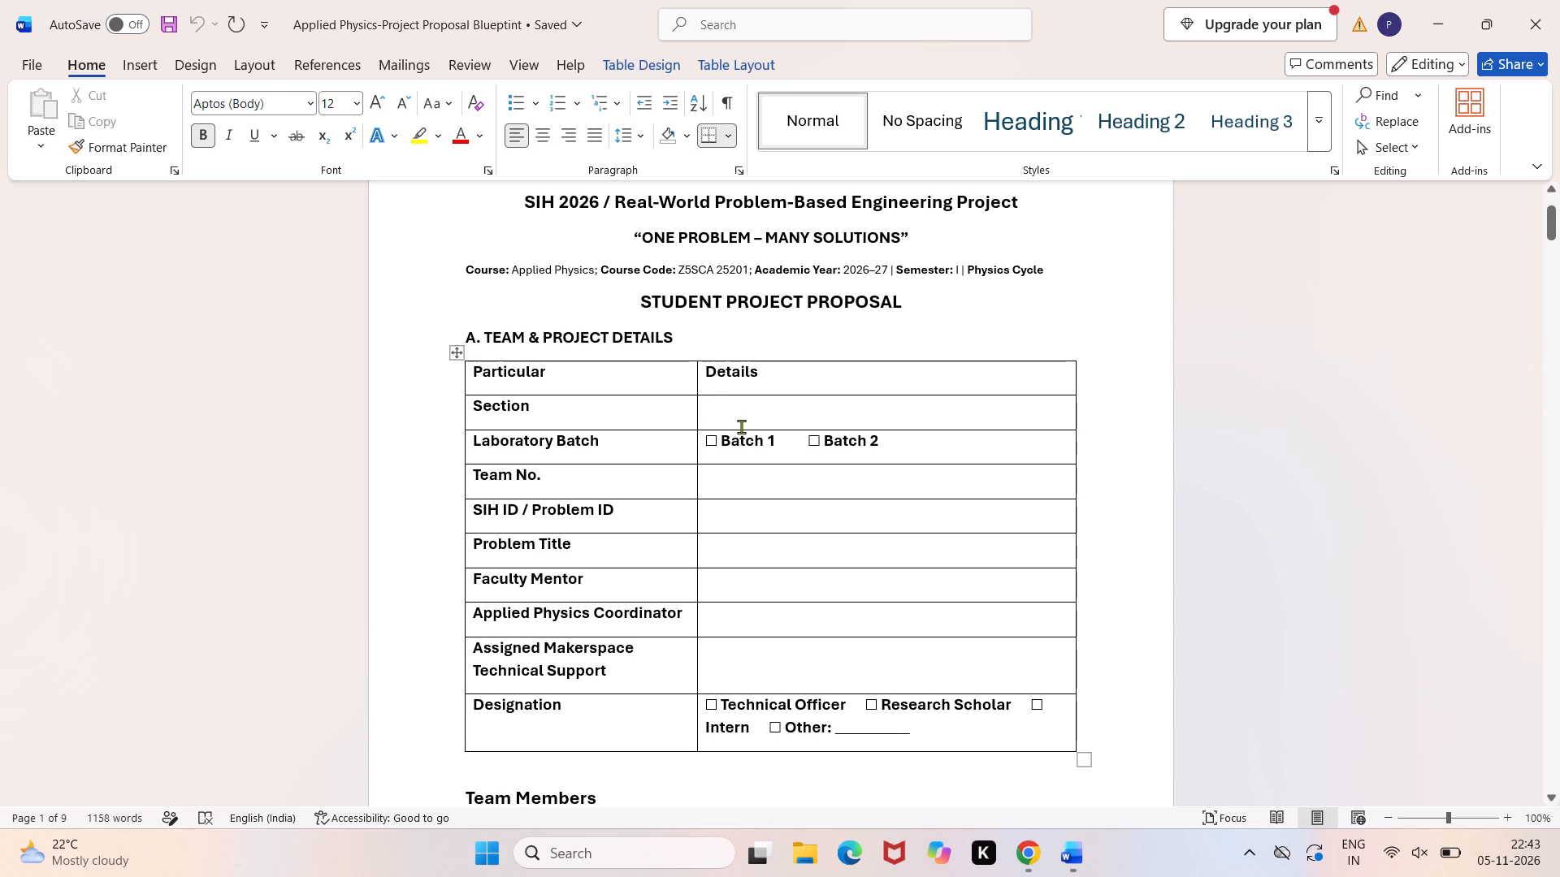
{"action": "key", "text": "4"}
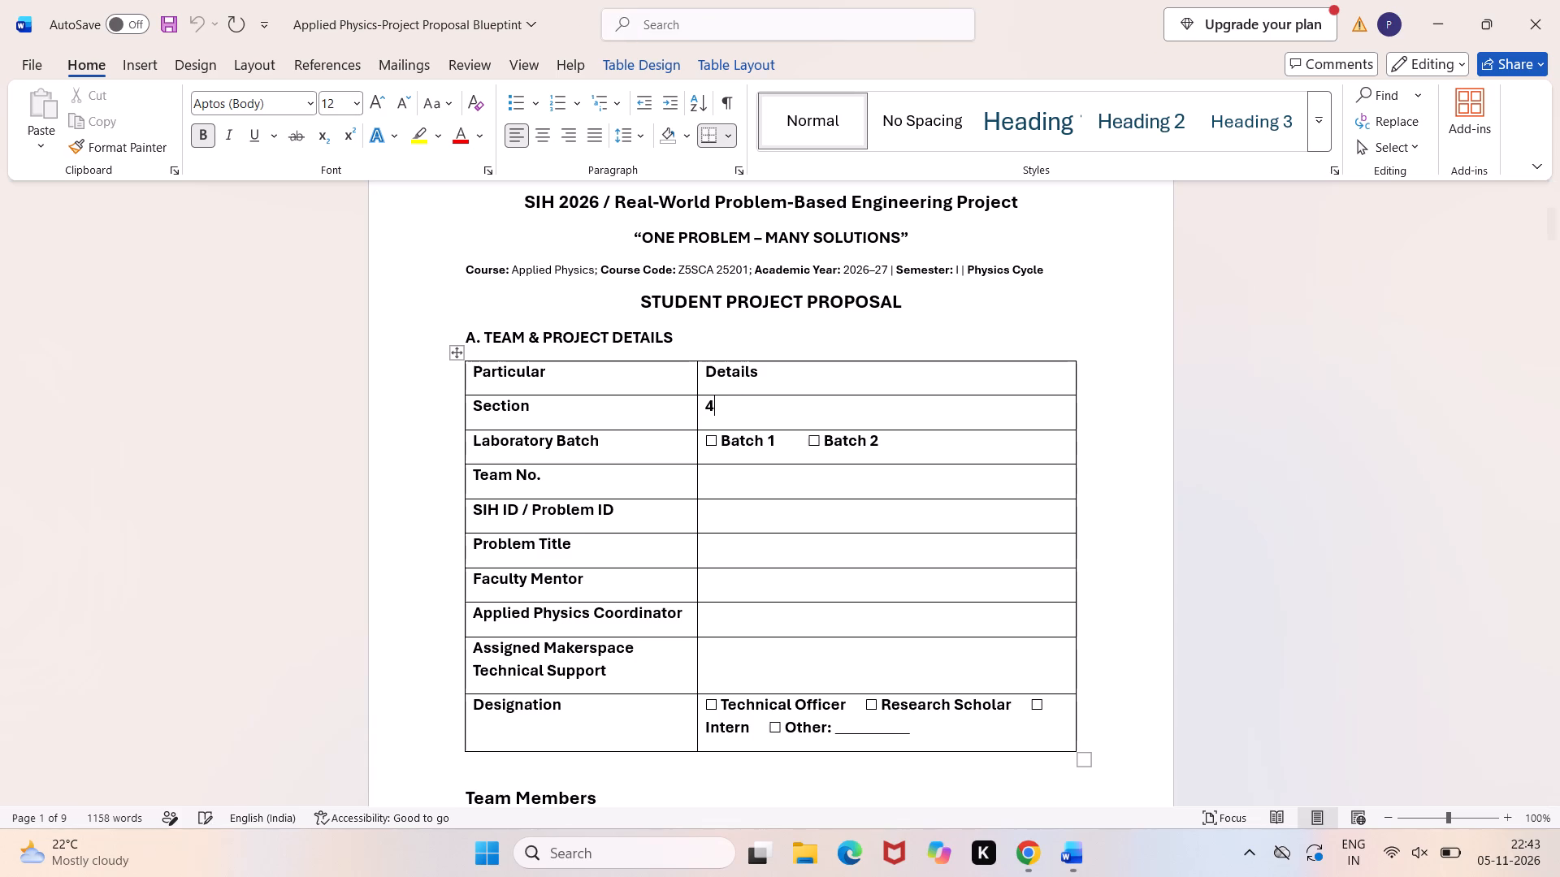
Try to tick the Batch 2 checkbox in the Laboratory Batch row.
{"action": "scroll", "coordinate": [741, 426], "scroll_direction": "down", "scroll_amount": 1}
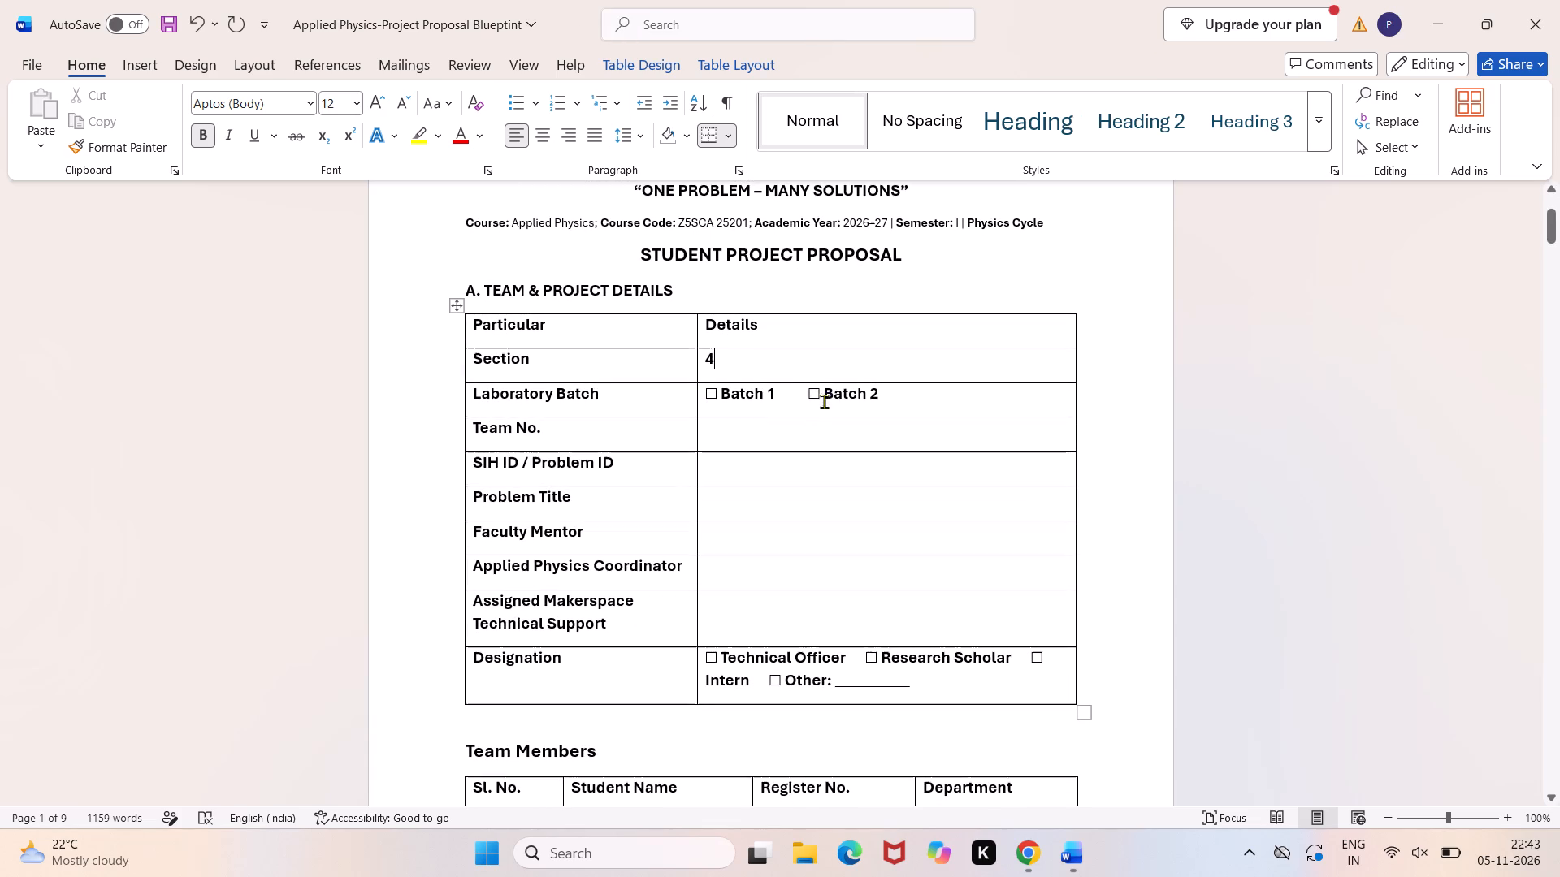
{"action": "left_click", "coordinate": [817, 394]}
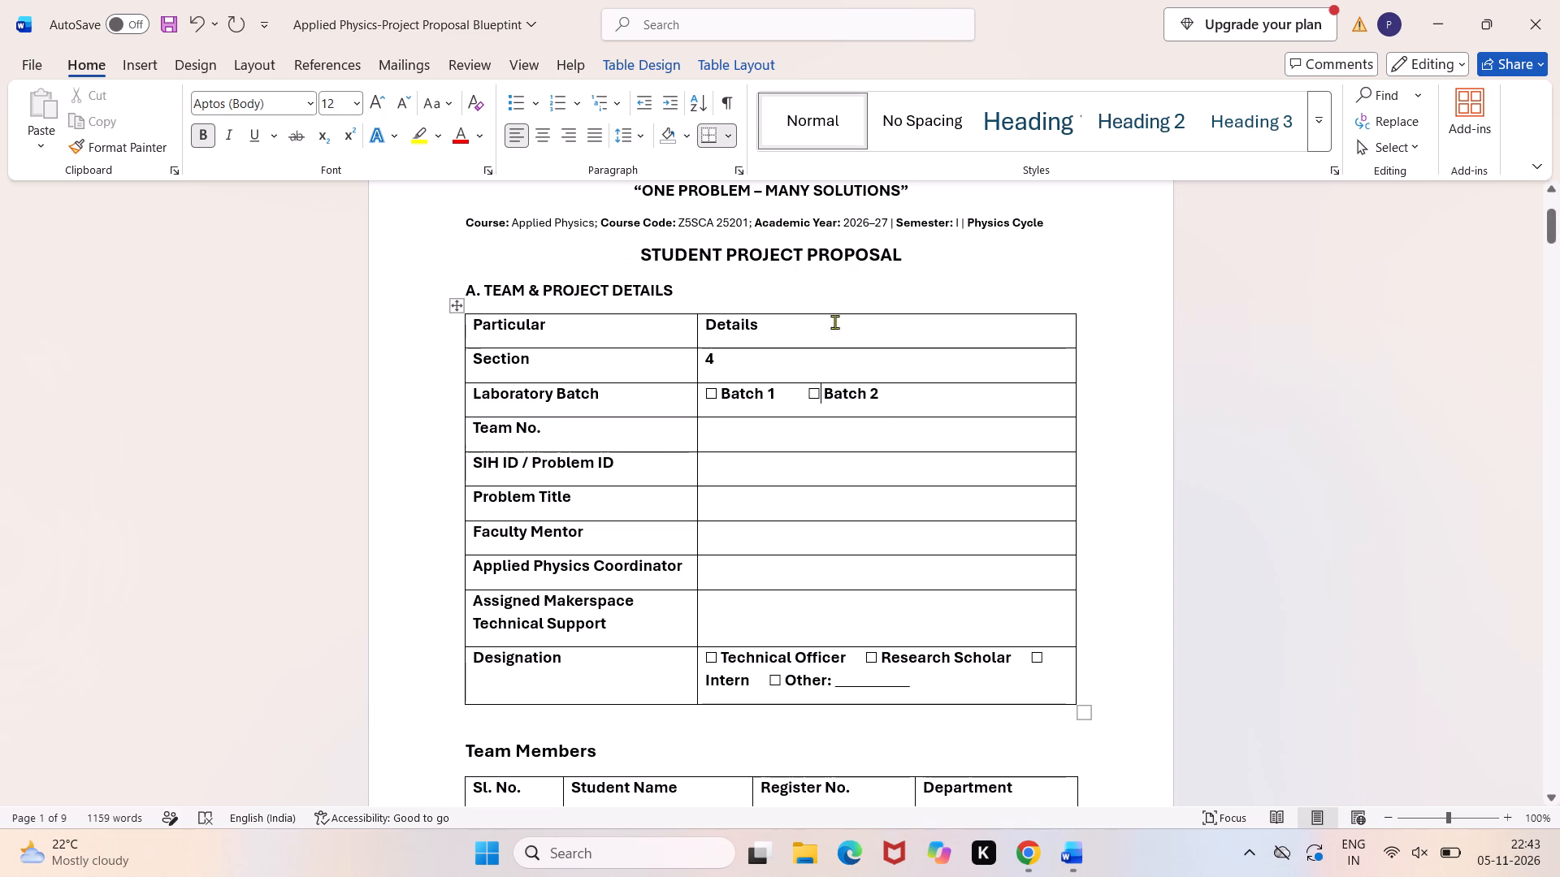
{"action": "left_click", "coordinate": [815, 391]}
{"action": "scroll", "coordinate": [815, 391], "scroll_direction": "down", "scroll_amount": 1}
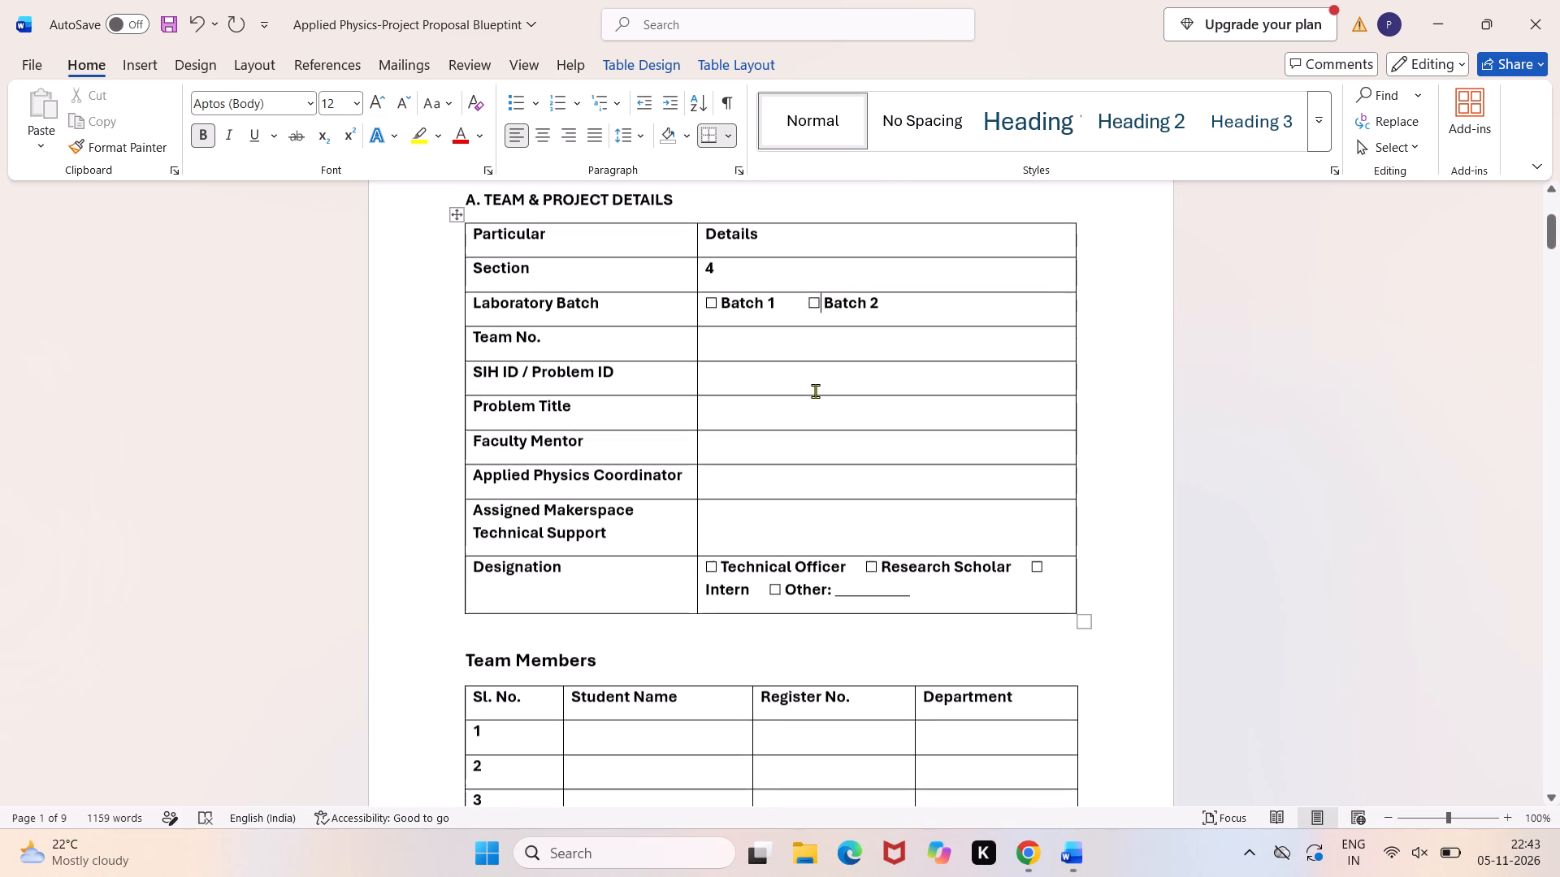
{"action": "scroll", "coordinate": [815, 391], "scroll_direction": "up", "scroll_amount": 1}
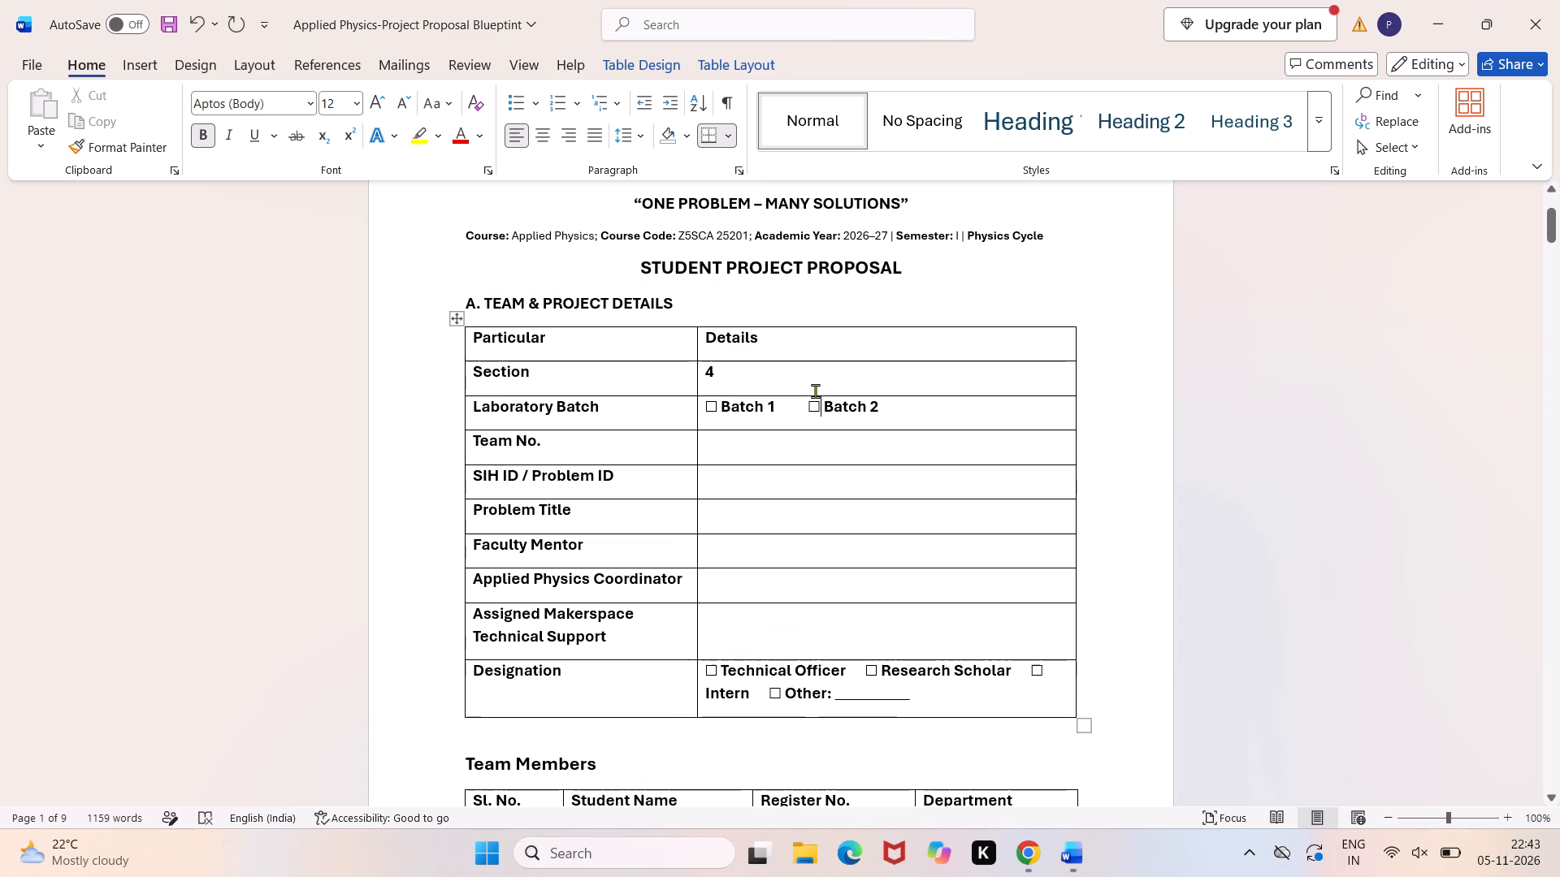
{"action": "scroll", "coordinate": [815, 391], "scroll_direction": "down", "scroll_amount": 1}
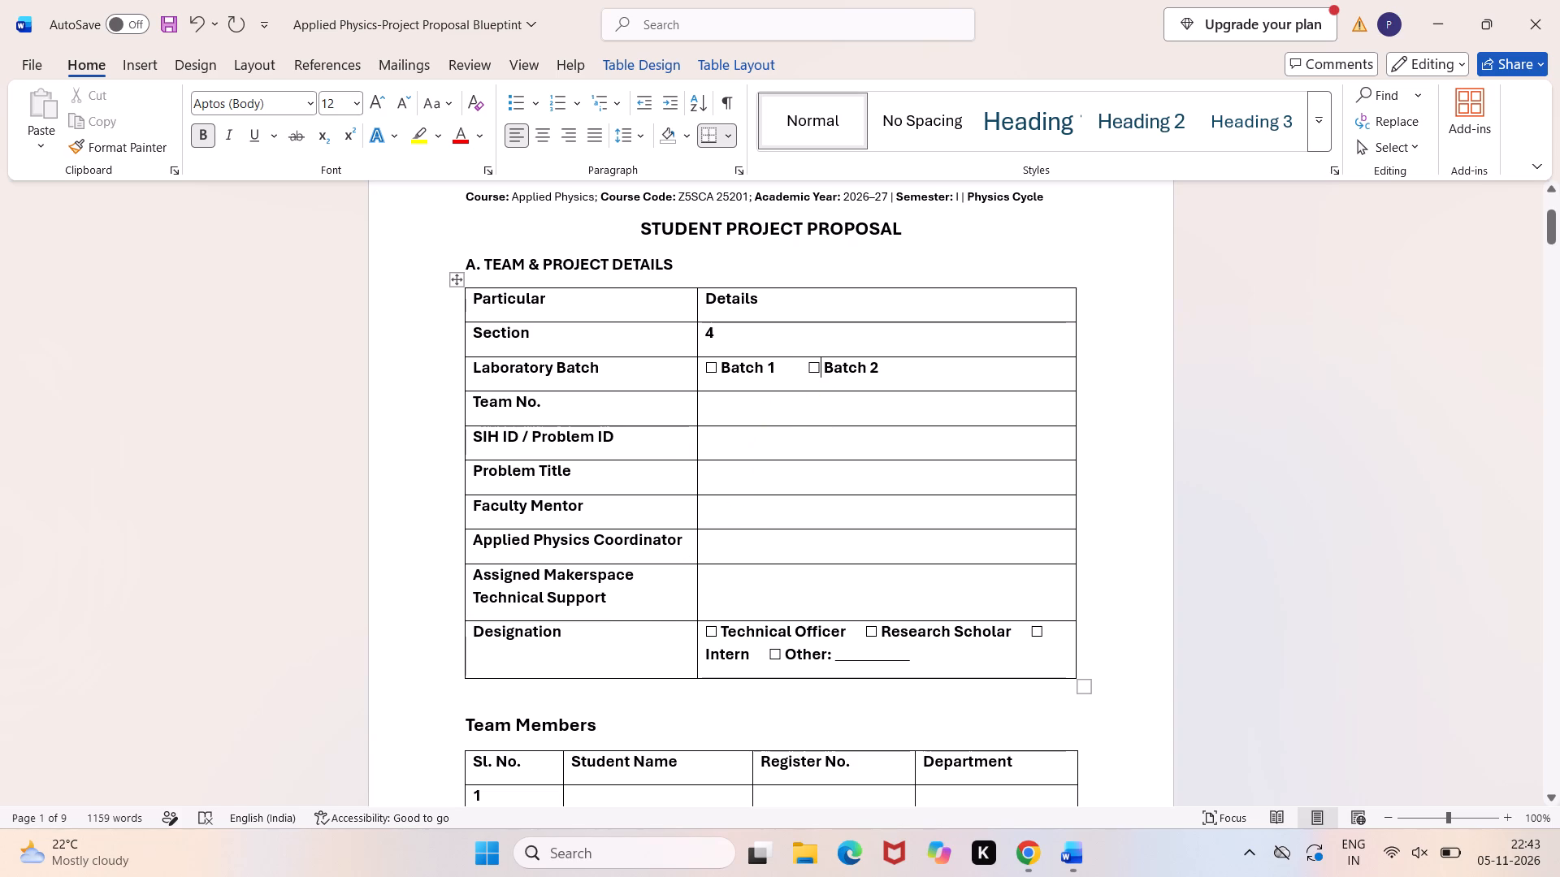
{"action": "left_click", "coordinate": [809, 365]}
Look through the template's sections from Team & Project Details to the Required Hardware / Software & Estimated Cost section.
{"action": "scroll", "coordinate": [807, 387], "scroll_direction": "down", "scroll_amount": 3}
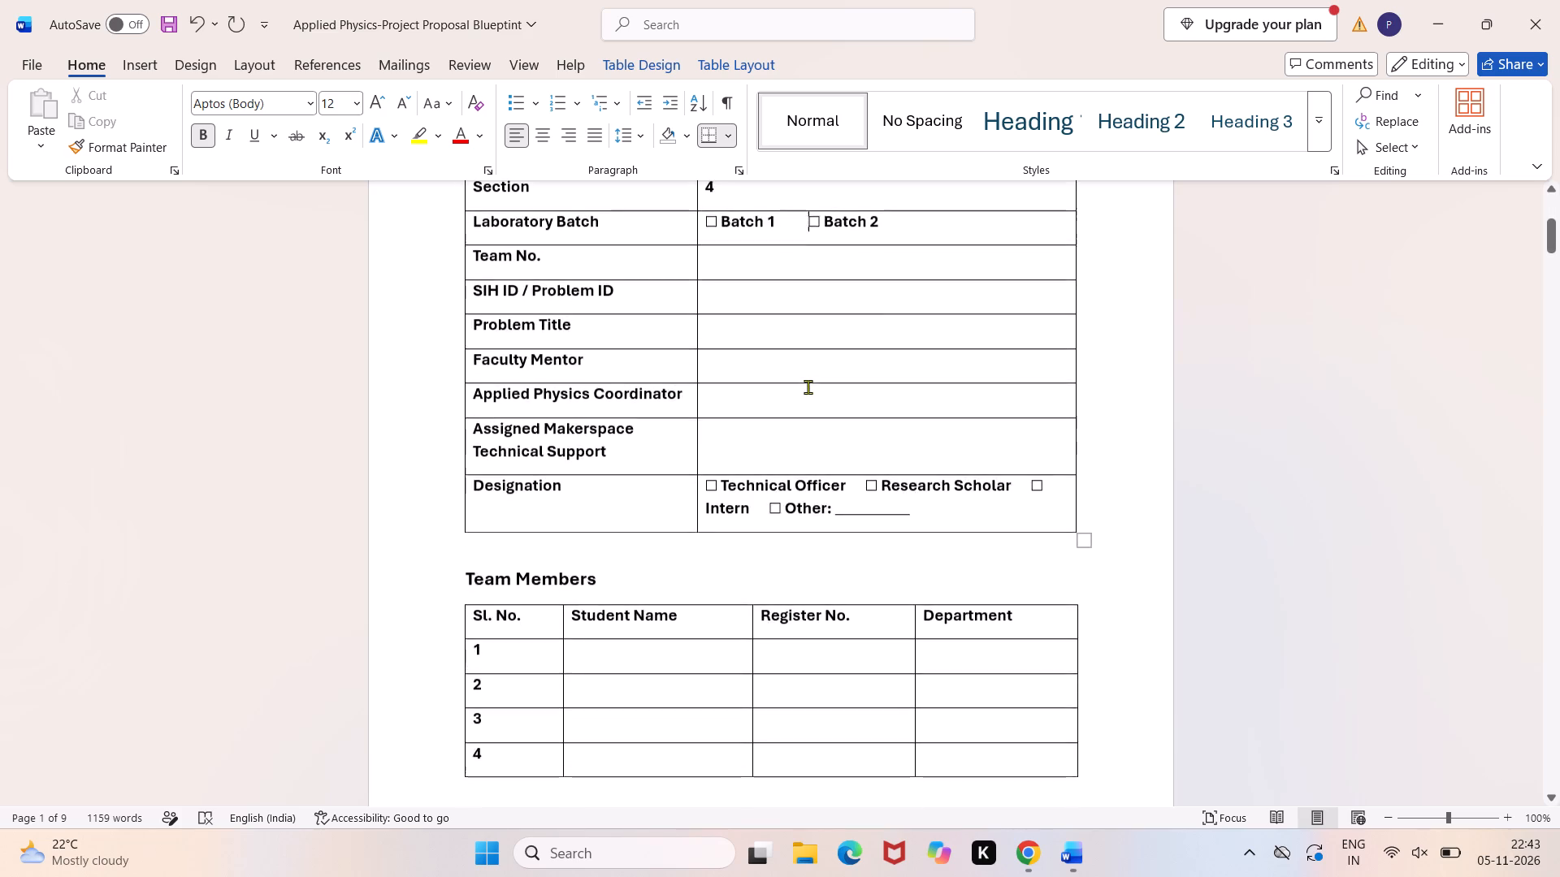
{"action": "scroll", "coordinate": [808, 387], "scroll_direction": "down", "scroll_amount": 3}
{"action": "scroll", "coordinate": [812, 378], "scroll_direction": "up", "scroll_amount": 3}
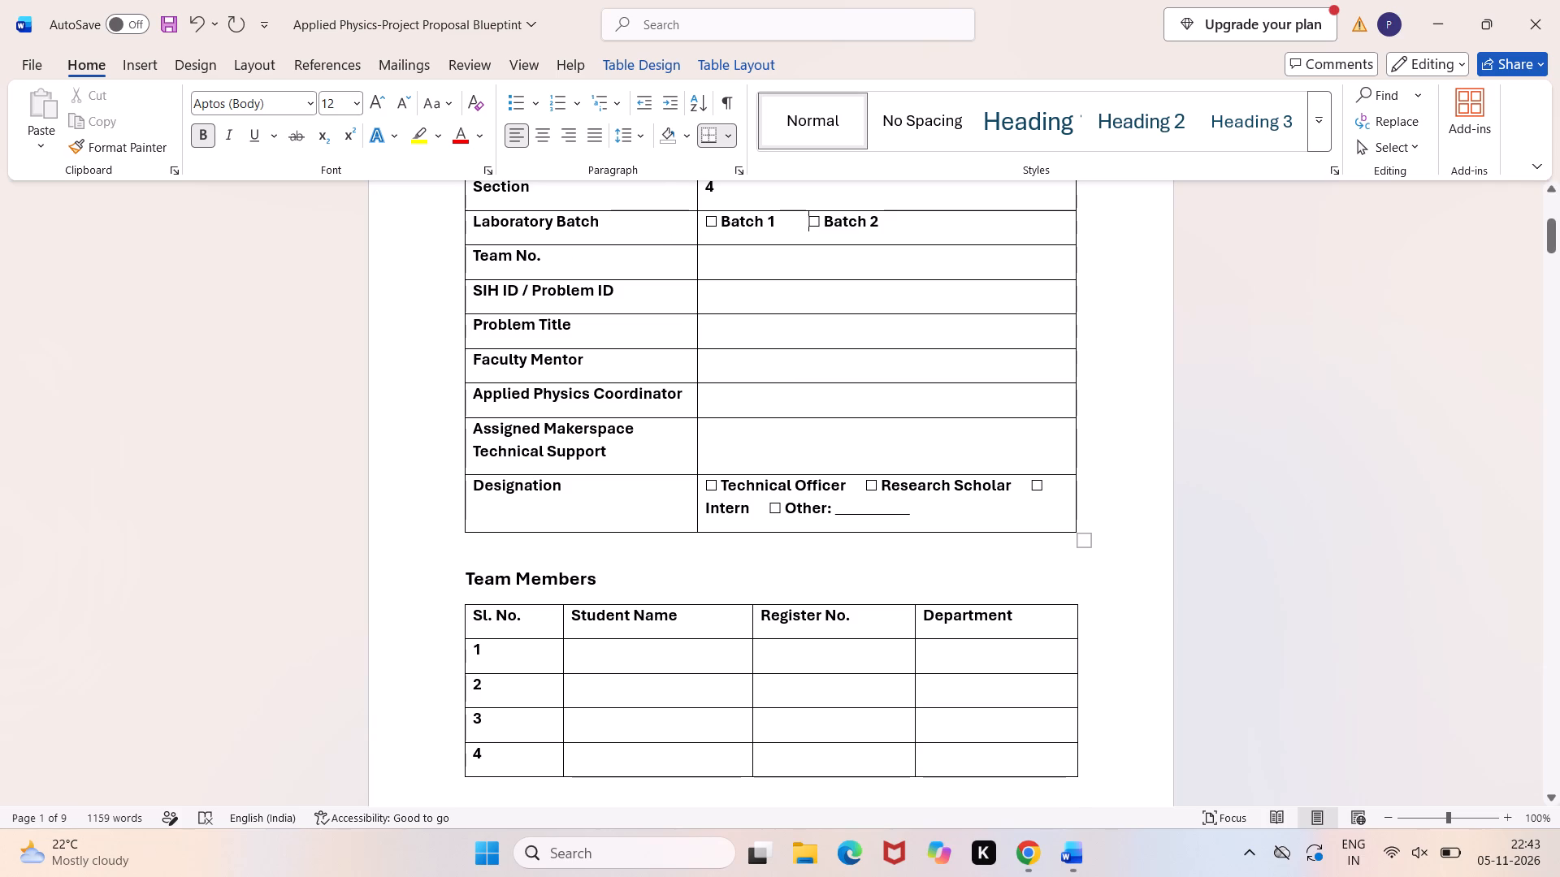
{"action": "scroll", "coordinate": [867, 355], "scroll_direction": "up", "scroll_amount": 3}
{"action": "scroll", "coordinate": [867, 355], "scroll_direction": "down", "scroll_amount": 14}
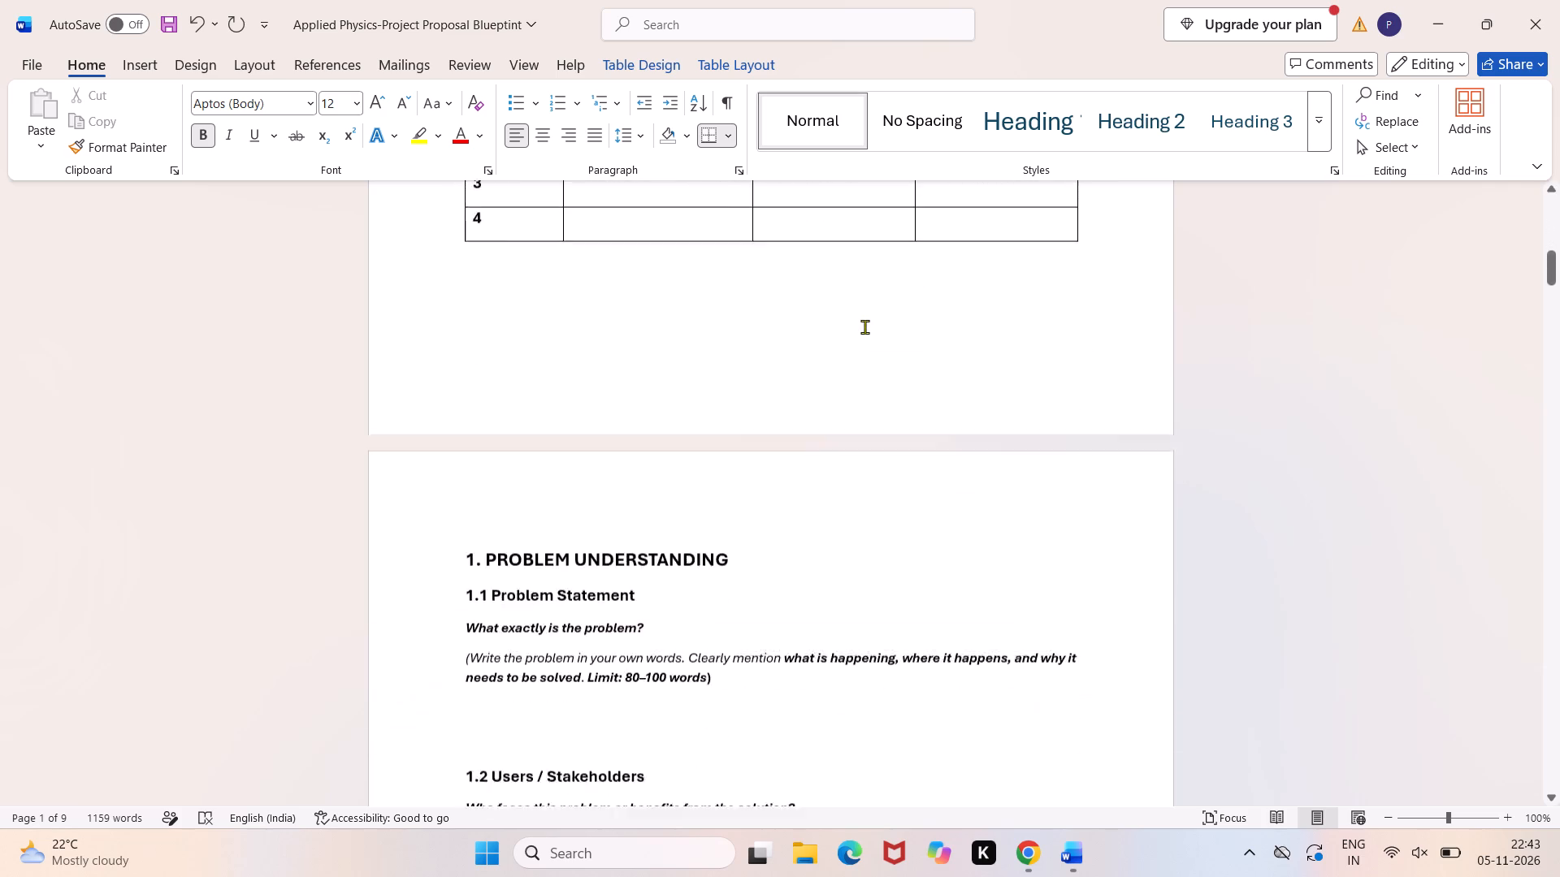
{"action": "scroll", "coordinate": [864, 326], "scroll_direction": "down", "scroll_amount": 16}
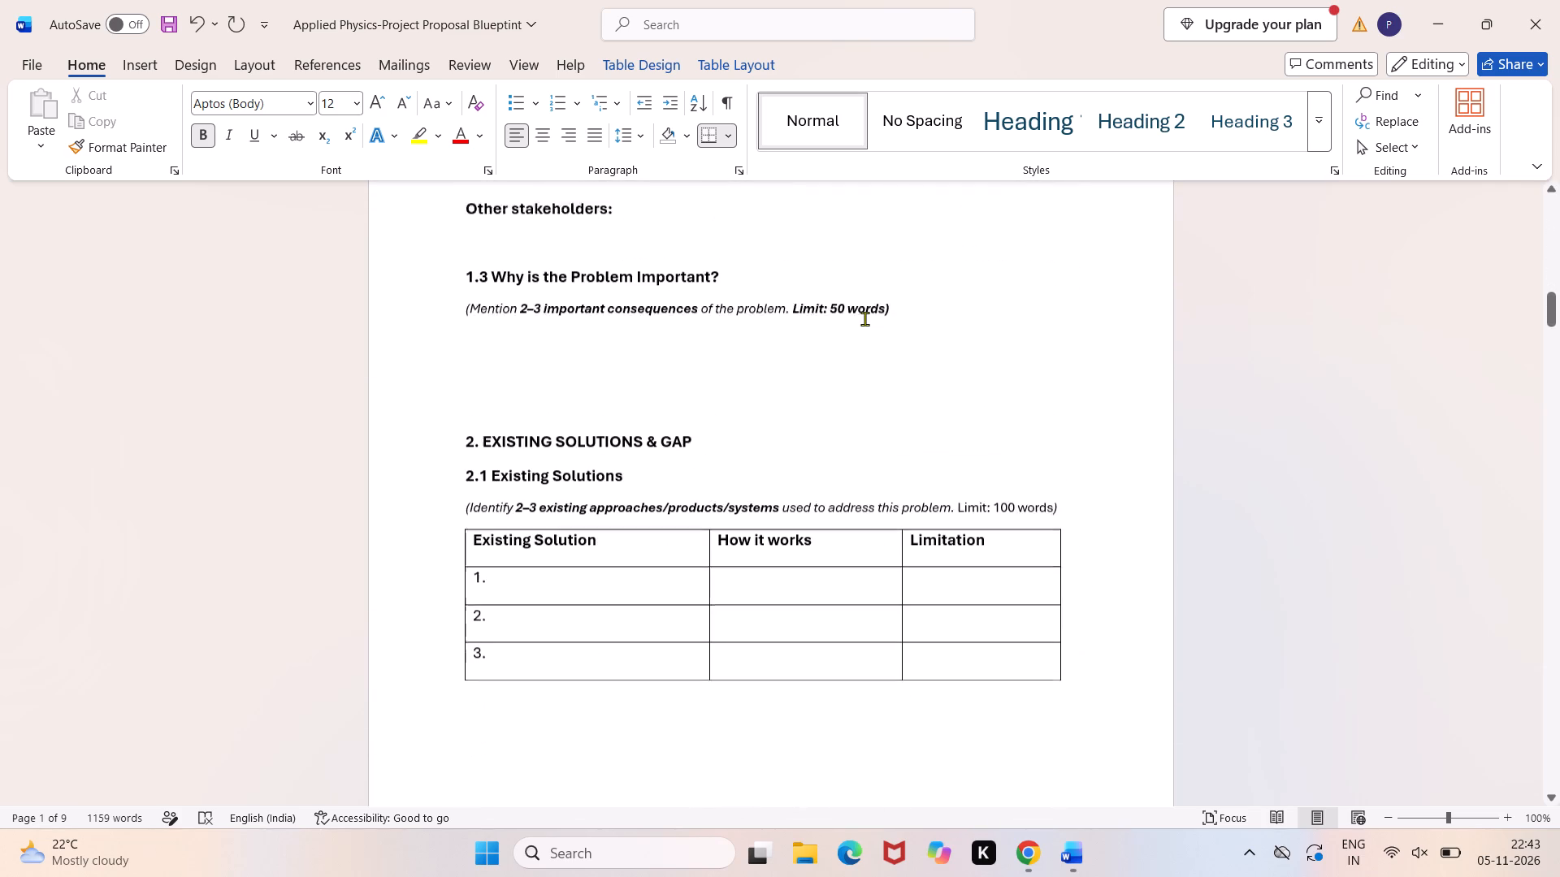
{"action": "scroll", "coordinate": [864, 317], "scroll_direction": "down", "scroll_amount": 18}
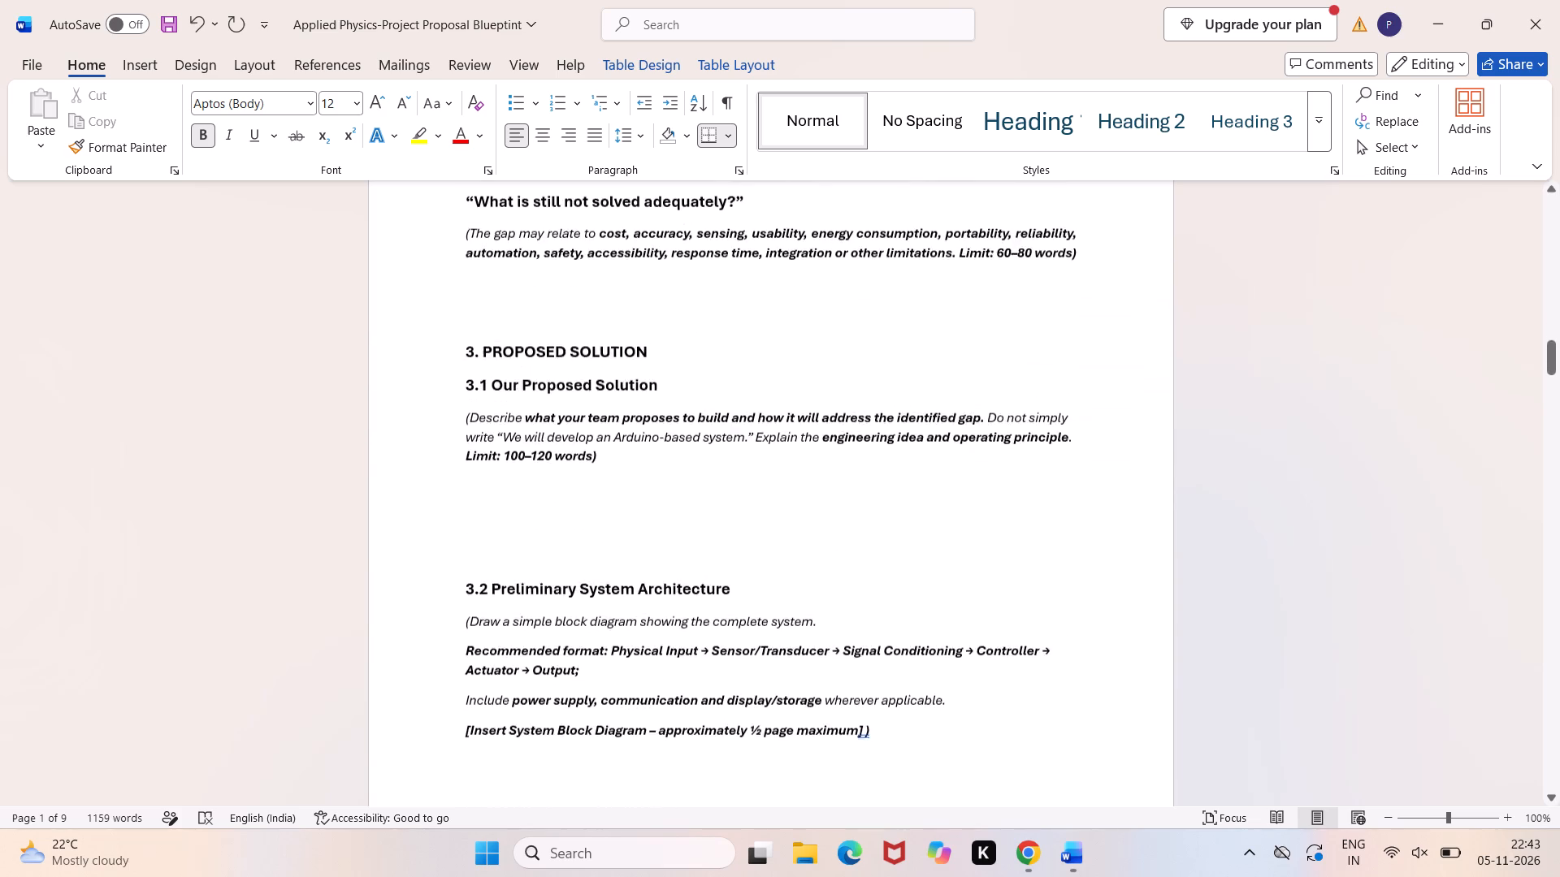
{"action": "scroll", "coordinate": [864, 313], "scroll_direction": "down", "scroll_amount": 7}
{"action": "scroll", "coordinate": [864, 313], "scroll_direction": "down", "scroll_amount": 14}
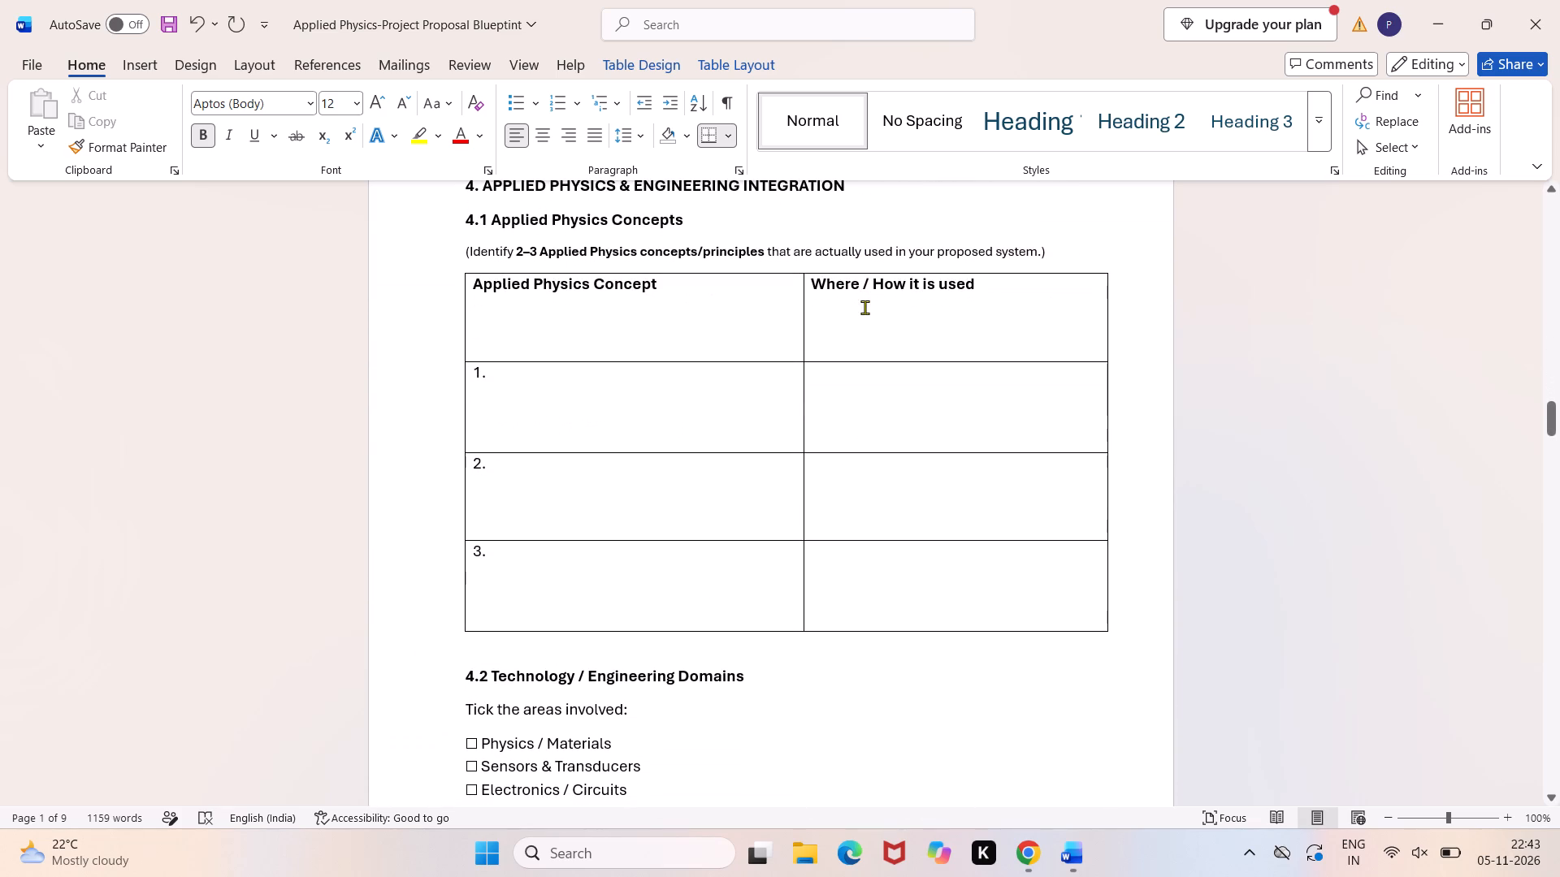
{"action": "scroll", "coordinate": [864, 307], "scroll_direction": "down", "scroll_amount": 2}
{"action": "scroll", "coordinate": [864, 307], "scroll_direction": "up", "scroll_amount": 2}
{"action": "scroll", "coordinate": [864, 307], "scroll_direction": "down", "scroll_amount": 4}
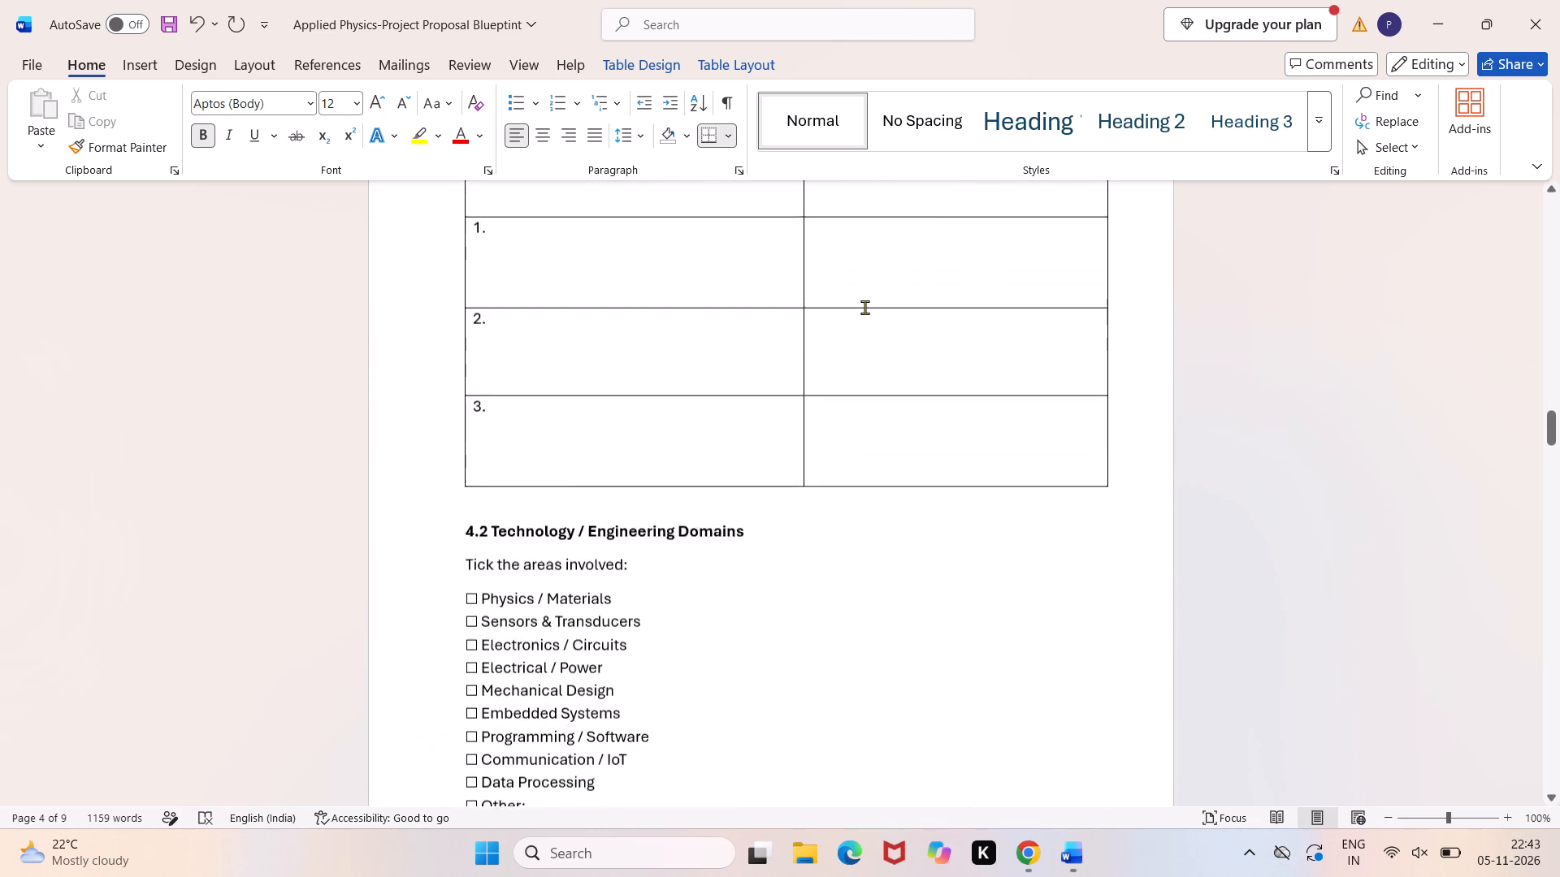
{"action": "scroll", "coordinate": [864, 307], "scroll_direction": "down", "scroll_amount": 9}
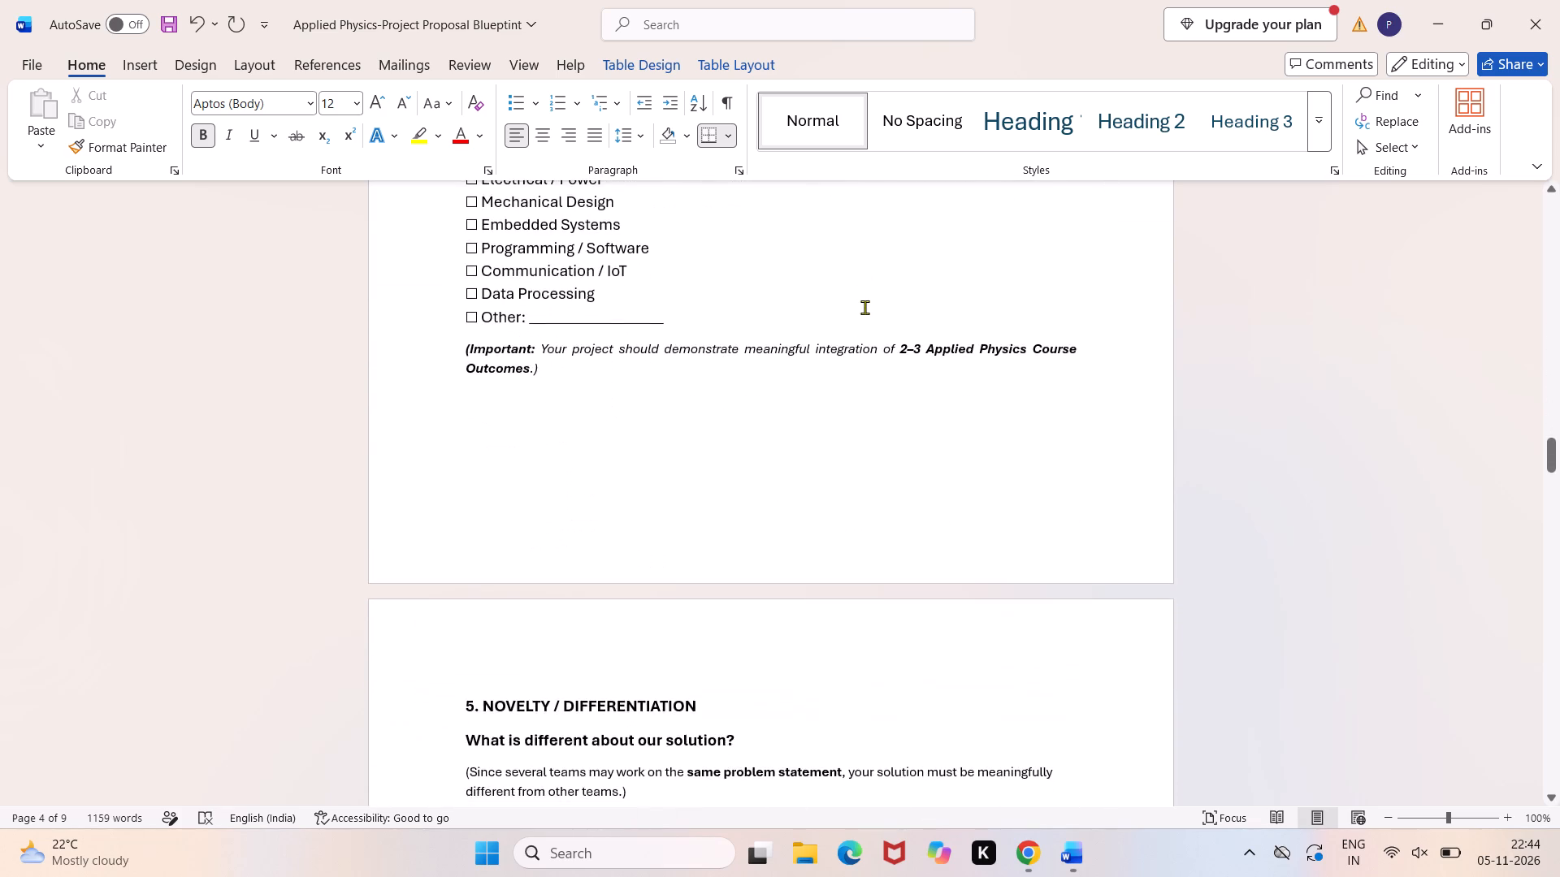
{"action": "scroll", "coordinate": [864, 307], "scroll_direction": "down", "scroll_amount": 16}
{"action": "scroll", "coordinate": [864, 307], "scroll_direction": "down", "scroll_amount": 8}
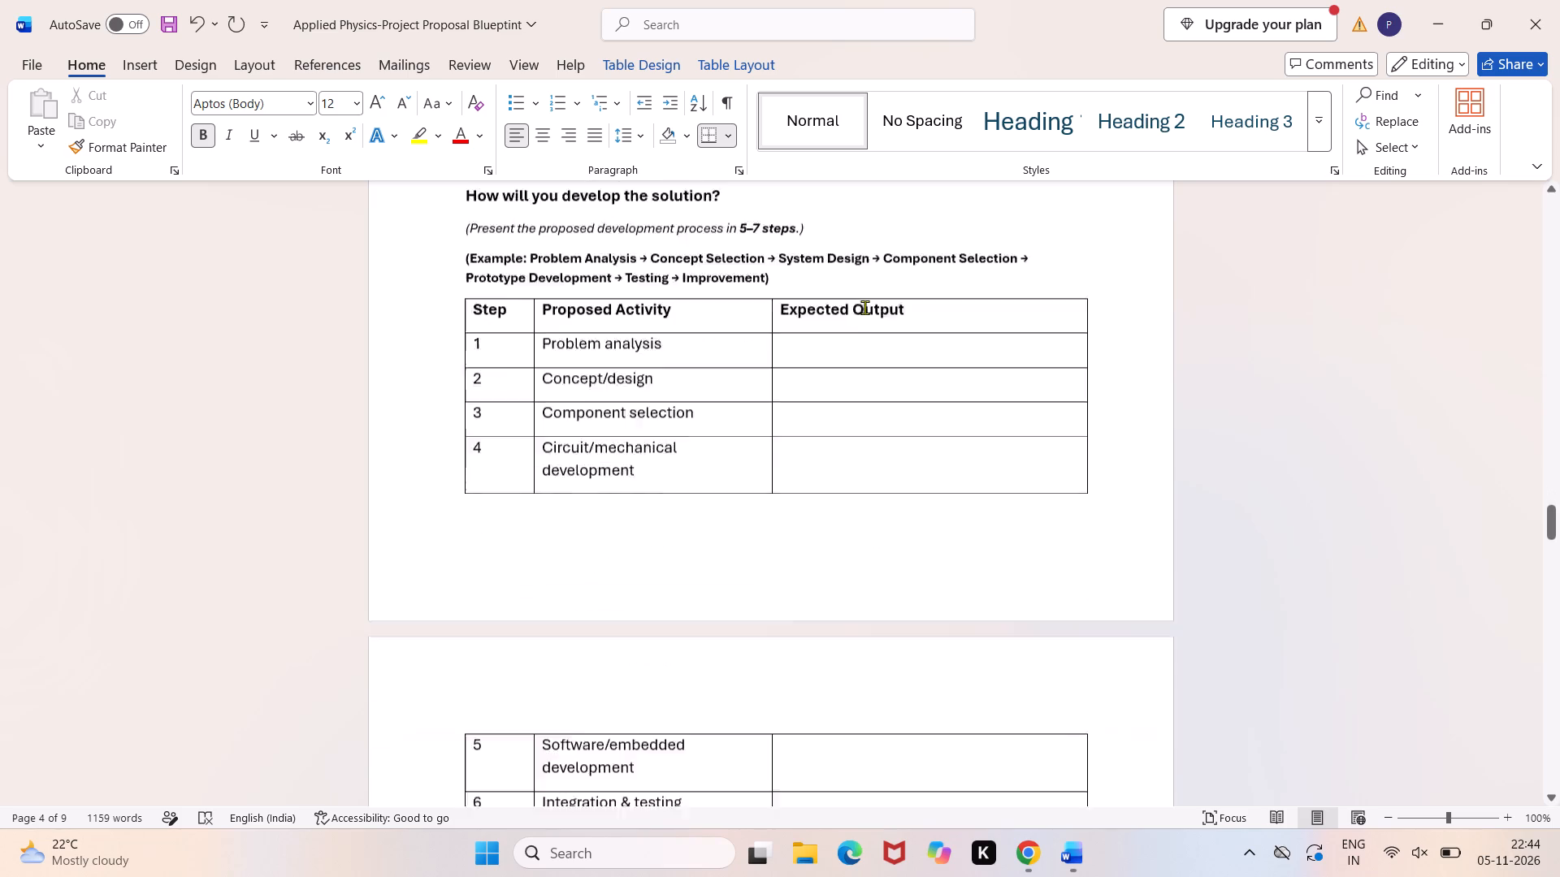
{"action": "scroll", "coordinate": [864, 307], "scroll_direction": "down", "scroll_amount": 14}
Review the template's sections in reverse, from the hardware components table back to the Team & Project Details table.
{"action": "scroll", "coordinate": [864, 307], "scroll_direction": "up", "scroll_amount": 7}
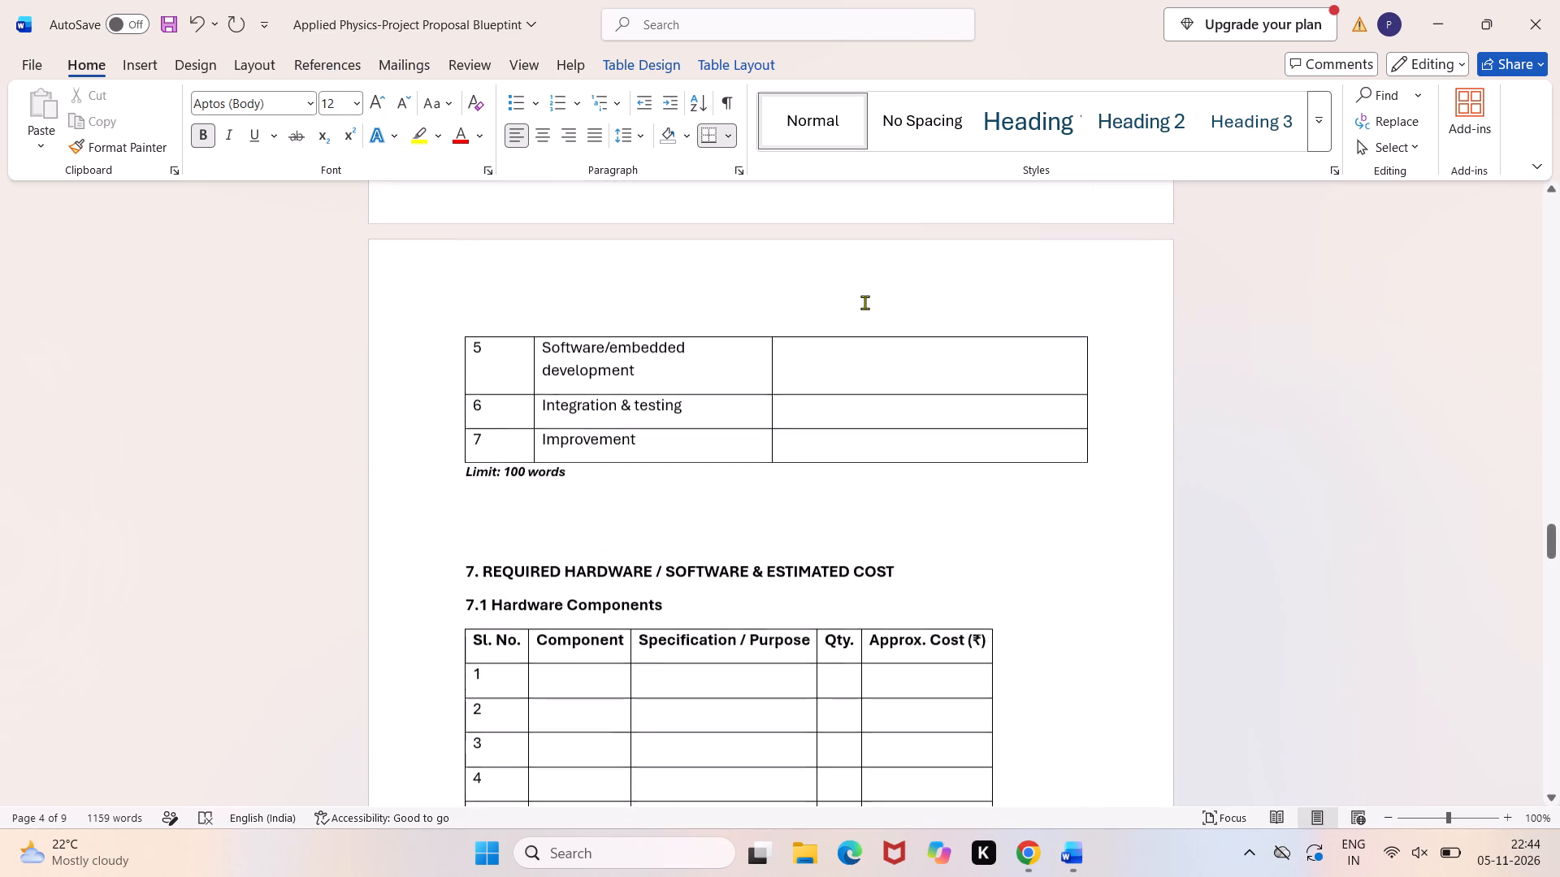
{"action": "scroll", "coordinate": [864, 302], "scroll_direction": "up", "scroll_amount": 11}
{"action": "scroll", "coordinate": [864, 300], "scroll_direction": "up", "scroll_amount": 16}
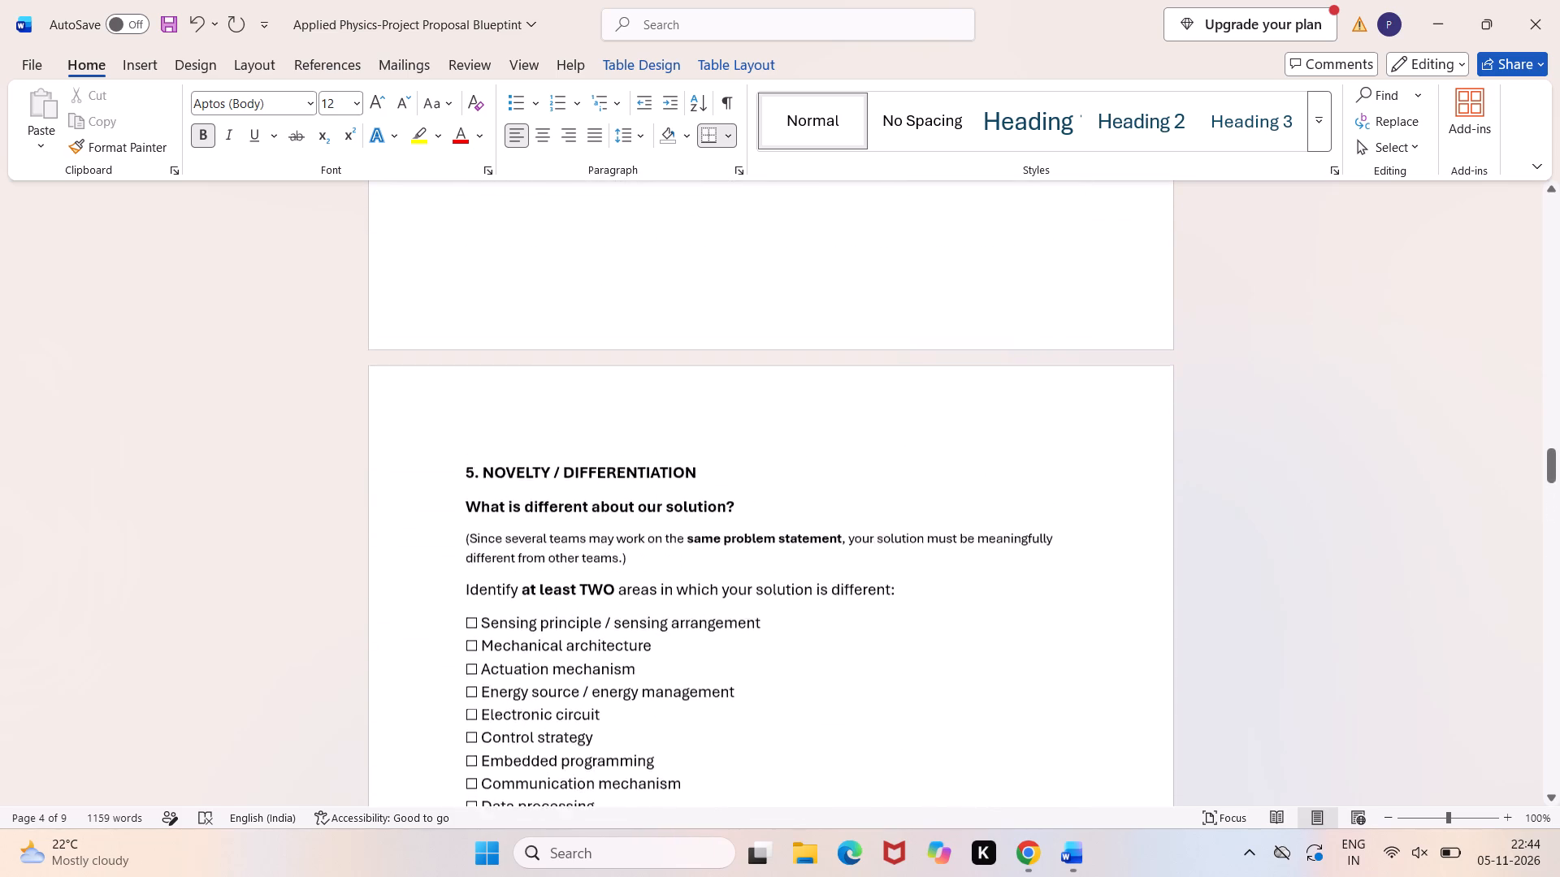
{"action": "scroll", "coordinate": [866, 296], "scroll_direction": "up", "scroll_amount": 20}
{"action": "scroll", "coordinate": [866, 296], "scroll_direction": "up", "scroll_amount": 11}
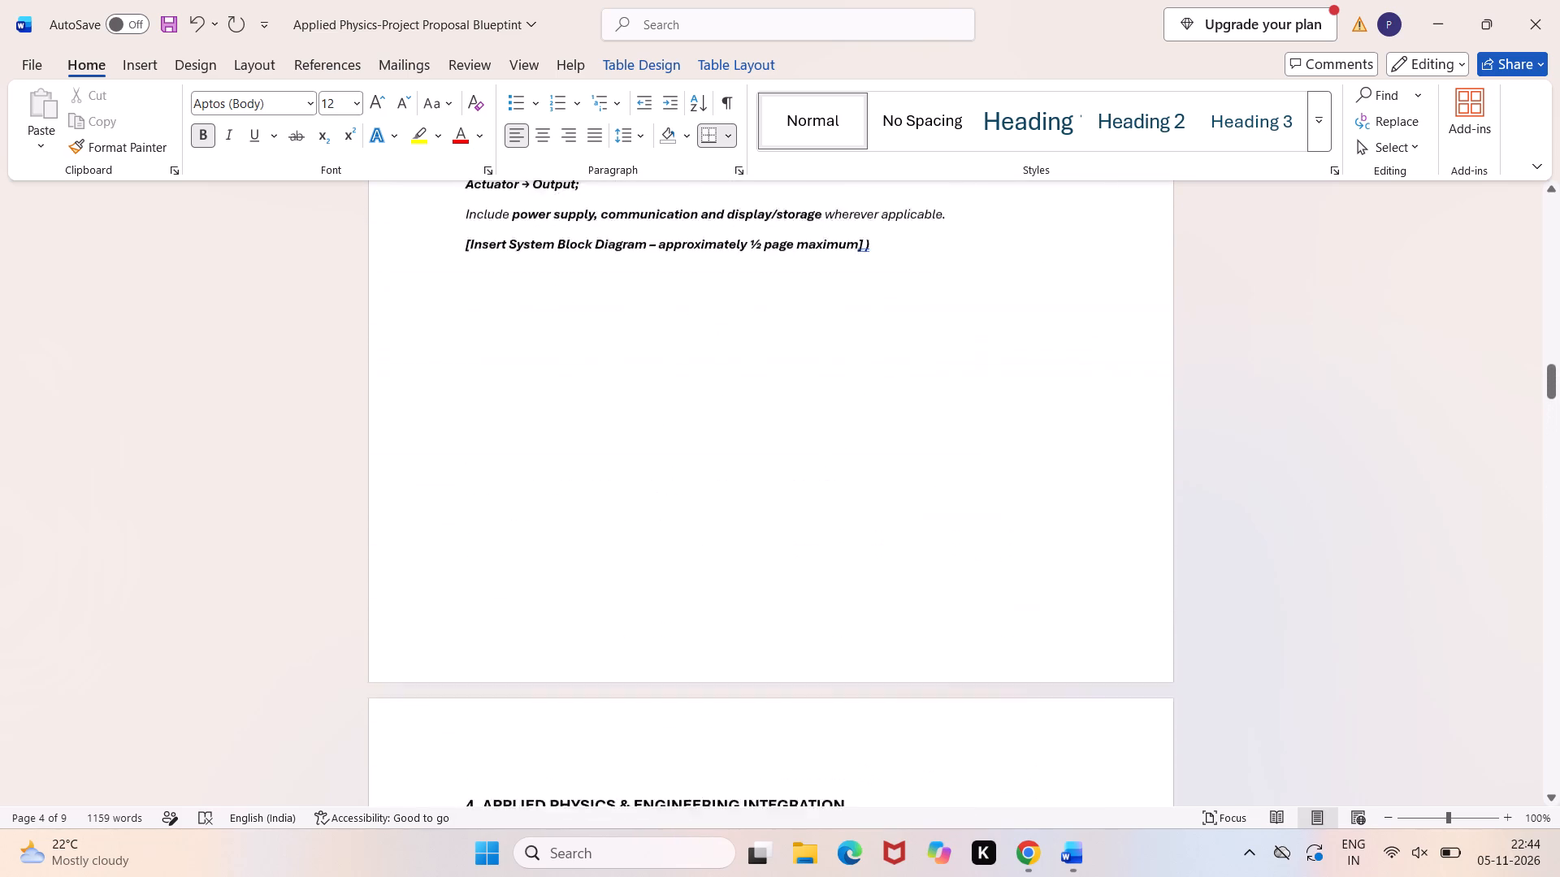
{"action": "scroll", "coordinate": [868, 292], "scroll_direction": "up", "scroll_amount": 11}
{"action": "scroll", "coordinate": [942, 279], "scroll_direction": "up", "scroll_amount": 6}
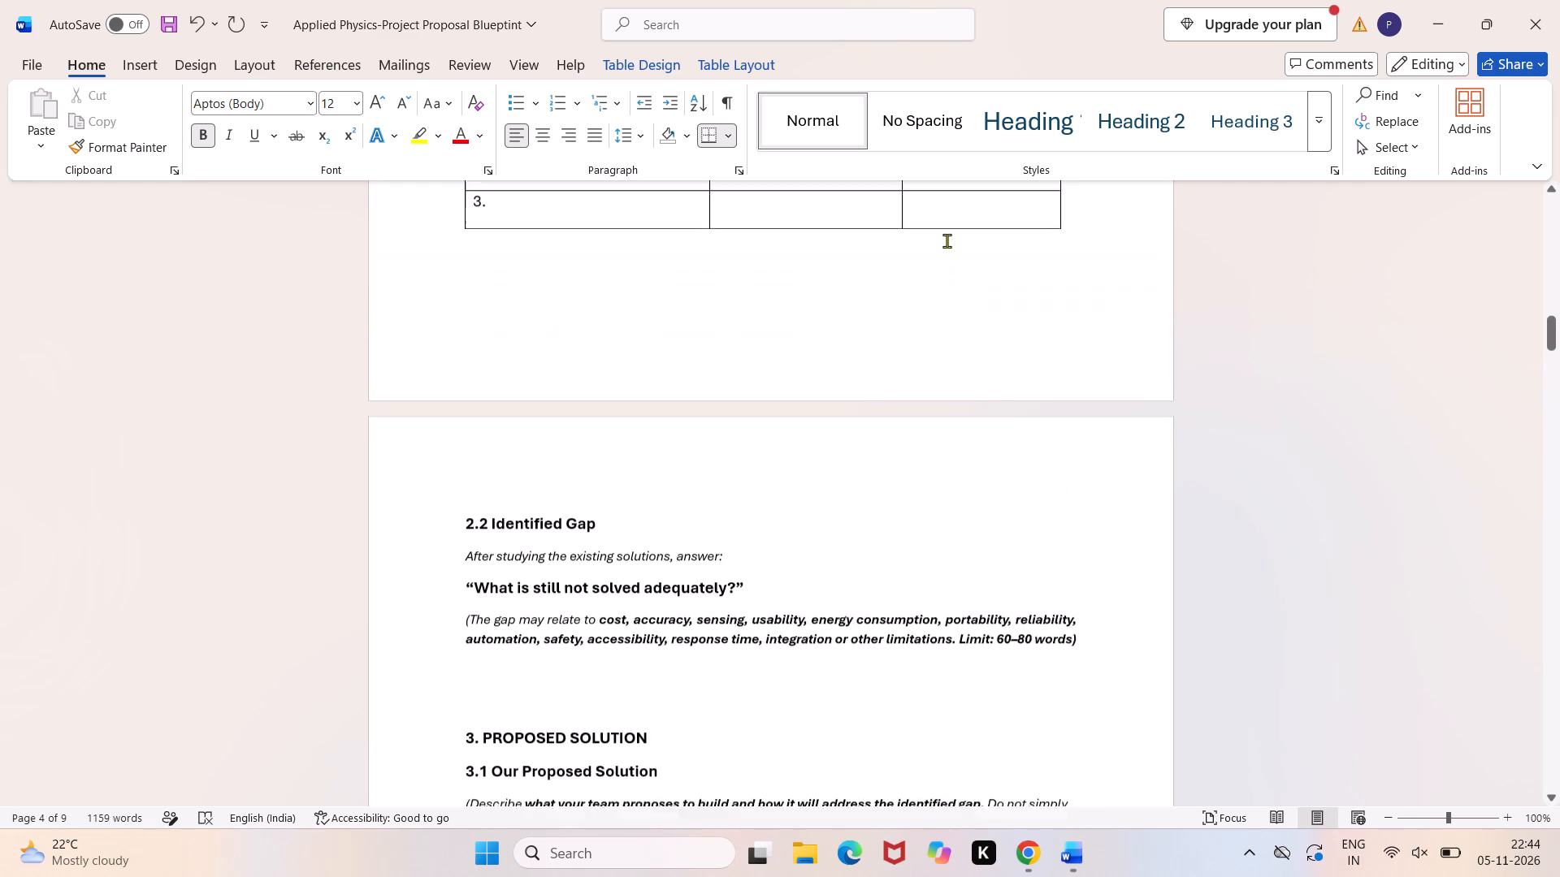
{"action": "scroll", "coordinate": [903, 374], "scroll_direction": "up", "scroll_amount": 18}
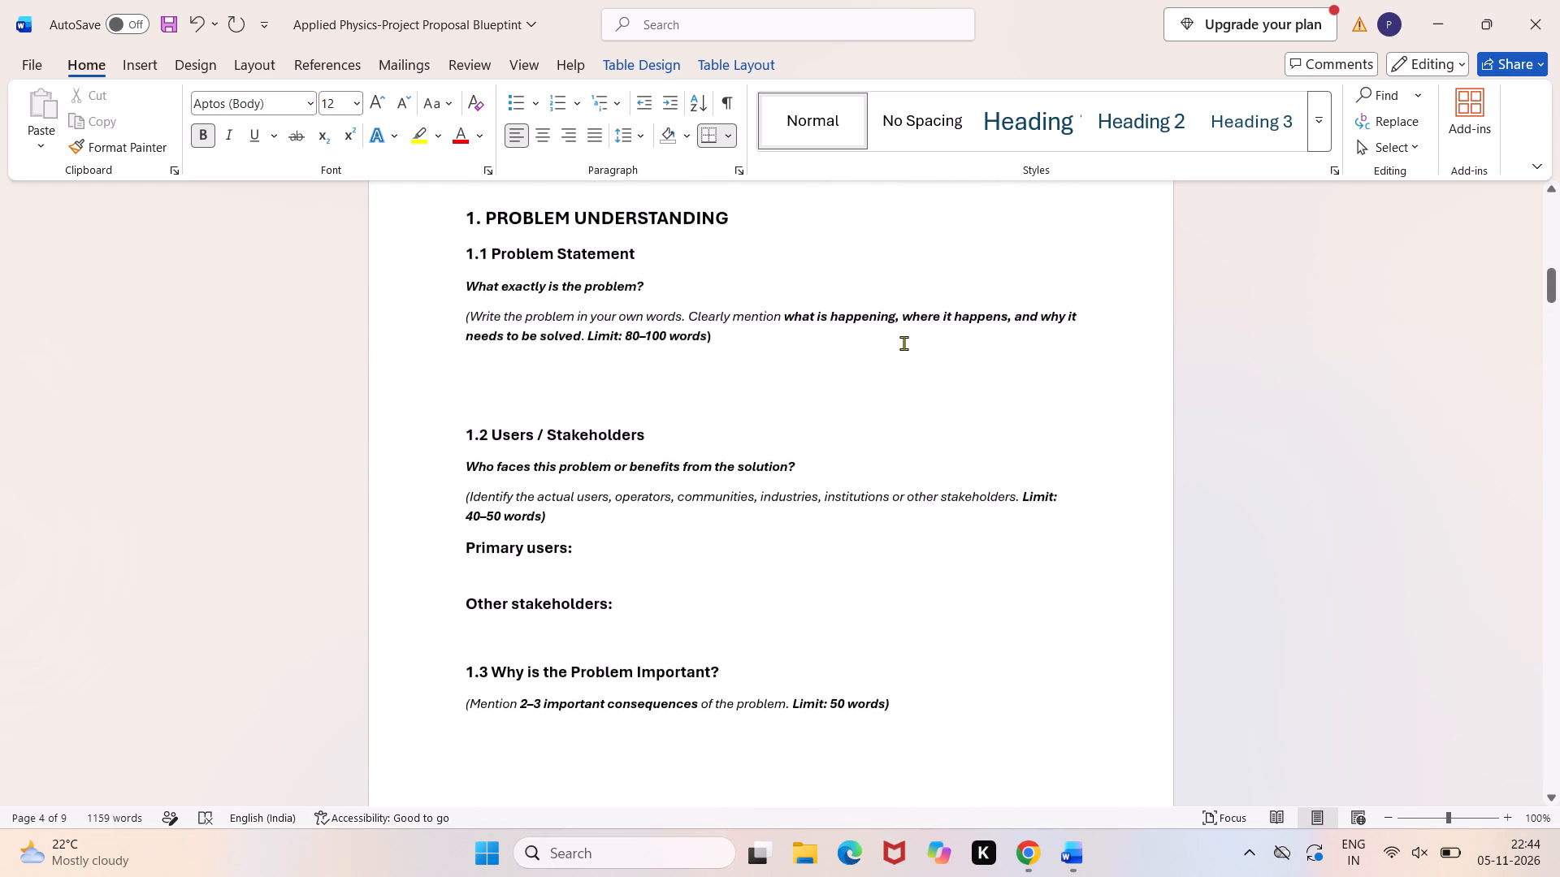
{"action": "scroll", "coordinate": [903, 343], "scroll_direction": "up", "scroll_amount": 16}
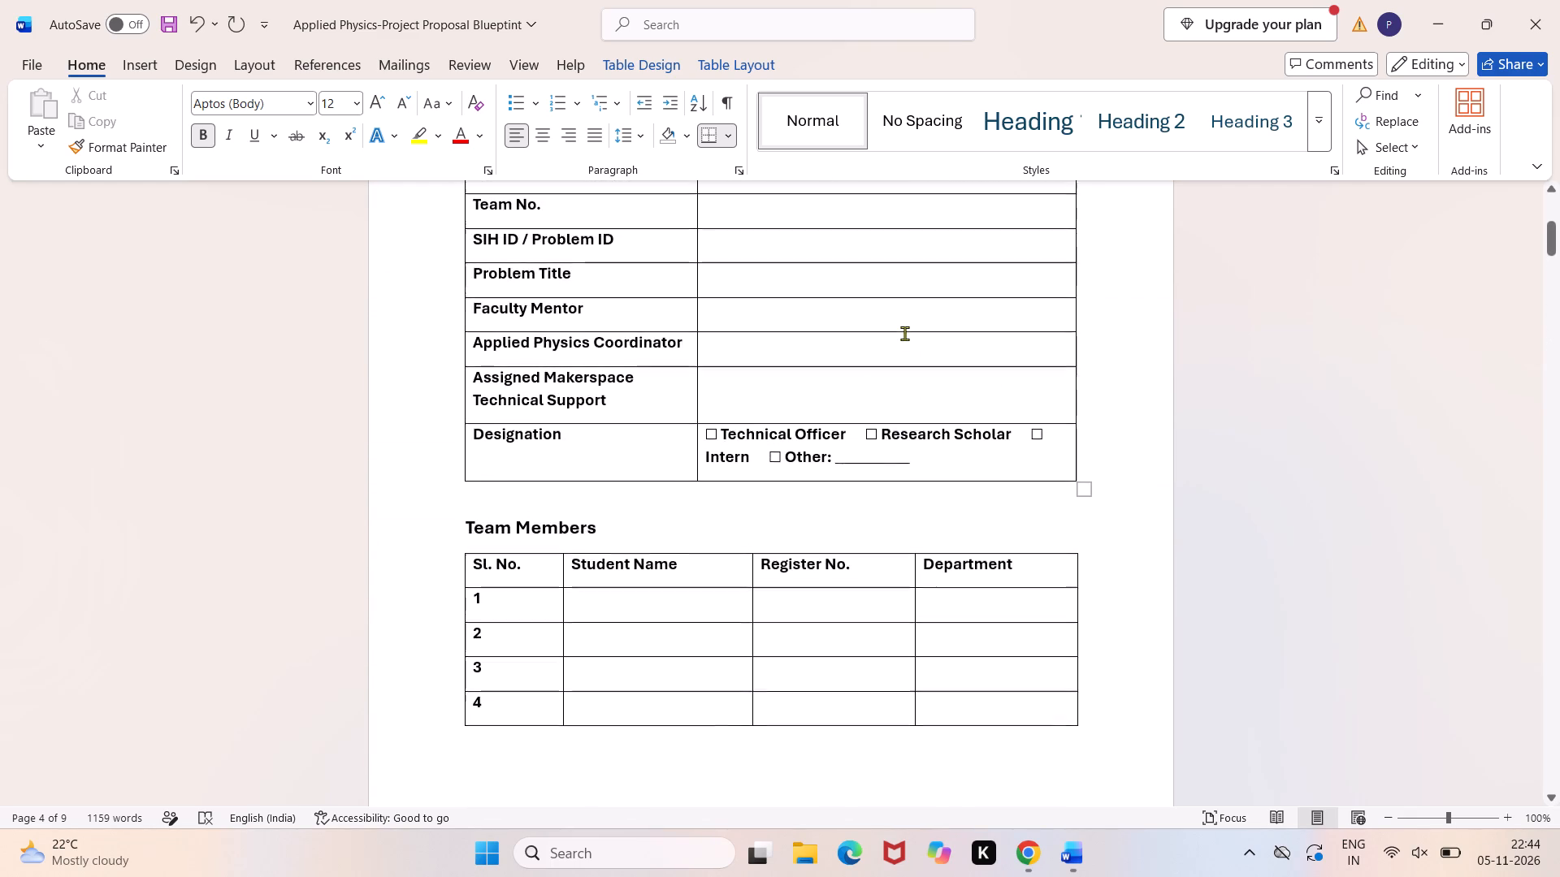
{"action": "scroll", "coordinate": [905, 332], "scroll_direction": "up", "scroll_amount": 4}
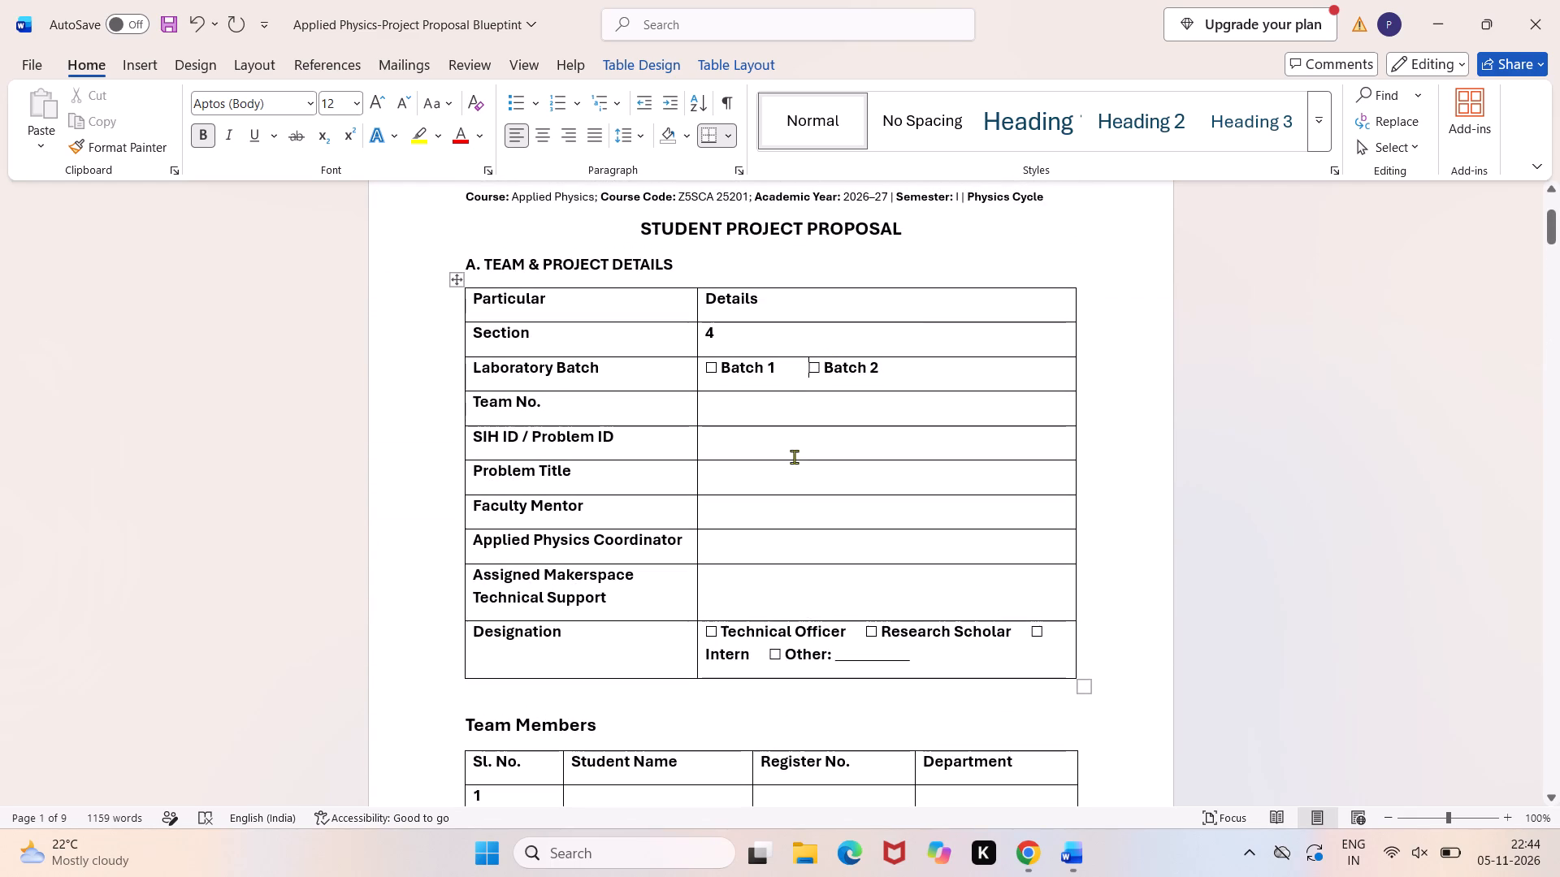
Examine the Problem Understanding section's prompts and word limits on the template's second page.
{"action": "scroll", "coordinate": [798, 452], "scroll_direction": "down", "scroll_amount": 19}
{"action": "scroll", "coordinate": [798, 404], "scroll_direction": "down", "scroll_amount": 2}
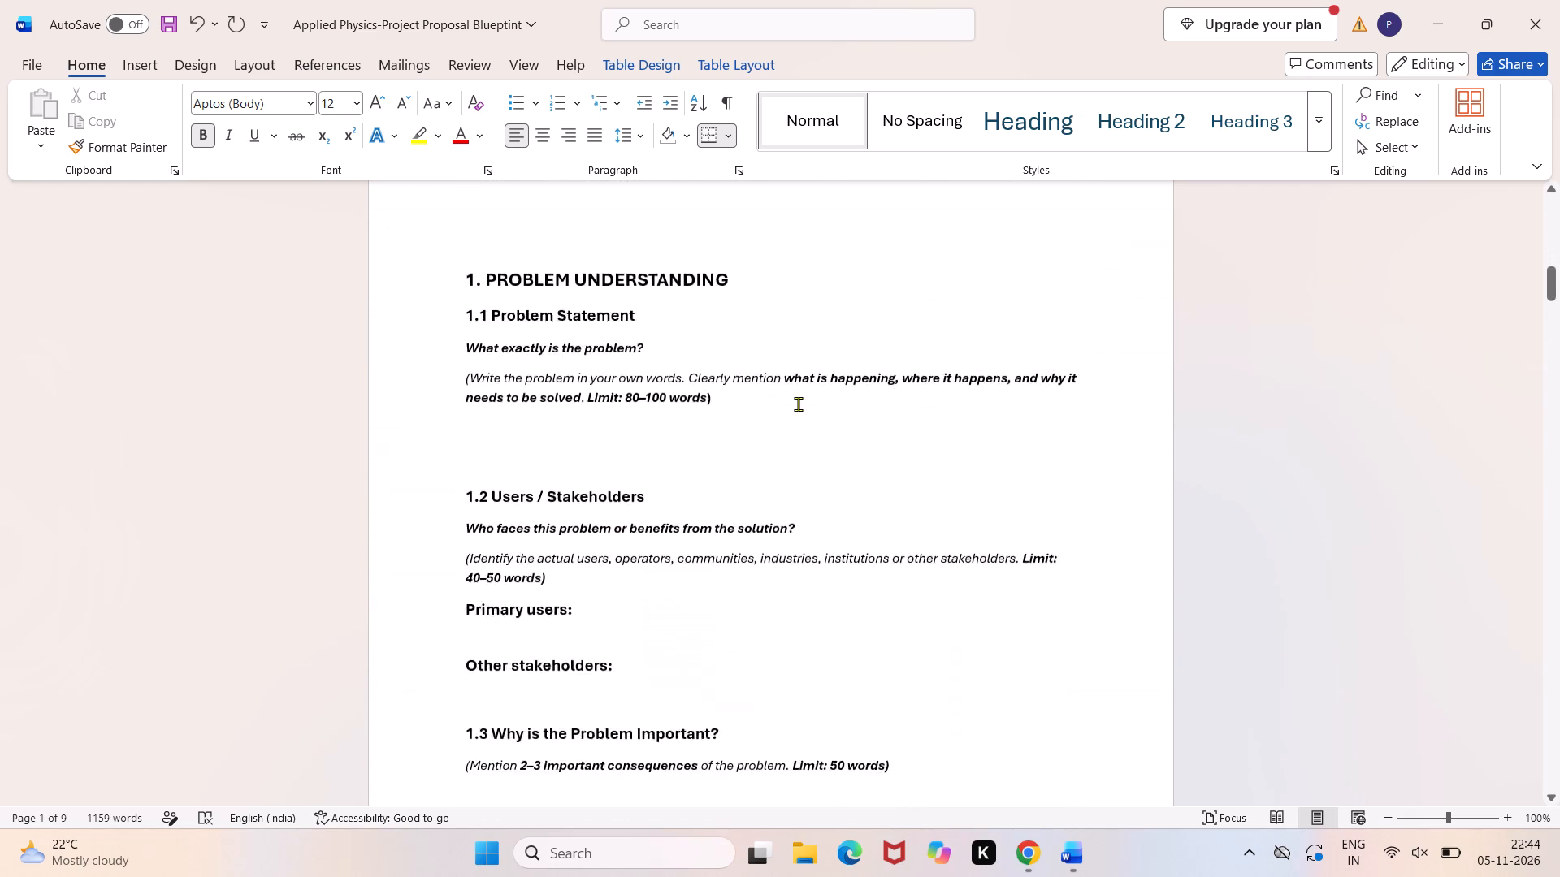
{"action": "scroll", "coordinate": [798, 404], "scroll_direction": "down", "scroll_amount": 1}
{"action": "scroll", "coordinate": [798, 404], "scroll_direction": "up", "scroll_amount": 7}
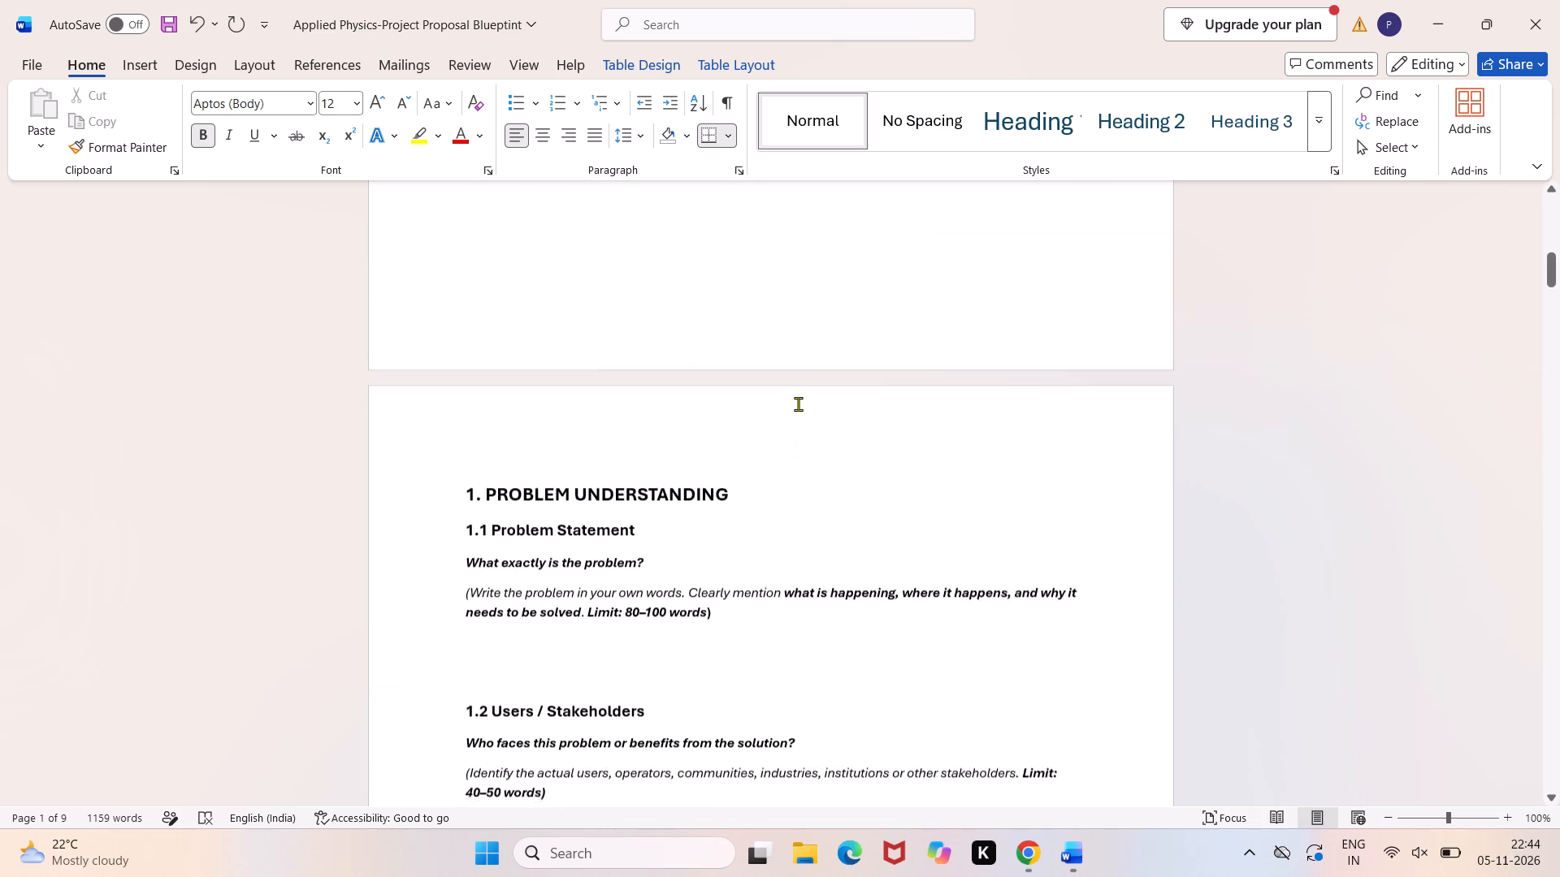
{"action": "scroll", "coordinate": [798, 404], "scroll_direction": "up", "scroll_amount": 1}
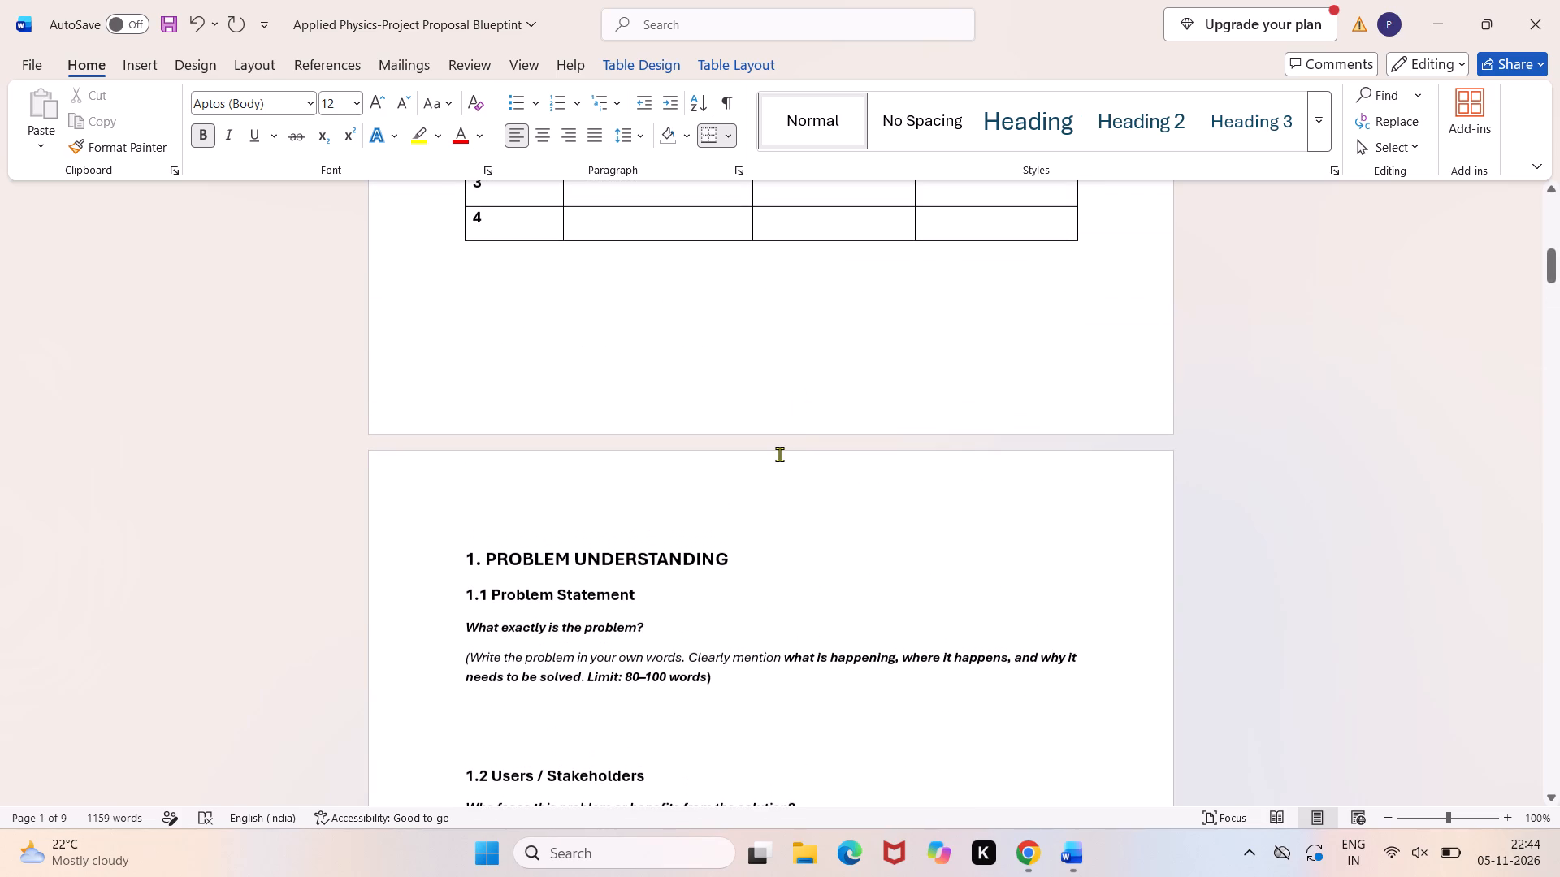
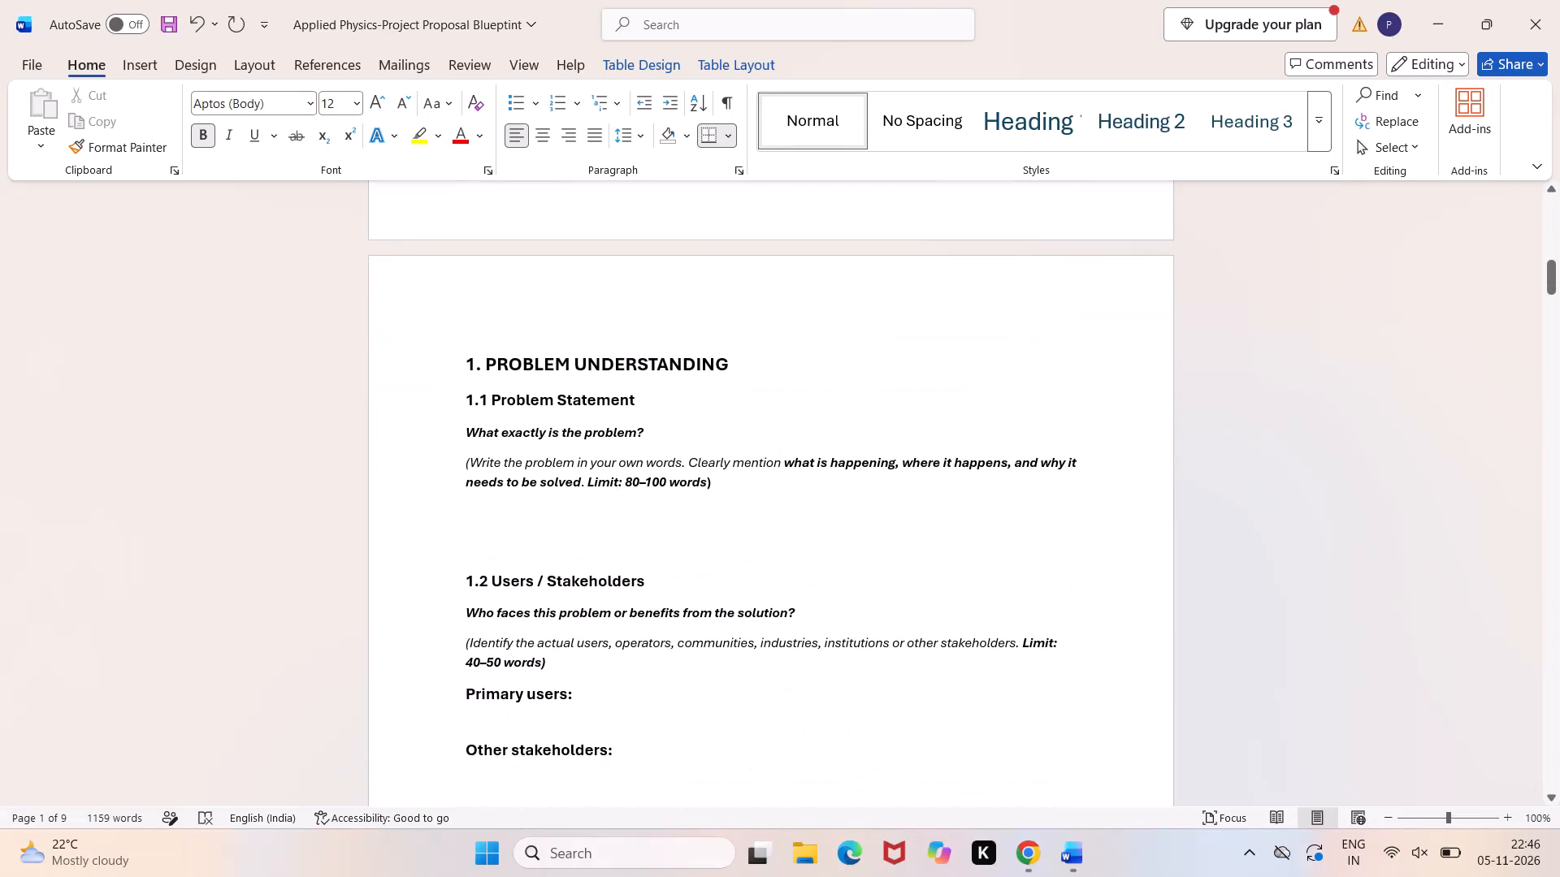
Look through the template from the Users / Stakeholders prompts and Existing Solutions table through the Methodology section and beyond.
{"action": "scroll", "coordinate": [791, 449], "scroll_direction": "down", "scroll_amount": 5}
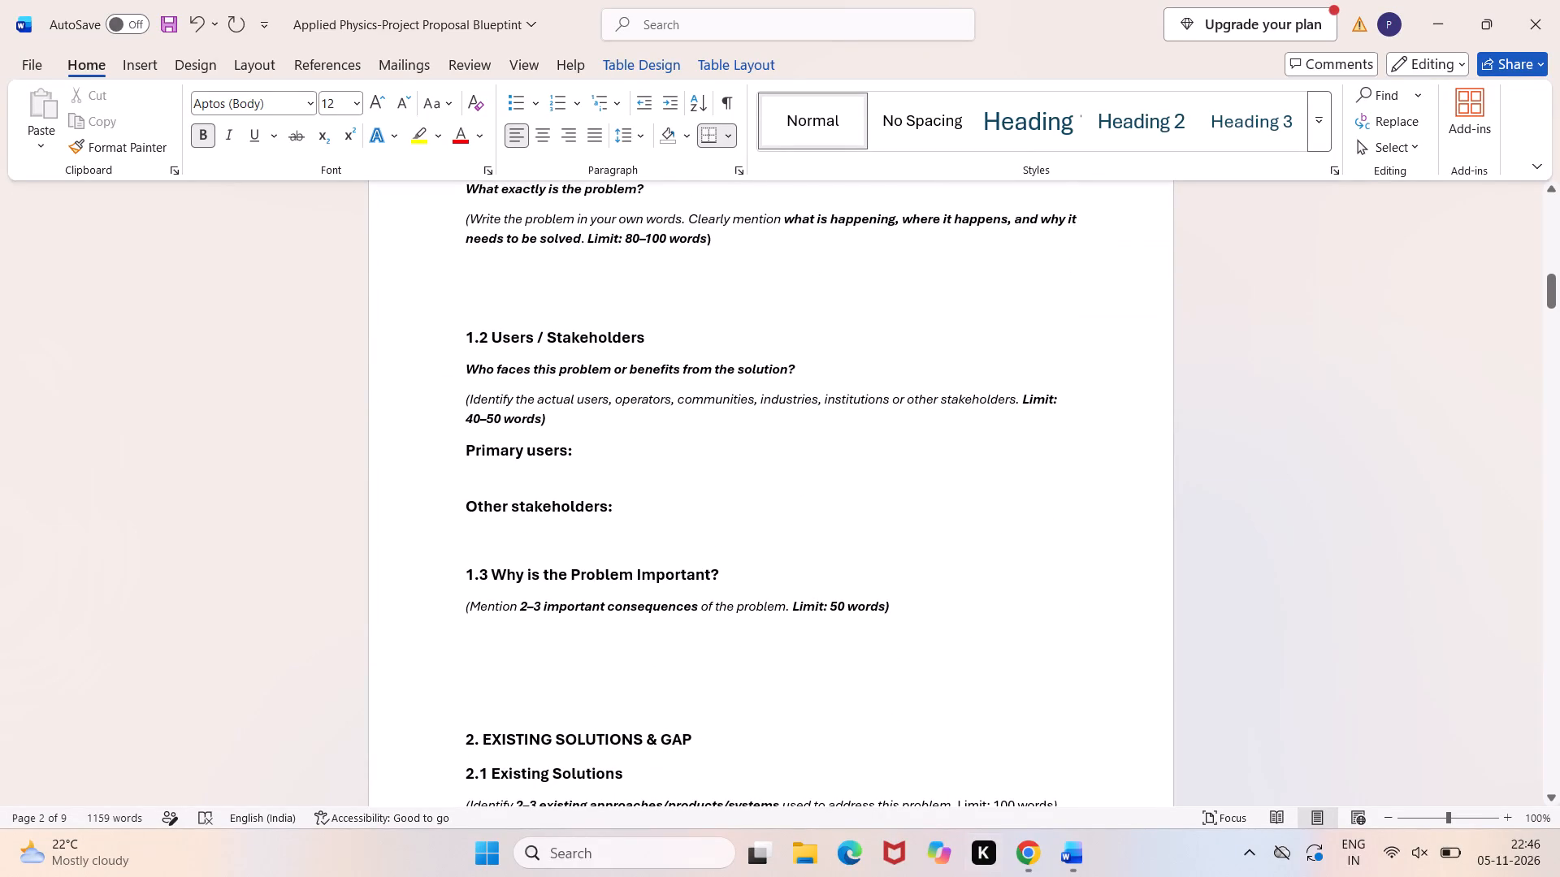
{"action": "scroll", "coordinate": [1045, 400], "scroll_direction": "down", "scroll_amount": 1}
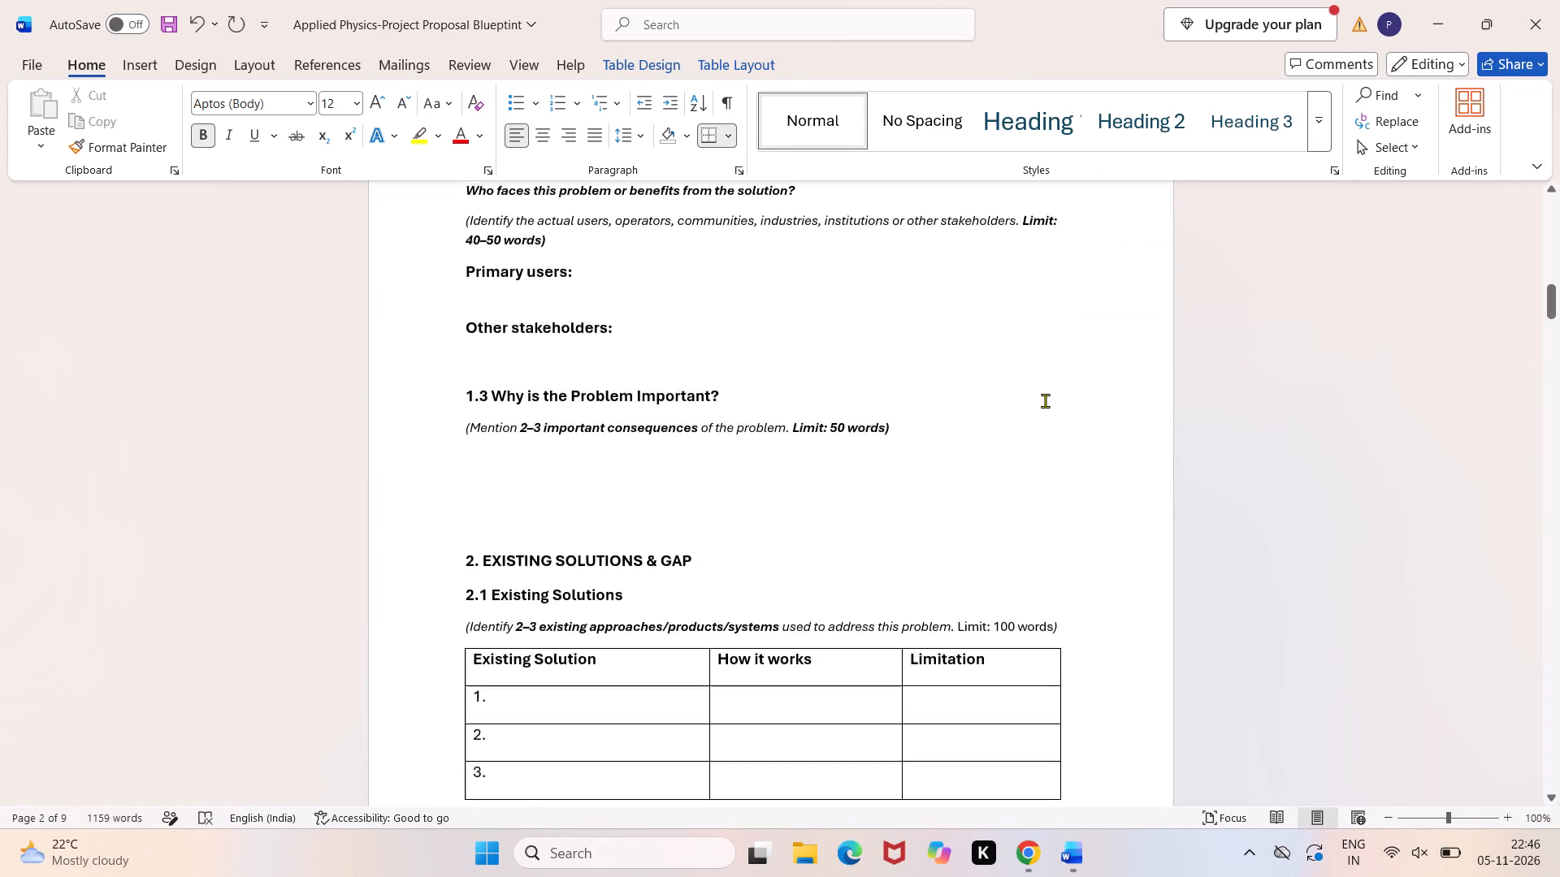
{"action": "scroll", "coordinate": [1045, 400], "scroll_direction": "down", "scroll_amount": 3}
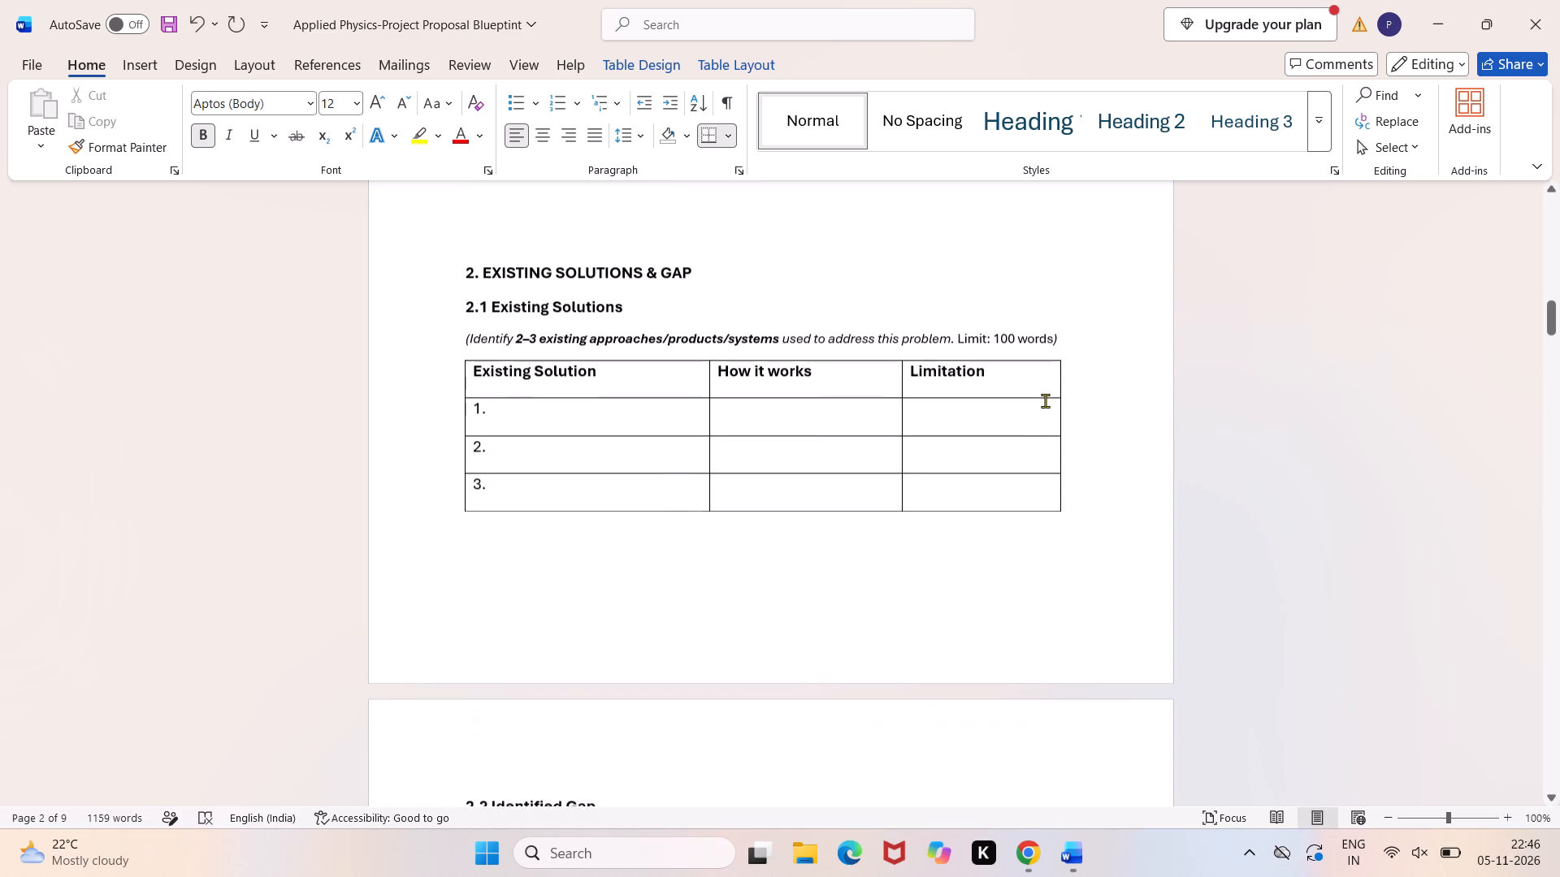
{"action": "scroll", "coordinate": [1045, 400], "scroll_direction": "down", "scroll_amount": 9}
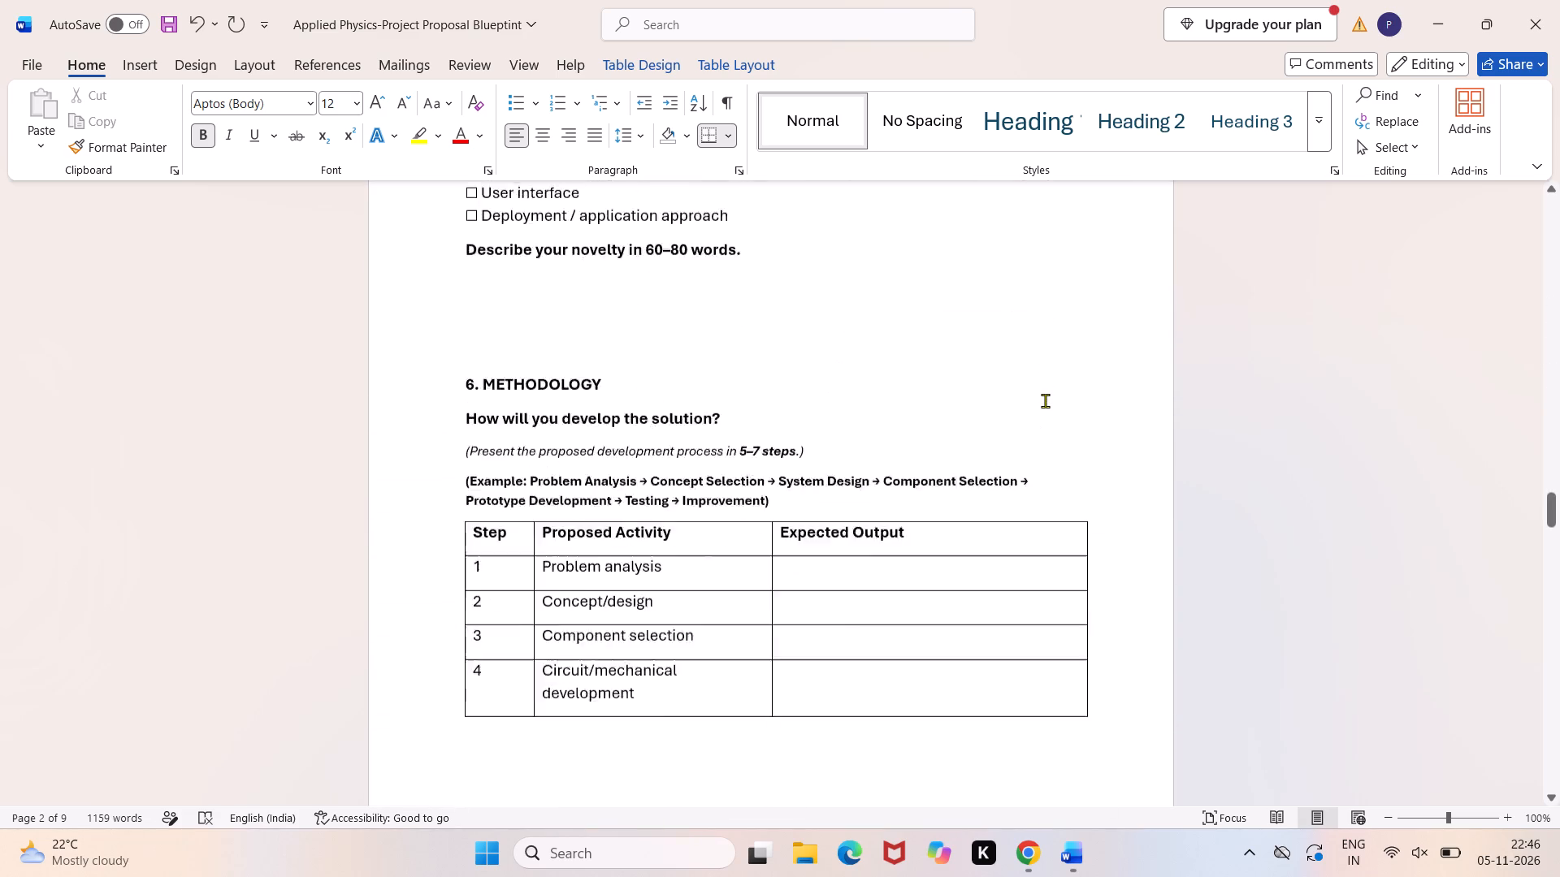
{"action": "scroll", "coordinate": [1045, 400], "scroll_direction": "down", "scroll_amount": 9}
Skim back and forth between the early Problem Understanding and Existing Solutions sections and the closing Faculty / Course Review page.
{"action": "scroll", "coordinate": [1045, 400], "scroll_direction": "up", "scroll_amount": 7}
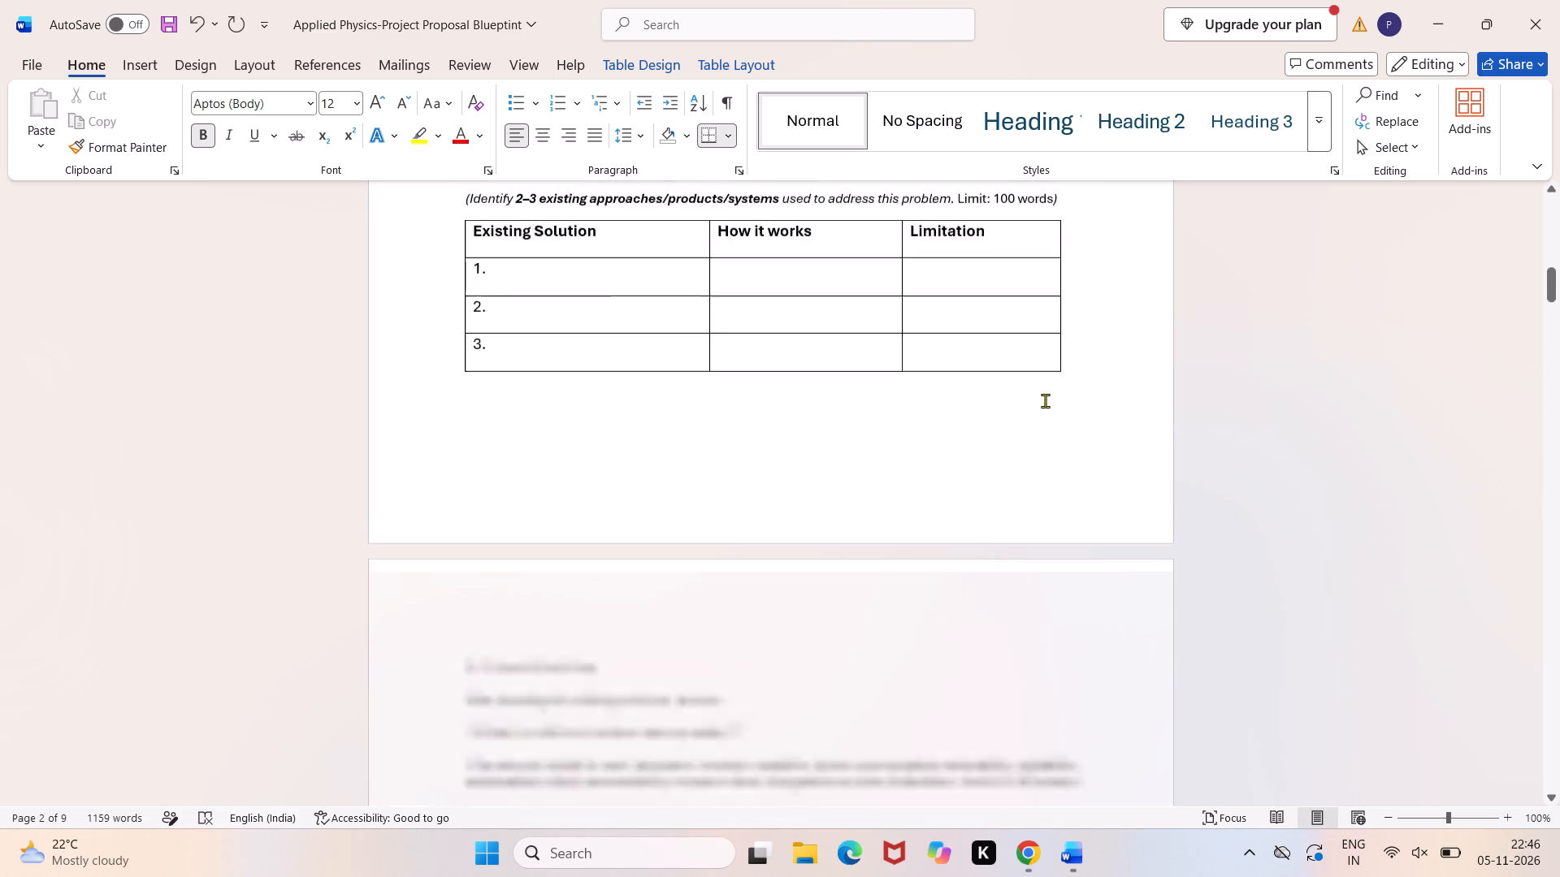
{"action": "scroll", "coordinate": [1045, 400], "scroll_direction": "up", "scroll_amount": 1}
{"action": "scroll", "coordinate": [1045, 400], "scroll_direction": "down", "scroll_amount": 5}
{"action": "scroll", "coordinate": [1045, 400], "scroll_direction": "right", "scroll_amount": 7}
{"action": "scroll", "coordinate": [1045, 400], "scroll_direction": "down", "scroll_amount": 8}
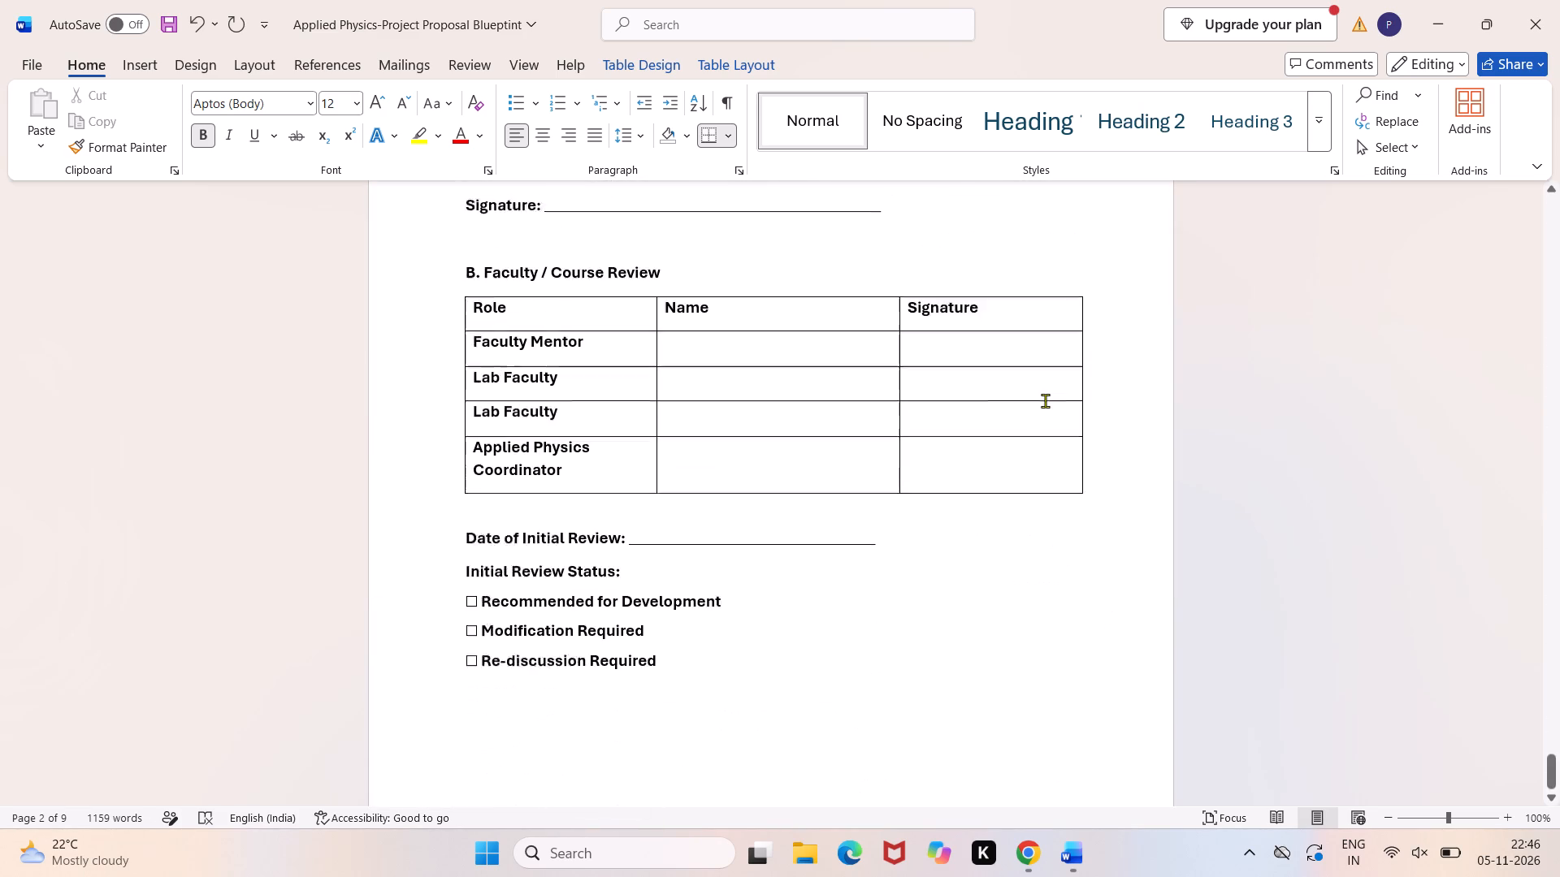
{"action": "scroll", "coordinate": [1045, 400], "scroll_direction": "right", "scroll_amount": 10}
{"action": "scroll", "coordinate": [1045, 400], "scroll_direction": "up", "scroll_amount": 16}
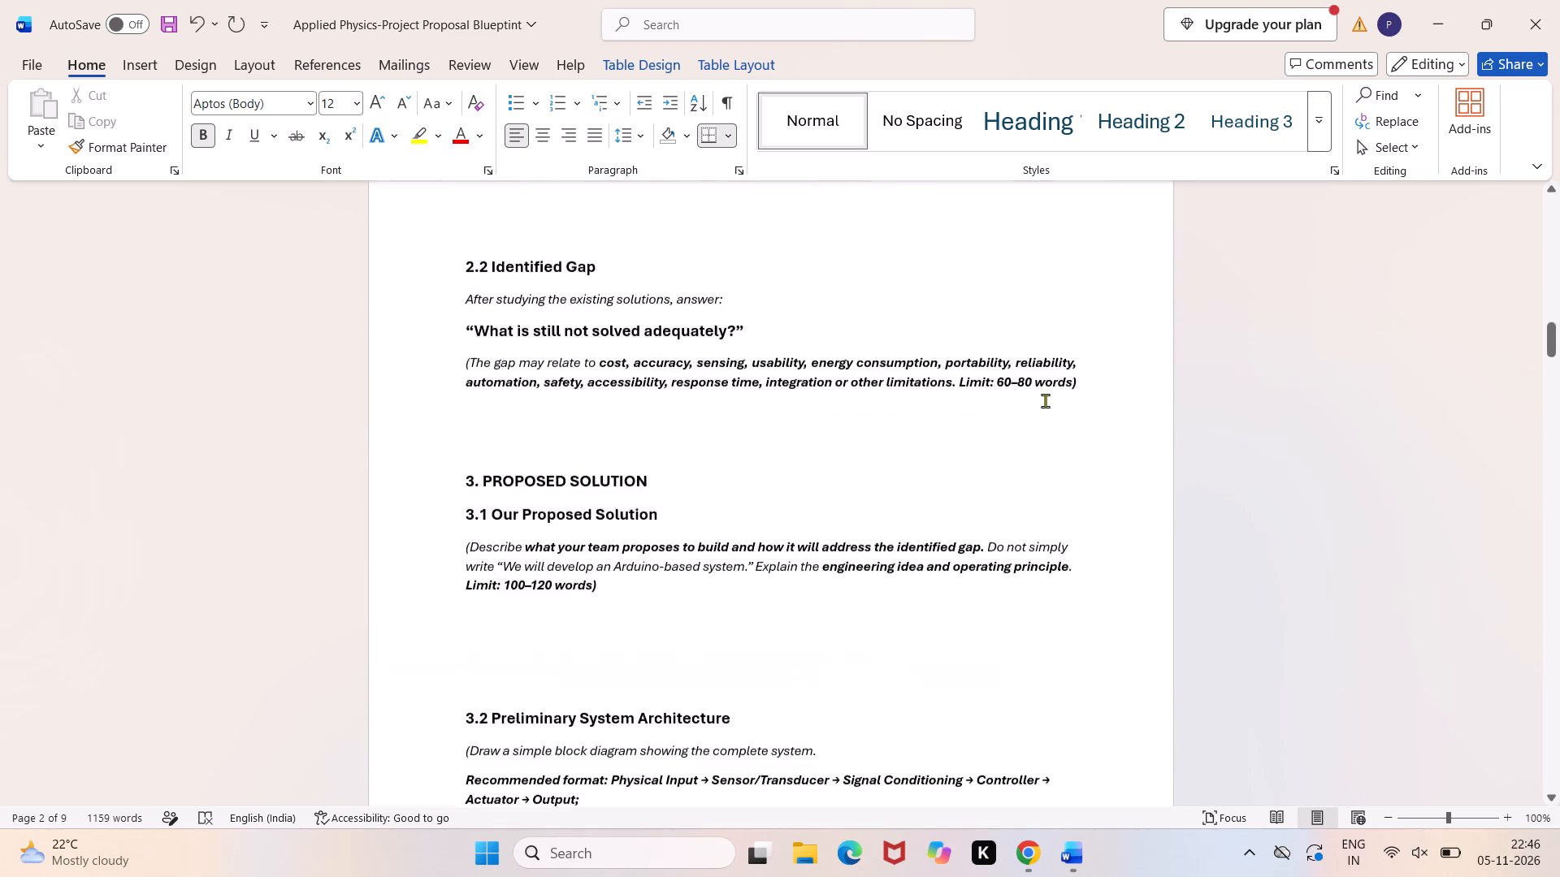
{"action": "scroll", "coordinate": [1045, 400], "scroll_direction": "up", "scroll_amount": 2}
{"action": "scroll", "coordinate": [1045, 400], "scroll_direction": "down", "scroll_amount": 1}
{"action": "scroll", "coordinate": [1045, 400], "scroll_direction": "right", "scroll_amount": 8}
{"action": "scroll", "coordinate": [1045, 400], "scroll_direction": "down", "scroll_amount": 1}
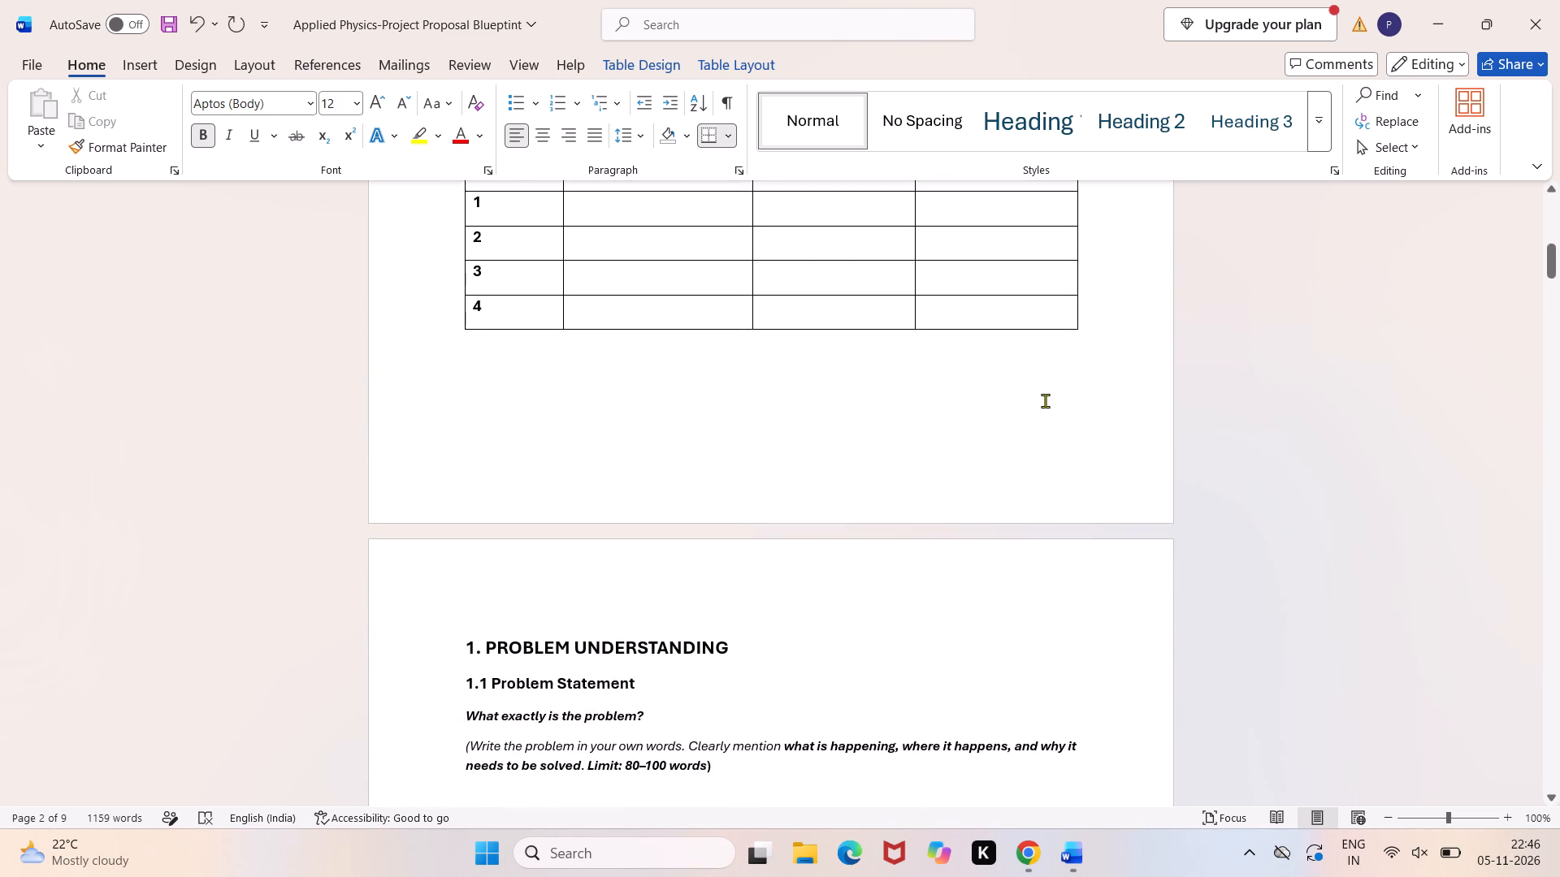
{"action": "scroll", "coordinate": [1045, 400], "scroll_direction": "down", "scroll_amount": 9}
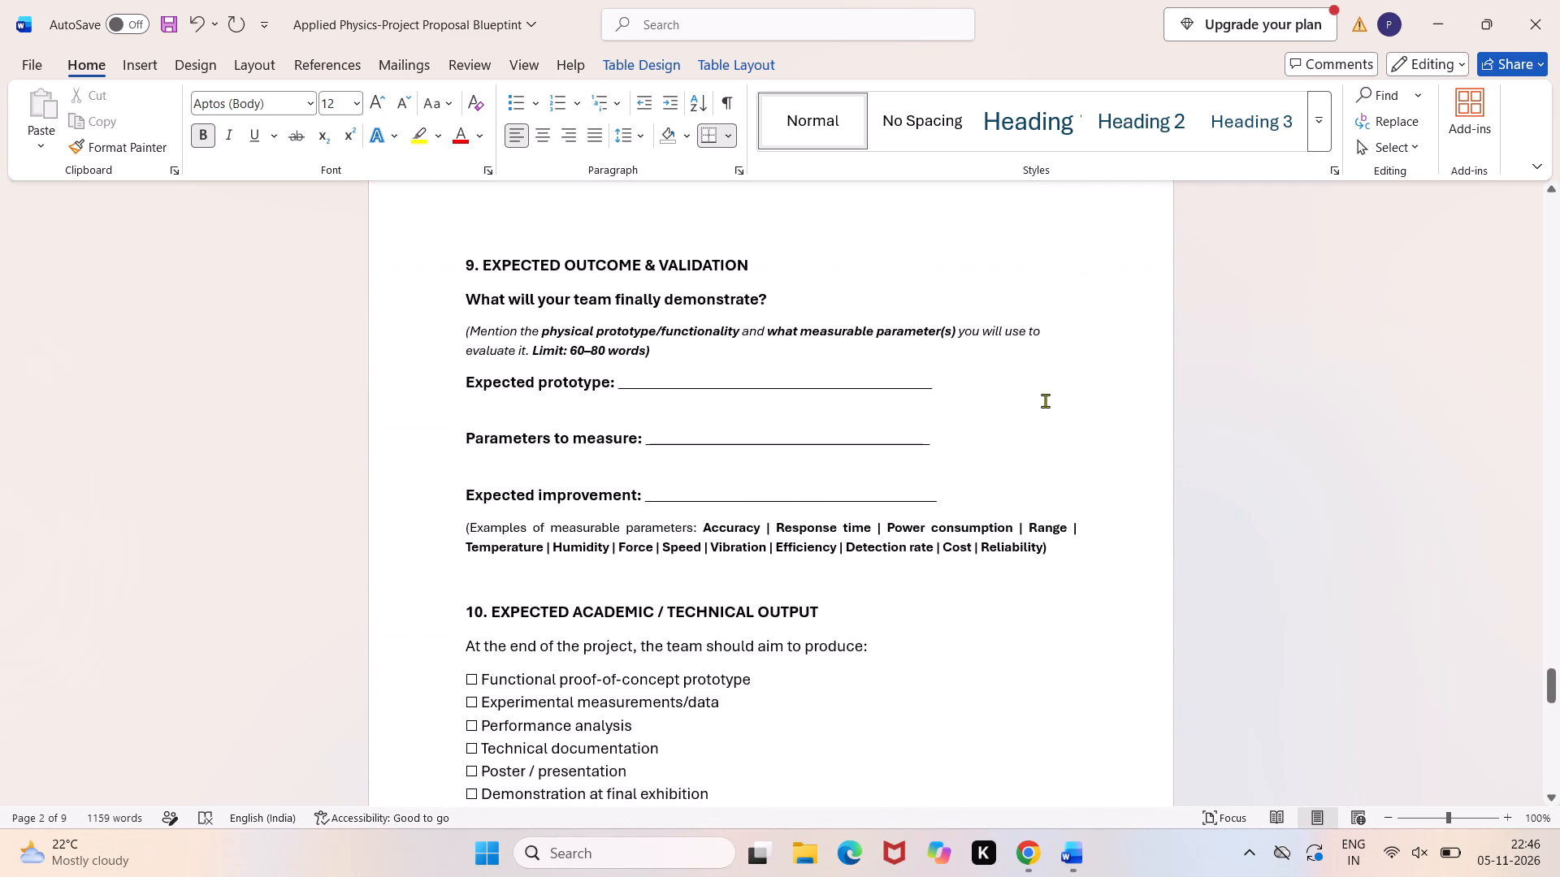
{"action": "scroll", "coordinate": [1045, 400], "scroll_direction": "down", "scroll_amount": 5}
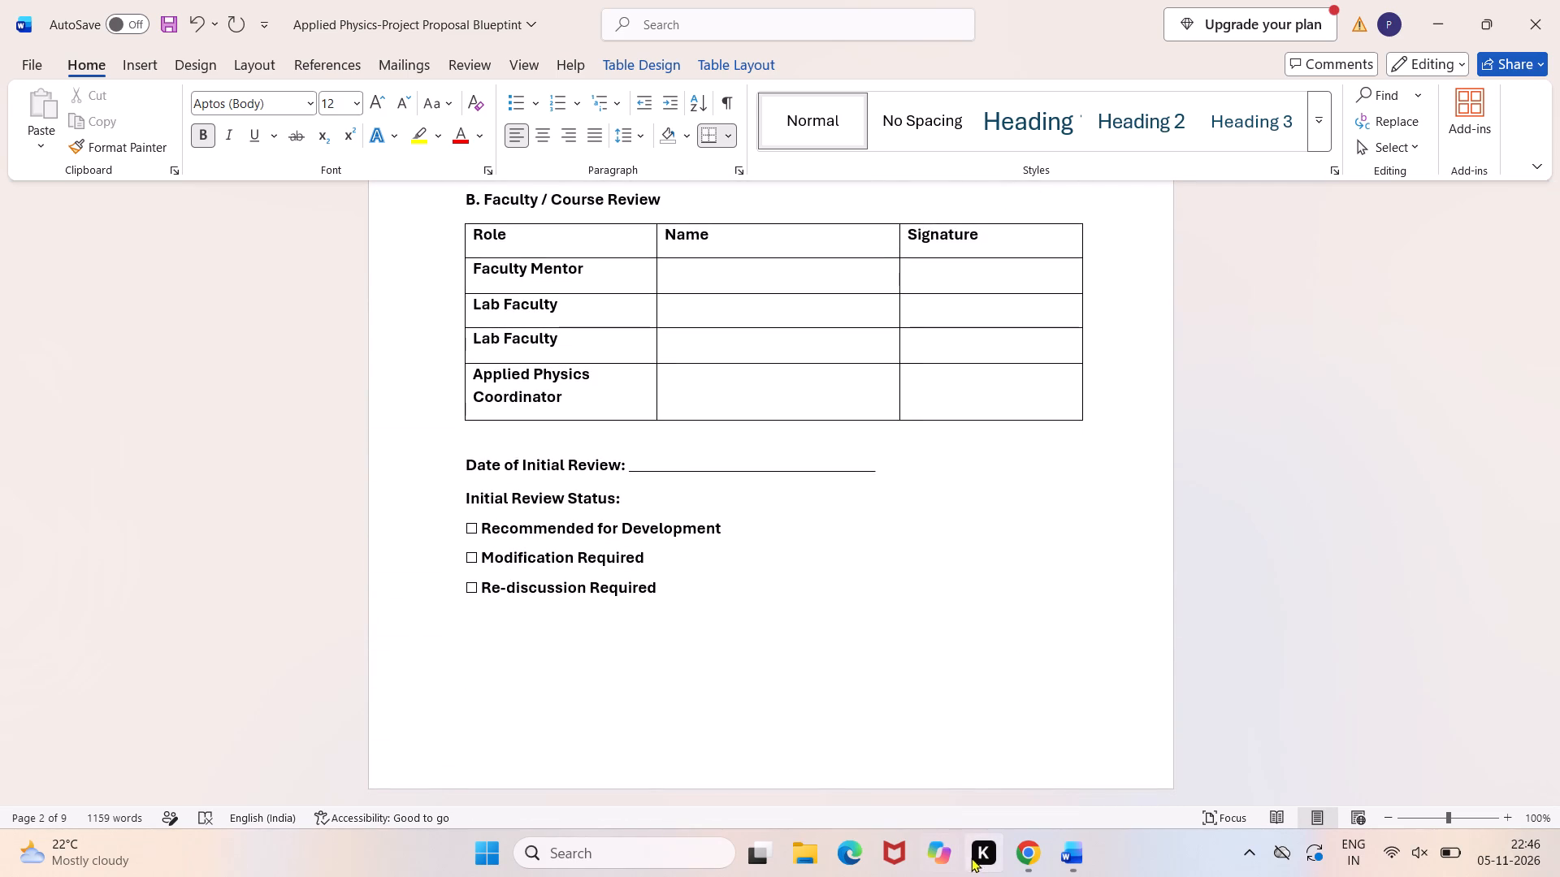
Switch to the Kuro app.
{"action": "left_click", "coordinate": [983, 835]}
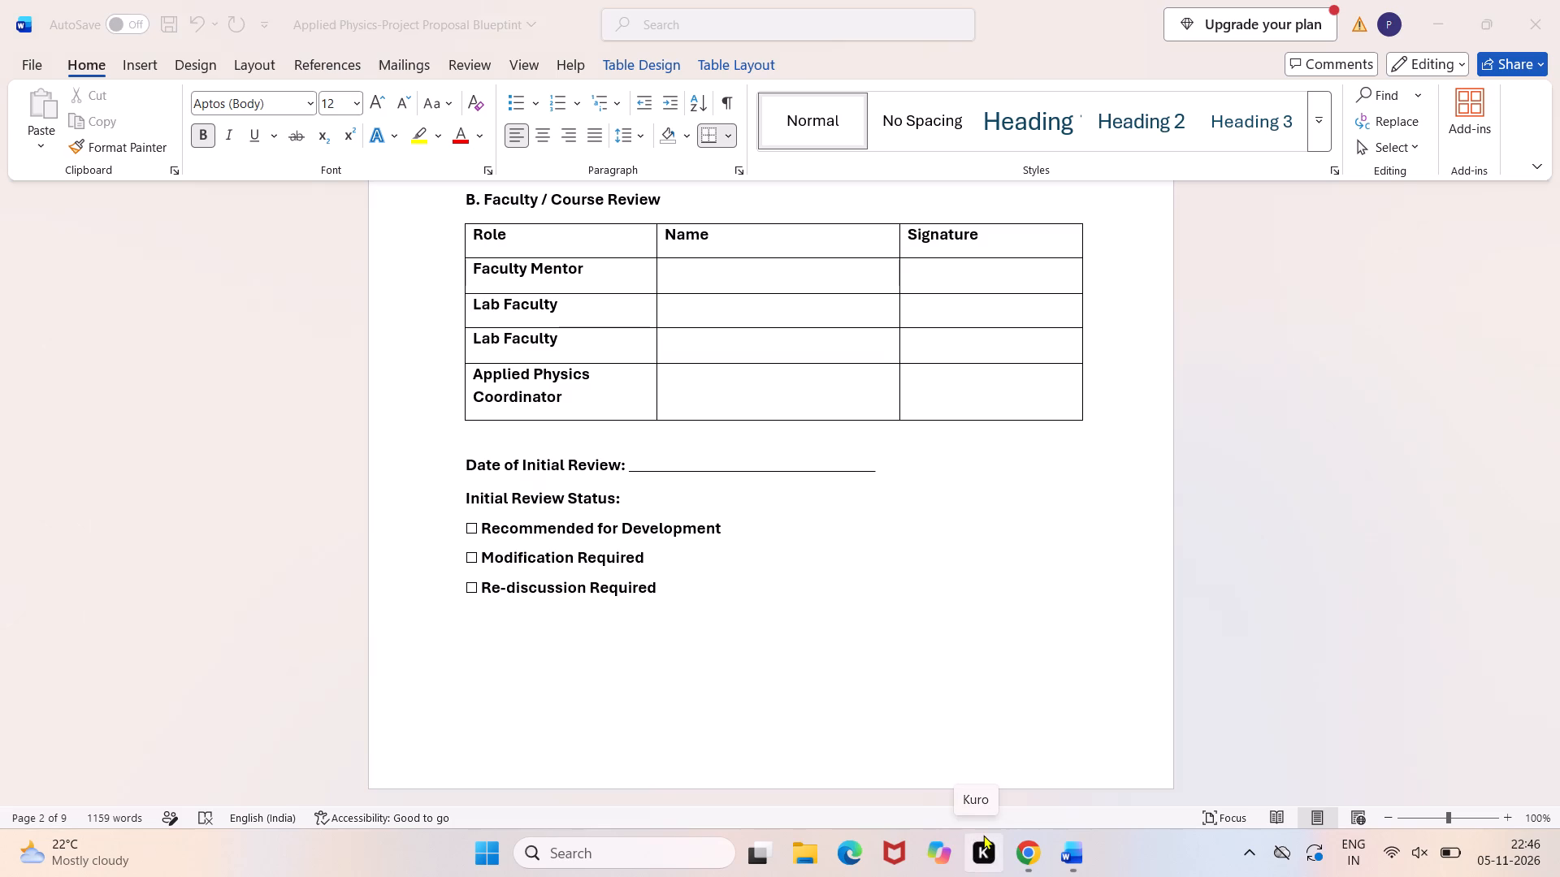